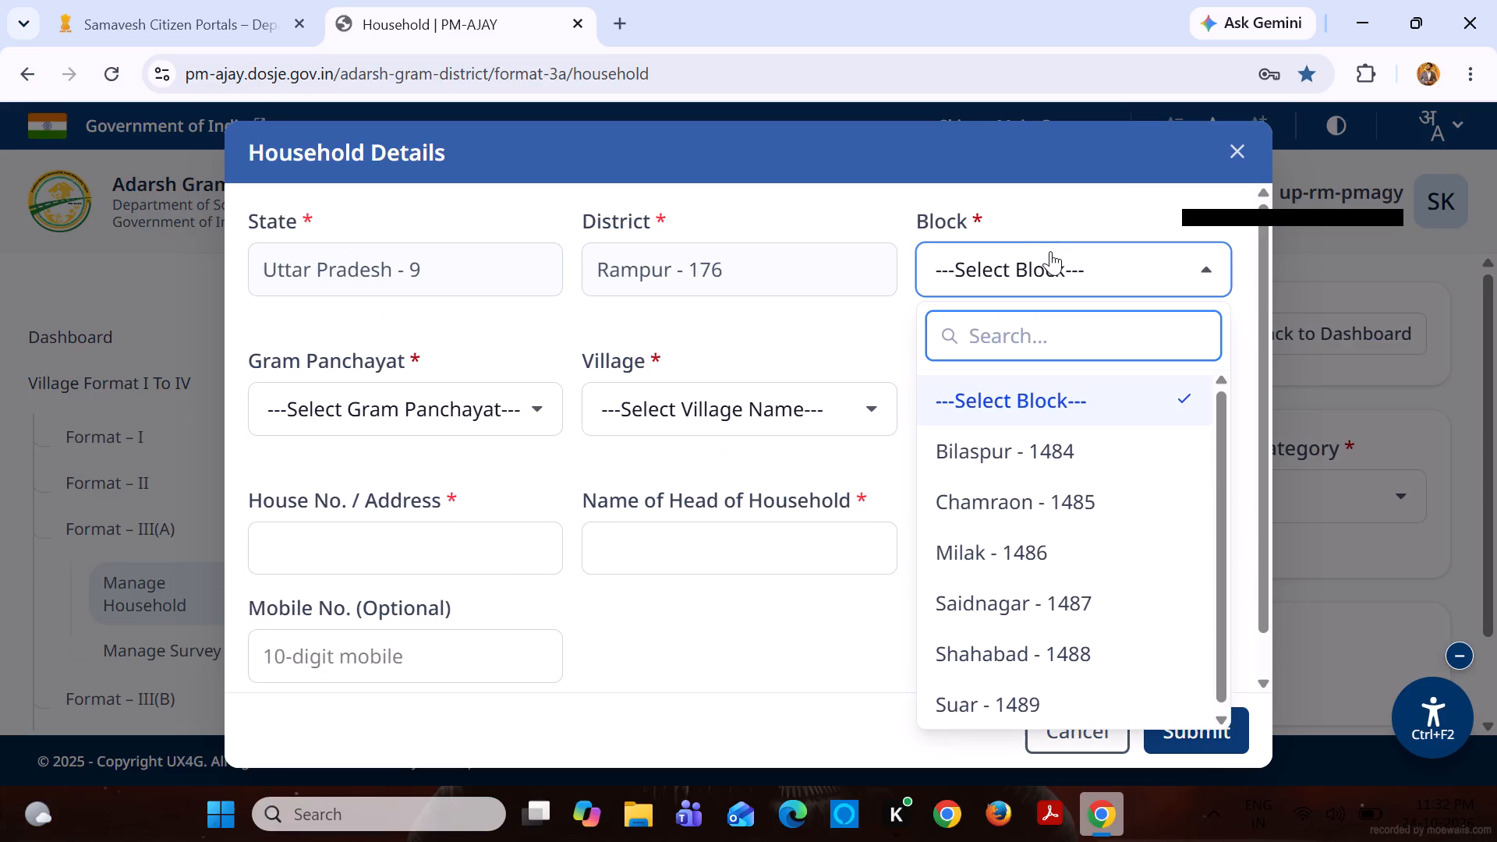
left_click(959, 647)
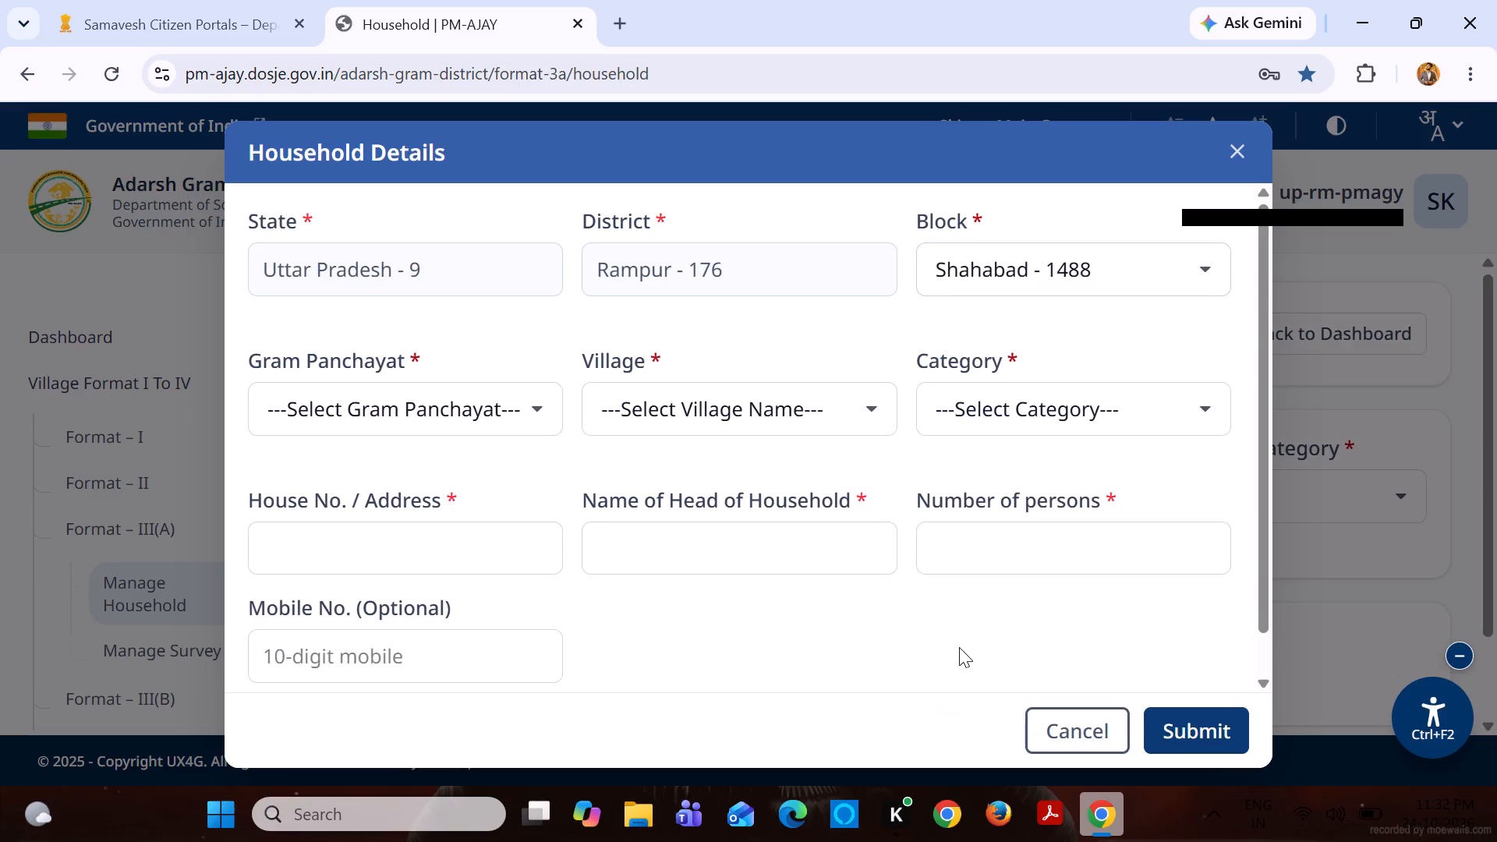
left_click(513, 402)
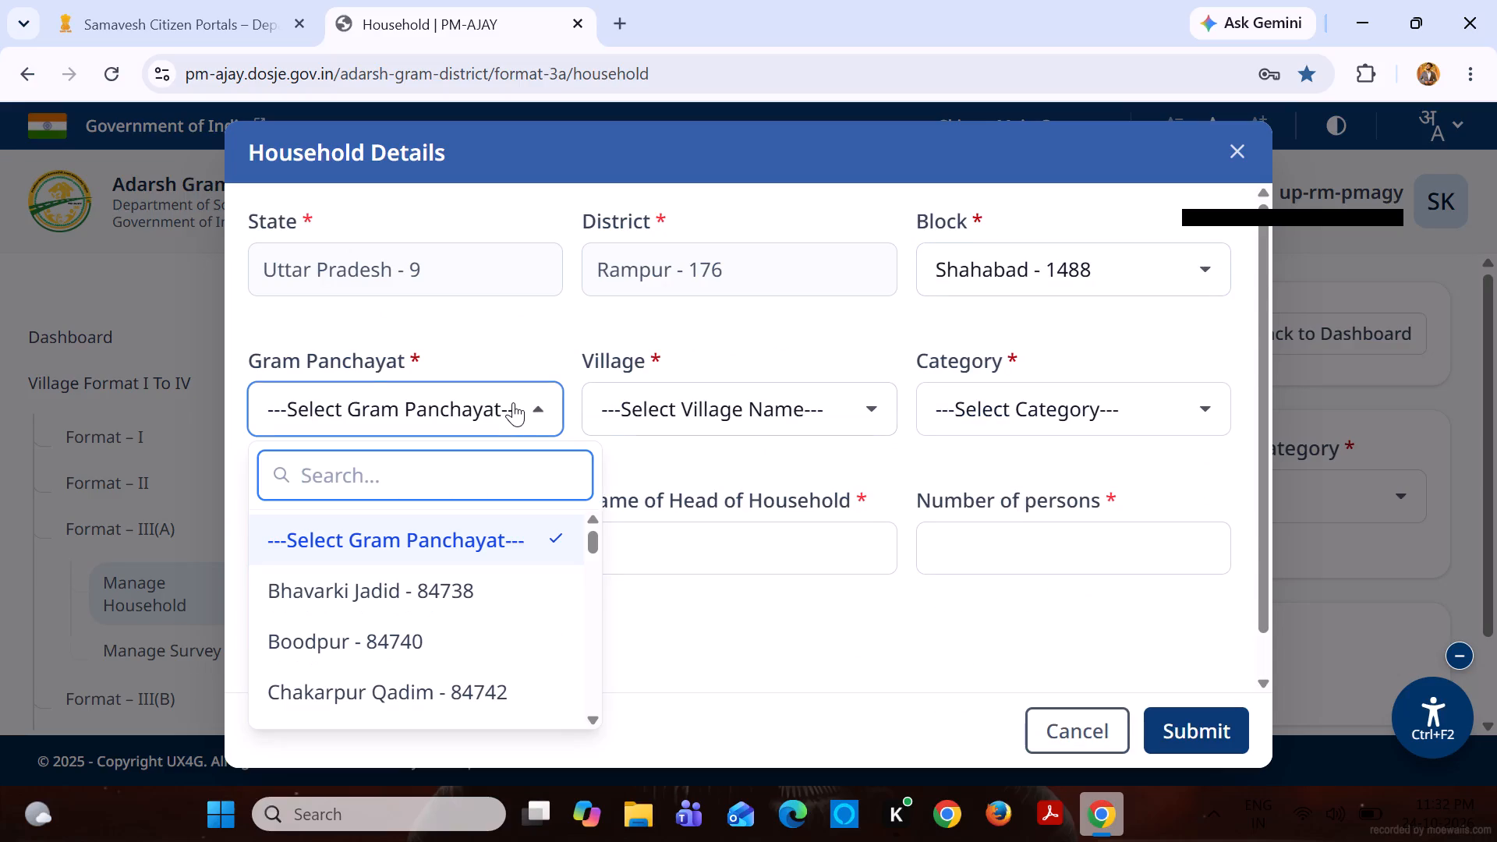
type("hus")
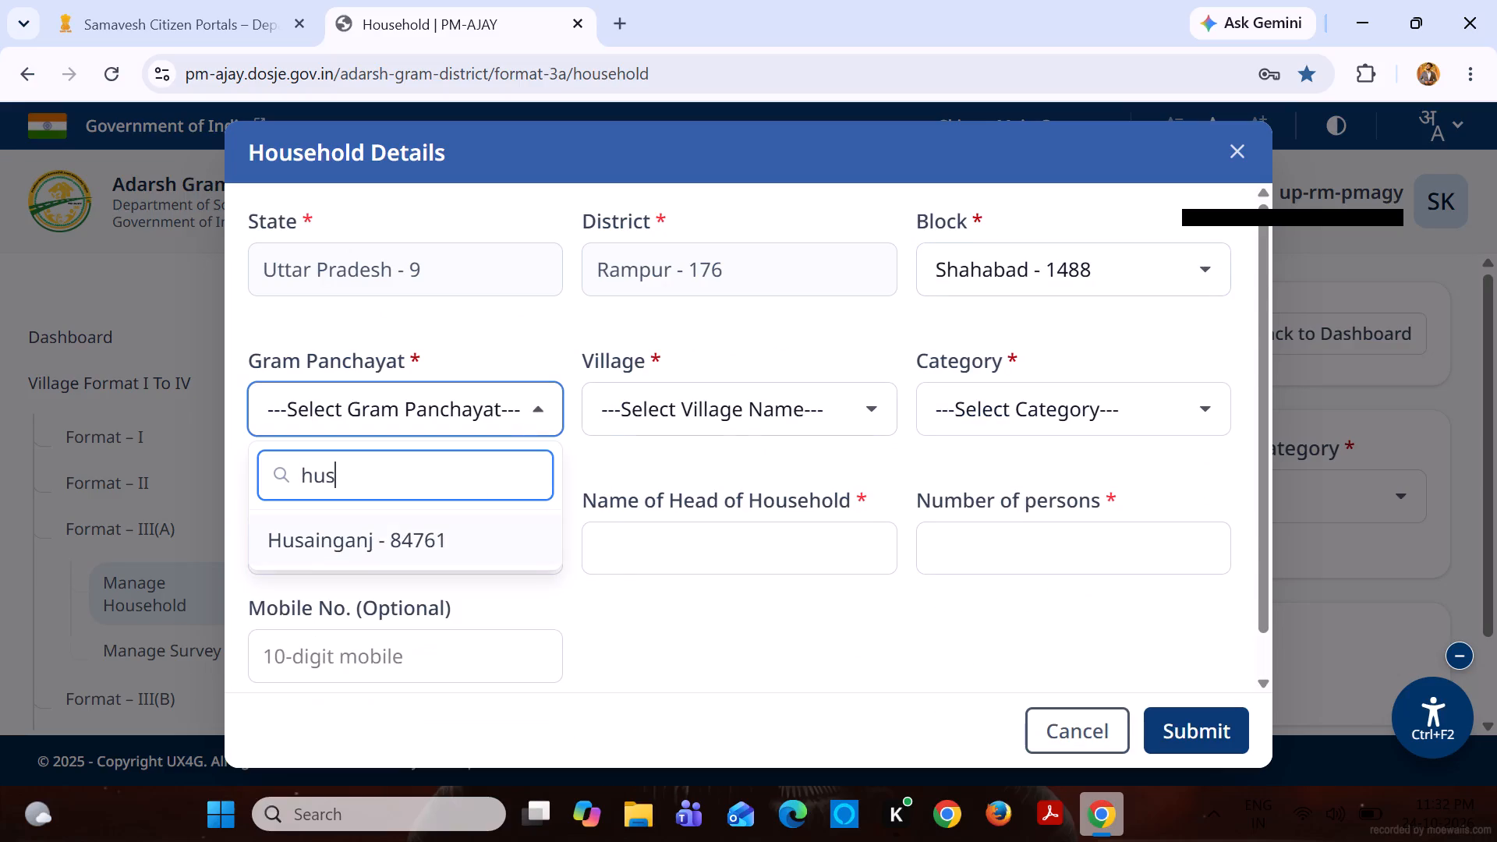
left_click(356, 537)
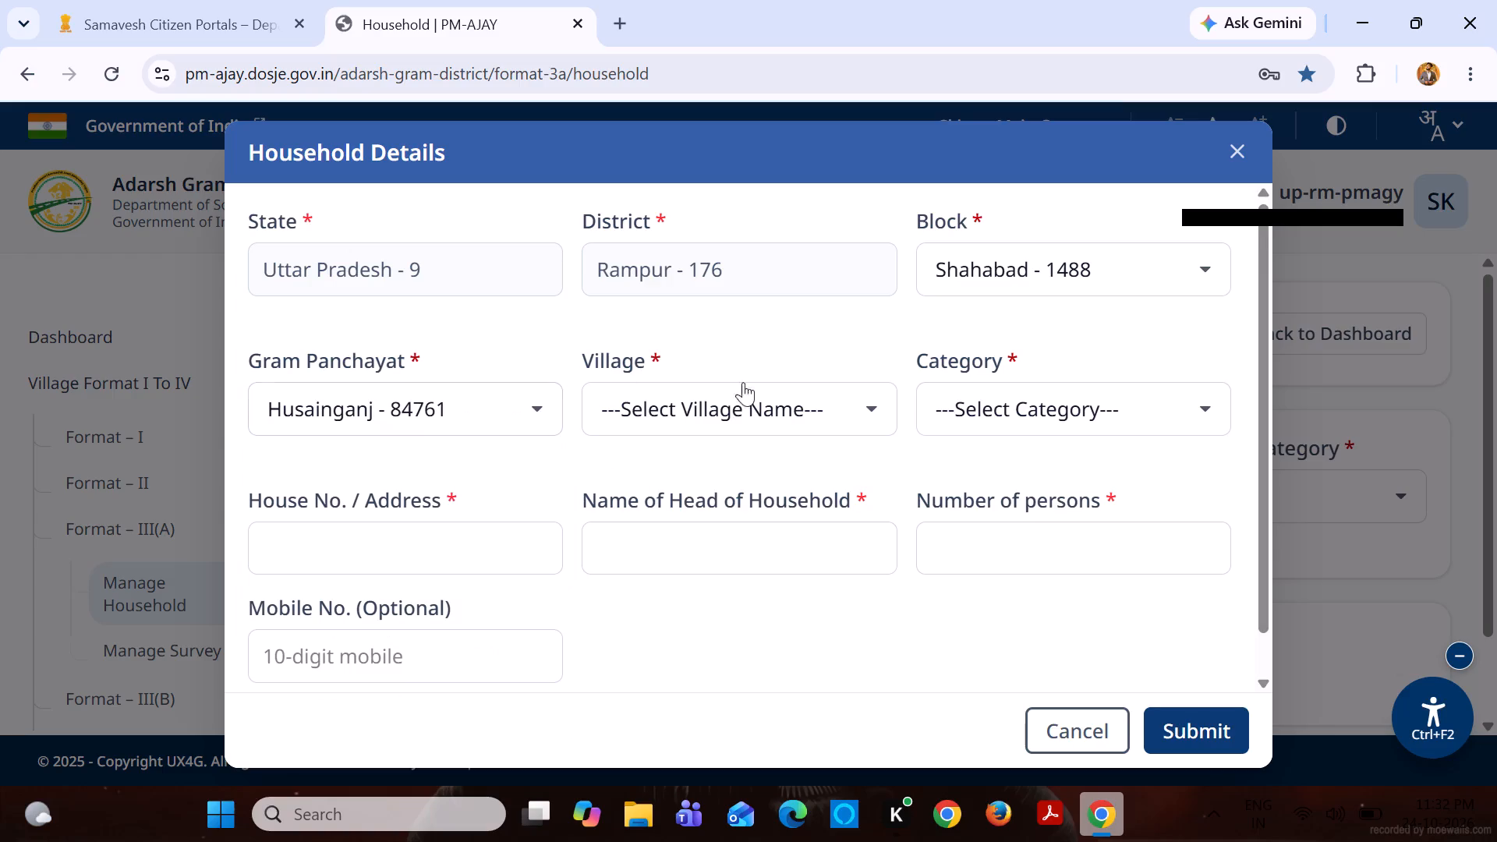
left_click(763, 405)
type("su")
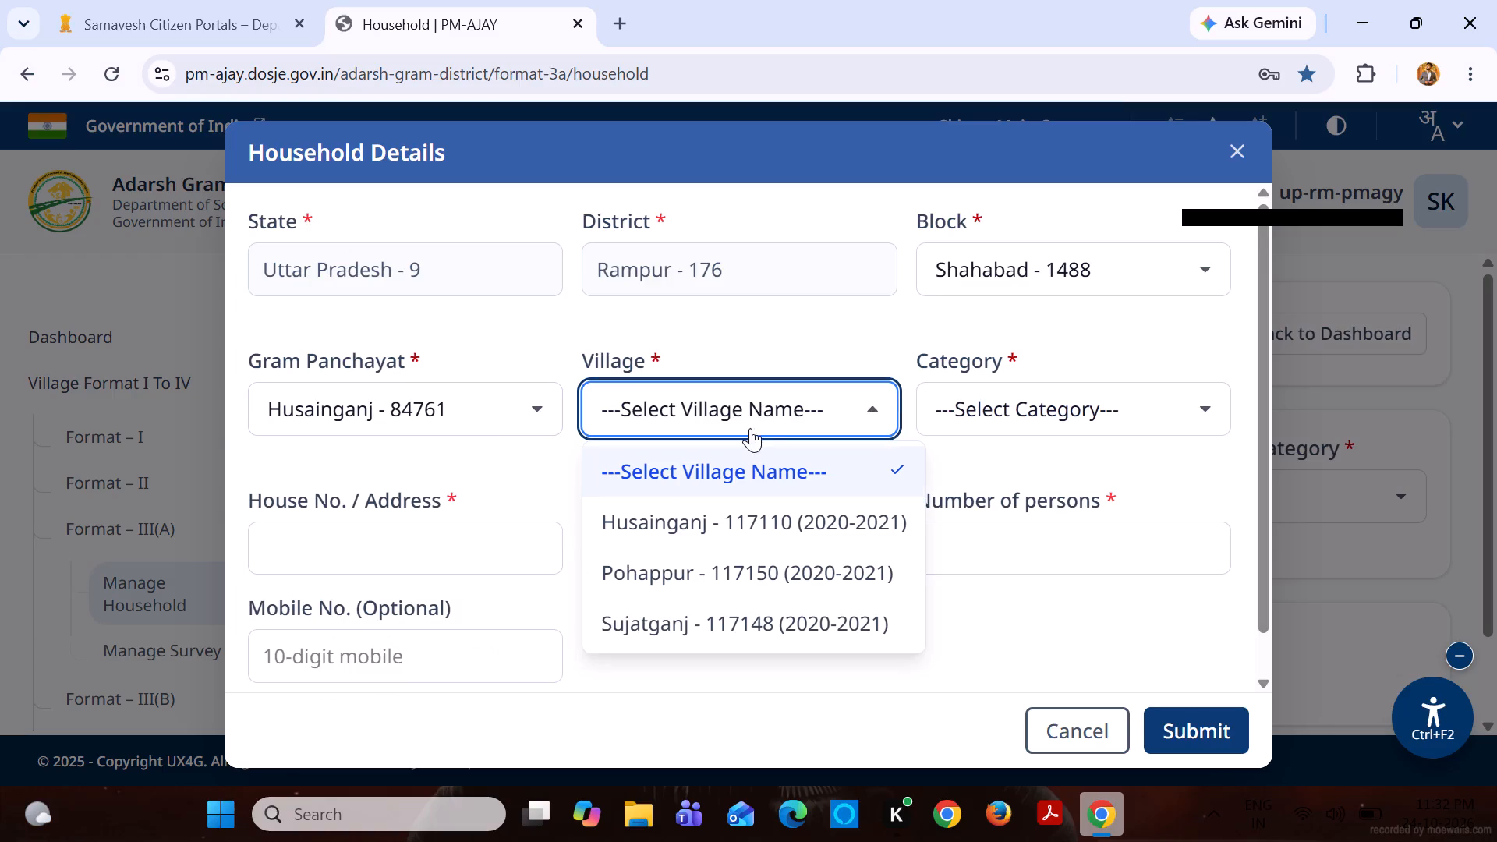
left_click(644, 631)
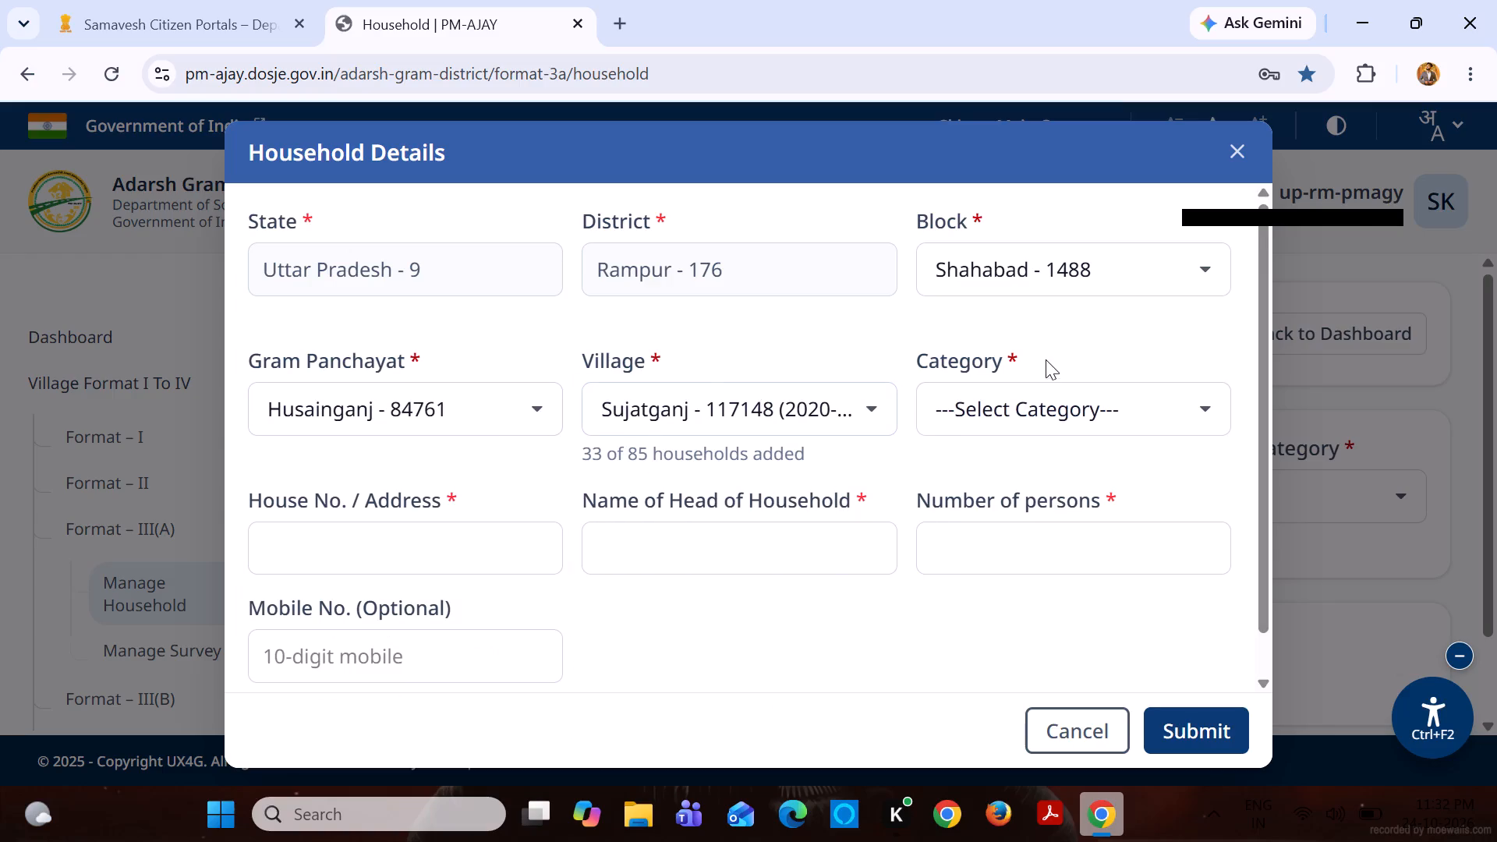
Open the category choices for the household.
left_click(1046, 370)
left_click(1037, 404)
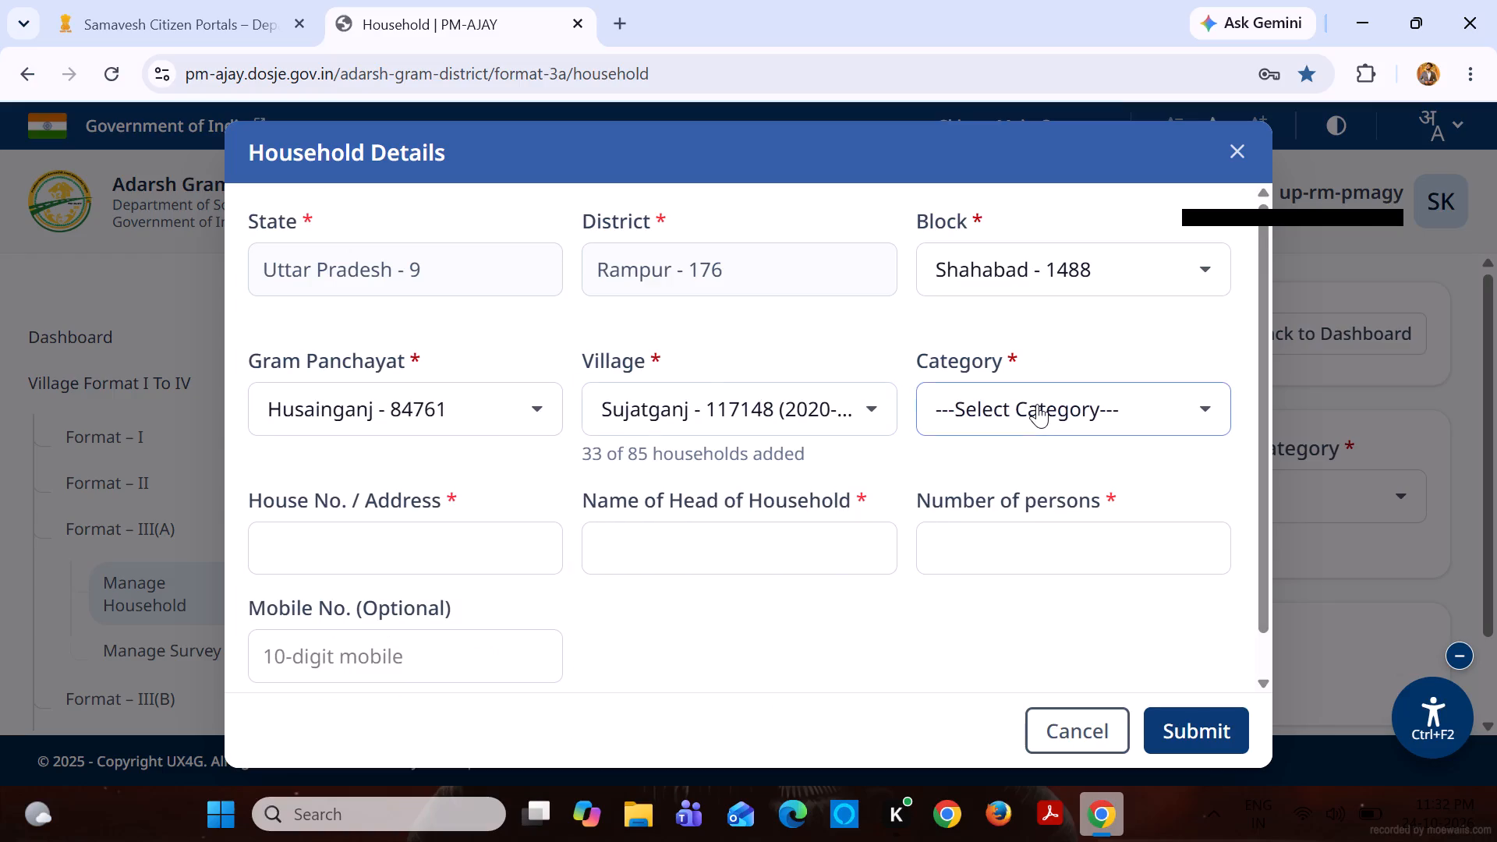
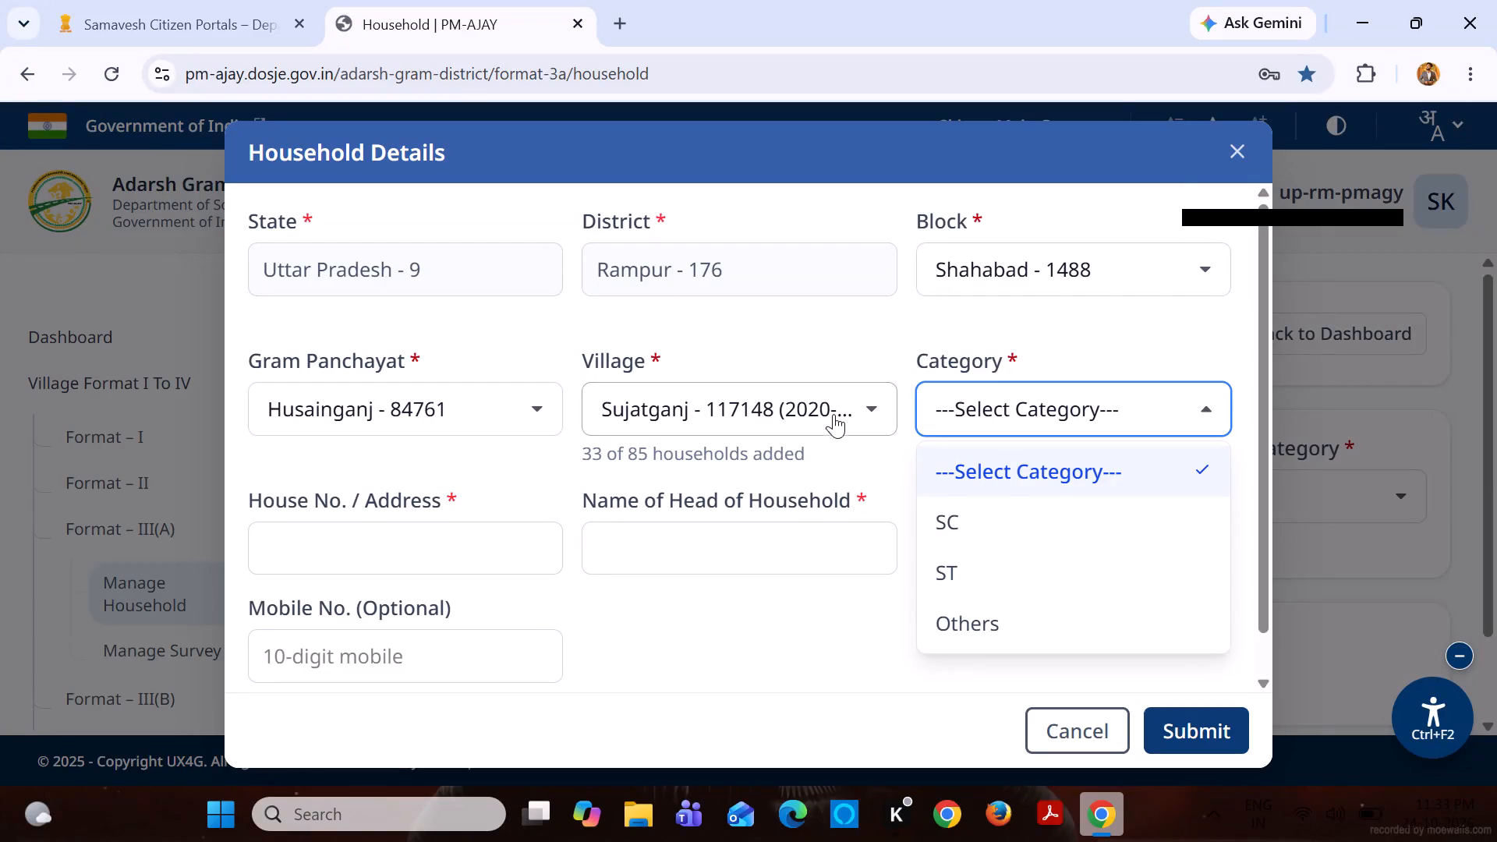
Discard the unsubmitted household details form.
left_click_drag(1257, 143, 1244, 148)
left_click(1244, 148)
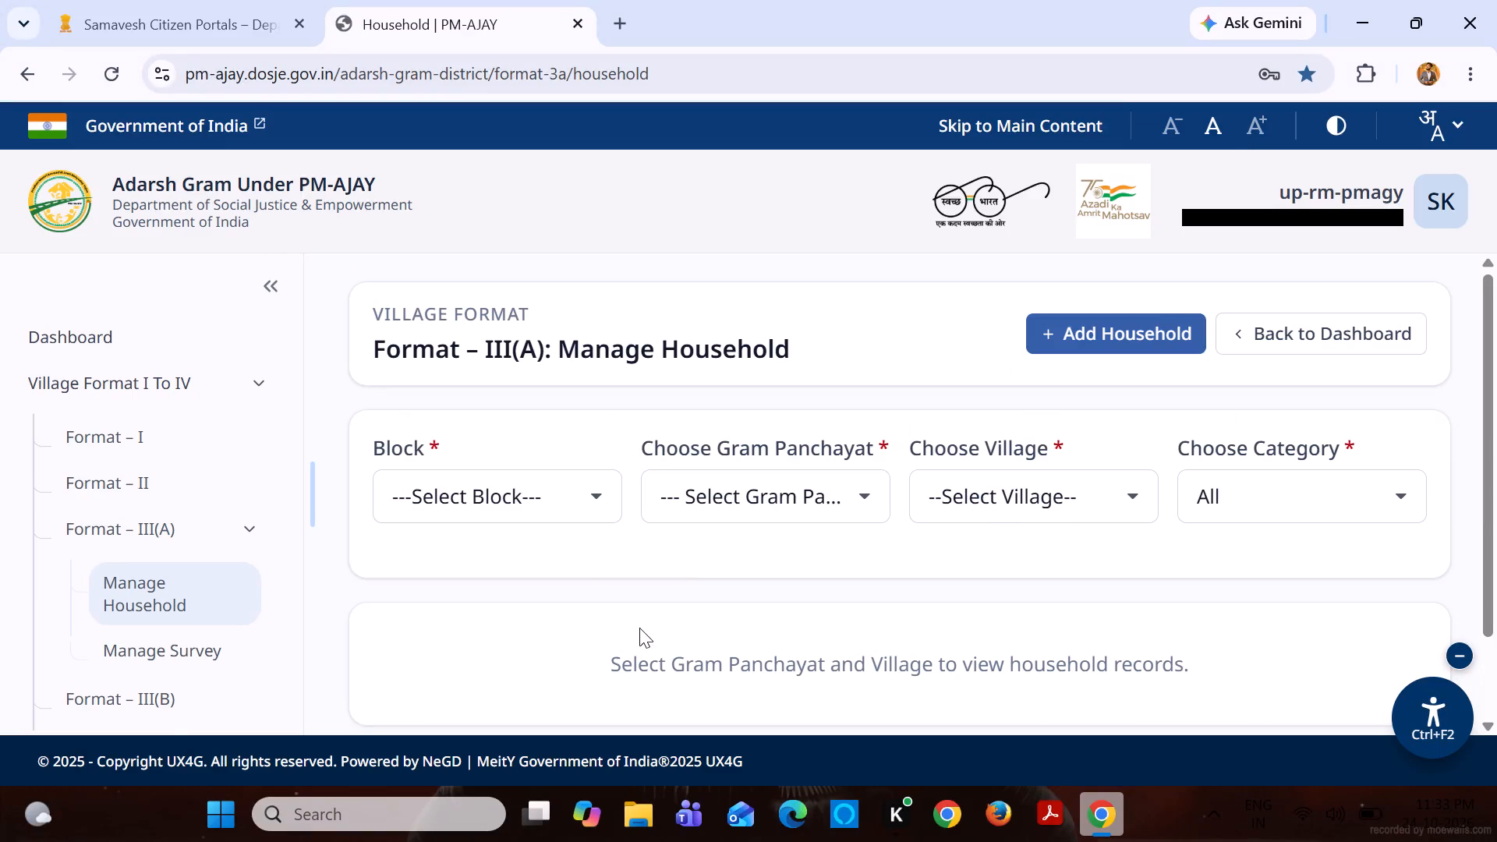
In Manage Survey, list the households for block Shahabad - 1488, gram panchayat Husainganj - 84761 and village Sujatganj - 117148.
left_click(209, 646)
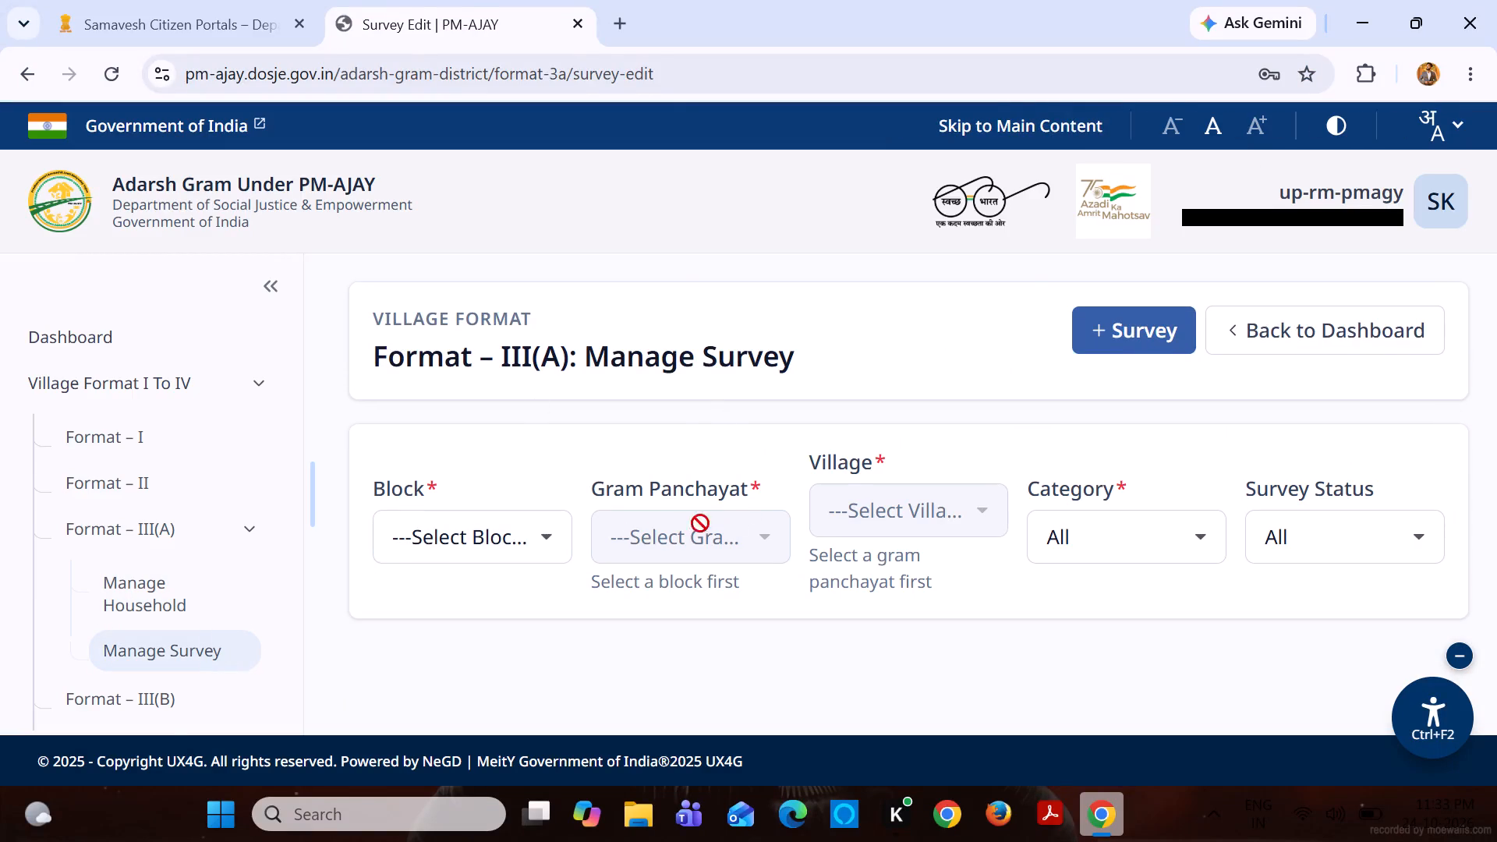
left_click(552, 548)
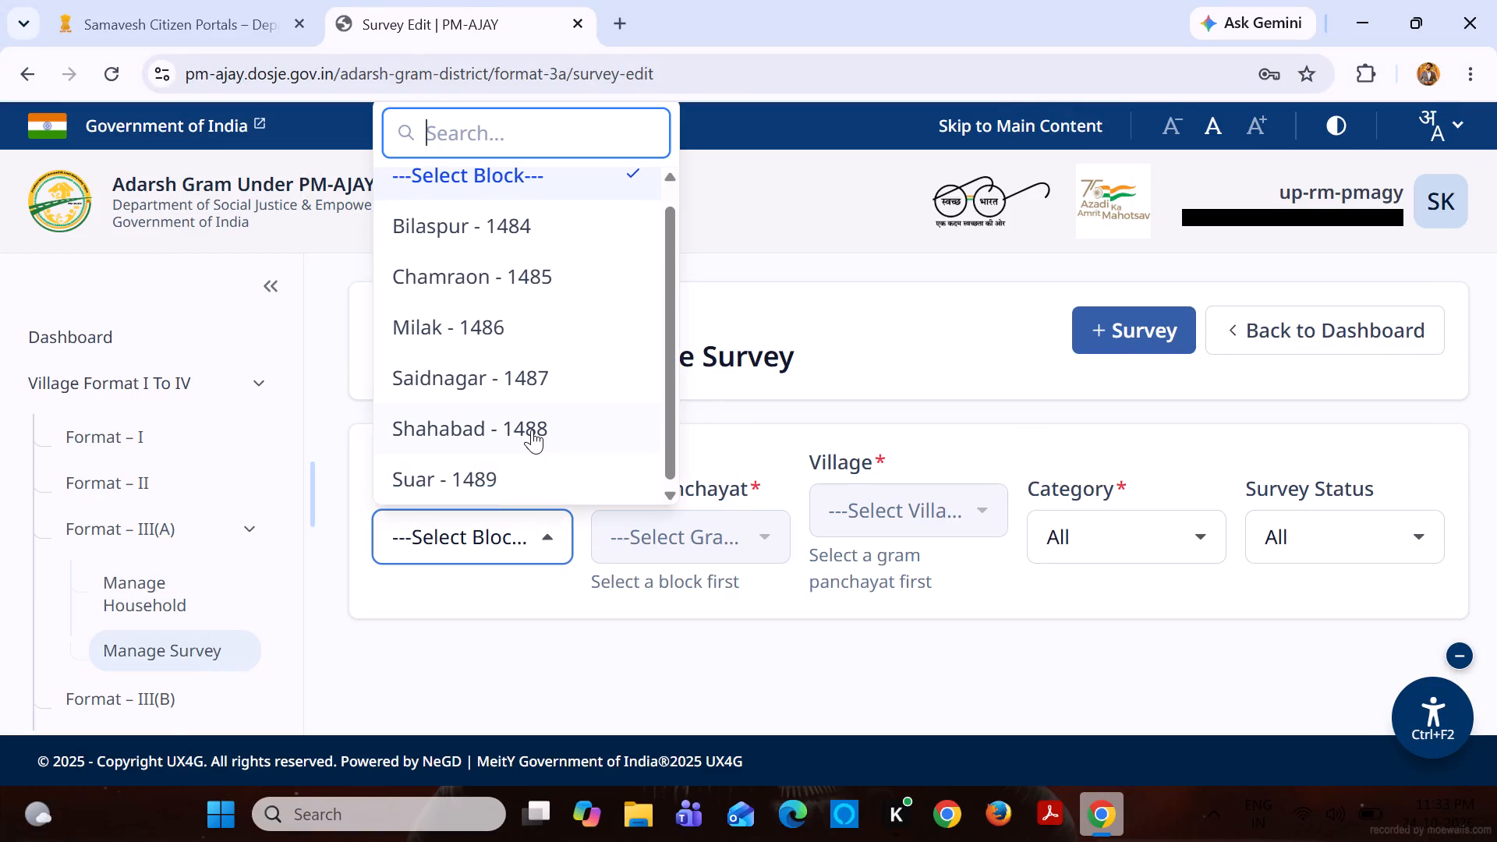
left_click(532, 430)
left_click(708, 531)
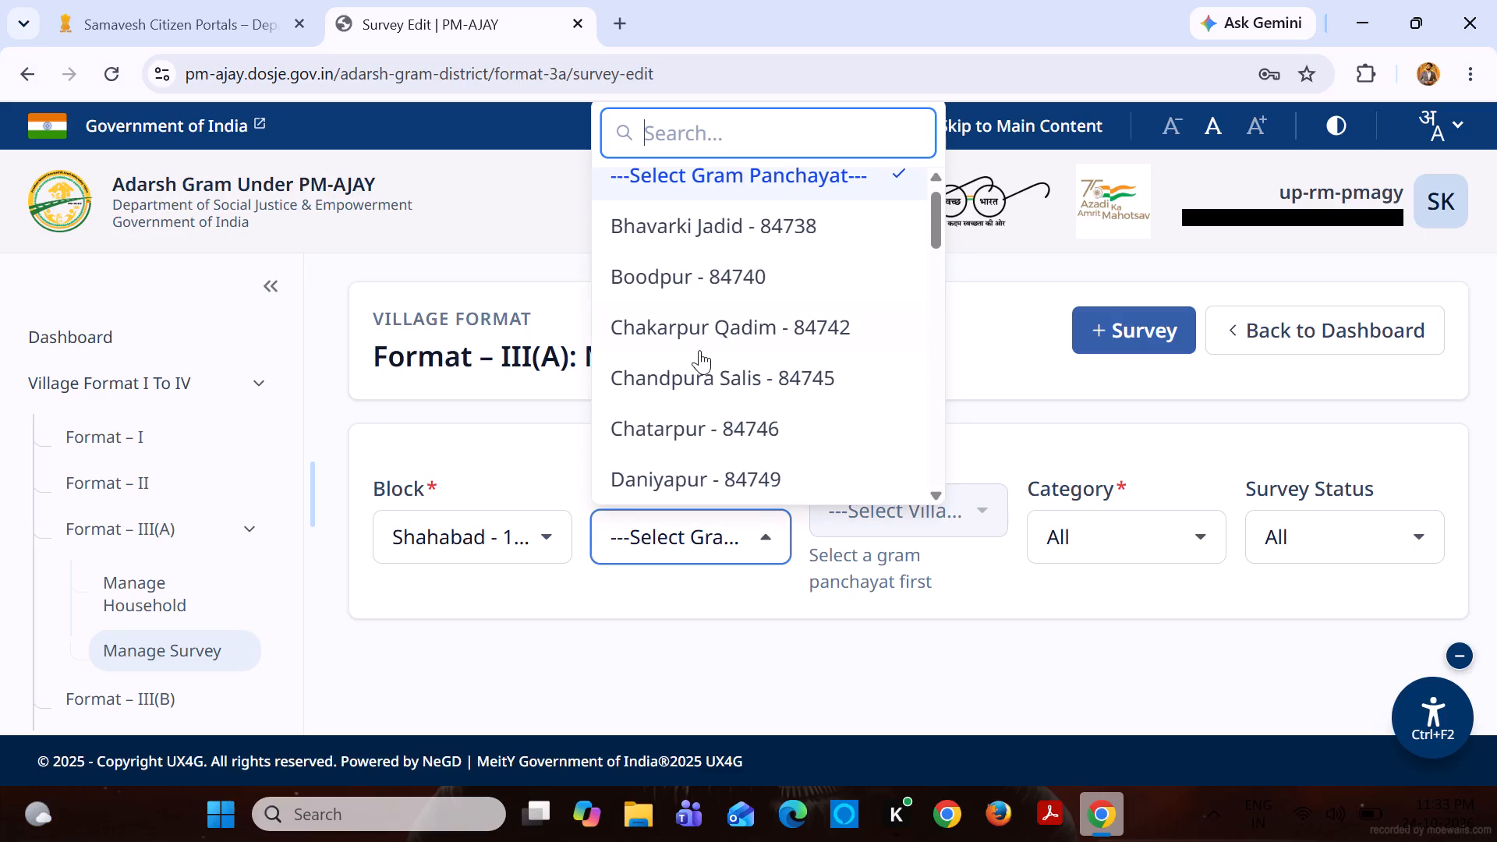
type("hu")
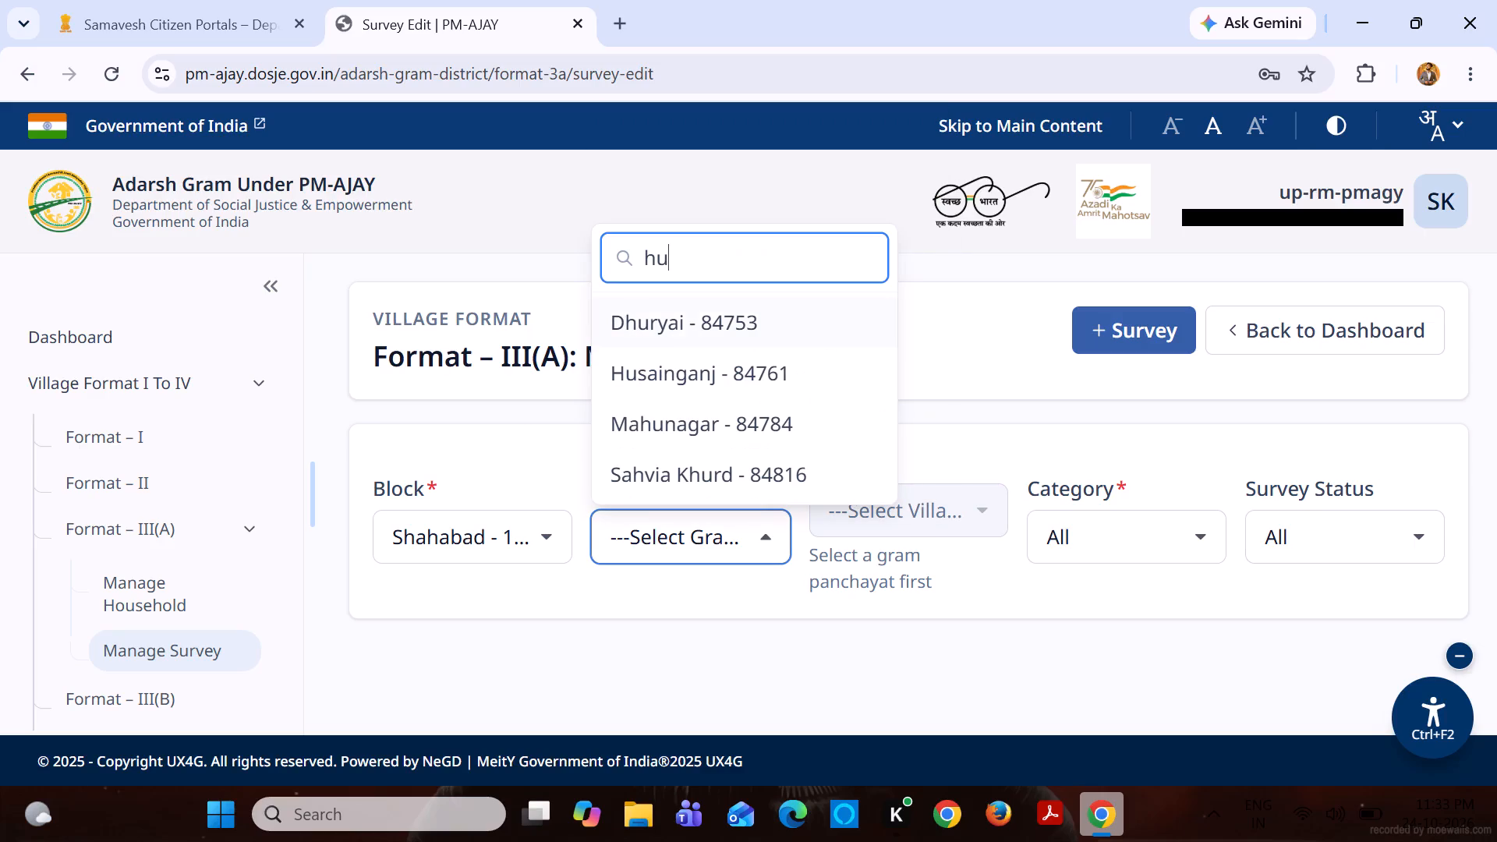
left_click(682, 364)
left_click(897, 502)
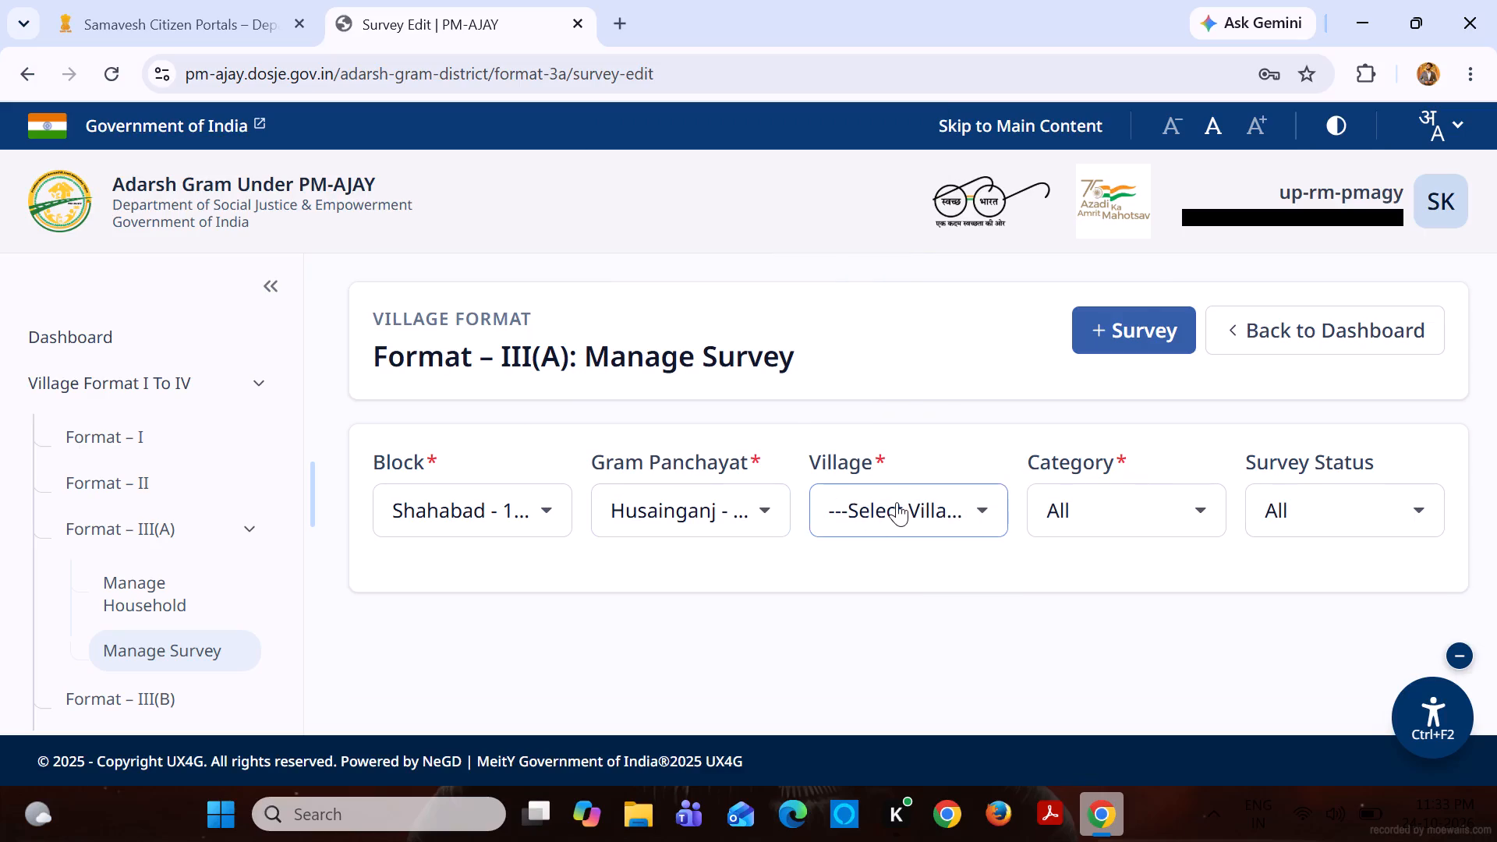
left_click(889, 451)
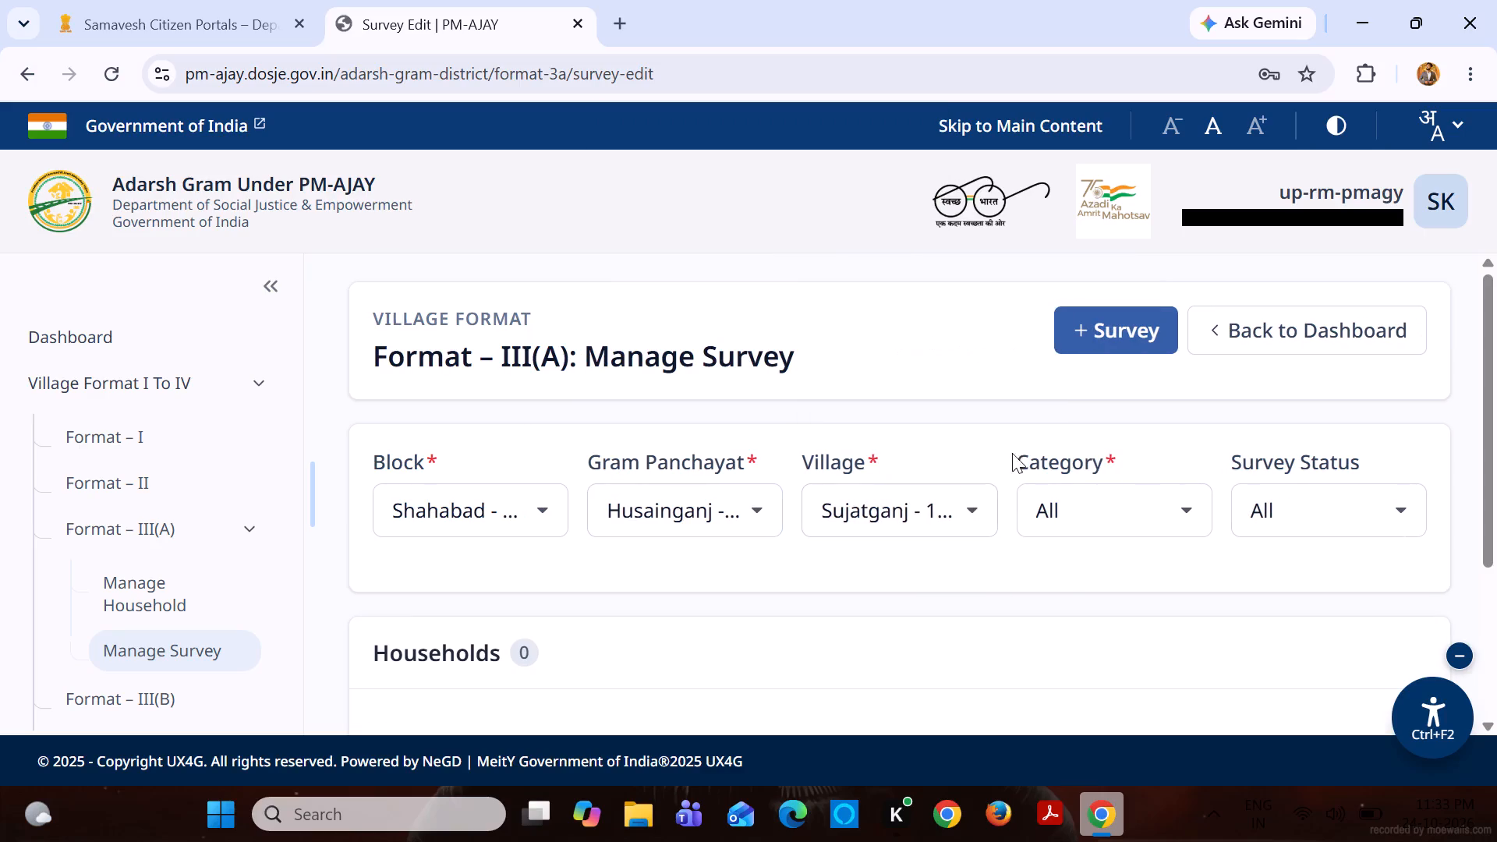
Examine the survey status of the Sujatganj households to find a survey that is still pending.
scroll(1057, 582, "down", 6)
scroll(1057, 582, "left", 2)
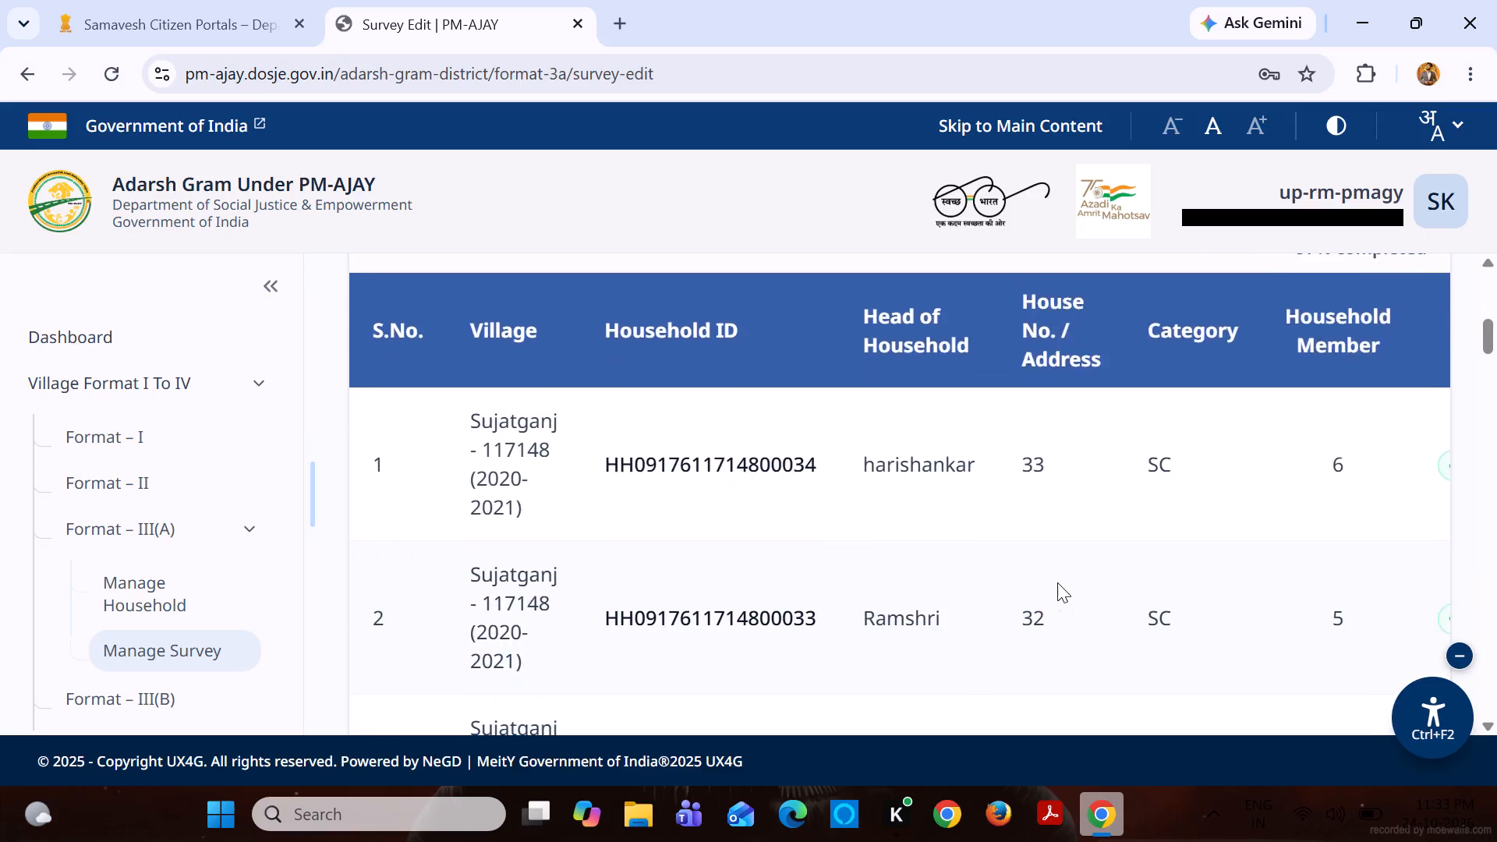
scroll(1057, 582, "left", 5)
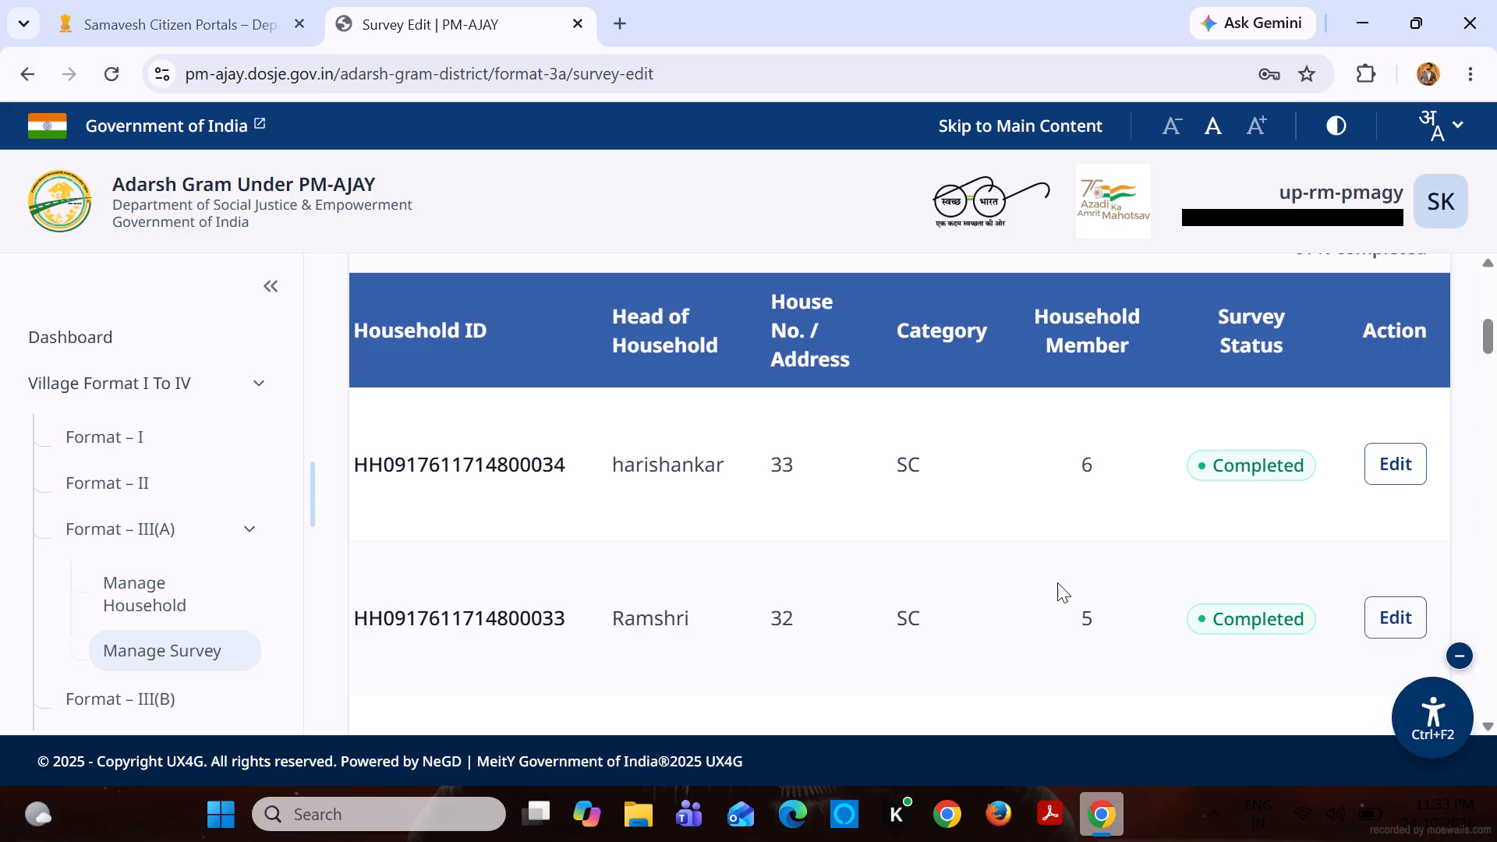
scroll(1057, 582, "left", 1)
scroll(1057, 582, "down", 2)
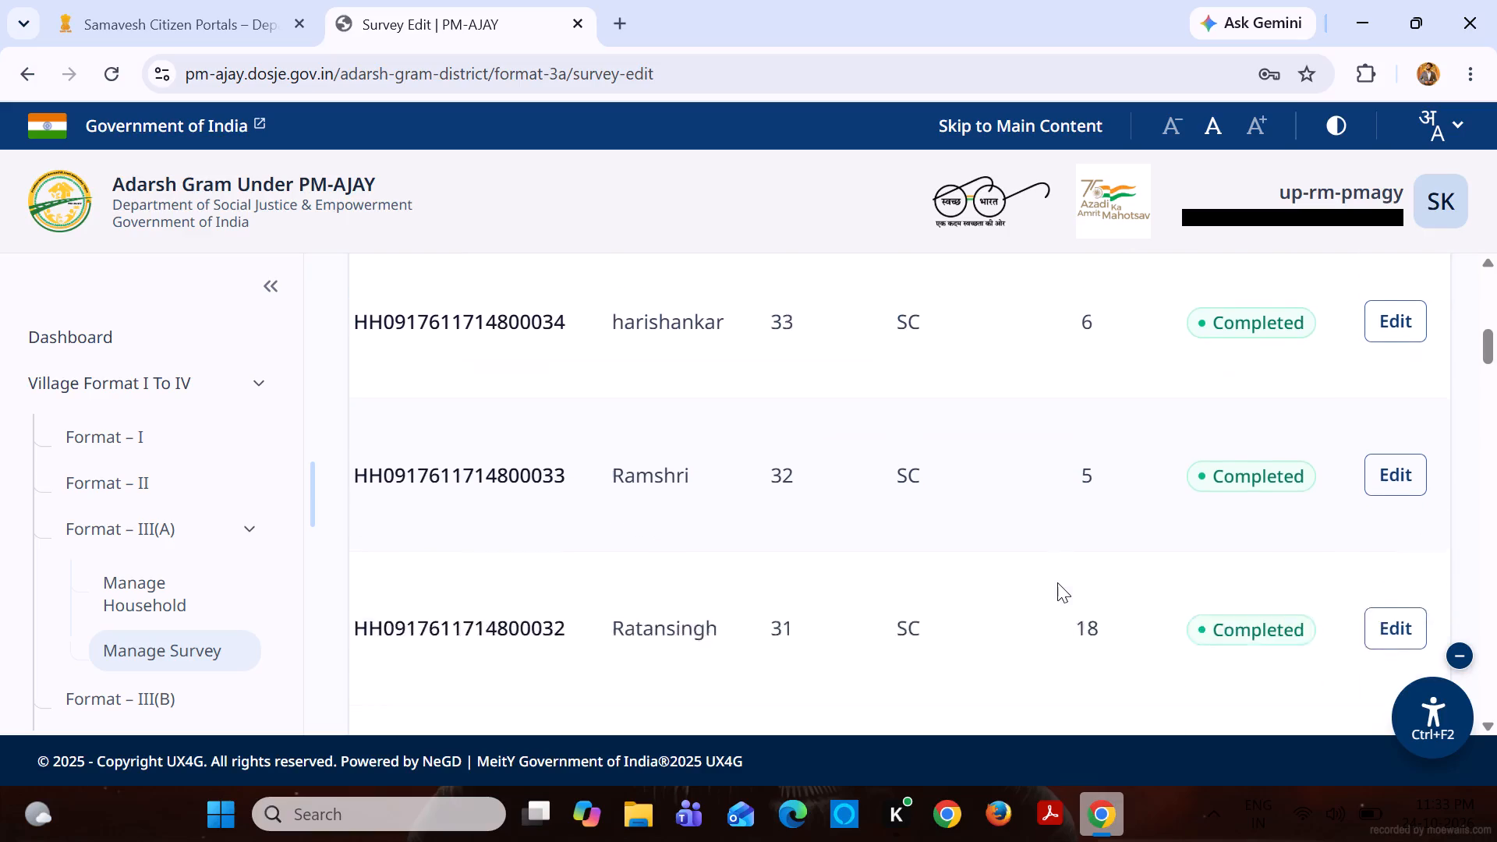
scroll(1057, 582, "down", 8)
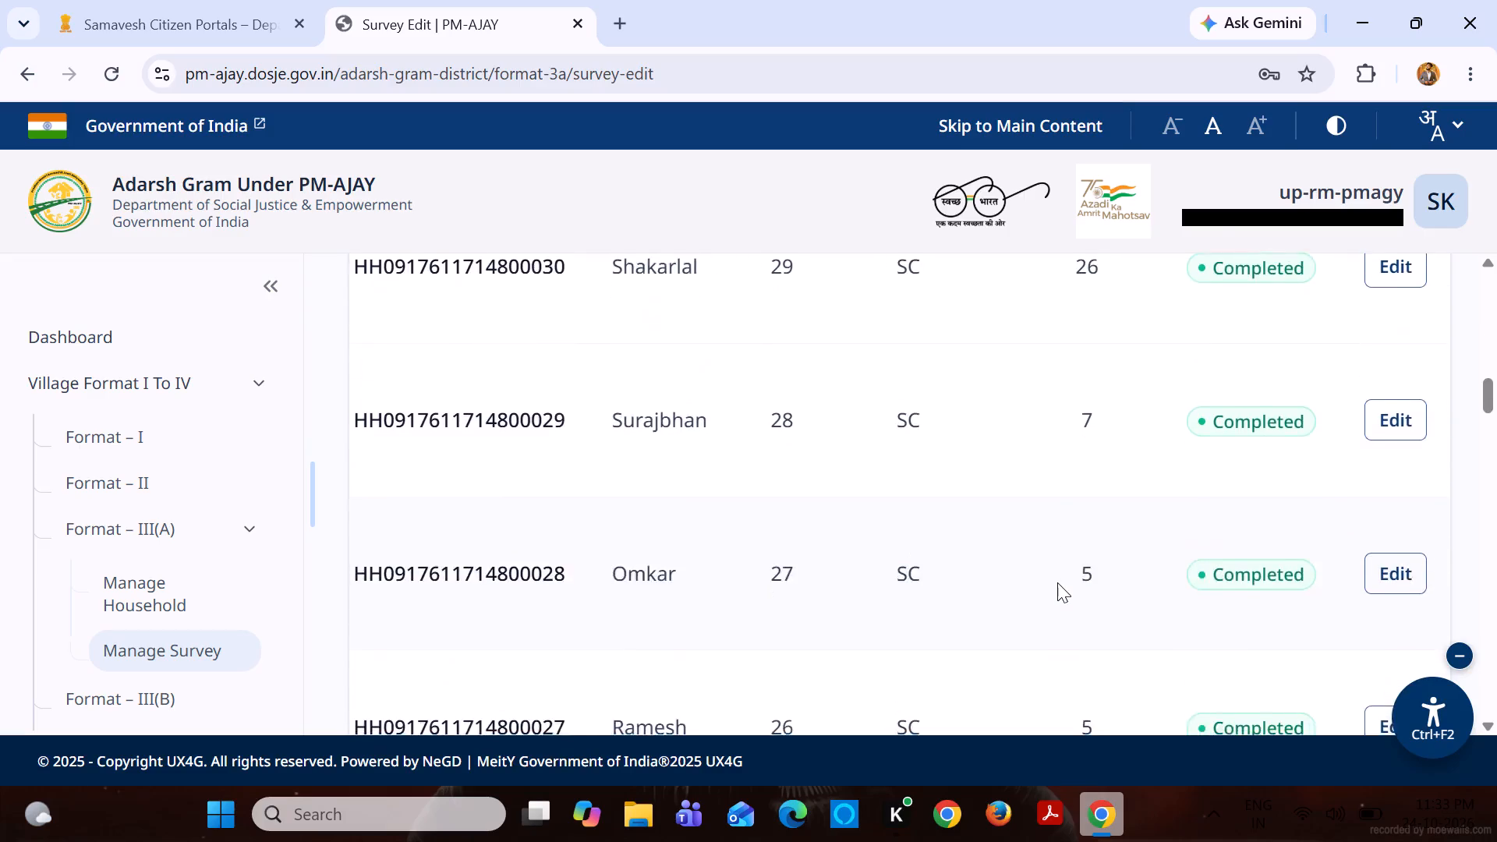
scroll(1057, 582, "down", 10)
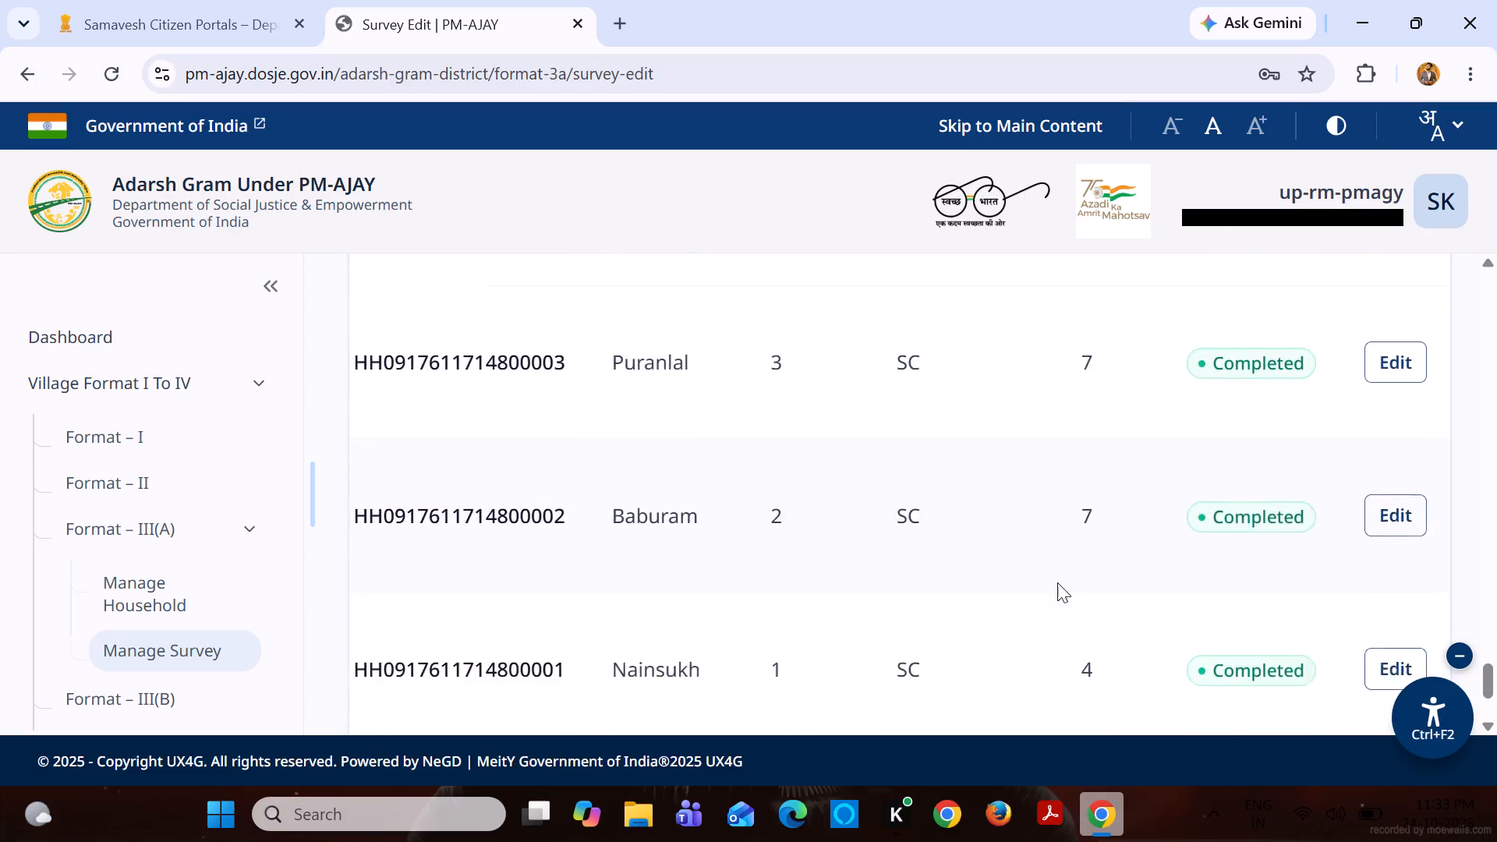
scroll(1057, 582, "down", 3)
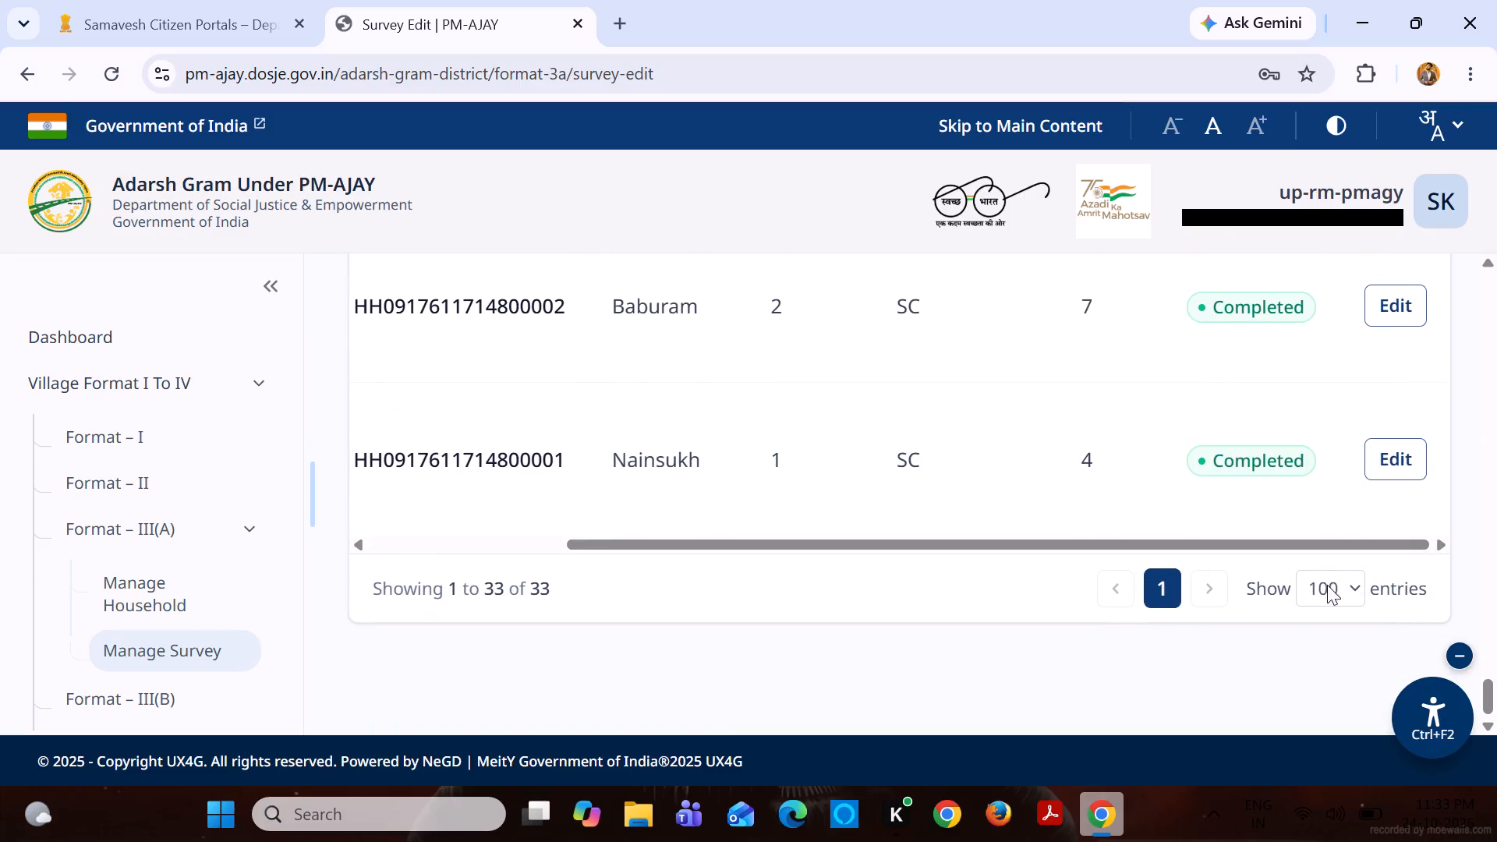
left_click(1339, 585)
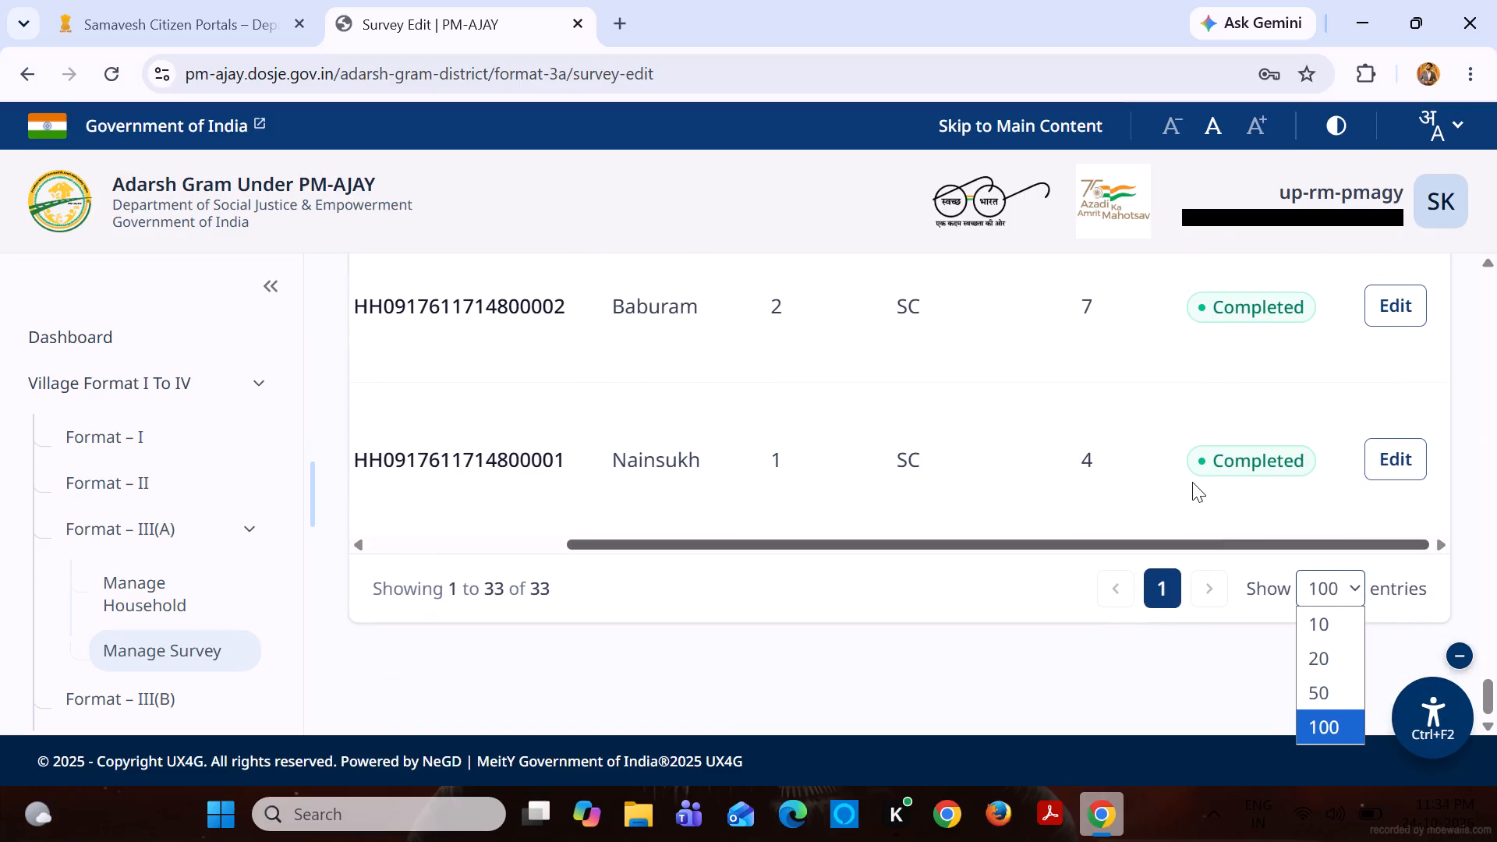
scroll(1192, 482, "up", 20)
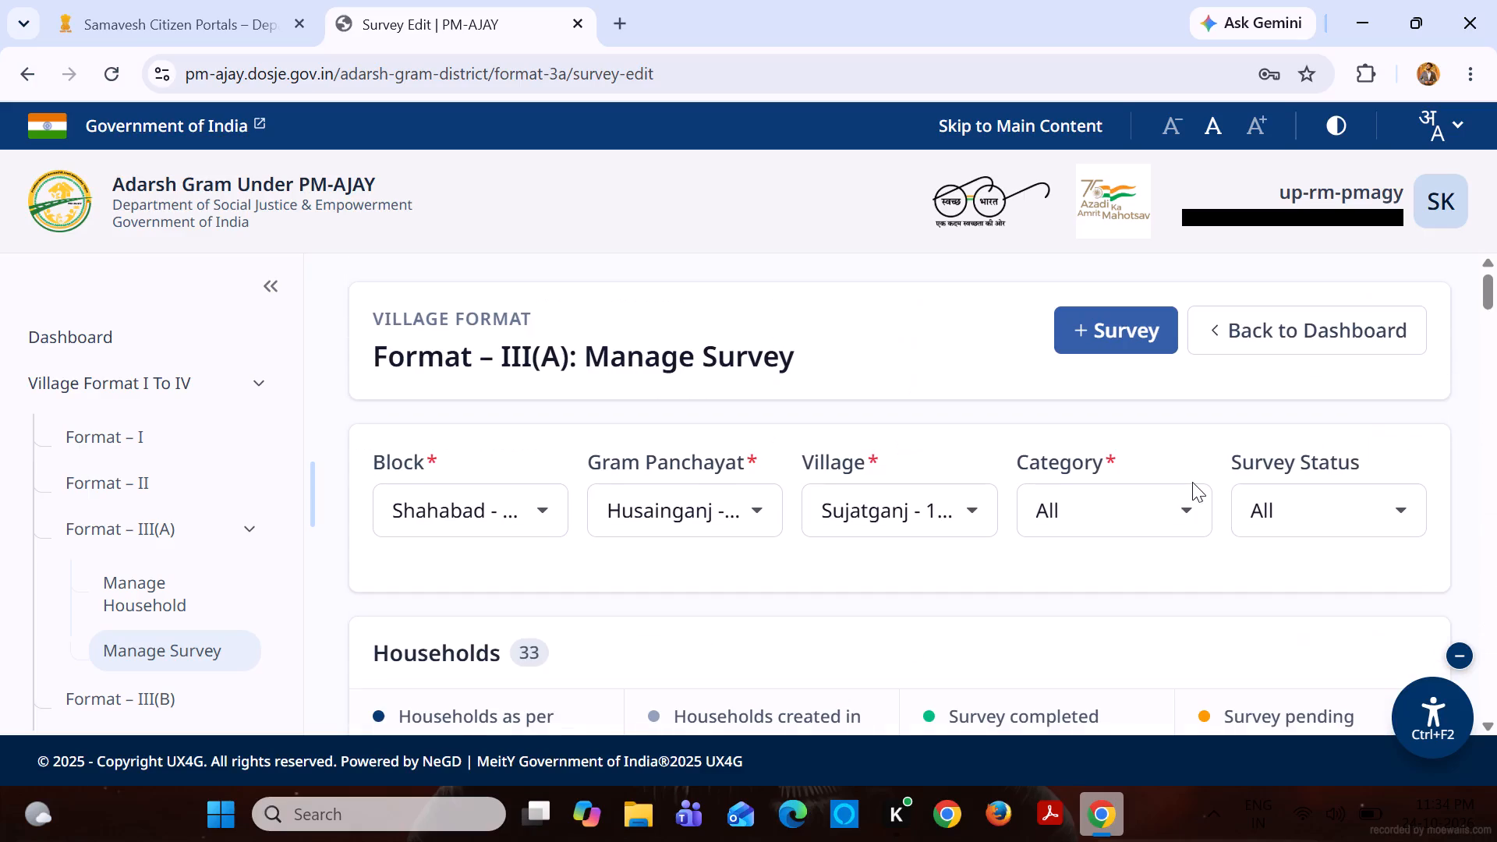
scroll(1192, 482, "down", 6)
scroll(1192, 482, "left", 4)
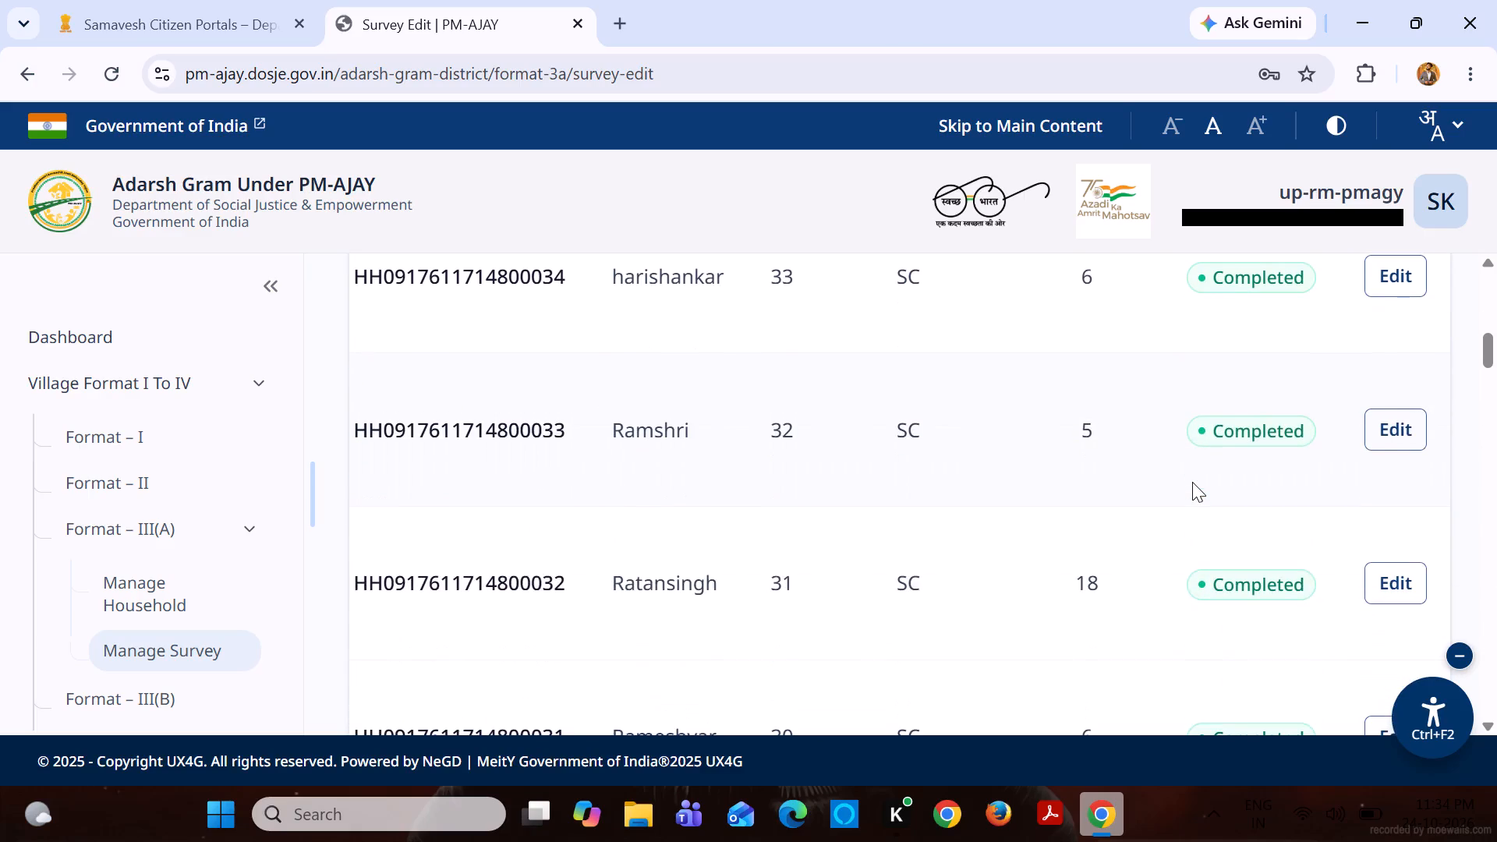
scroll(1192, 482, "down", 10)
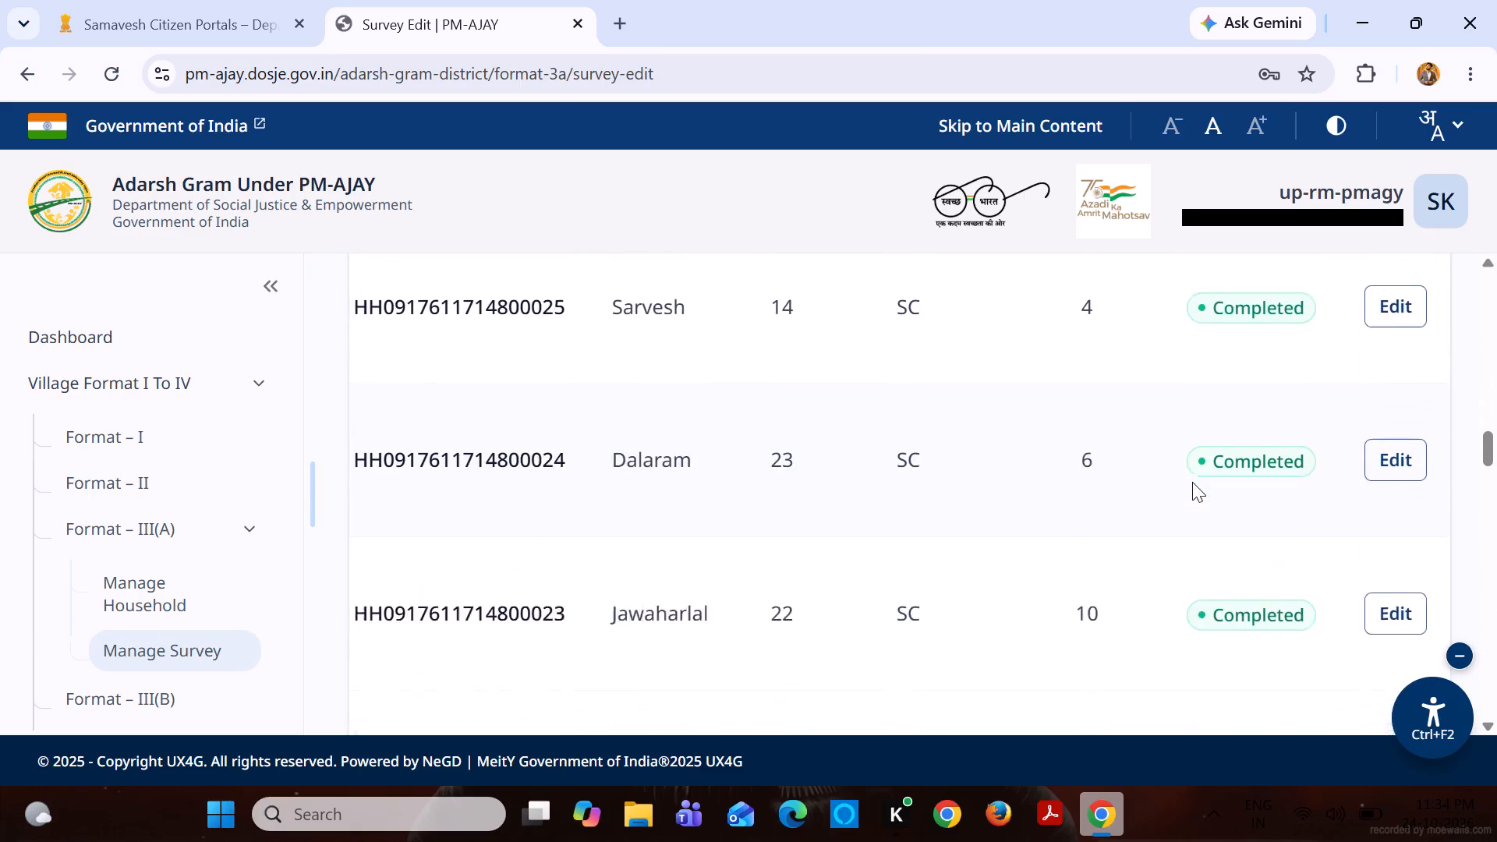
scroll(1192, 482, "down", 9)
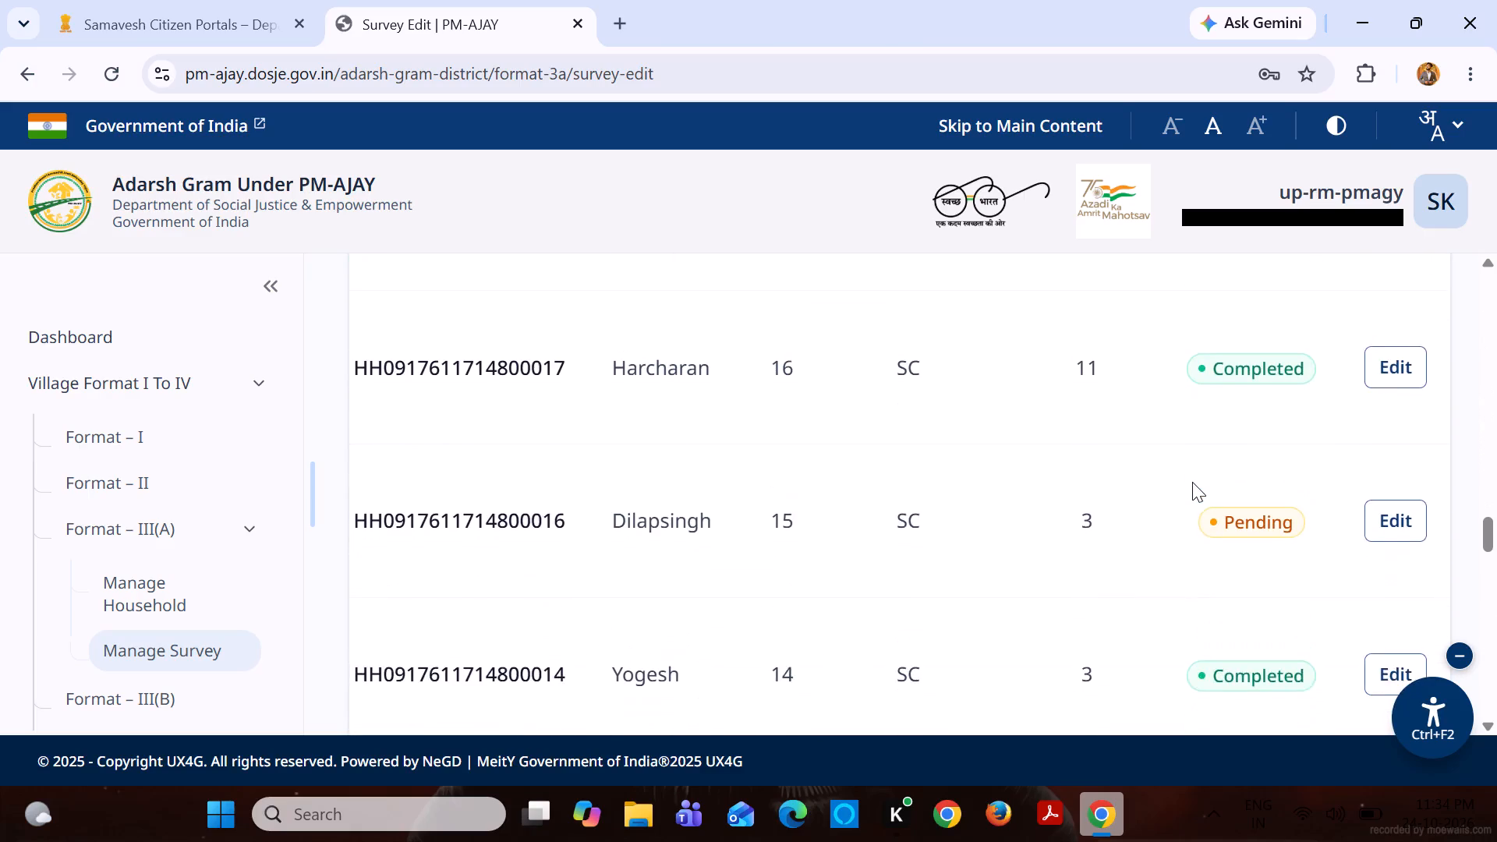
Open the pending survey of the household at house number 15 for editing.
left_click(1384, 448)
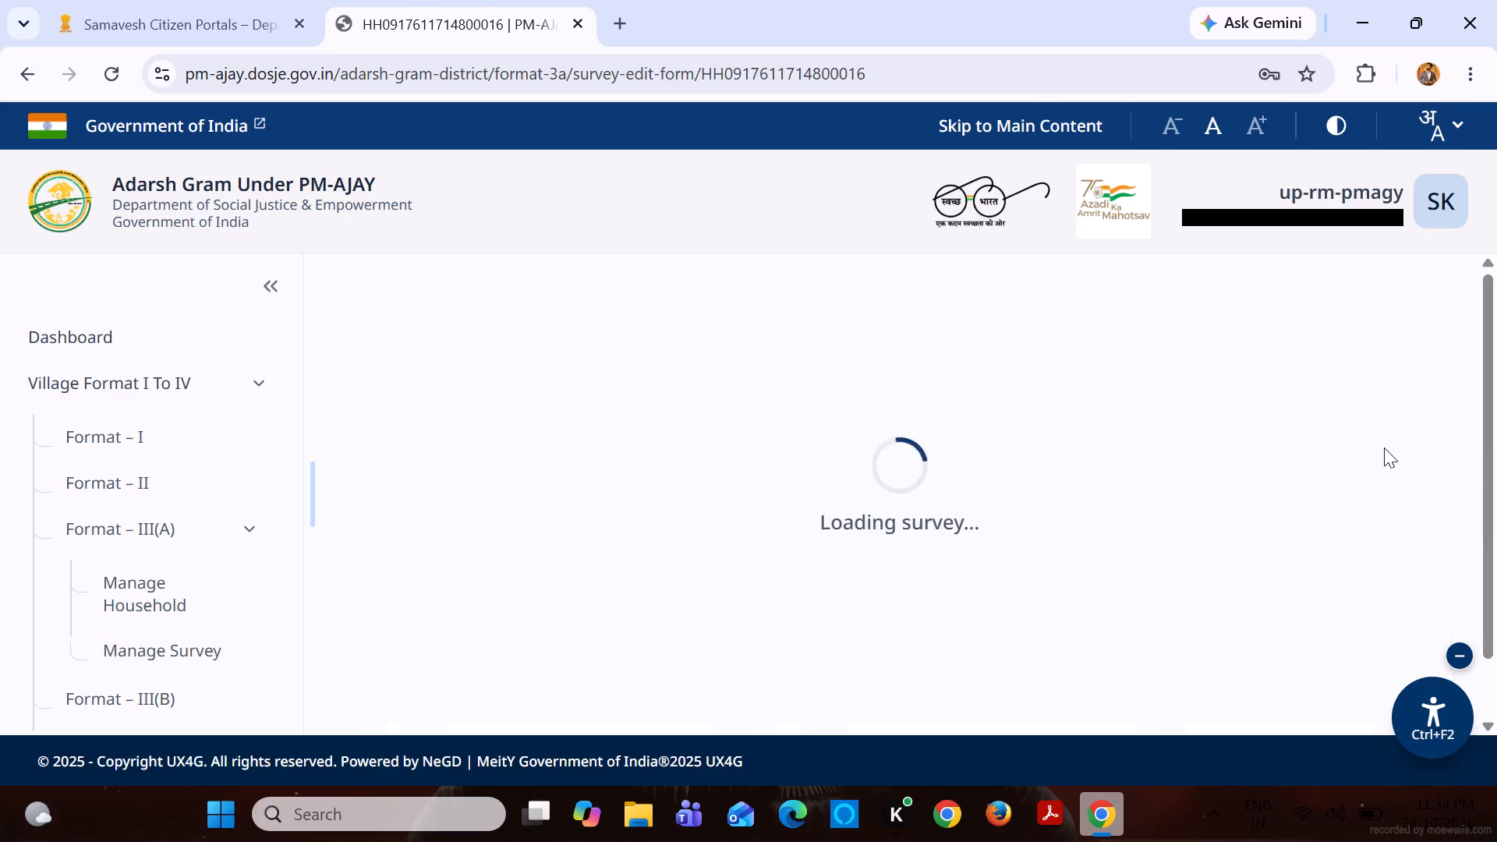
For domain 1 – Drinking water and Sanitation, answer Yes for having a household latrine and No for open defecation, and save.
scroll(1177, 480, "down", 4)
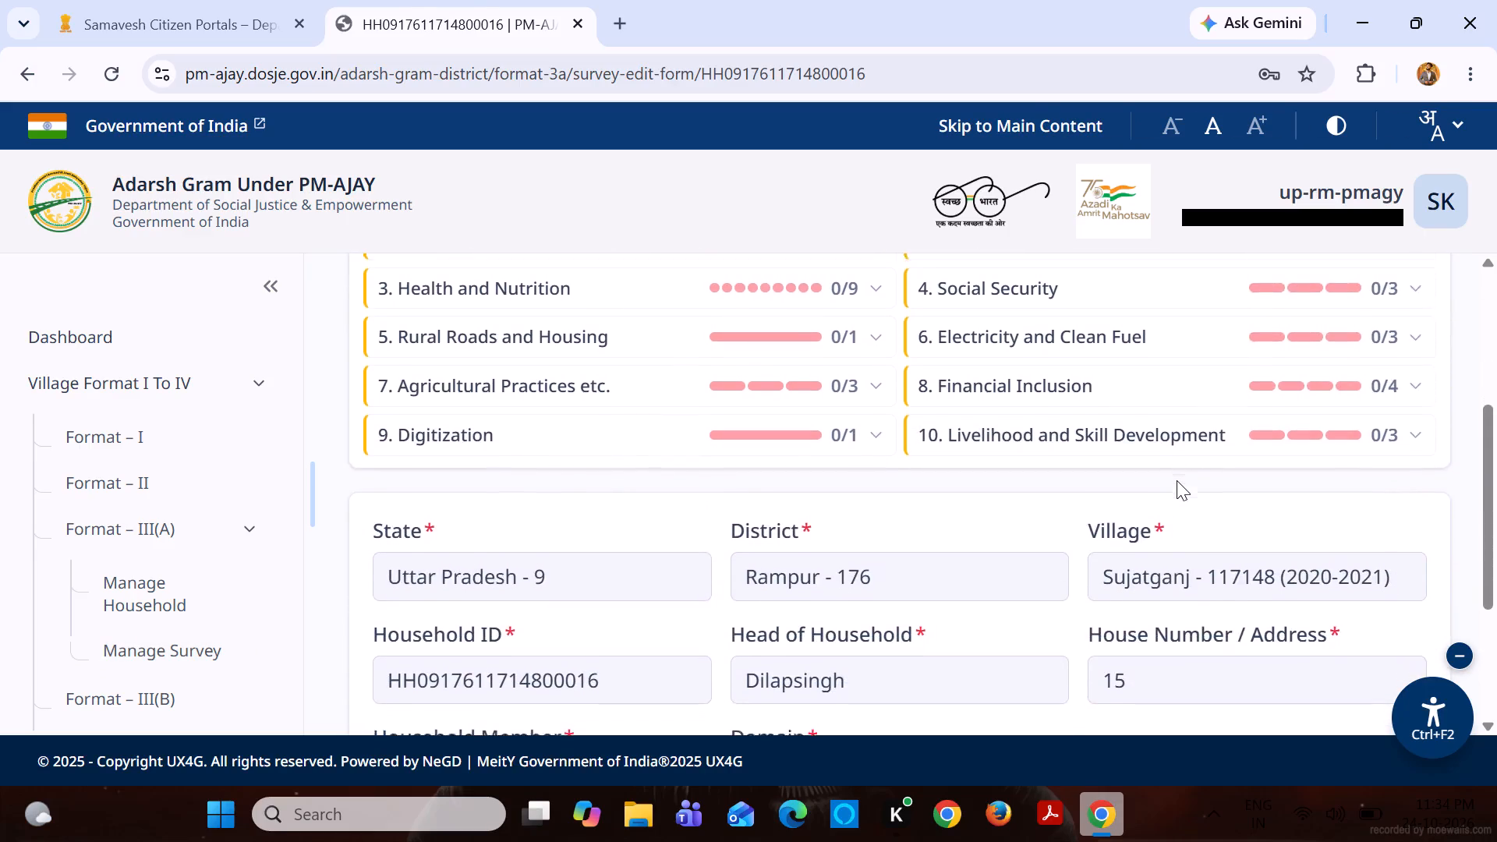
scroll(1177, 480, "down", 4)
left_click(1037, 534)
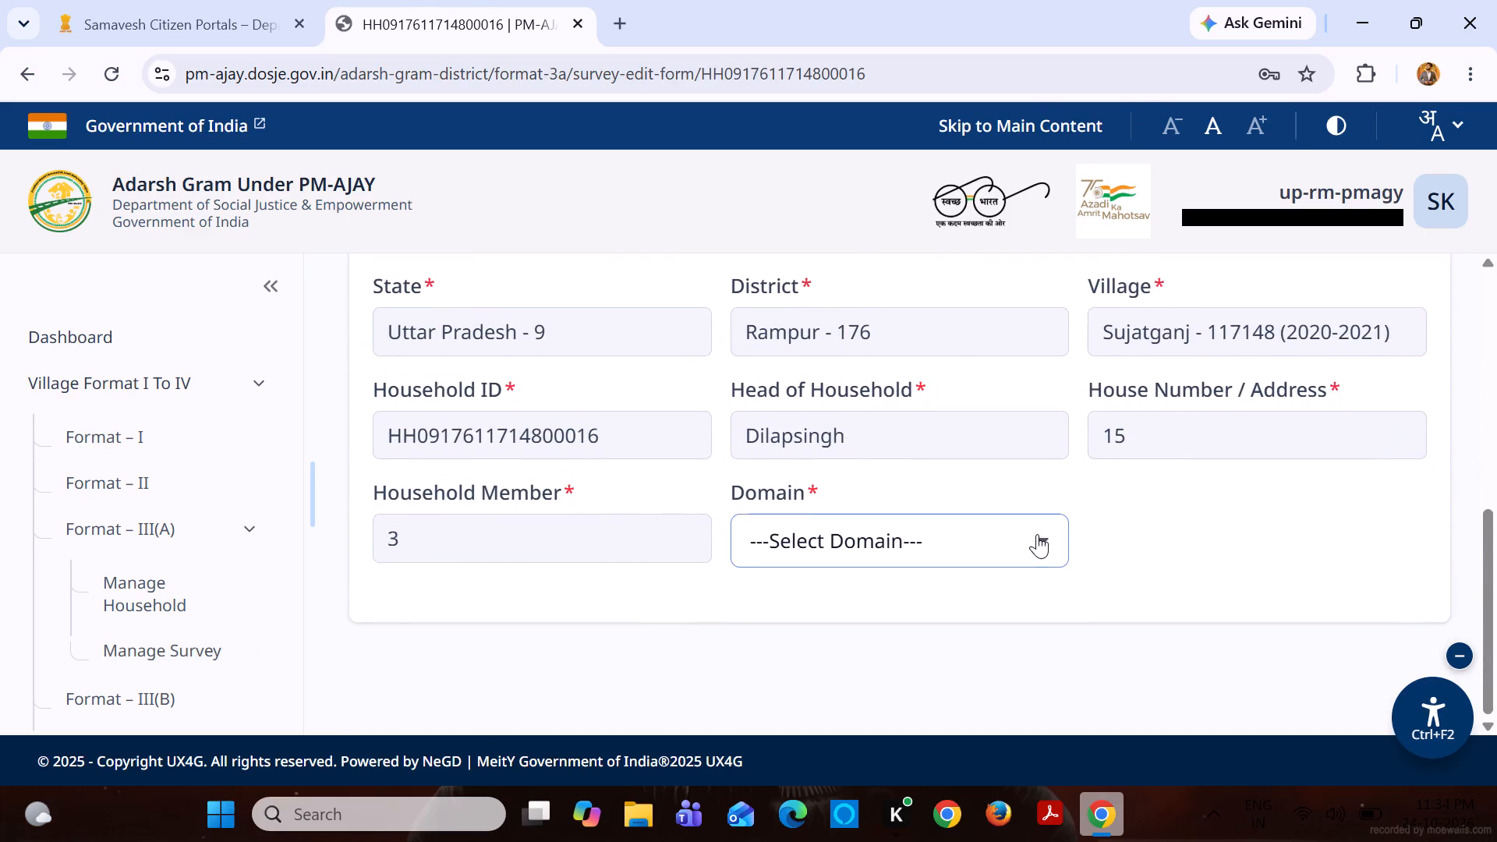
left_click(943, 227)
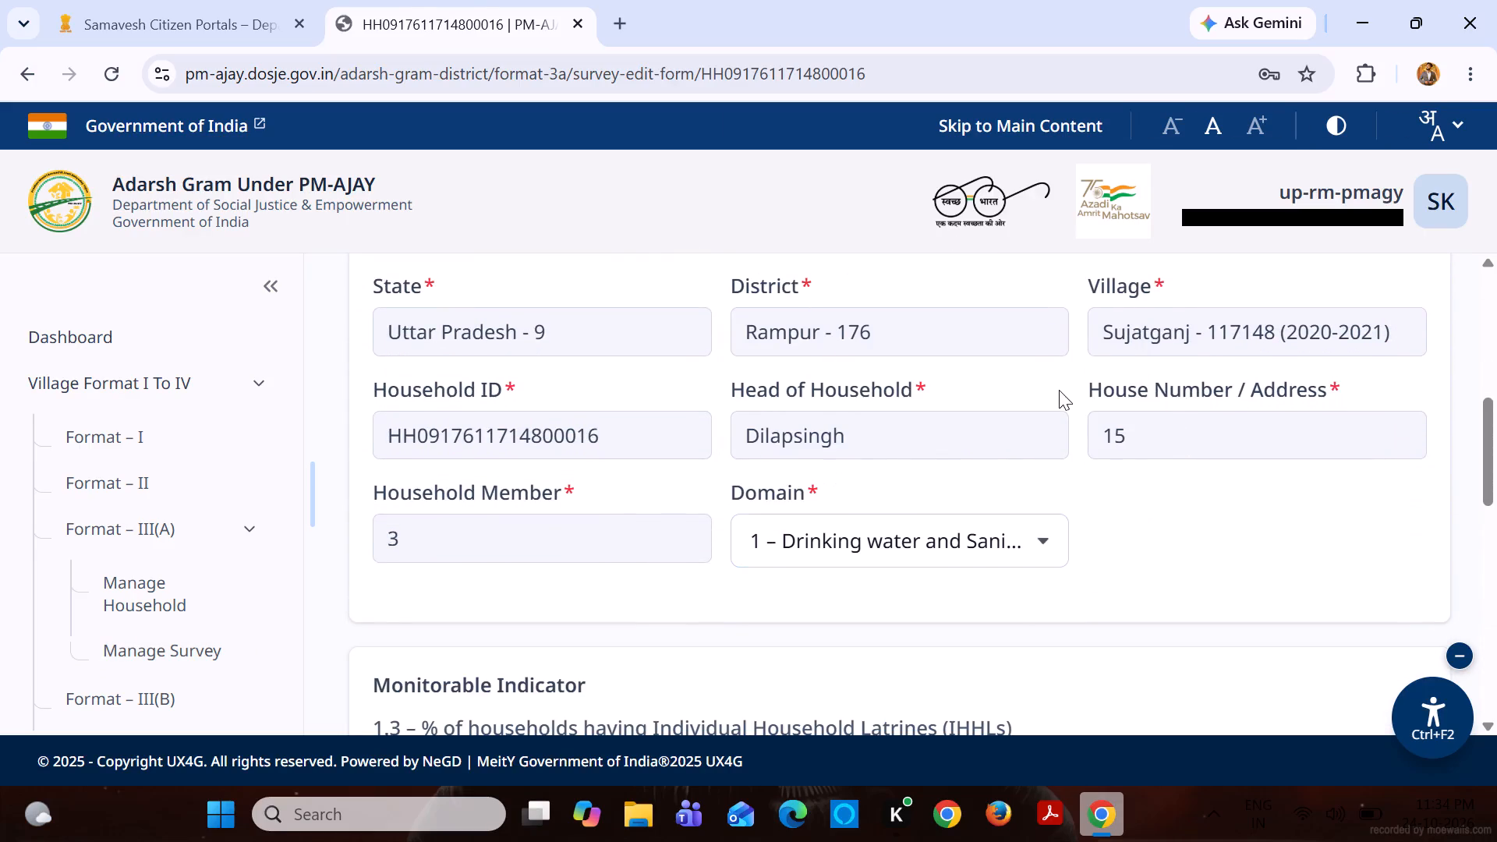
scroll(1059, 390, "down", 3)
left_click(1329, 547)
left_click(1292, 603)
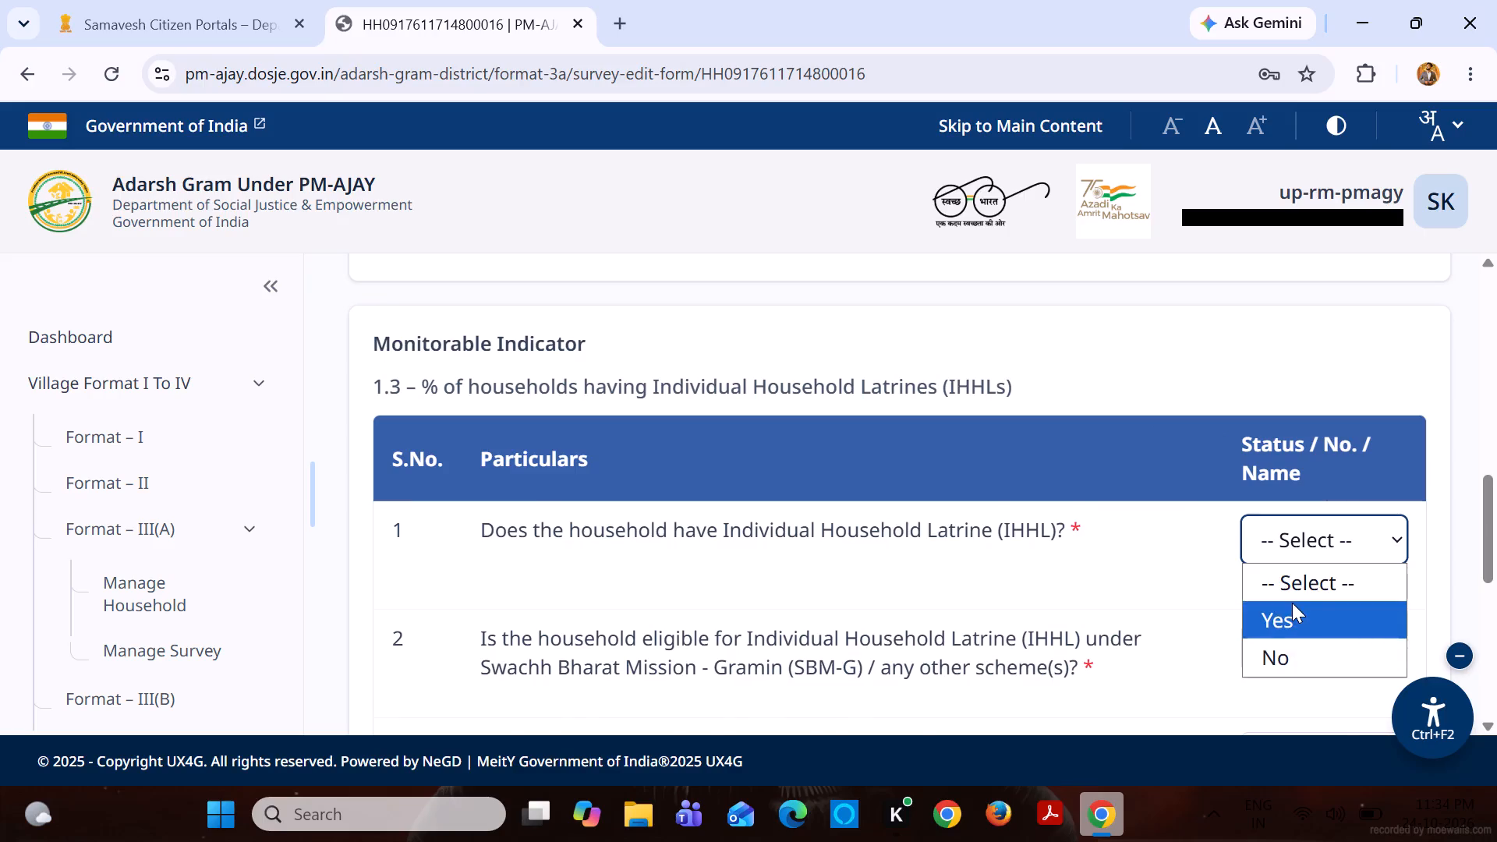
scroll(1292, 603, "down", 6)
left_click_drag(1350, 462, 1328, 478)
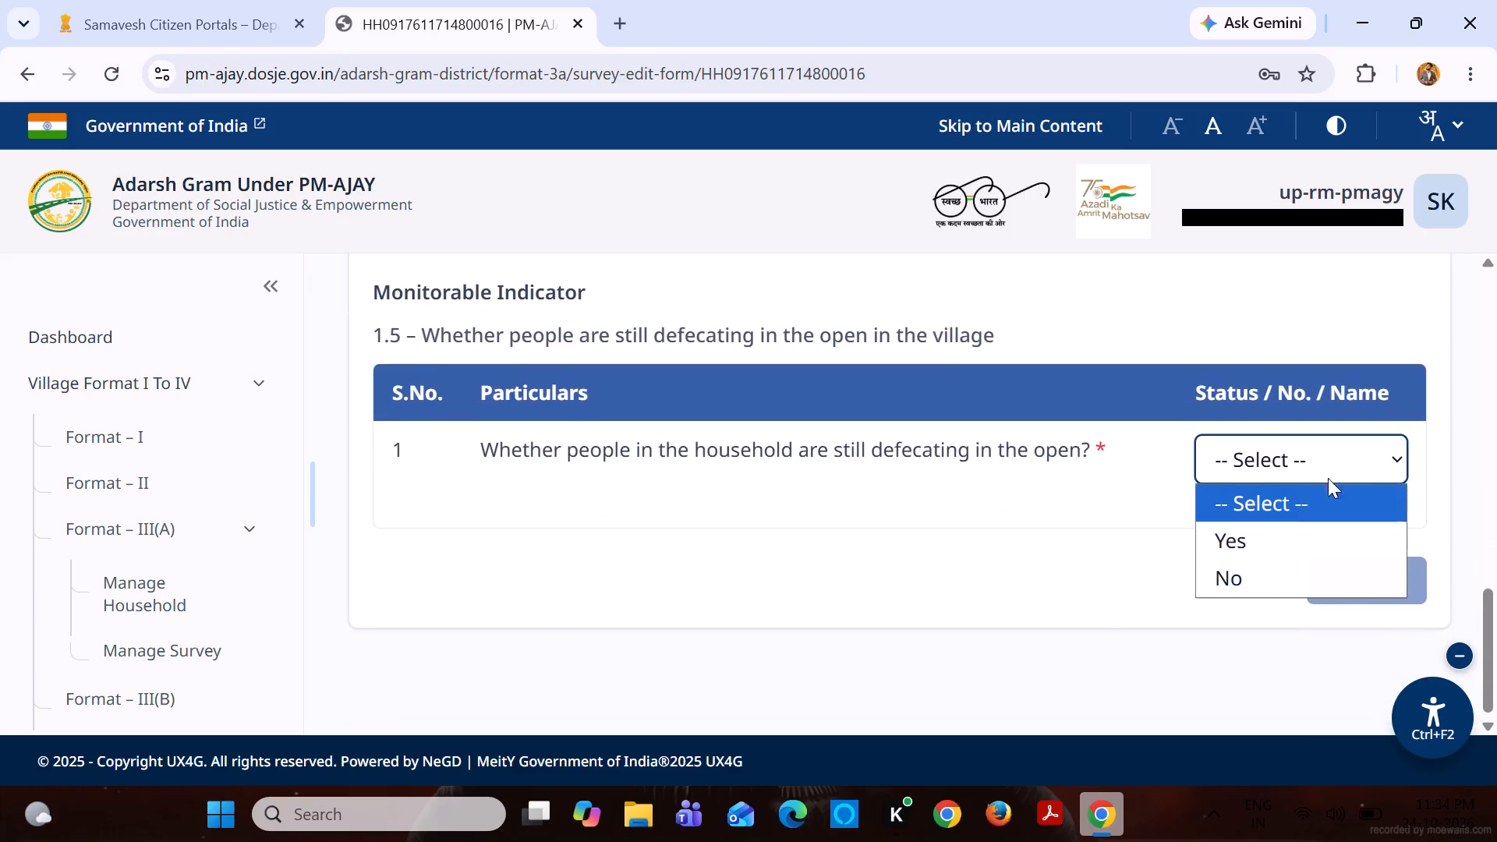
left_click_drag(1328, 478, 1263, 567)
left_click(1263, 567)
left_click(1335, 576)
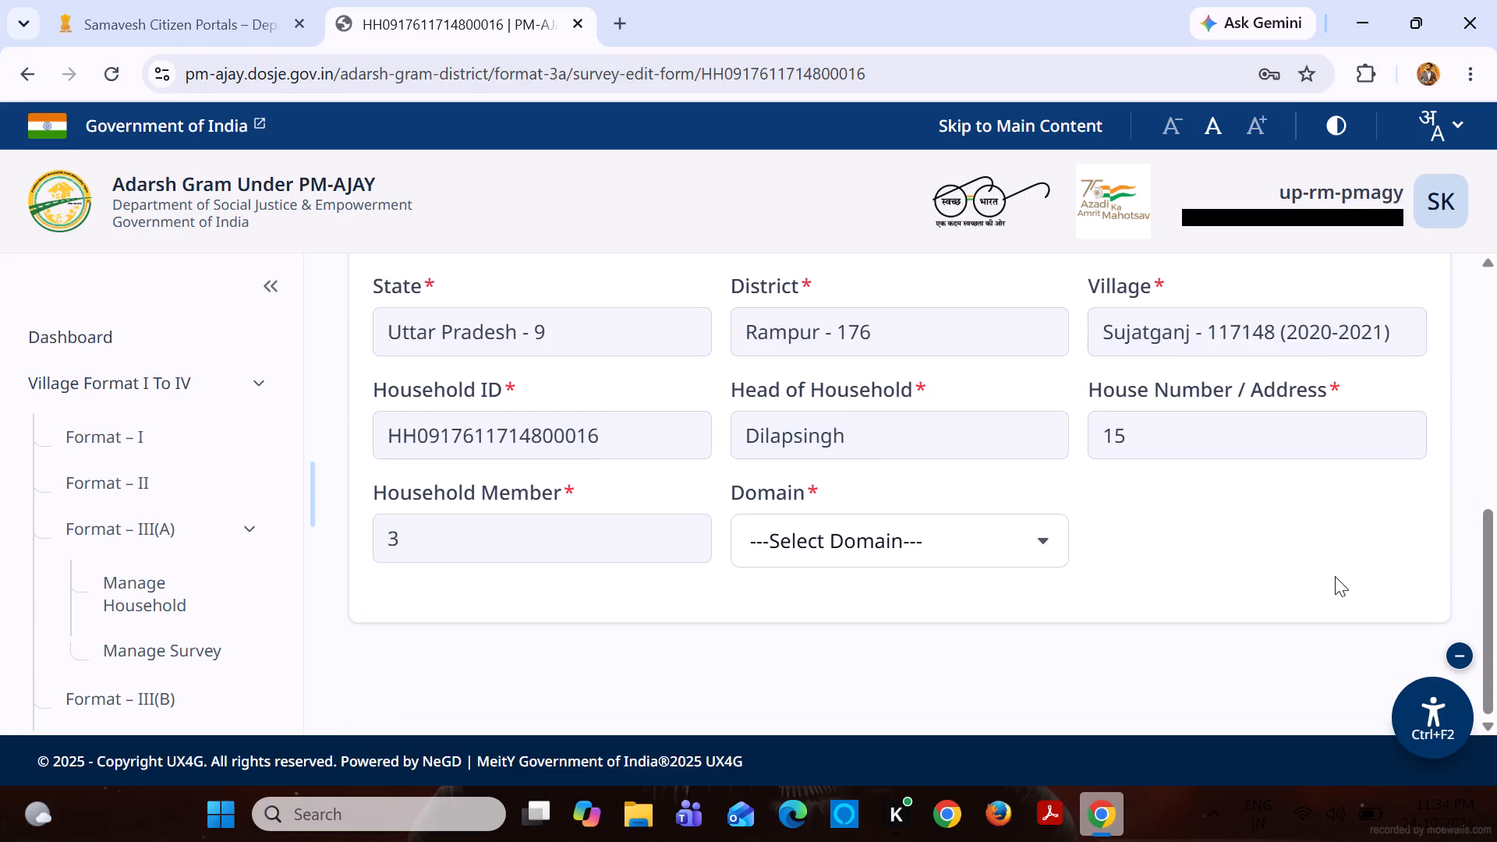
For domain 2 – Education, enter 0 as the number of children aged 6-10, 11-13 and 14-15 years.
left_click(1014, 556)
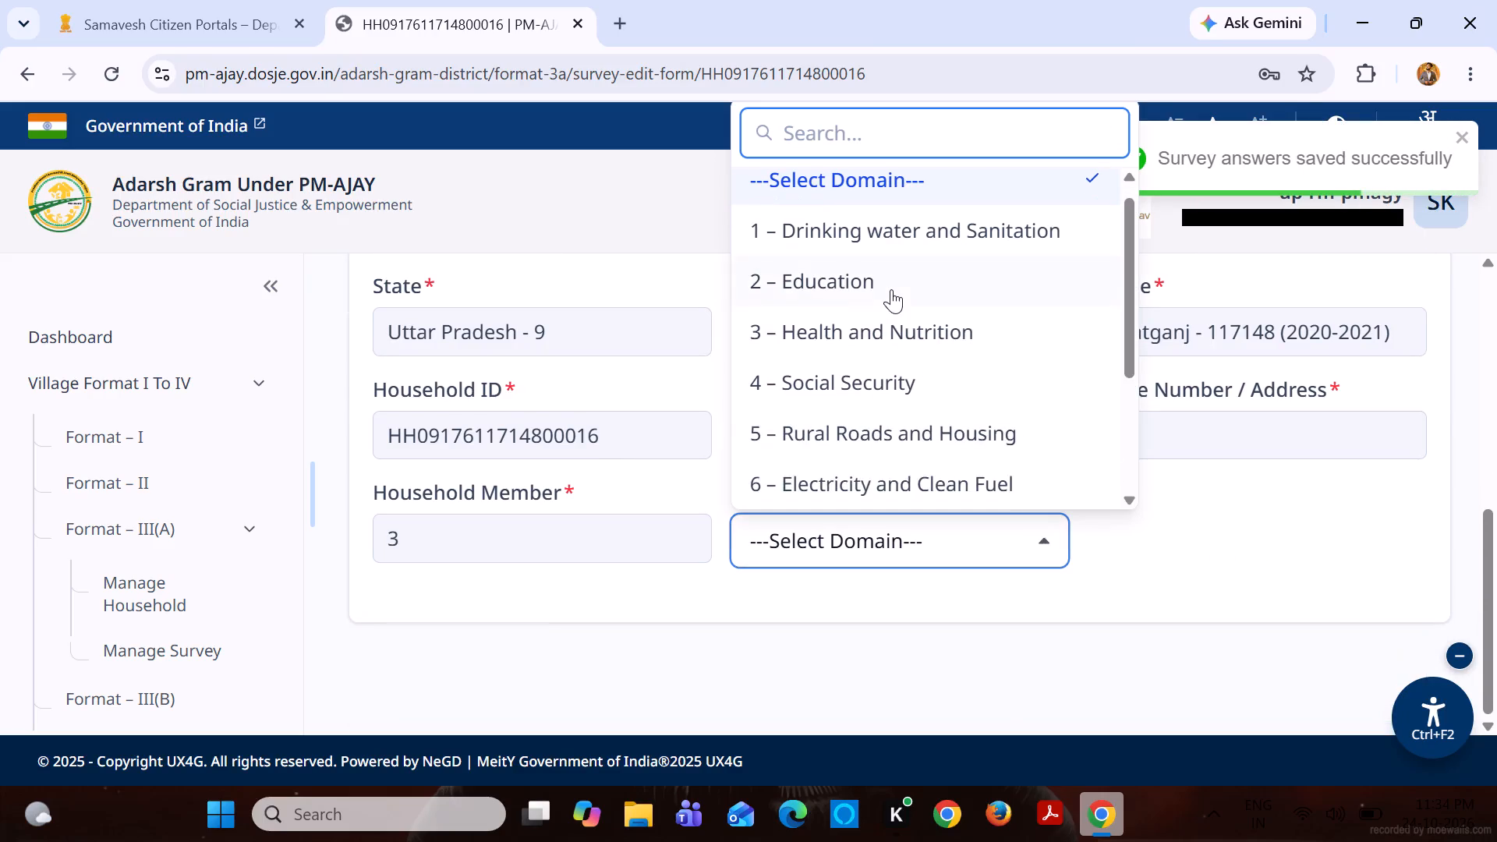
left_click(891, 289)
scroll(1045, 432, "down", 4)
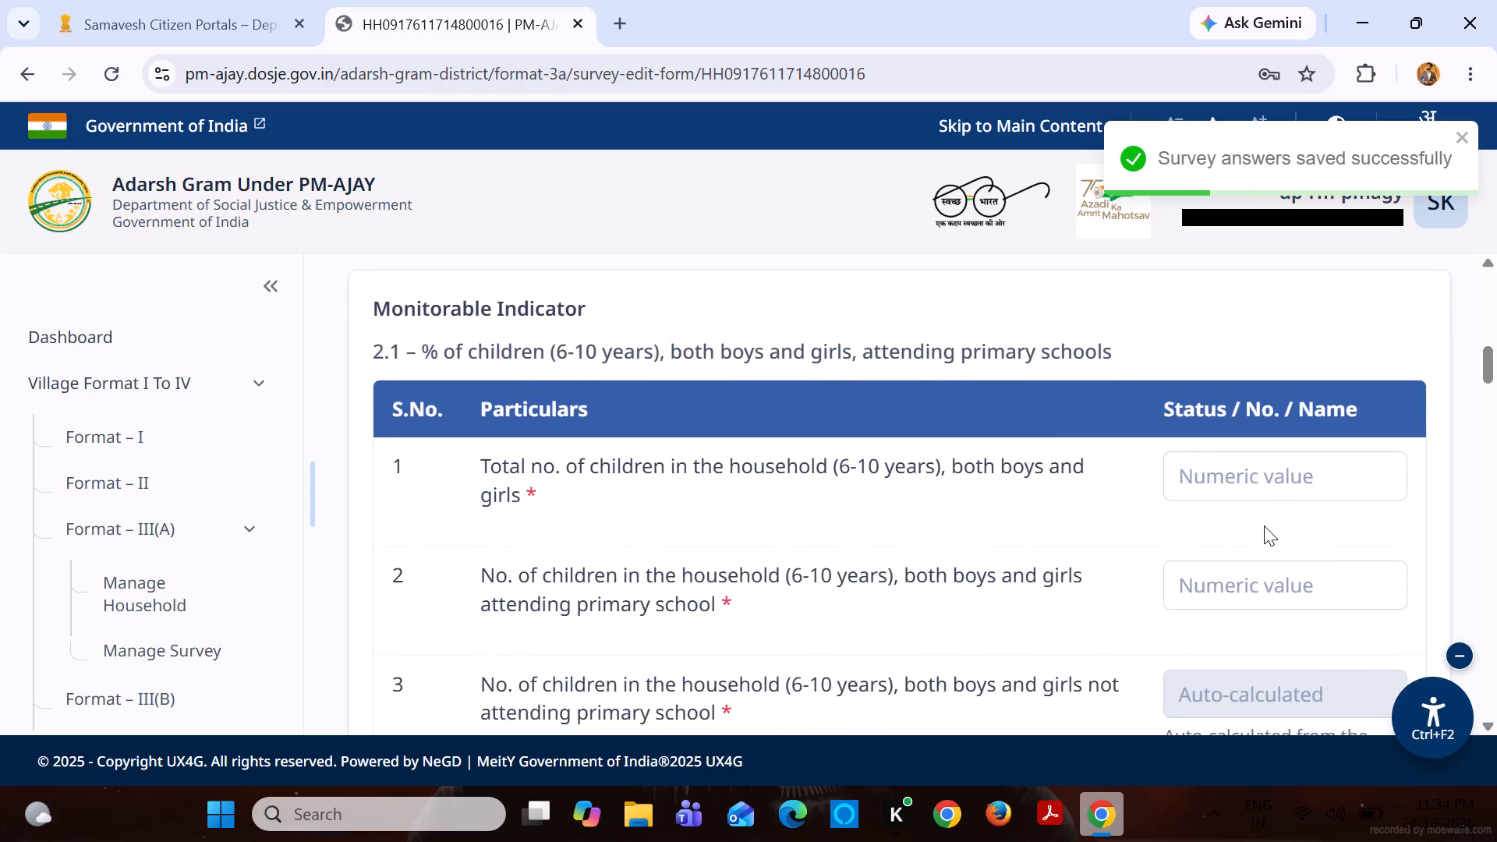
left_click(1211, 485)
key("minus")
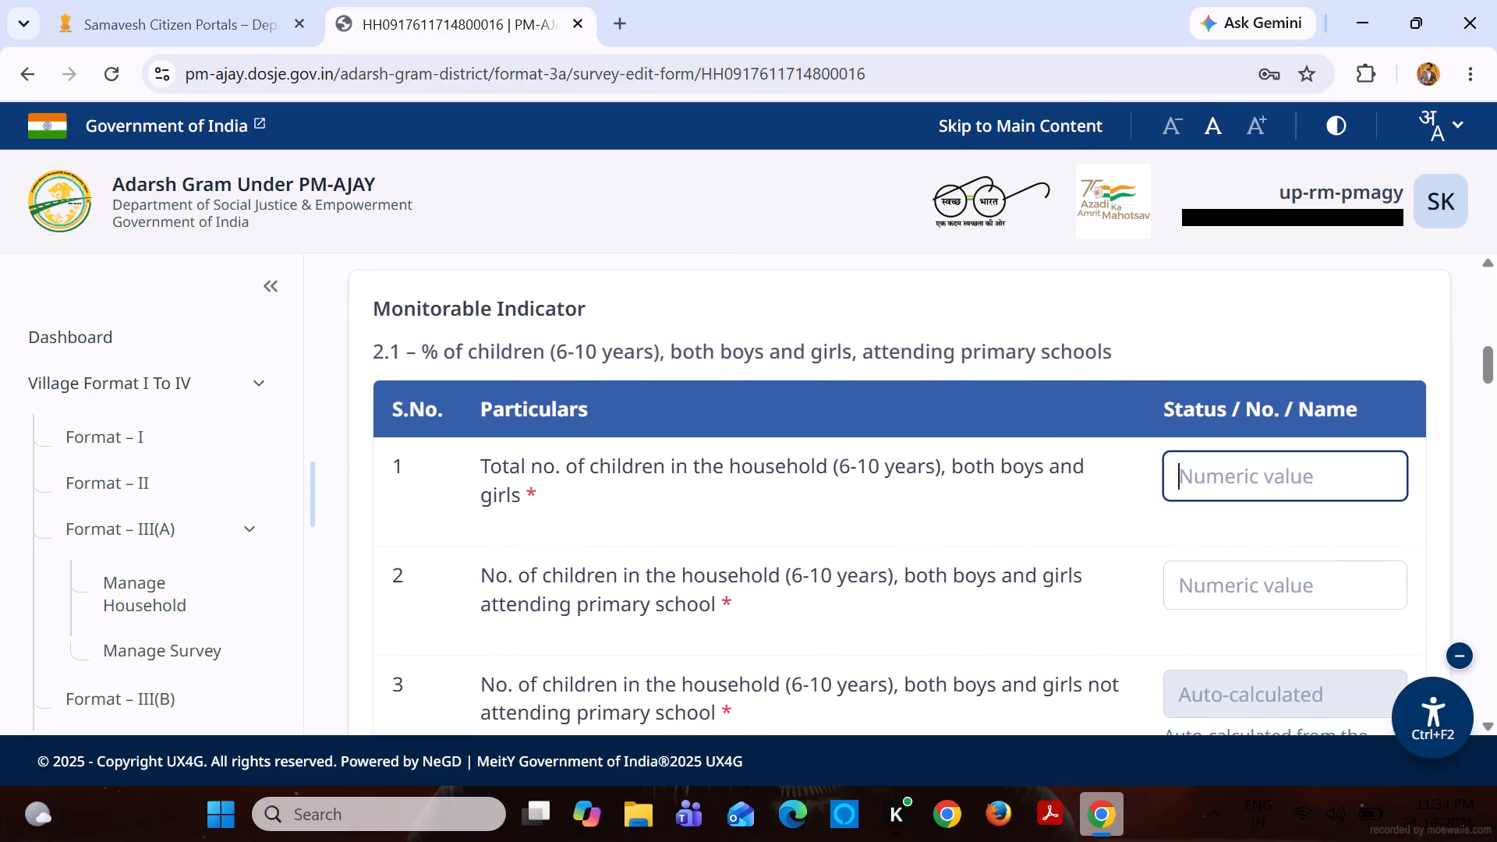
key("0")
scroll(1211, 485, "down", 3)
left_click(1269, 435)
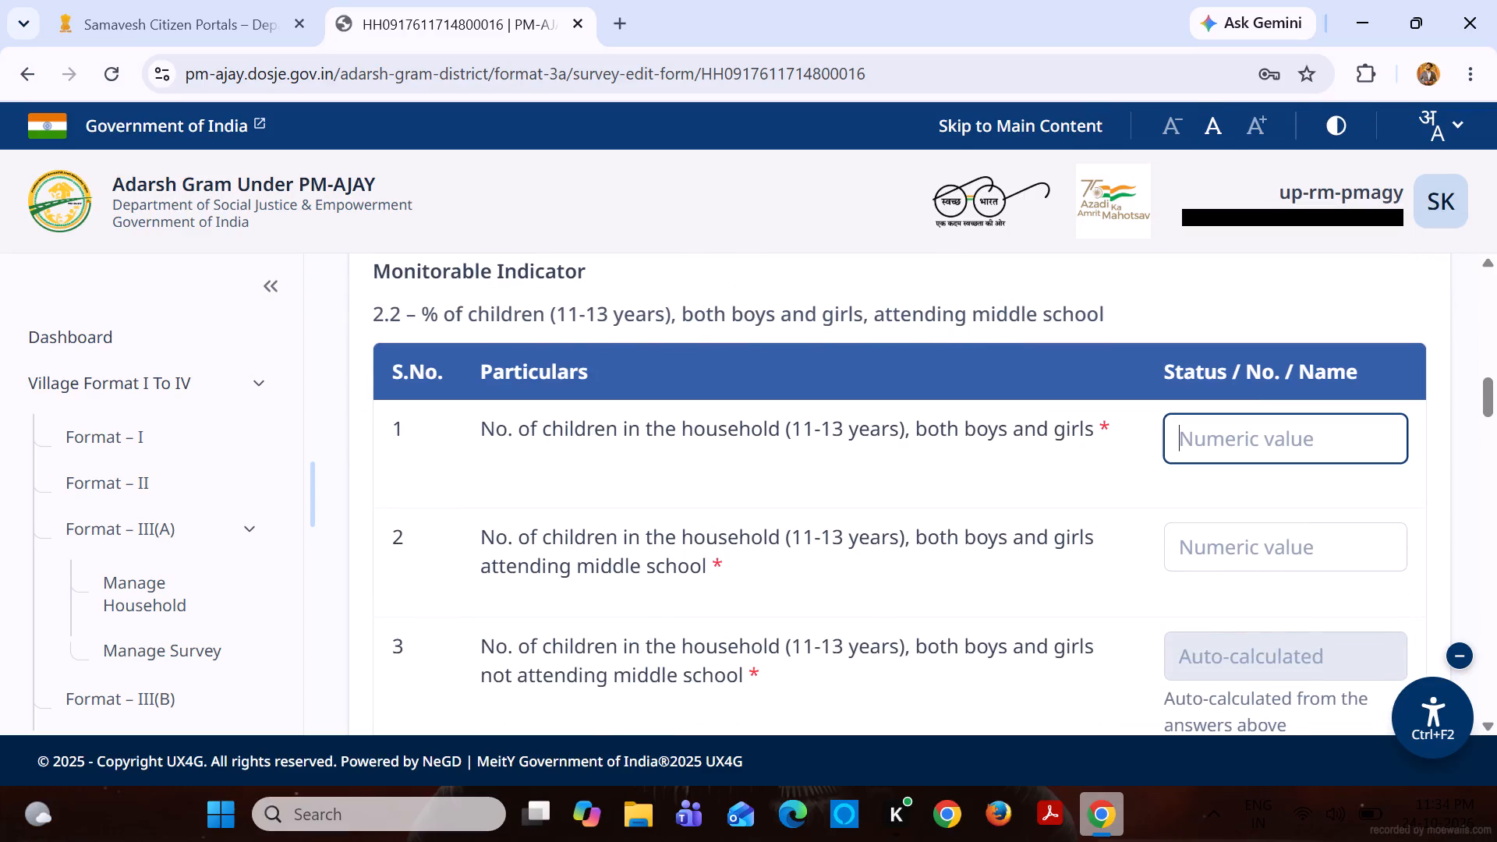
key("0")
scroll(1269, 435, "down", 2)
left_click(1283, 496)
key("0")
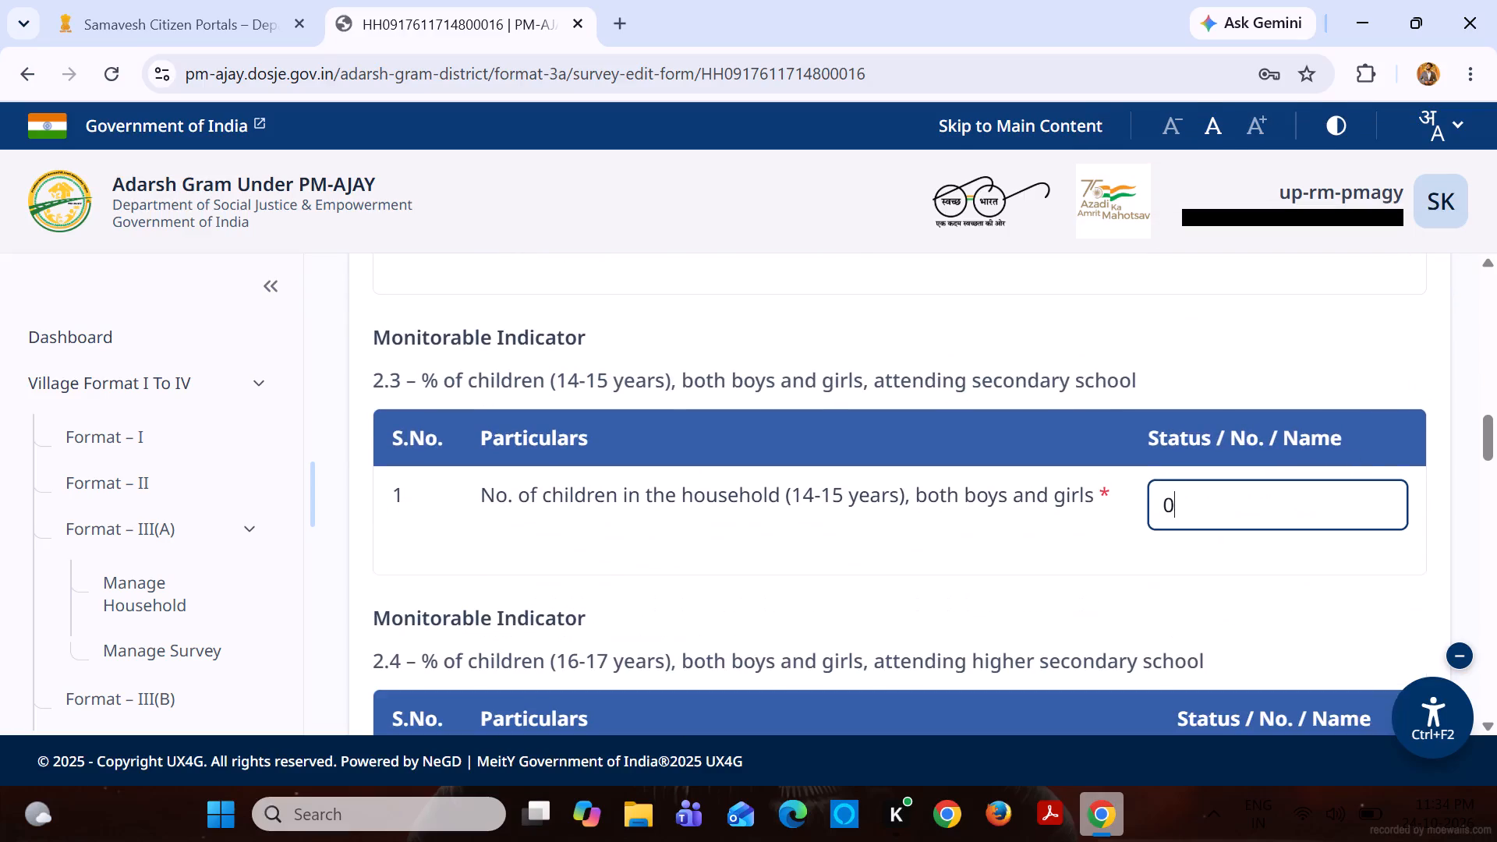
Enter 0 as the number of children aged 16-17 years and 18-23 years in the household.
scroll(1283, 496, "down", 4)
left_click(1248, 540)
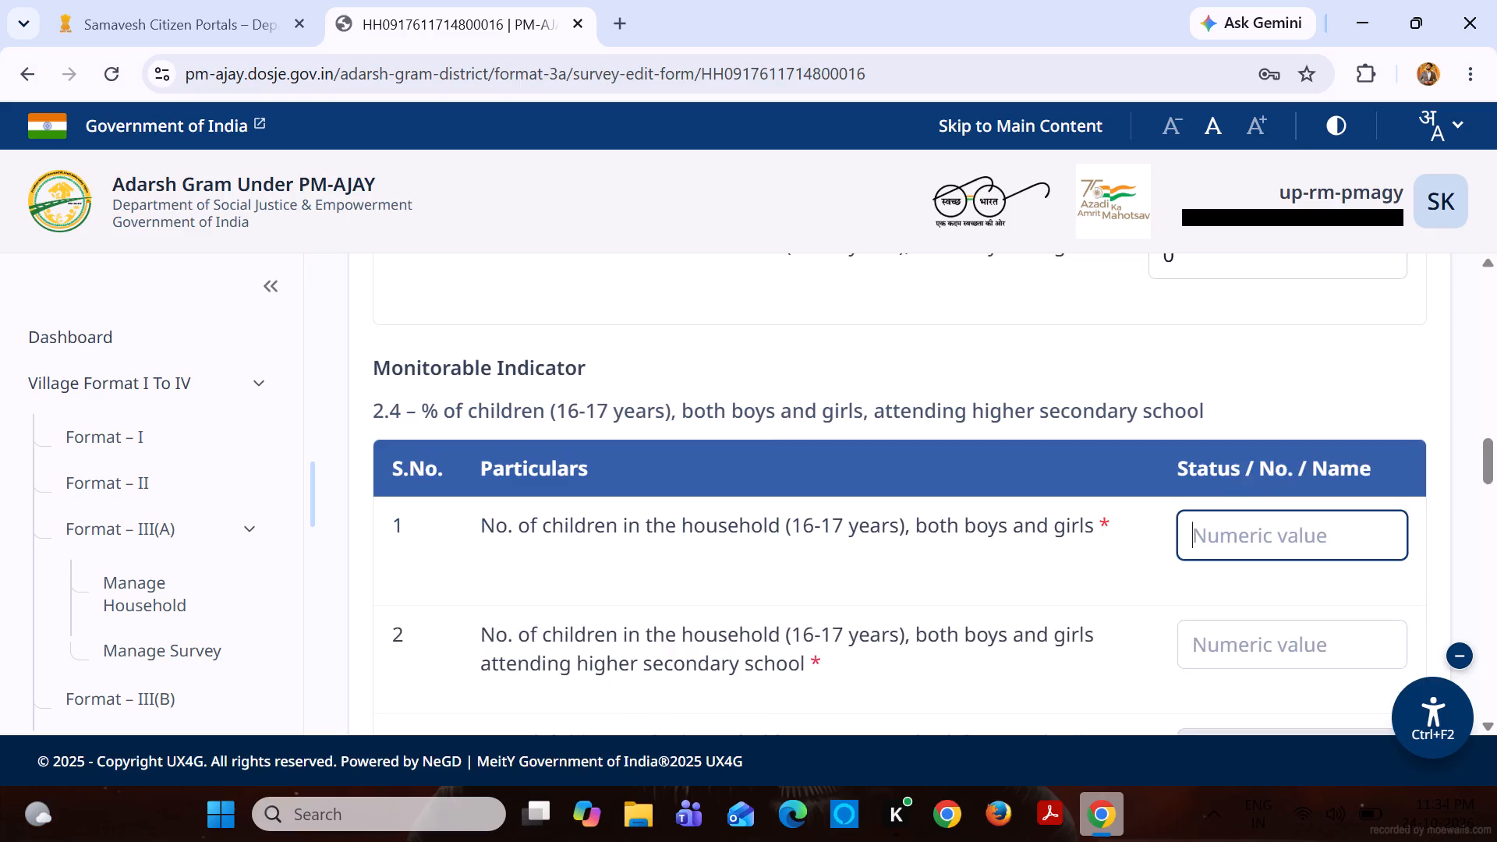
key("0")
scroll(1248, 540, "down", 3)
left_click(1279, 492)
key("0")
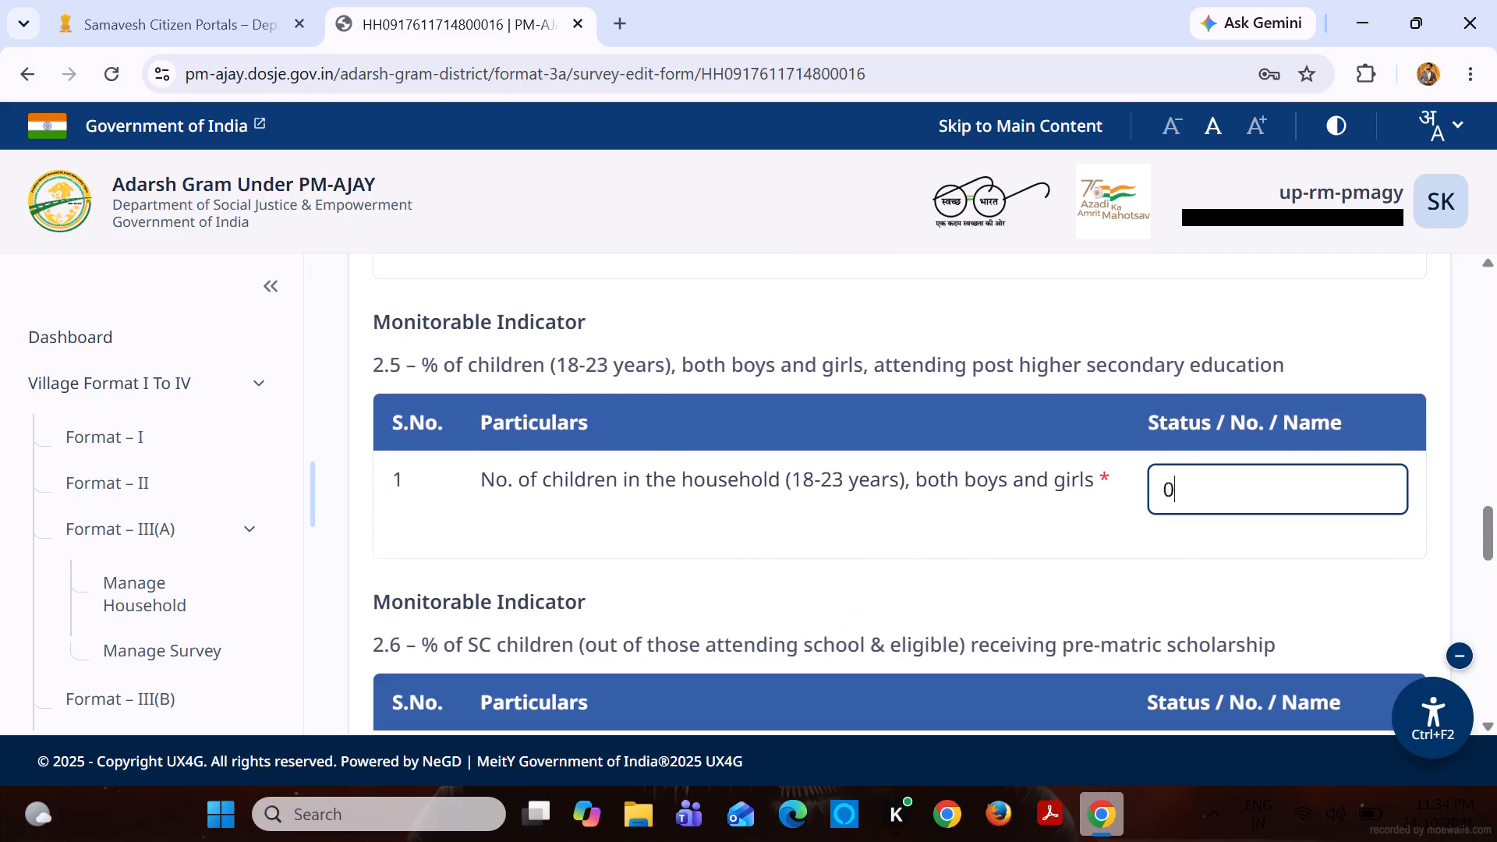
Enter 0 for children eligible for the SC pre-matric and post-matric scholarships, and save the Education answers.
scroll(1279, 492, "down", 2)
left_click(1324, 433)
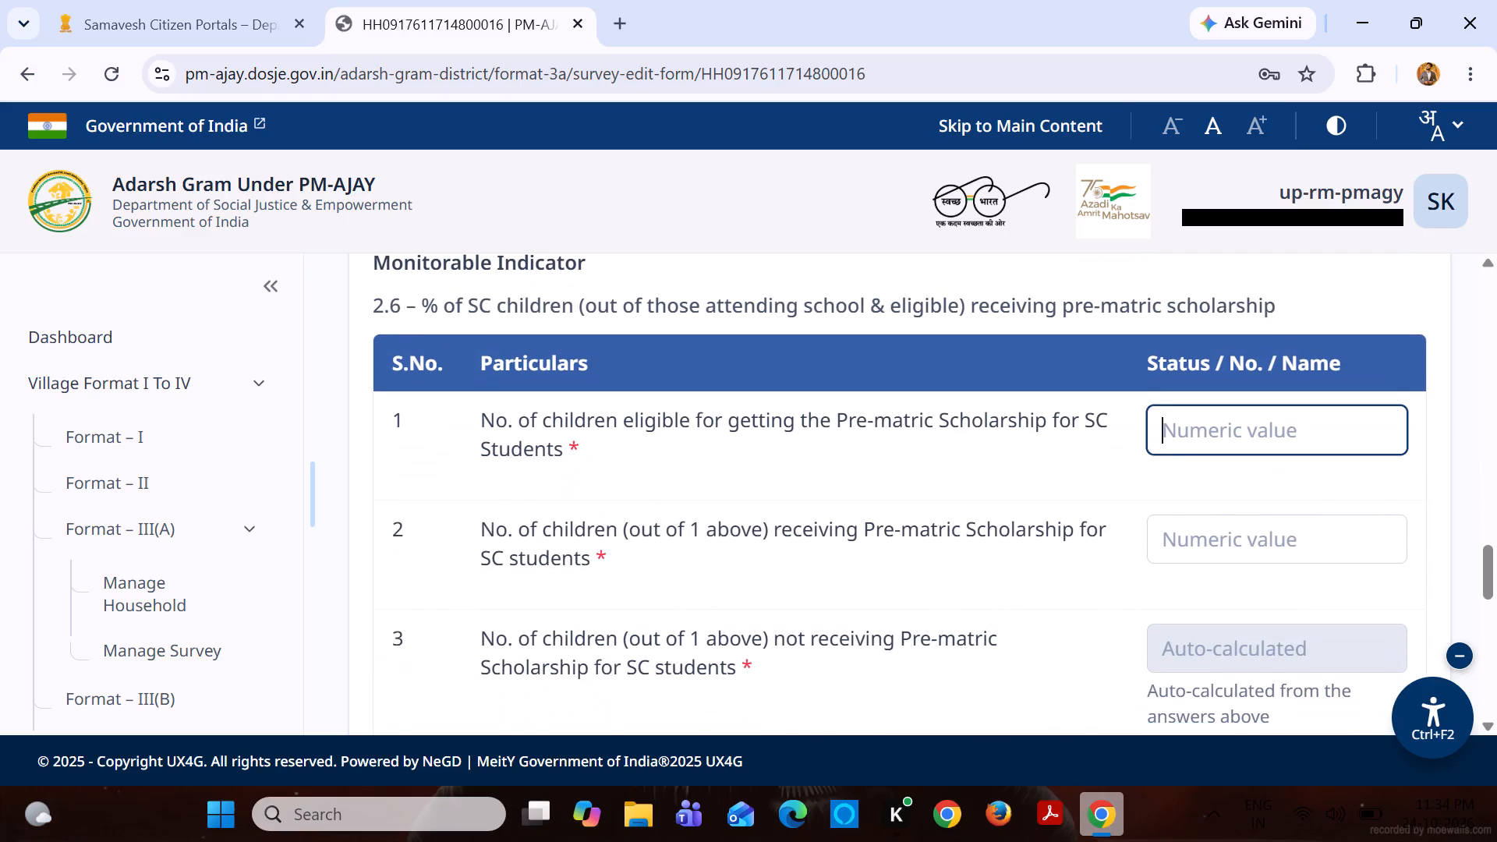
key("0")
scroll(1324, 433, "down", 3)
scroll(1369, 360, "up", 1)
left_click(1262, 353)
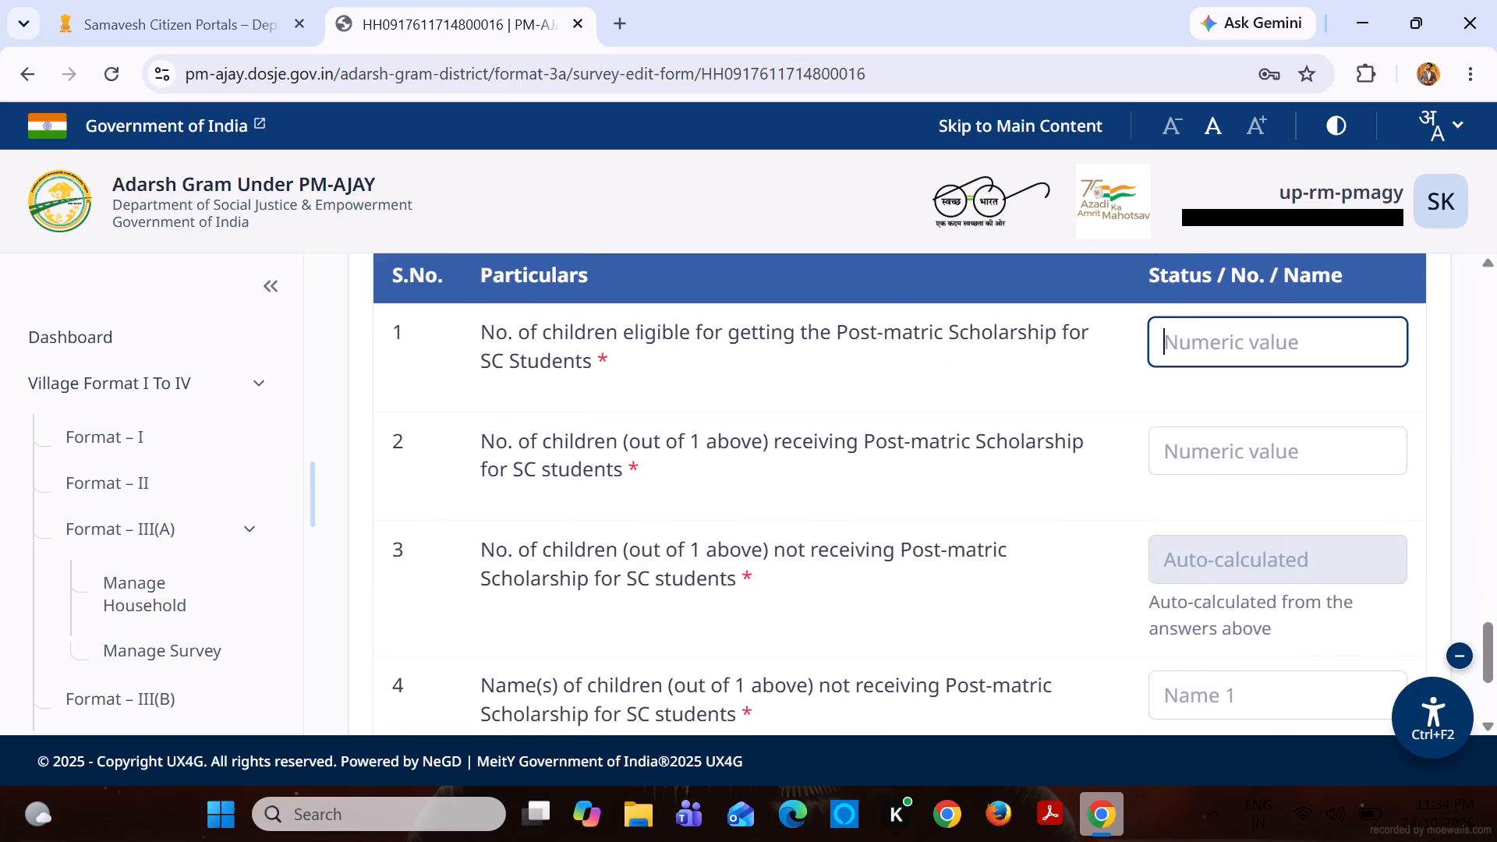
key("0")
scroll(1262, 353, "down", 1)
left_click(1357, 557)
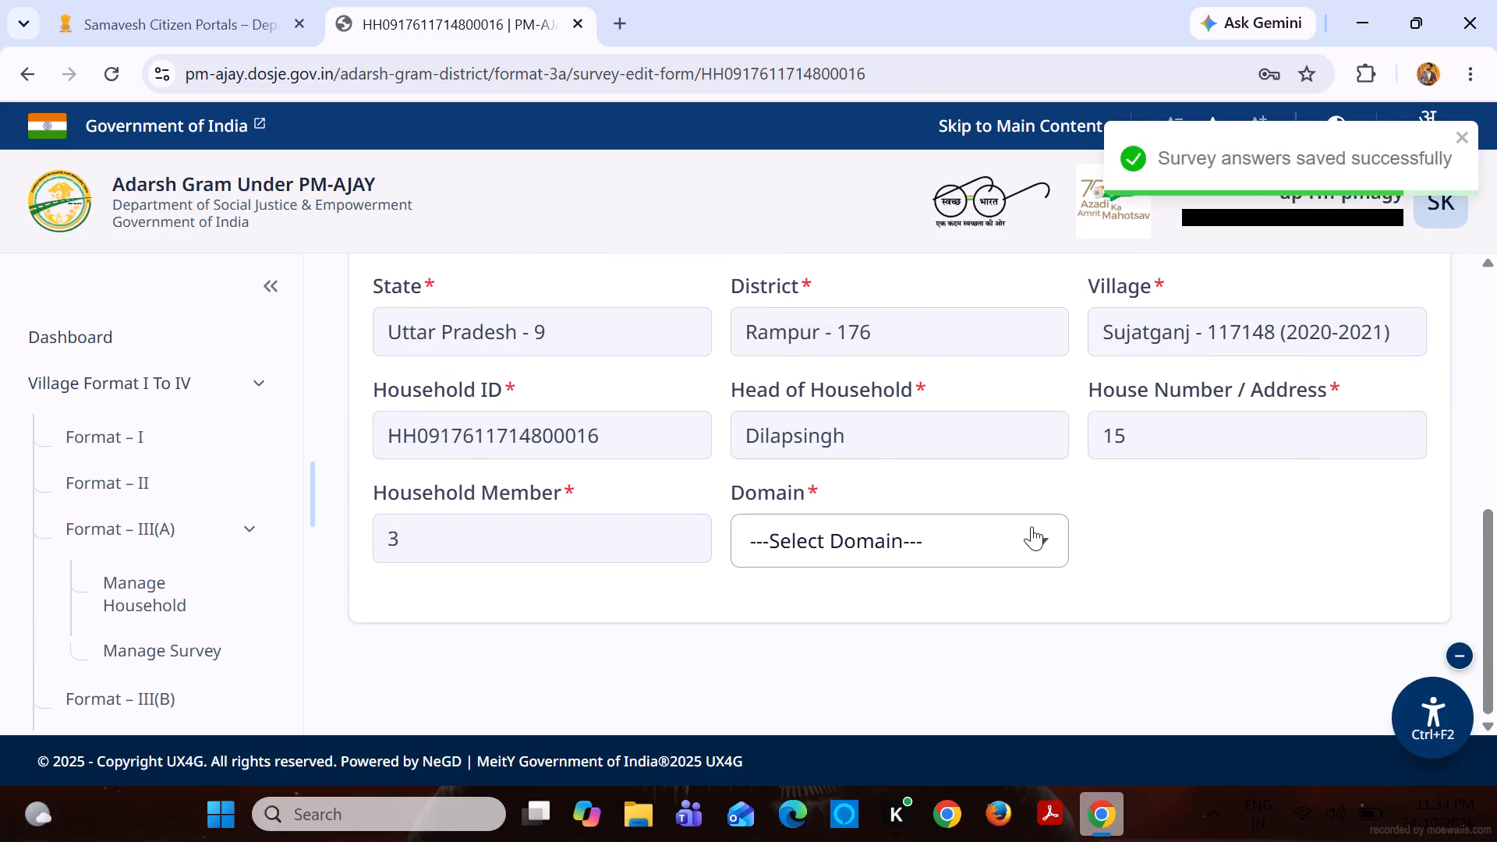
For domain 3 – Health and Nutrition, answer Yes for the household being covered under any Health Protection Scheme.
left_click(1032, 526)
left_click(905, 336)
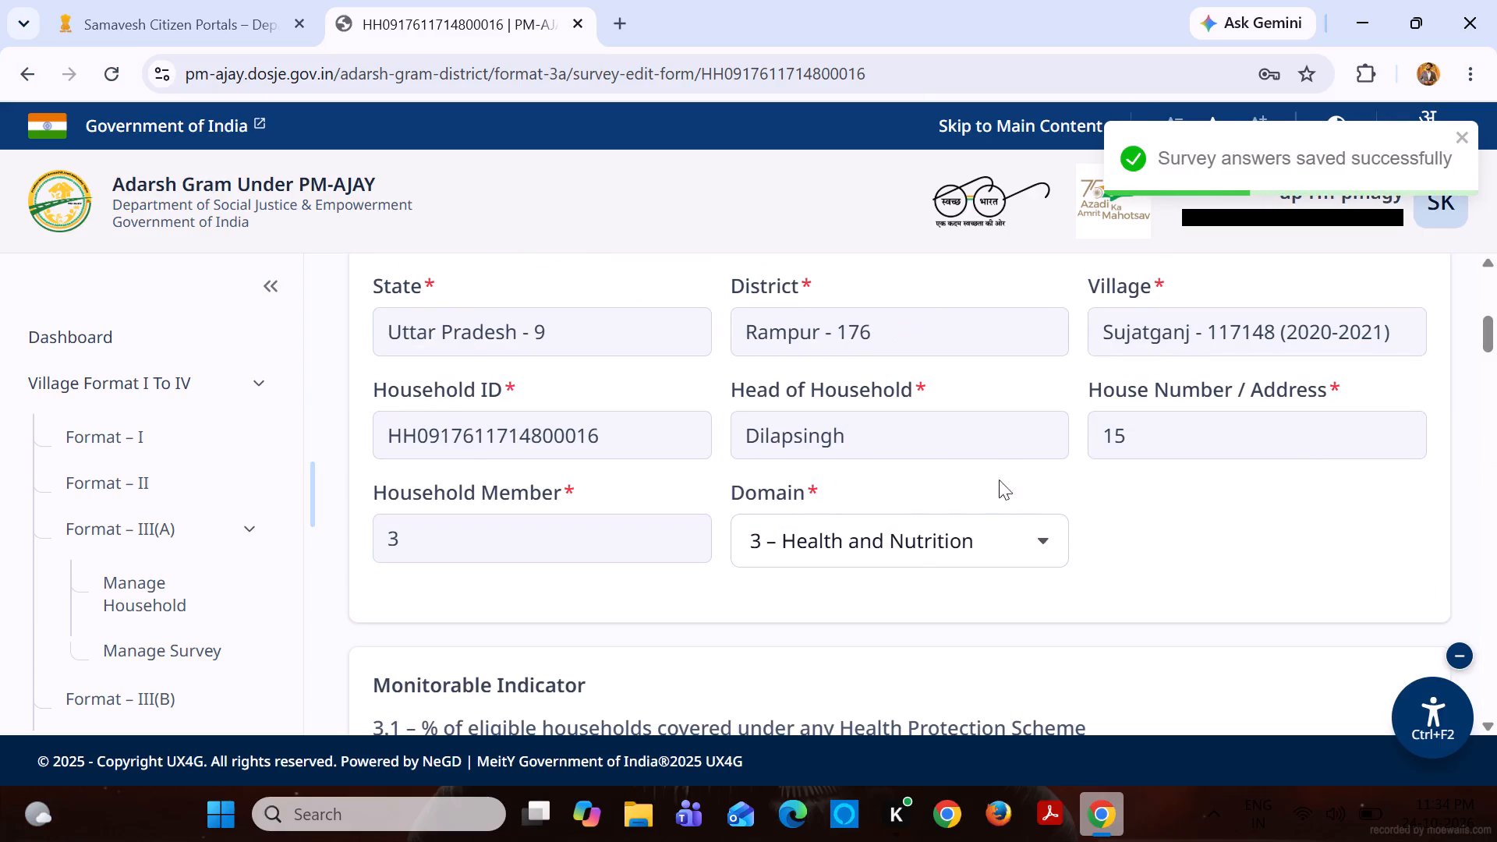
scroll(997, 494, "down", 4)
left_click(1290, 313)
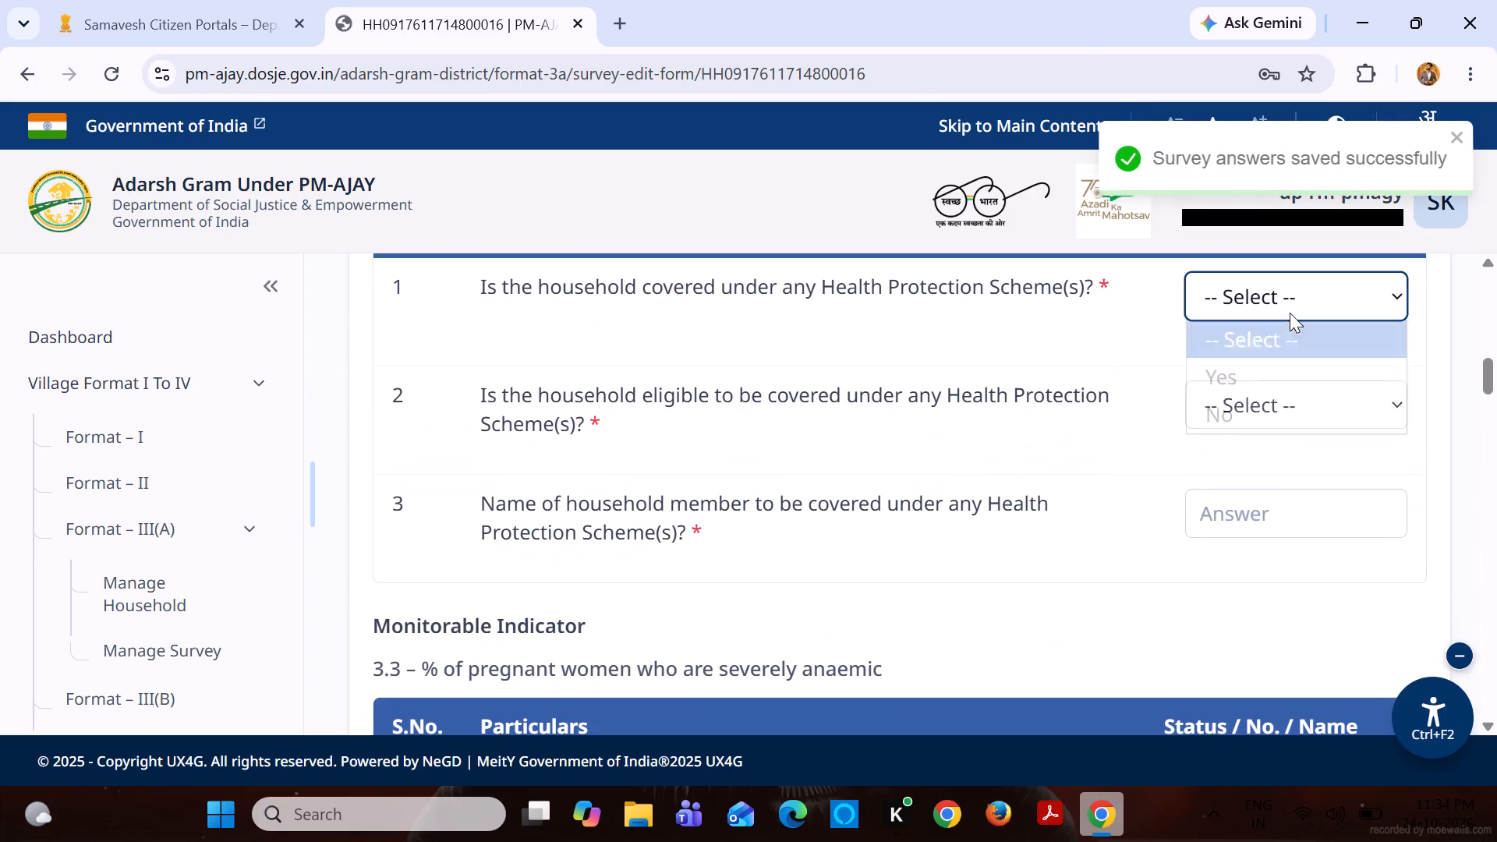
left_click(1240, 364)
Enter 0 for pregnant women in the household and 0 for deliveries during the last one year.
scroll(1240, 364, "down", 2)
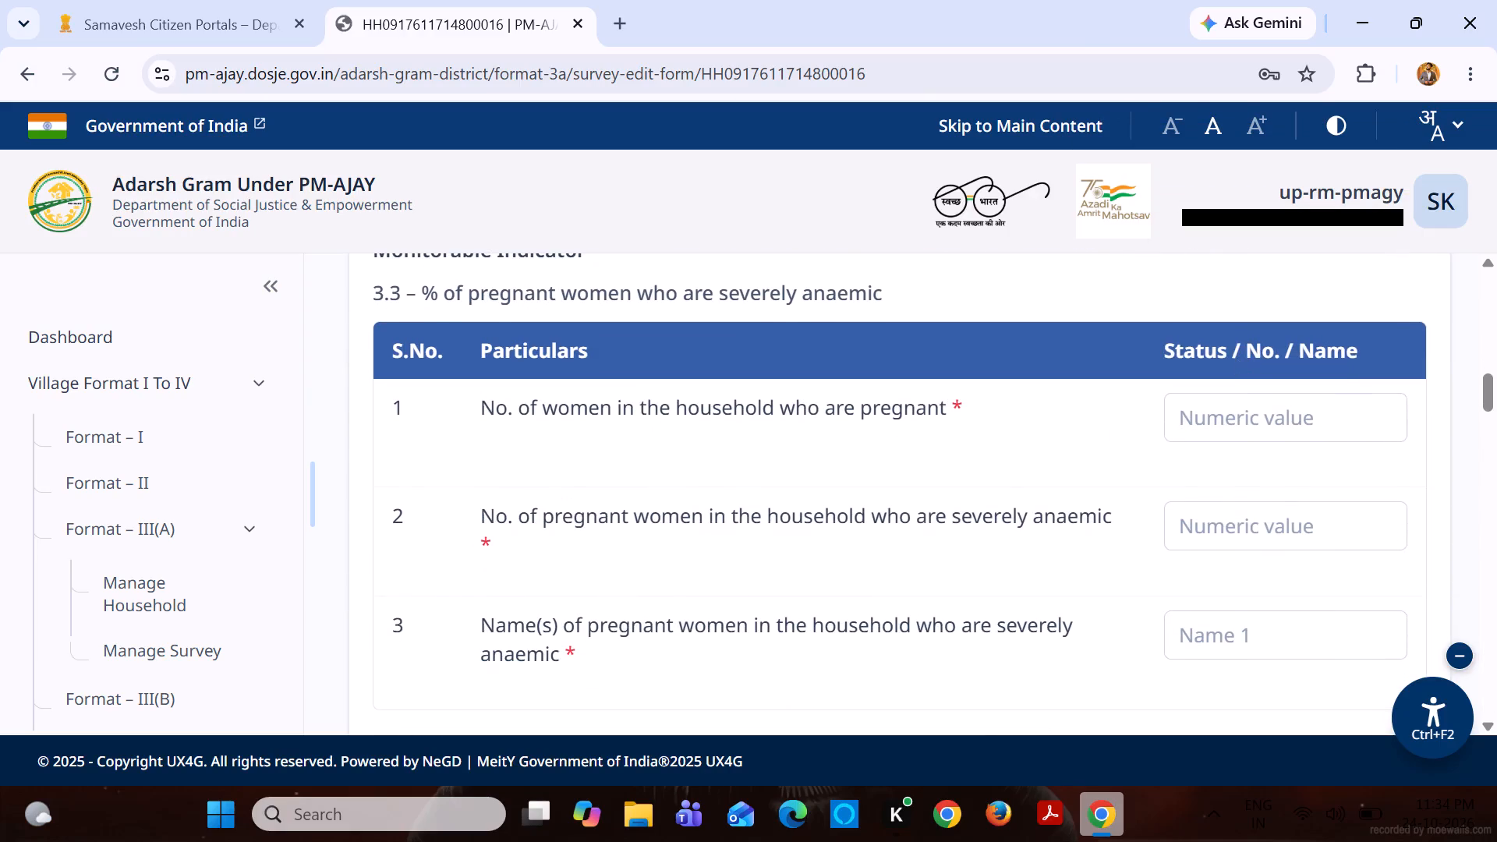
left_click(1219, 410)
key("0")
scroll(1219, 410, "down", 3)
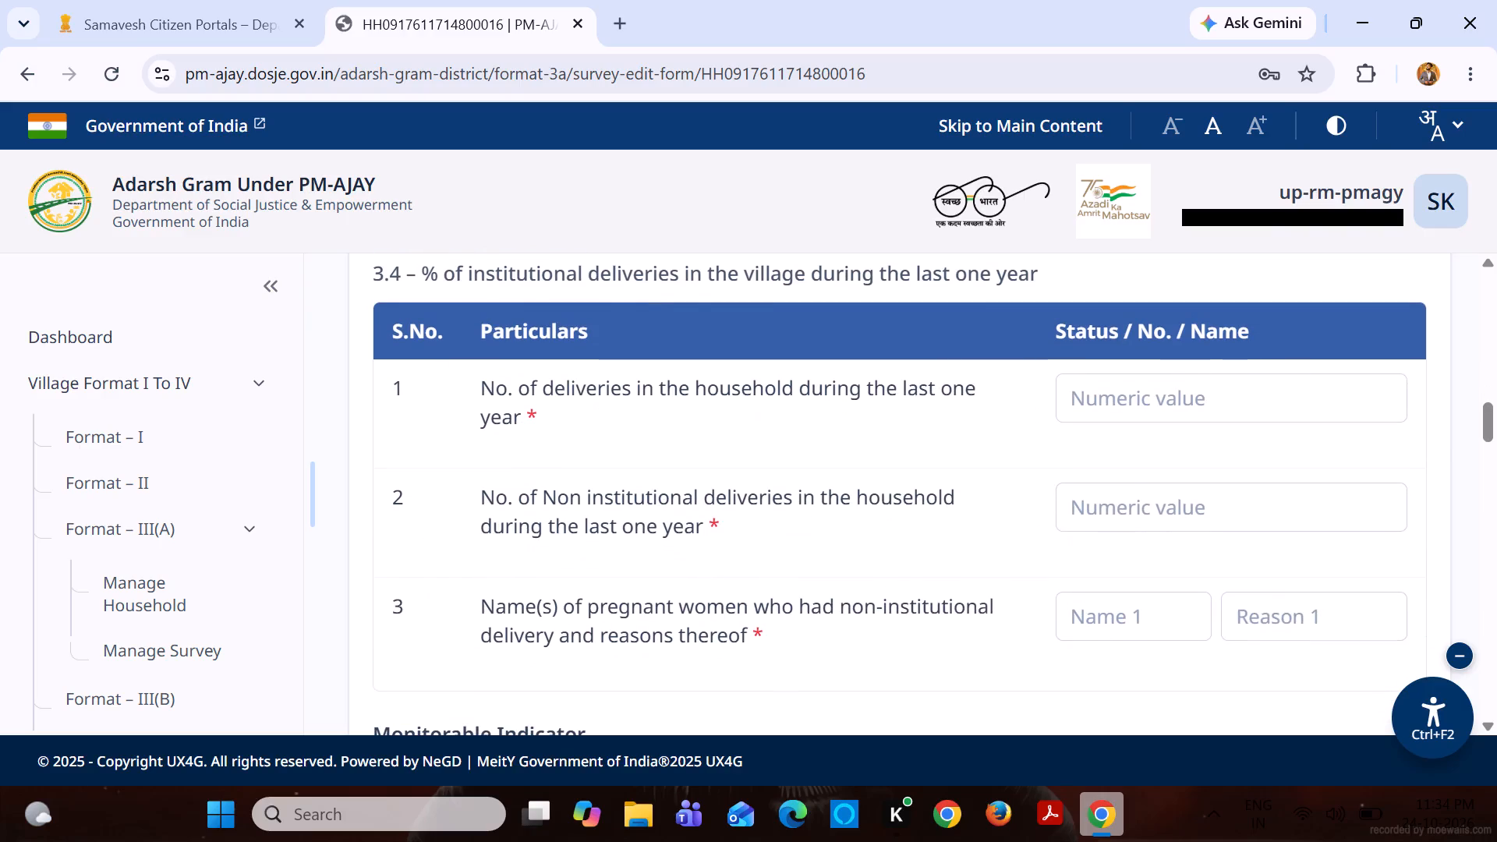
left_click(1127, 394)
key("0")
Enter 0 for children born during the last one year, children below one year, and children aged 0-5 years.
scroll(1127, 394, "down", 1)
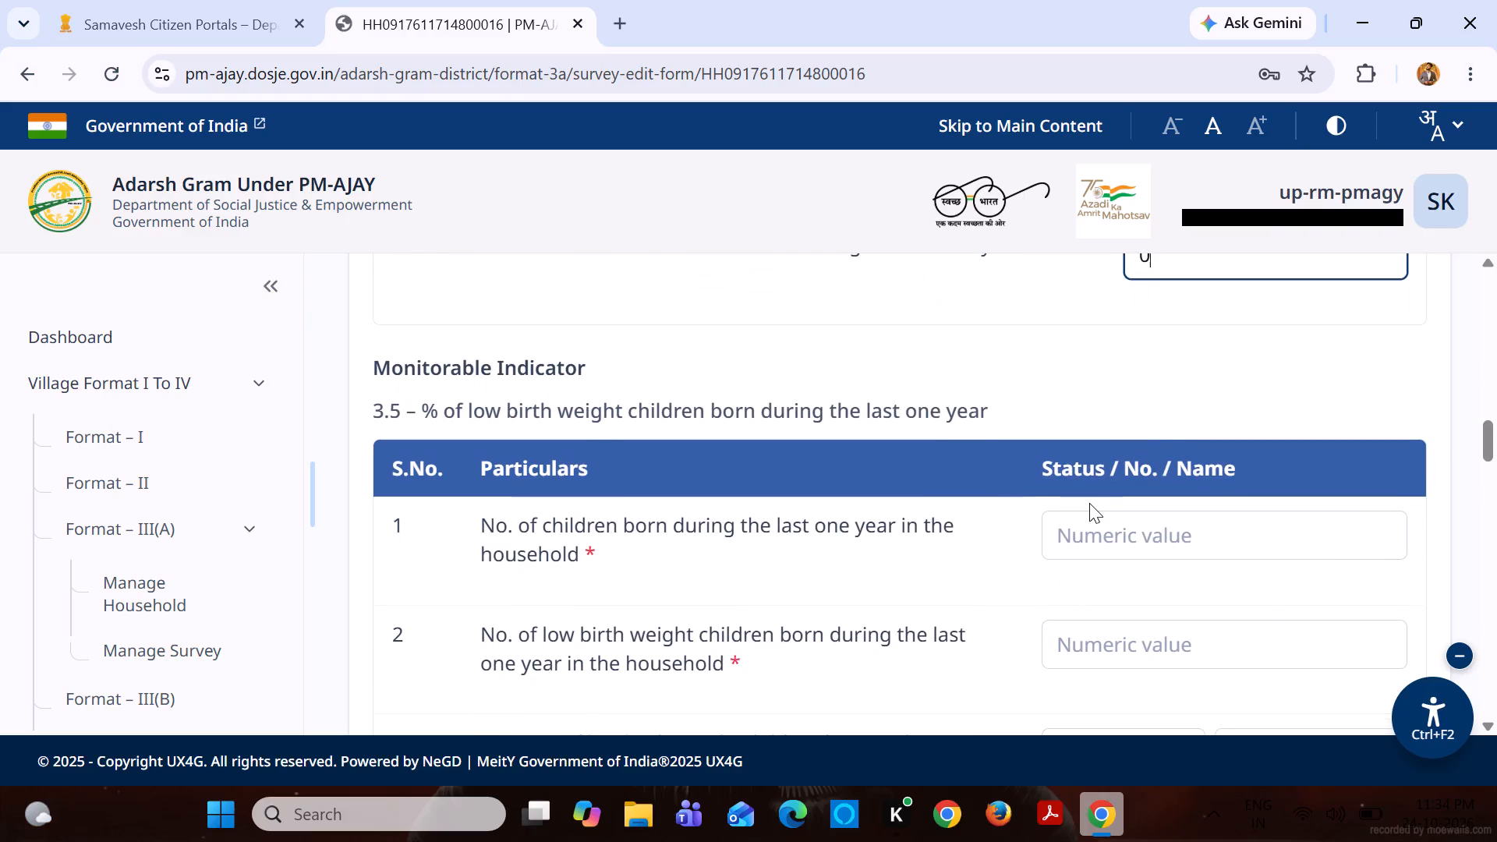
left_click(1089, 503)
left_click(1092, 538)
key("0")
scroll(1092, 538, "down", 2)
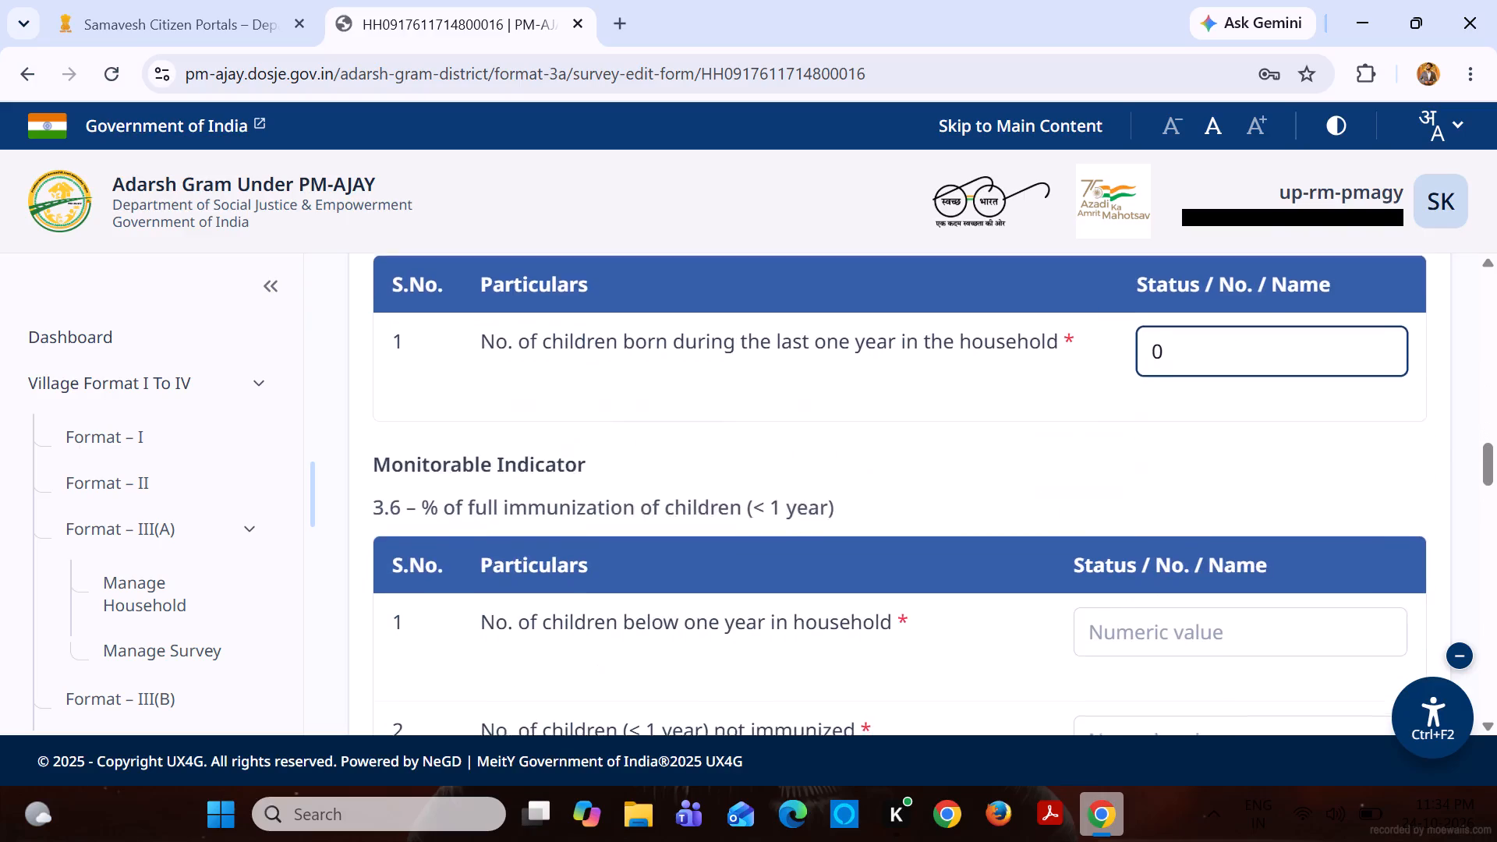
left_click(1175, 605)
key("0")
scroll(1175, 605, "down", 3)
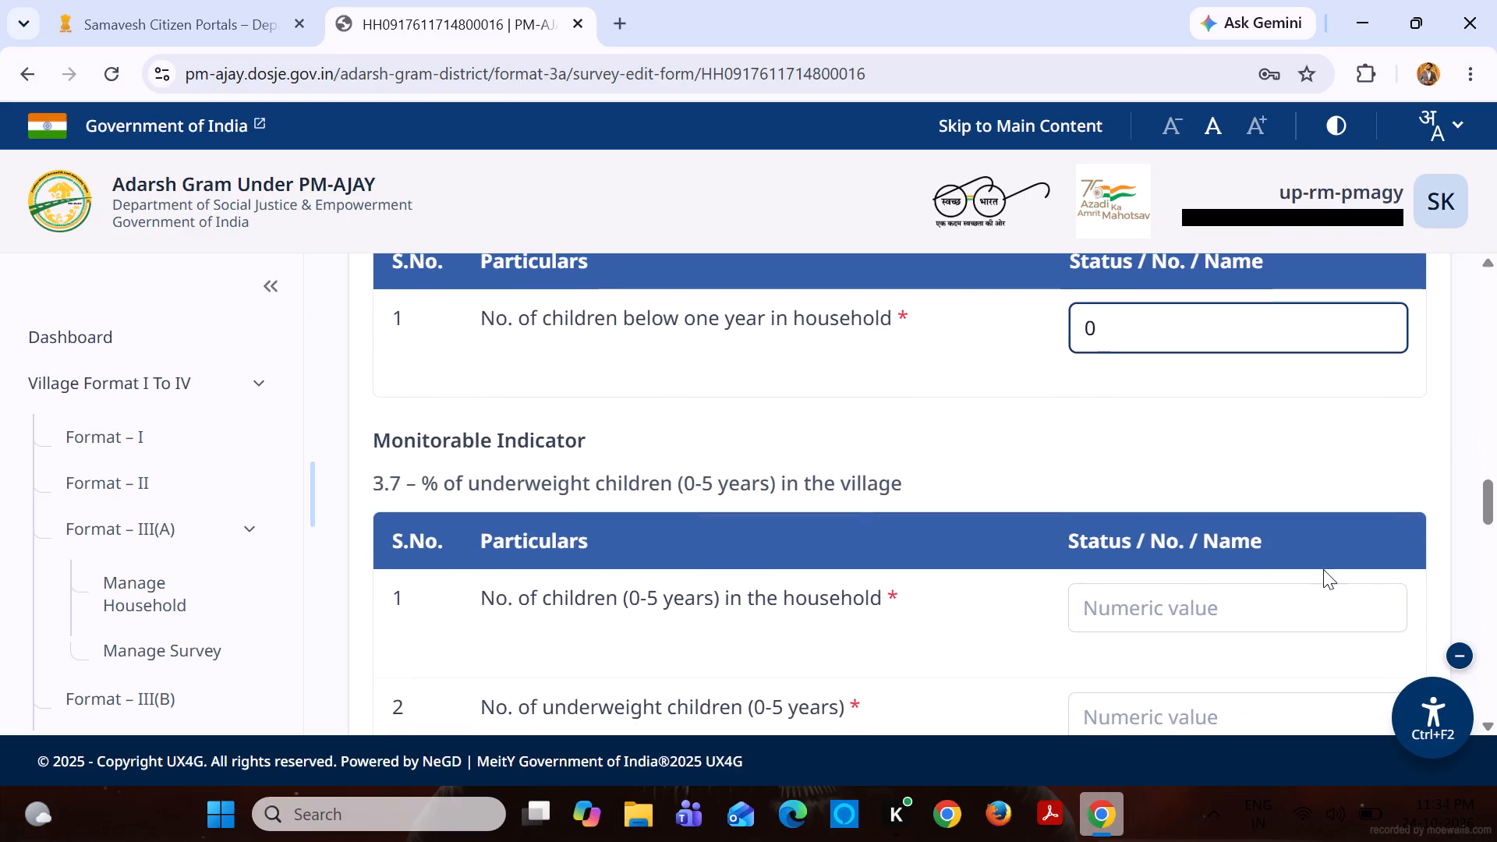
left_click(1245, 583)
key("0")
Enter 0 for women pregnant last year, children under 1 year (3.9) and members with communicable diseases, and save the Health and Nutrition answers.
scroll(1245, 583, "down", 4)
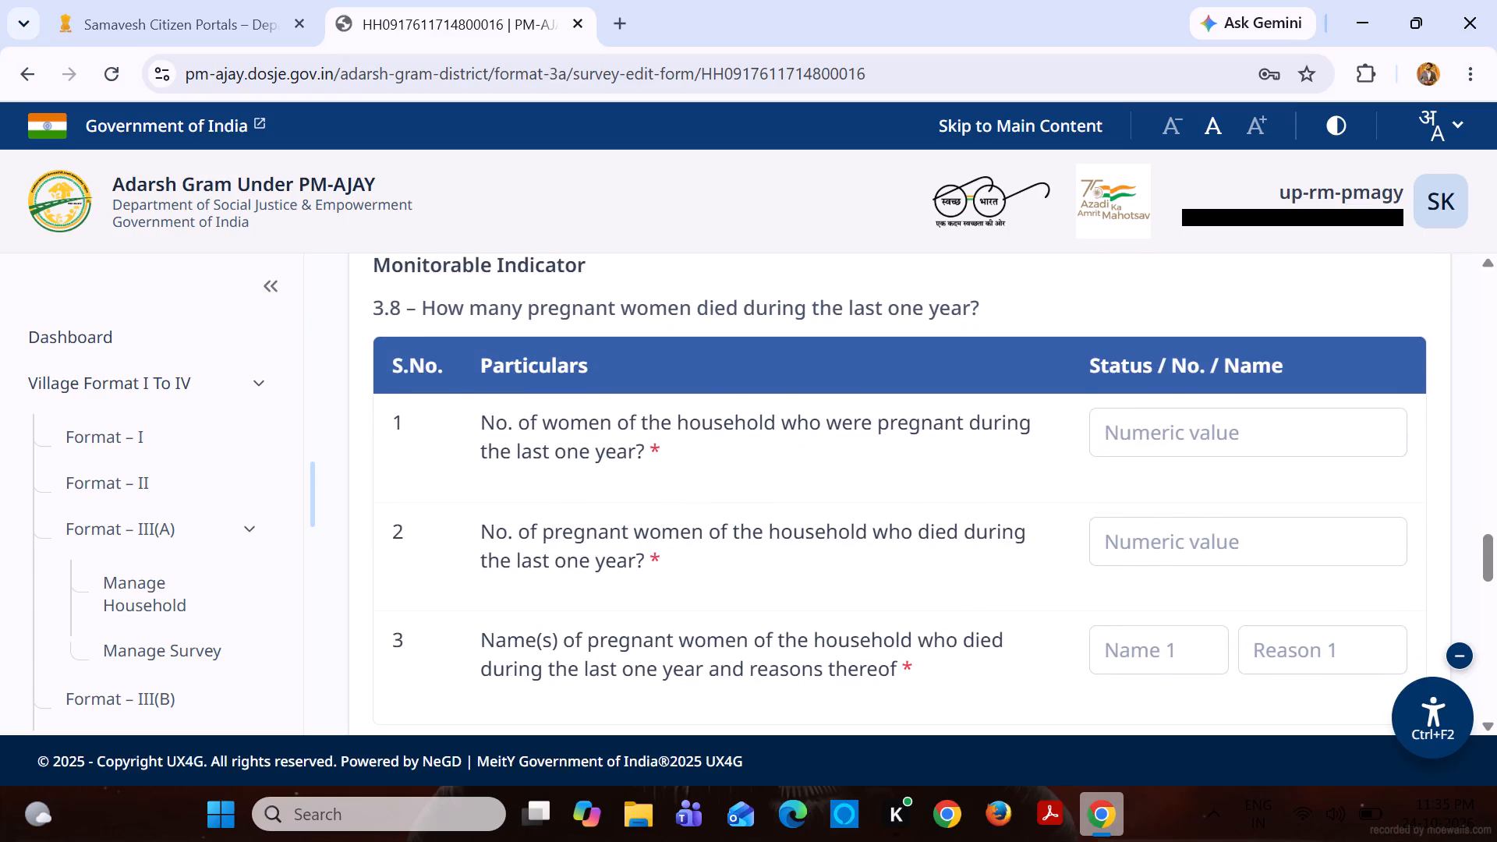
left_click(1248, 434)
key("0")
scroll(1248, 434, "down", 3)
left_click(1211, 374)
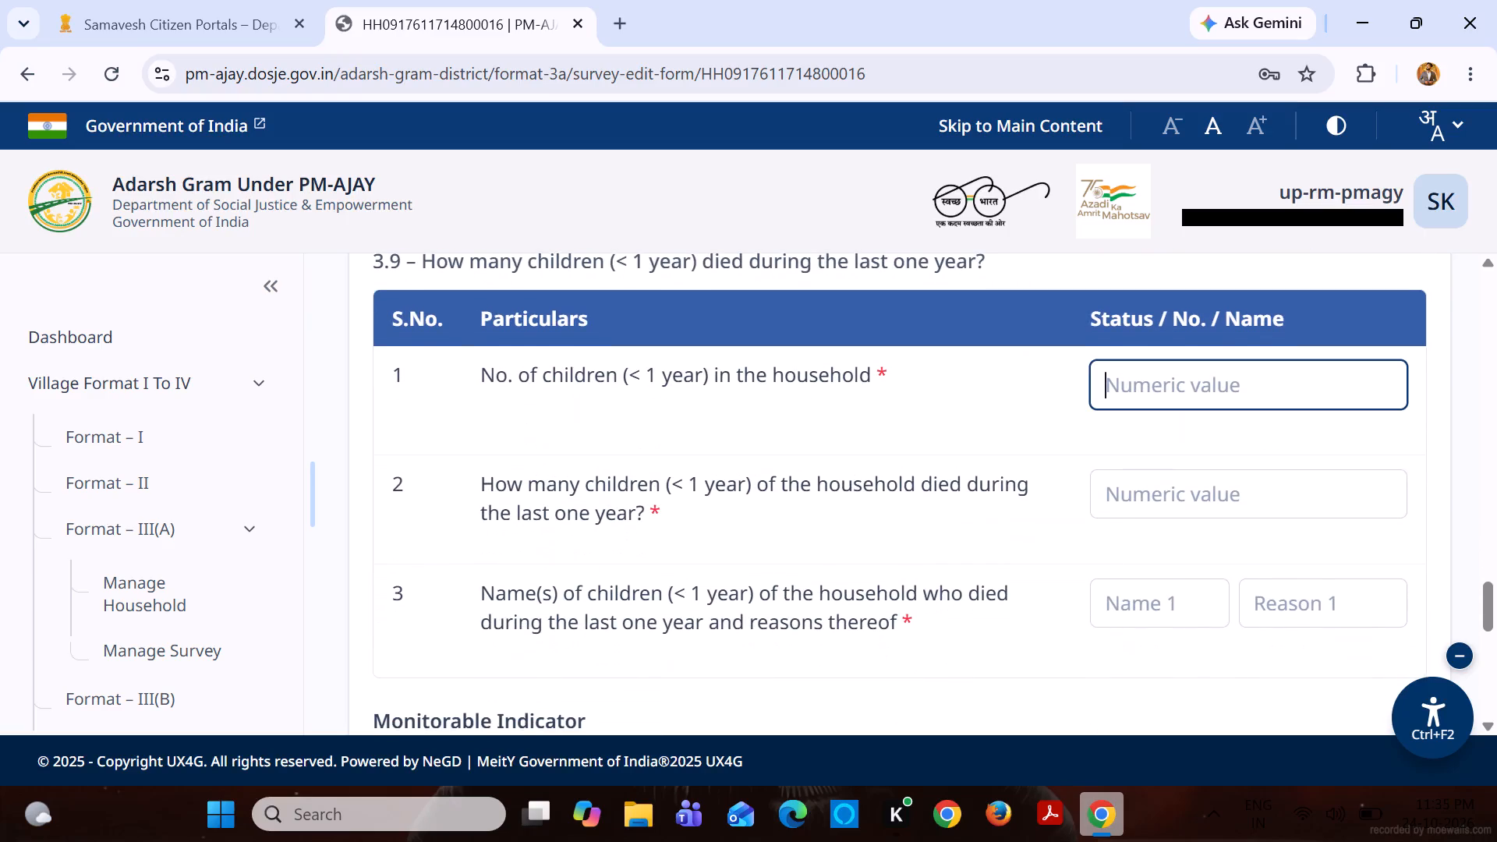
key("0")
scroll(1211, 374, "down", 4)
scroll(1322, 271, "up", 1)
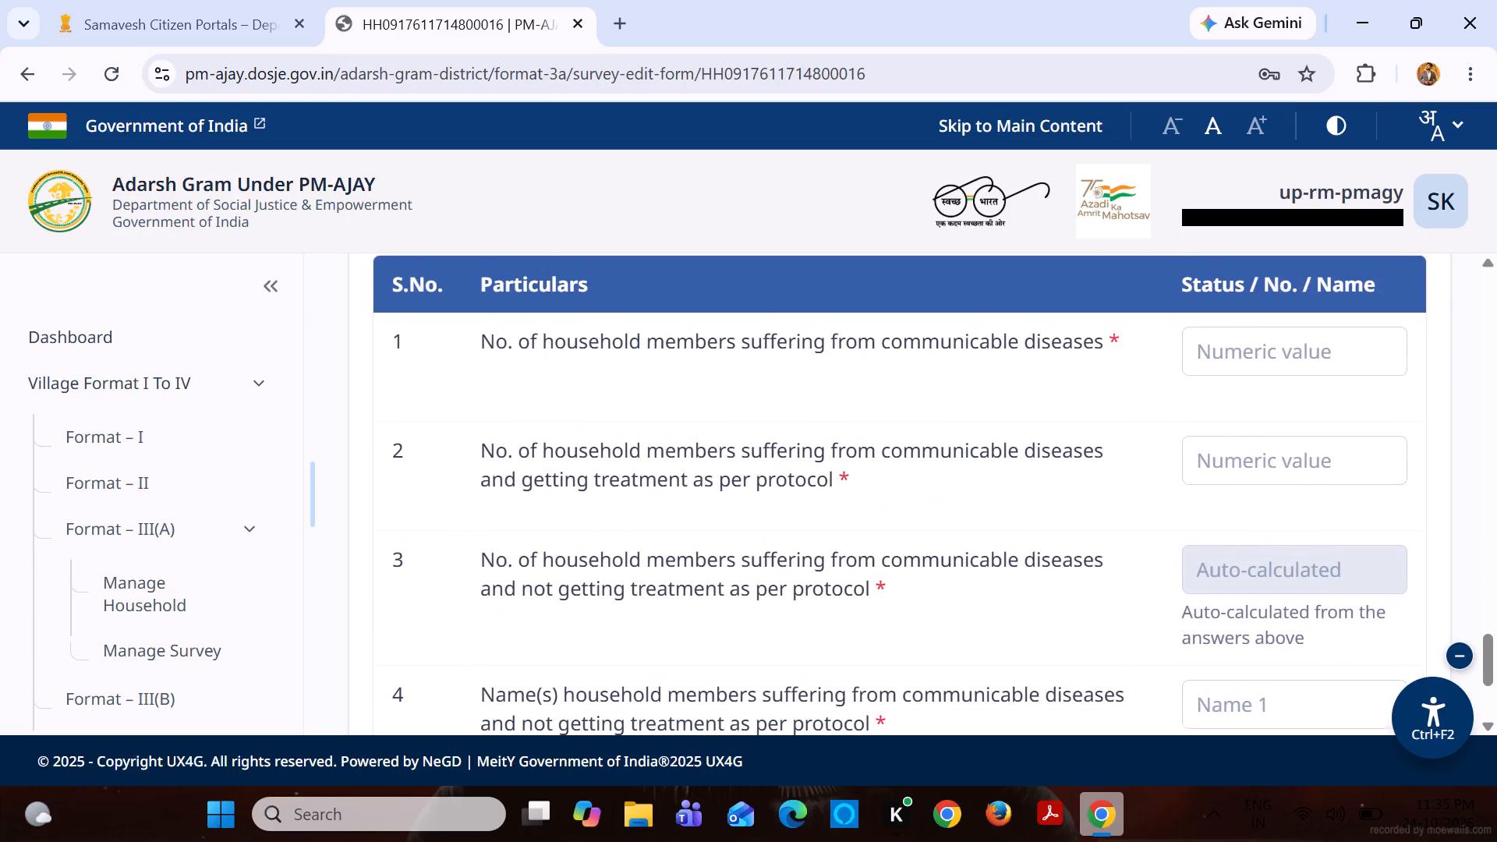
left_click(1208, 365)
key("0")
scroll(1208, 365, "down", 1)
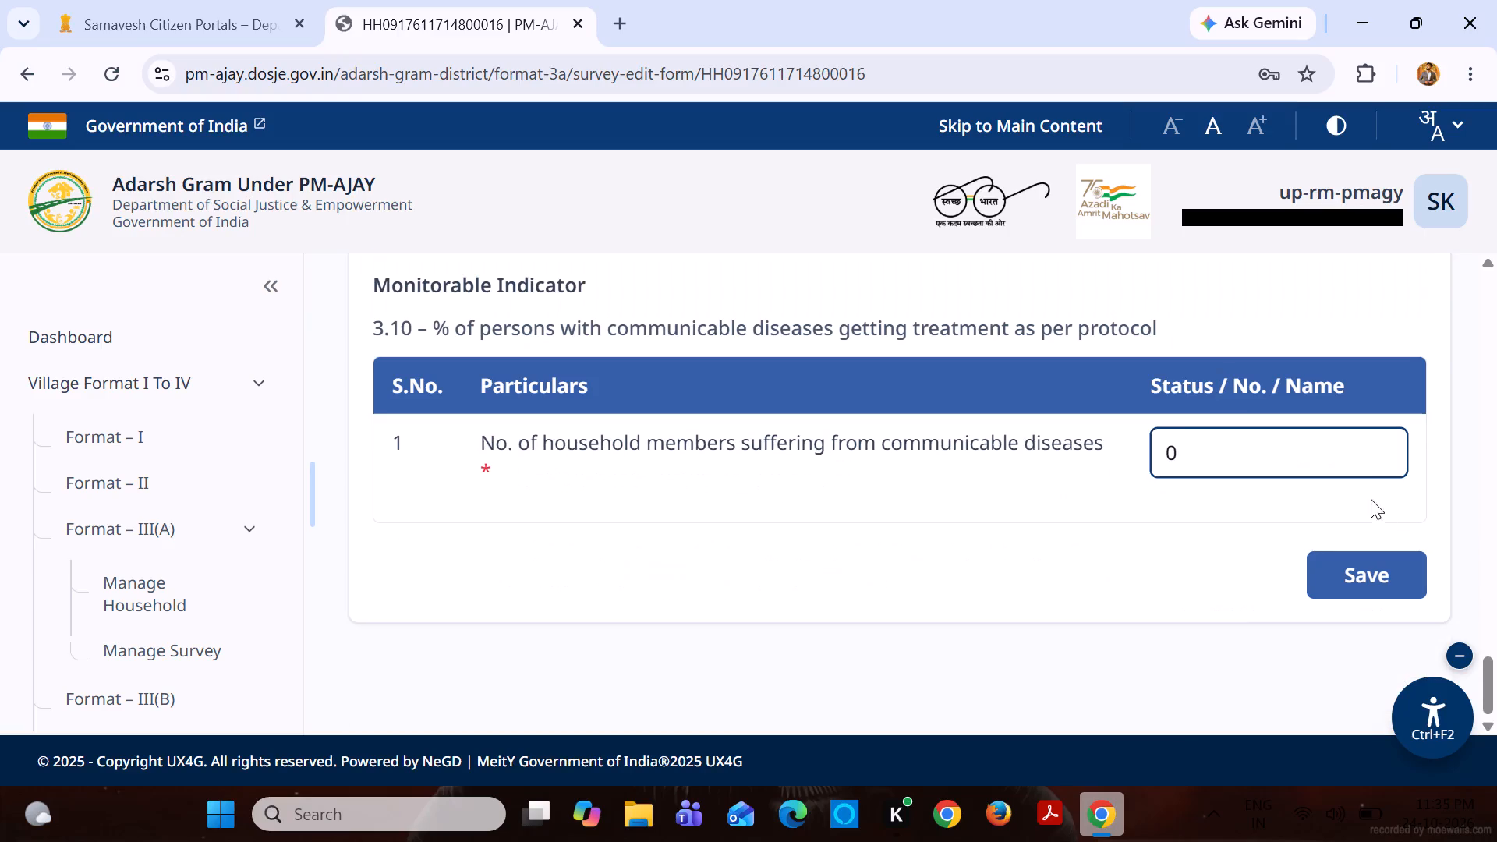
left_click(1363, 578)
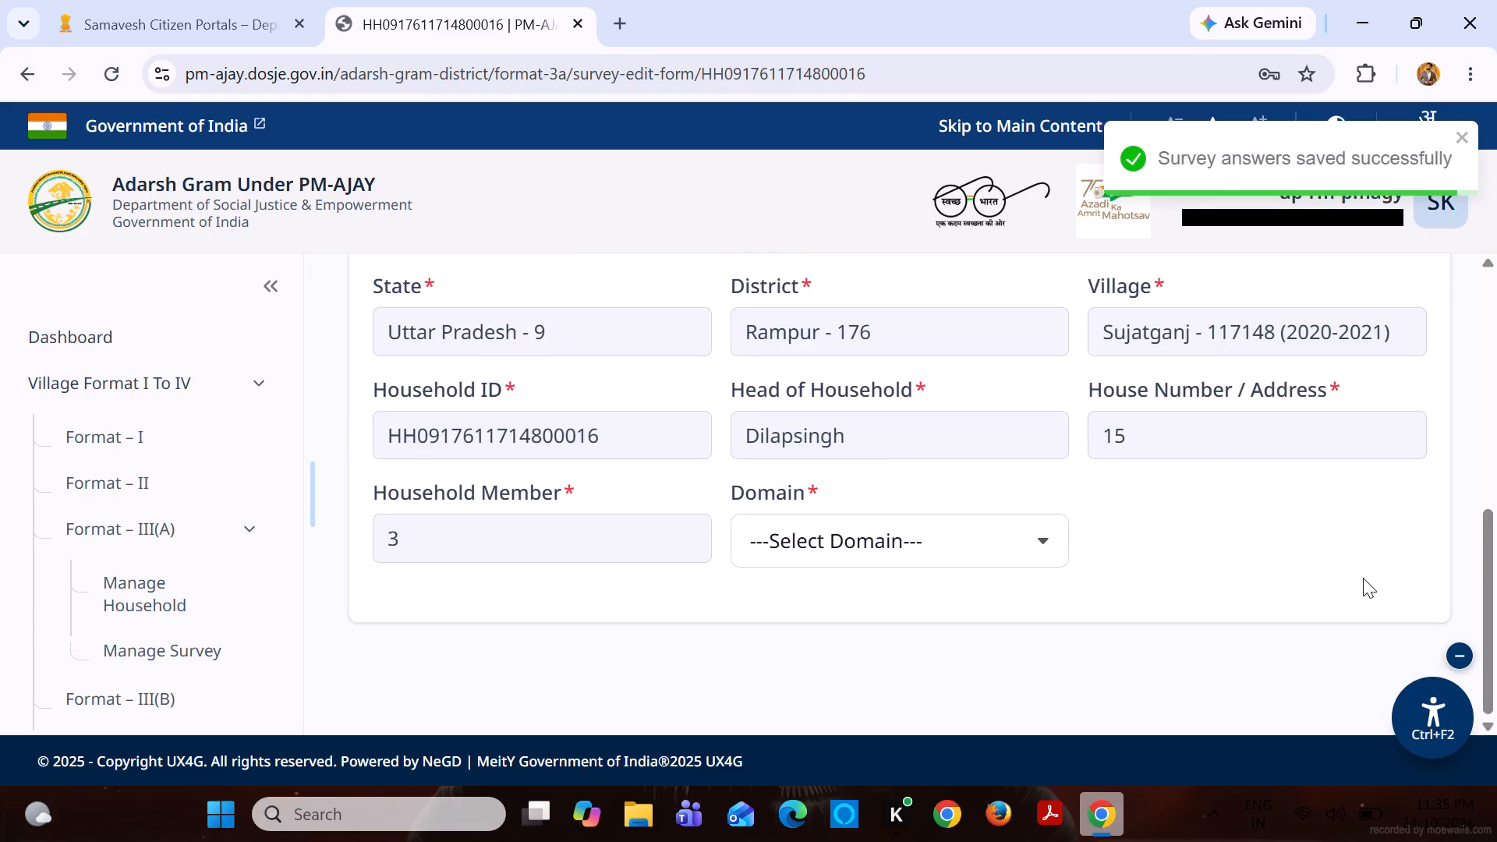
For domain 4 – Social Security, enter 0 persons eligible for Widow, Old Age and Disability Pension, and save.
left_click(1028, 545)
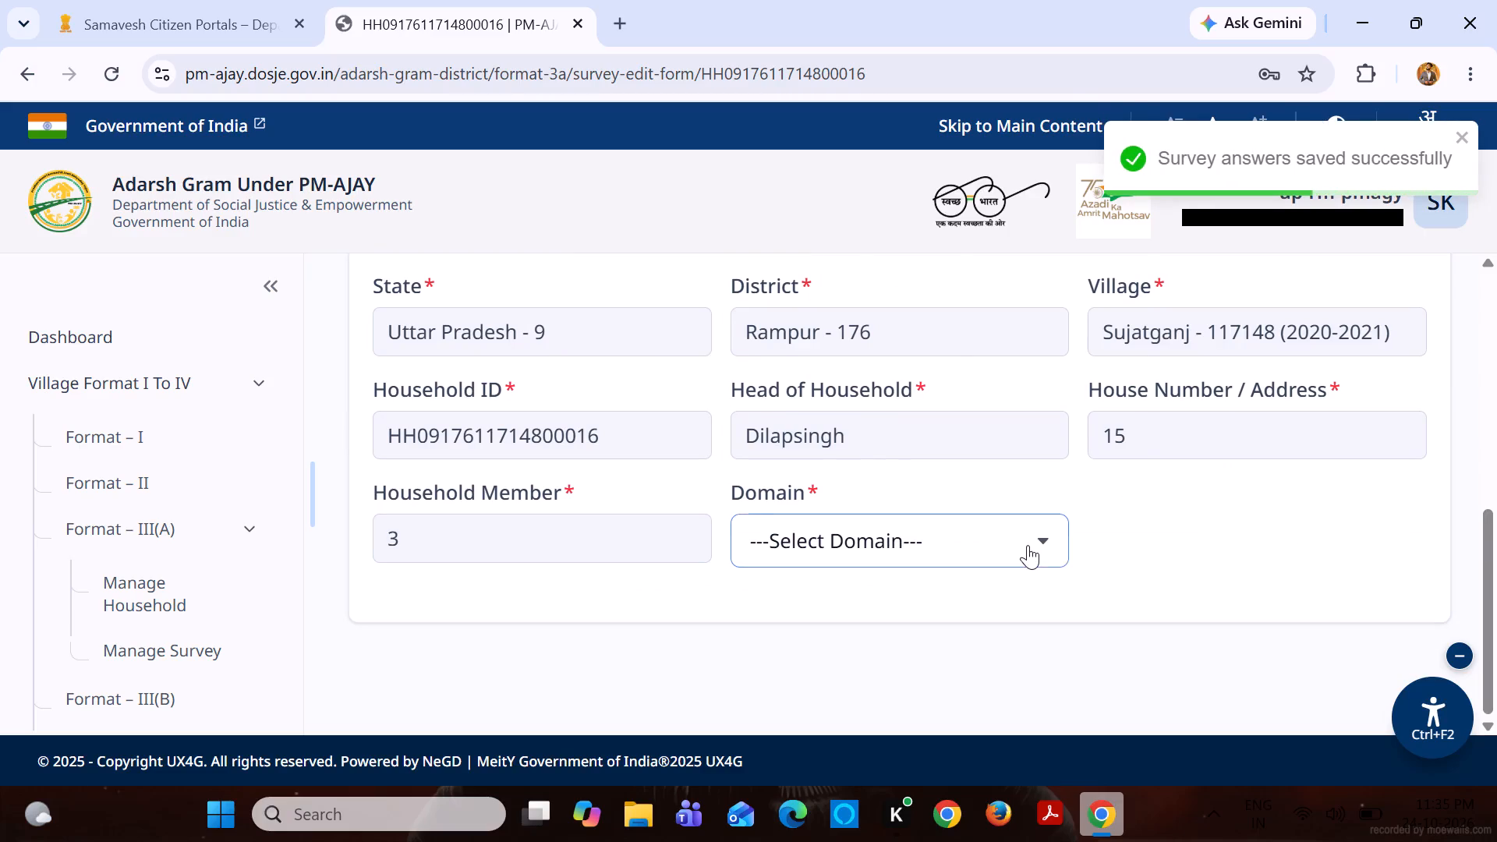
left_click(846, 371)
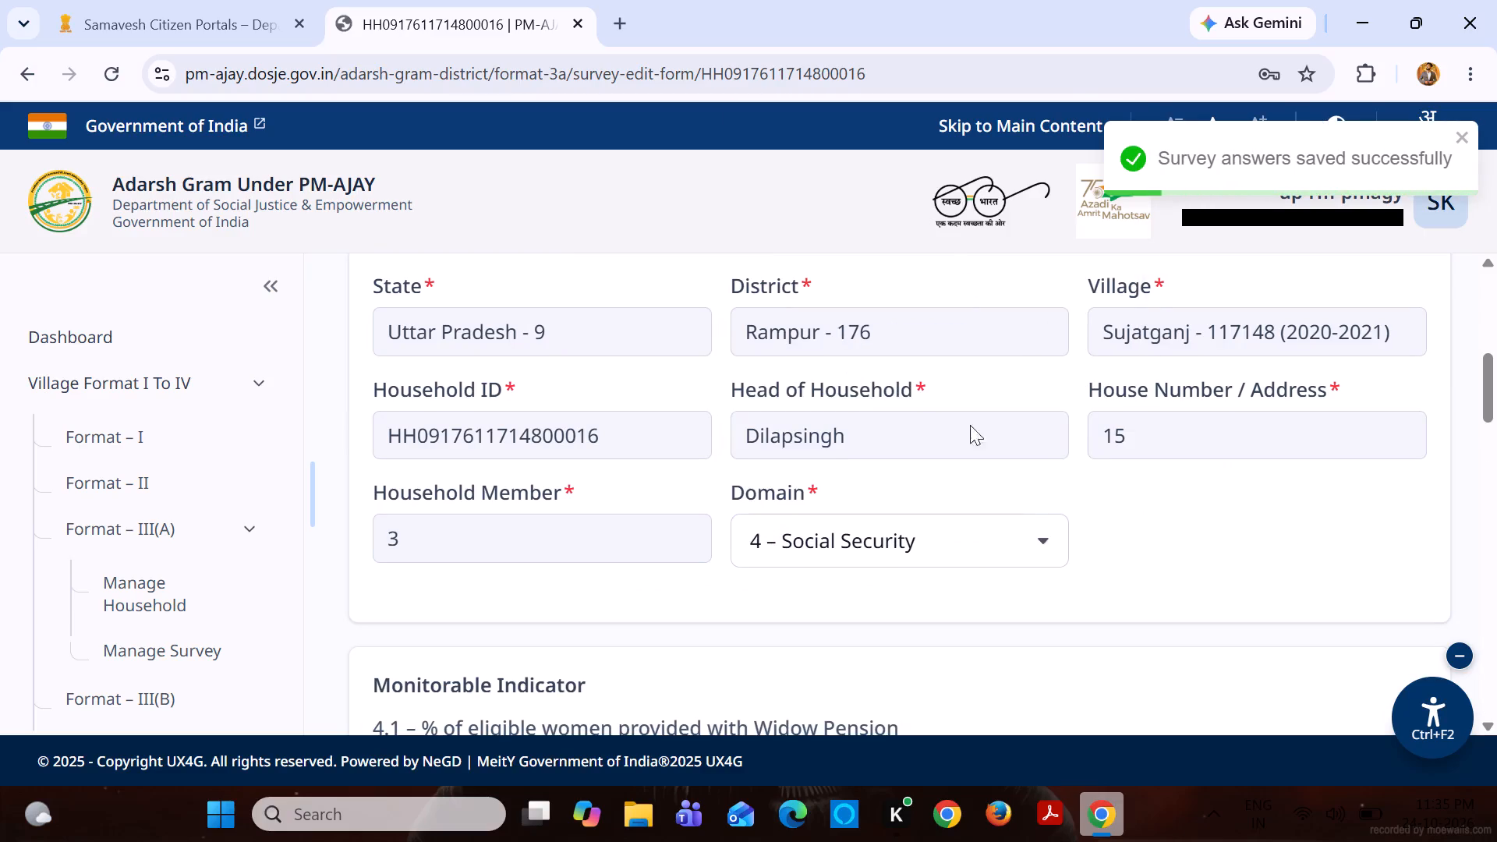
scroll(1038, 525, "down", 4)
left_click(1186, 356)
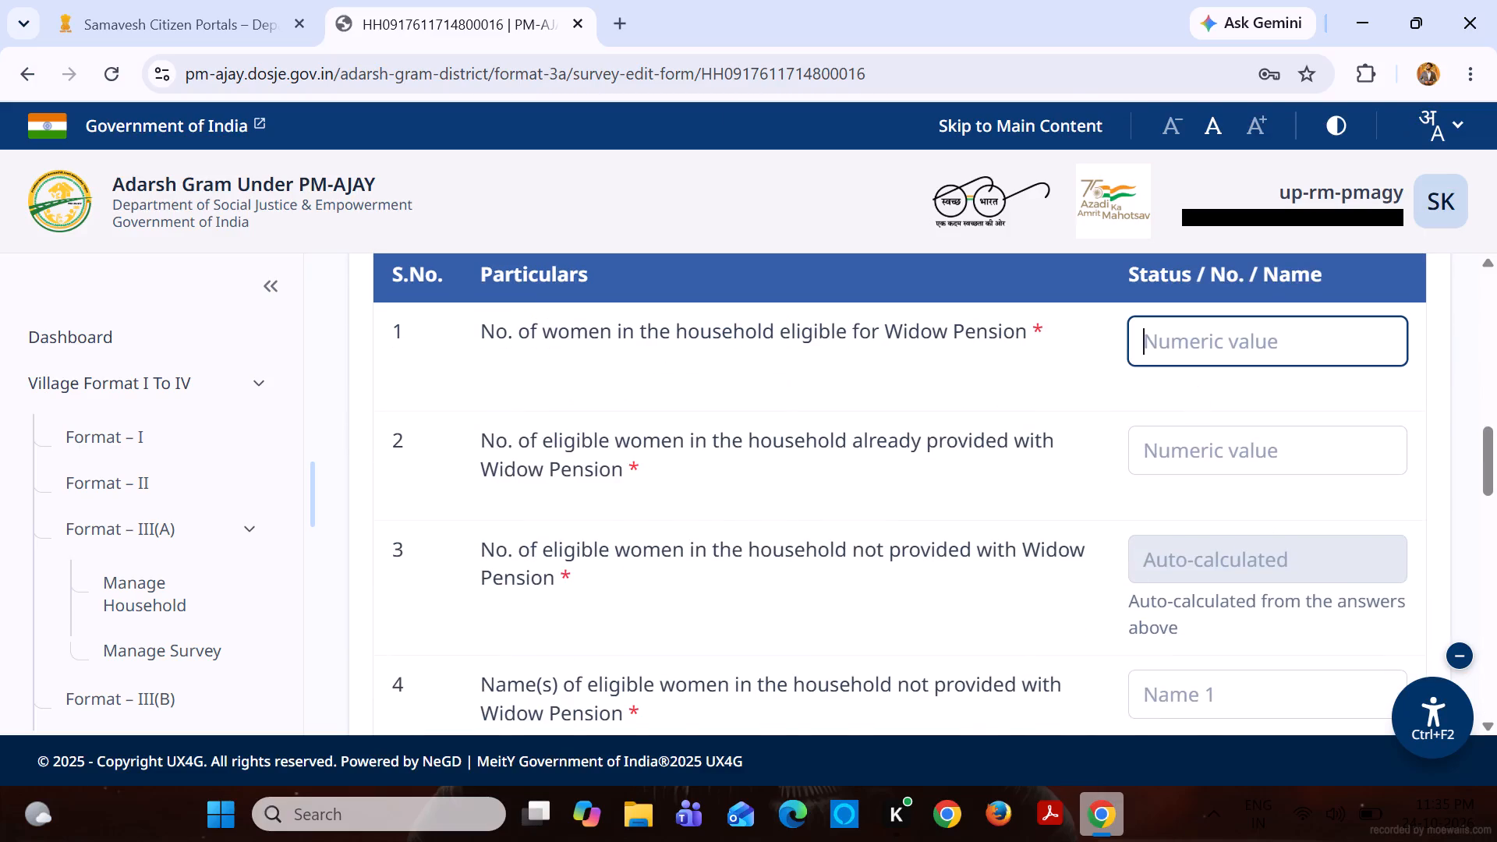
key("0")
scroll(1186, 356, "down", 2)
left_click(1166, 370)
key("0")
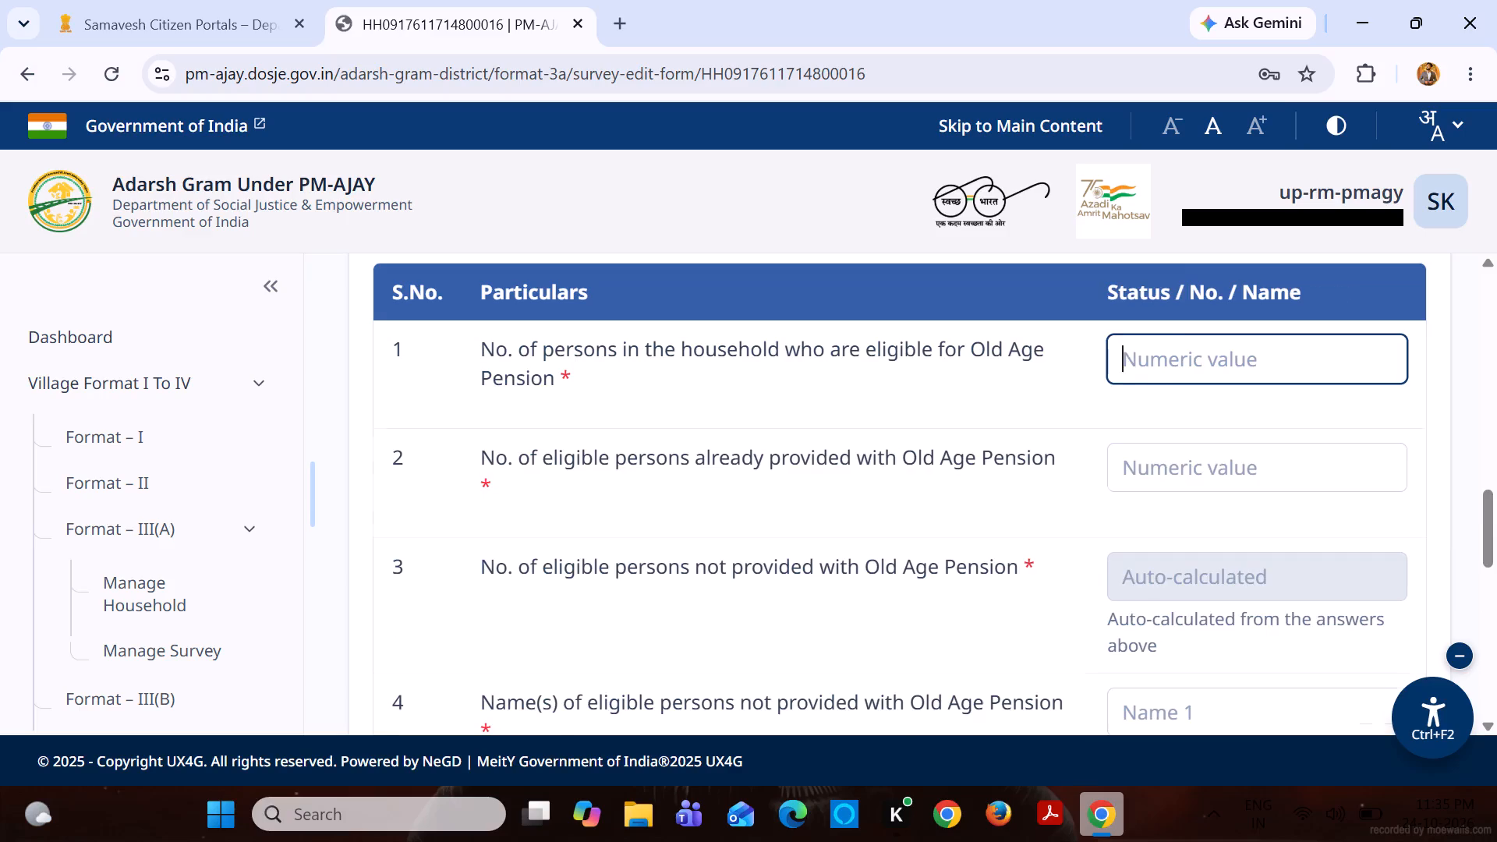
scroll(1166, 370, "down", 2)
left_click(1149, 377)
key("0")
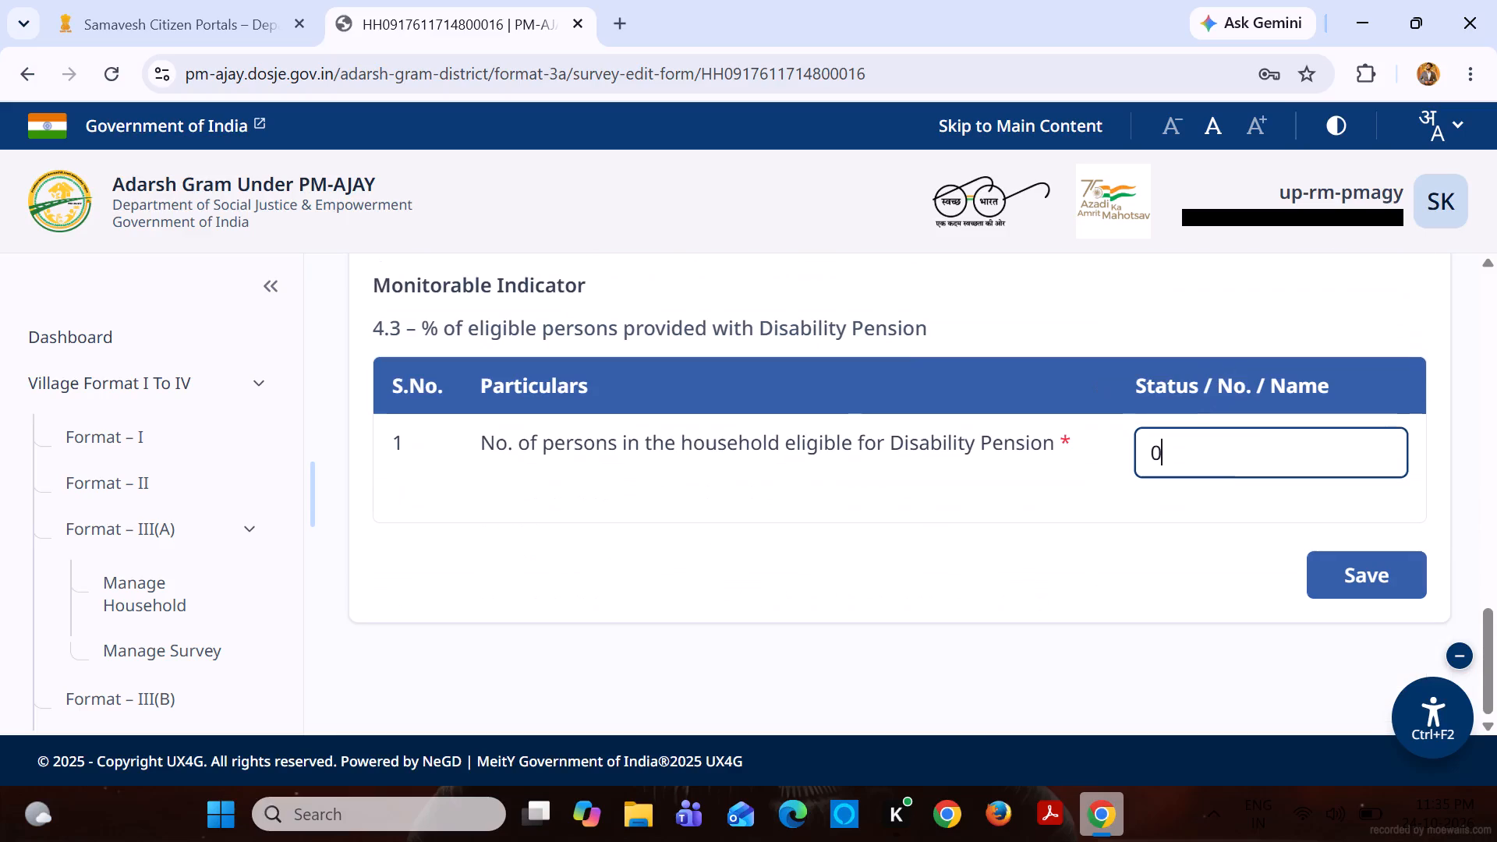
scroll(1149, 377, "down", 1)
left_click(1363, 559)
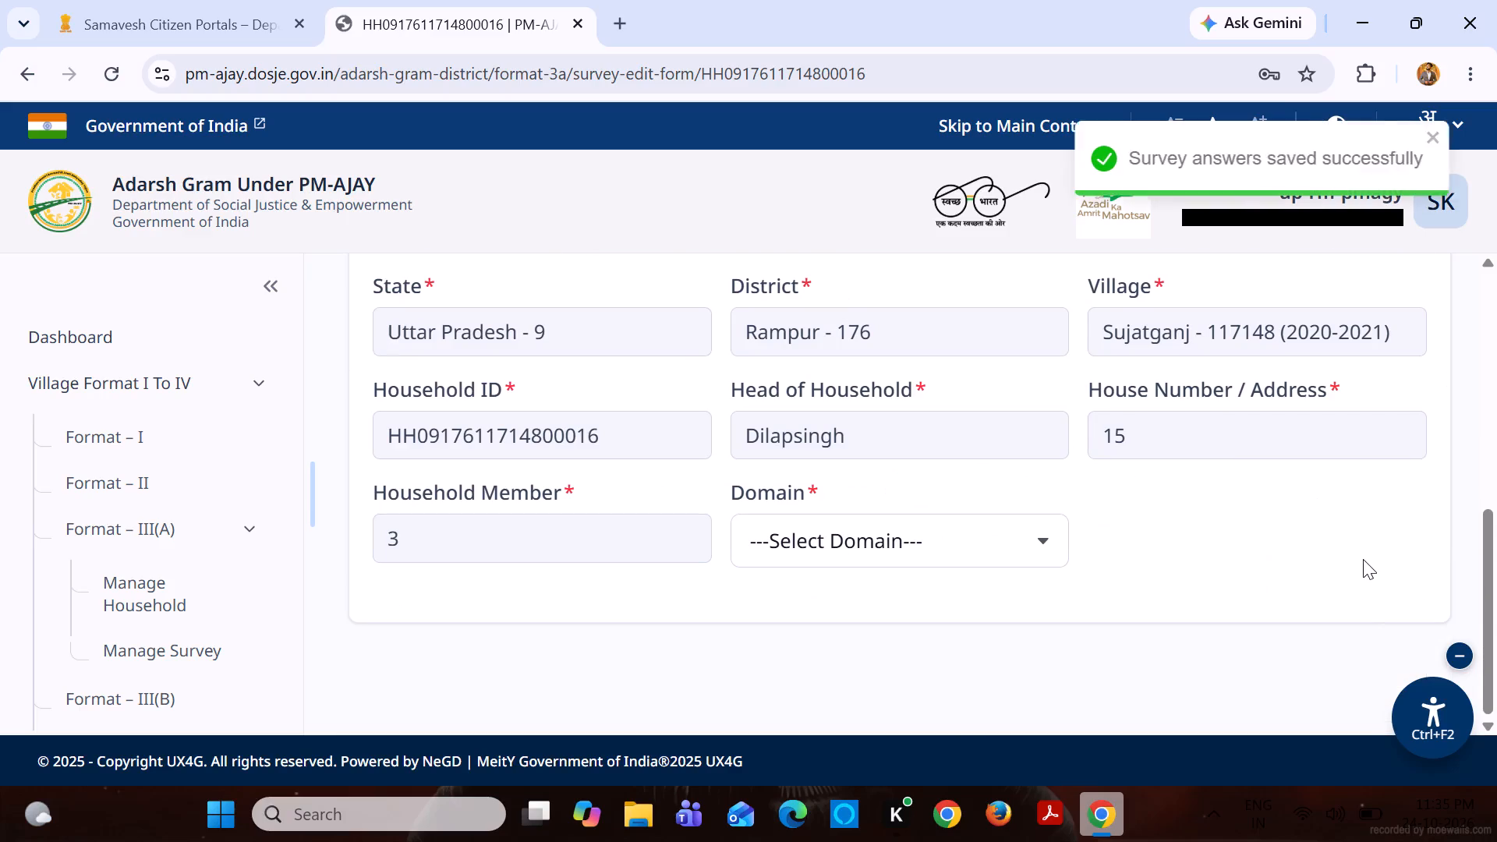
For domain 5 – Rural Roads and Housing, answer No for living in a Kachcha/unsafe house, and save.
left_click(1028, 525)
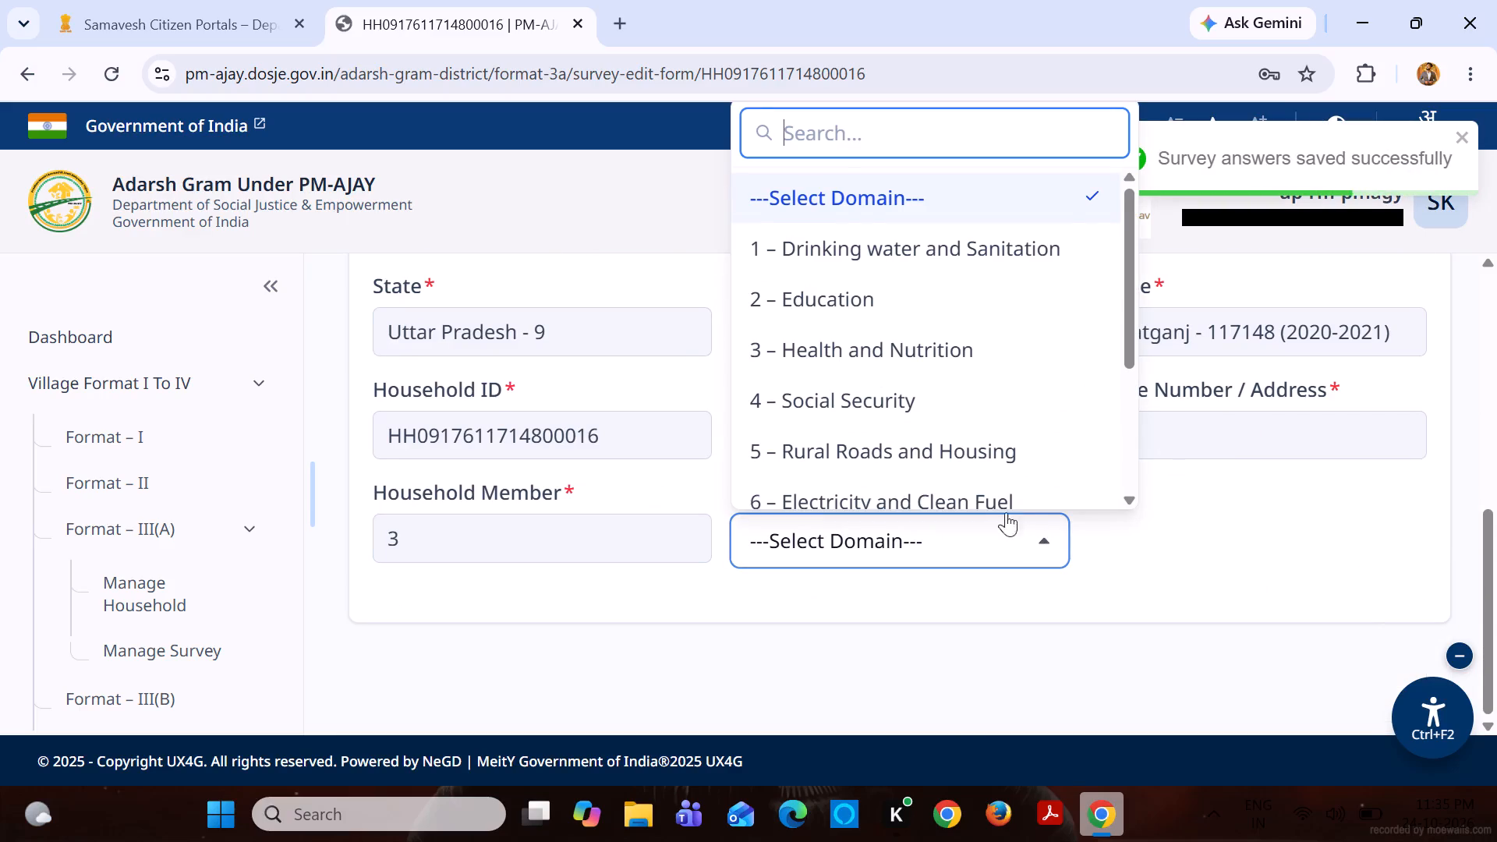
left_click(905, 419)
scroll(1100, 520, "down", 4)
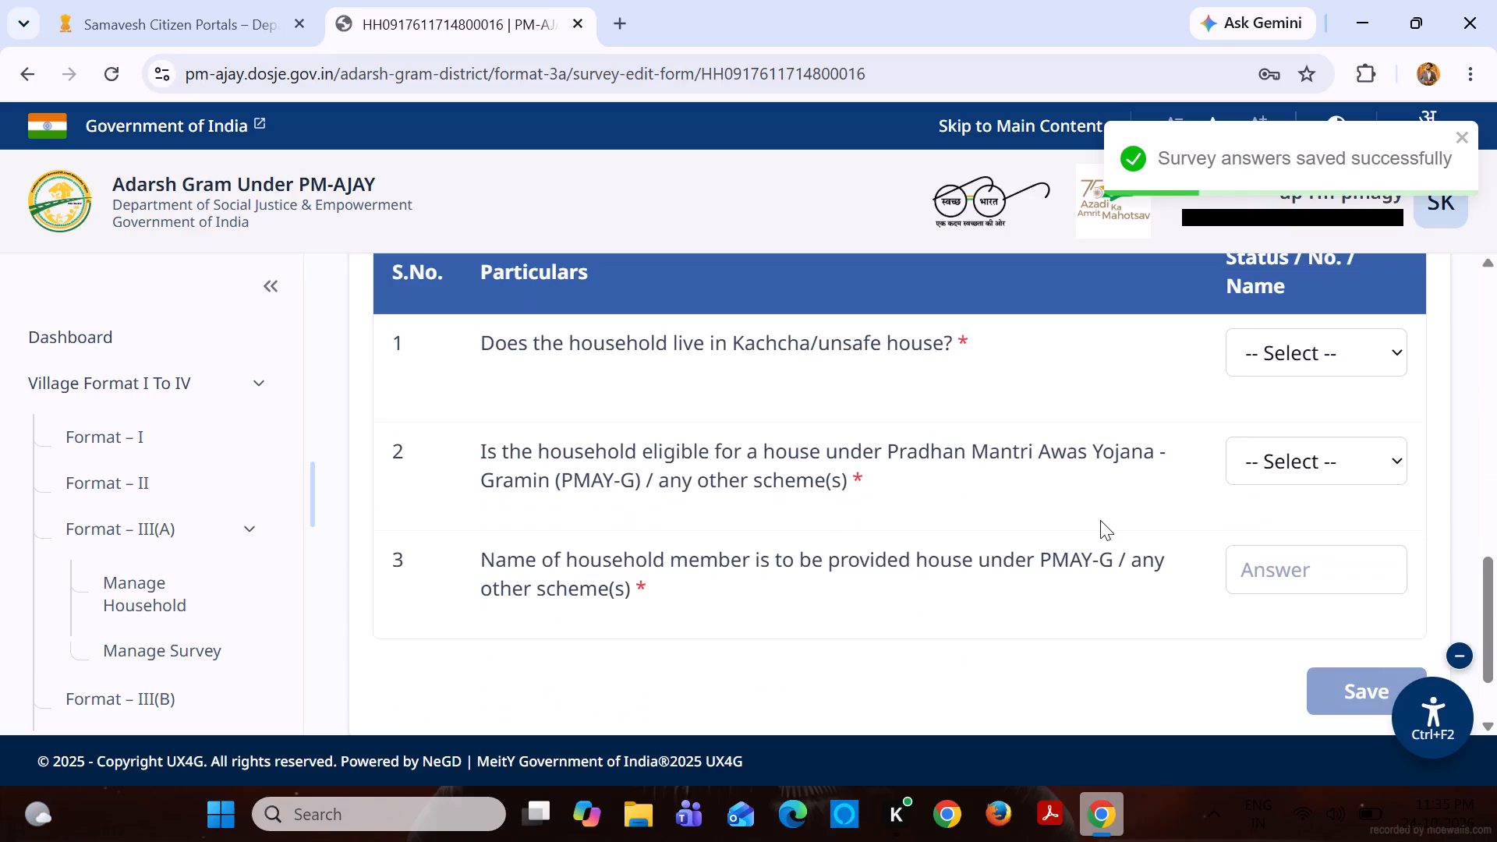
left_click(1287, 337)
left_click(1279, 478)
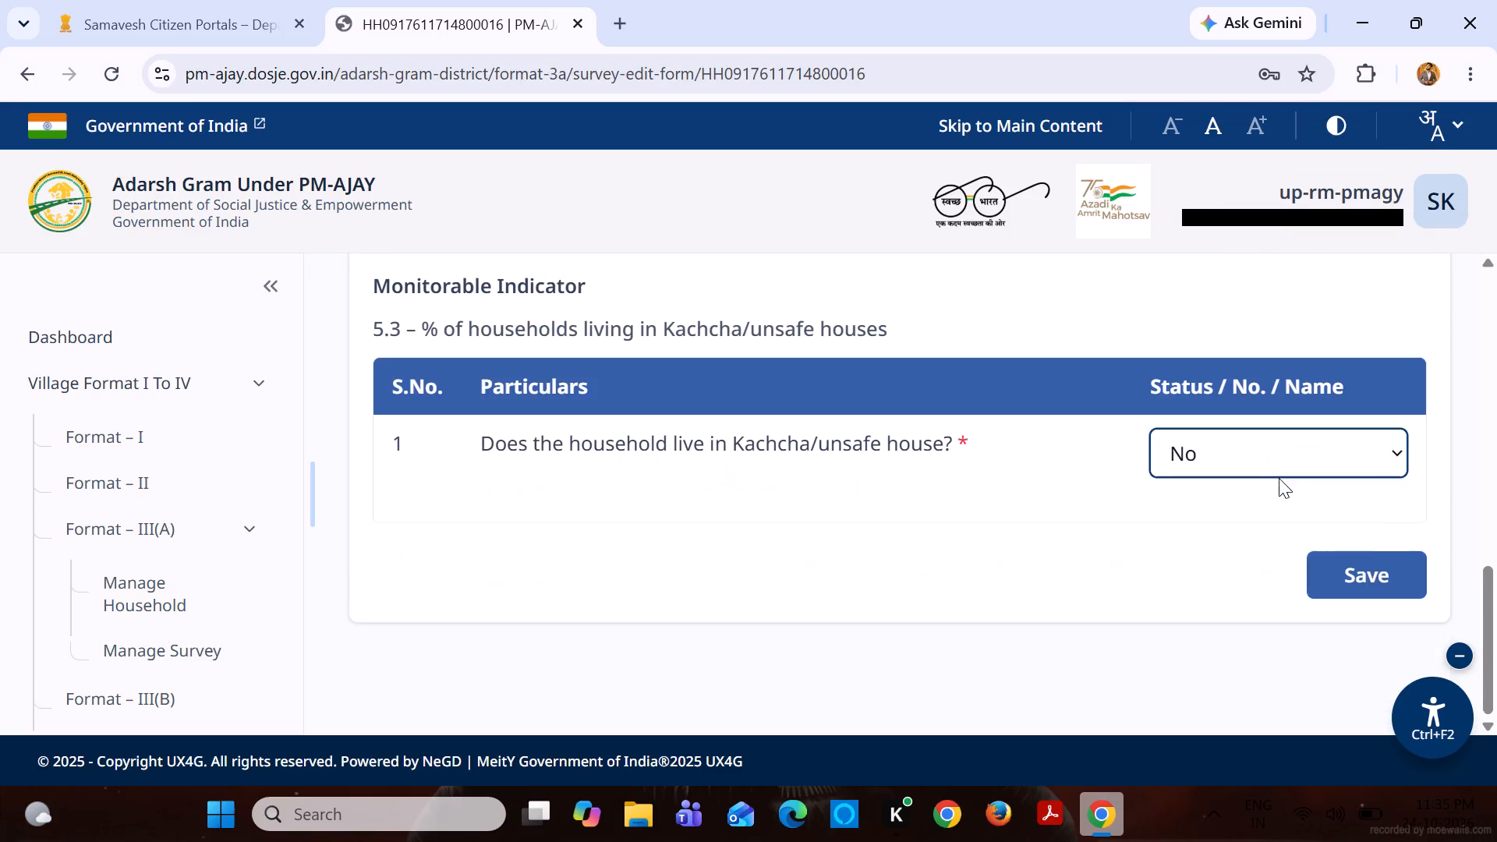
left_click(1373, 576)
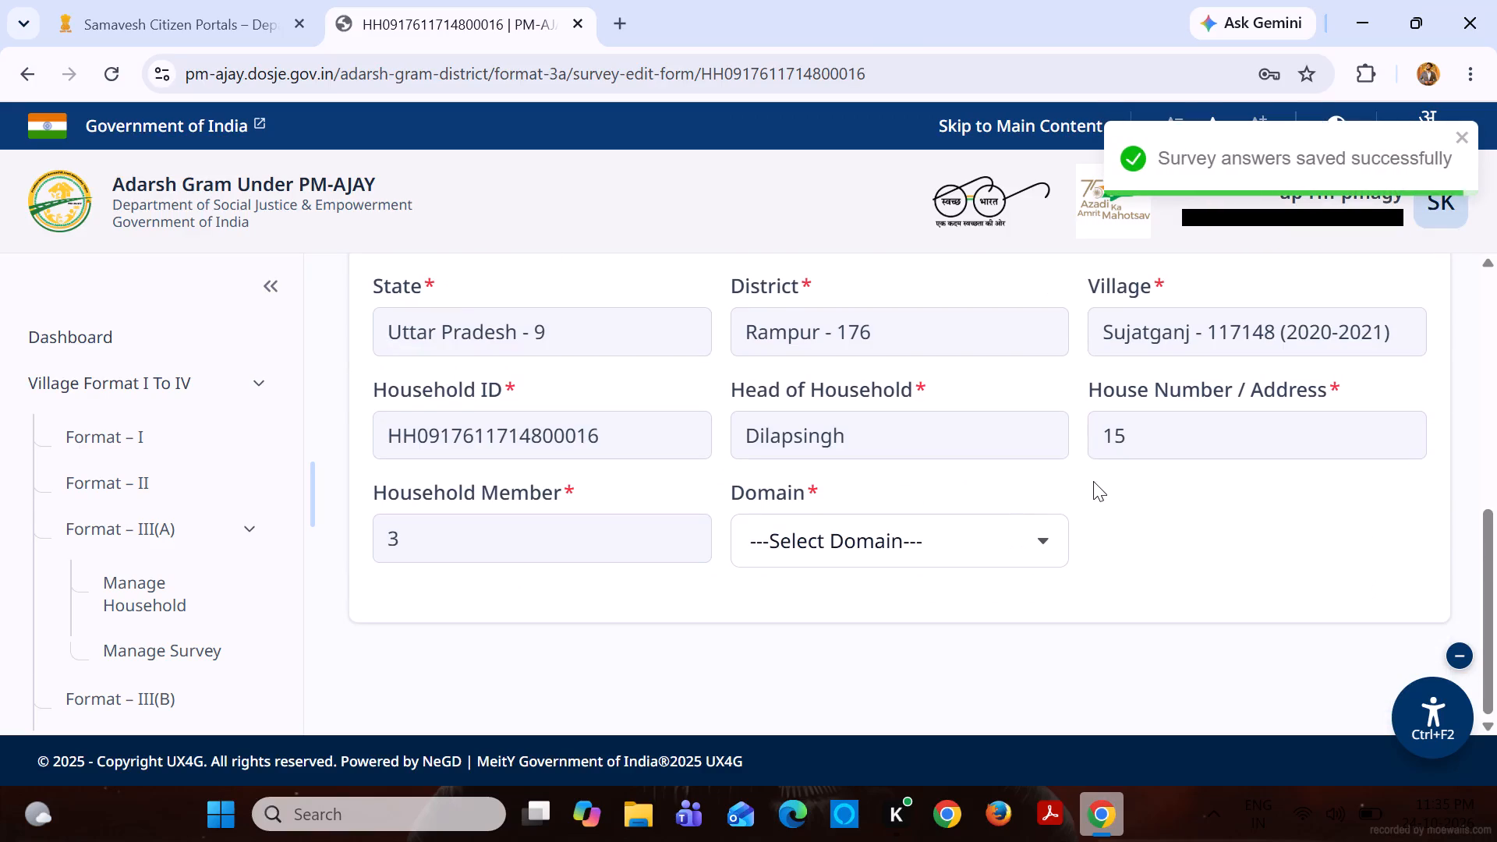
For domain 6 – Electricity and Clean Fuel, answer Yes for electricity connection in 6.2 and 6.3 and for using at least one LED bulb.
left_click(1007, 522)
scroll(952, 423, "down", 1)
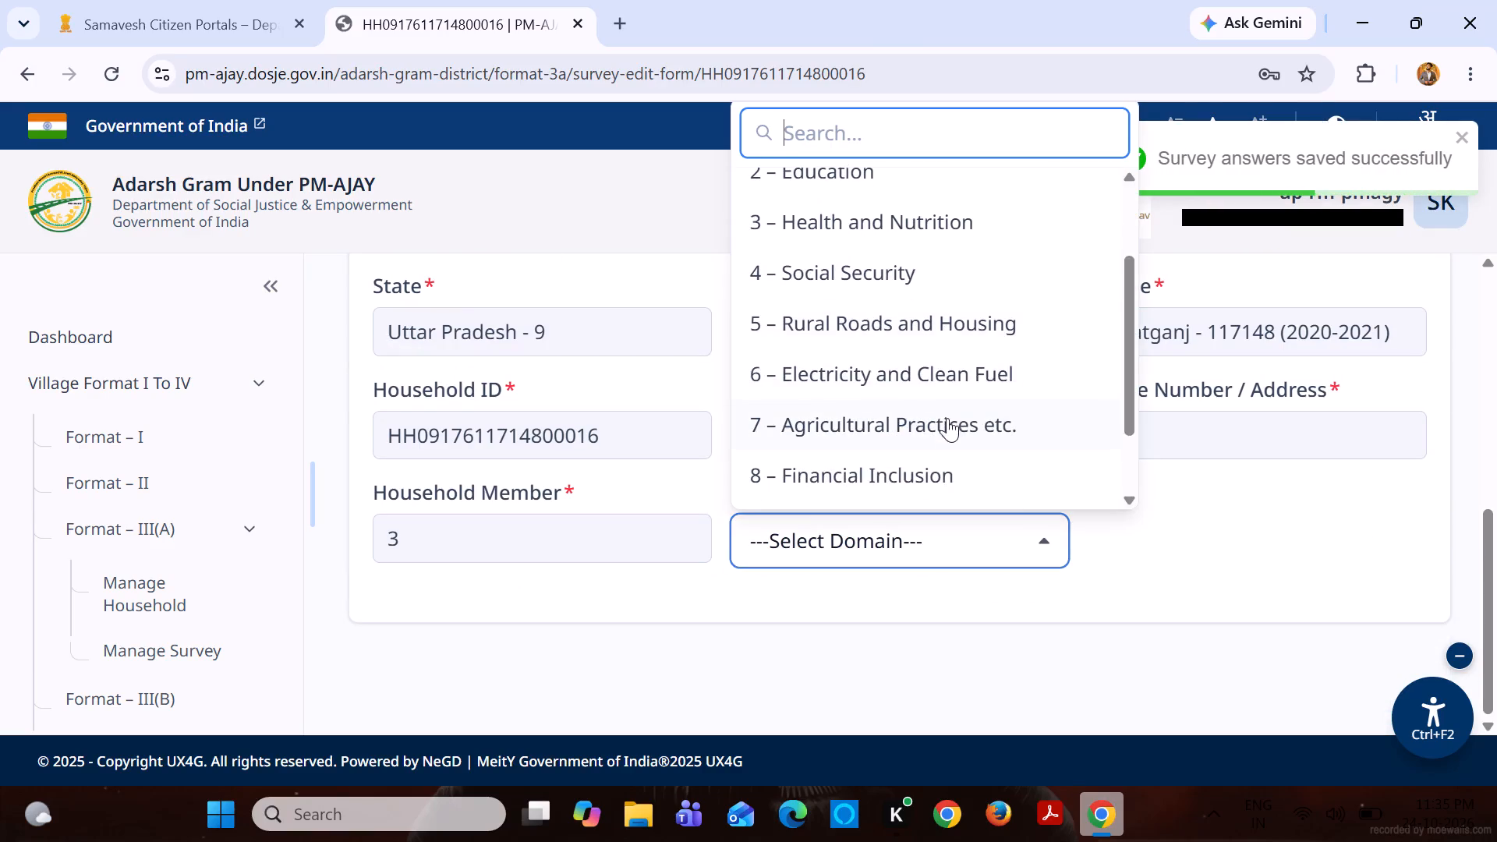
left_click(911, 367)
scroll(1154, 461, "down", 3)
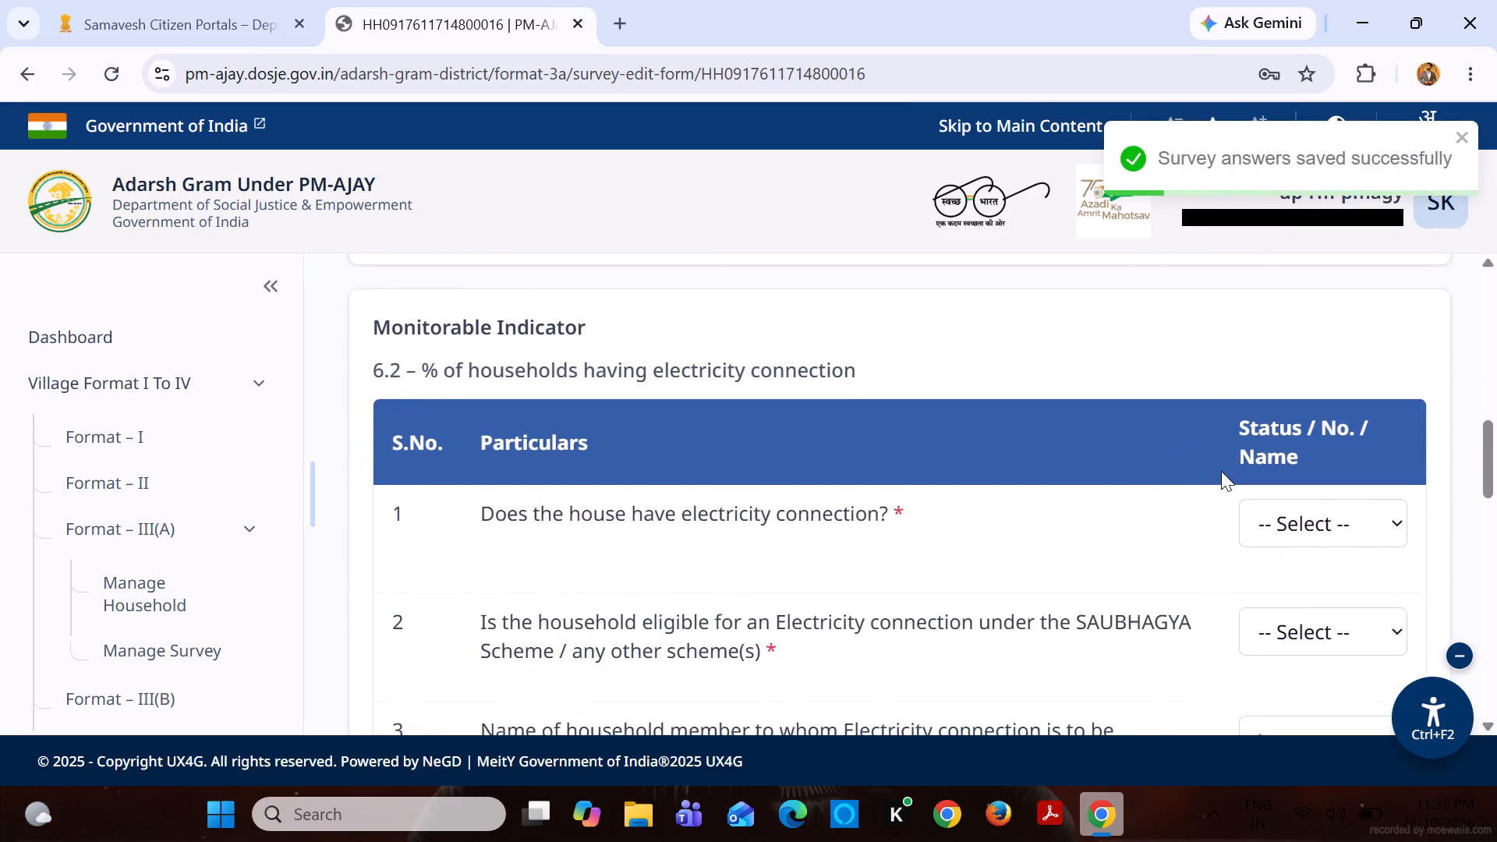
left_click(1300, 514)
left_click(1292, 589)
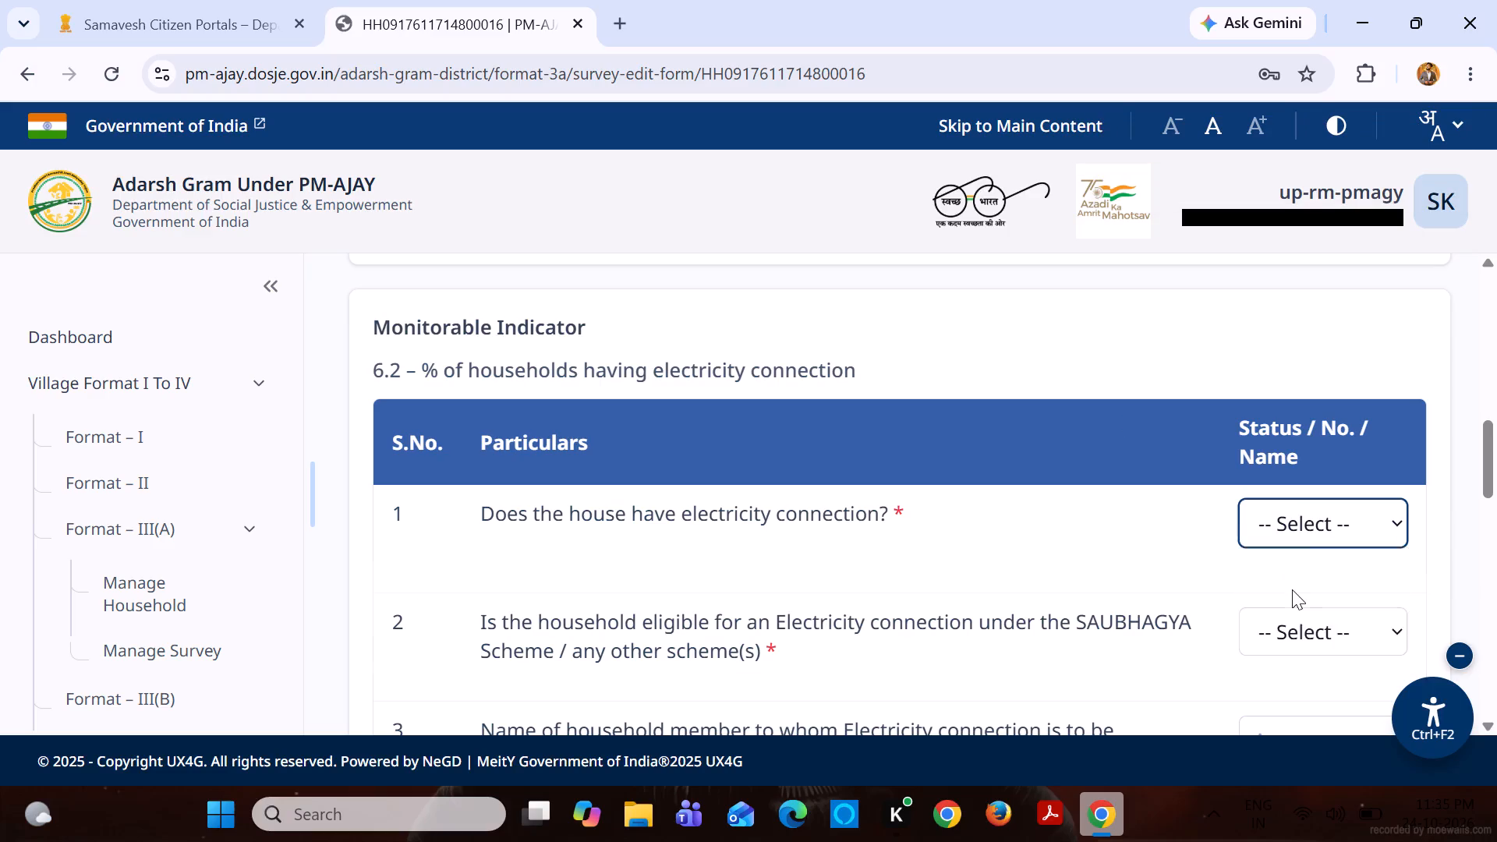
scroll(1292, 589, "down", 4)
left_click_drag(1322, 462, 1272, 525)
left_click(1272, 525)
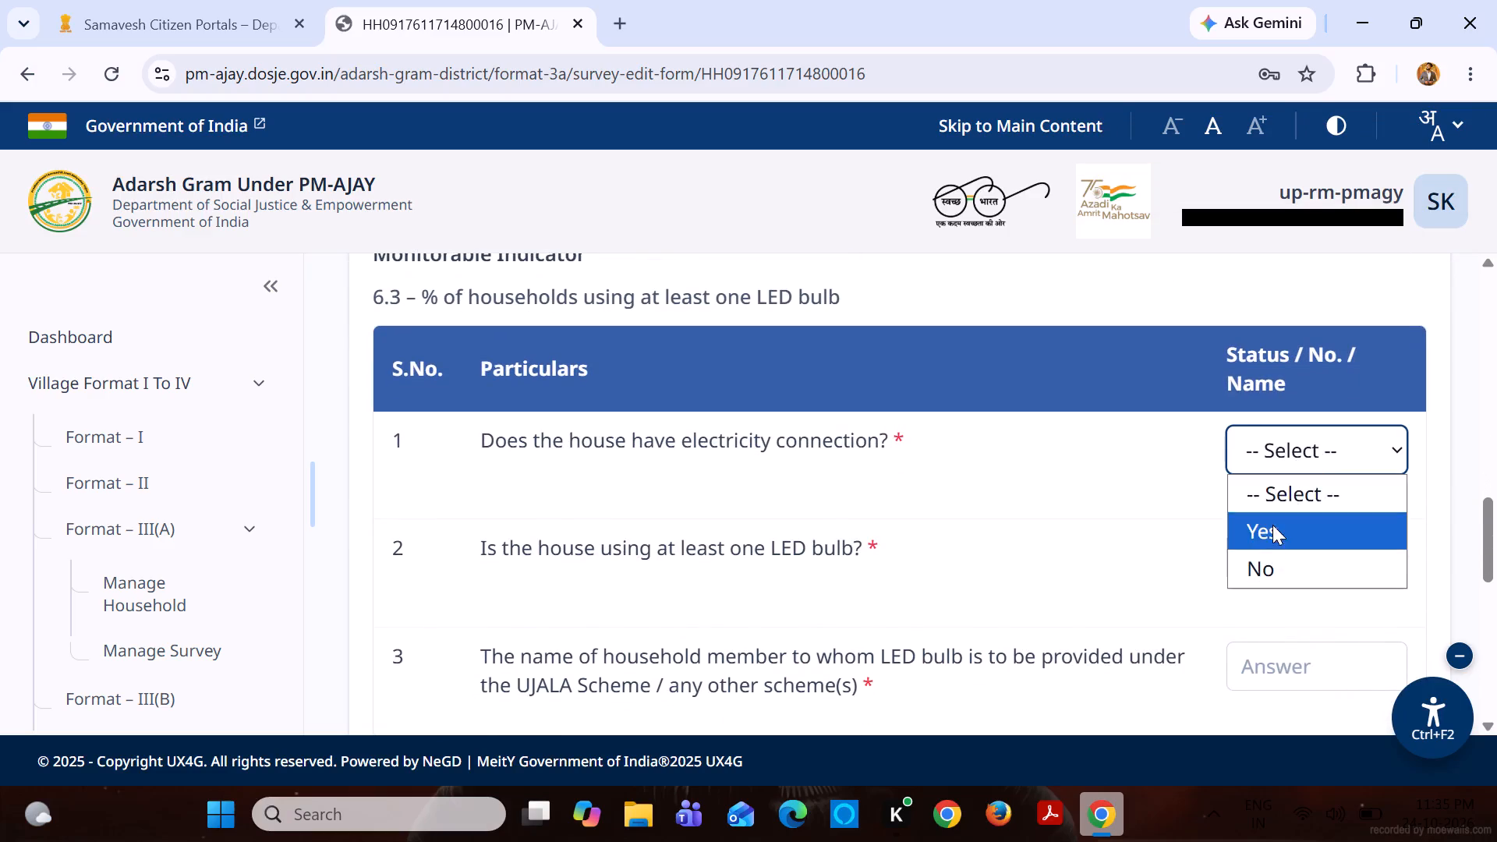
scroll(1272, 525, "down", 2)
left_click_drag(1330, 568, 1292, 635)
left_click(1292, 635)
Answer Yes for the house using clean fuel under 6.4, and save the Electricity and Clean Fuel answers.
scroll(1292, 635, "down", 1)
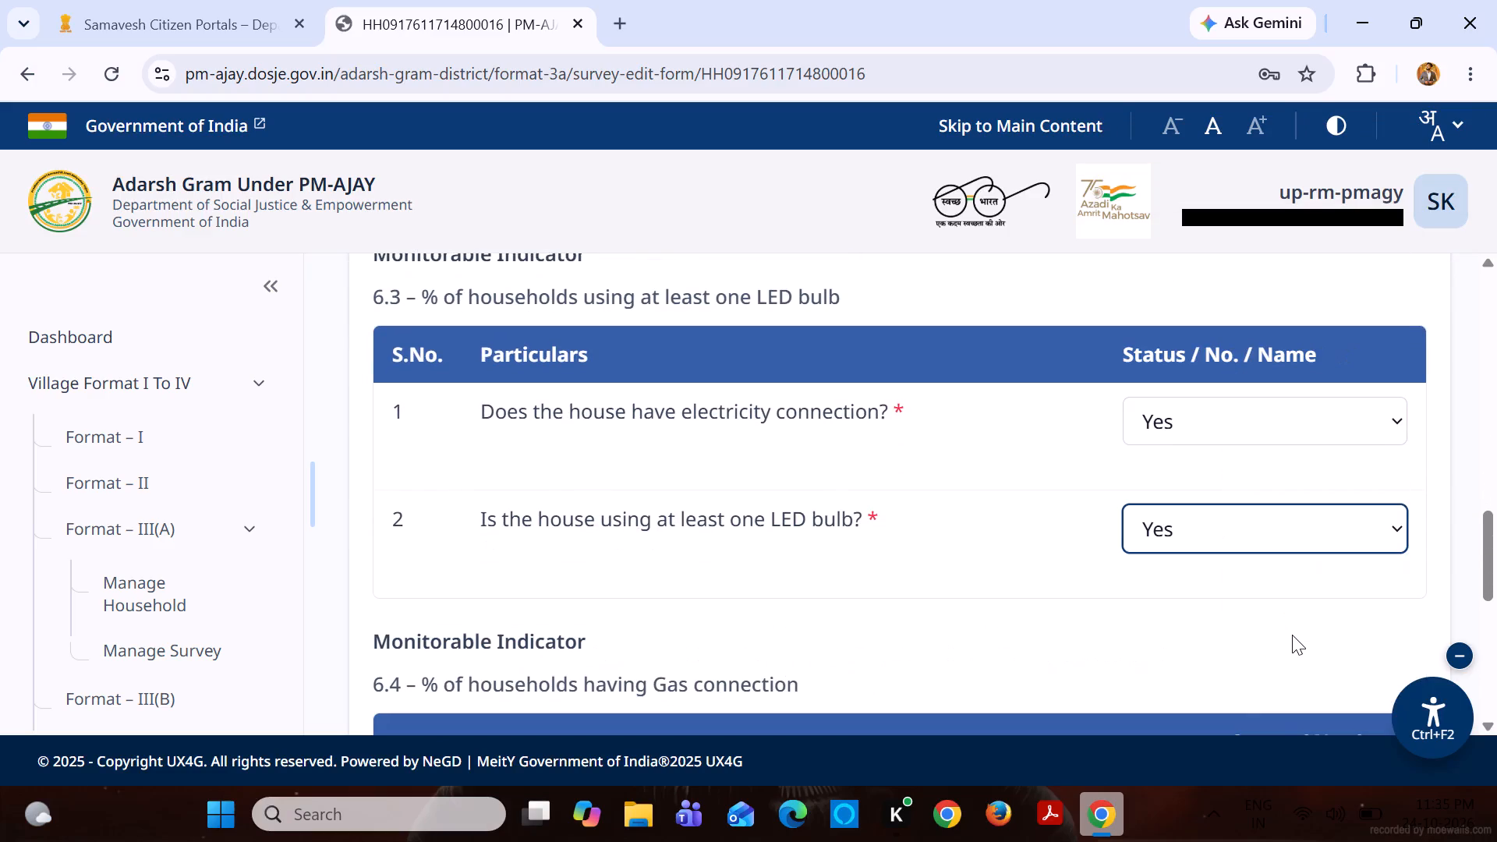
scroll(1292, 635, "down", 7)
left_click_drag(1327, 527, 1293, 592)
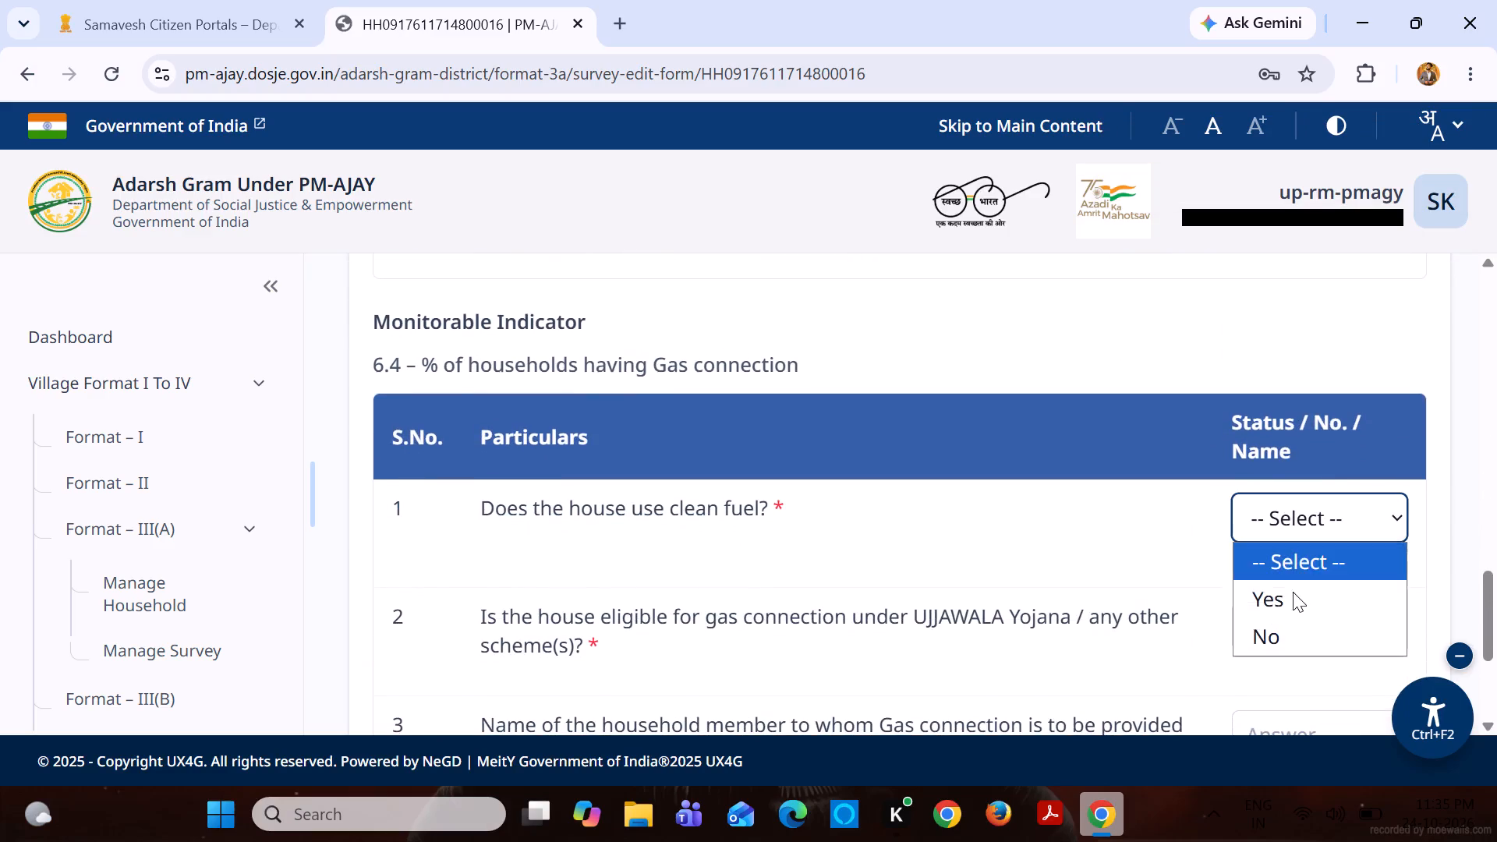
left_click_drag(1293, 592, 1290, 601)
left_click(1290, 601)
scroll(1290, 601, "down", 4)
left_click(1358, 601)
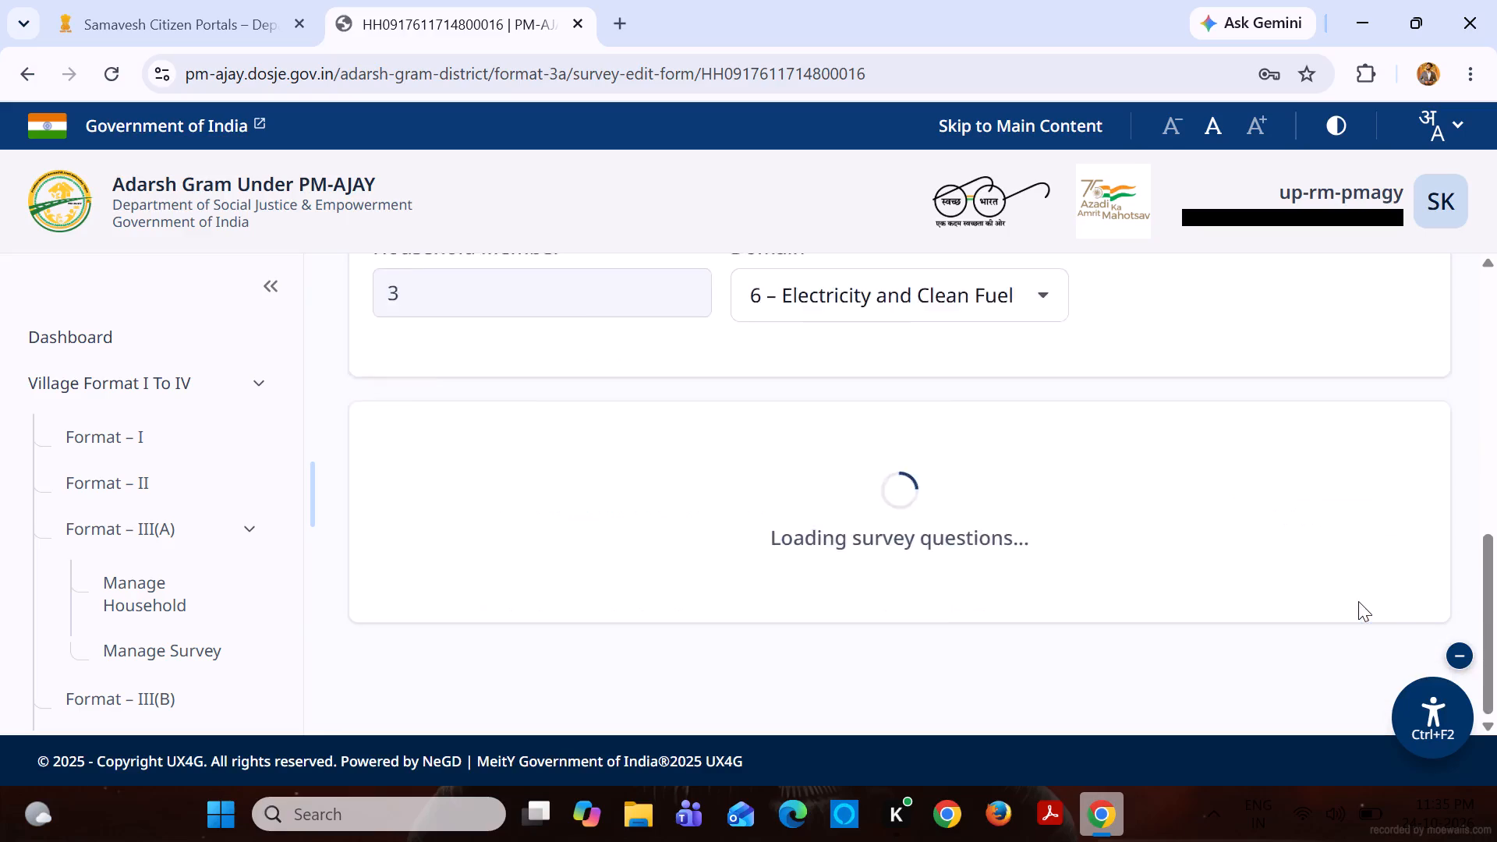
For domain 7 – Agricultural Practices etc., answer No for the household being involved in farming, and save.
left_click(1010, 538)
scroll(991, 418, "down", 1)
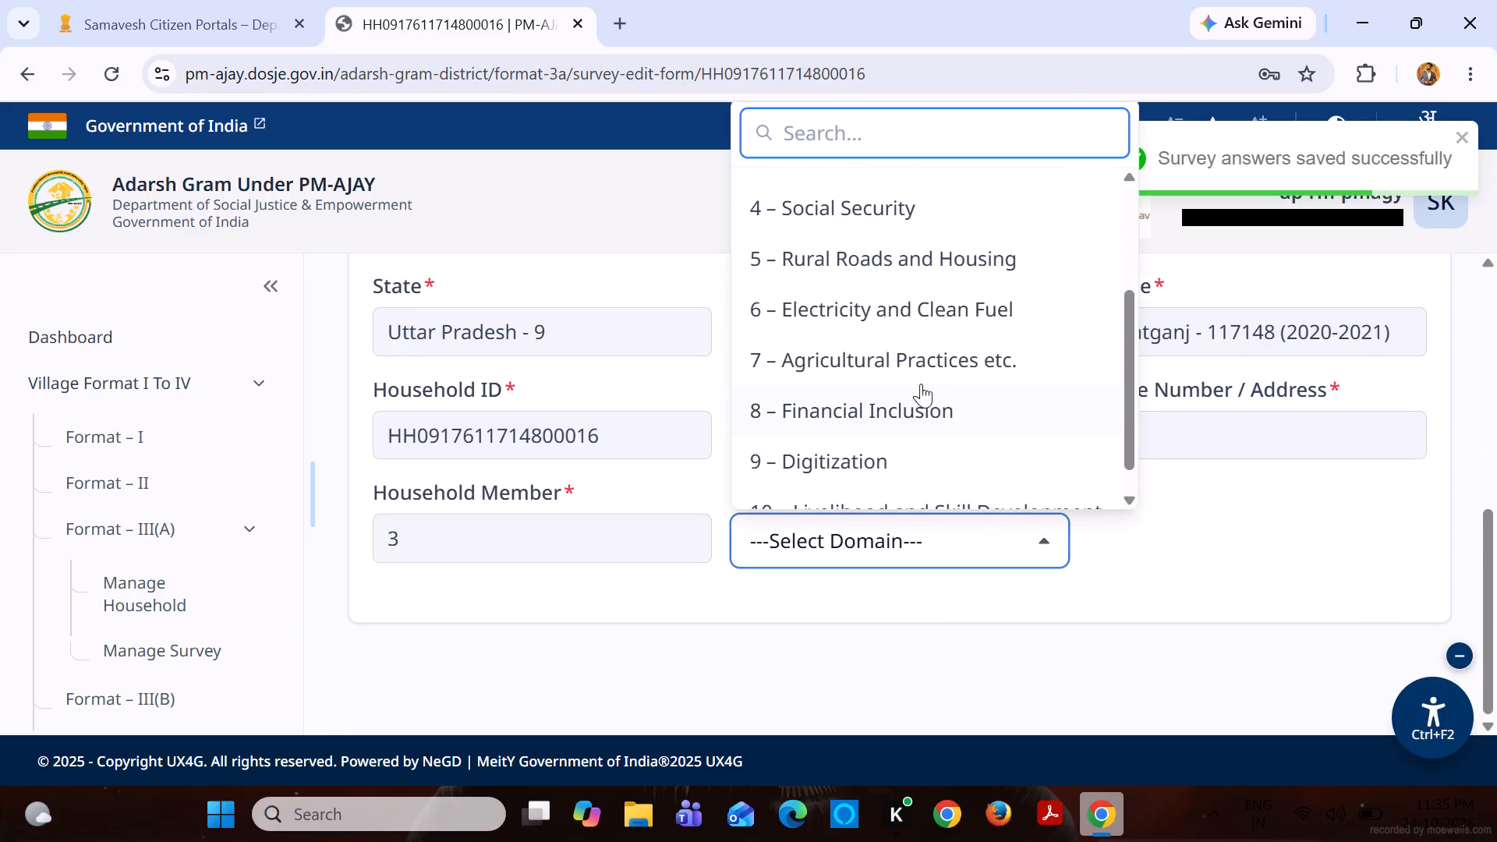
left_click(910, 373)
scroll(1031, 469, "down", 2)
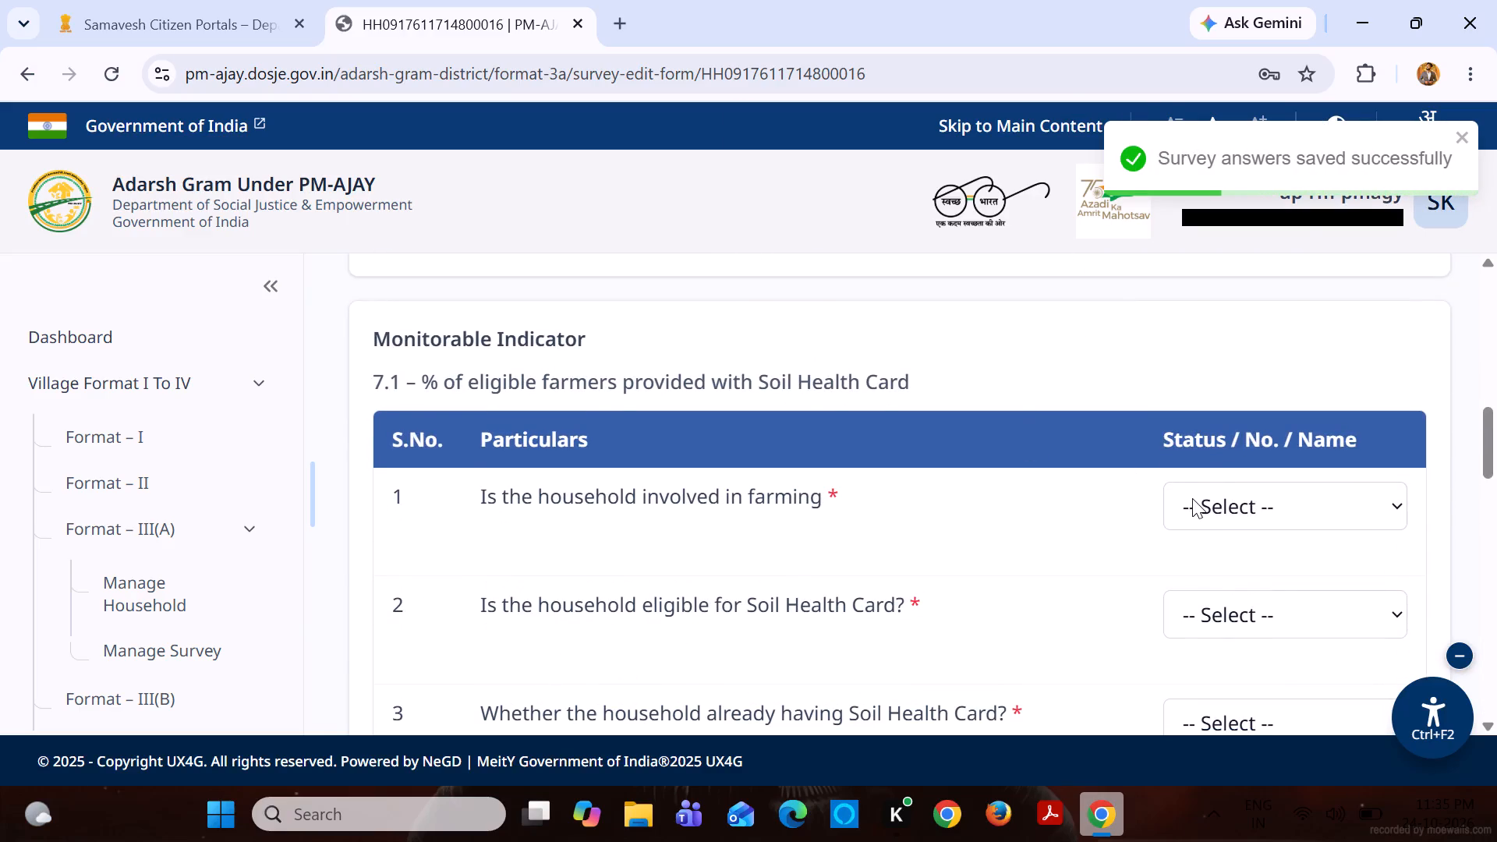
left_click_drag(1192, 498, 1205, 621)
left_click(1205, 621)
scroll(1205, 621, "down", 3)
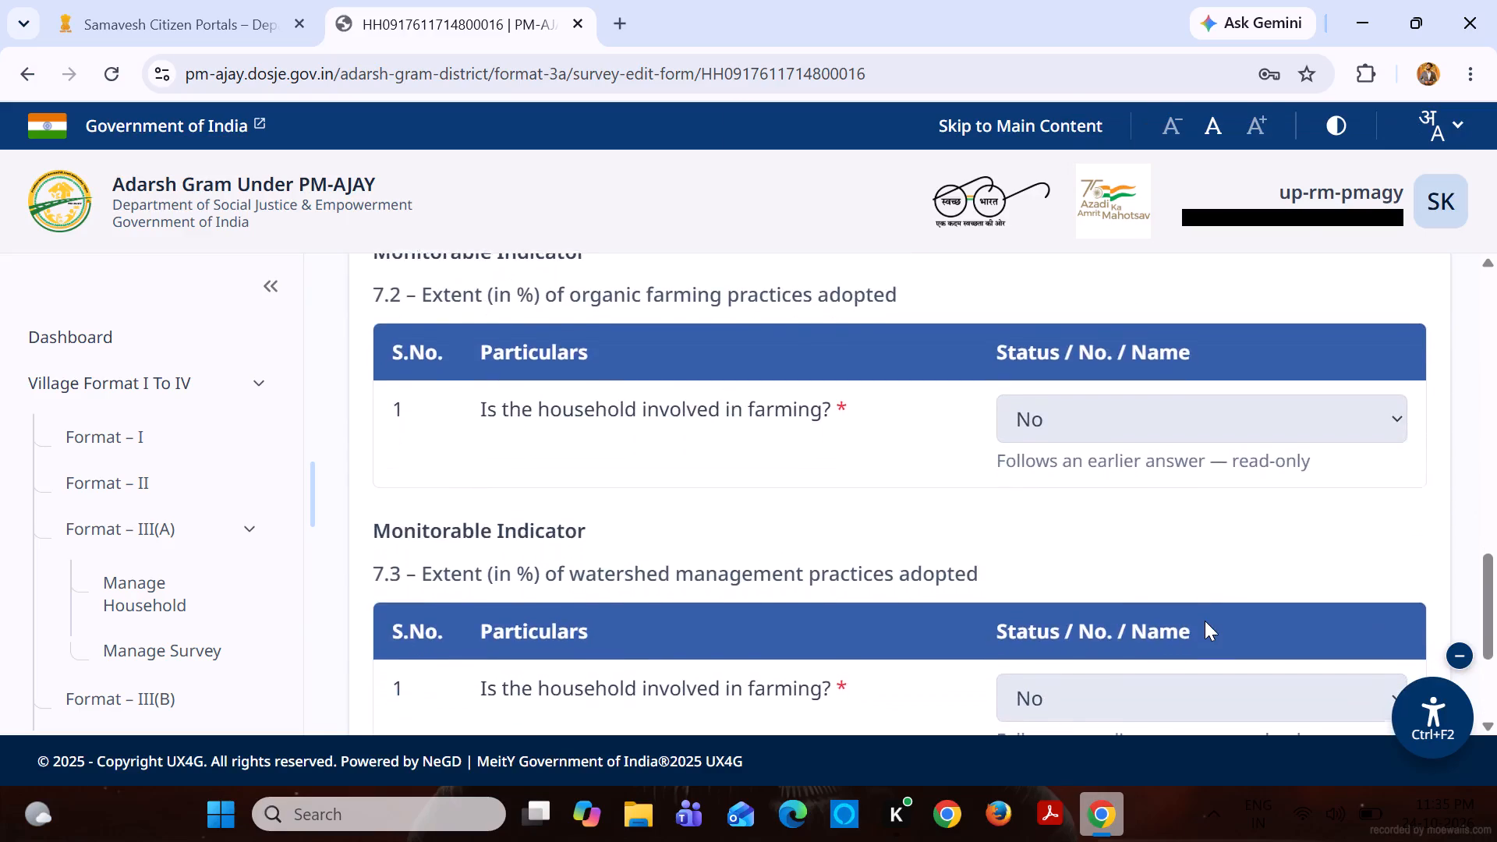
scroll(1205, 621, "down", 5)
left_click(1364, 579)
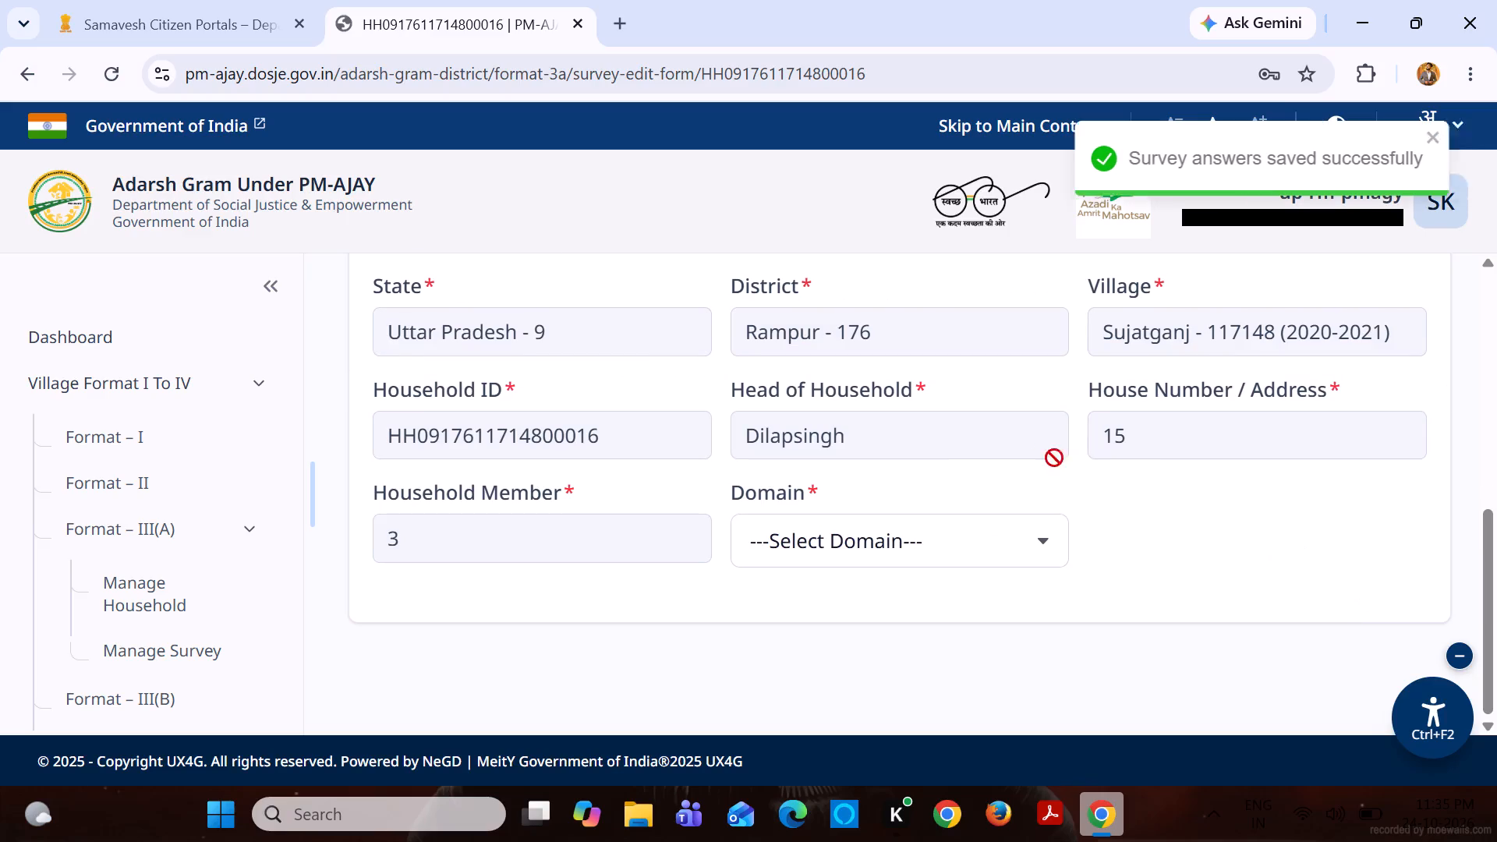
For domain 8 – Financial Inclusion, enter 0 persons over 5 years in 8.1 and 0 members eligible for a bank/post office account in 8.2.
left_click(922, 539)
scroll(920, 356, "down", 6)
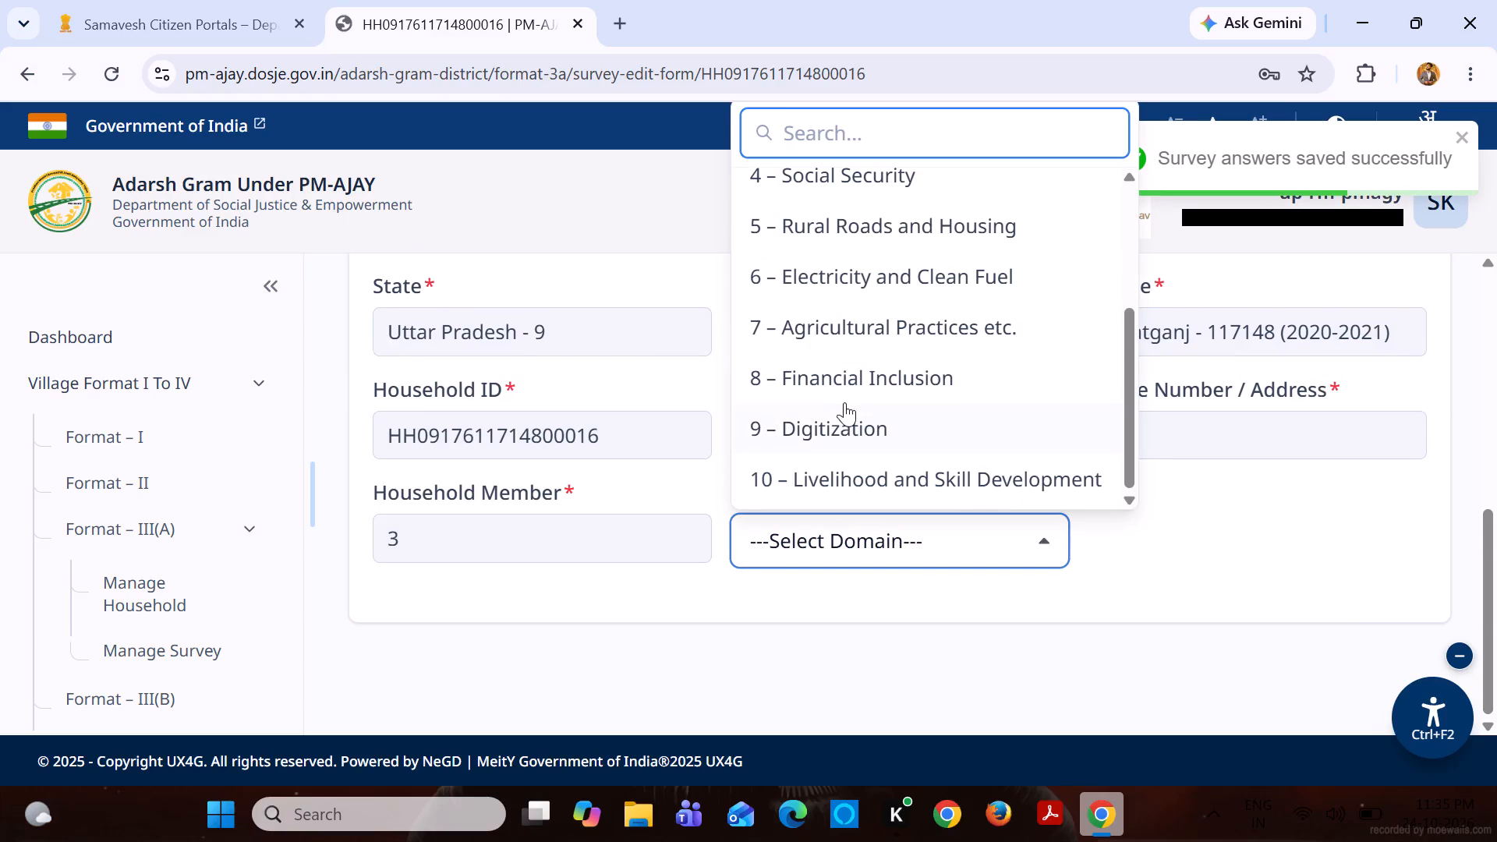
left_click(849, 380)
scroll(991, 494, "down", 3)
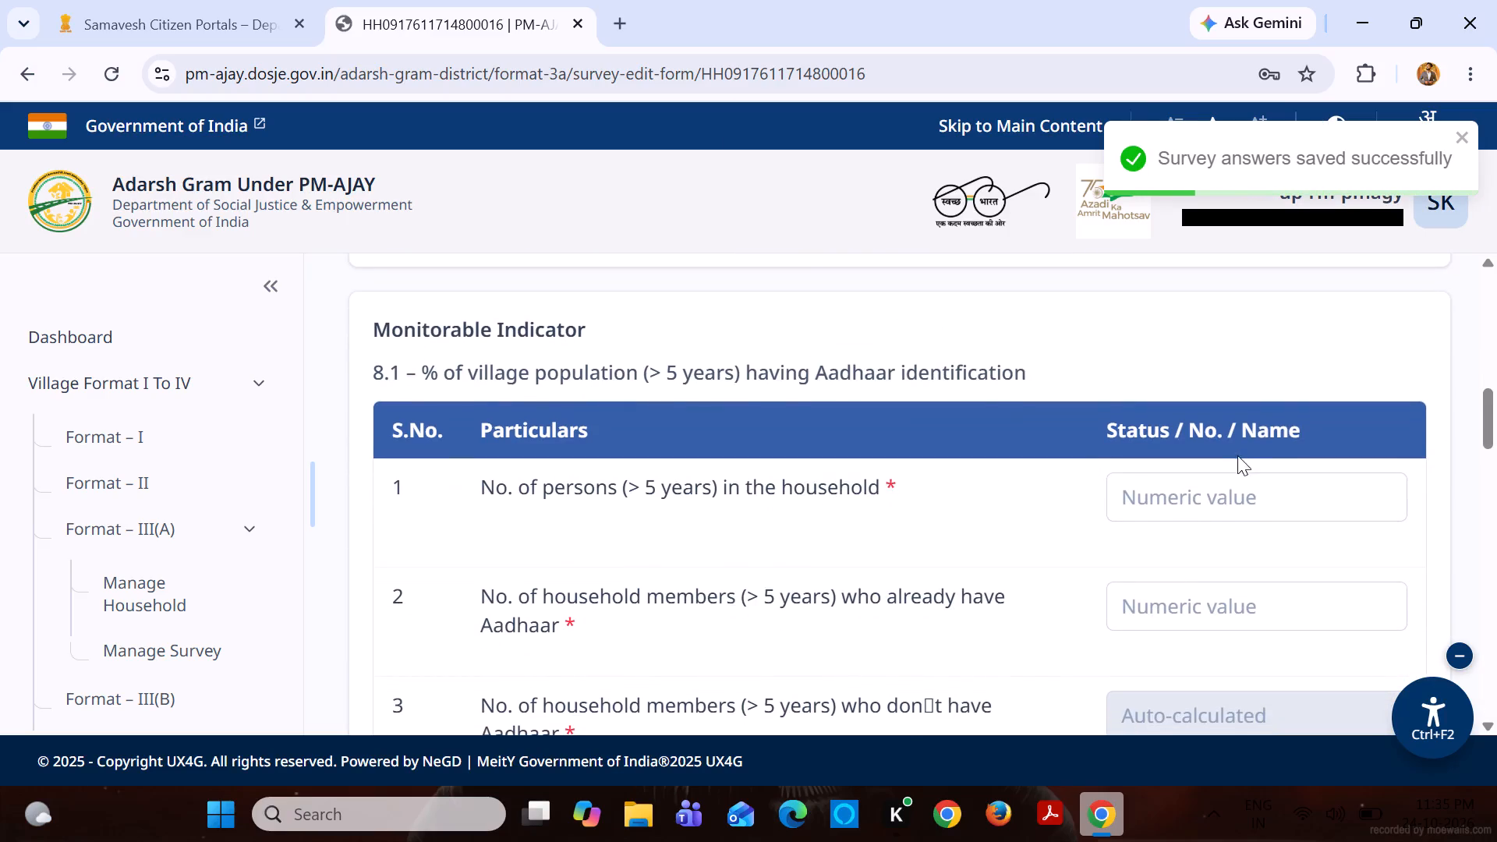
left_click(1221, 485)
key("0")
scroll(1221, 485, "down", 2)
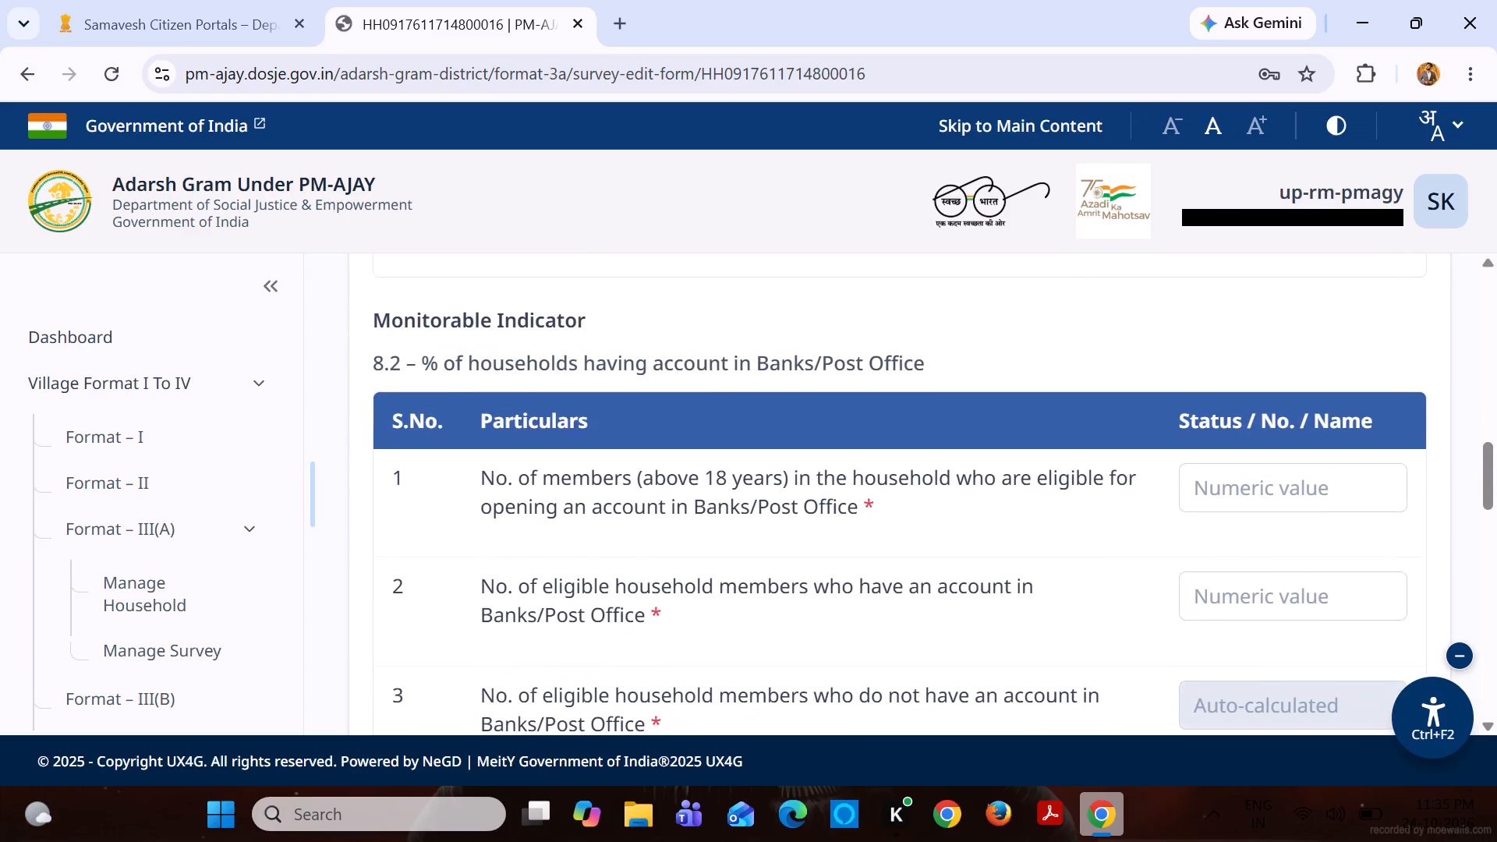
left_click(1248, 487)
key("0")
Enter 0 household members eligible for Suraksha Bima Yojana in 8.3 and 0 for Jeevan Jyoti Bima Yojana, and save the Financial Inclusion answers.
scroll(1248, 487, "down", 3)
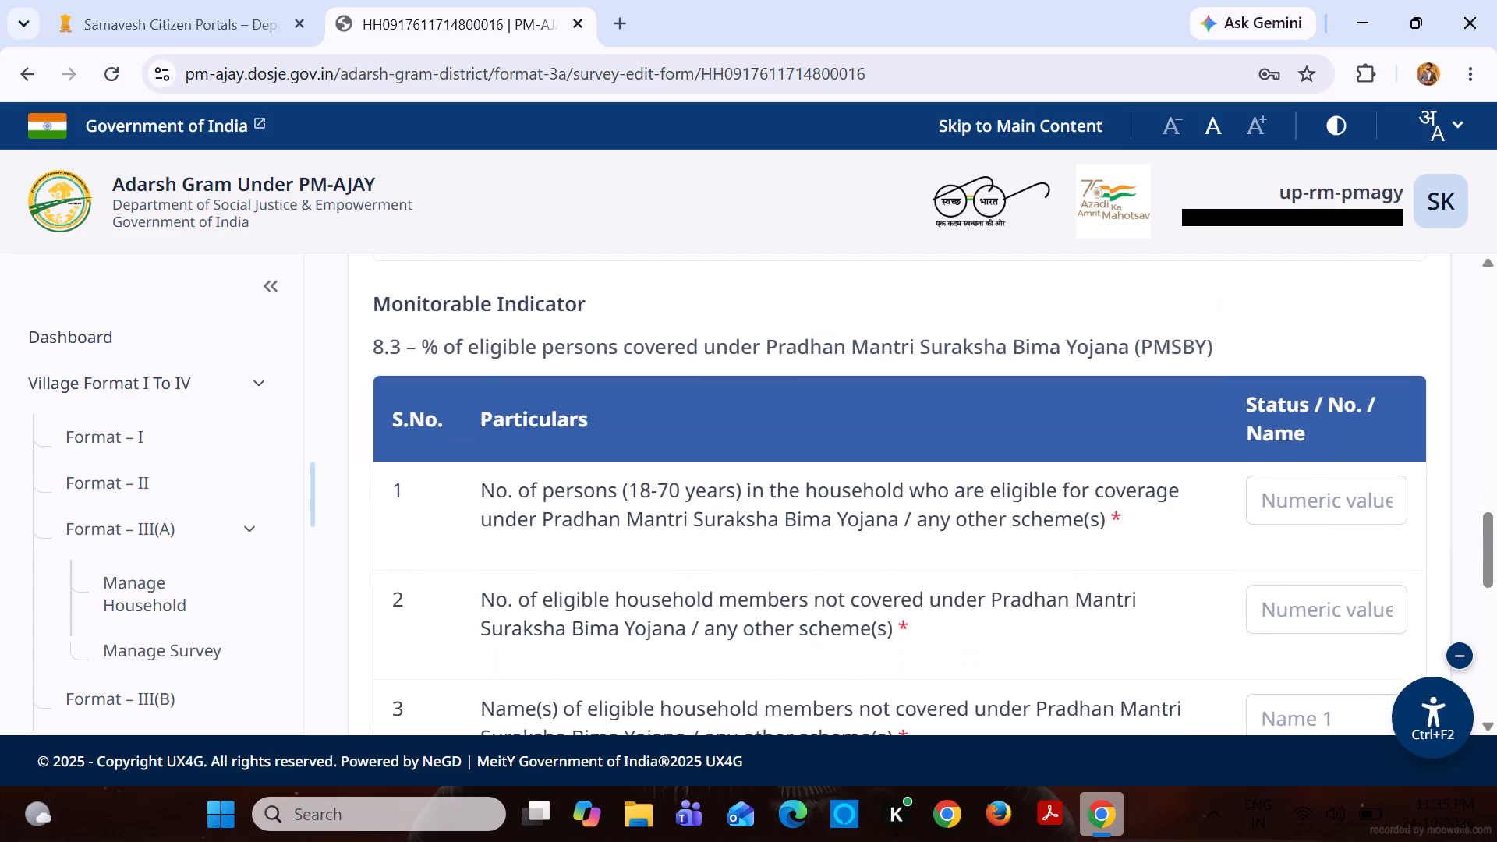
left_click(1334, 504)
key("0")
scroll(1334, 504, "down", 3)
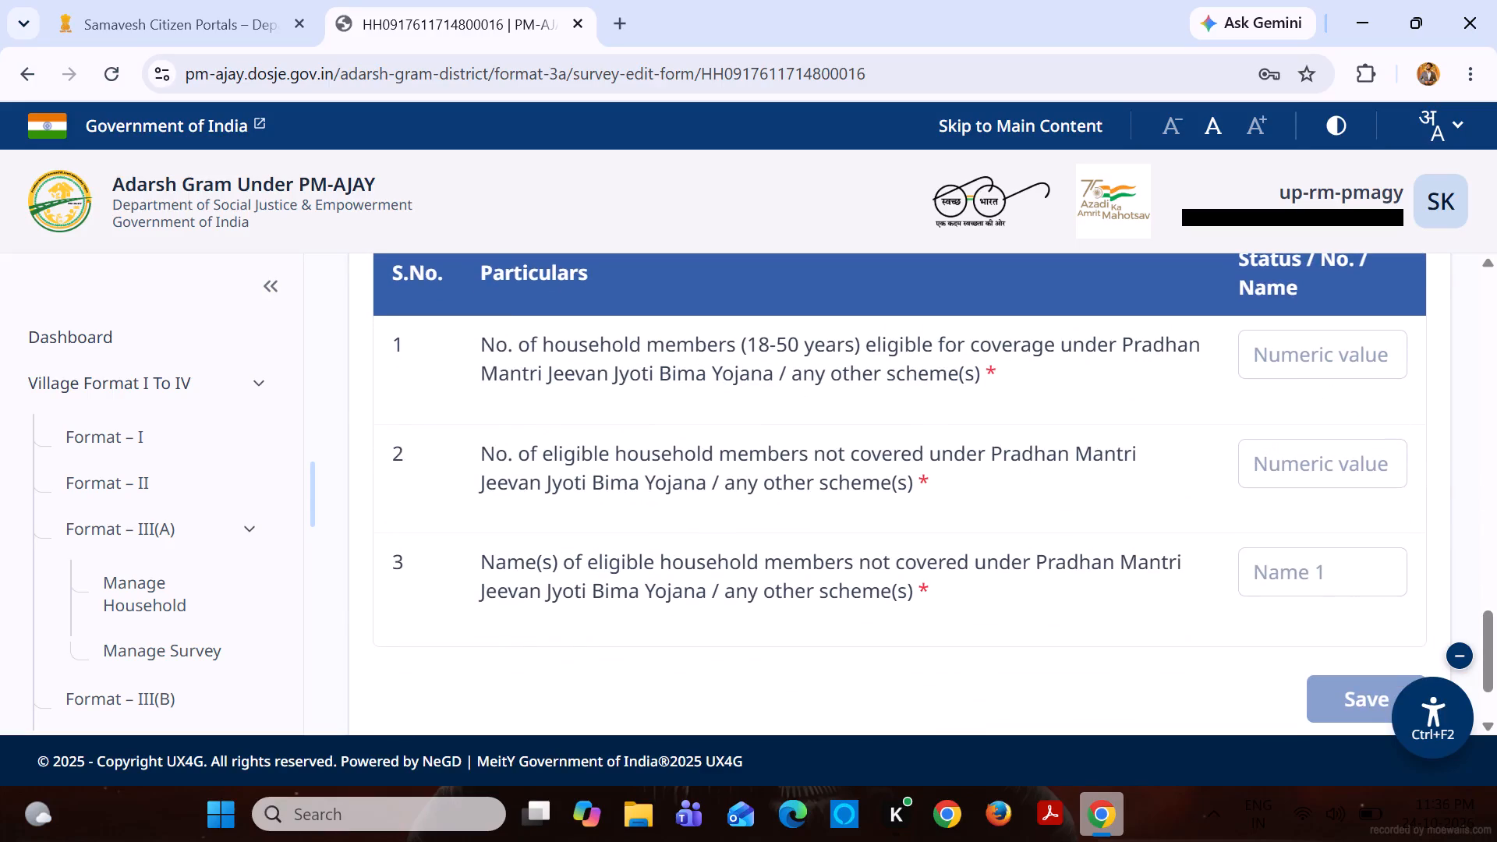
left_click(1279, 367)
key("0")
left_click(1372, 571)
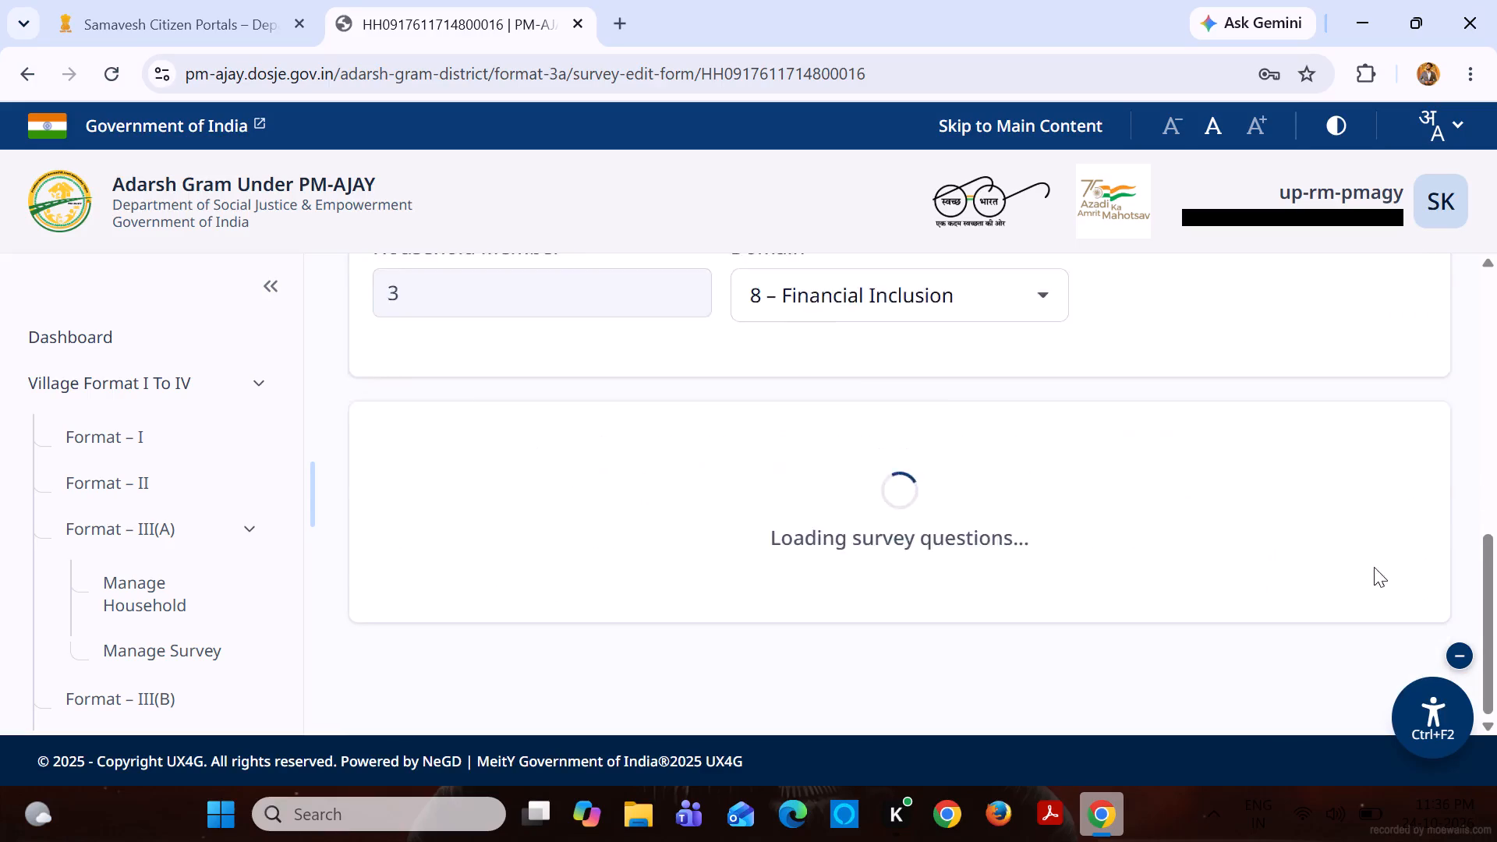
For domain 9 – Digitization, enter 0 household members eligible for PMGDISHA training, and save.
left_click(950, 526)
scroll(946, 401, "down", 8)
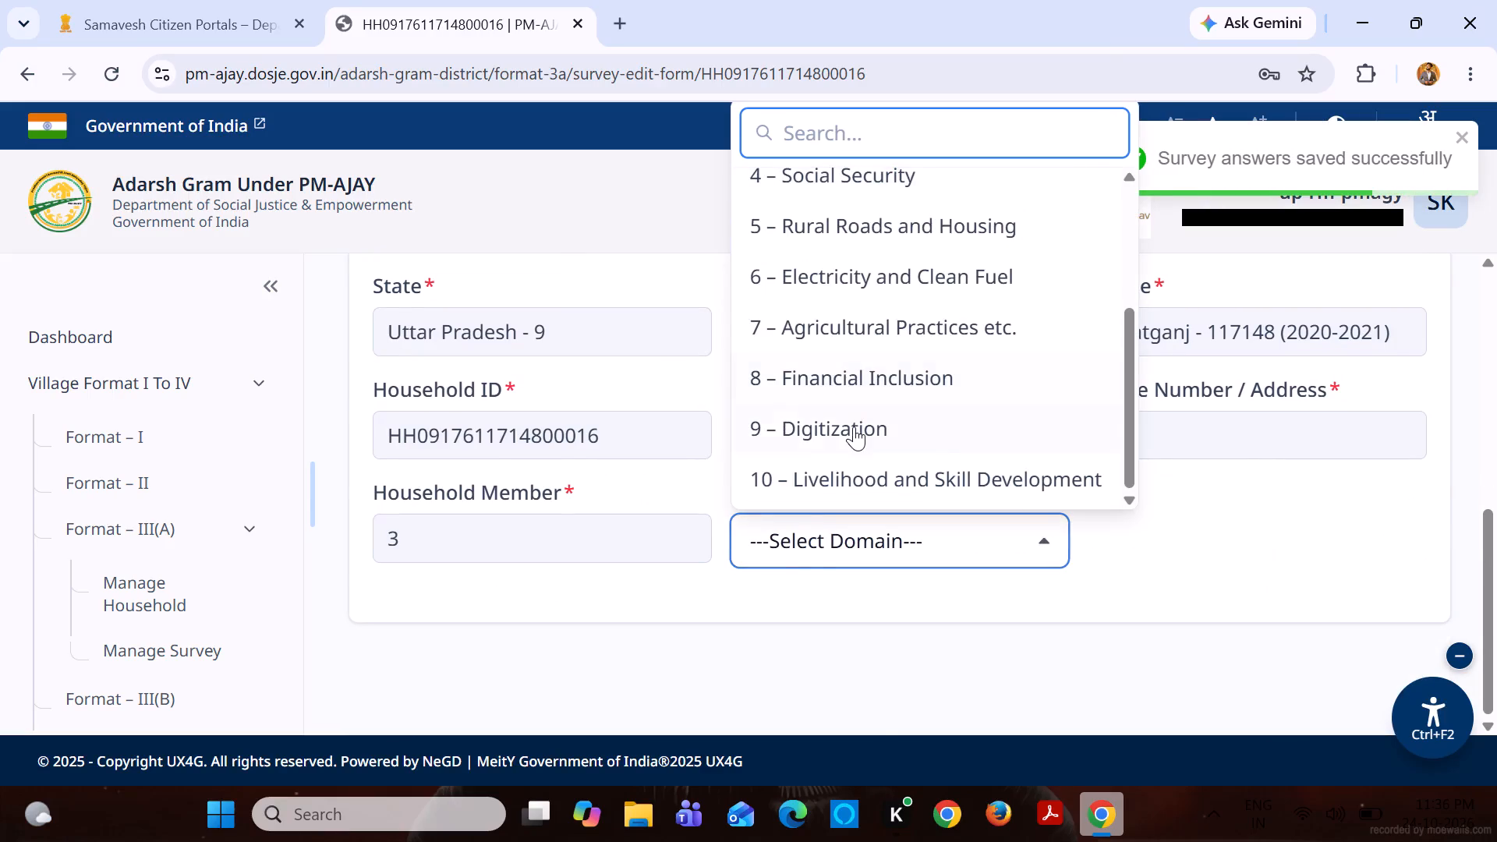
left_click(854, 426)
scroll(1025, 558, "down", 3)
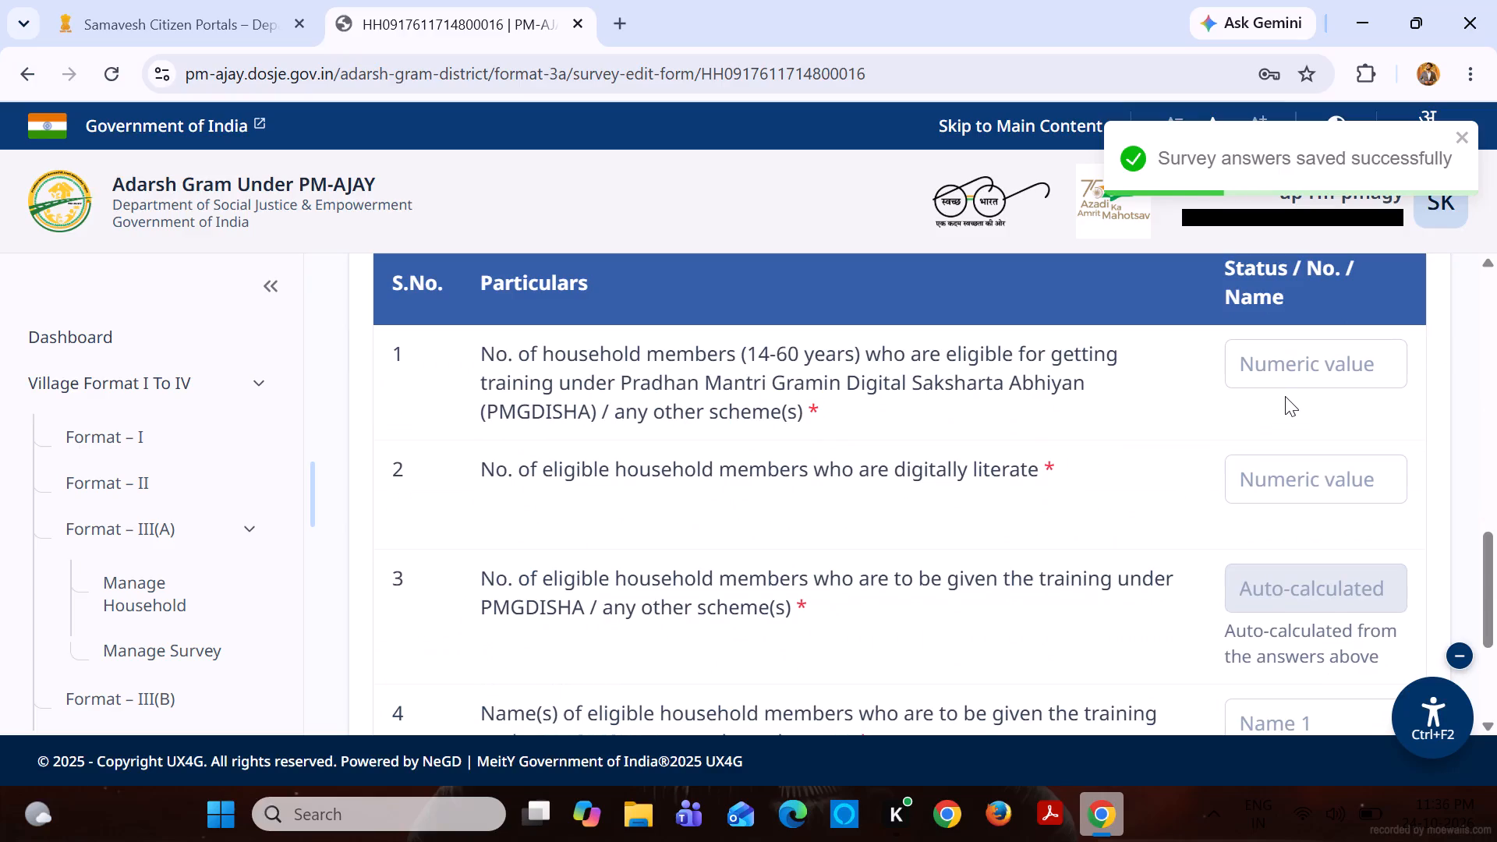
left_click(1291, 377)
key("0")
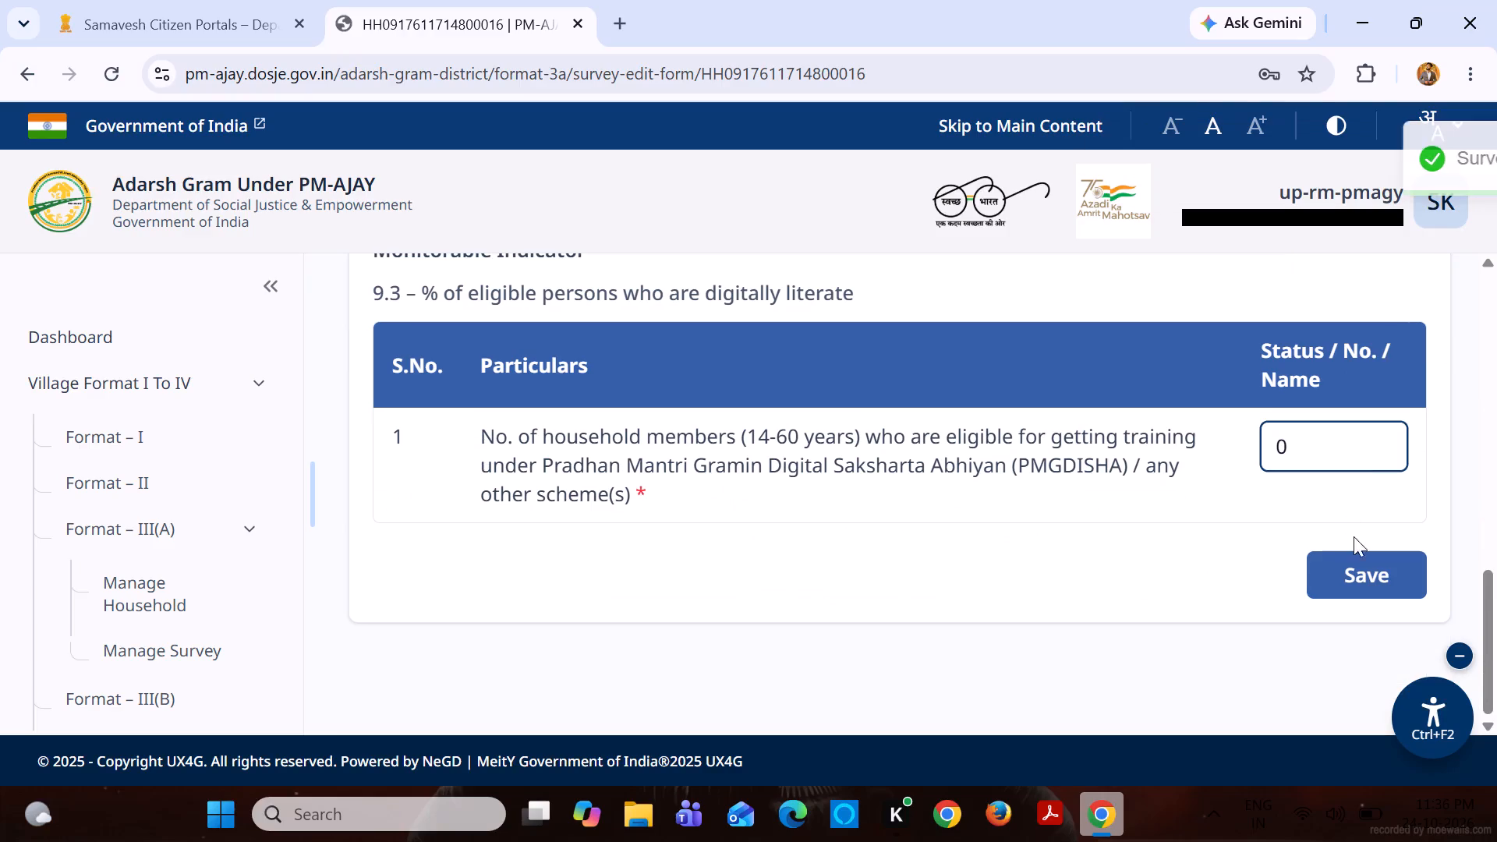
left_click(1361, 575)
For domain 10 – Livelihood and Skill Development, enter 0 youth eligible for skill training in 10.1 and 0 for bank linked loans in 10.2.
left_click(1027, 534)
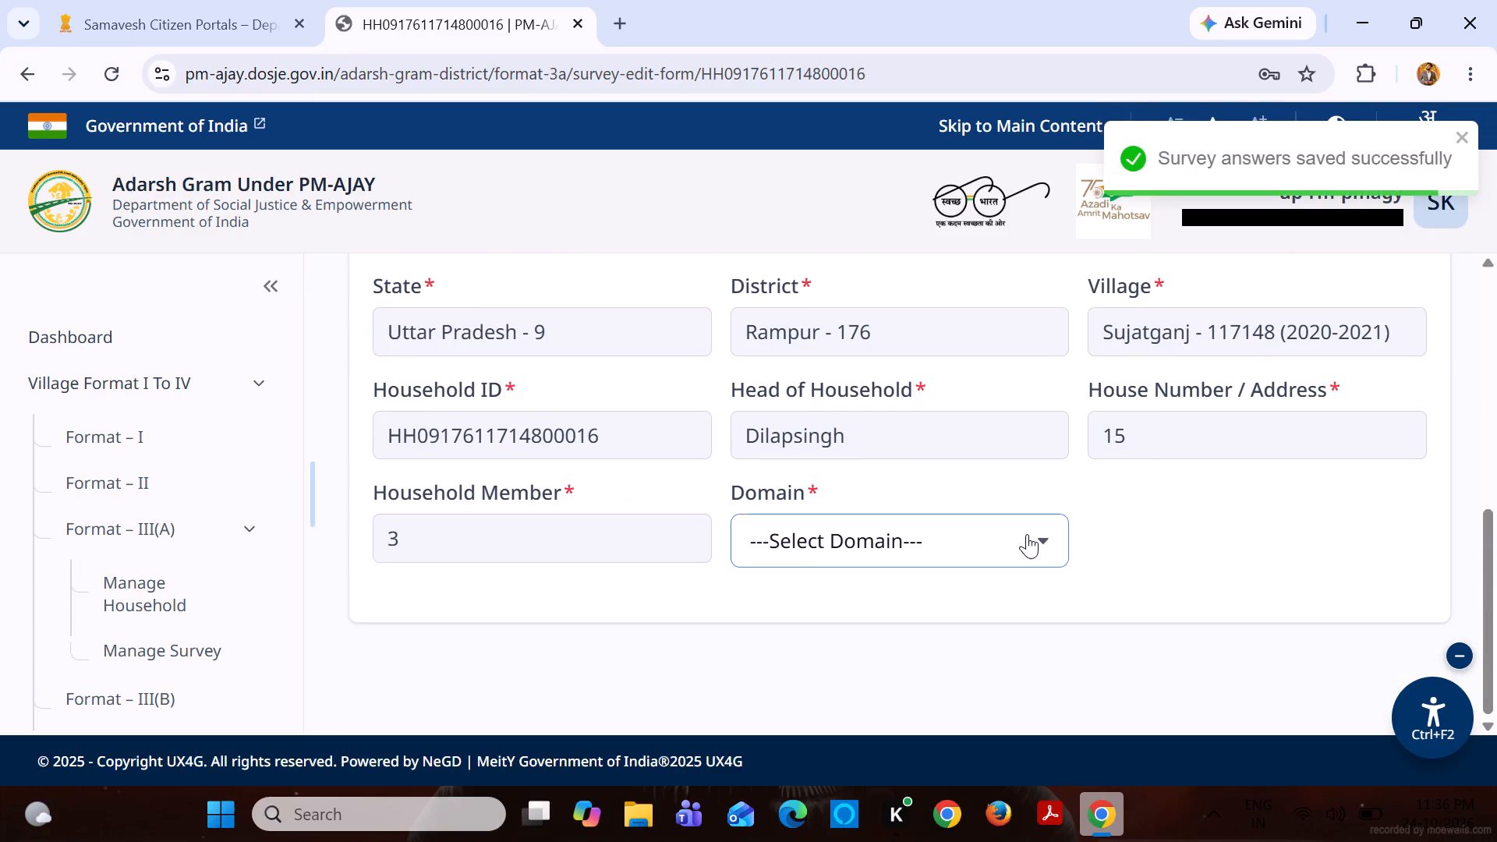
scroll(1002, 420, "down", 8)
left_click(893, 477)
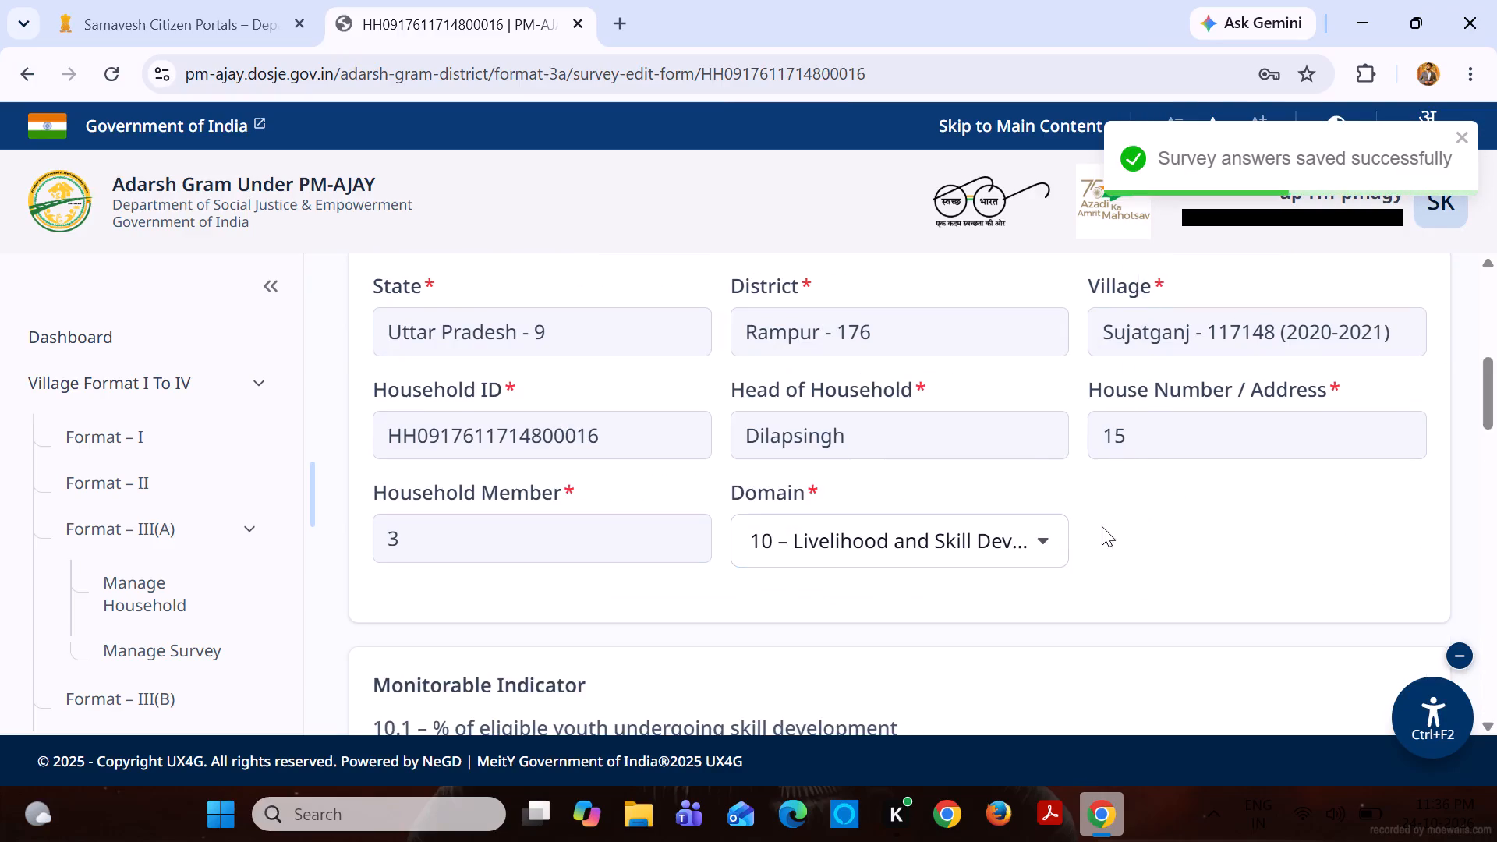
scroll(1102, 526, "down", 4)
left_click(1261, 322)
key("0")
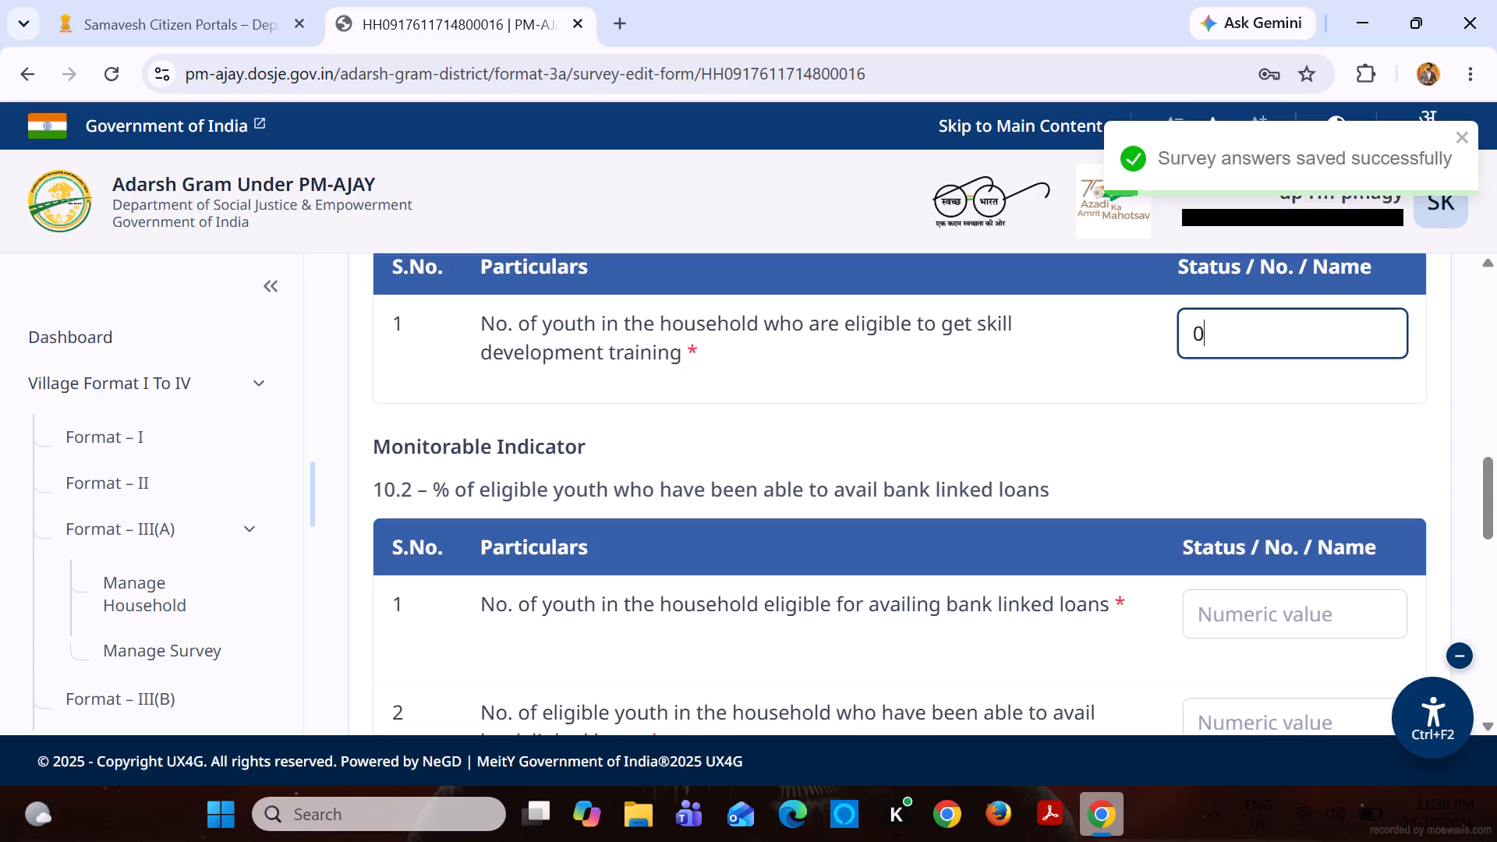
scroll(1261, 322, "down", 2)
left_click(1239, 430)
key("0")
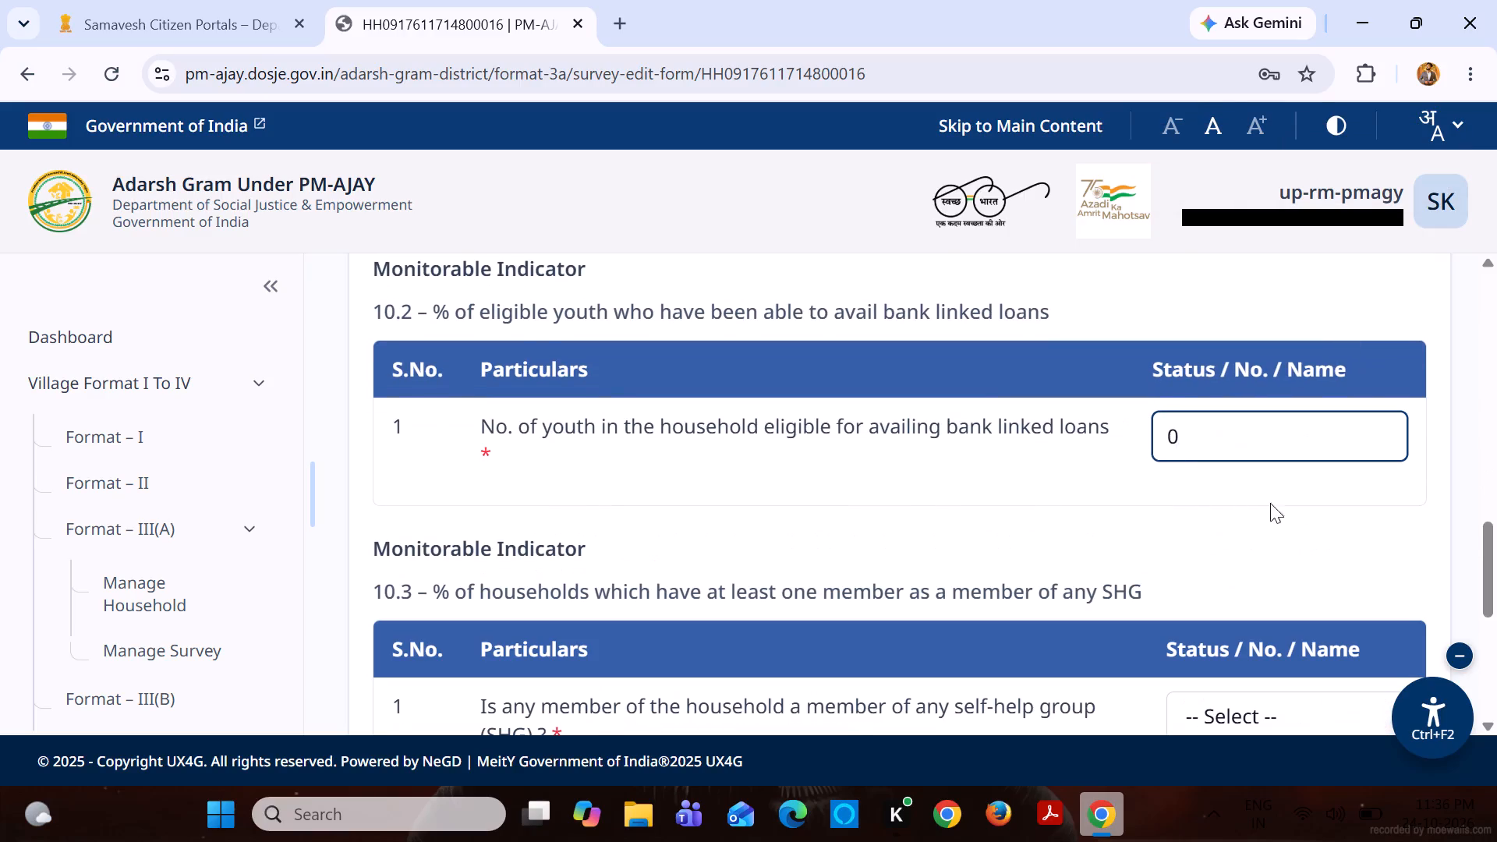
Answer Yes for a household member belonging to a self-help group in 10.3, and save the Livelihood and Skill Development answers.
scroll(1272, 549, "down", 1)
left_click_drag(1292, 538, 1233, 617)
left_click(1233, 617)
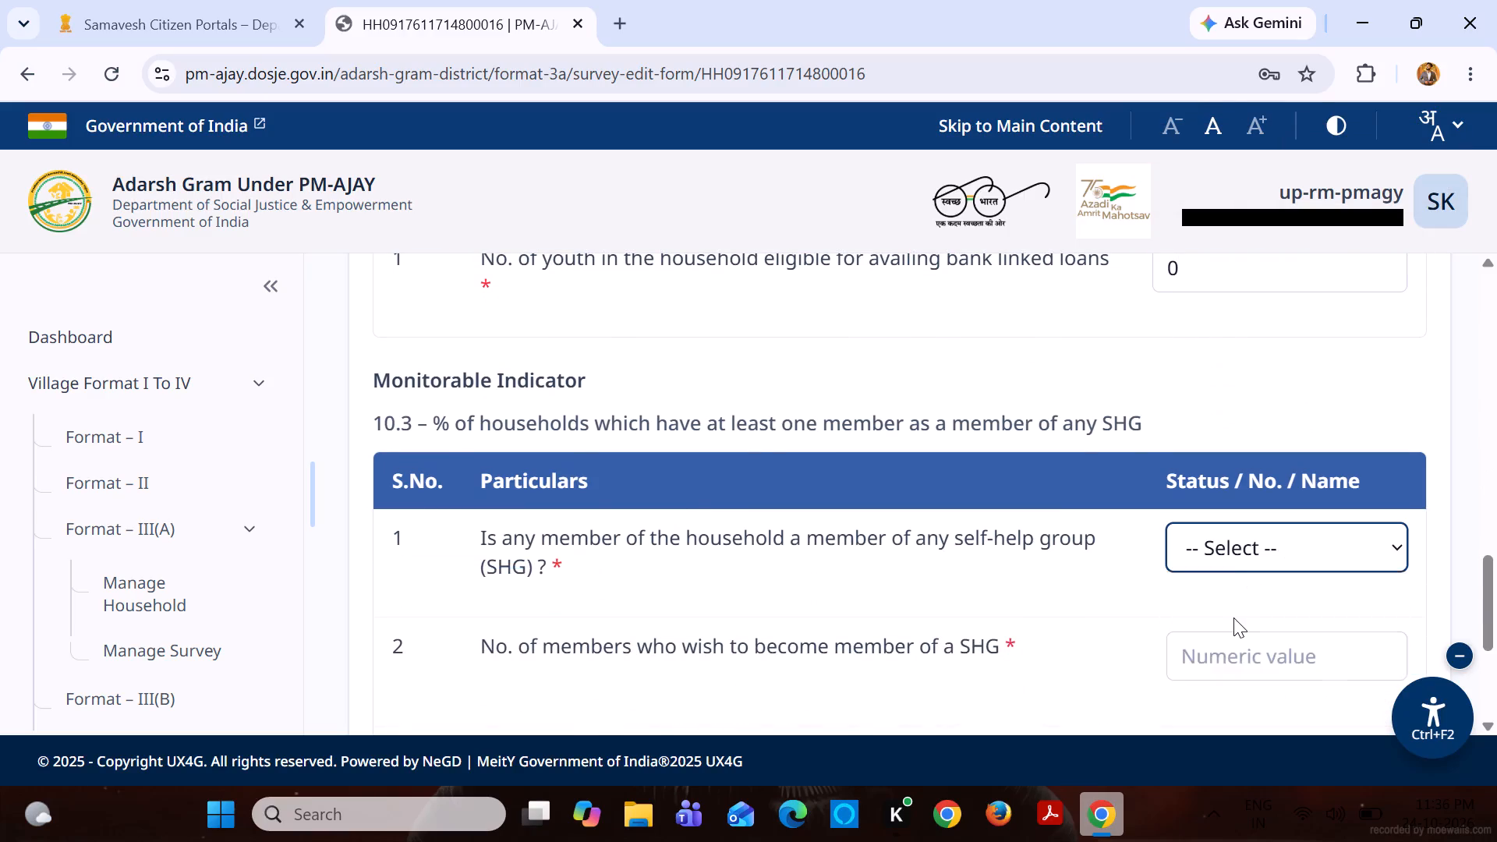
scroll(1233, 617, "down", 6)
left_click(1329, 571)
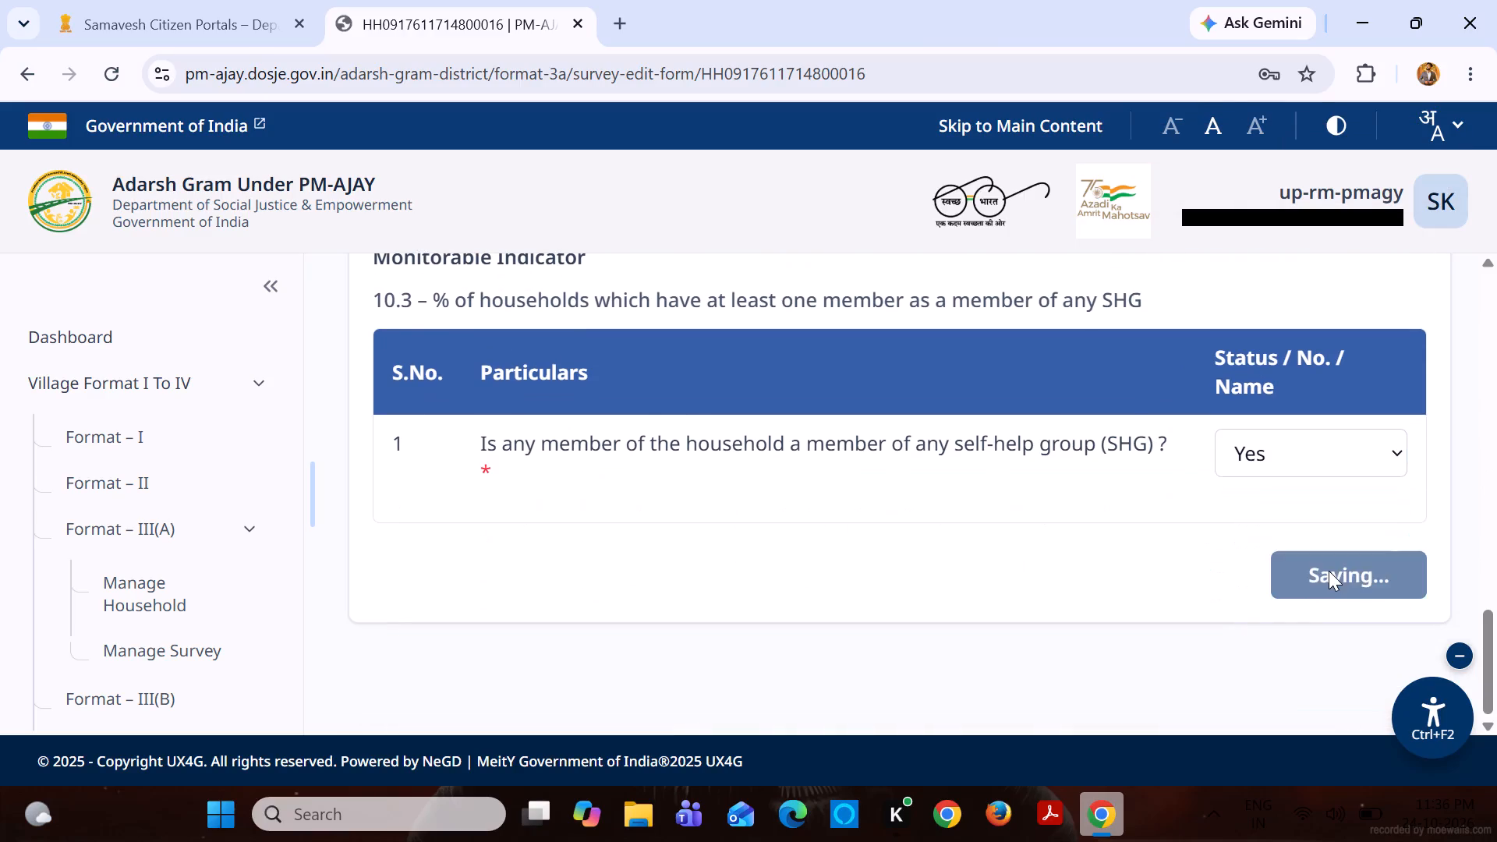
Return to the Manage Survey list and check the household survey progress for Sujatganj.
scroll(1039, 464, "up", 4)
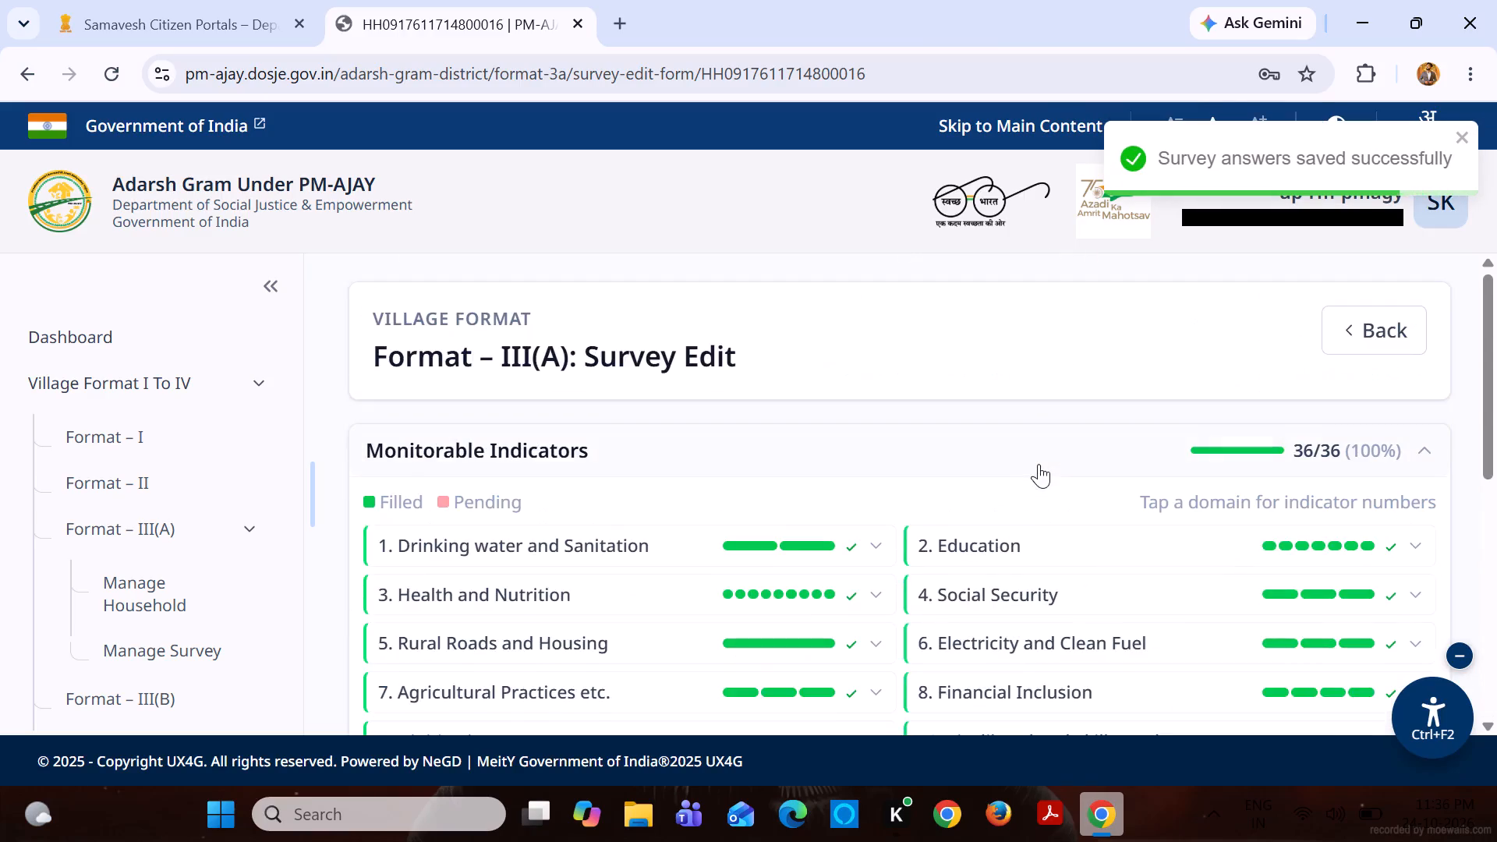
left_click(1364, 316)
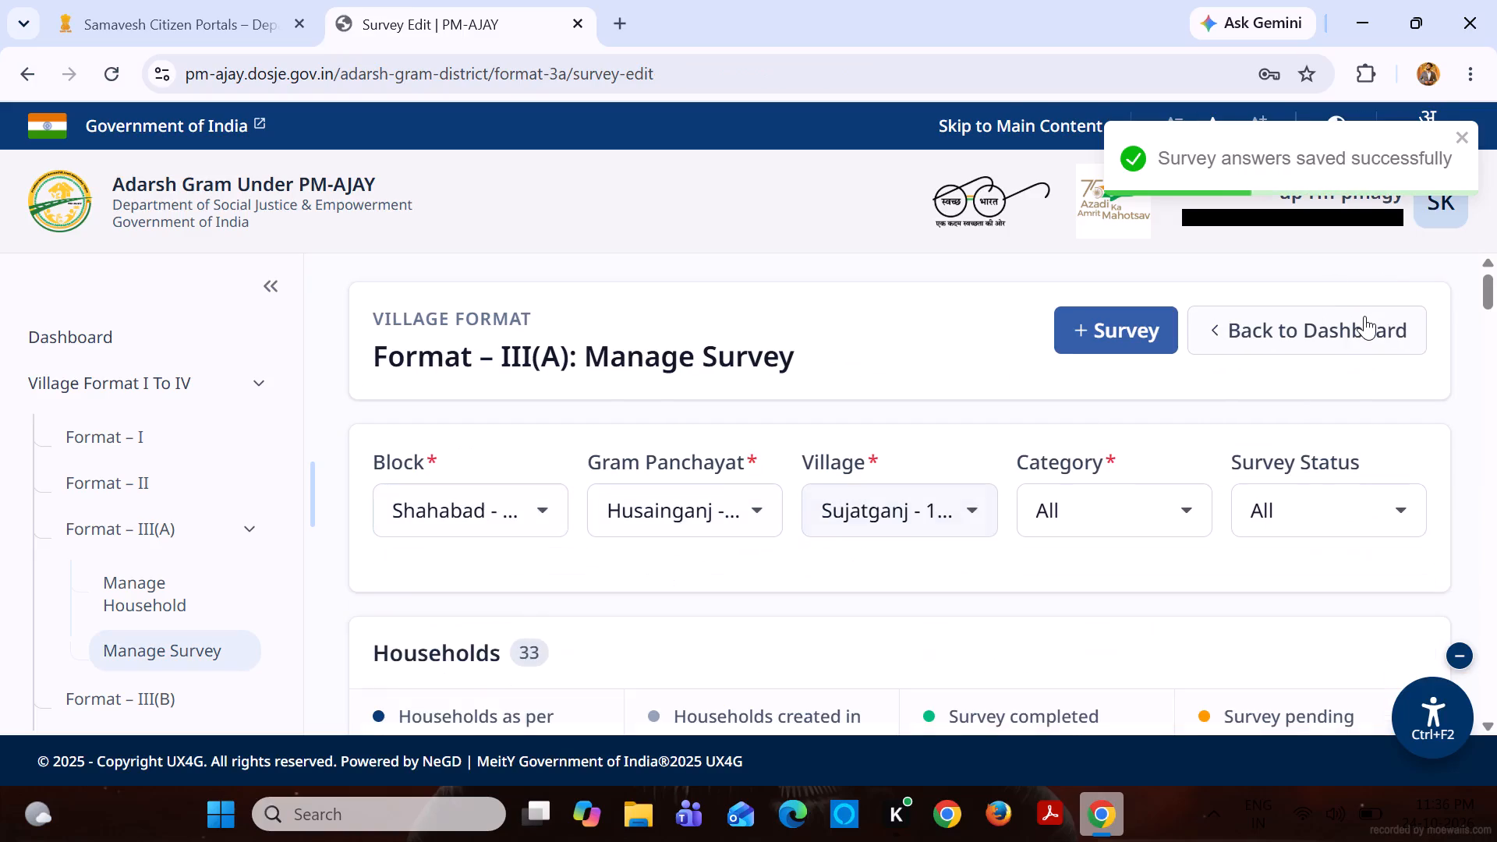
scroll(1243, 457, "down", 3)
scroll(1243, 457, "up", 1)
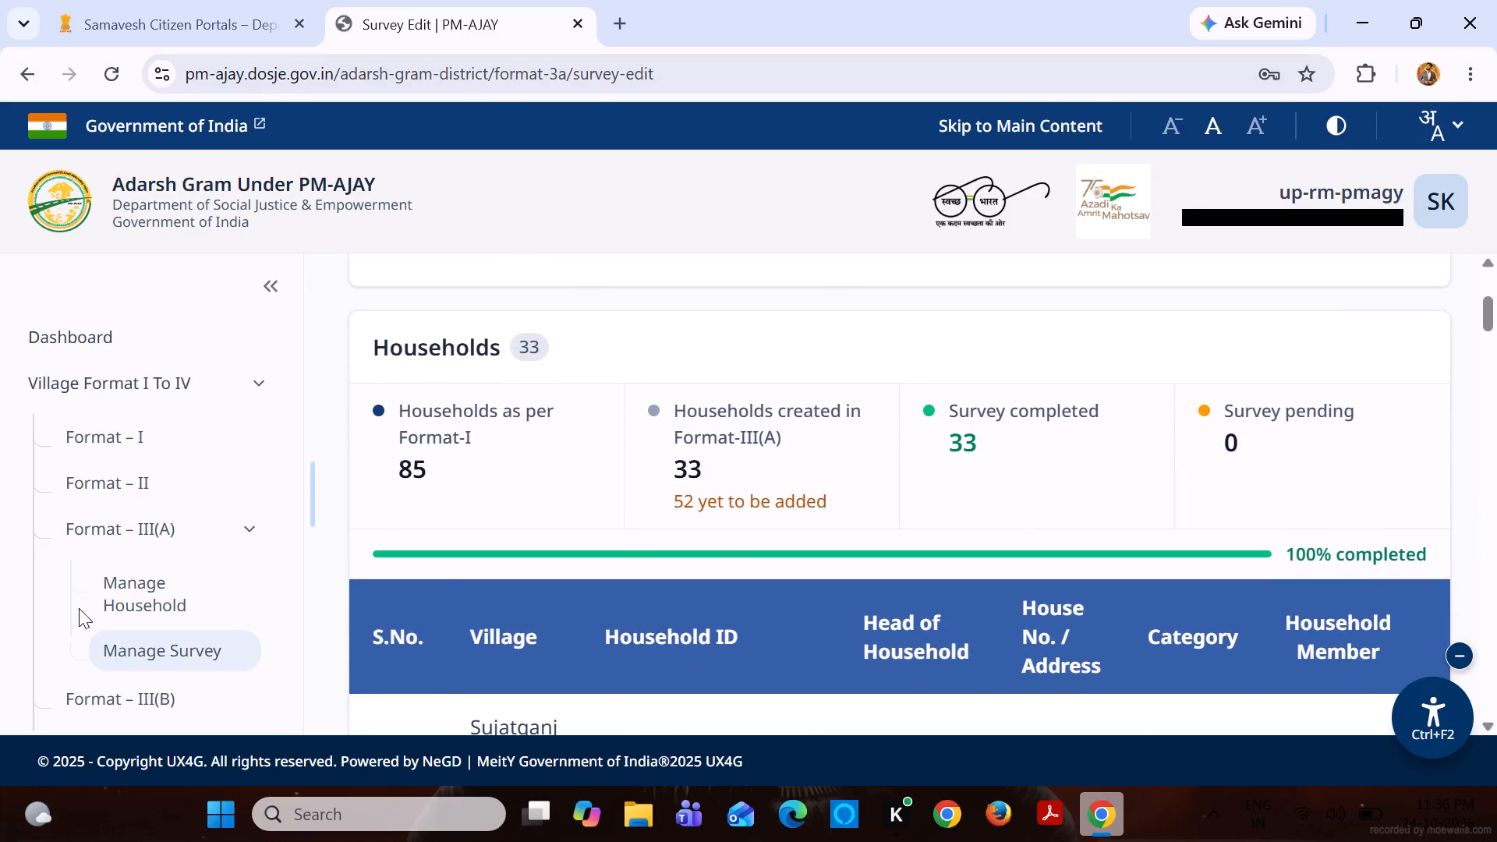
Start a new Format III(A) household record with block Shahabad, Gram Panchayat Husainganj, village Sujatganj and category SC.
left_click(134, 603)
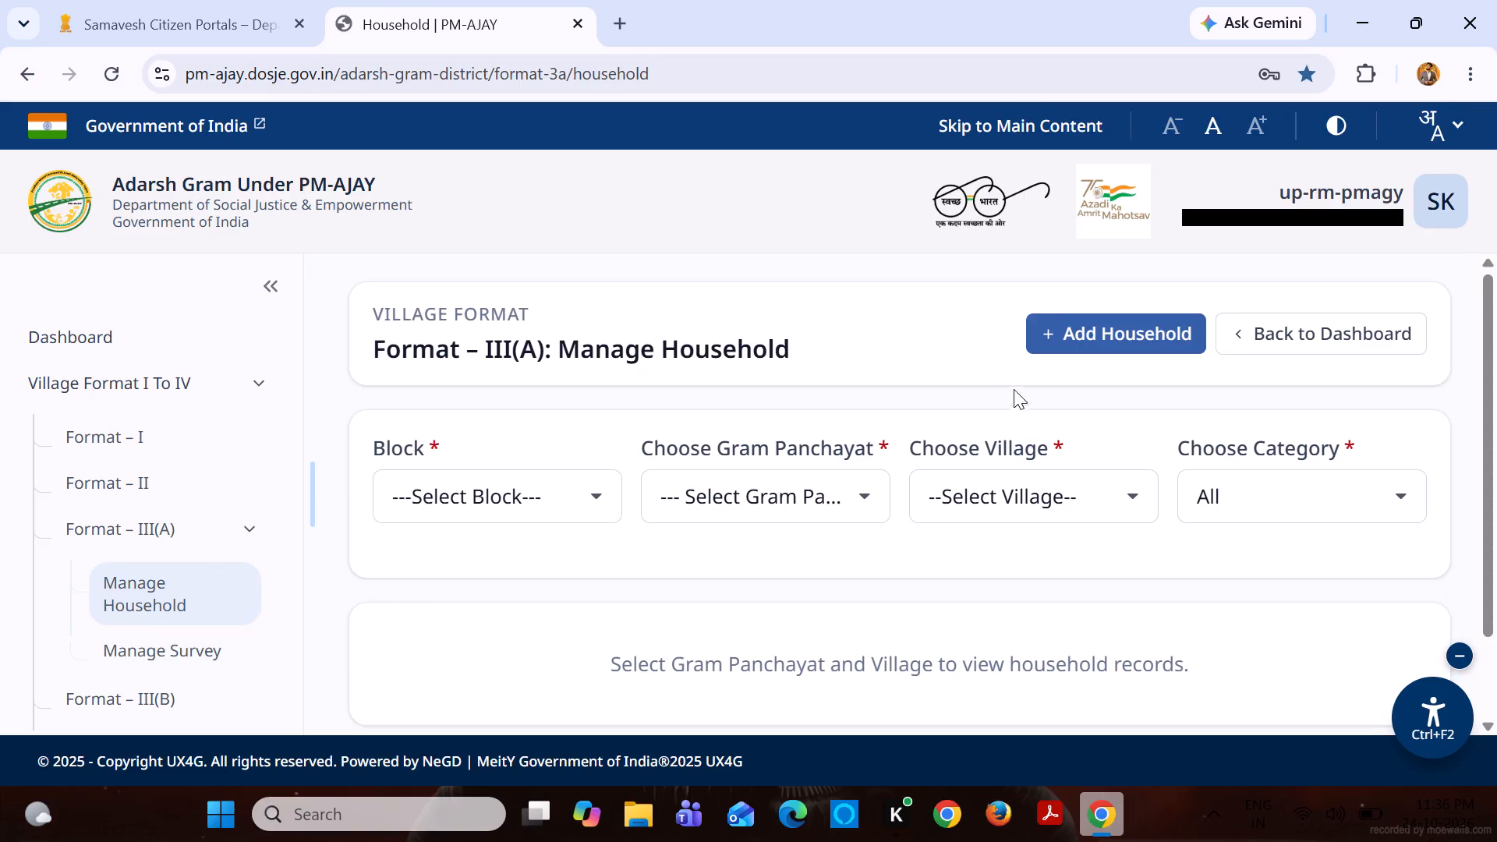
double_click(1152, 348)
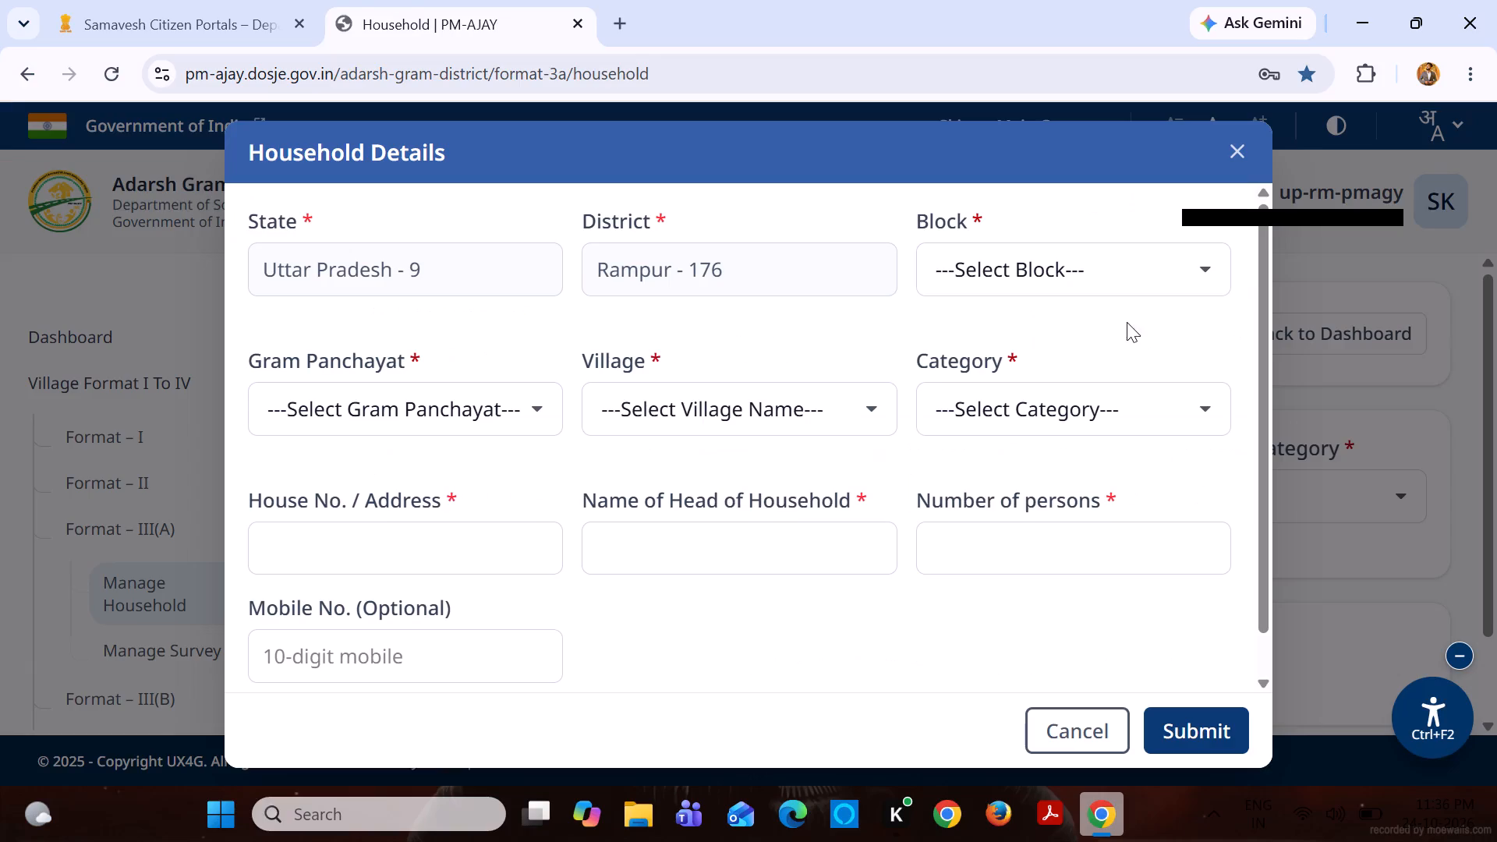
left_click(1130, 290)
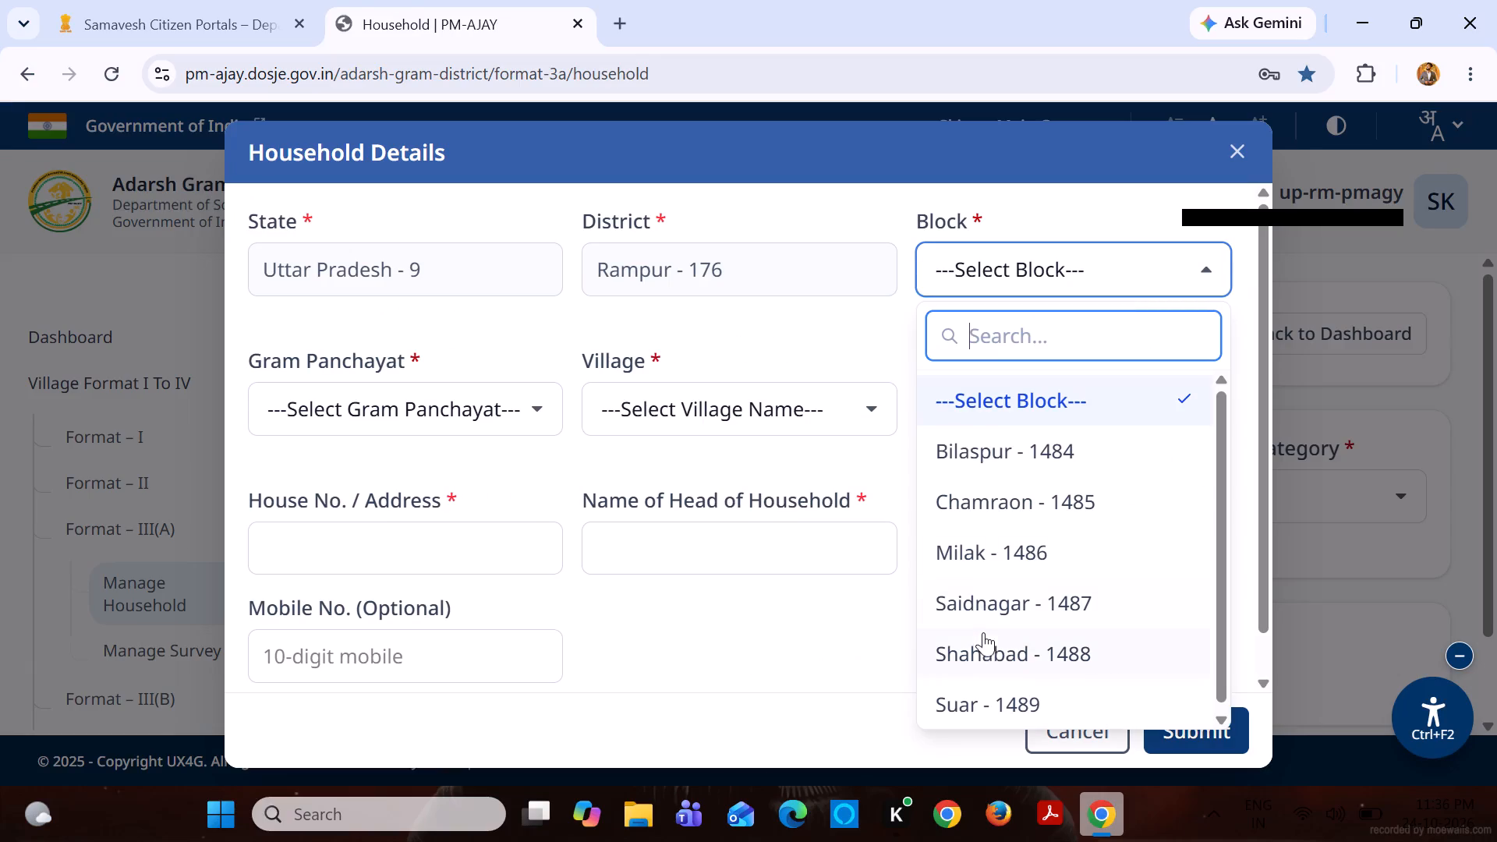
left_click(982, 643)
left_click(476, 415)
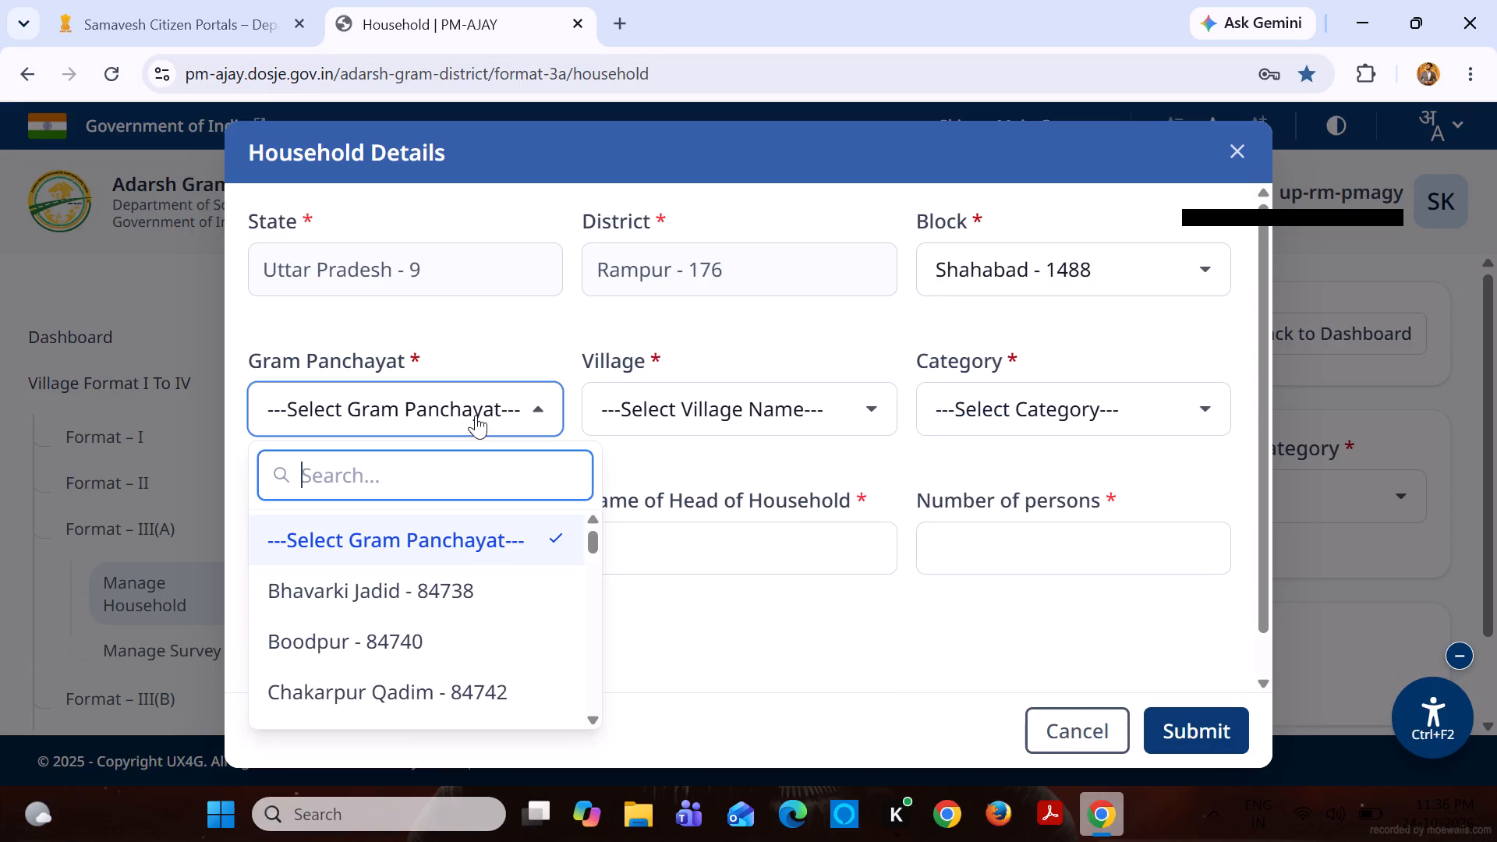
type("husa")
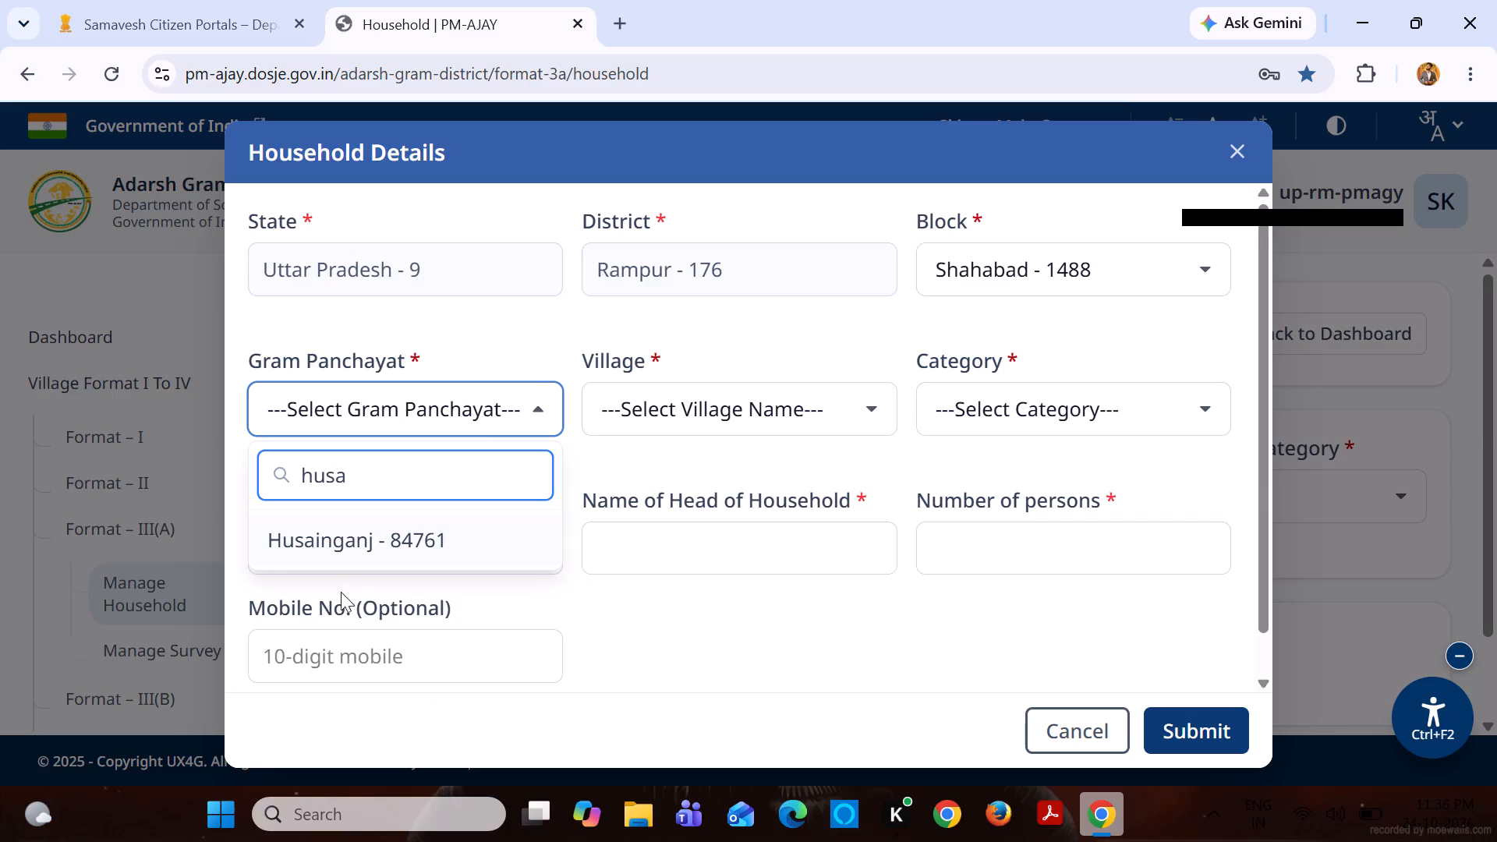
left_click(373, 525)
left_click(671, 400)
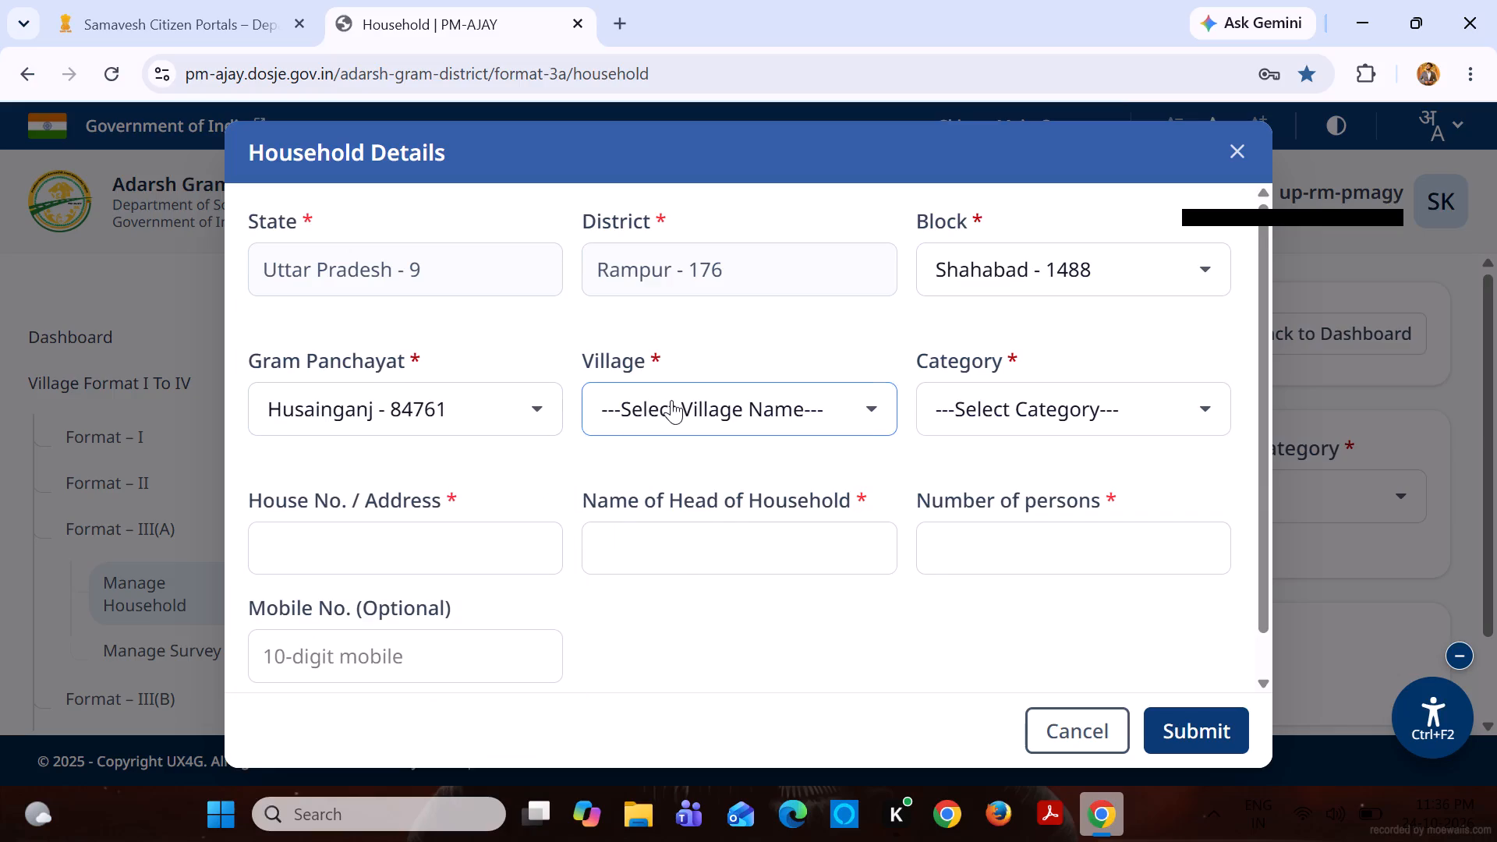
left_click(639, 628)
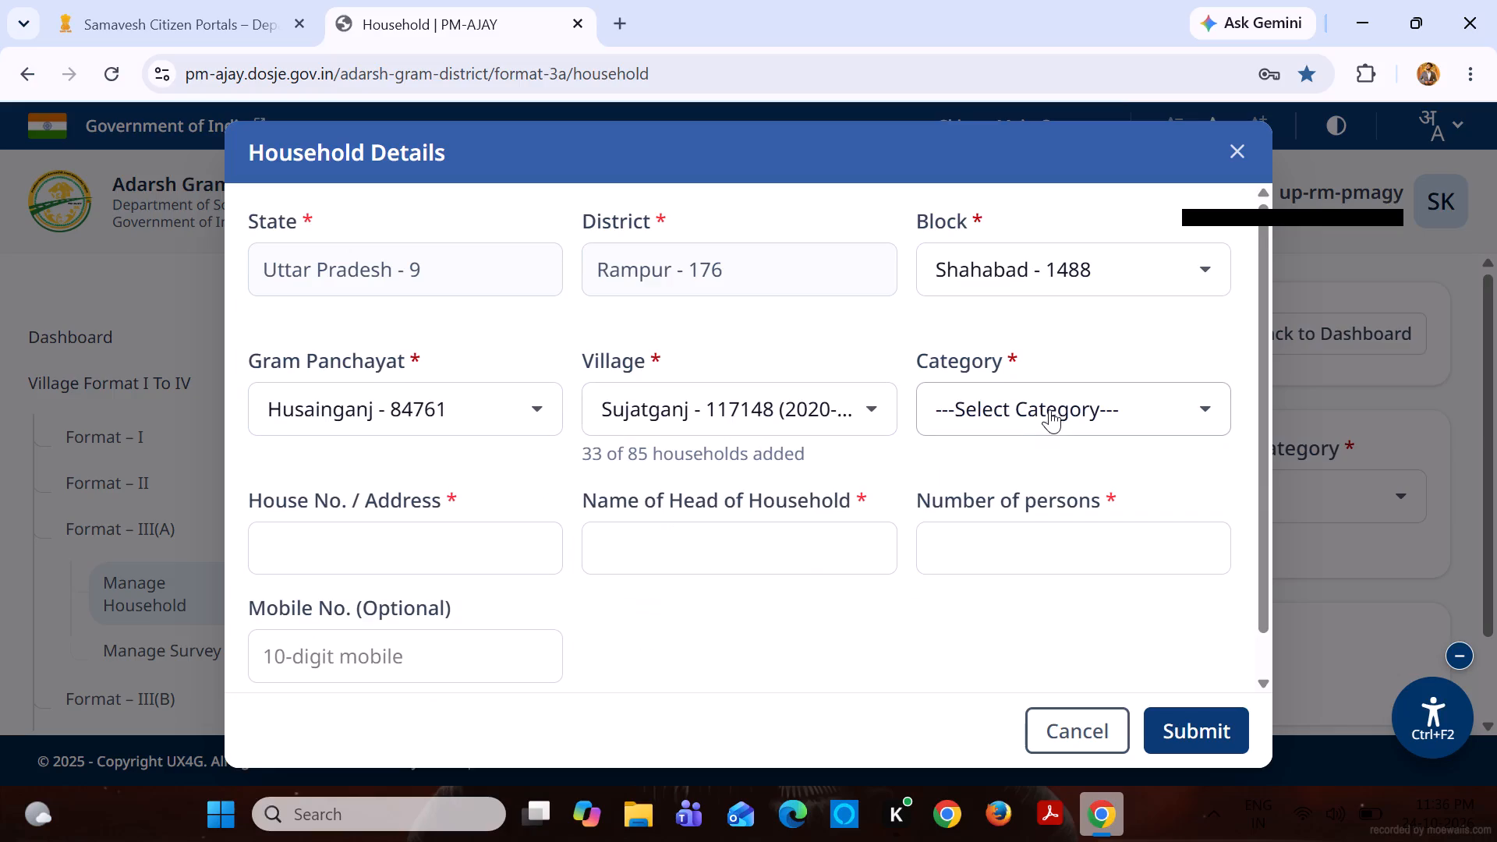
left_click(1053, 412)
left_click(964, 521)
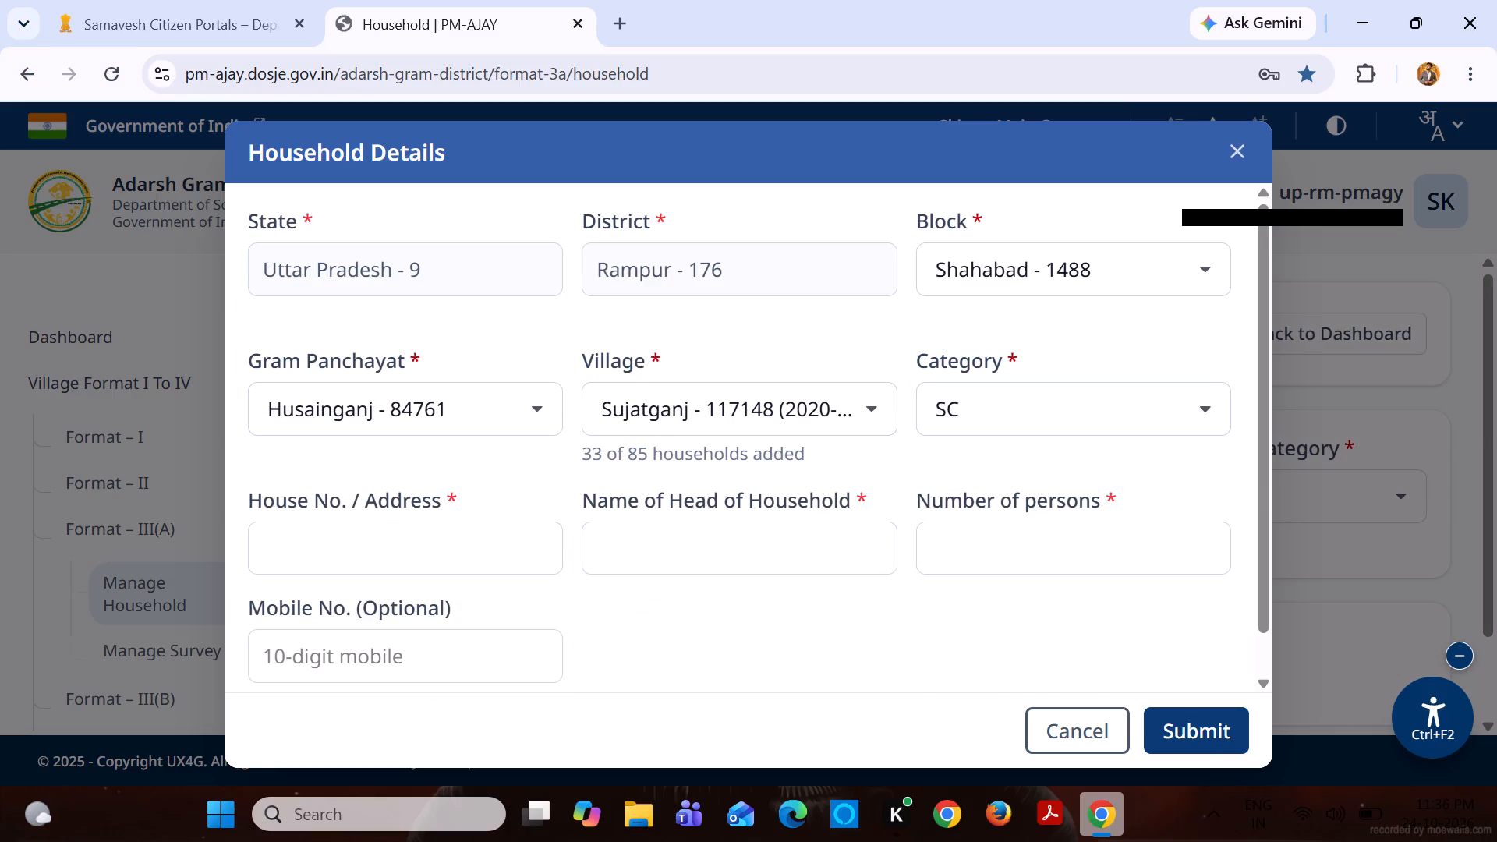
Enter house number 34, the head of household's name and 3 persons, and submit the household details.
left_click(379, 545)
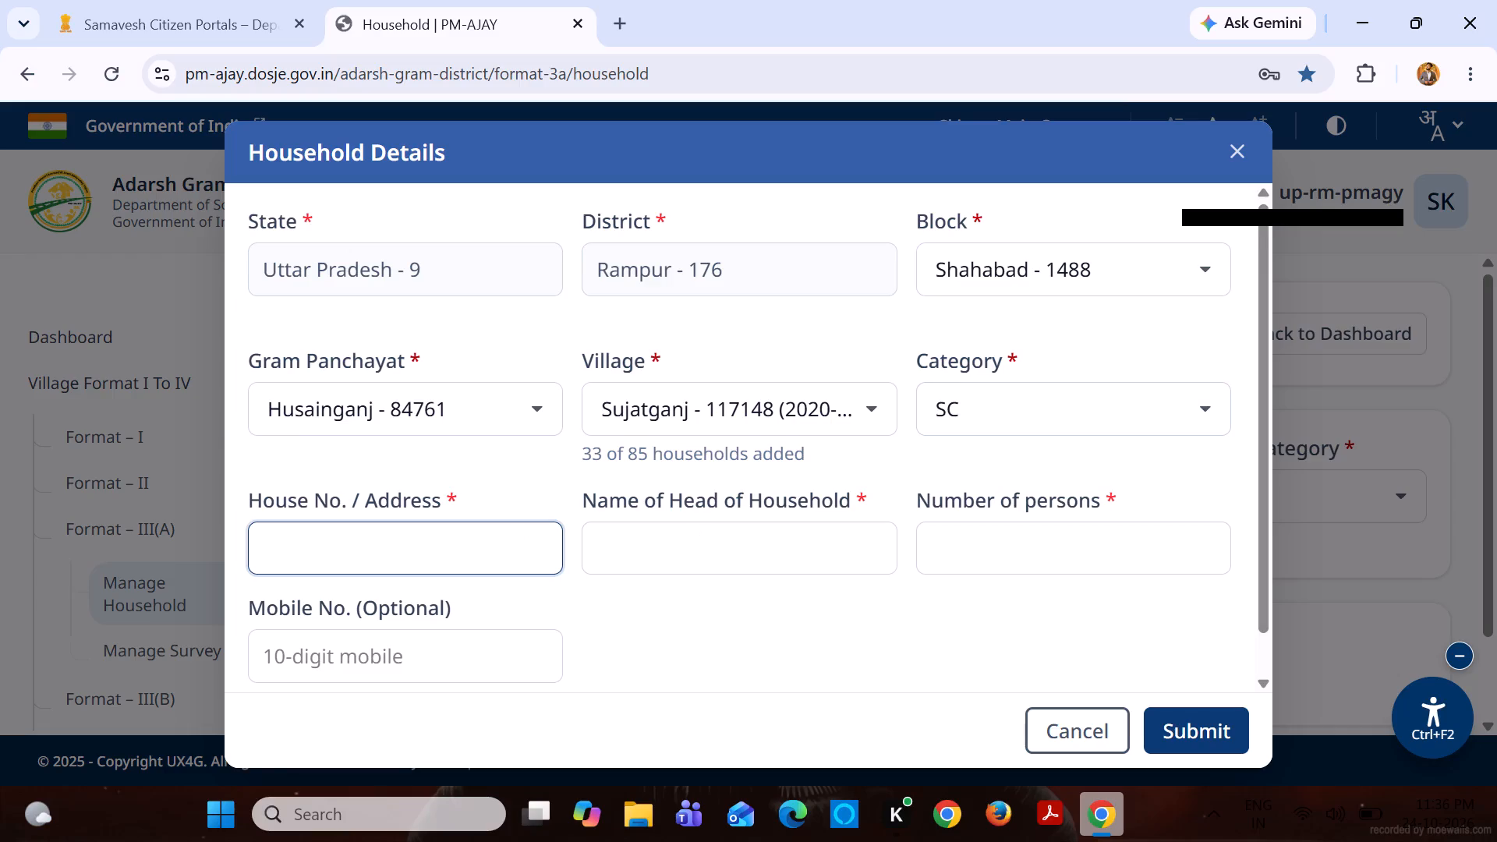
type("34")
left_click(745, 556)
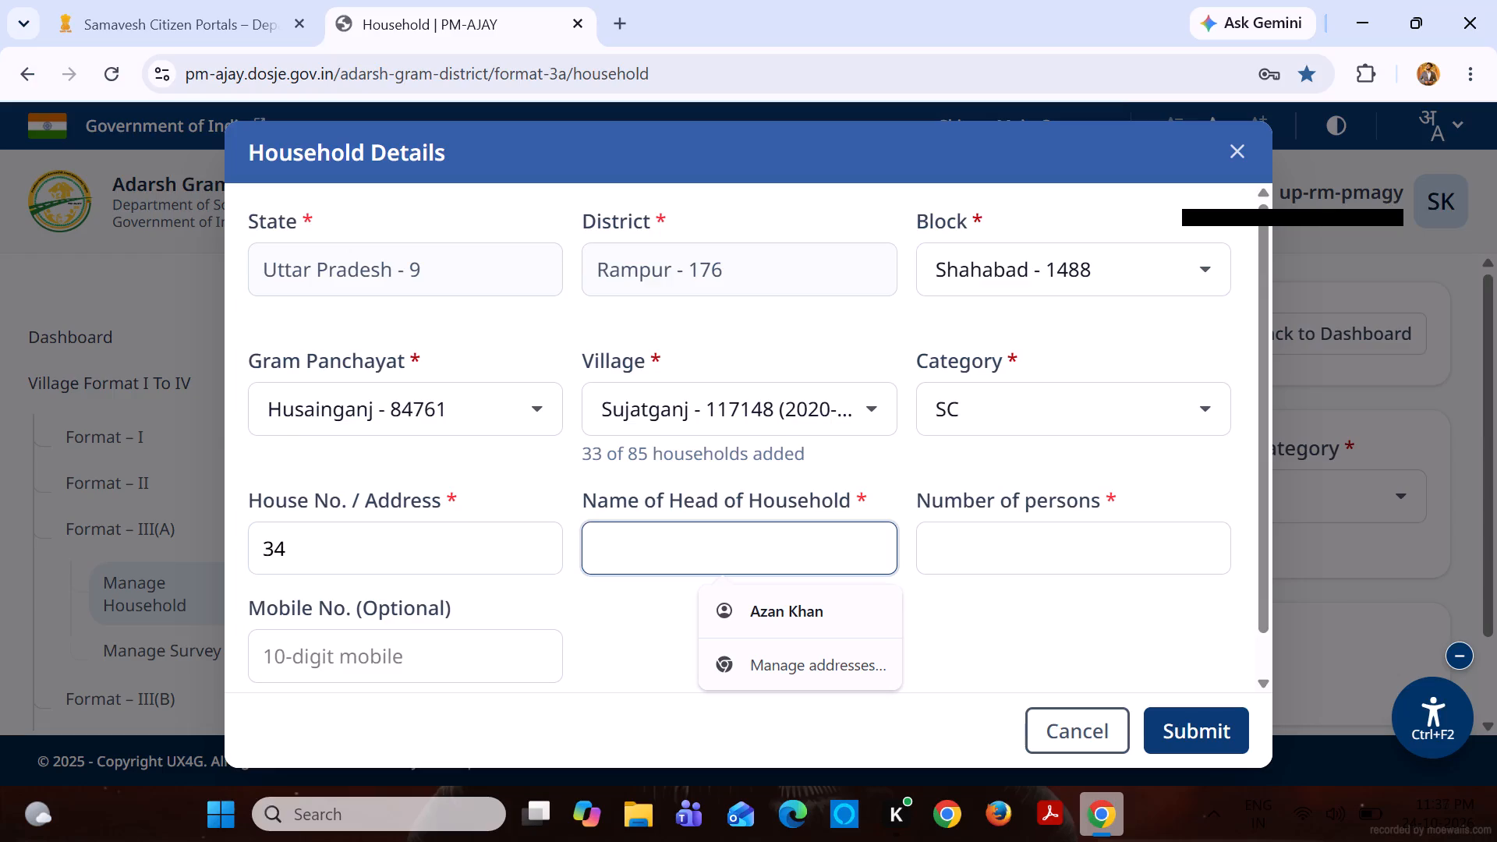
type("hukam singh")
left_click(961, 568)
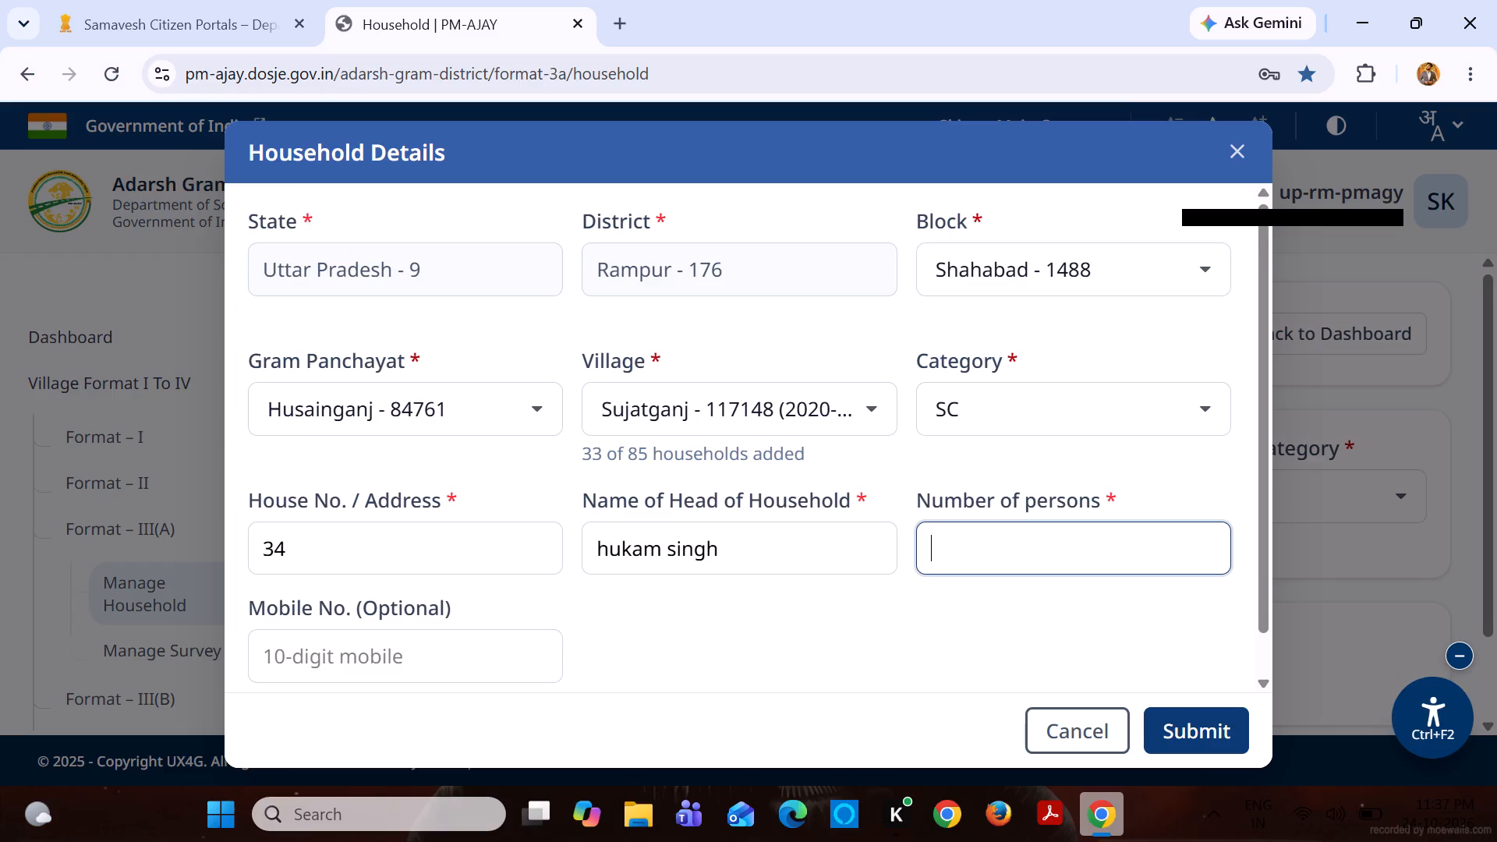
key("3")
left_click(1166, 722)
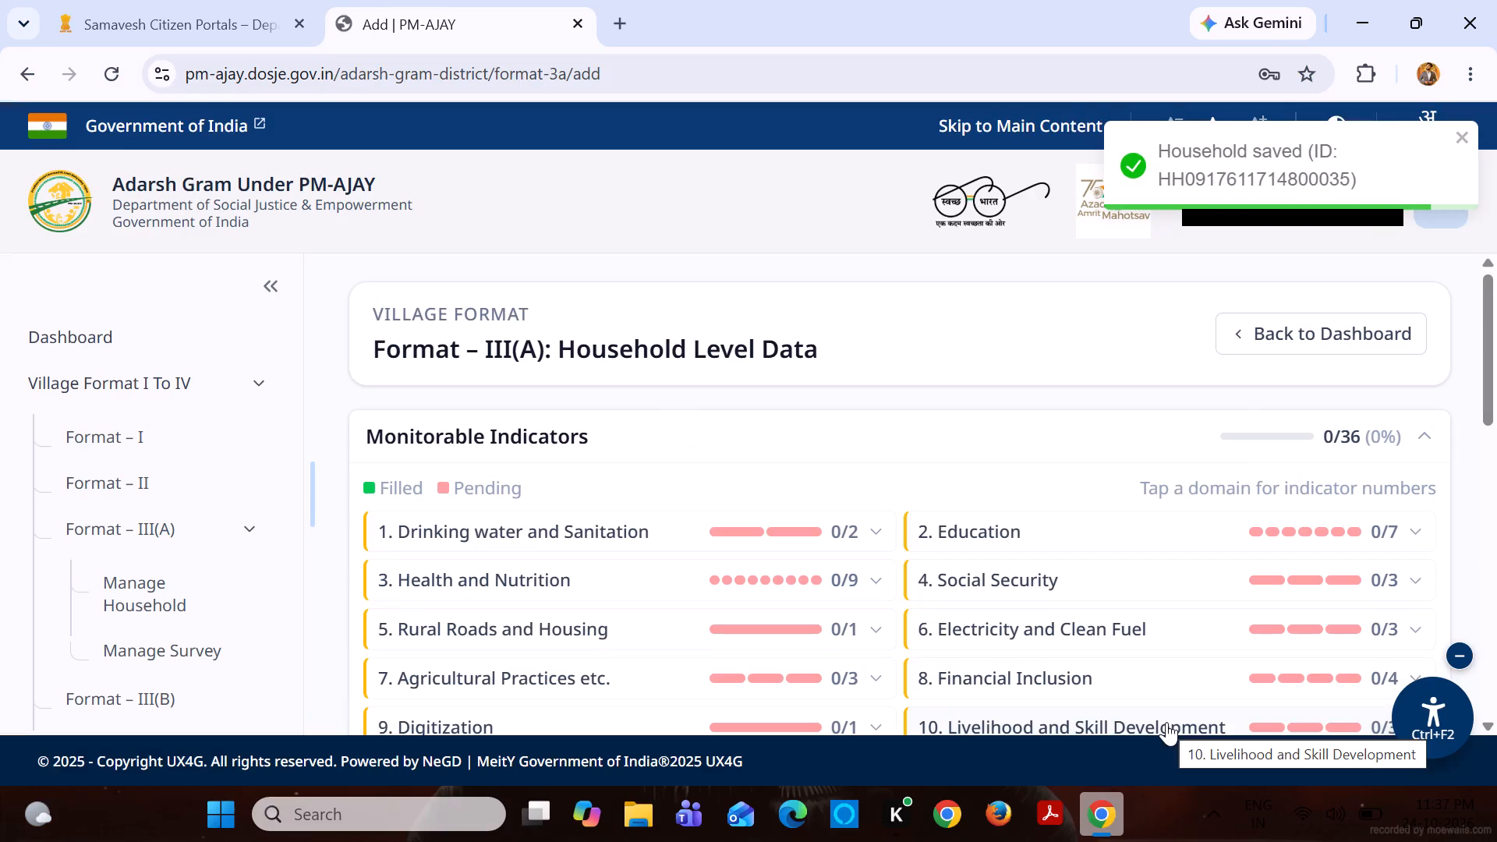
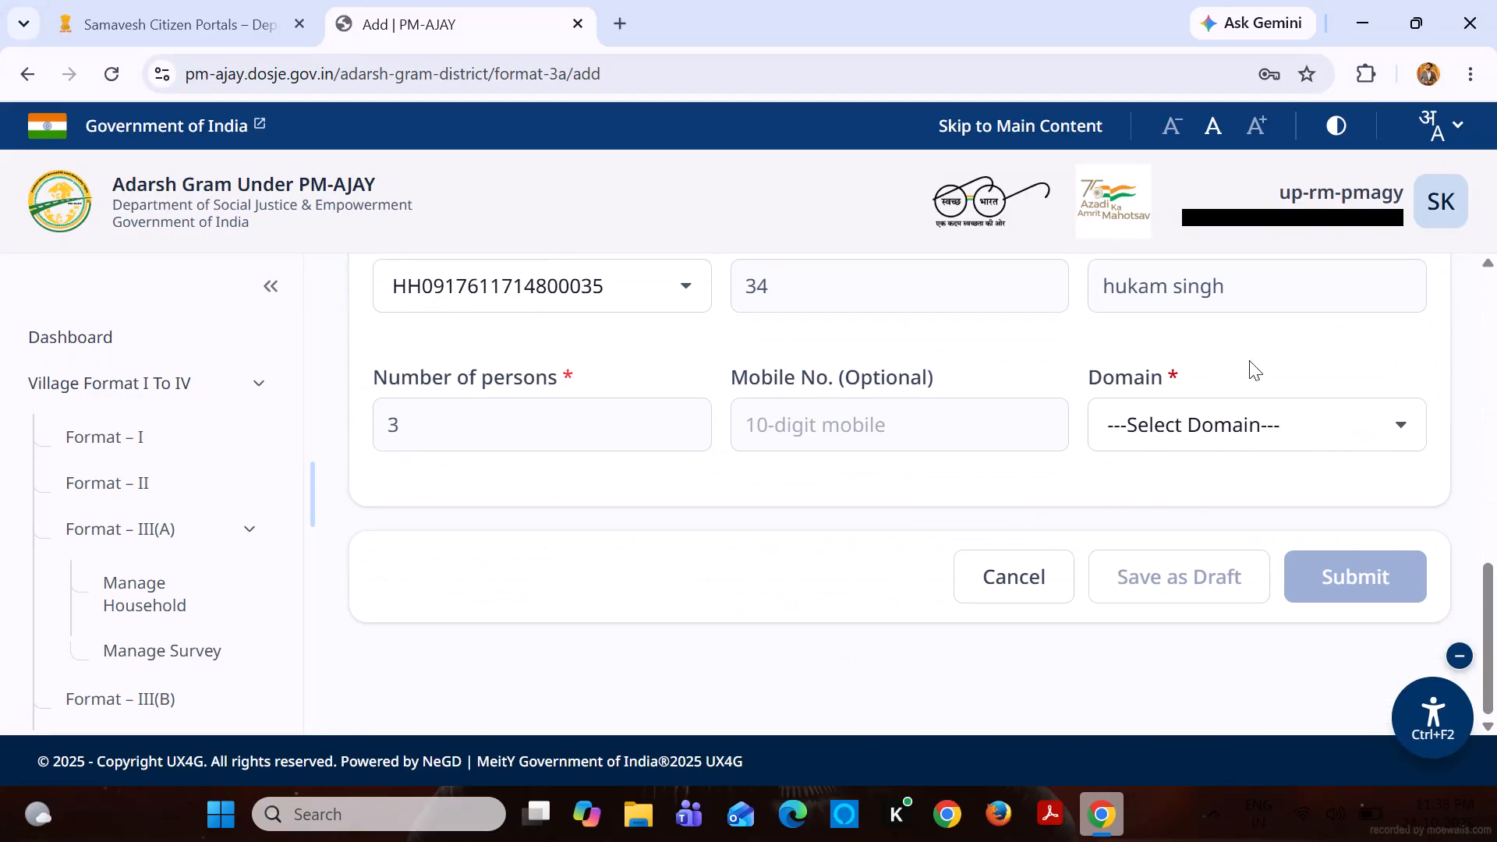
For Drinking water and Sanitation, answer Yes to having an Individual Household Latrine and No to open defecation, and submit.
left_click(1295, 400)
left_click(1181, 204)
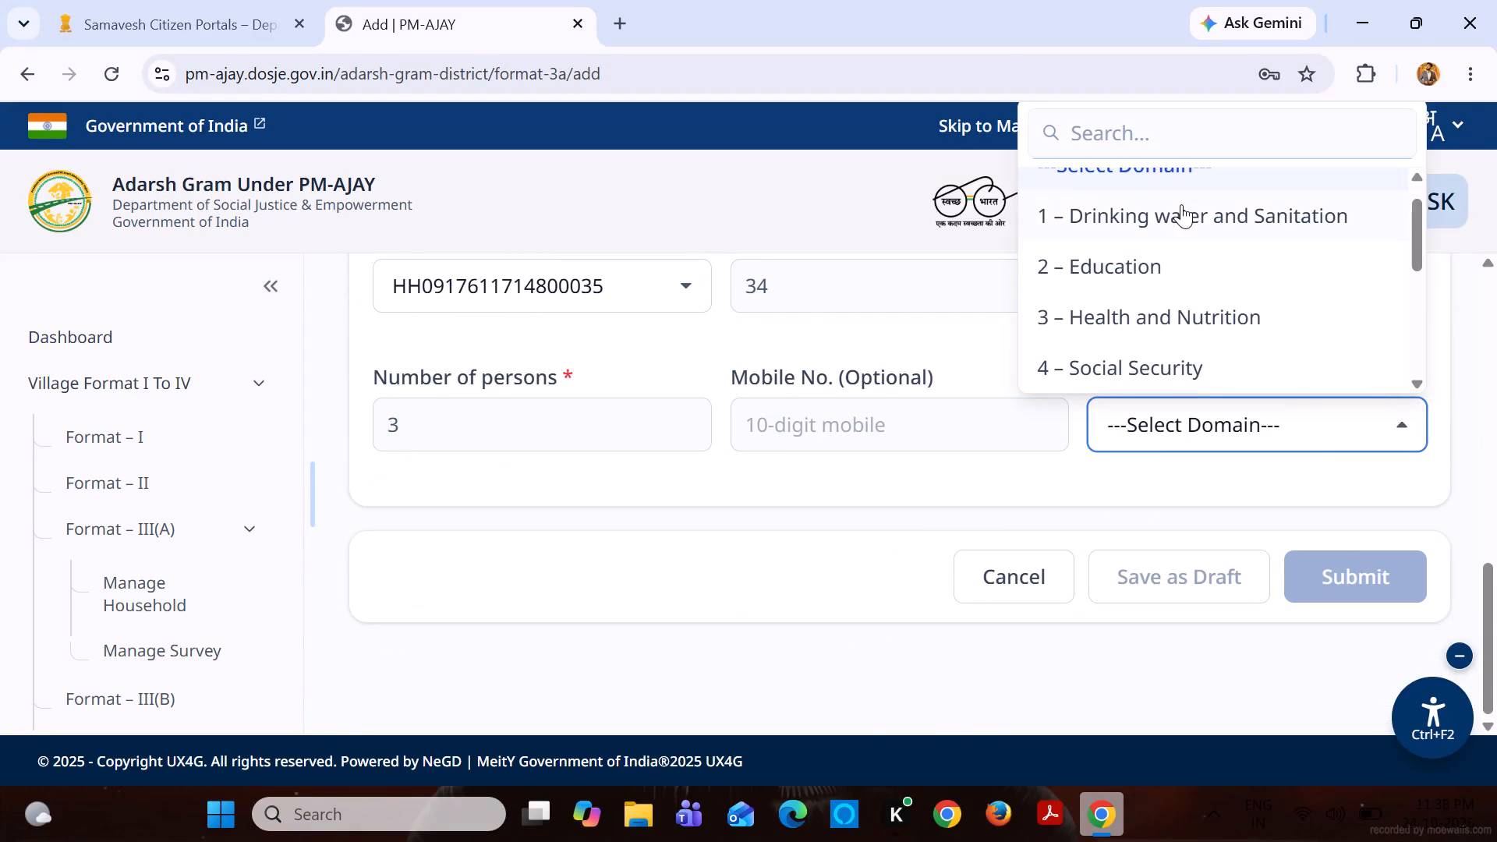
scroll(1199, 358, "down", 2)
left_click(1314, 536)
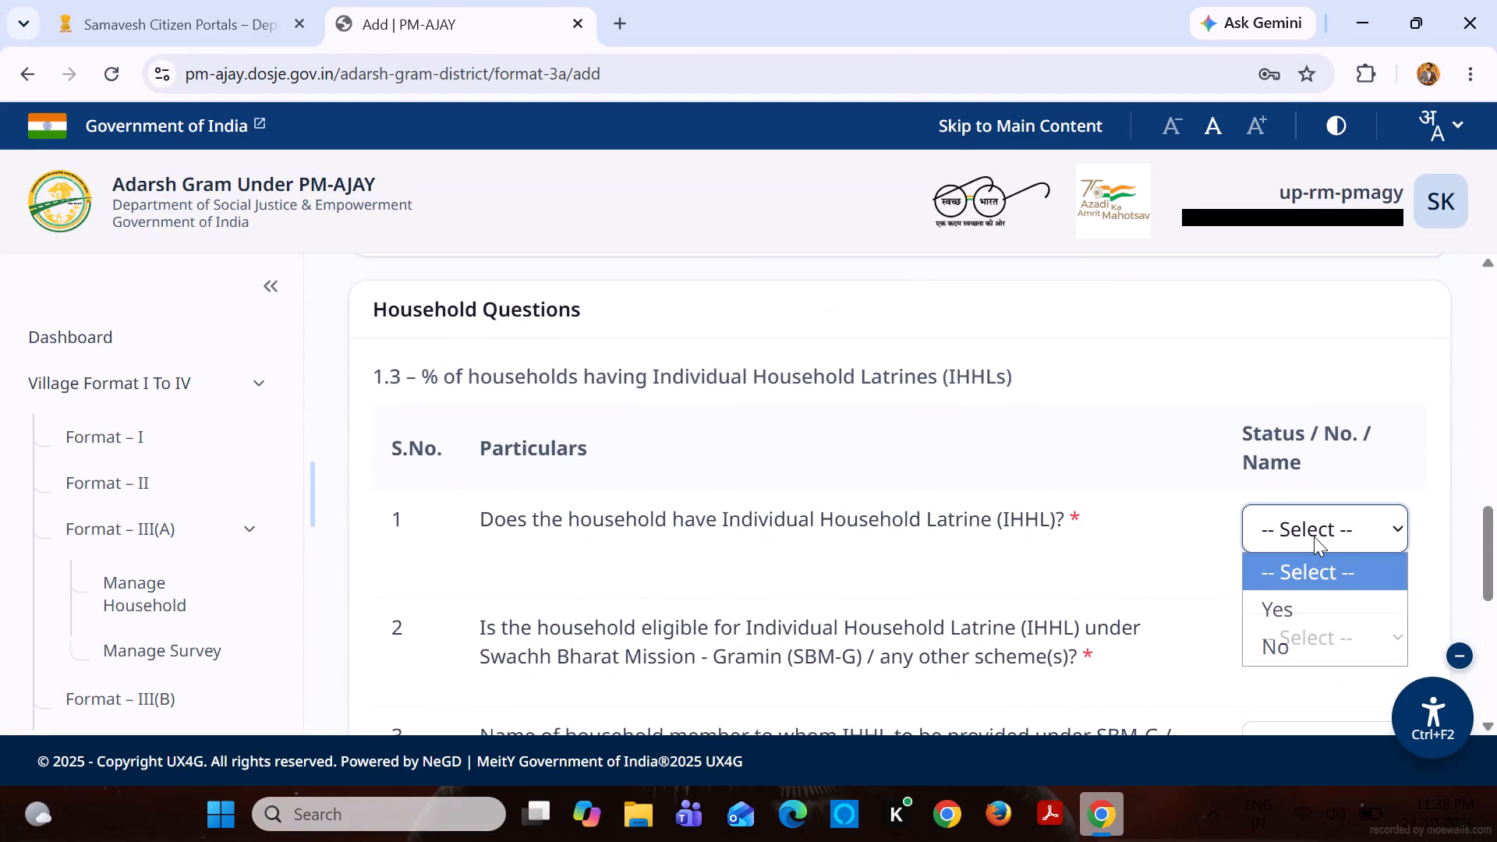
left_click(1286, 613)
scroll(1286, 613, "down", 5)
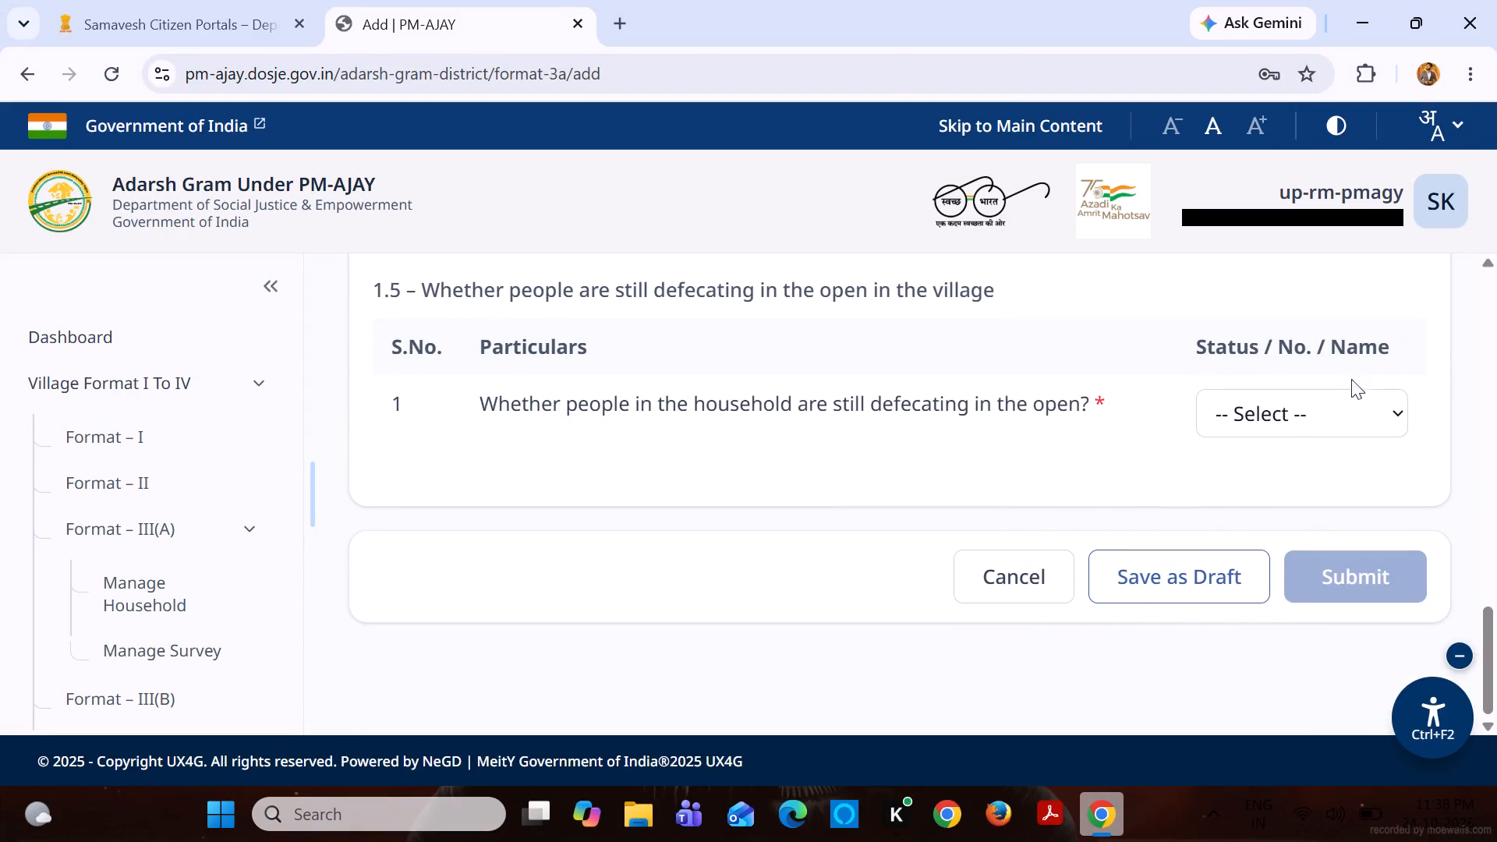
left_click(1336, 403)
left_click(1286, 522)
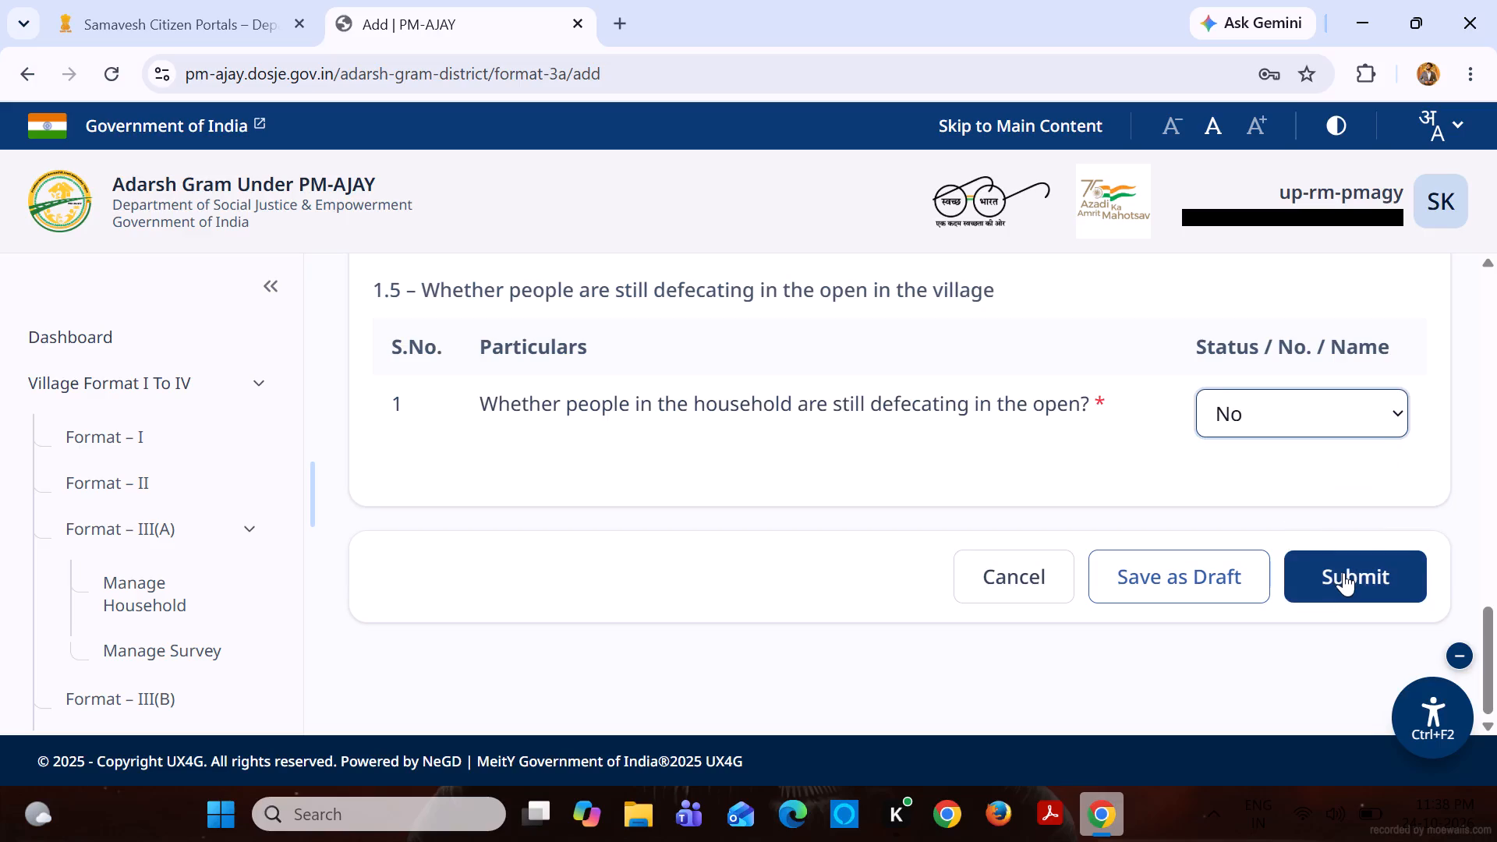
left_click(1343, 572)
Choose the Education domain and enter 1 child aged 6-10 years and 1 attending primary school in 2.1.
left_click(1306, 368)
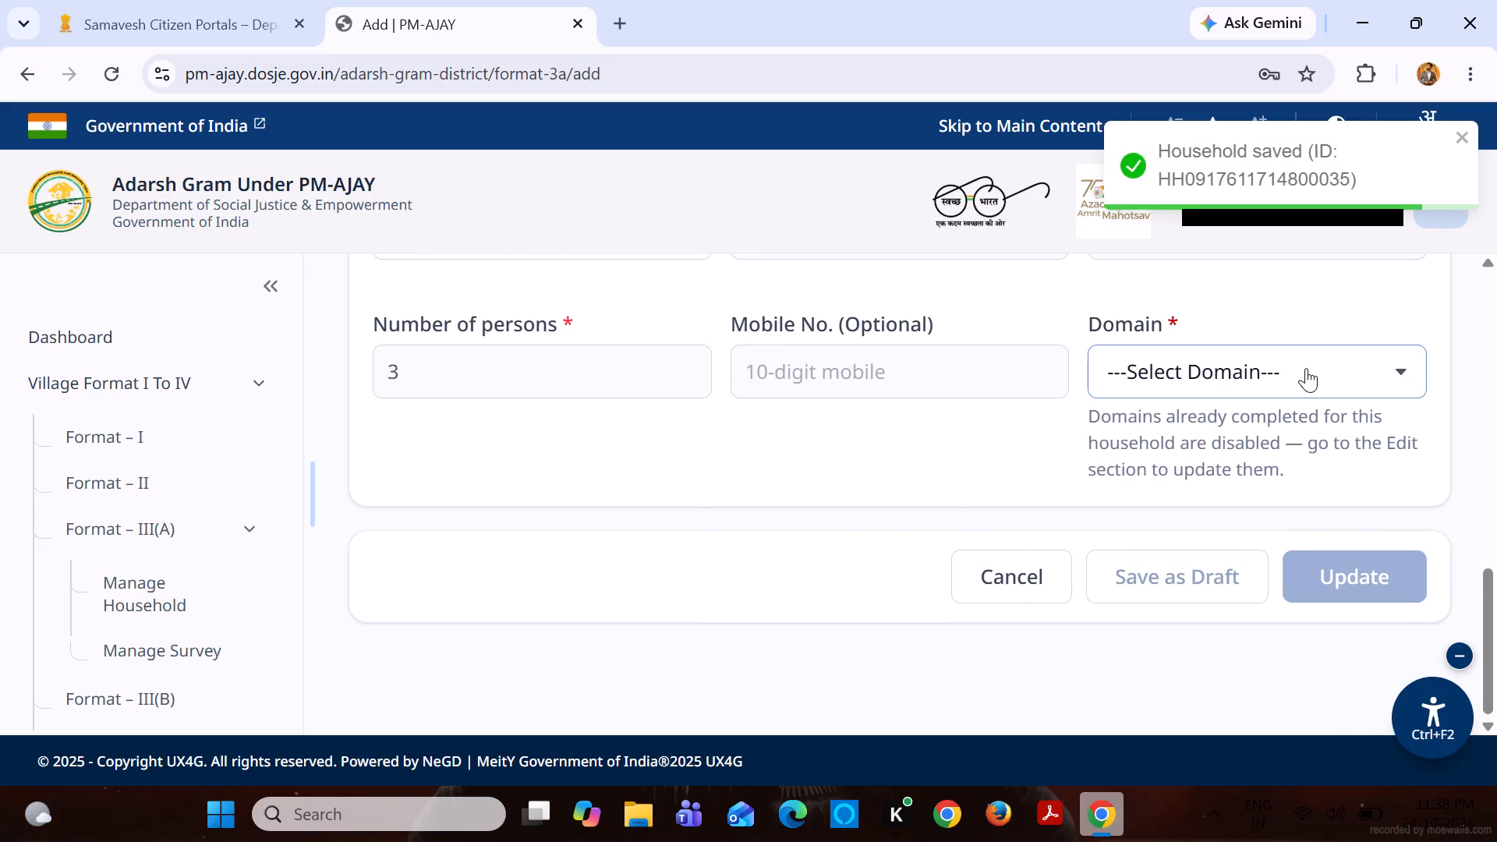
left_click(1161, 604)
scroll(1161, 604, "down", 2)
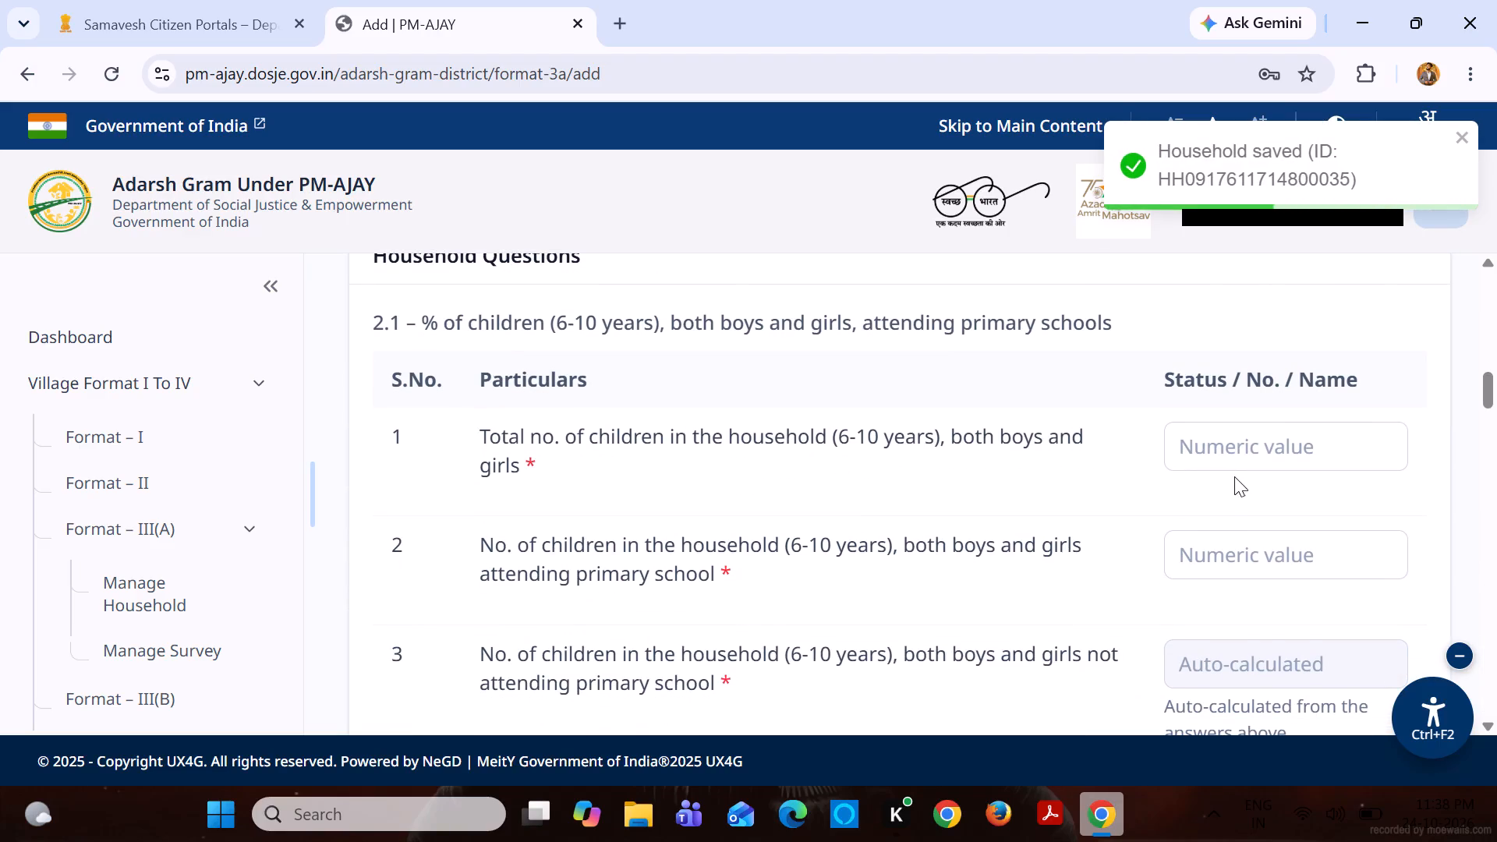
left_click(1237, 455)
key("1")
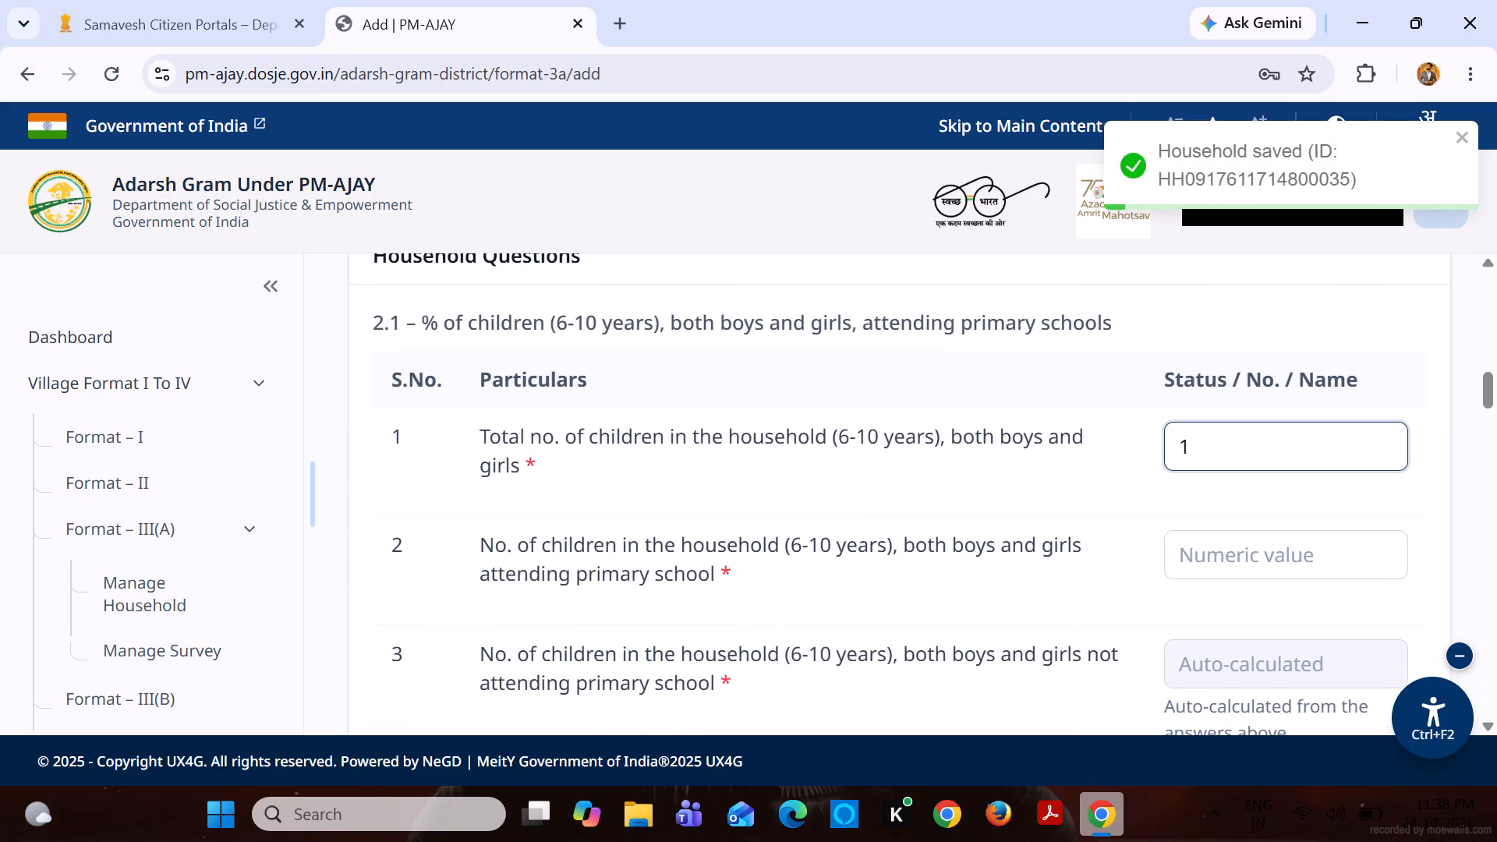
left_click(1236, 550)
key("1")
Enter 0 children for the 11-13, 14-15, 16-17 and 18-23 year age groups in 2.2 to 2.5.
scroll(1236, 550, "down", 4)
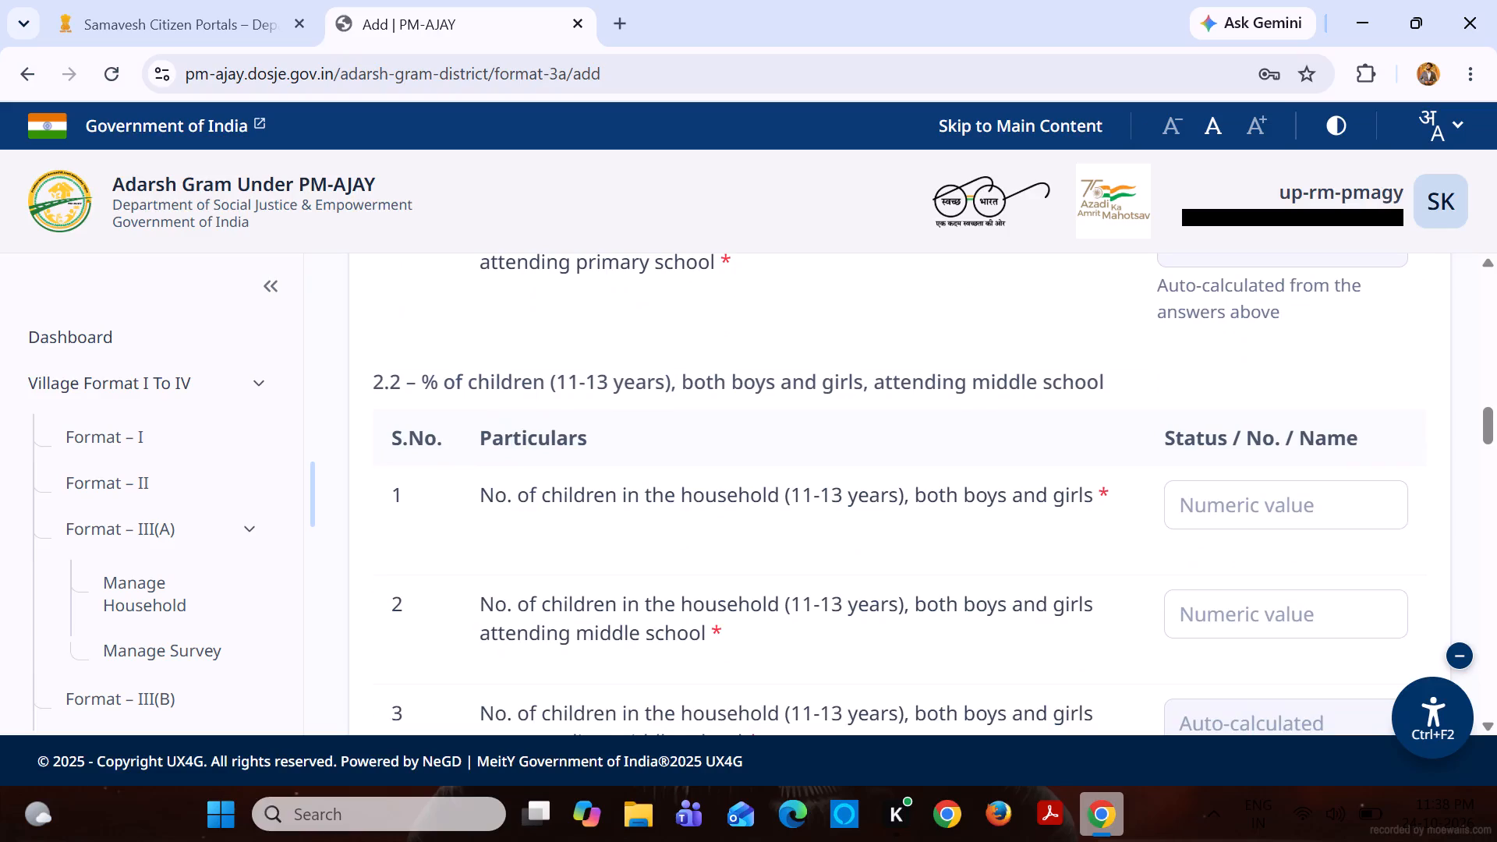
left_click(1269, 512)
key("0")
scroll(1269, 512, "down", 4)
left_click(1241, 411)
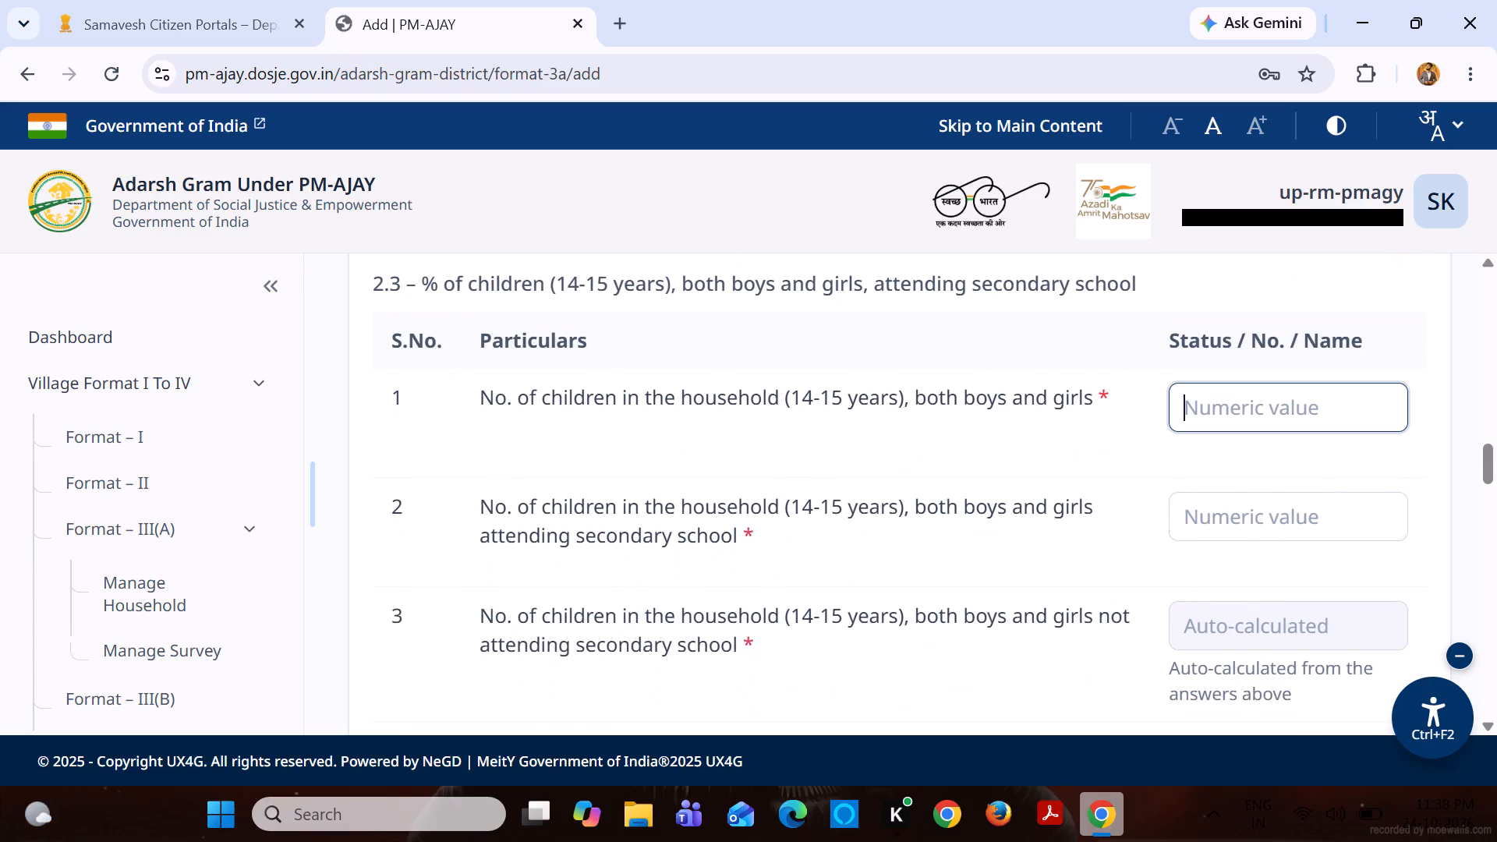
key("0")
scroll(1241, 411, "down", 2)
left_click(1242, 351)
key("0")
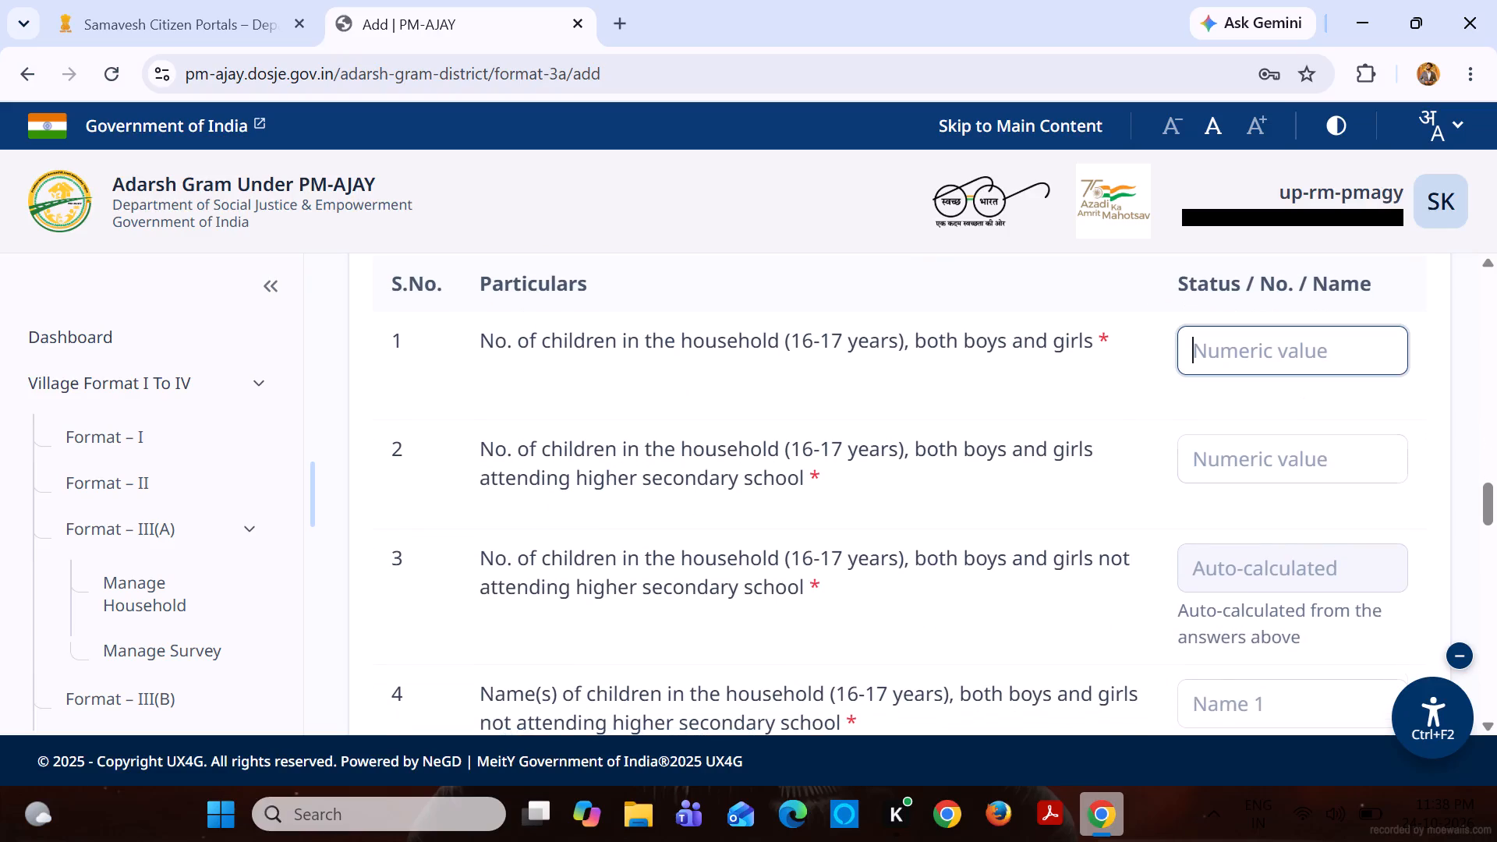
scroll(1242, 351, "down", 1)
left_click(1230, 434)
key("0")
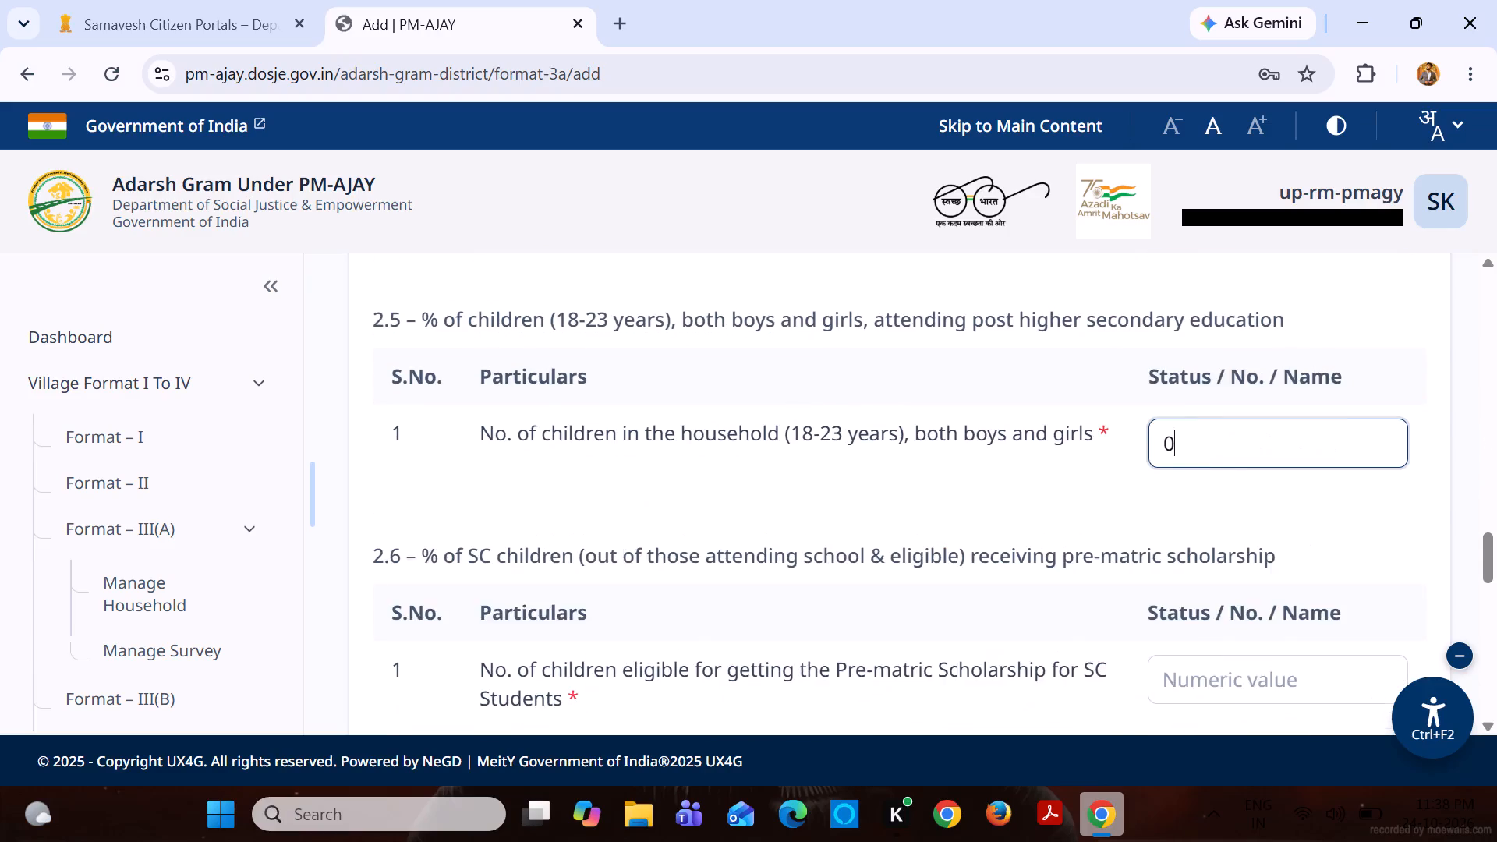
Enter 0 children eligible for the pre-matric and post-matric scholarships in 2.6 and 2.7, and submit the Education answers.
scroll(1230, 434, "down", 2)
left_click(1257, 429)
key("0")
scroll(1257, 429, "down", 2)
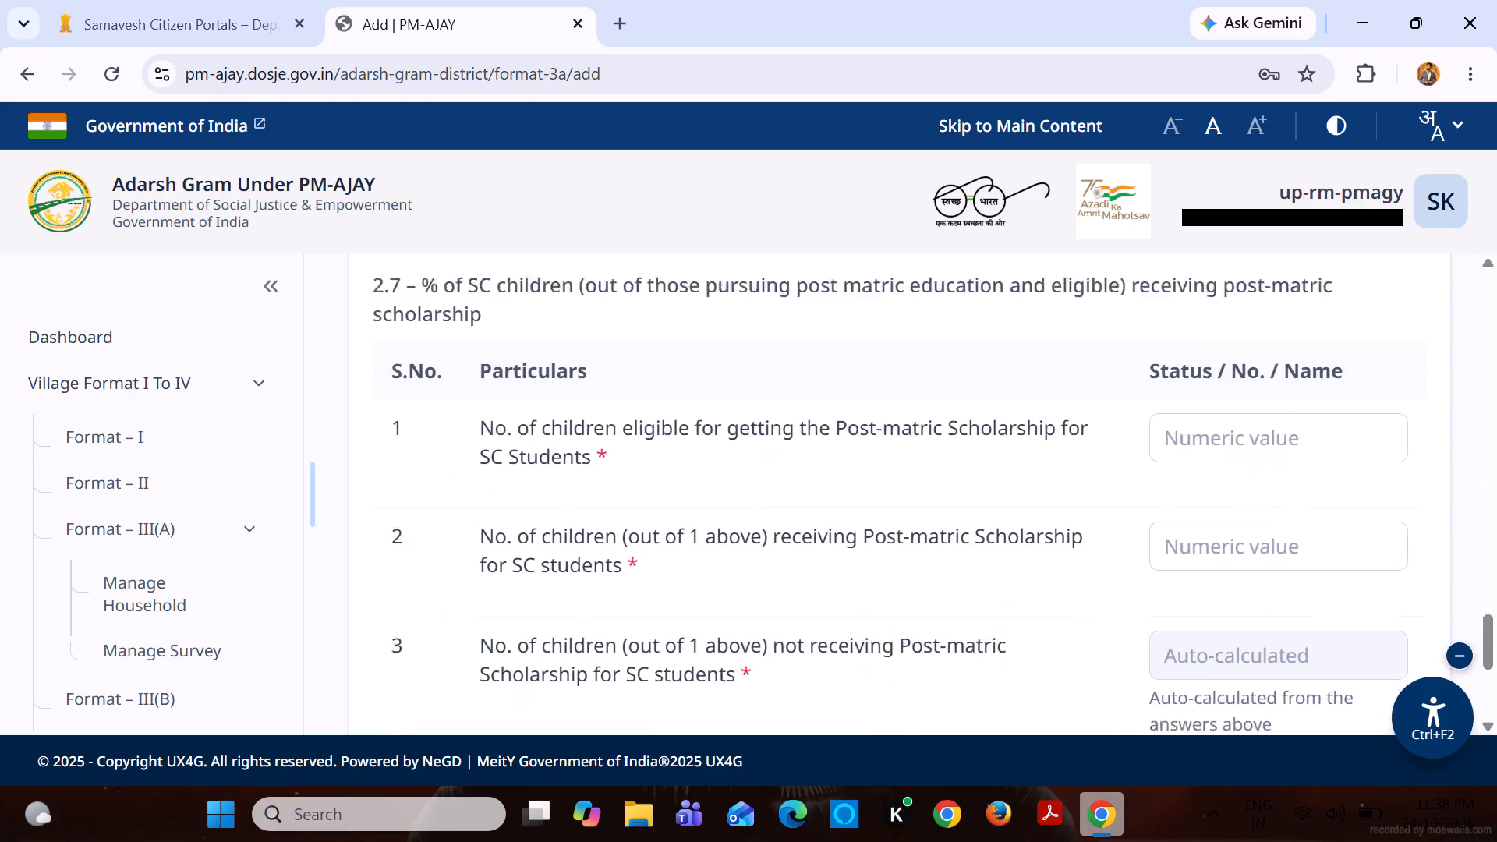
left_click(1234, 373)
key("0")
scroll(1234, 373, "down", 1)
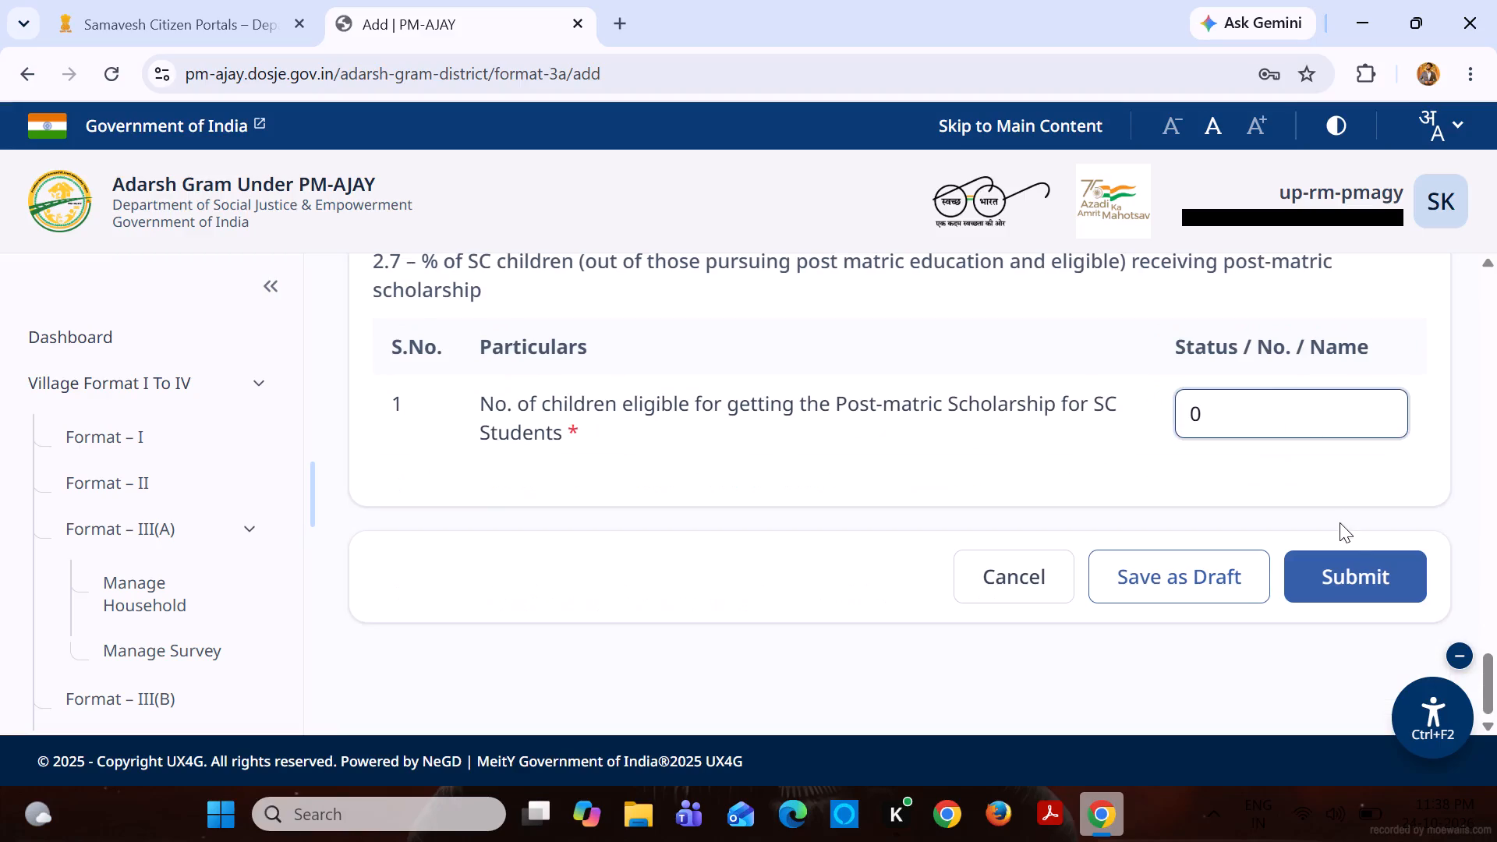
left_click(1345, 566)
Choose the Health and Nutrition domain, answer Yes to Health Protection Scheme coverage in 3.1, and enter 0 pregnant women in 3.3.
left_click(1233, 382)
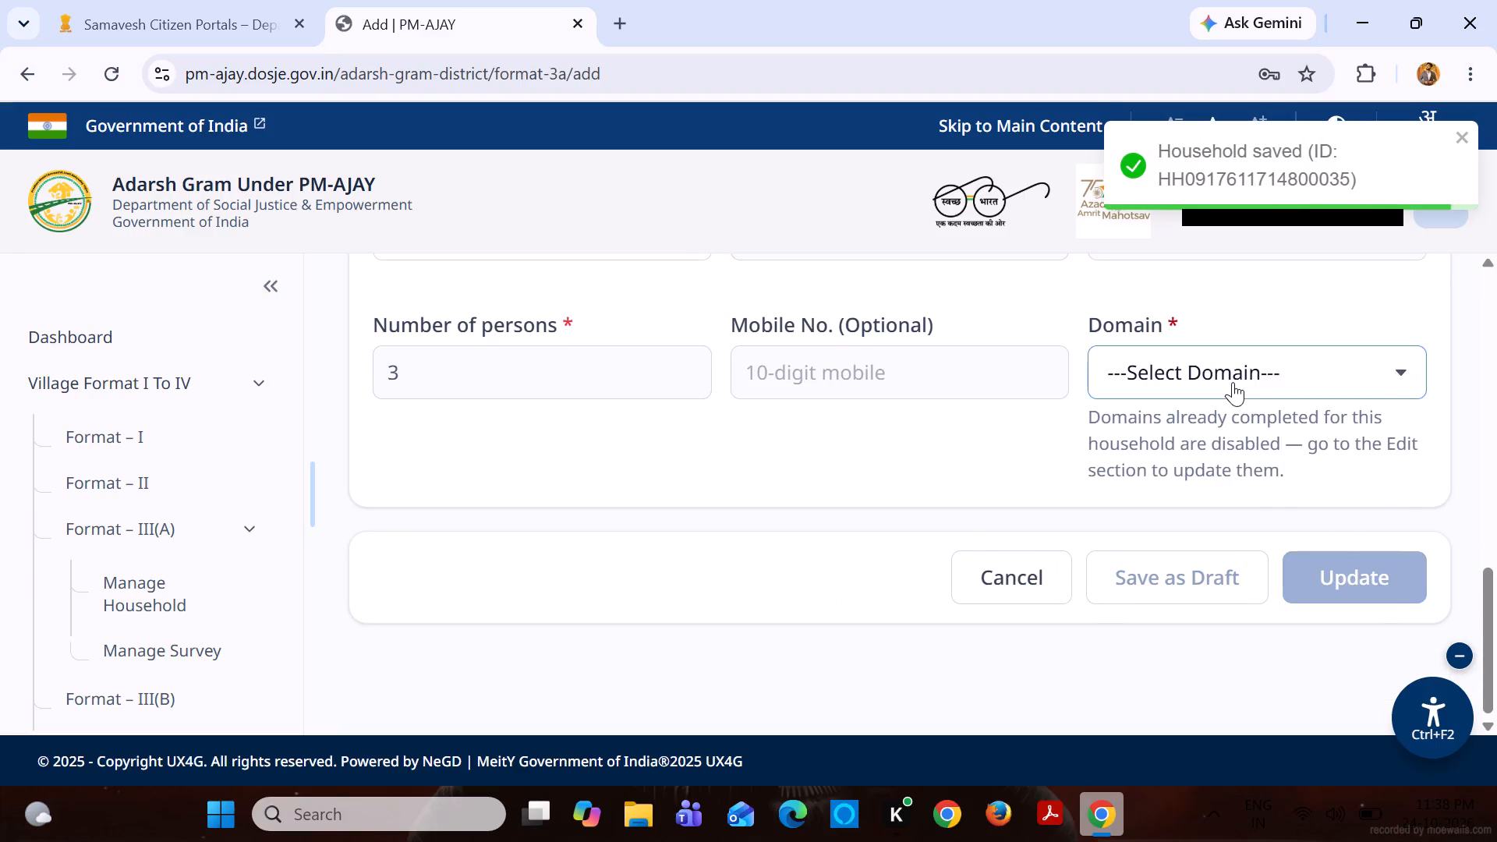
left_click(1099, 665)
scroll(1160, 563, "down", 1)
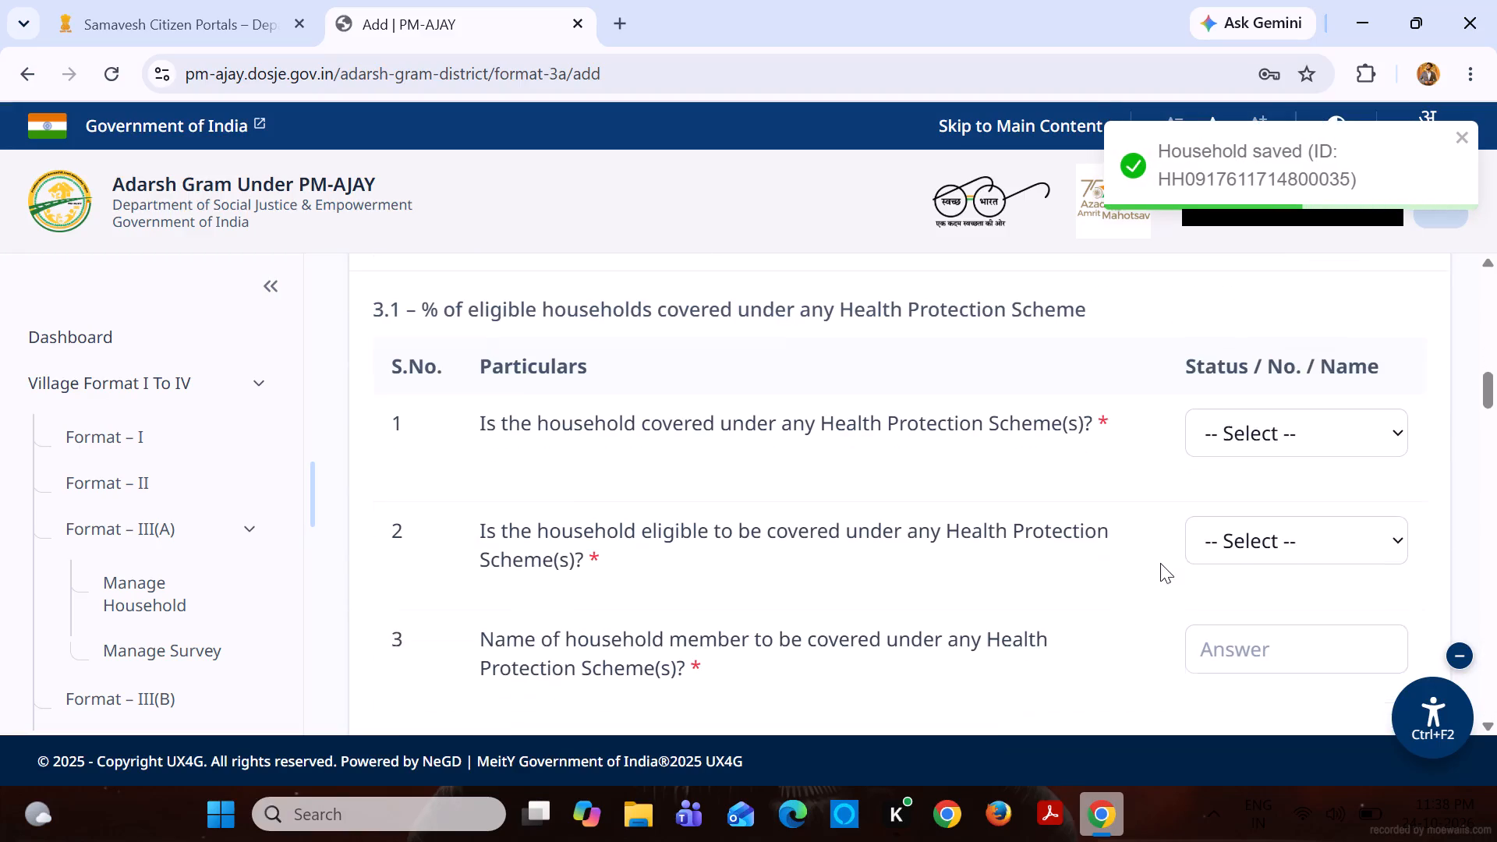
scroll(1160, 563, "down", 1)
left_click_drag(1276, 407, 1248, 489)
left_click(1248, 489)
scroll(1248, 489, "down", 1)
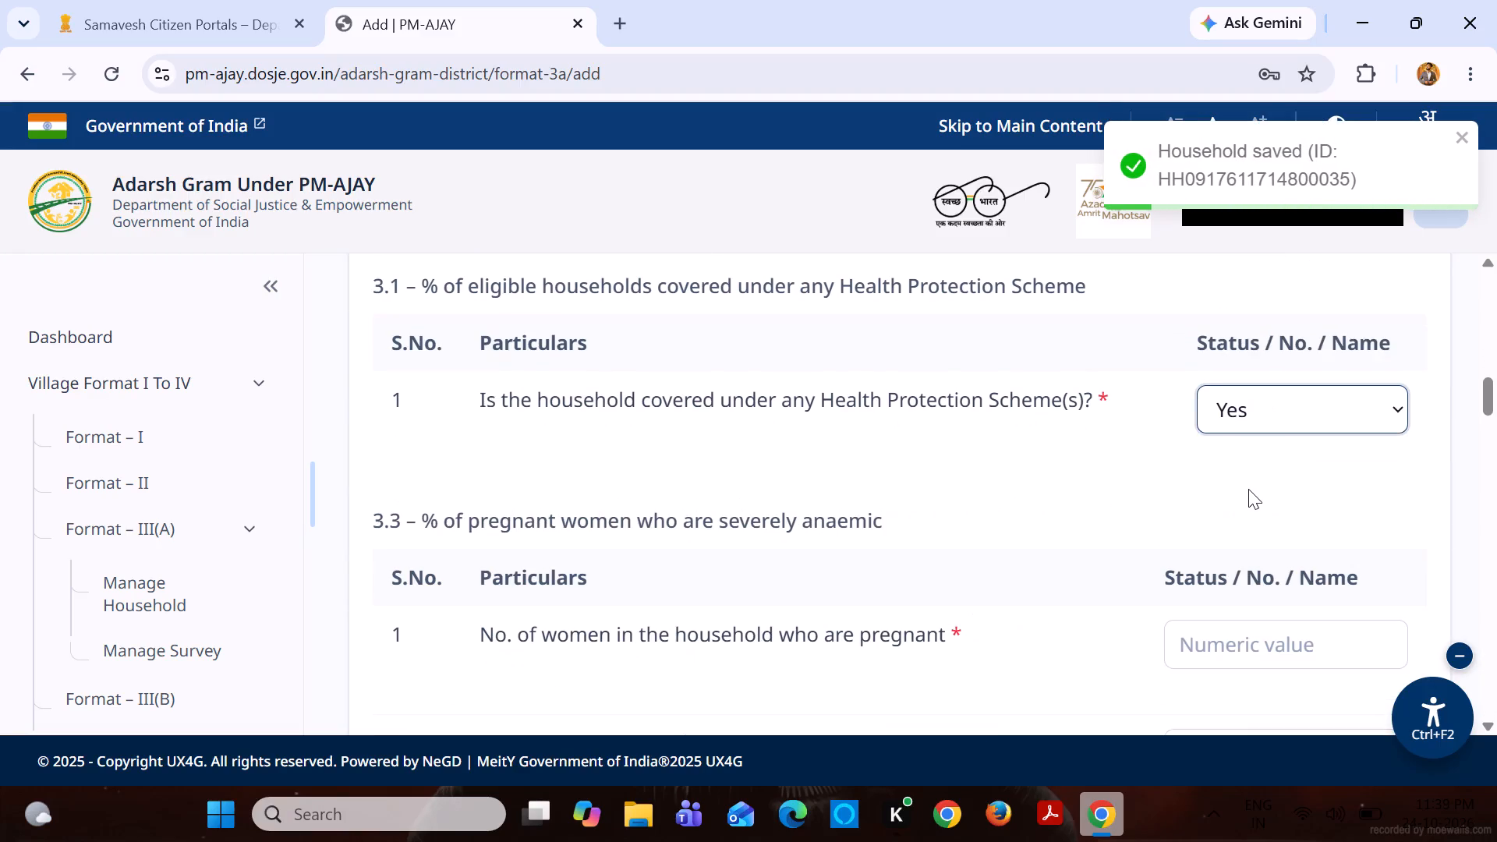
scroll(1248, 489, "down", 2)
left_click(1237, 484)
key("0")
Enter 0 for deliveries, children born last year, children below one year and children aged 0-5 in 3.4 to 3.7.
scroll(1237, 484, "down", 1)
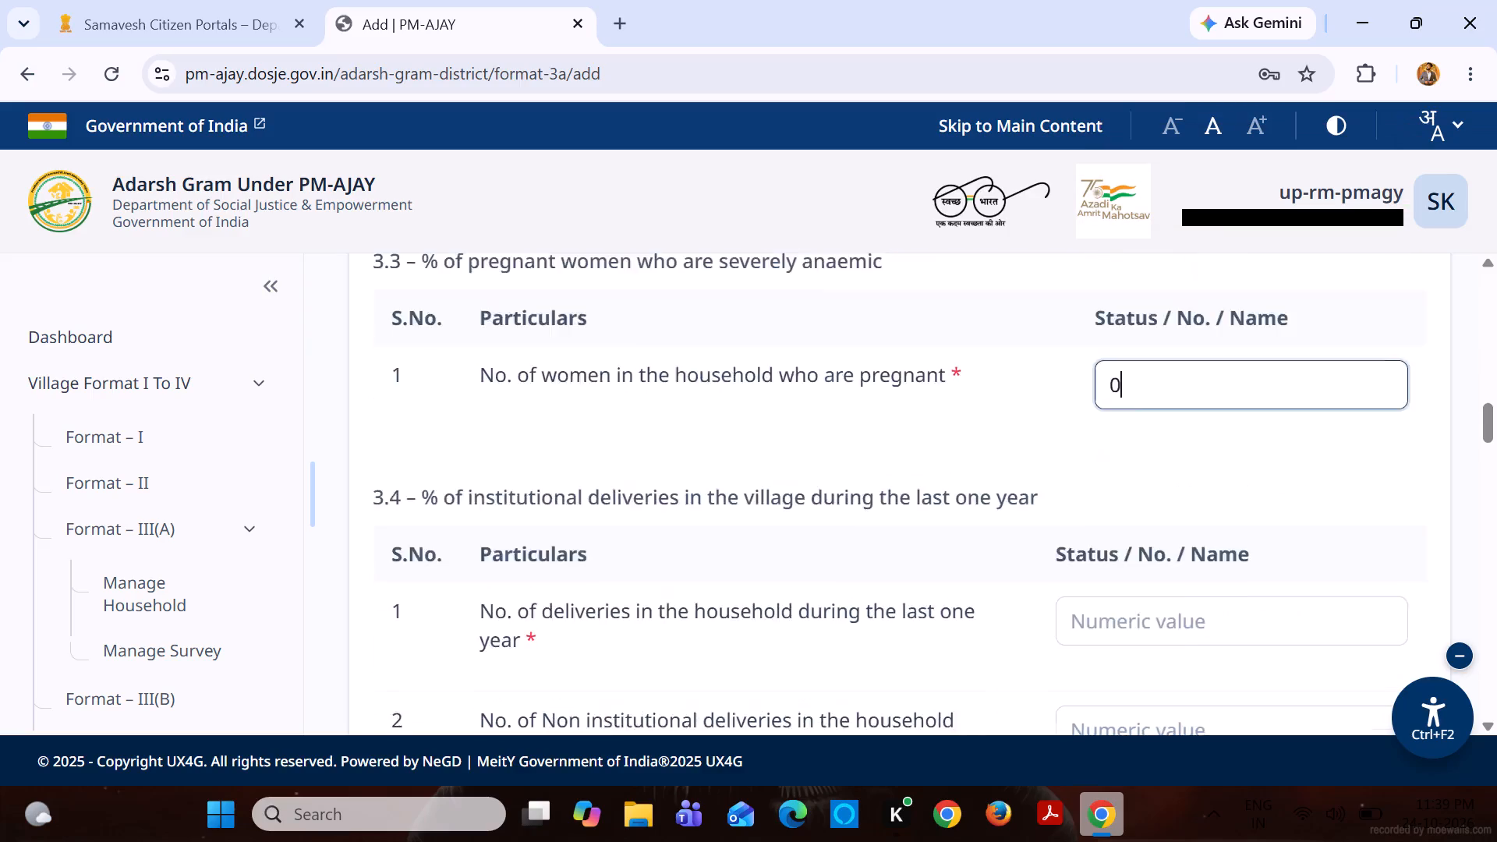
scroll(1237, 484, "down", 1)
left_click(1151, 521)
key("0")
scroll(1151, 521, "down", 2)
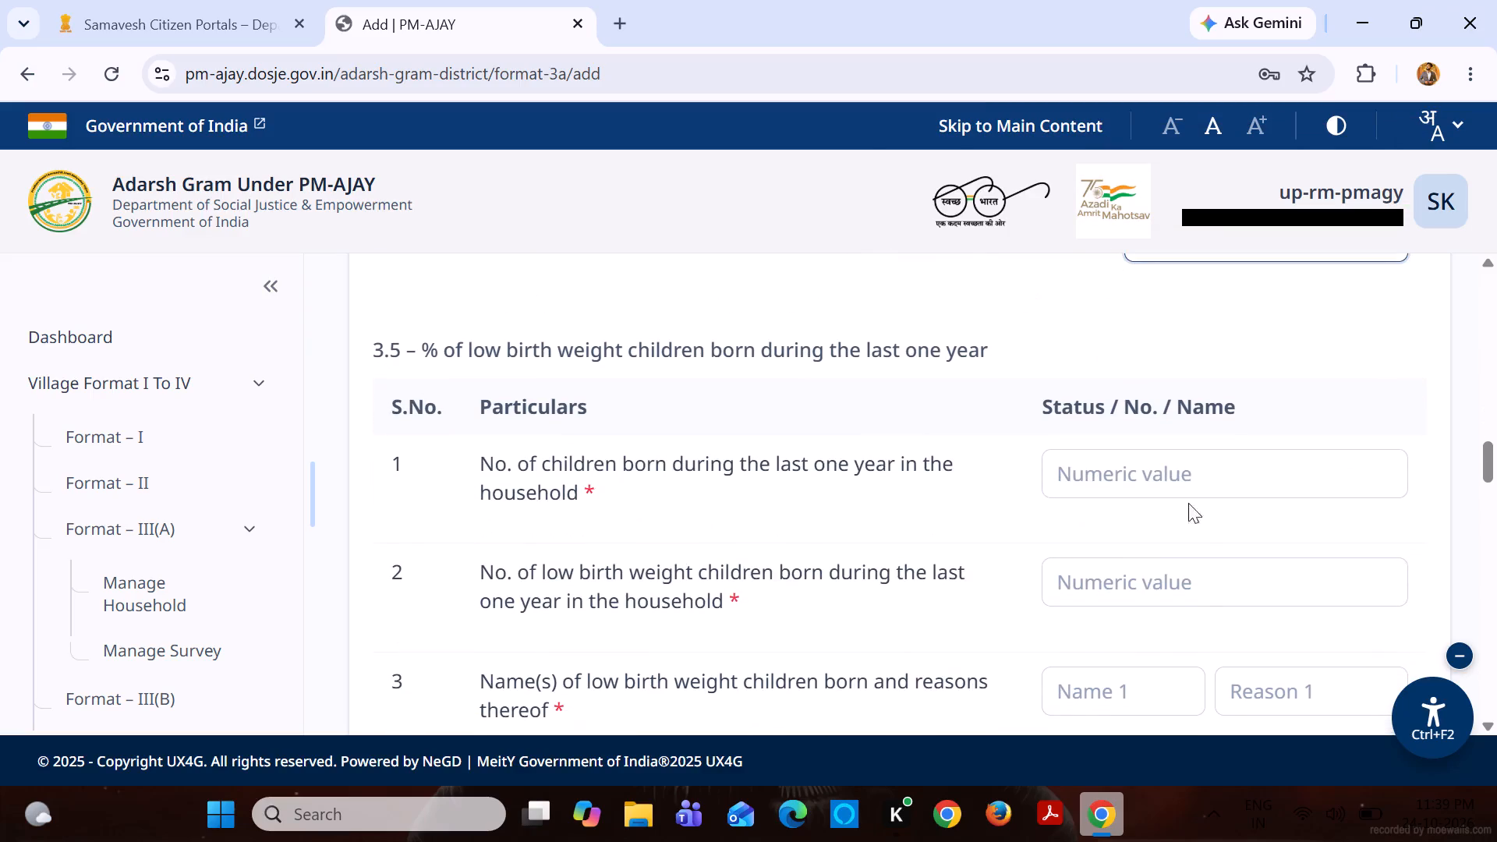
left_click(1122, 487)
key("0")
scroll(1122, 487, "down", 3)
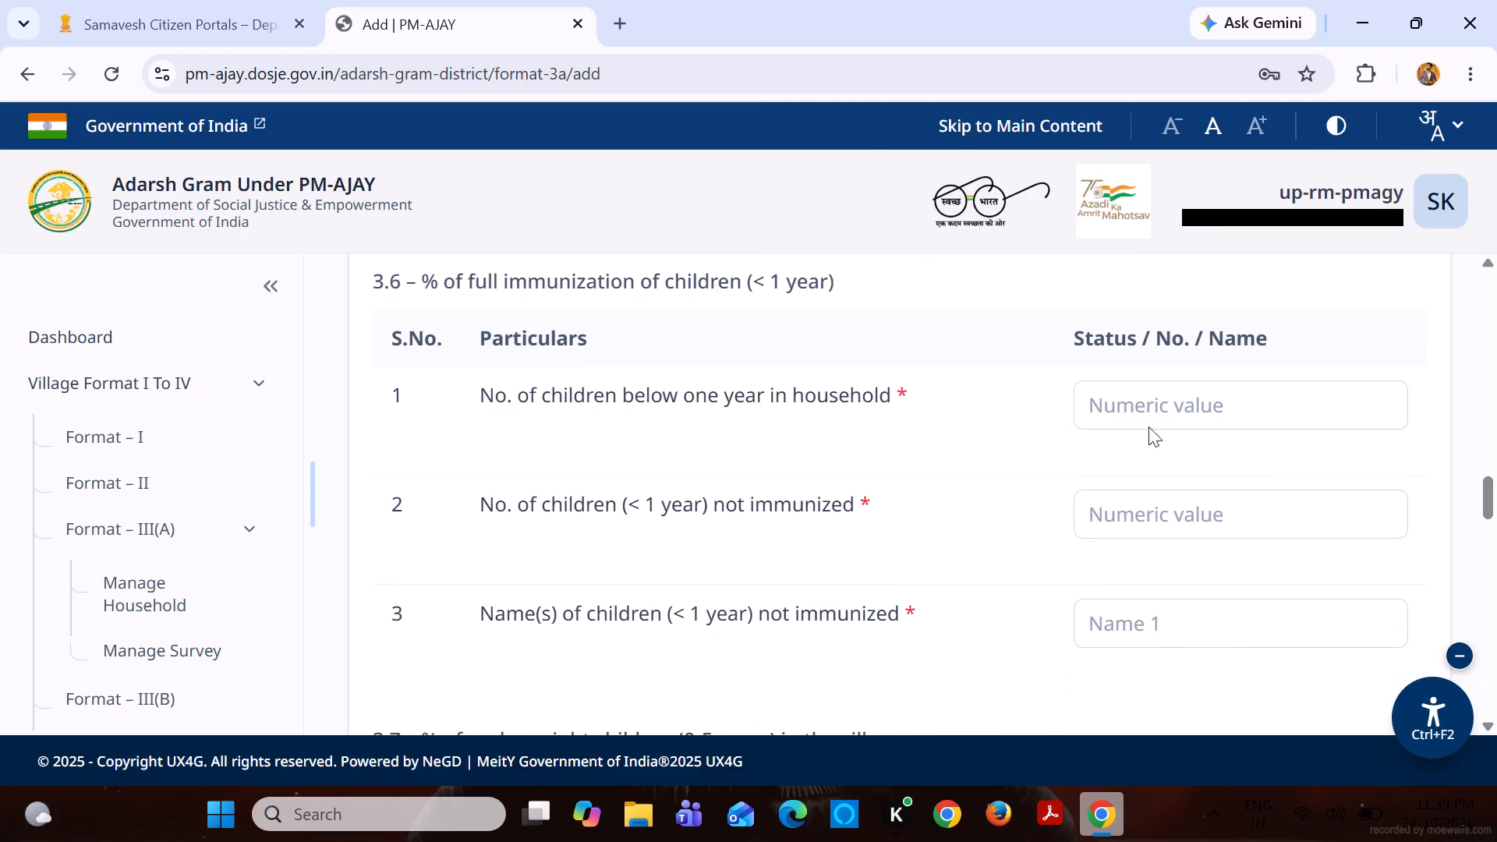
left_click(1122, 399)
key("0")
scroll(1122, 399, "down", 1)
left_click(1162, 425)
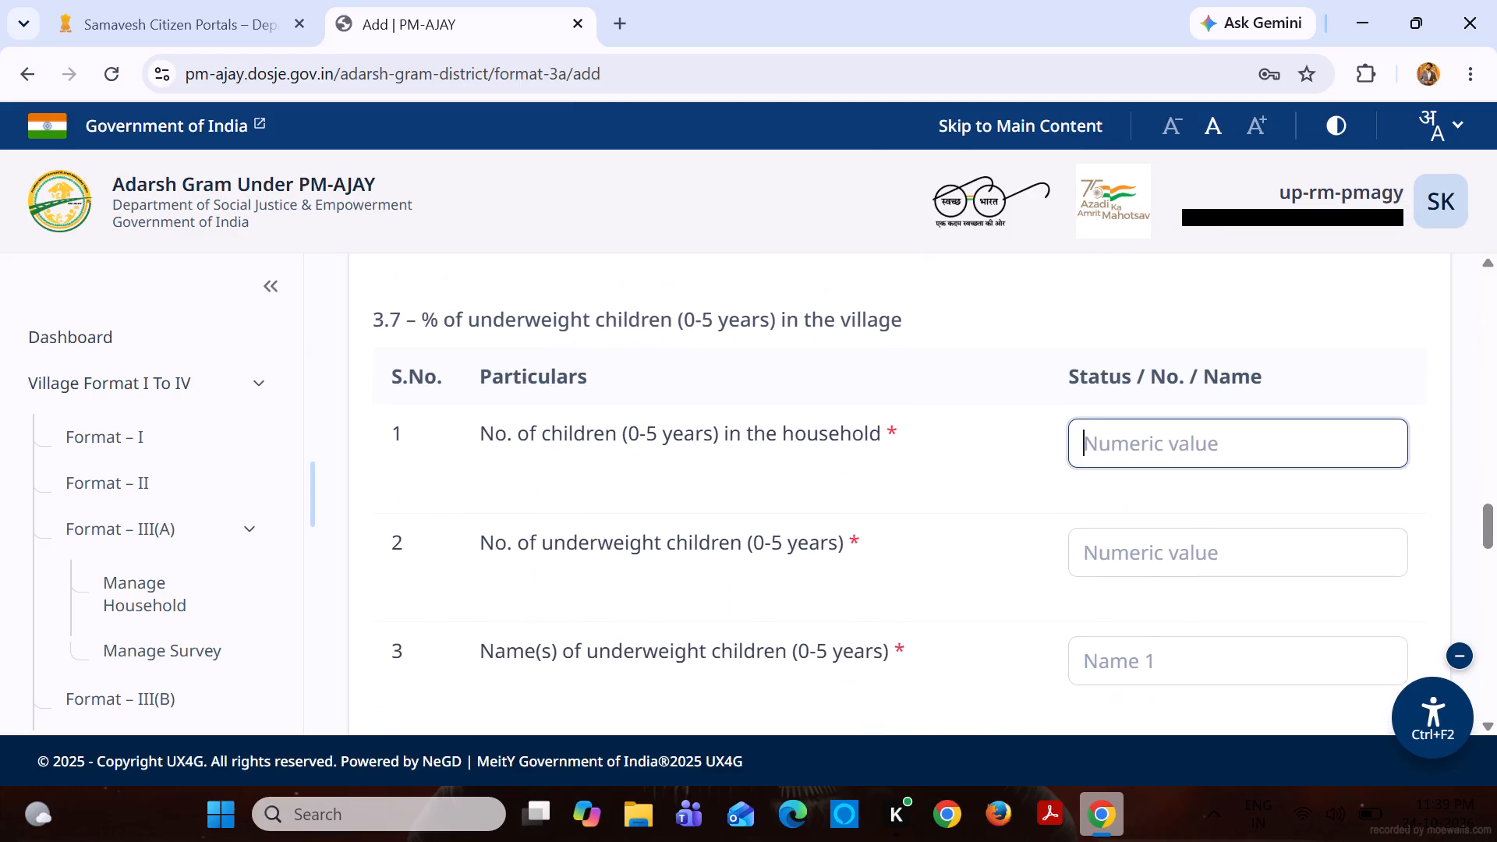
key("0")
Enter 0 for women pregnant last year, children under one year and members with communicable diseases in 3.8 to 3.10, and submit.
scroll(1162, 425, "down", 2)
left_click(1141, 474)
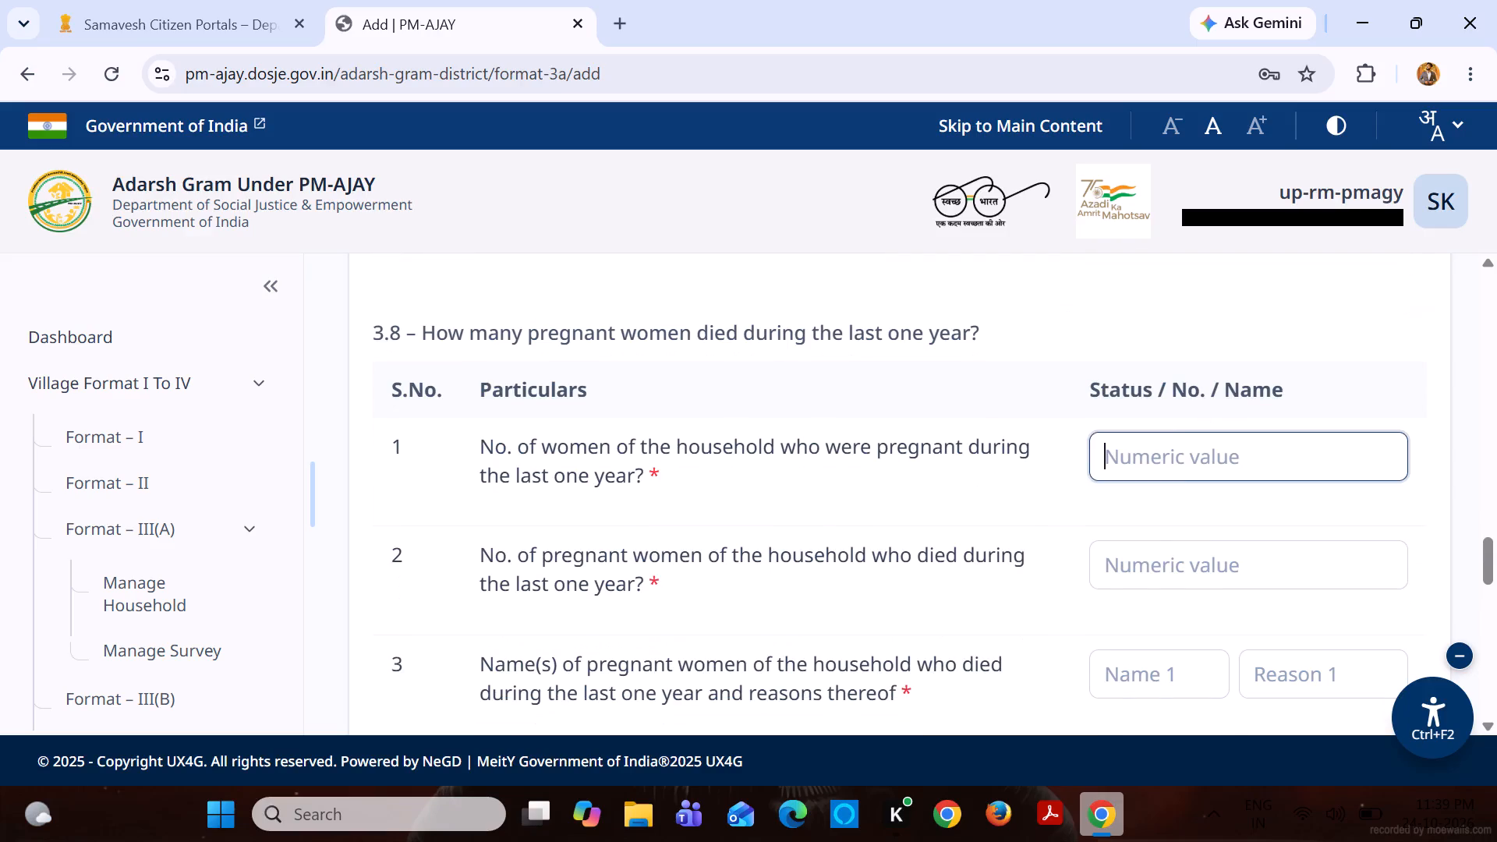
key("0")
scroll(1141, 474, "down", 2)
left_click(1162, 357)
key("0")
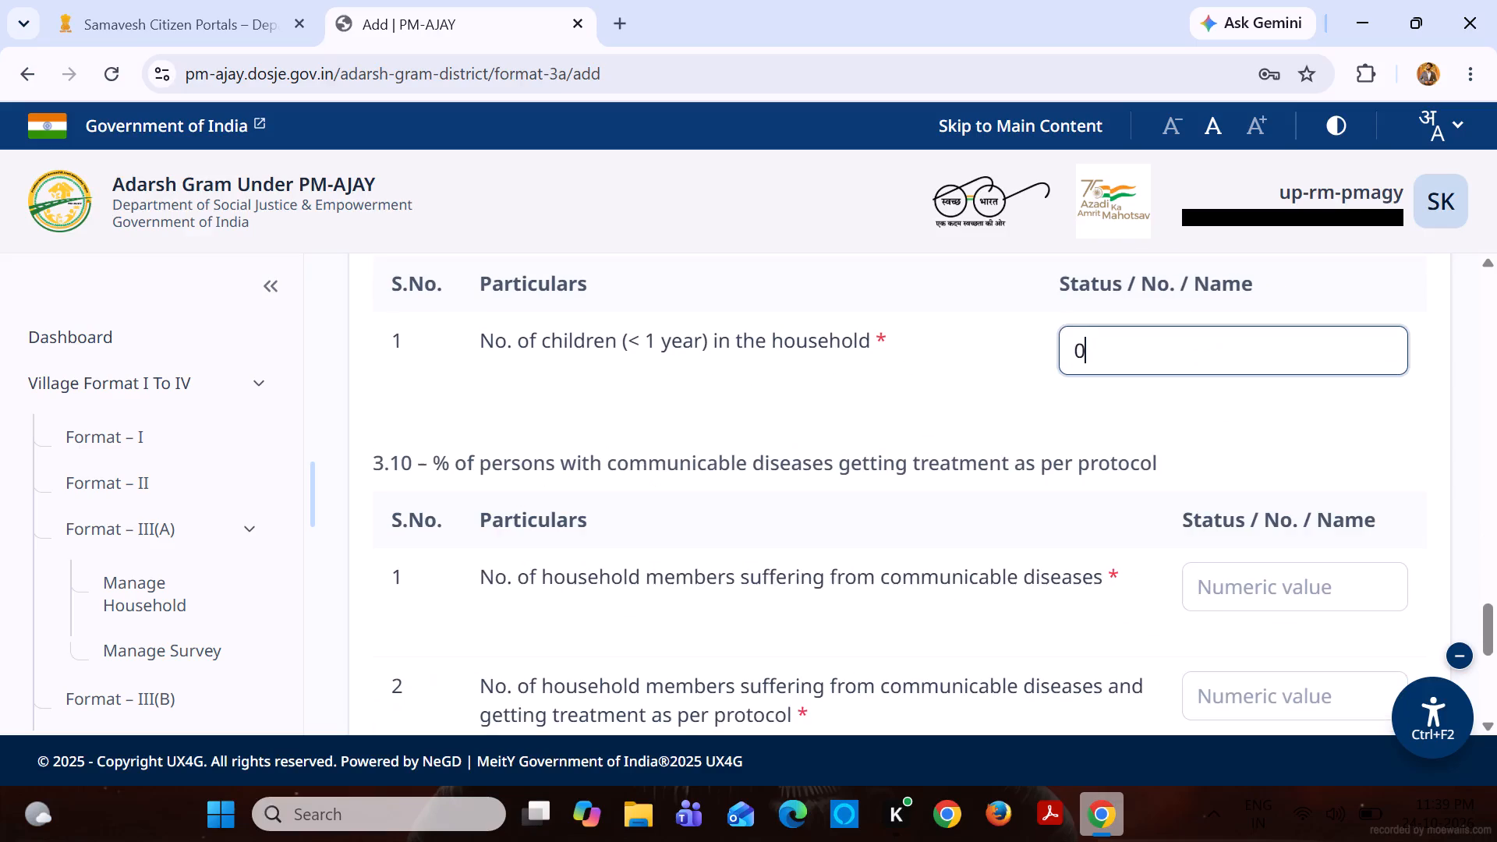
scroll(1162, 357, "down", 1)
left_click(1244, 453)
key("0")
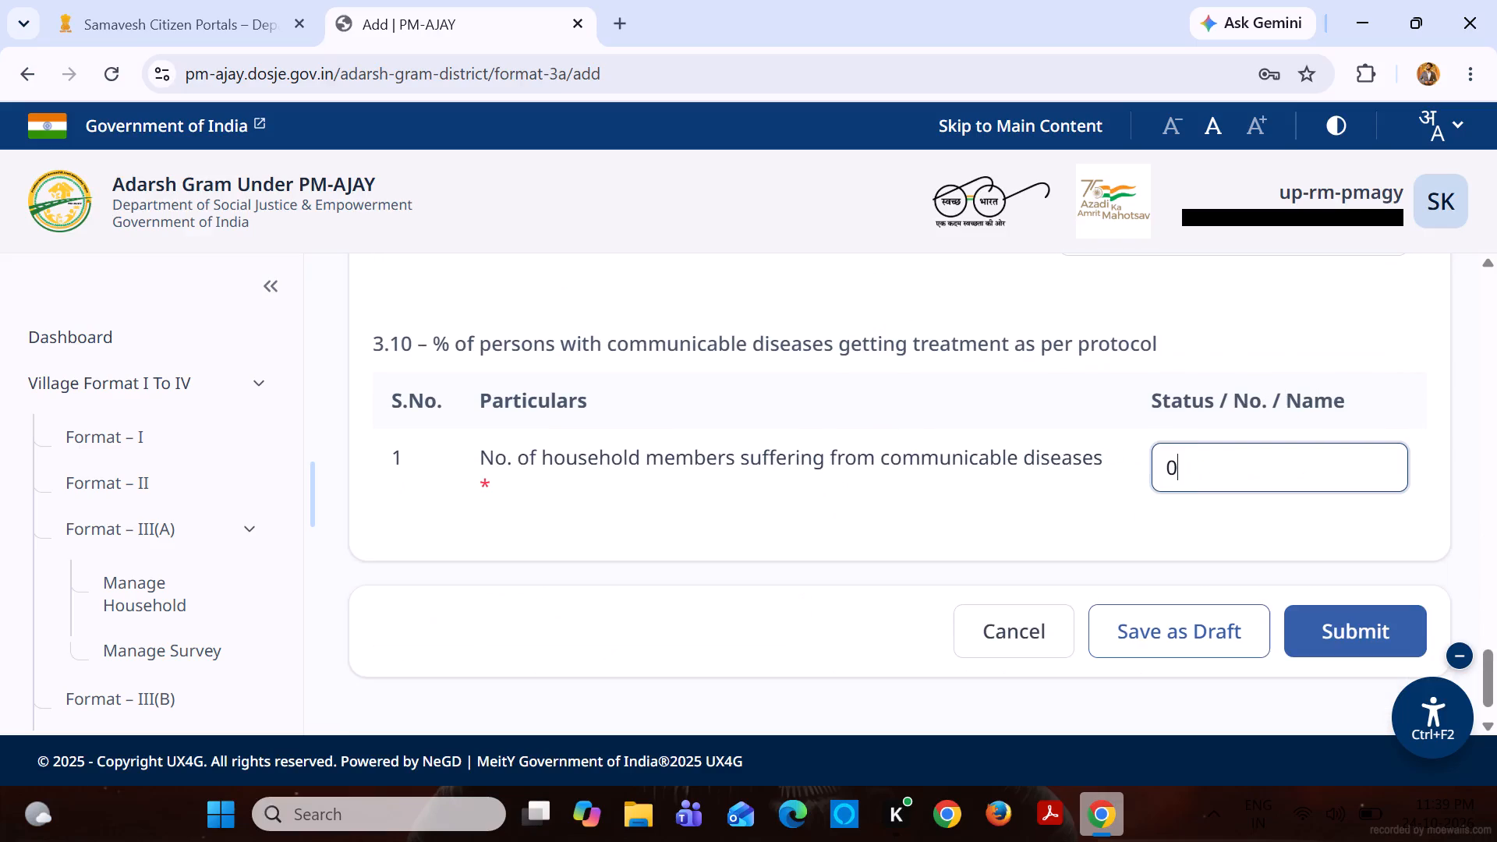
scroll(1244, 453, "down", 1)
left_click(1372, 569)
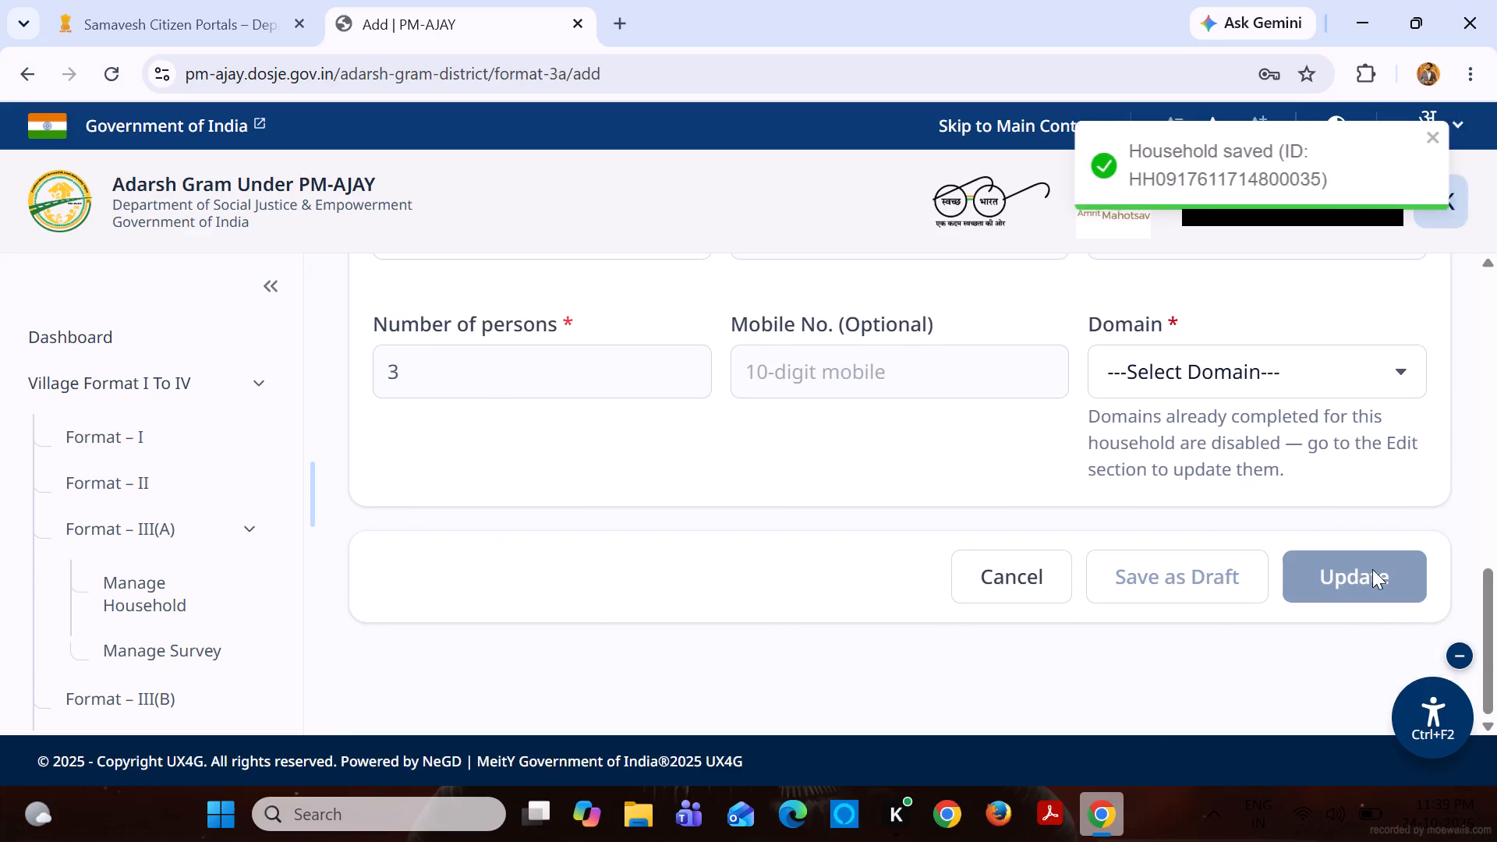
For Social Security, enter 0 members eligible for Widow, Old Age and Disability Pension in 4.1 to 4.3, and submit.
left_click(1352, 382)
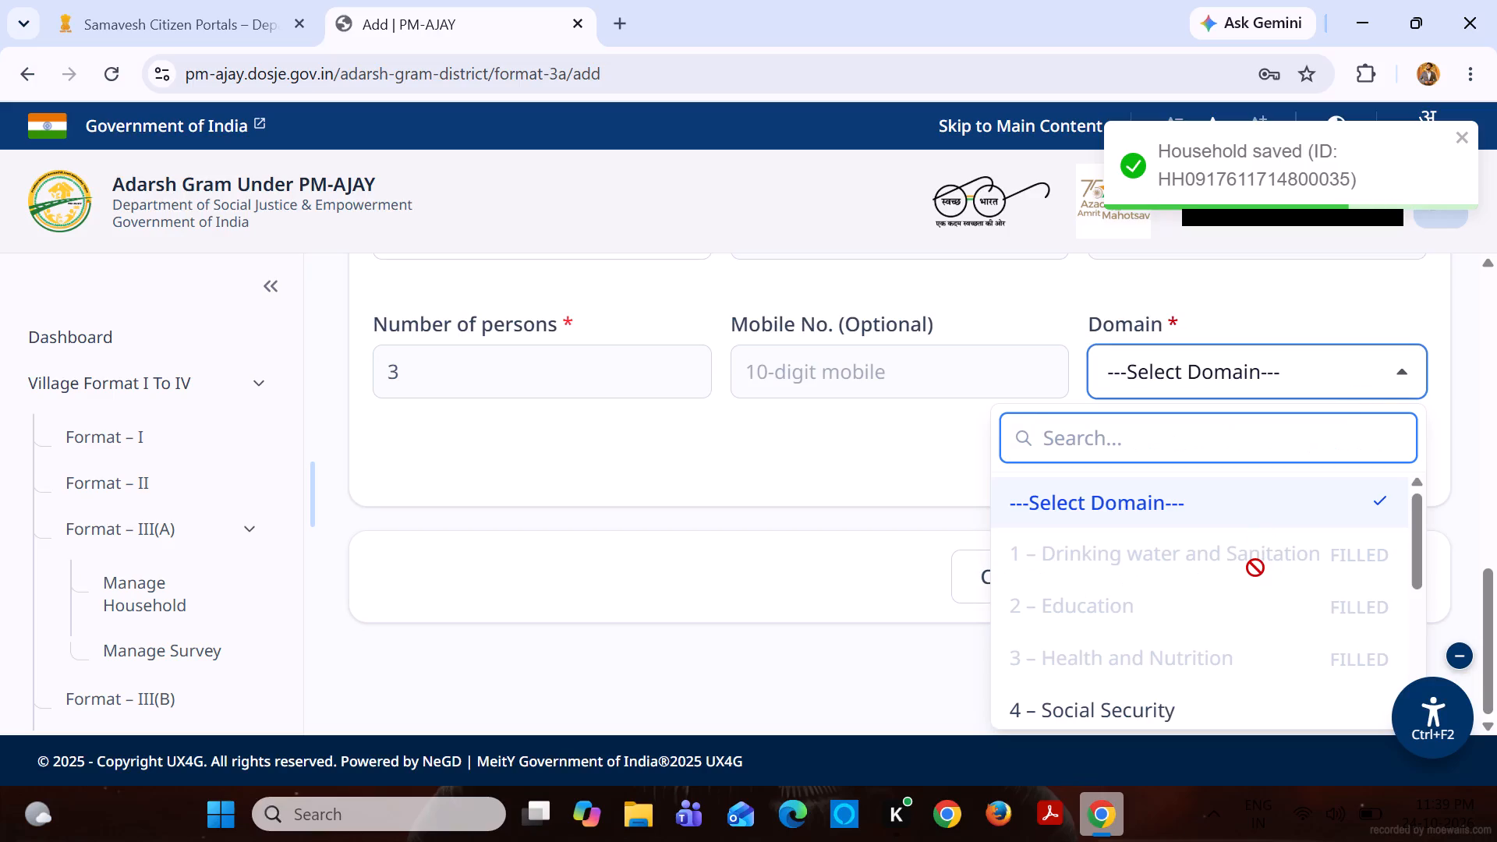
scroll(1255, 568, "down", 1)
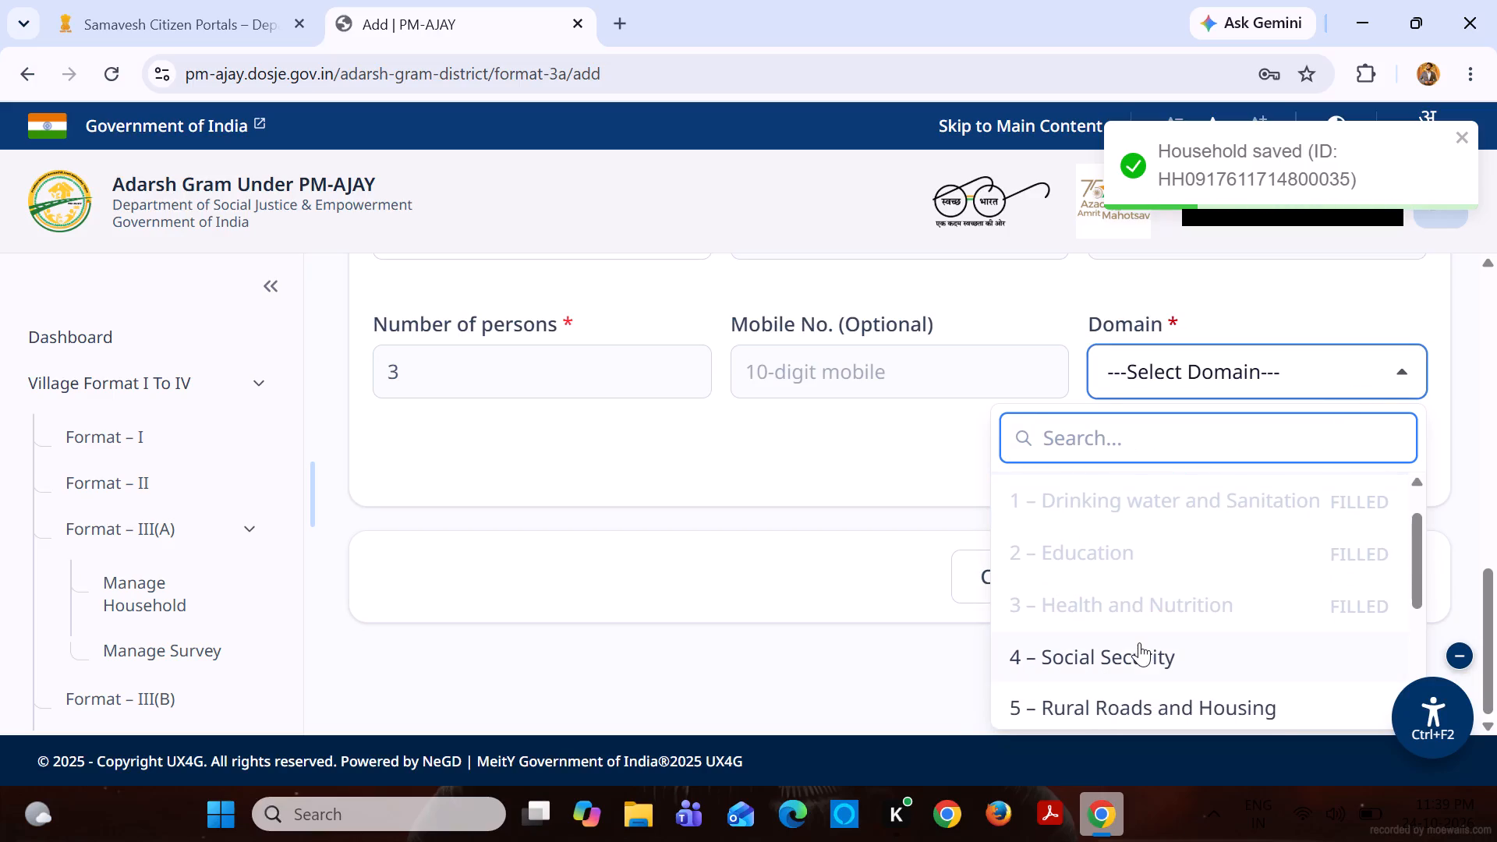
left_click(1139, 642)
scroll(1139, 642, "down", 3)
left_click(1248, 465)
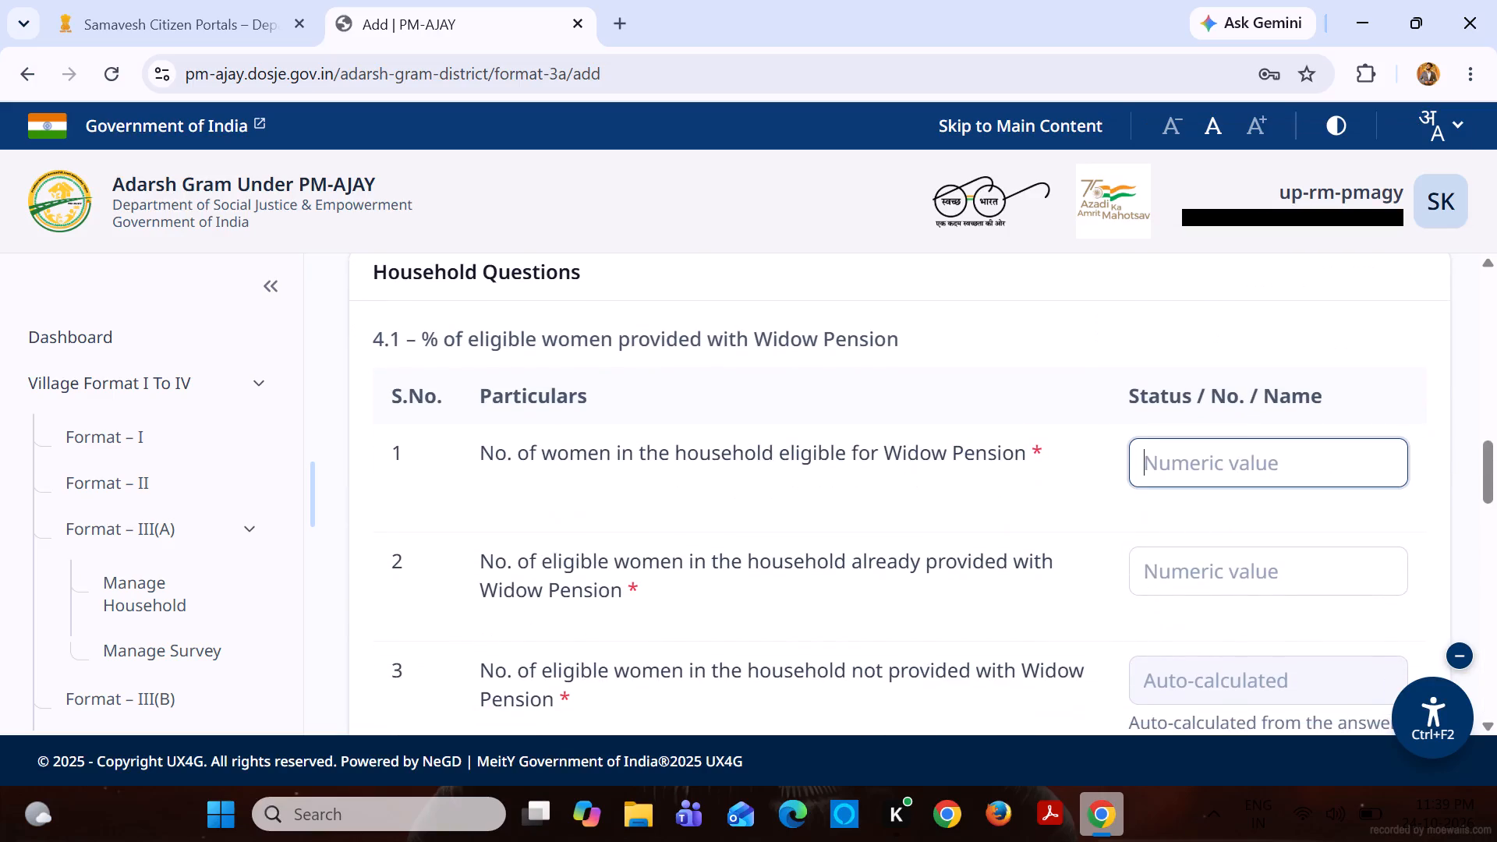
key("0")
scroll(1248, 465, "down", 2)
left_click(1163, 501)
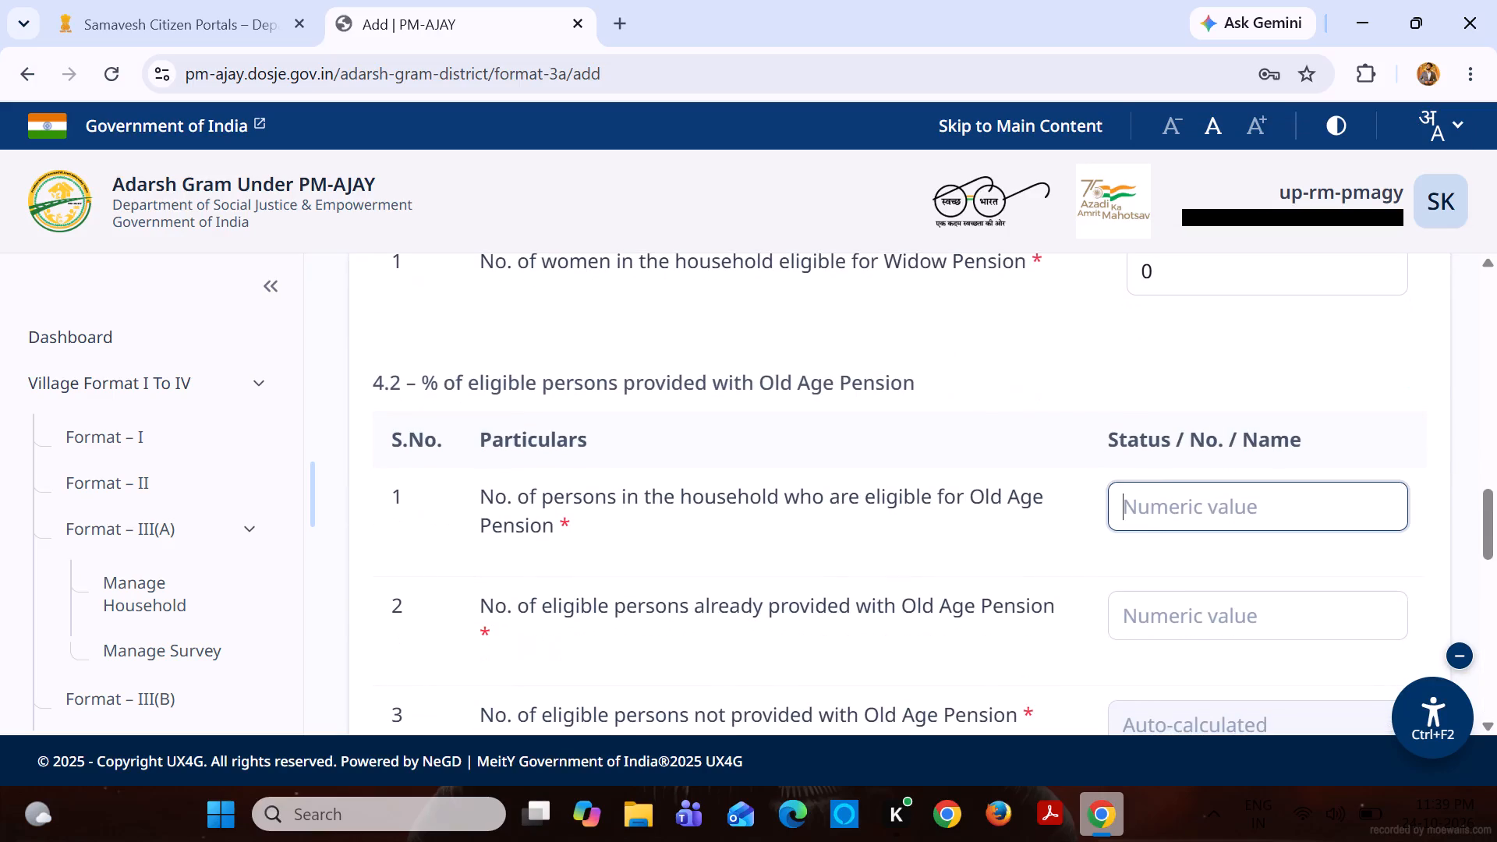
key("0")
scroll(1163, 501, "down", 2)
left_click(1186, 454)
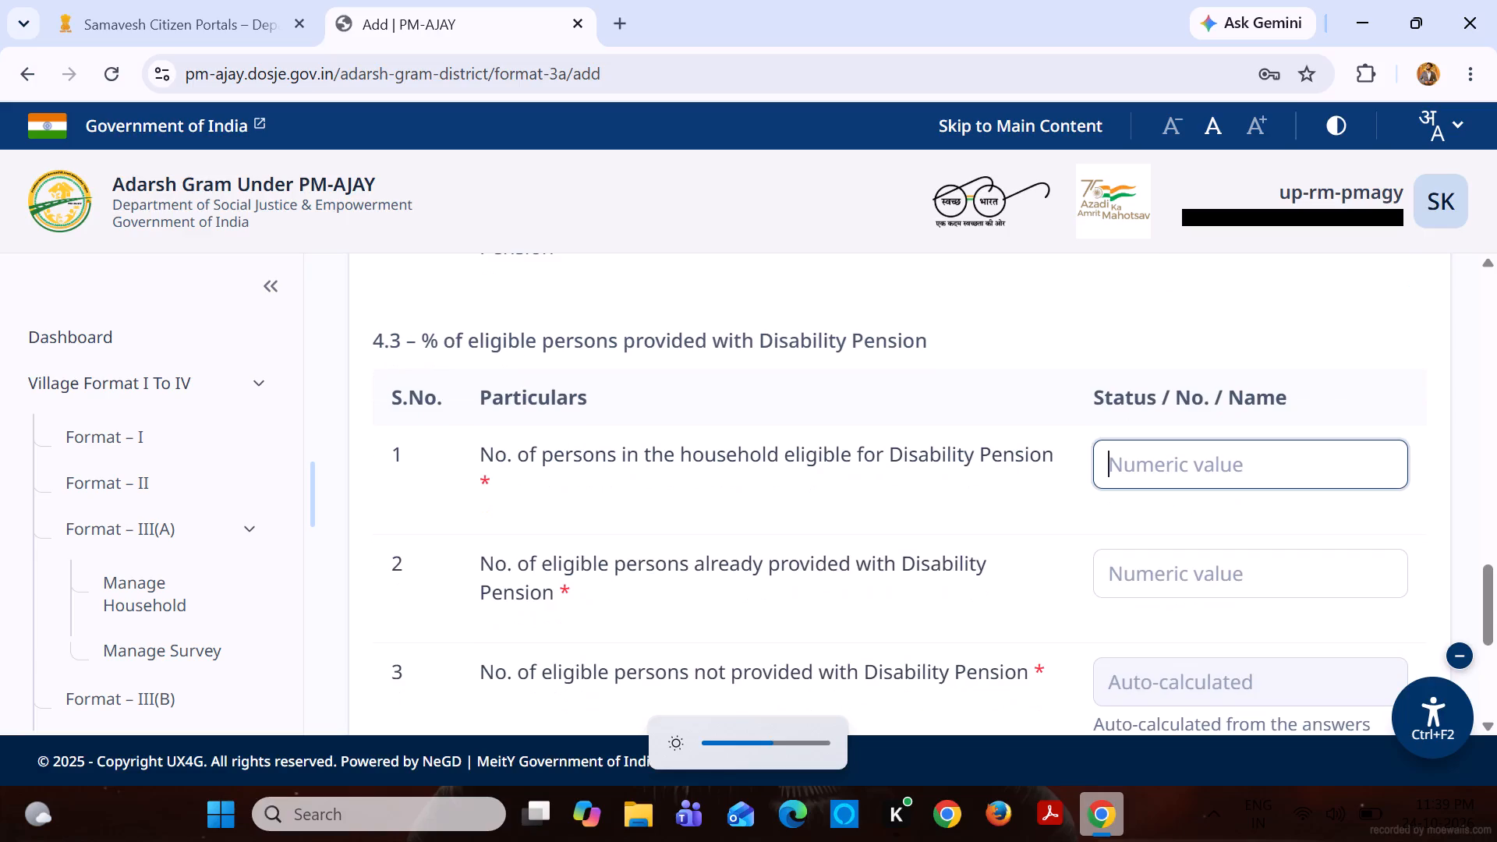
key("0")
left_click(1342, 602)
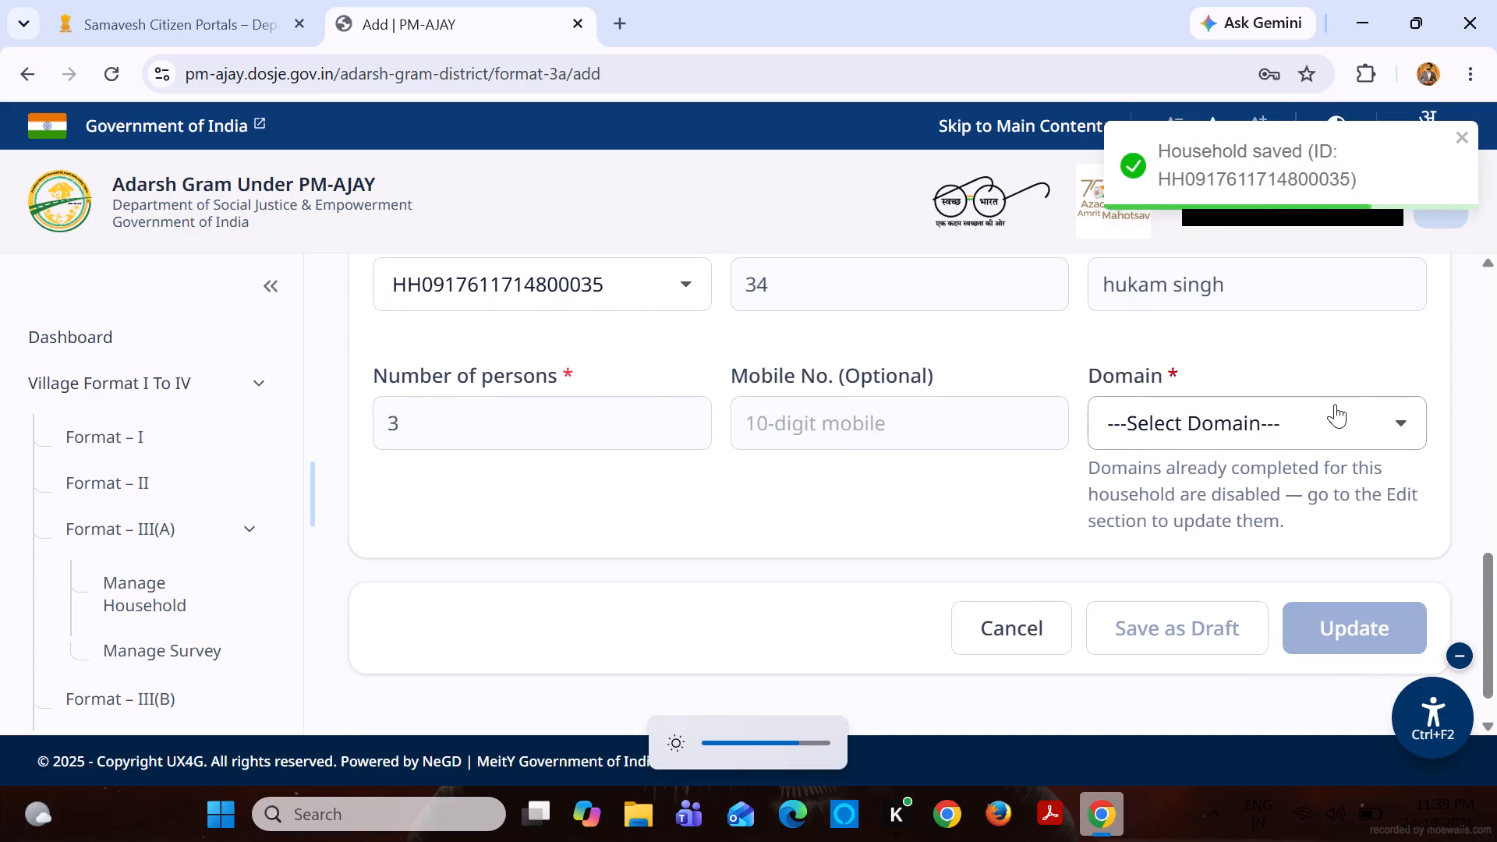
For Rural Roads and Housing, answer No to living in a Kachcha/unsafe house in 5.3, and submit.
left_click(1335, 404)
scroll(1223, 318, "down", 4)
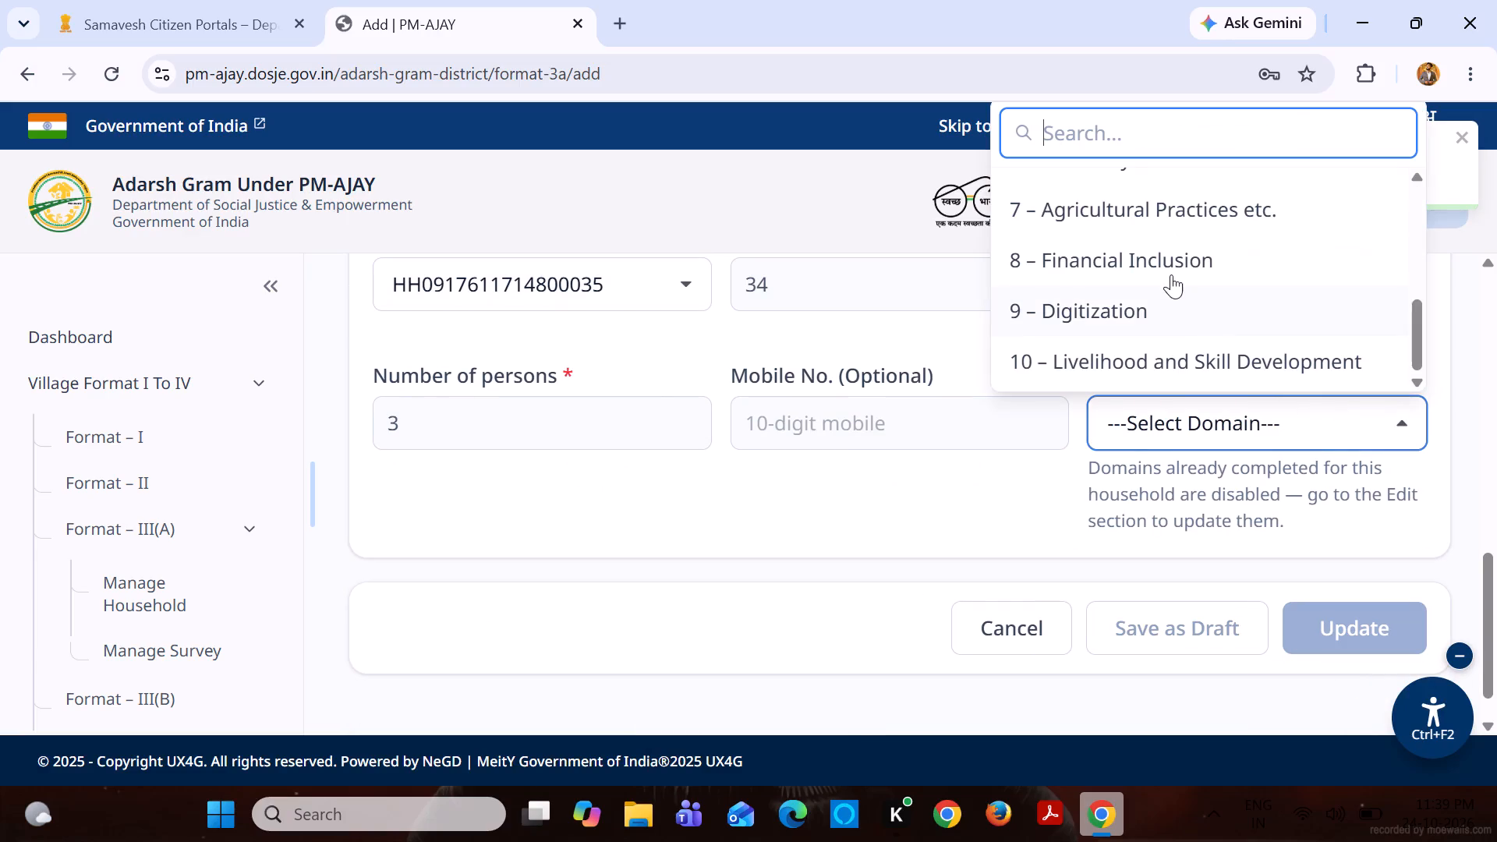
scroll(1166, 261, "up", 2)
left_click(1166, 261)
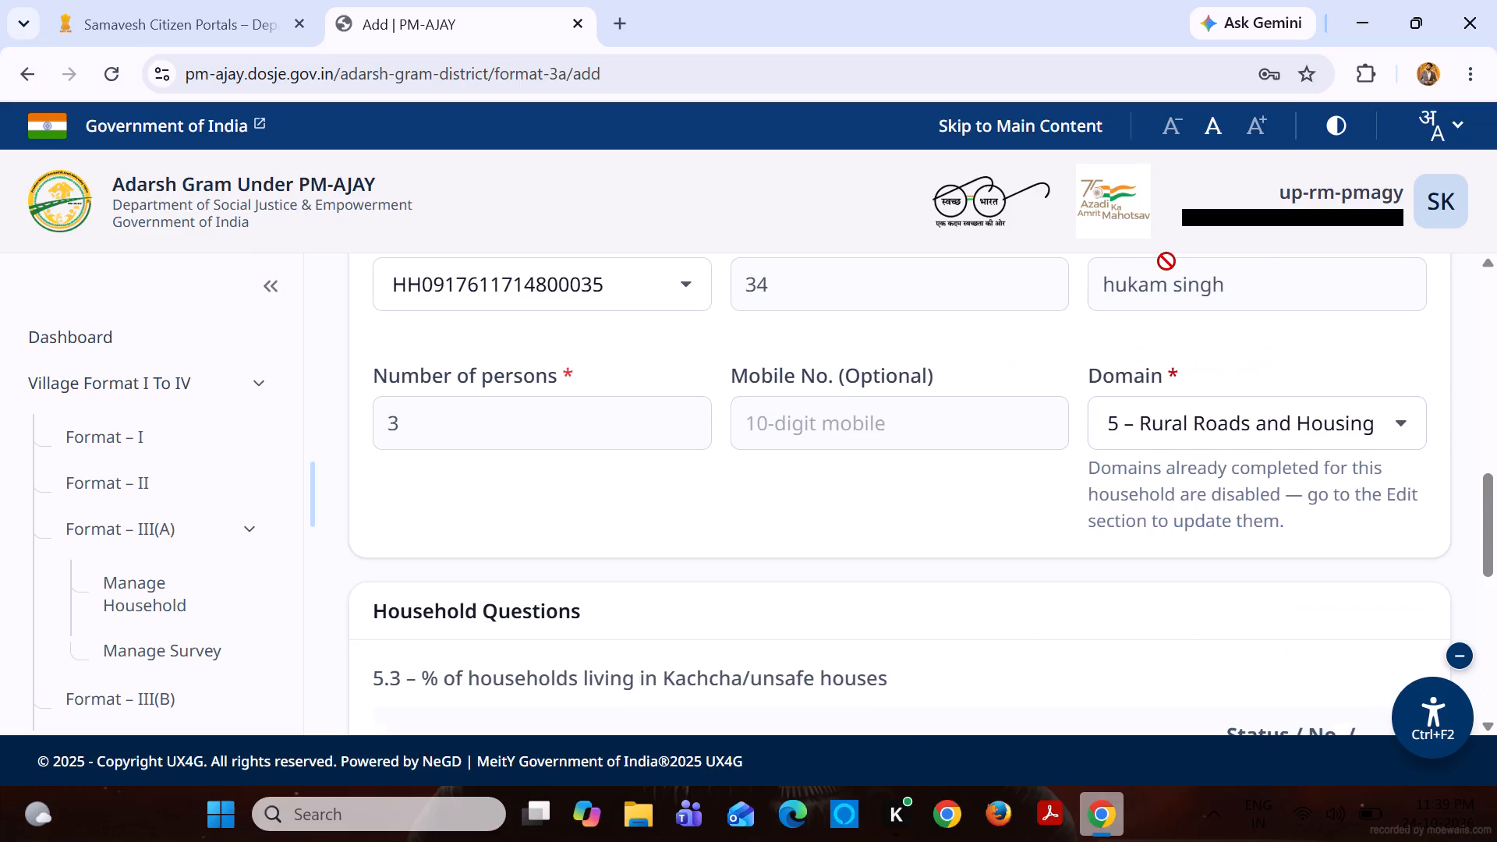
scroll(1233, 453, "down", 1)
left_click_drag(1315, 617, 1276, 734)
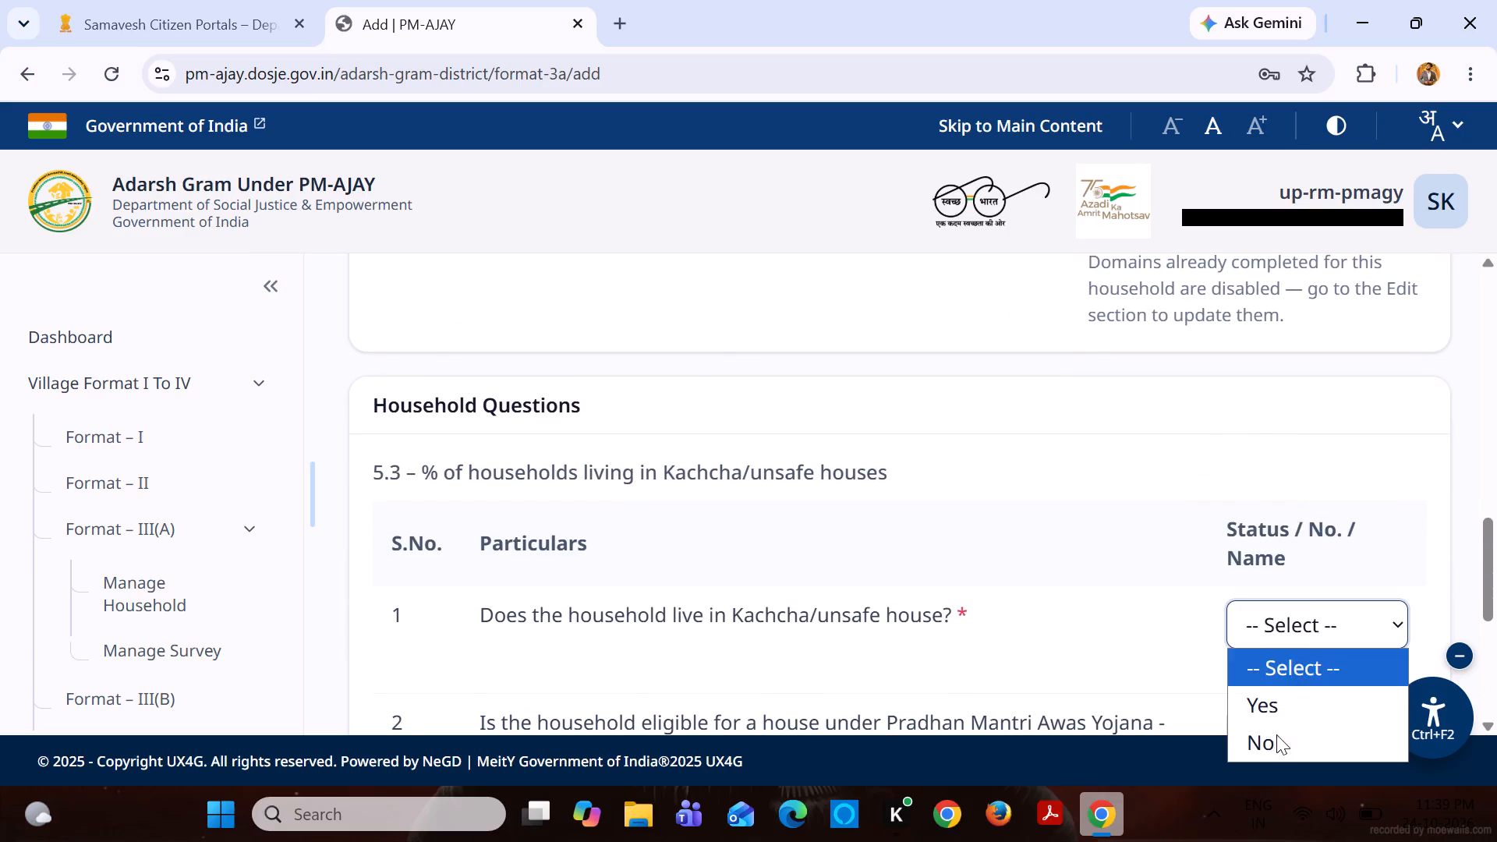
left_click_drag(1276, 734, 1276, 735)
left_click(1276, 735)
scroll(1232, 578, "down", 9)
left_click(1351, 567)
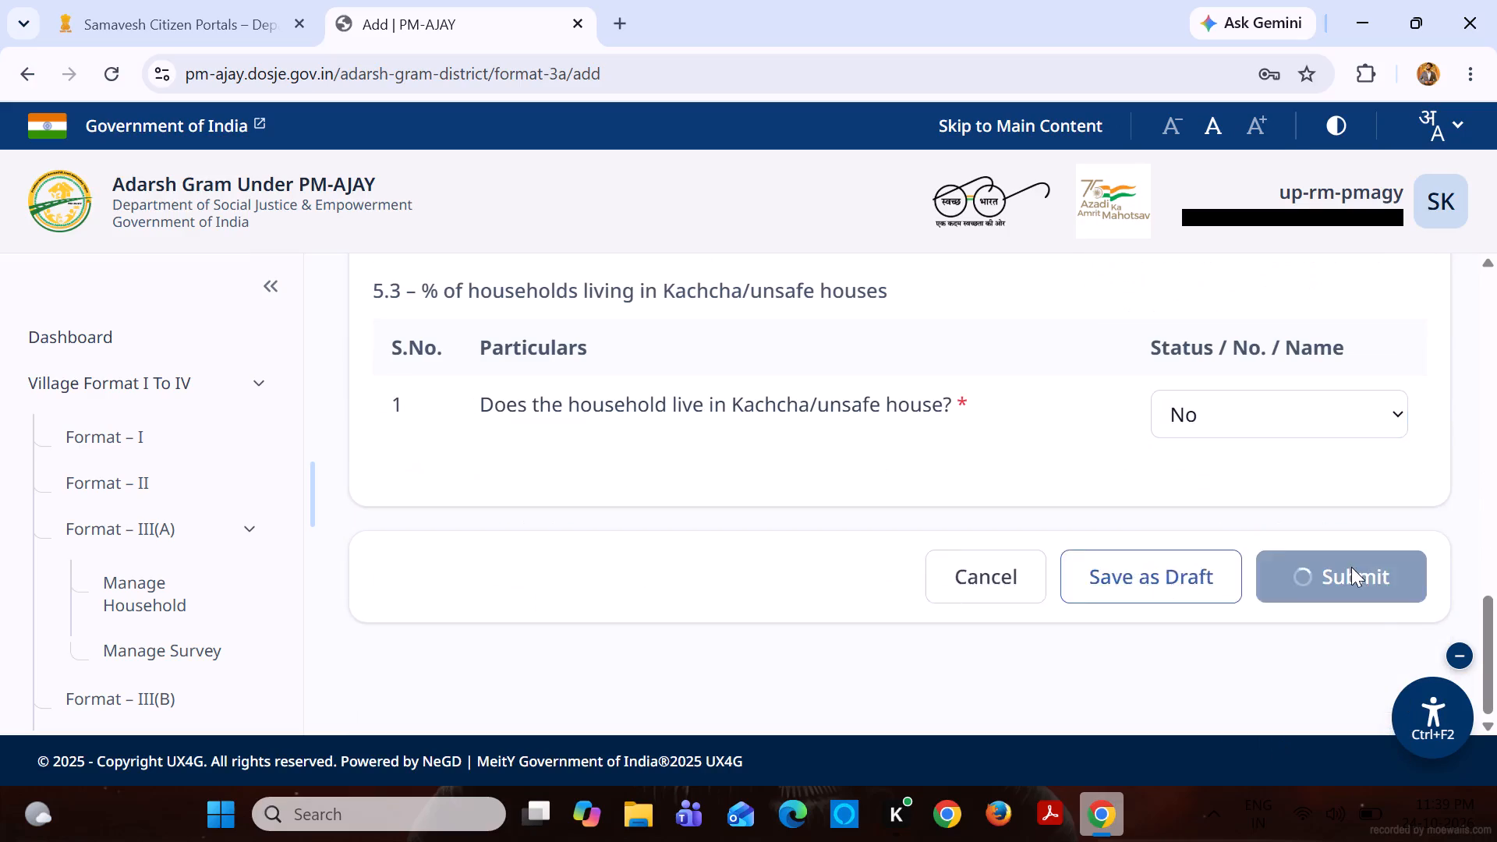
Choose the Electricity and Clean Fuel domain and answer Yes to the house having an electricity connection in 6.2.
left_click(1277, 373)
scroll(1198, 492, "down", 1)
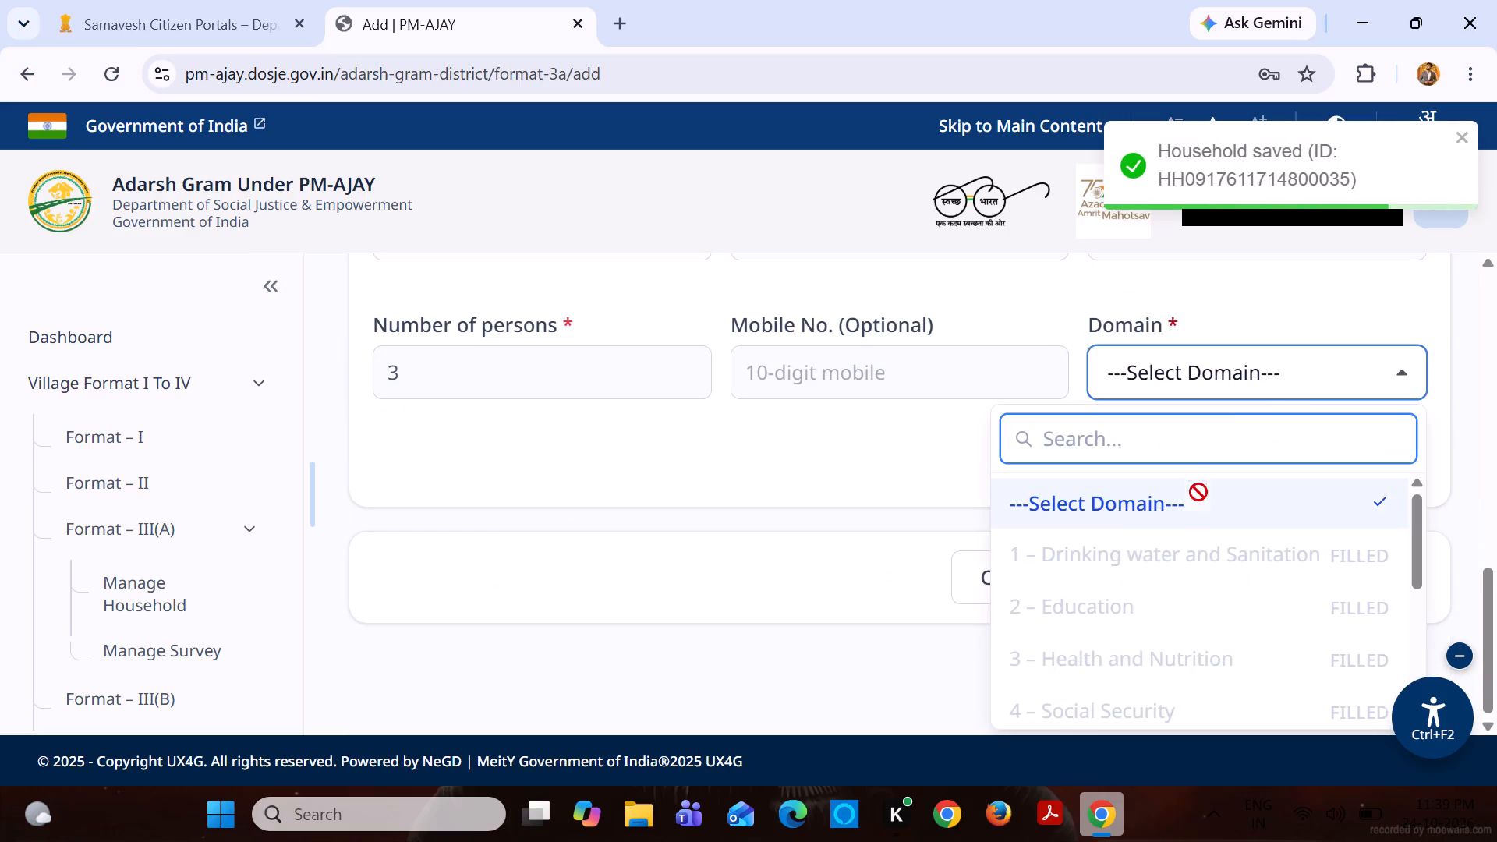
scroll(1198, 492, "down", 1)
left_click(1127, 552)
scroll(1231, 563, "down", 2)
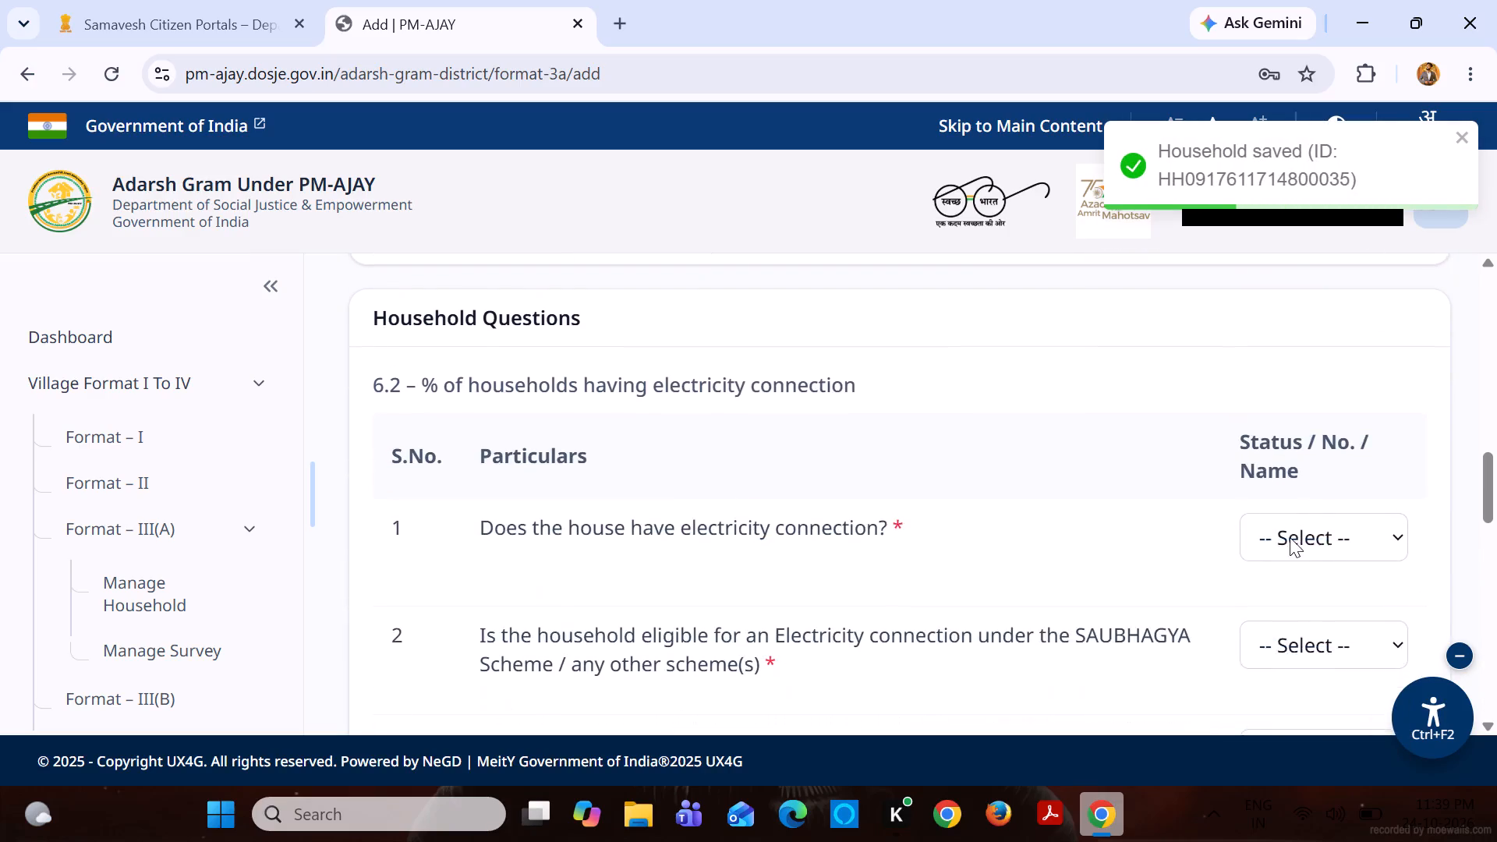
left_click(1325, 554)
left_click(1282, 622)
In 6.3, answer Yes to both having an electricity connection and using at least one LED bulb.
scroll(1282, 622, "down", 3)
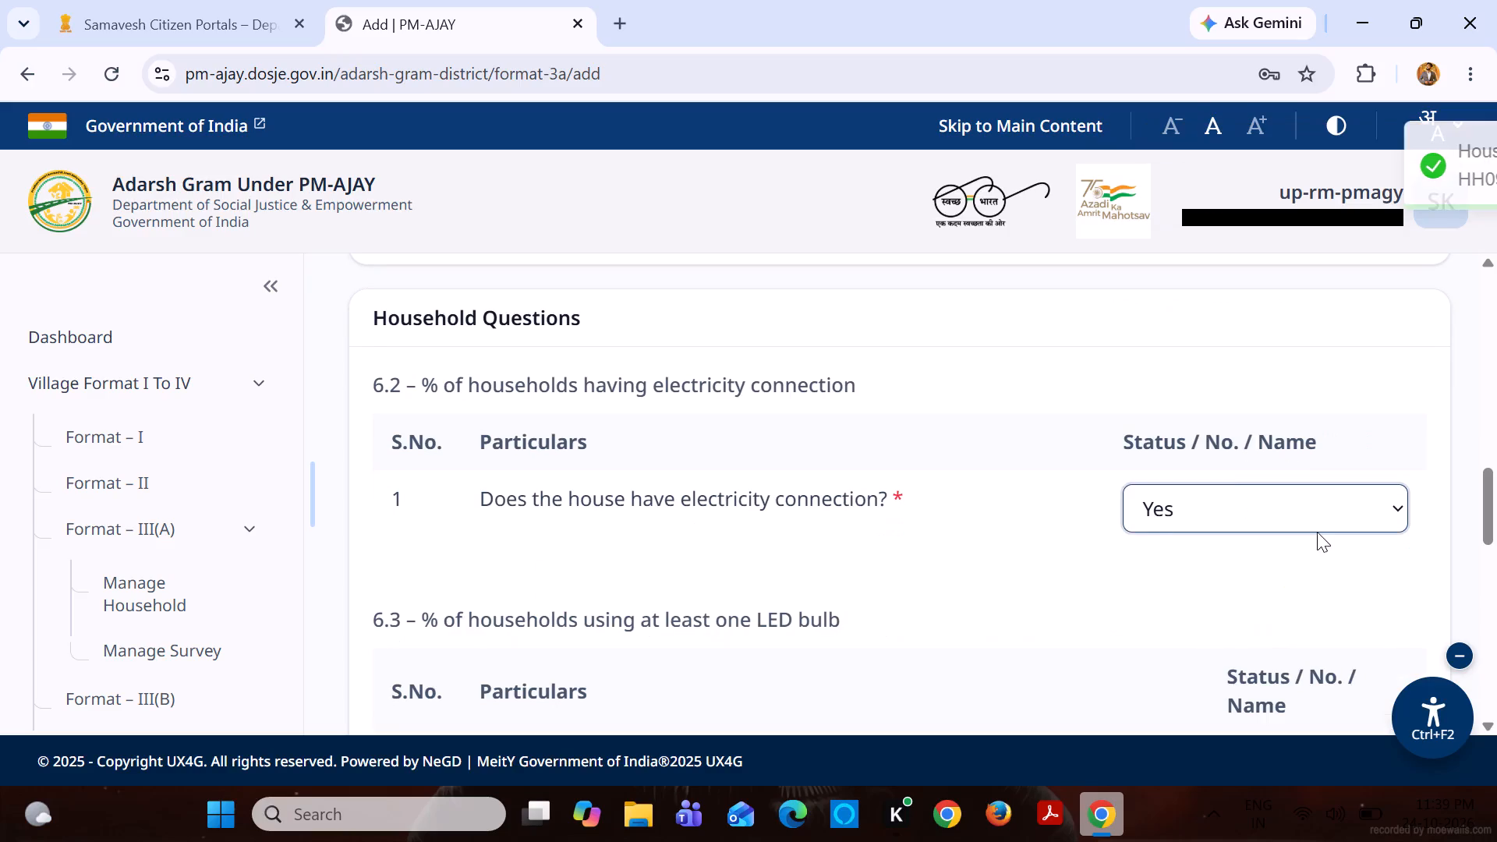
scroll(1317, 532, "down", 4)
left_click_drag(1357, 403, 1269, 504)
left_click(1269, 504)
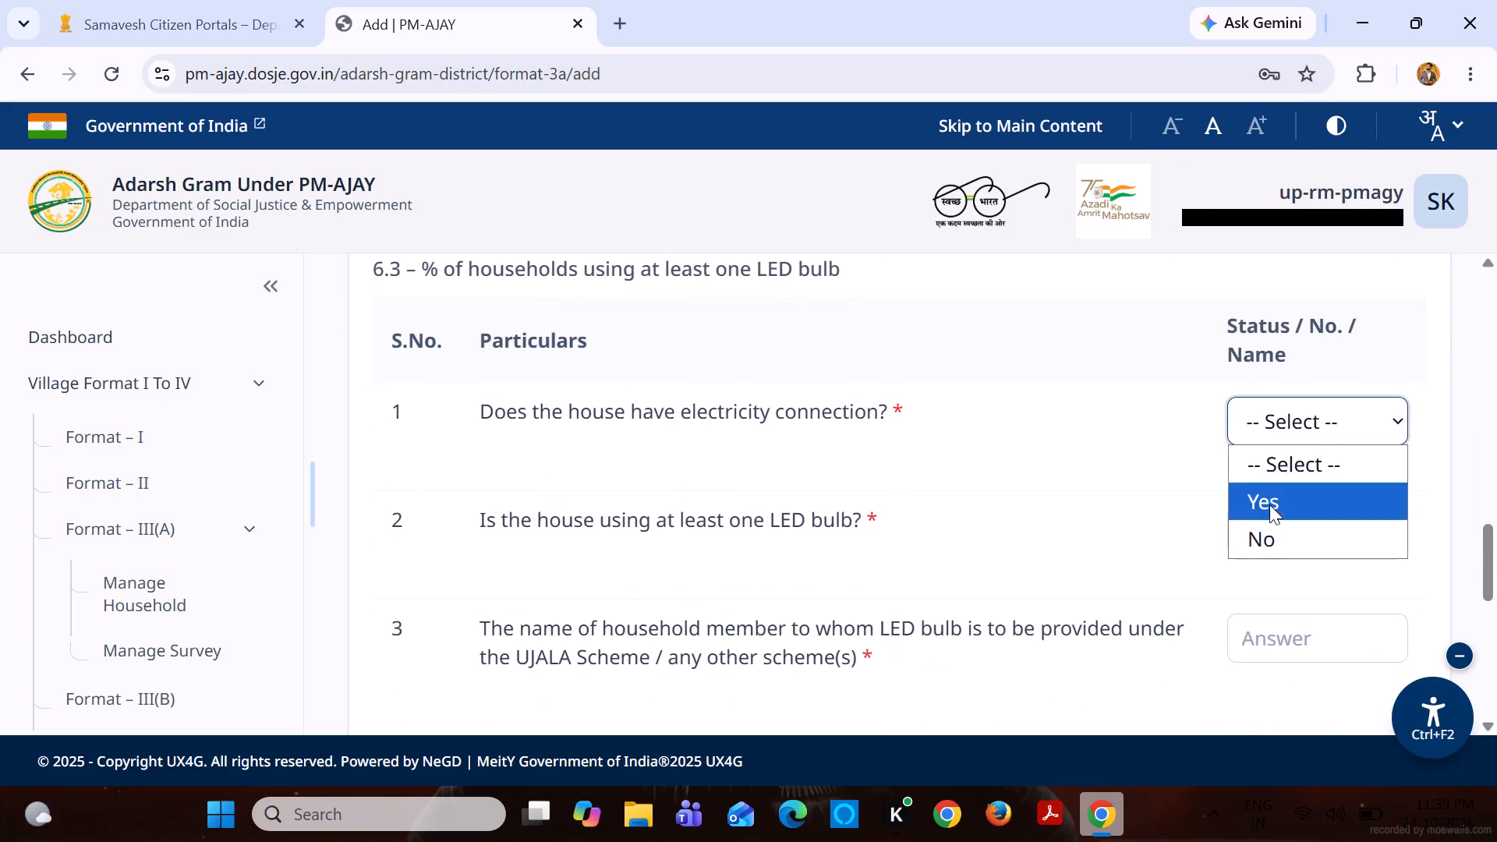
scroll(1269, 504, "down", 3)
left_click_drag(1313, 529, 1300, 592)
left_click(1300, 592)
Answer Yes to the house using clean fuel in 6.4, and submit the Electricity and Clean Fuel domain.
scroll(1300, 592, "down", 2)
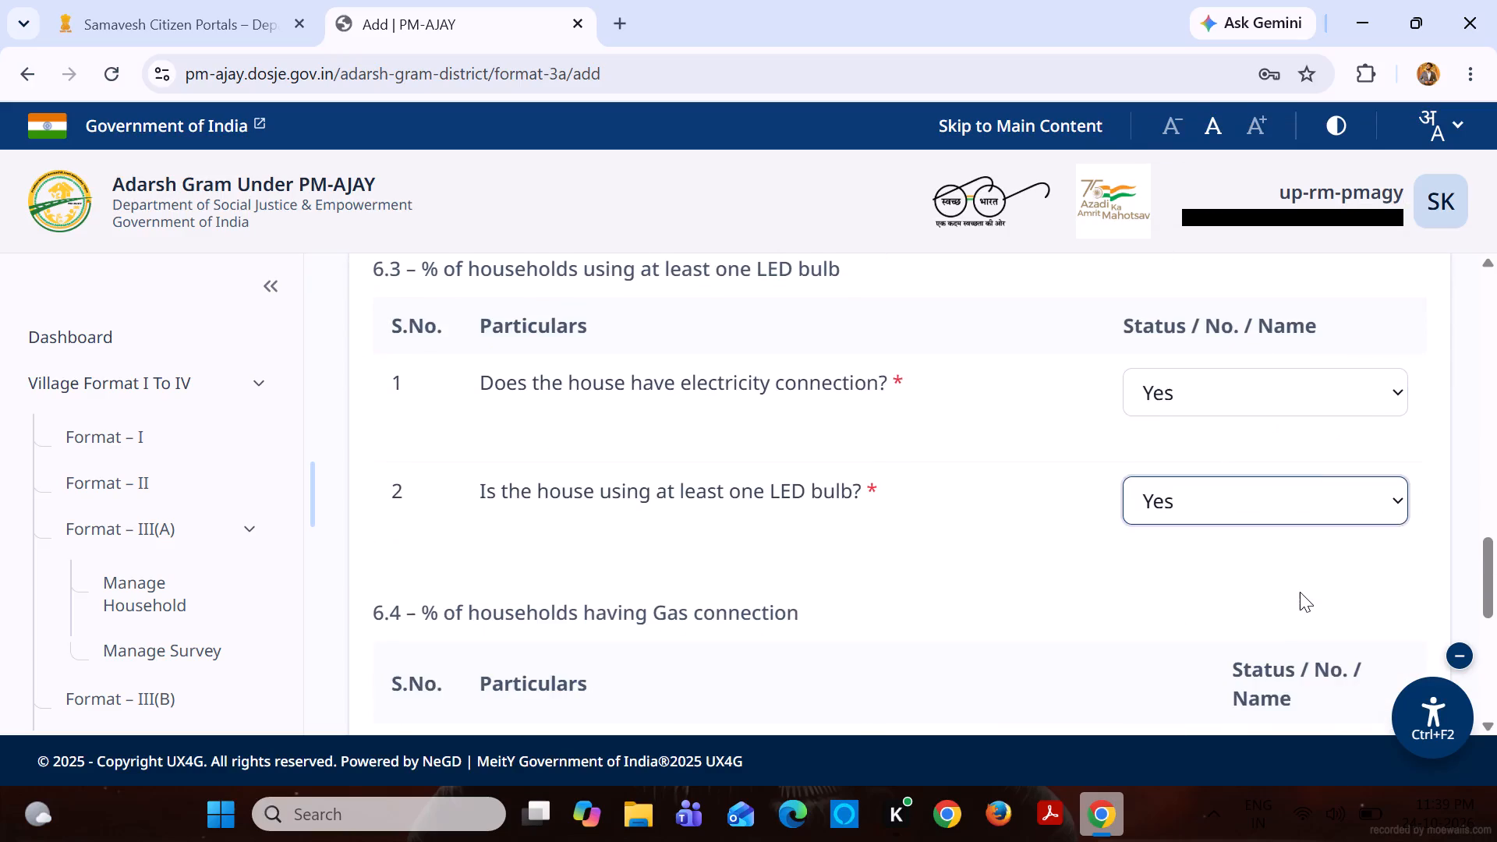
scroll(1300, 592, "down", 6)
left_click_drag(1328, 469, 1290, 523)
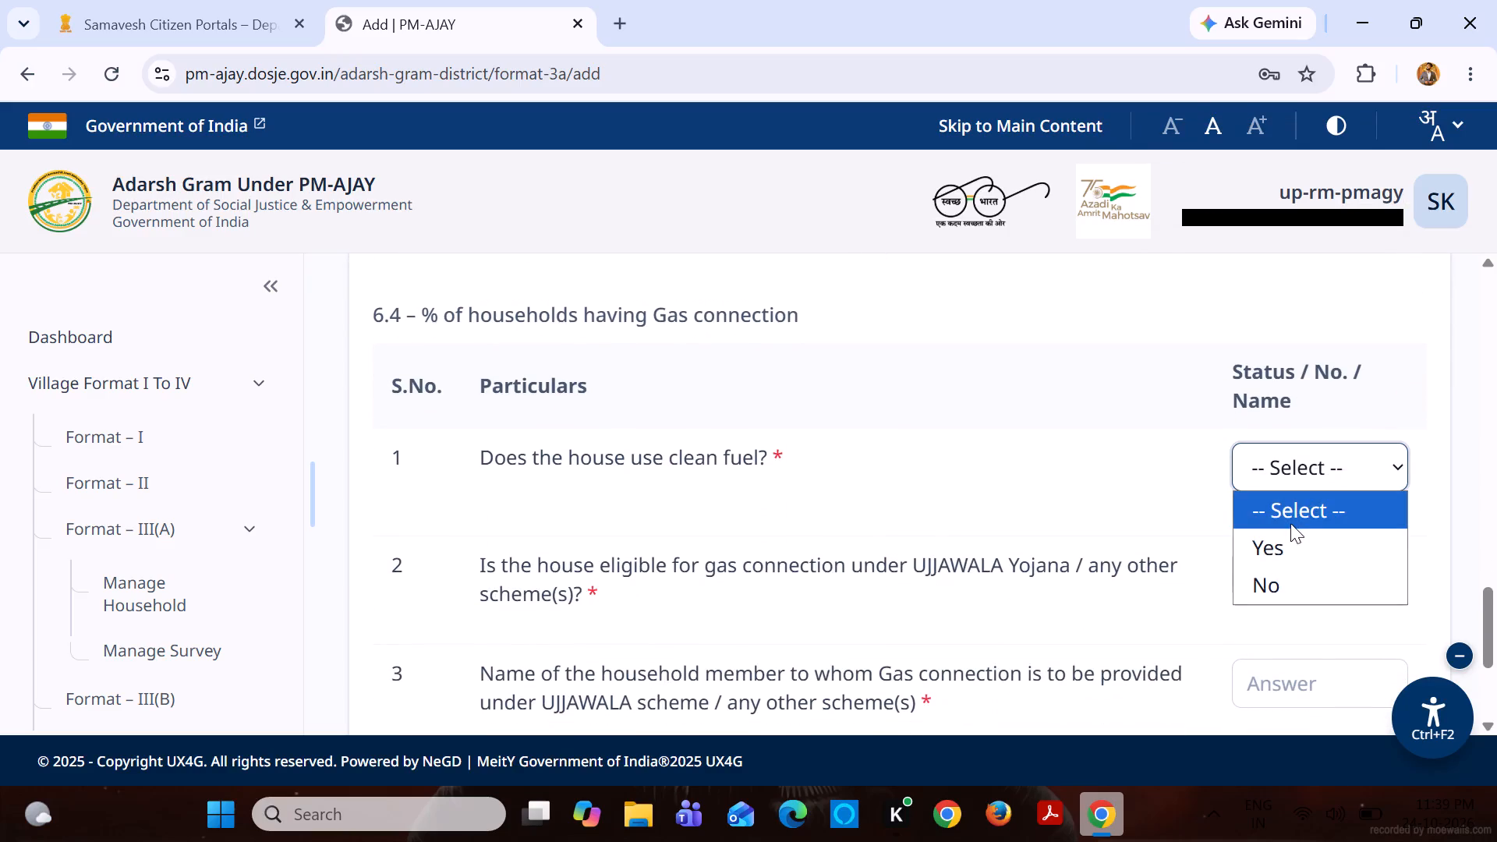
left_click(1298, 550)
scroll(1298, 550, "down", 3)
left_click(1353, 567)
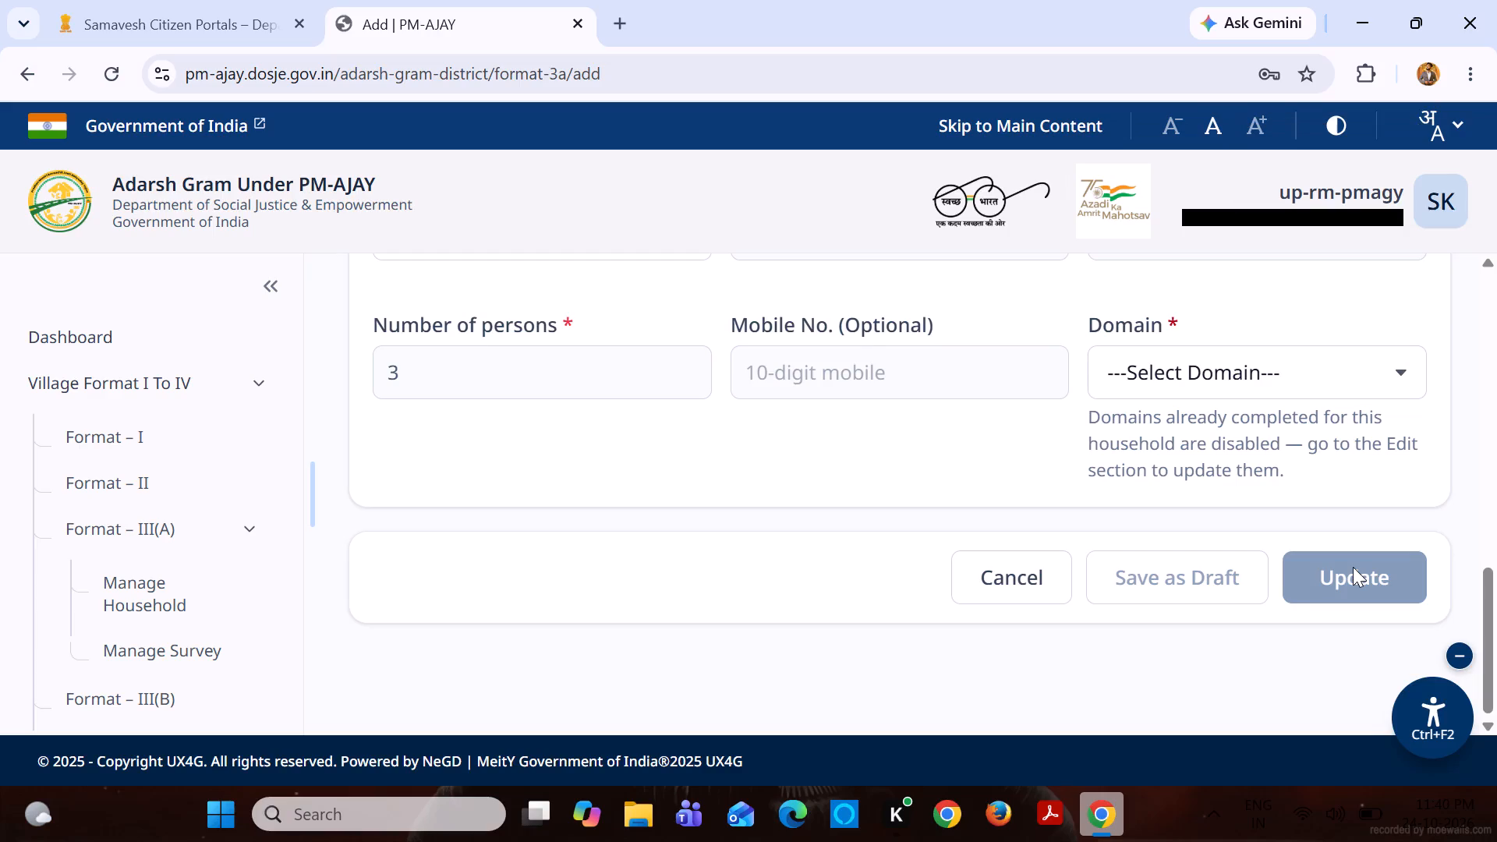
For Agricultural Practices etc., answer No to the household being involved in farming, and submit.
left_click(1355, 379)
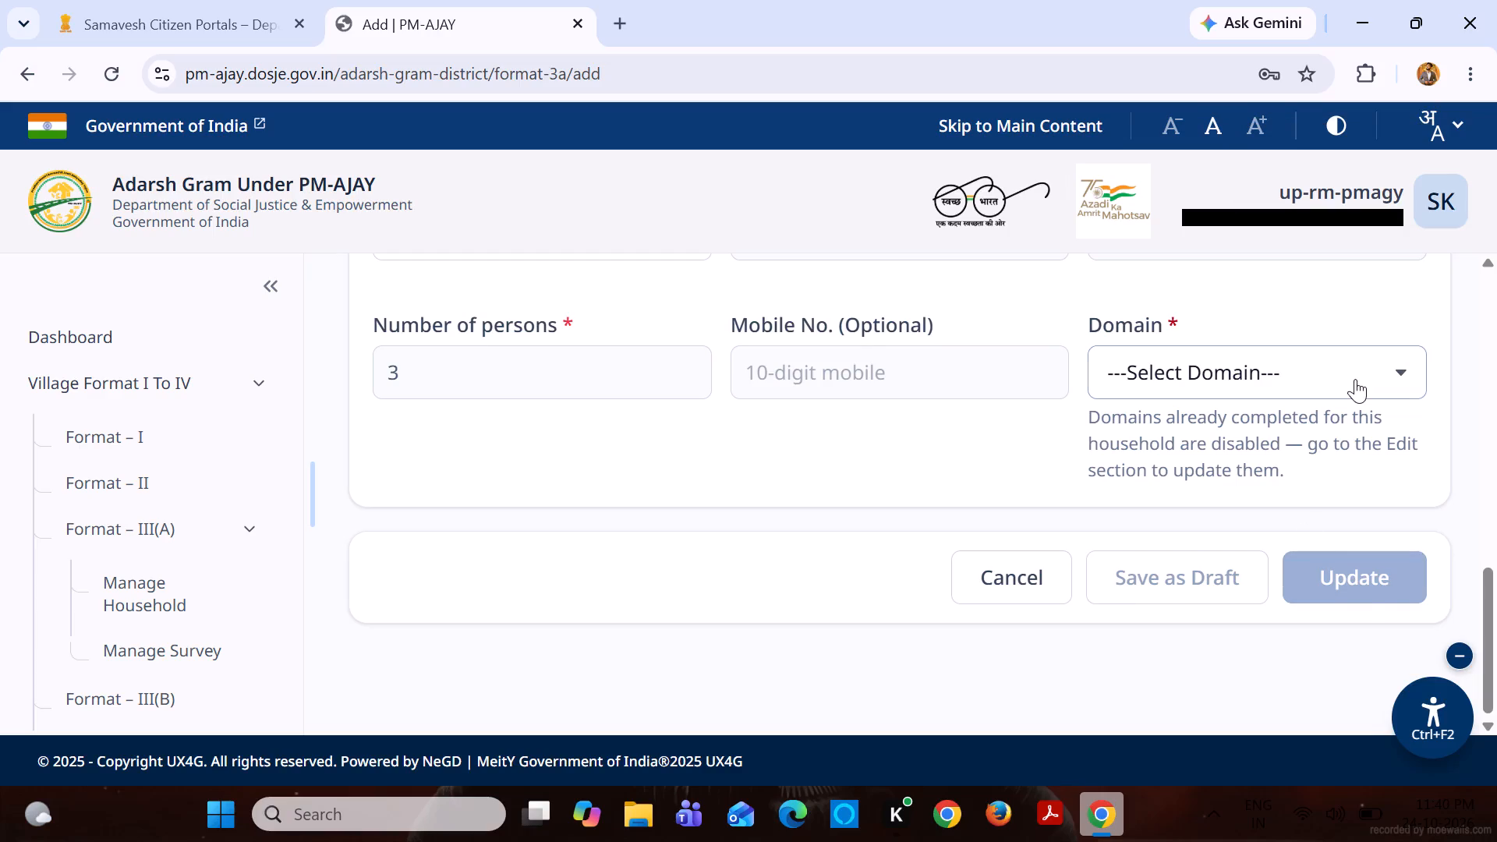
scroll(1165, 504, "down", 3)
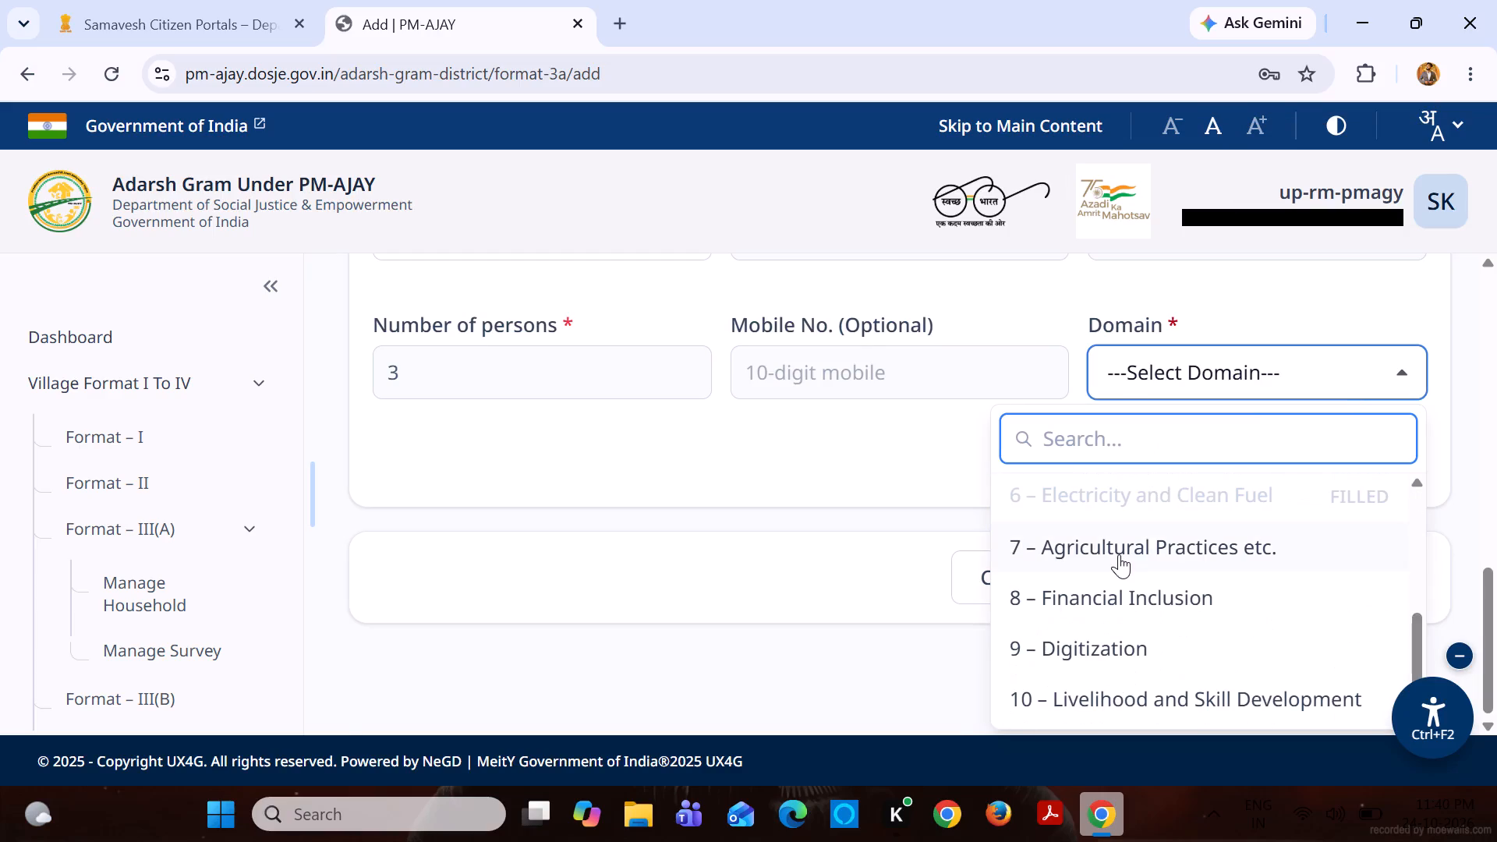
left_click(1119, 554)
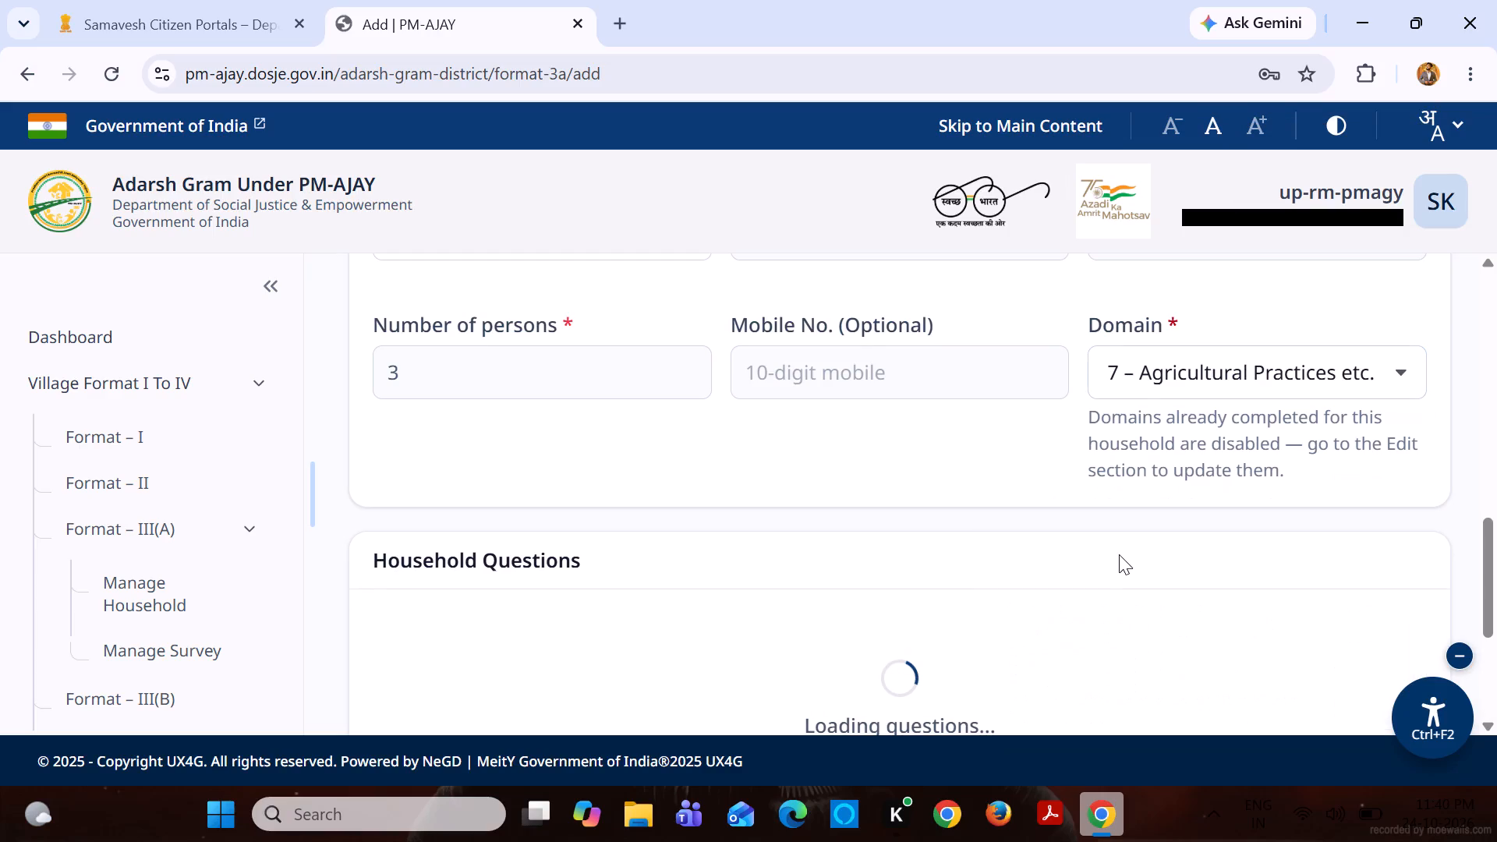
scroll(1193, 481, "down", 4)
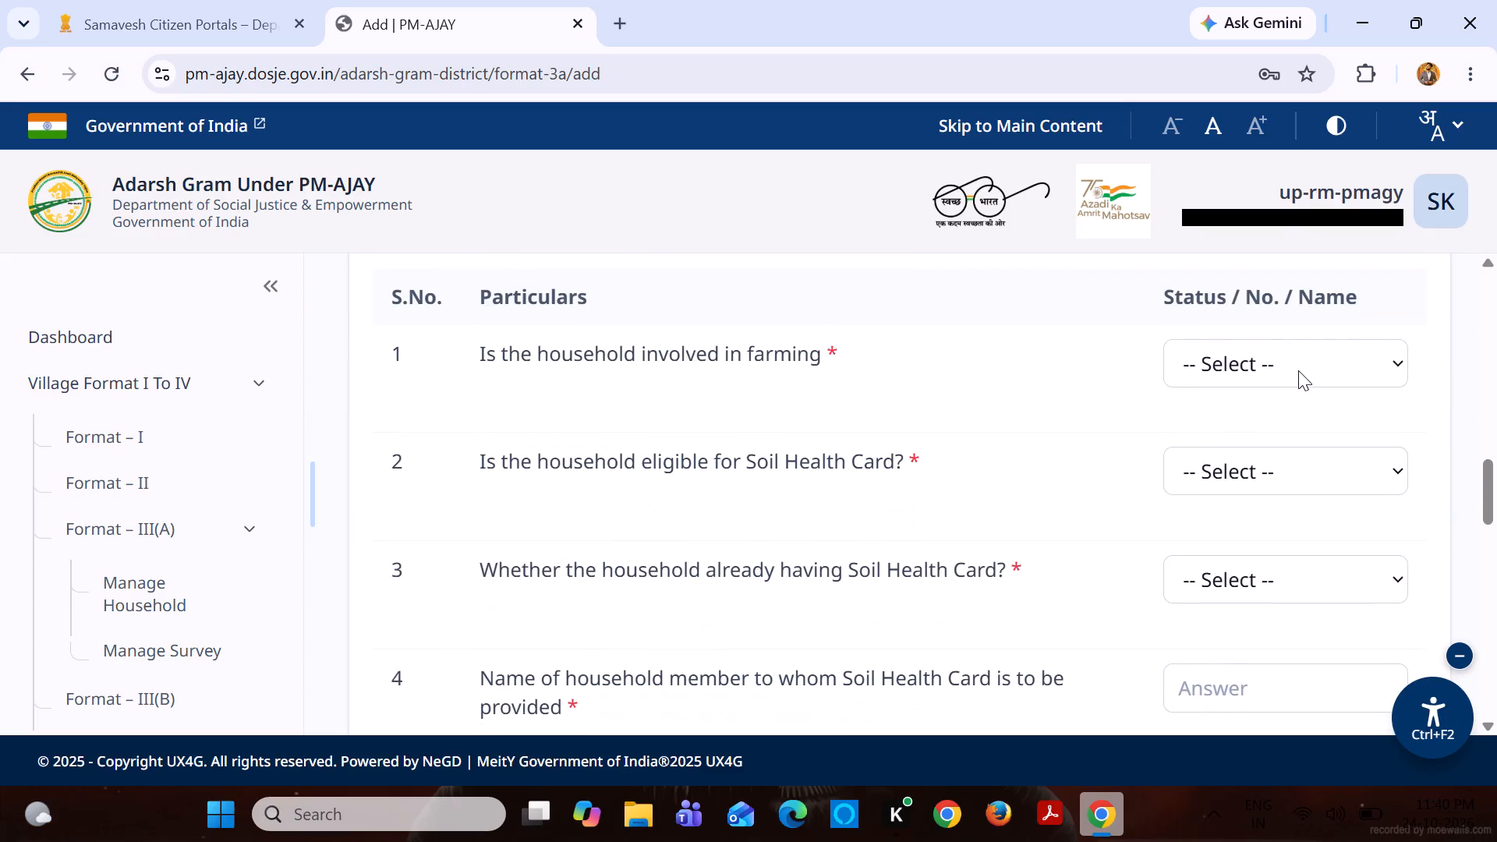
left_click(1298, 370)
left_click(1245, 463)
scroll(1245, 463, "down", 11)
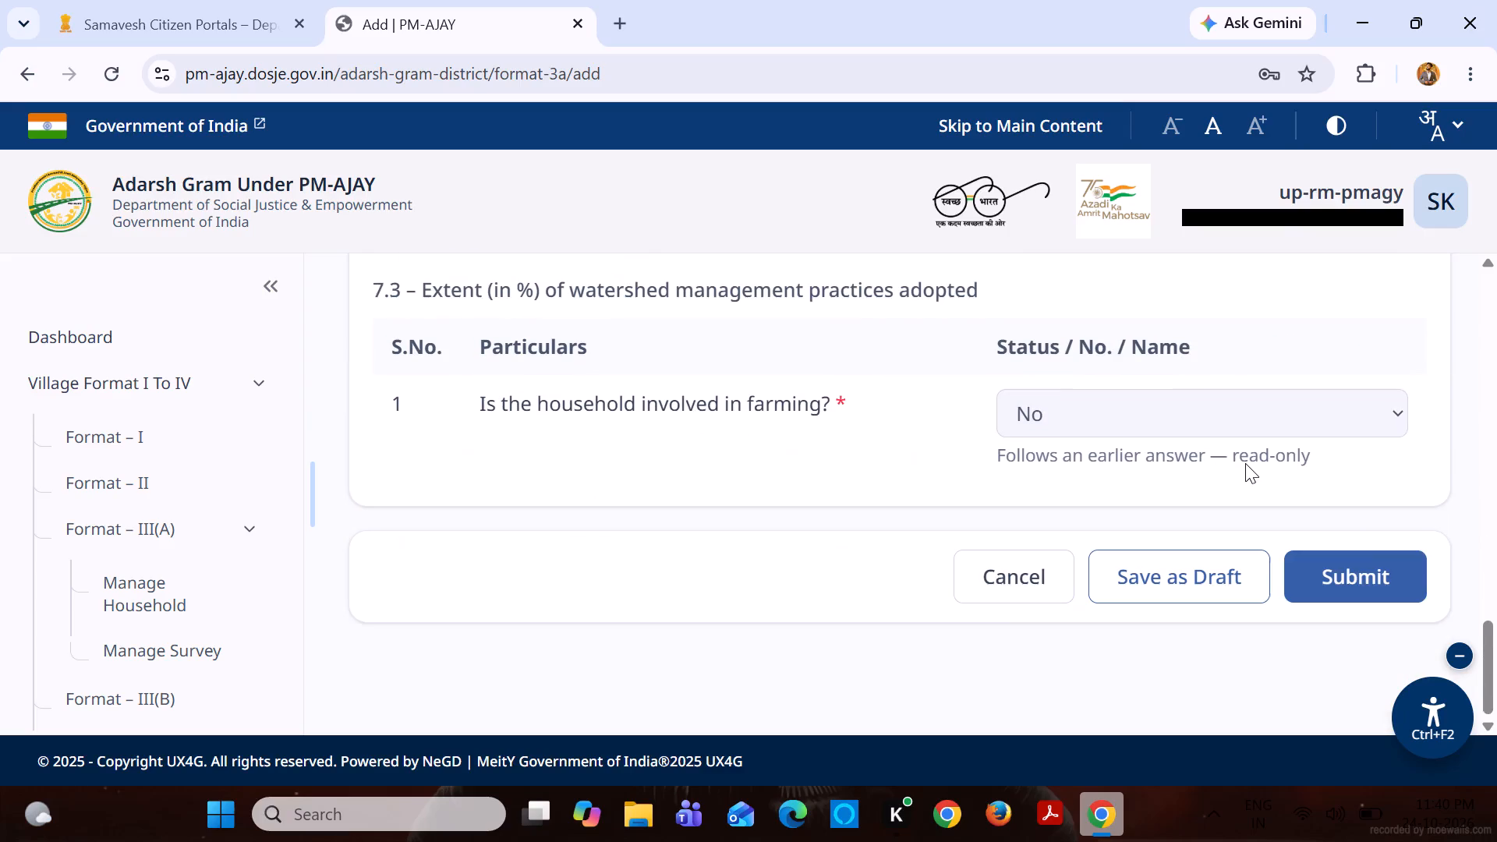
left_click(1359, 566)
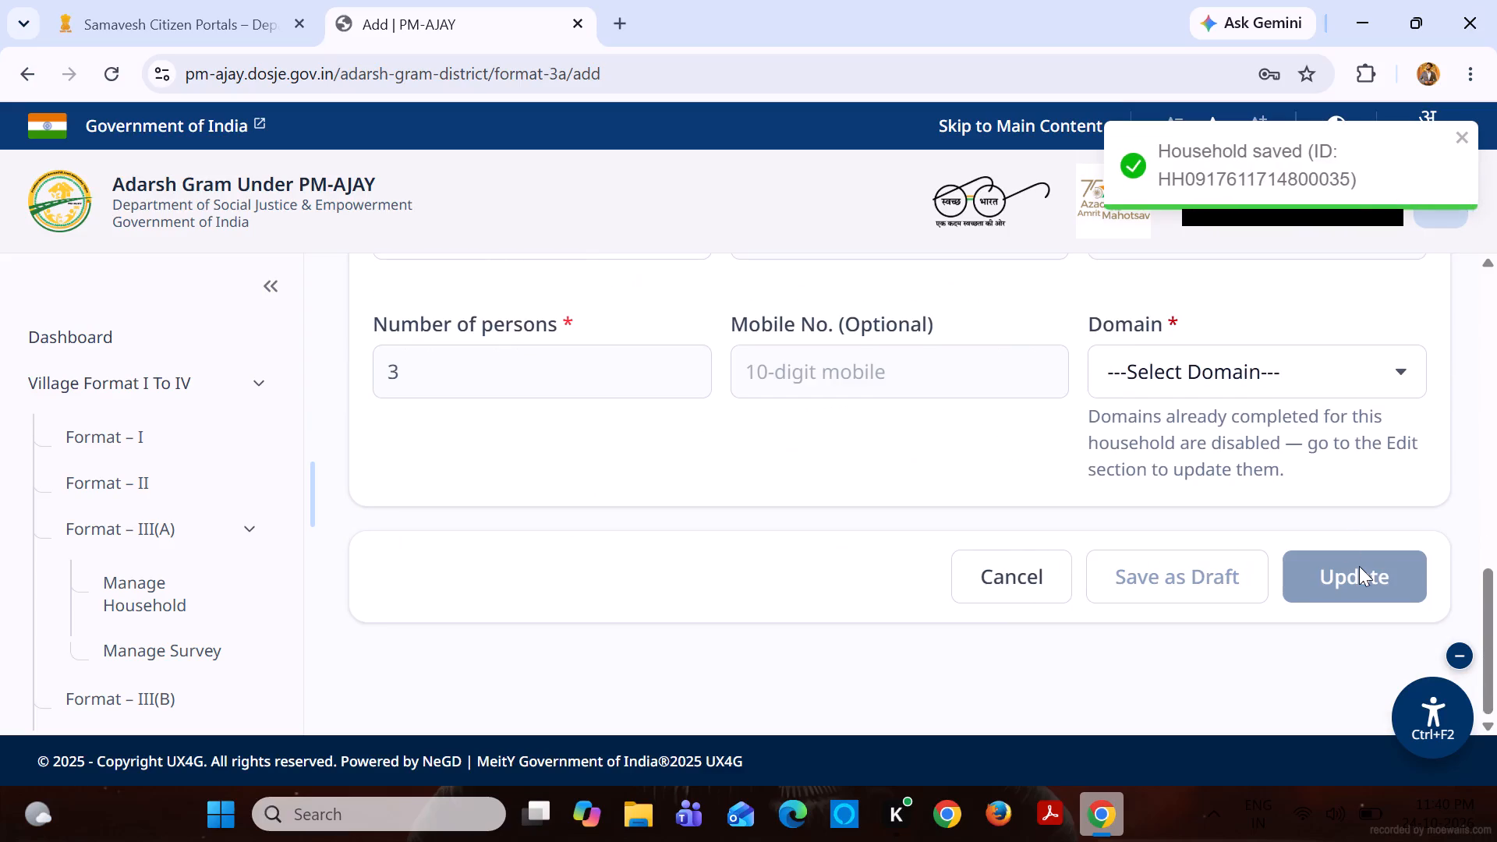
For Financial Inclusion, enter 0 persons above 5 years in 8.1 and 0 members eligible for a Banks/Post Office account in 8.2.
left_click(1283, 377)
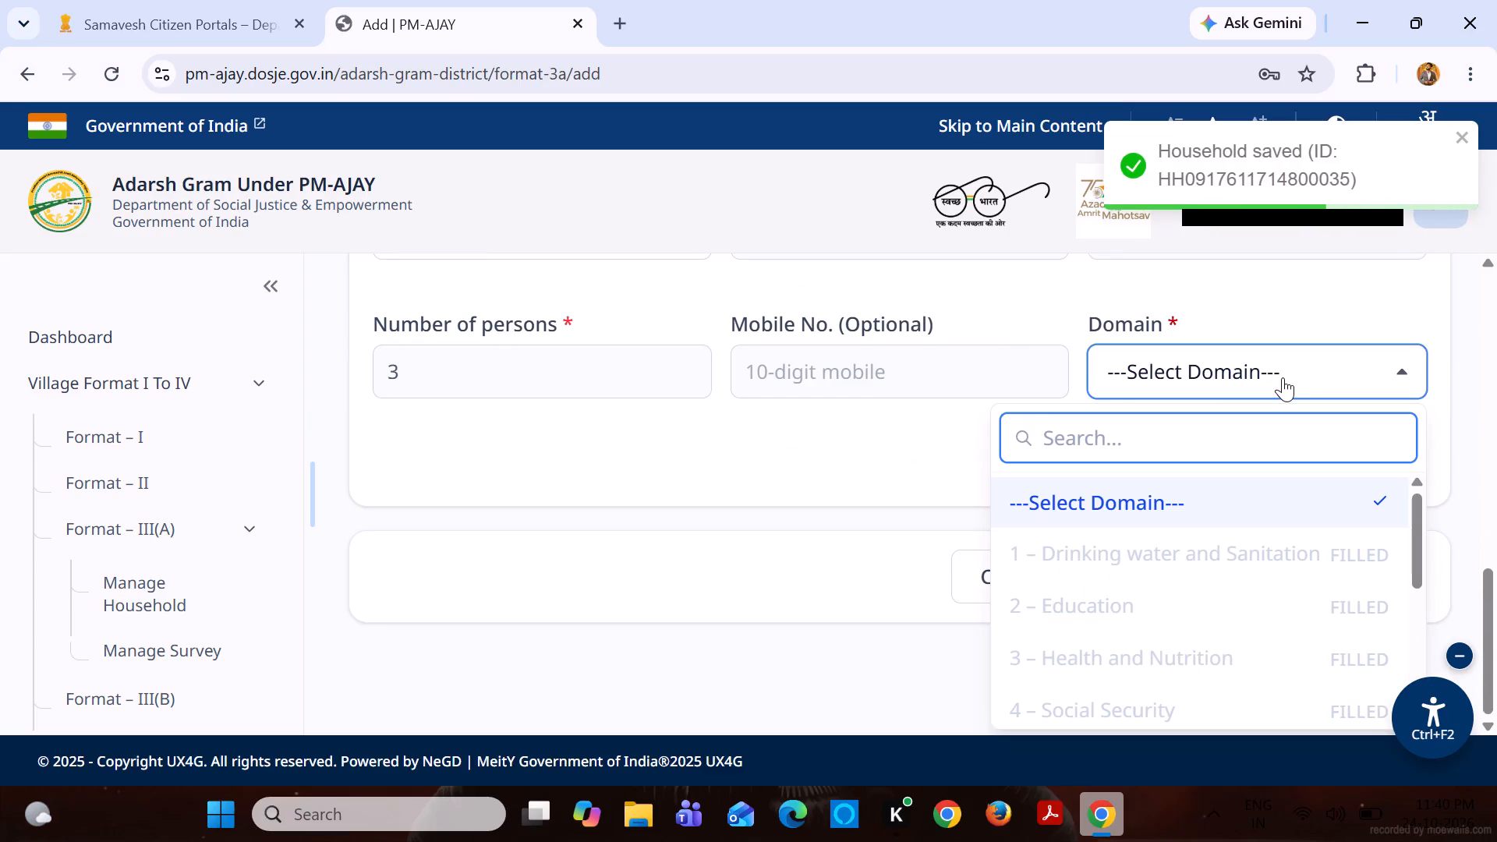
scroll(1207, 561, "down", 3)
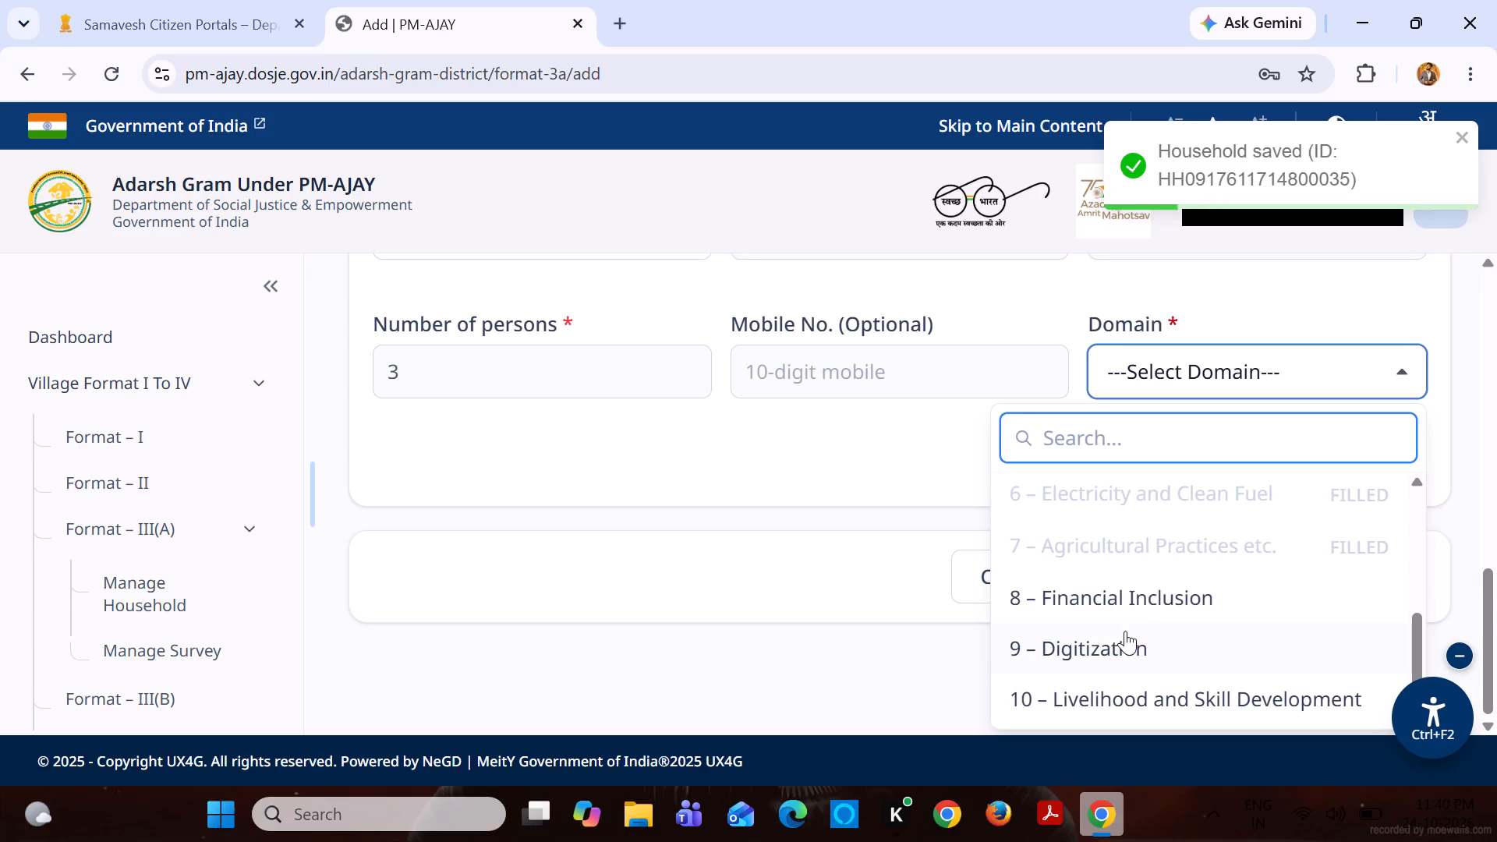
left_click(1155, 588)
scroll(1272, 582, "down", 1)
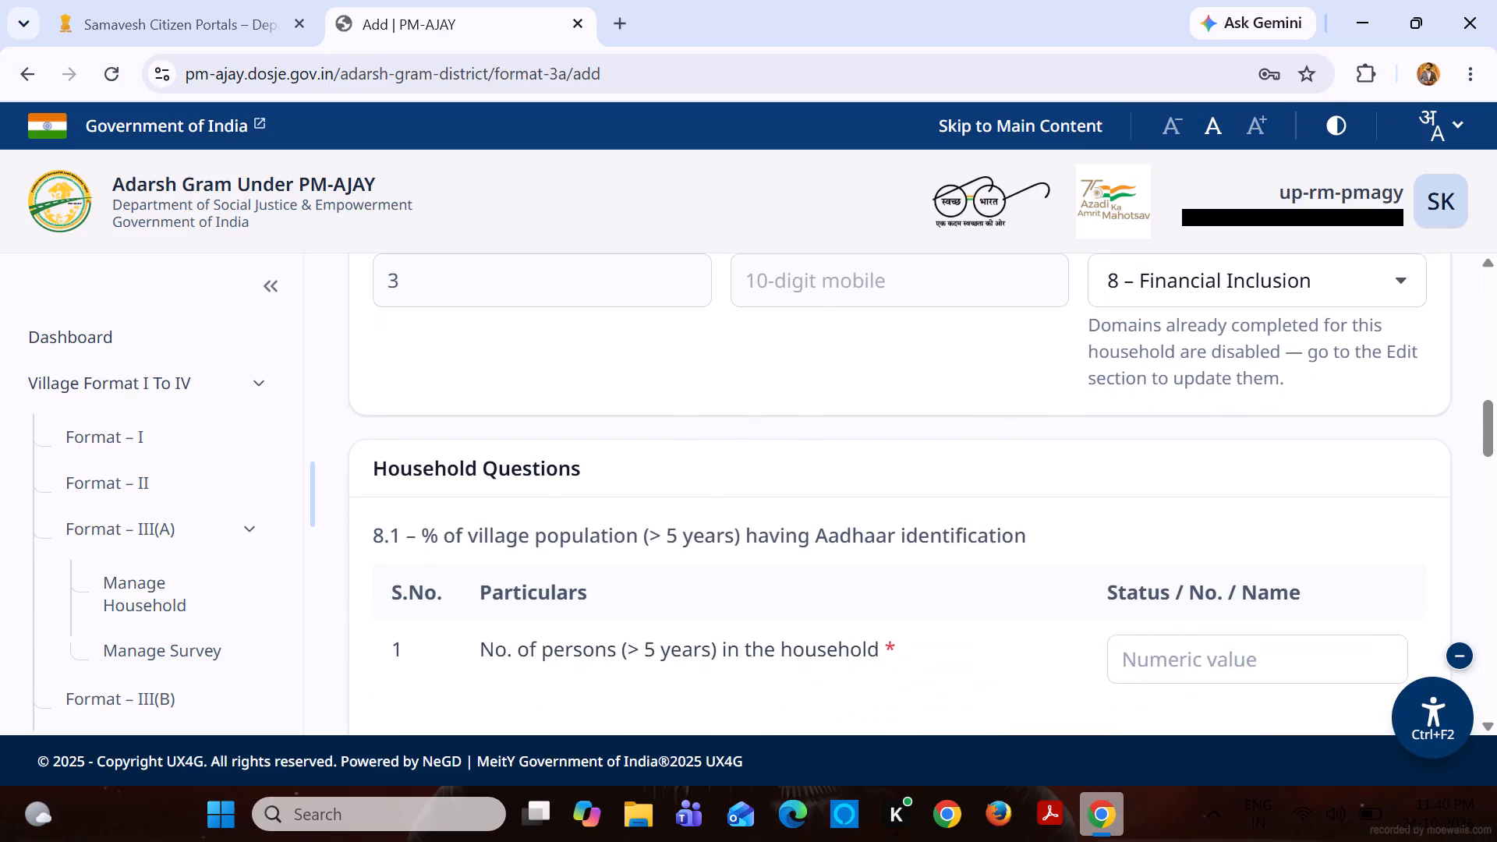
scroll(1272, 582, "down", 2)
left_click(1209, 531)
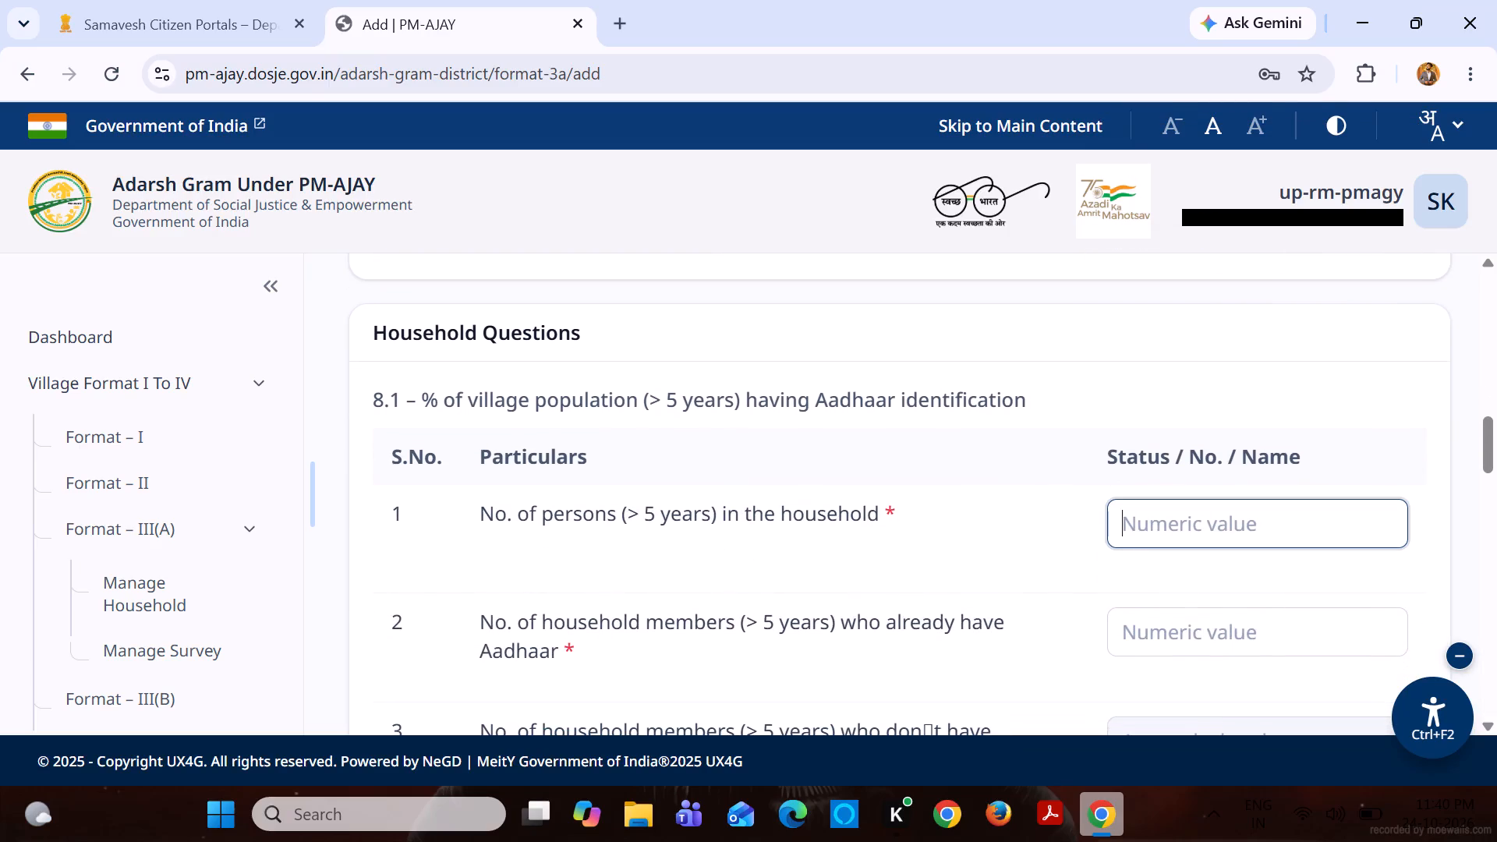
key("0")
scroll(1209, 531, "down", 3)
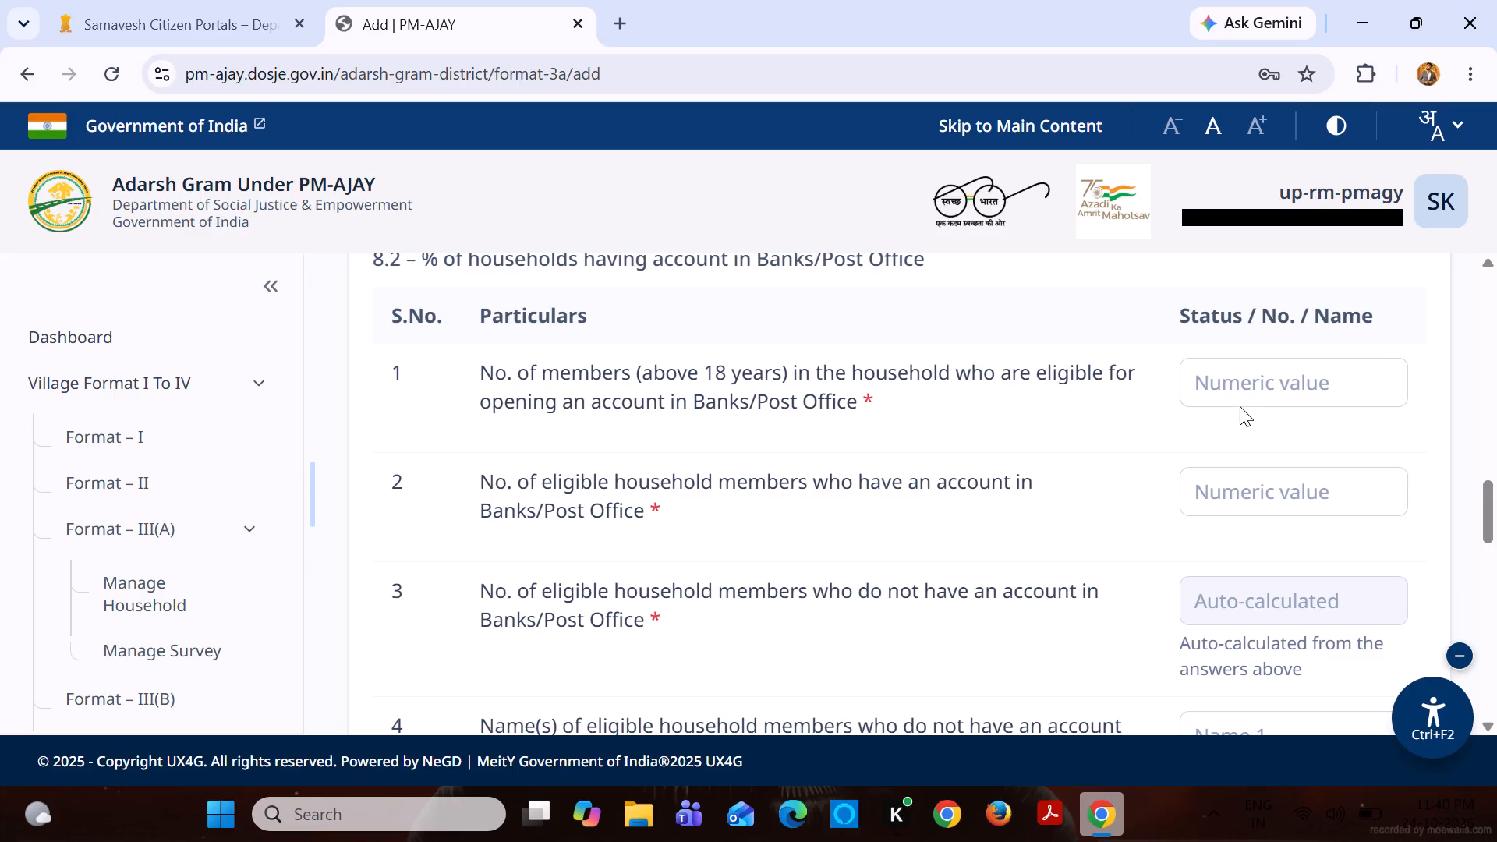
left_click(1248, 393)
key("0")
Enter 0 members eligible for Suraksha Bima Yojana in 8.3 and Jeevan Jyoti Bima Yojana in 8.4, and submit.
scroll(1248, 393, "down", 2)
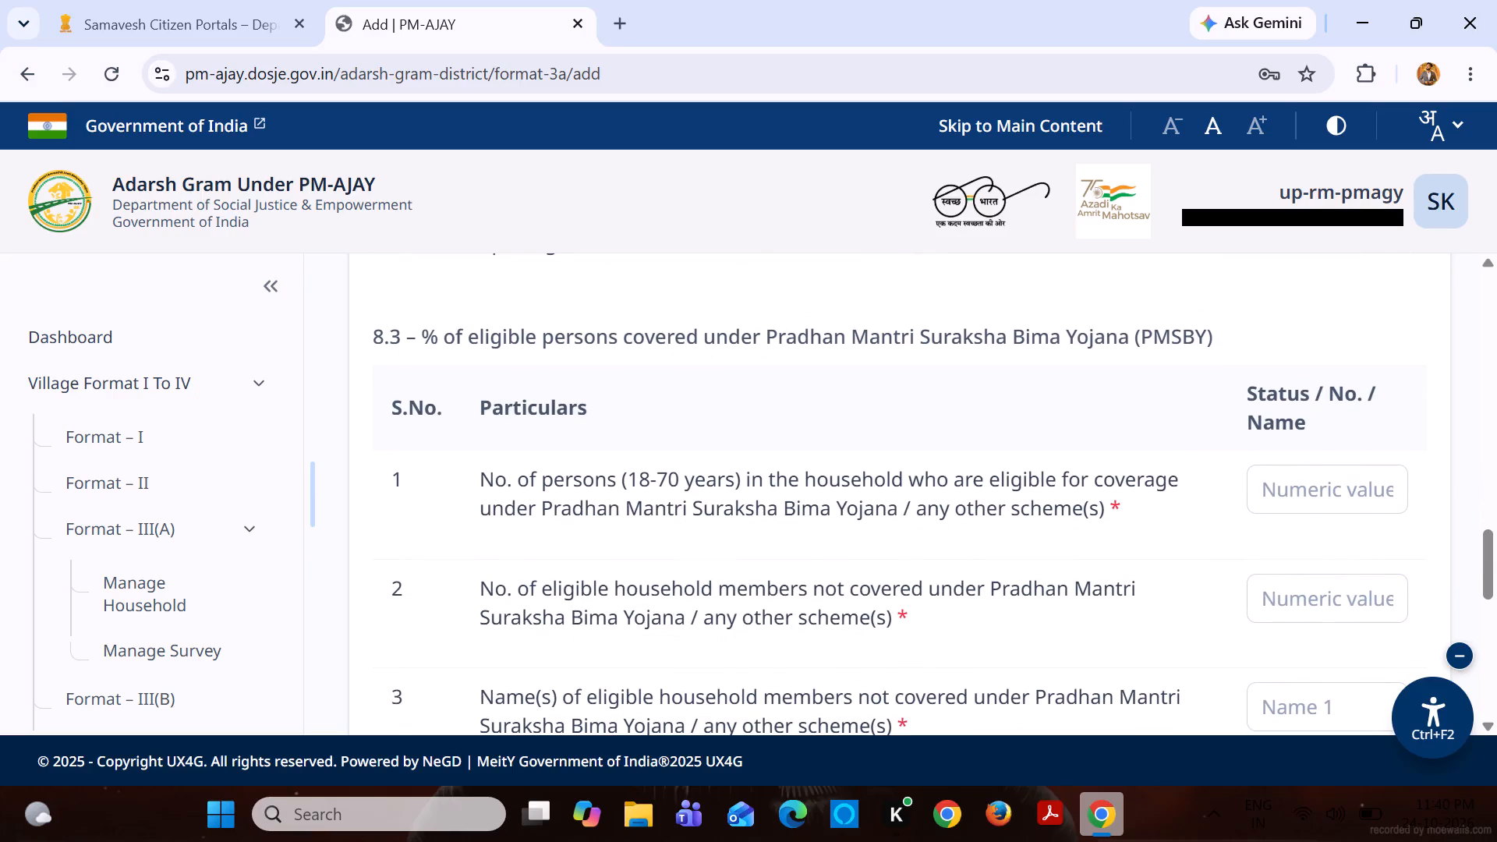
left_click(1284, 497)
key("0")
scroll(1284, 497, "down", 4)
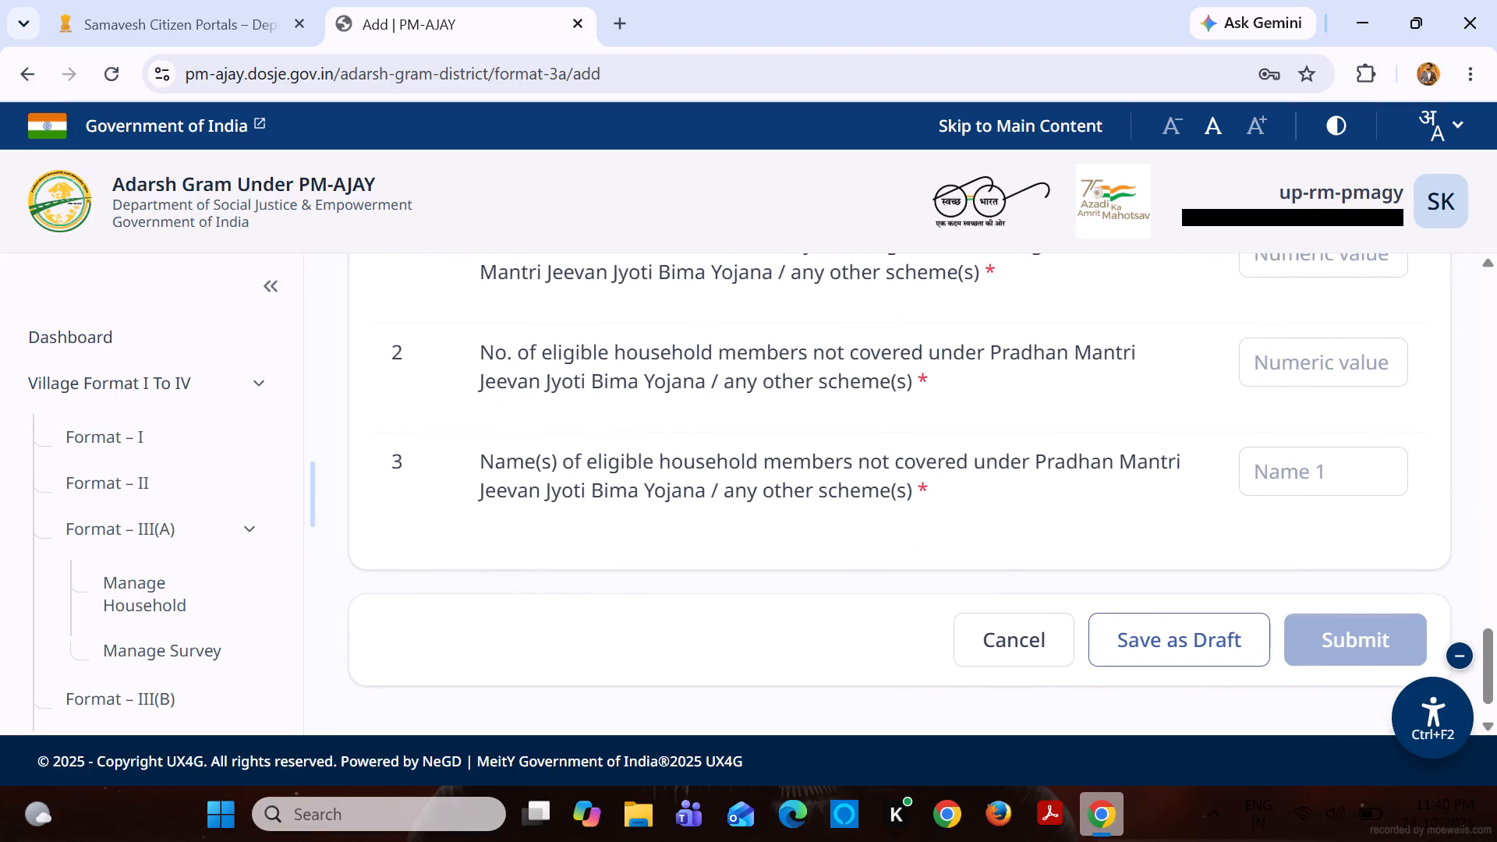
left_click(1289, 267)
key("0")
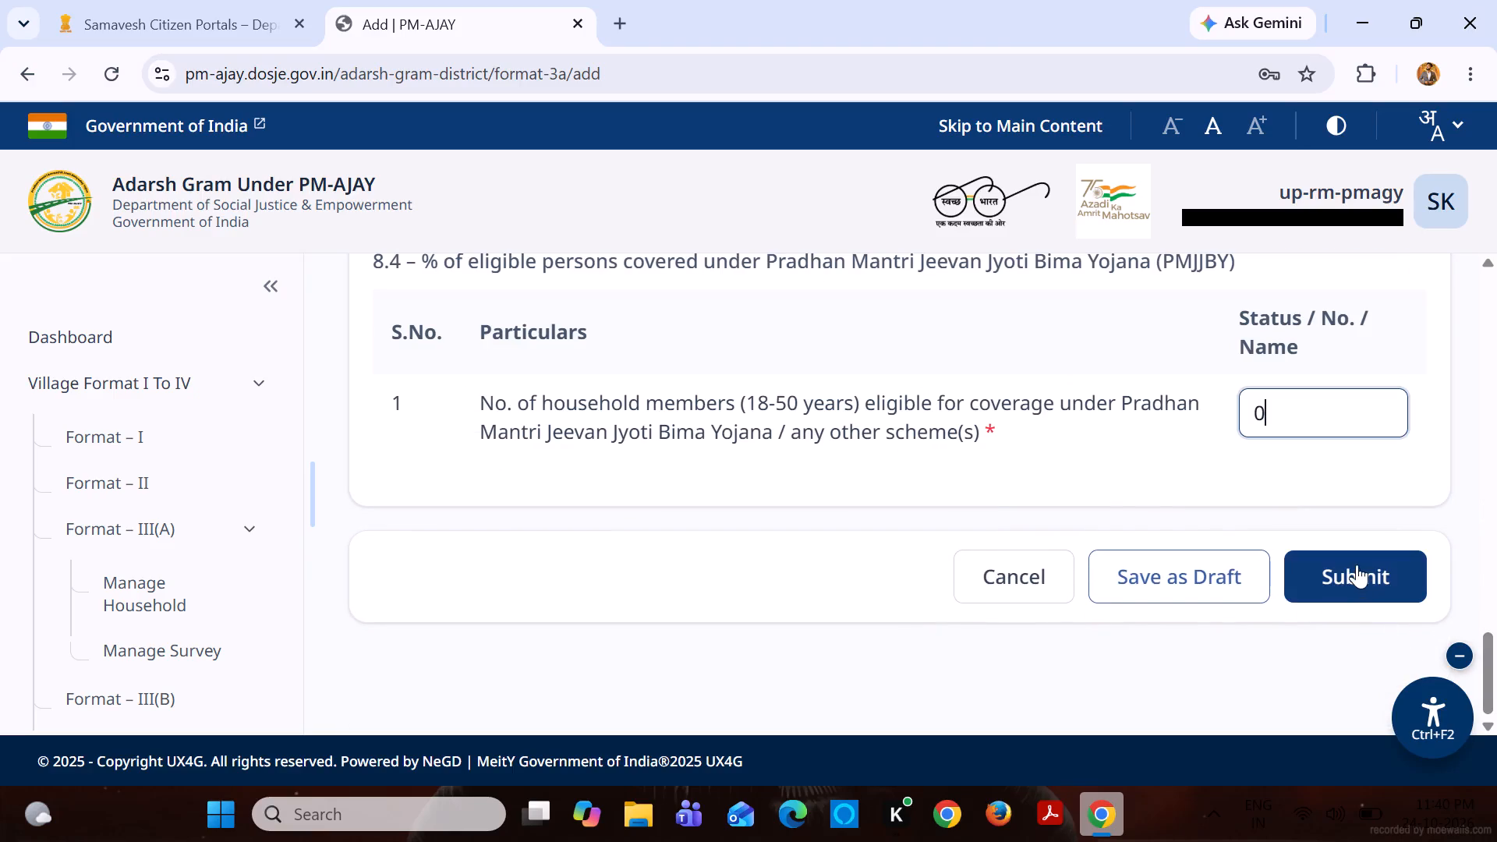
left_click(1357, 564)
For Digitization, enter 0 members eligible for PMGDISHA training in 9.3, and submit.
left_click(1264, 361)
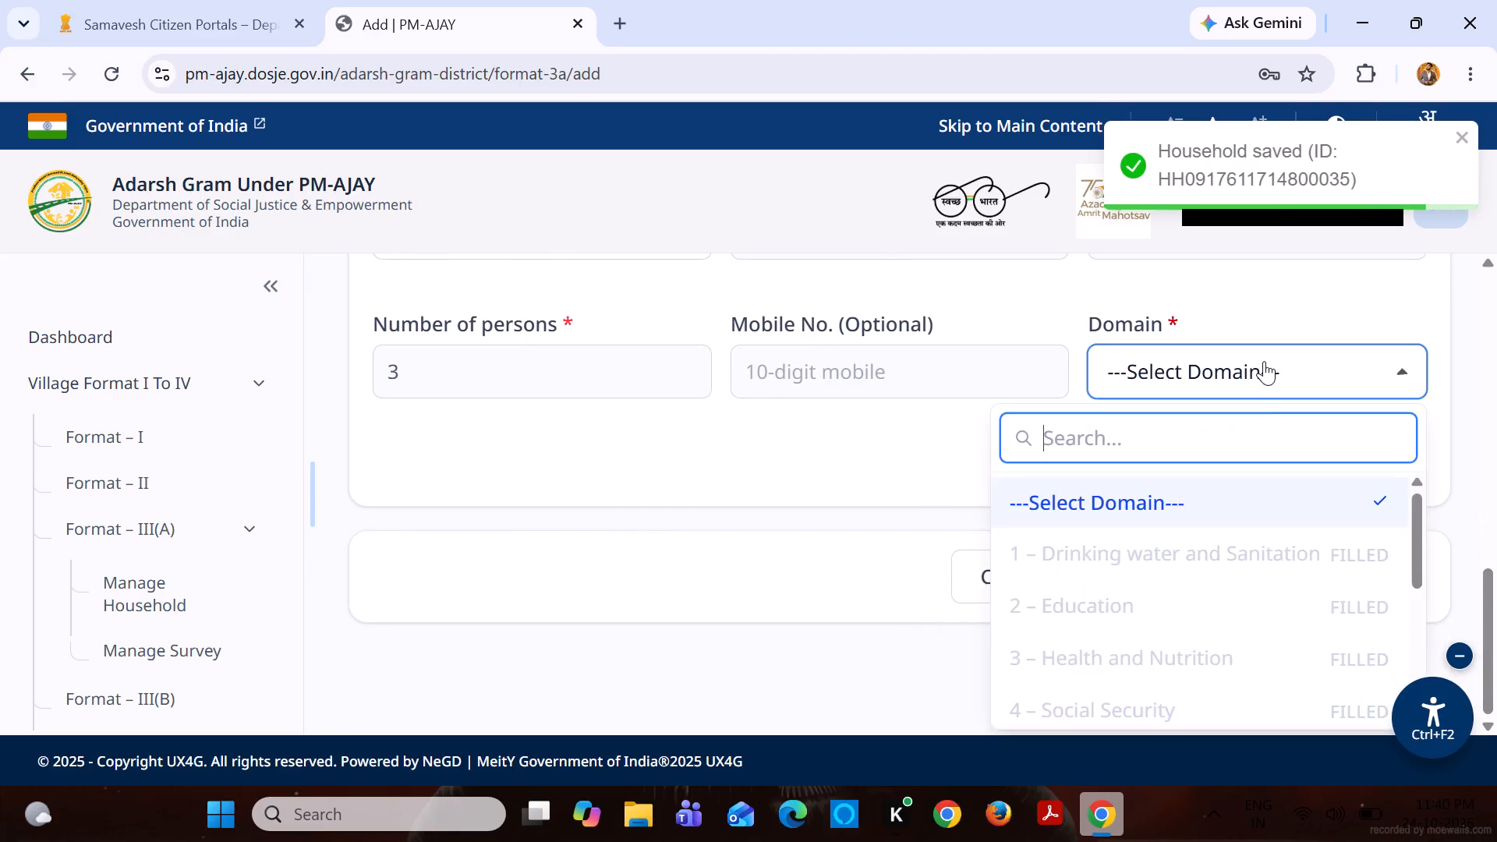
scroll(1221, 599, "down", 6)
left_click(1152, 633)
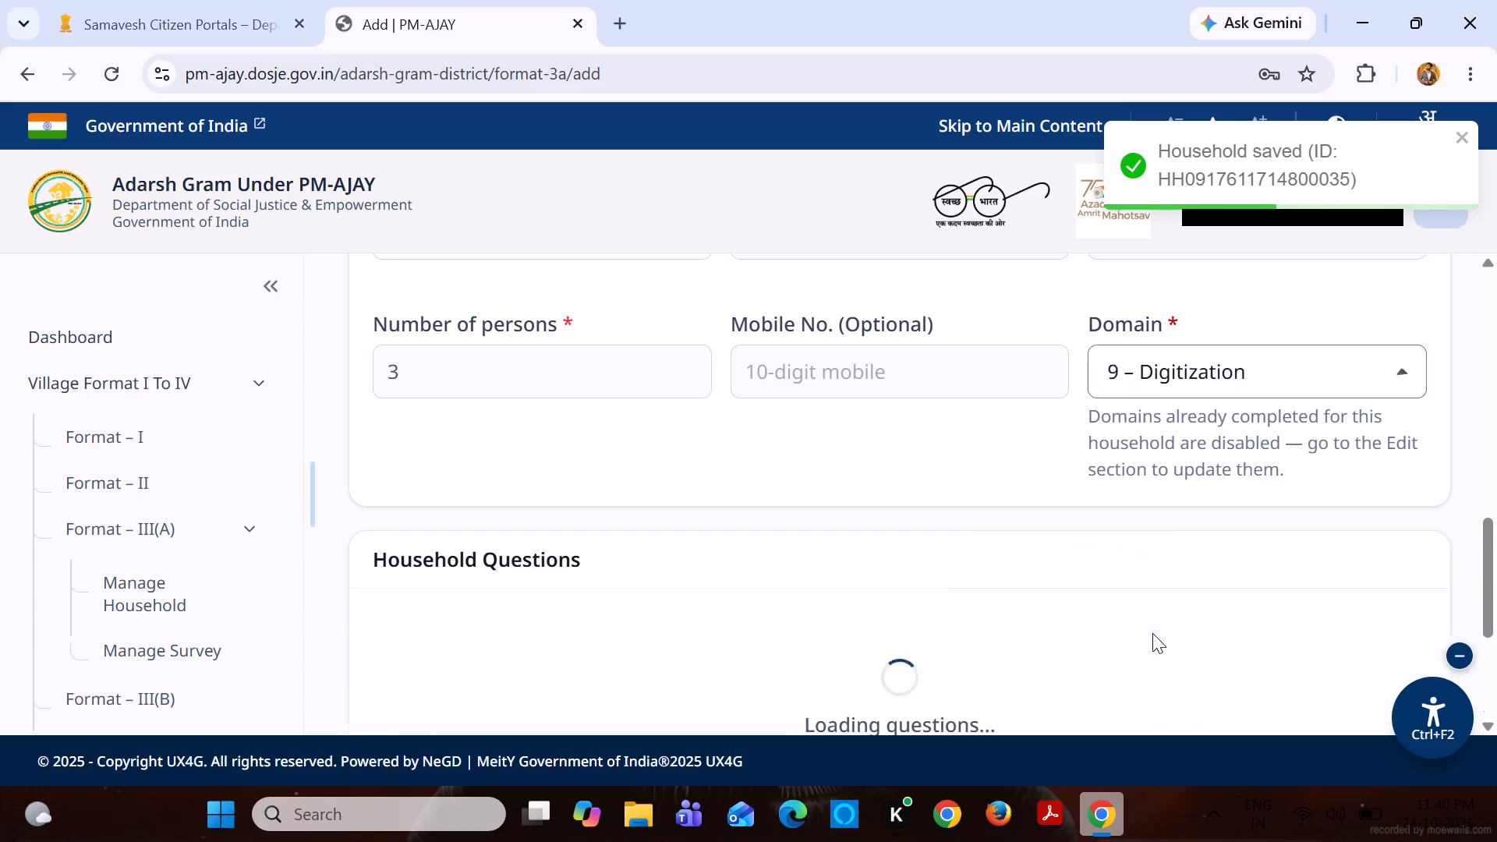
scroll(1175, 501, "down", 2)
left_click(1290, 499)
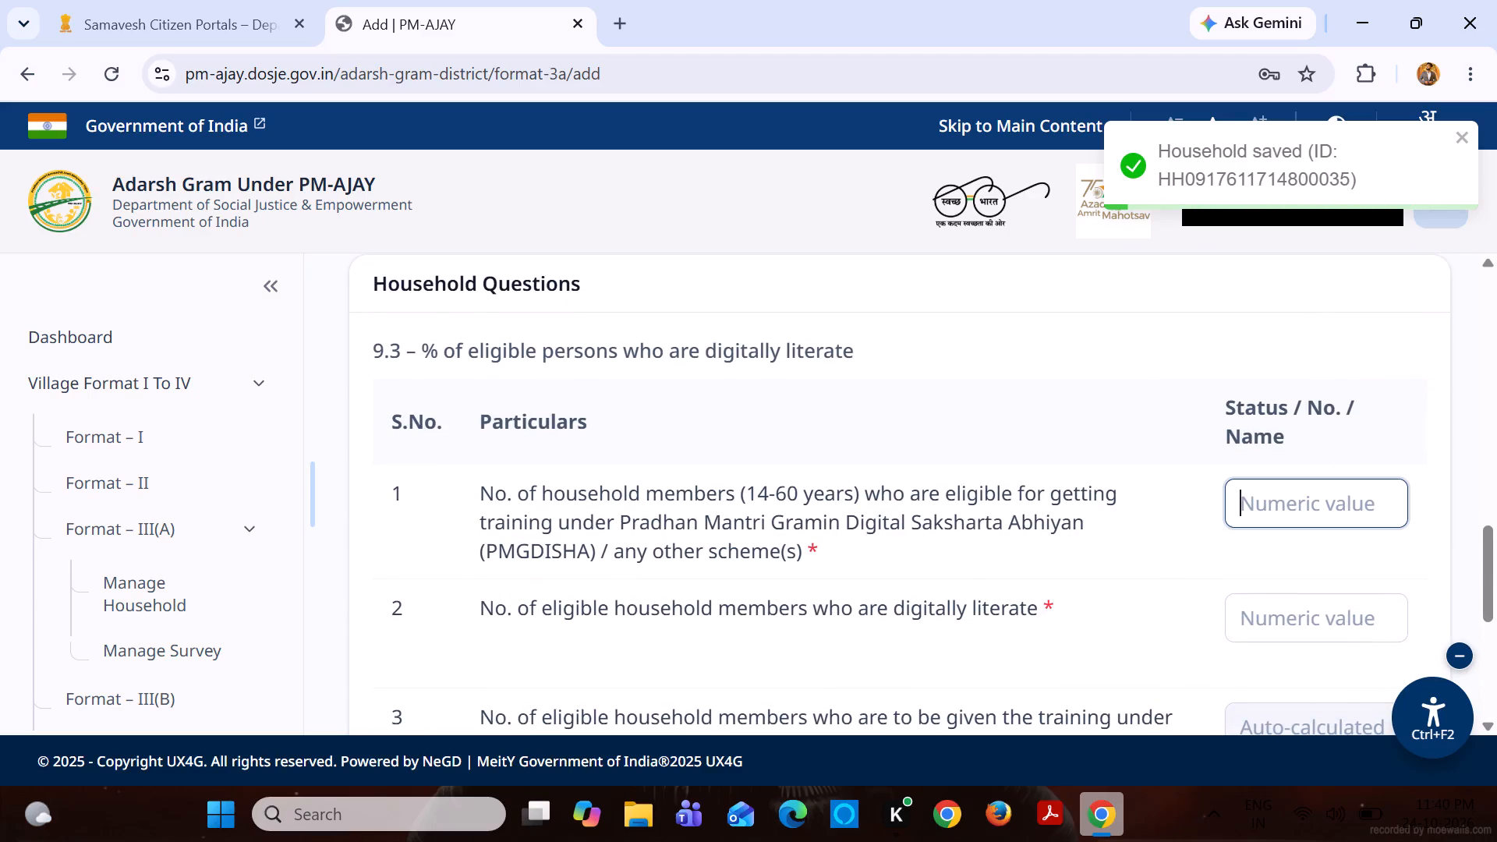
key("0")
scroll(1290, 499, "down", 4)
left_click(1373, 575)
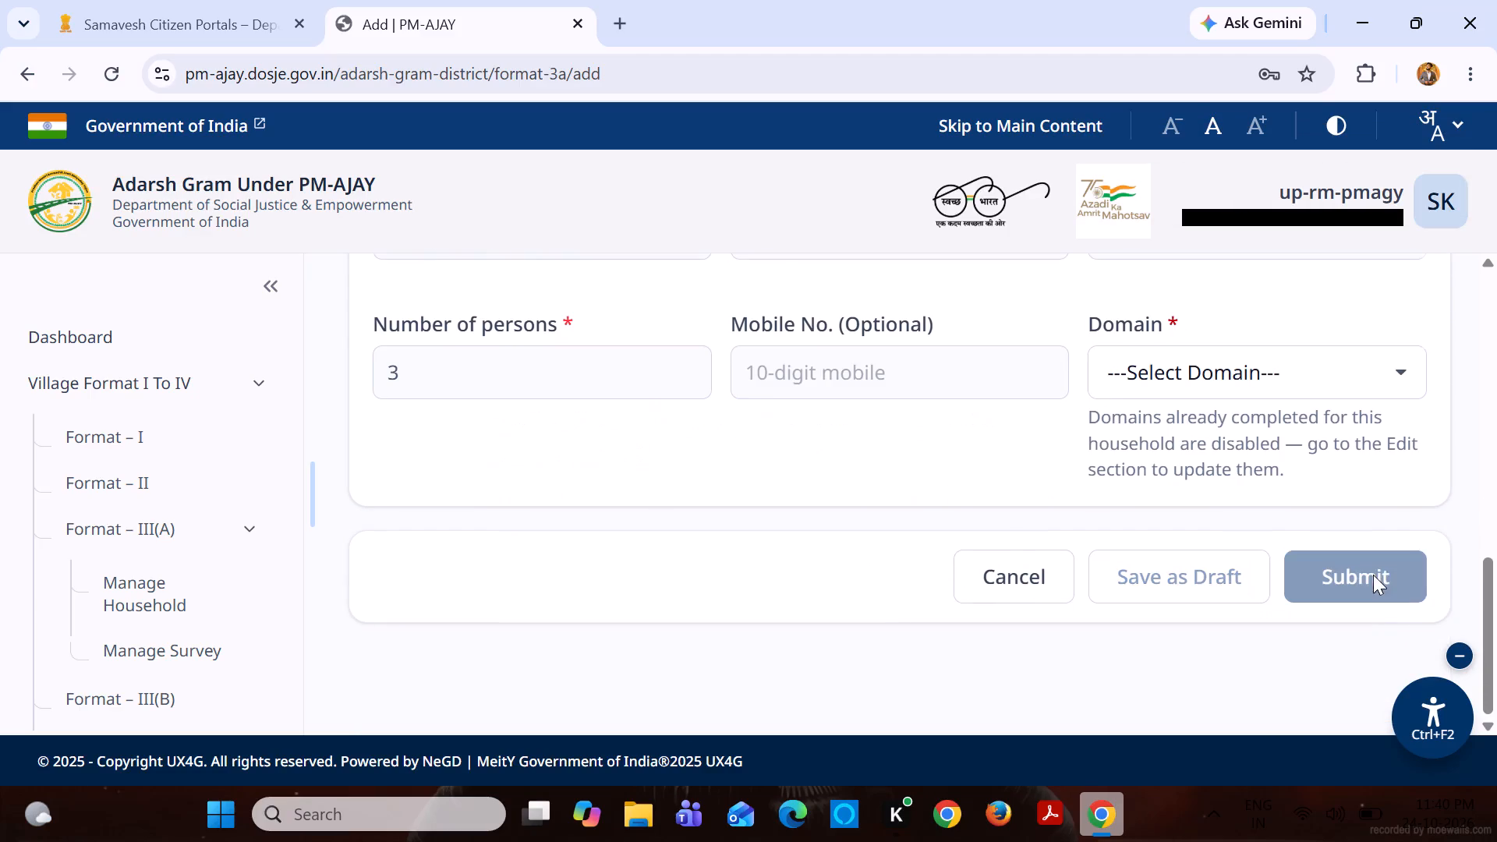
For Livelihood and Skill Development, enter 0 youth eligible for skill training in 10.1 and for bank linked loans in 10.2.
left_click(1347, 377)
scroll(1285, 519, "down", 7)
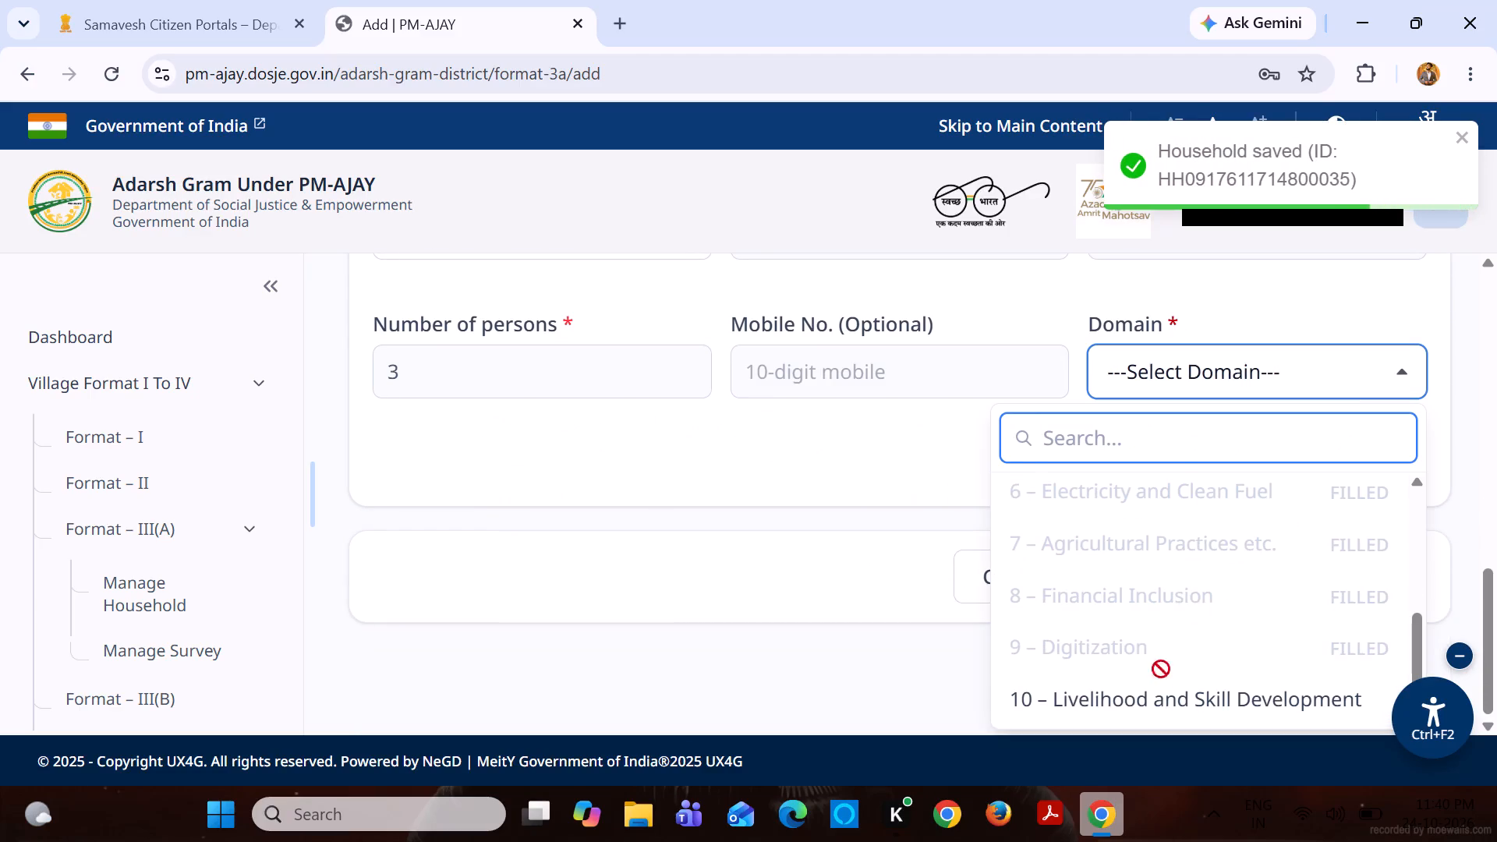
left_click(1156, 688)
scroll(1195, 550, "down", 3)
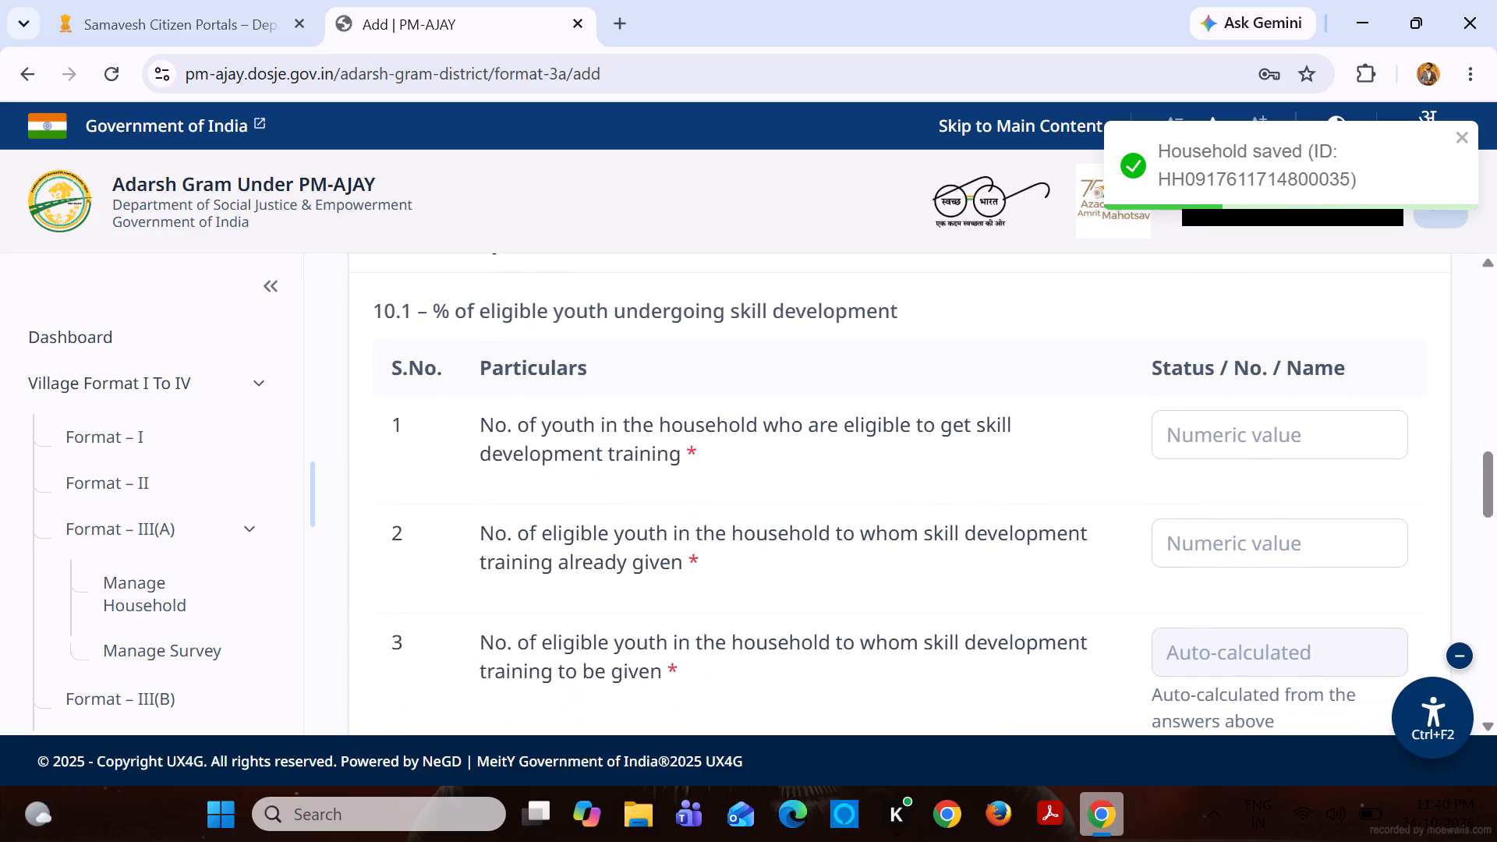
left_click(1235, 422)
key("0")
scroll(1235, 422, "down", 1)
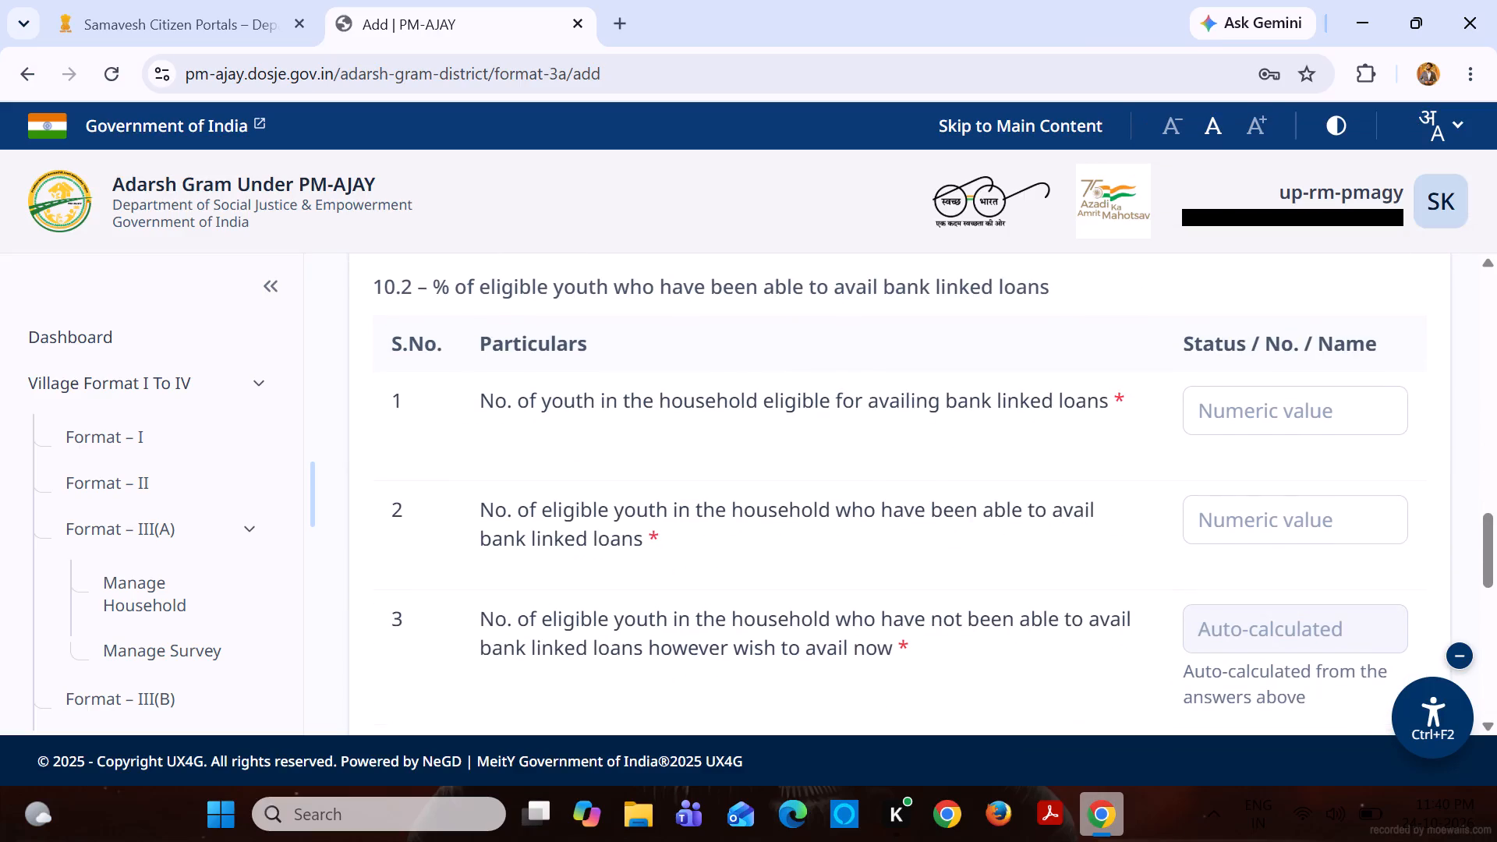
left_click(1240, 406)
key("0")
Answer Yes to a household member belonging to a self-help group in 10.3, and submit the domain.
scroll(1240, 406, "down", 2)
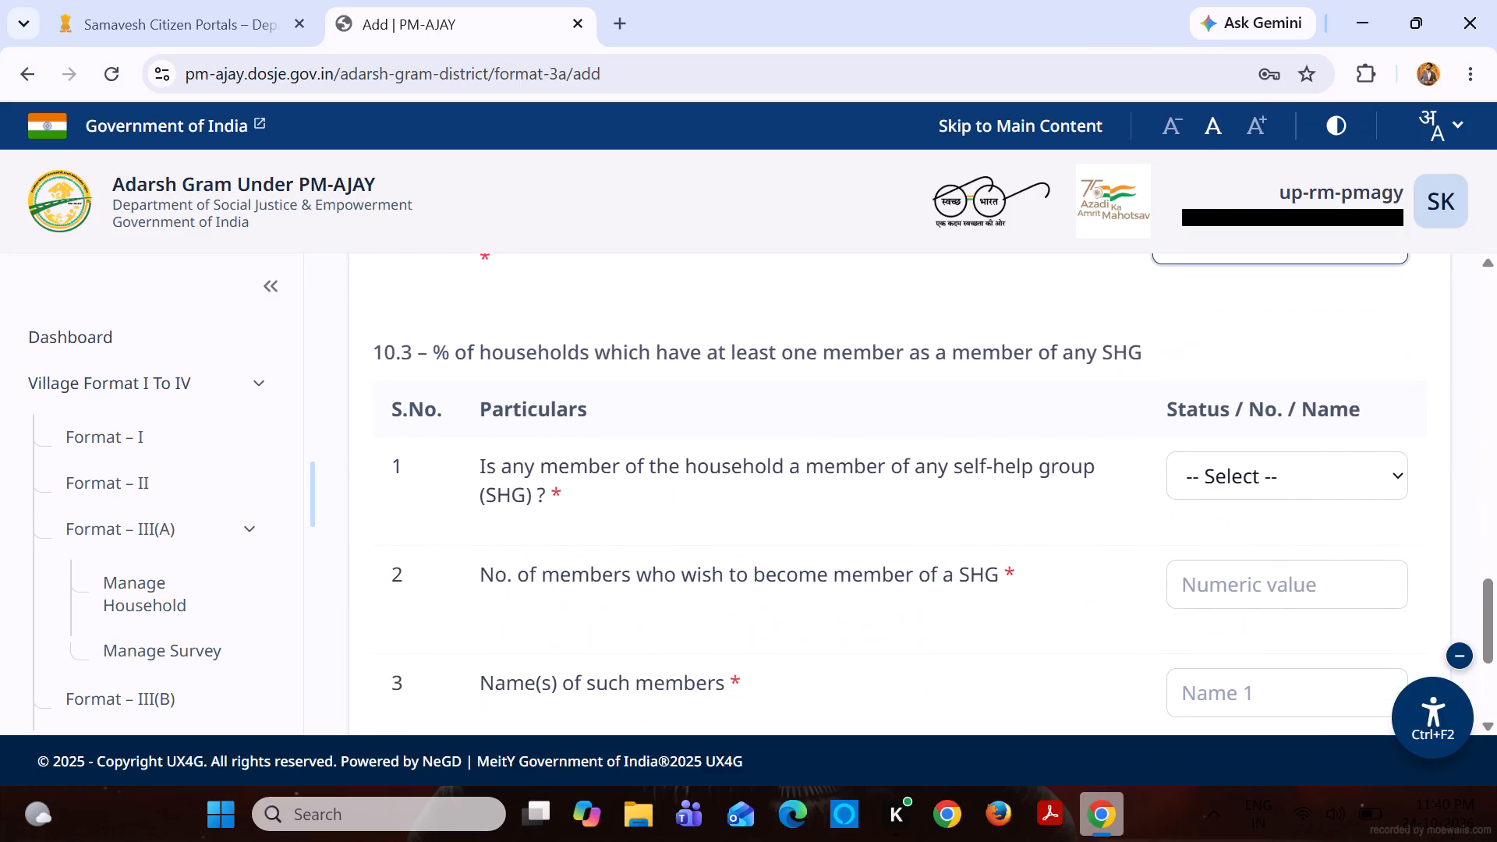
left_click_drag(1301, 470, 1224, 553)
left_click(1224, 553)
scroll(1224, 553, "down", 2)
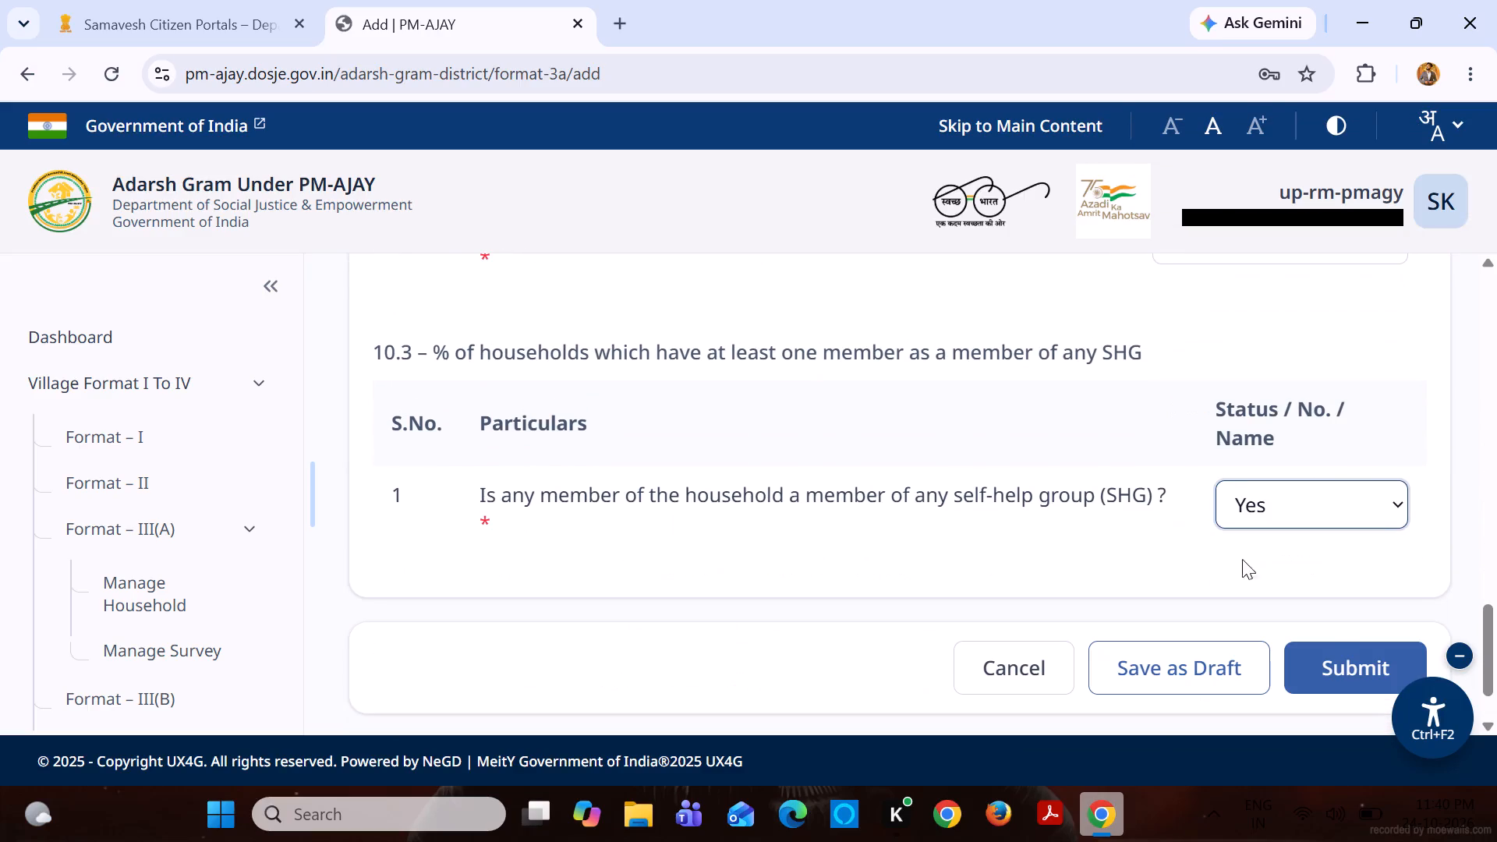
left_click(1329, 658)
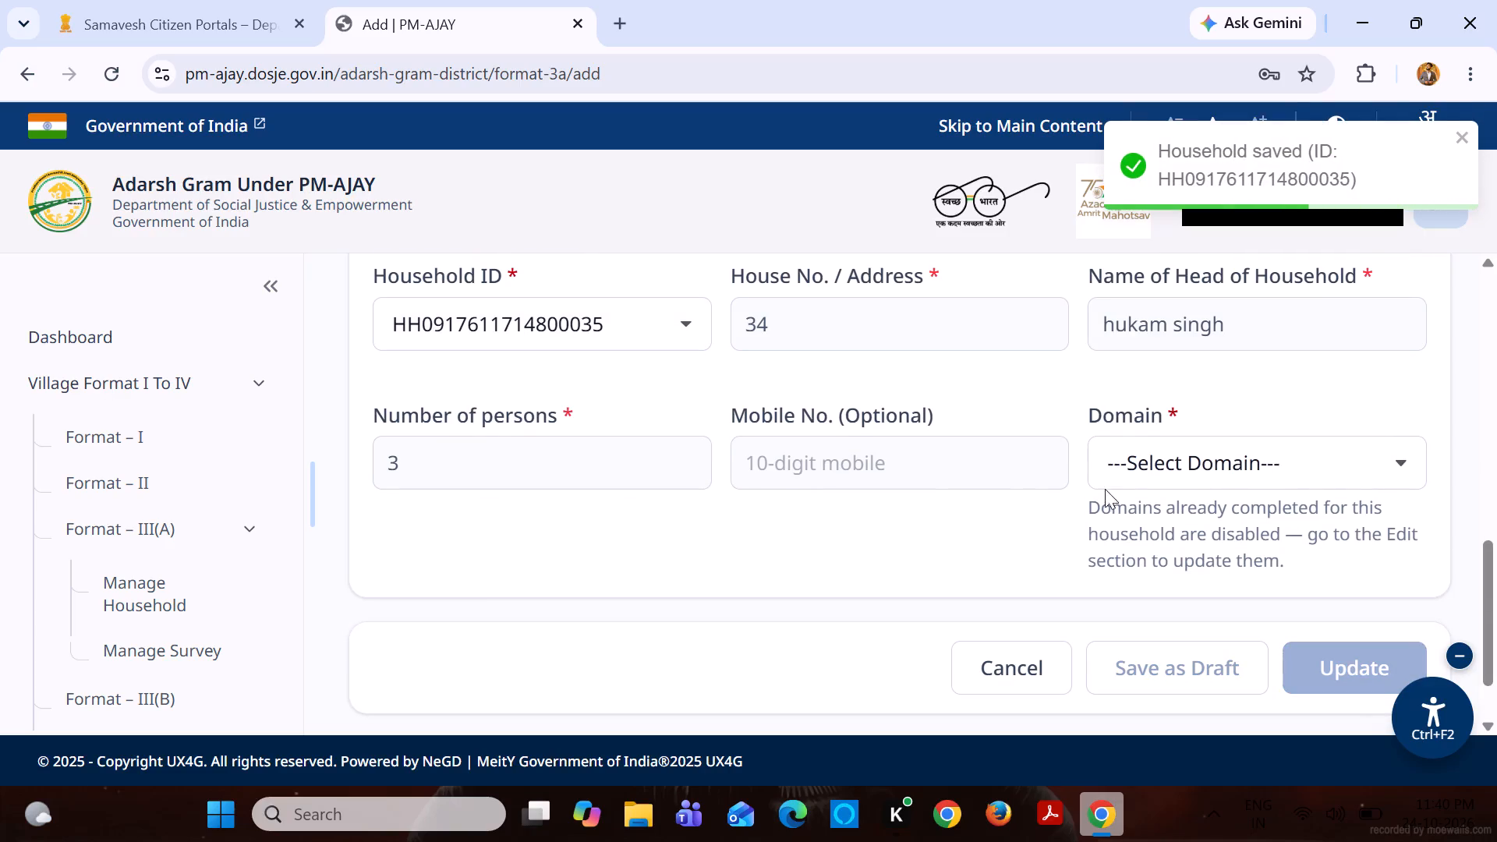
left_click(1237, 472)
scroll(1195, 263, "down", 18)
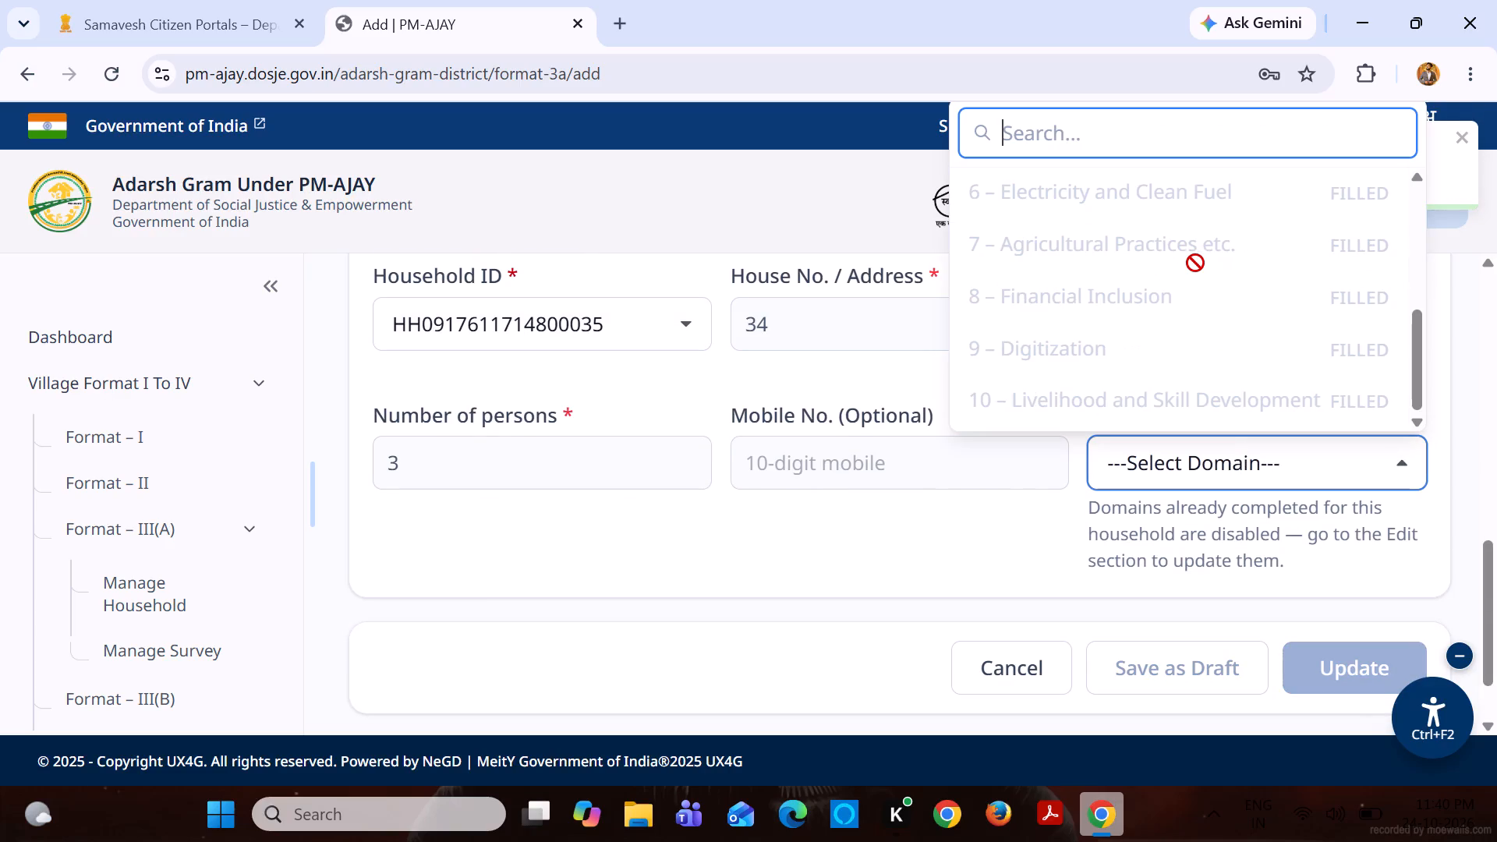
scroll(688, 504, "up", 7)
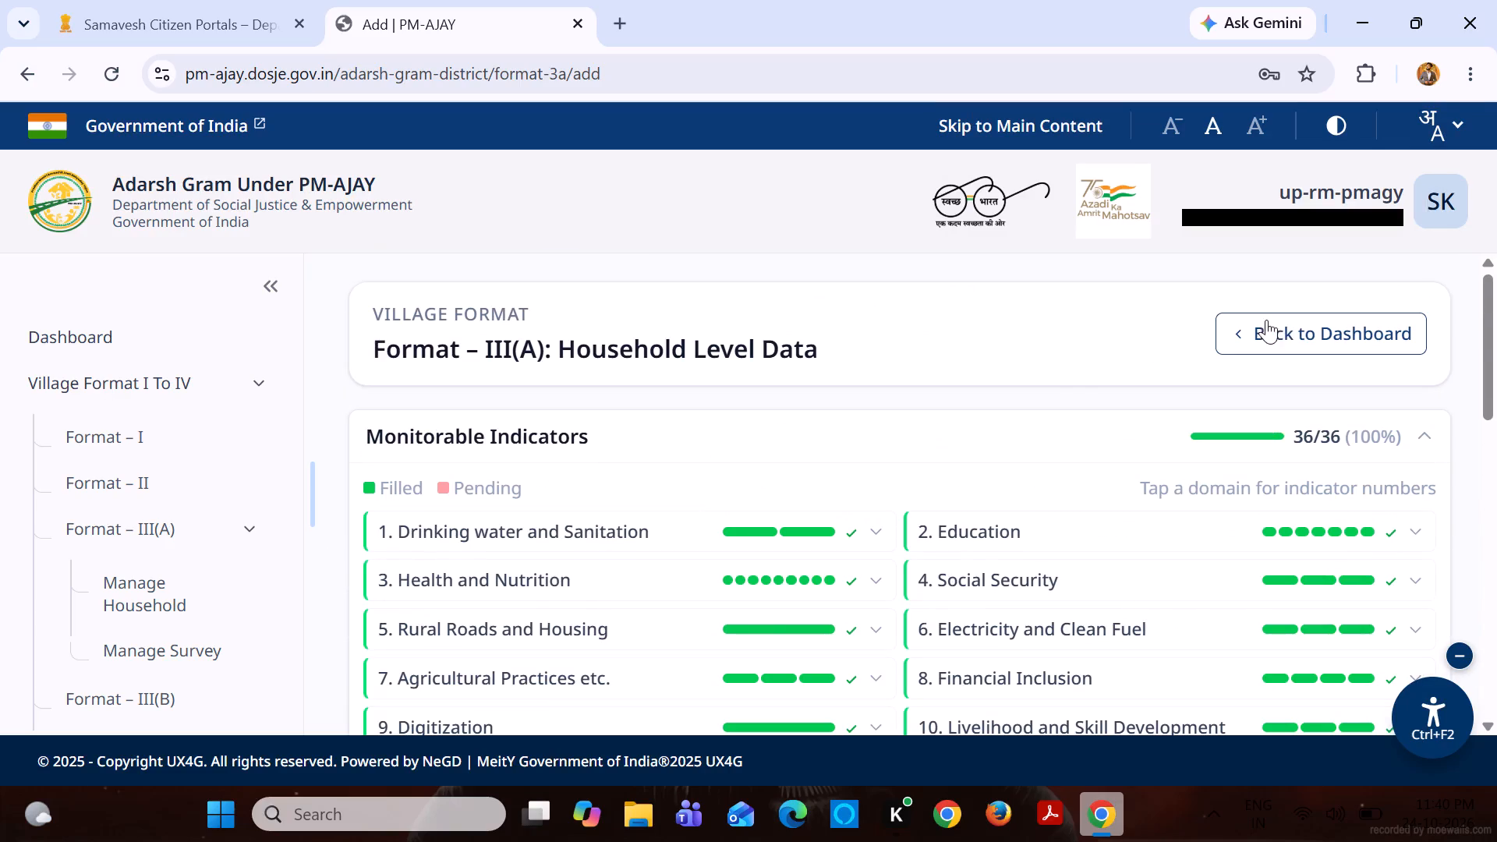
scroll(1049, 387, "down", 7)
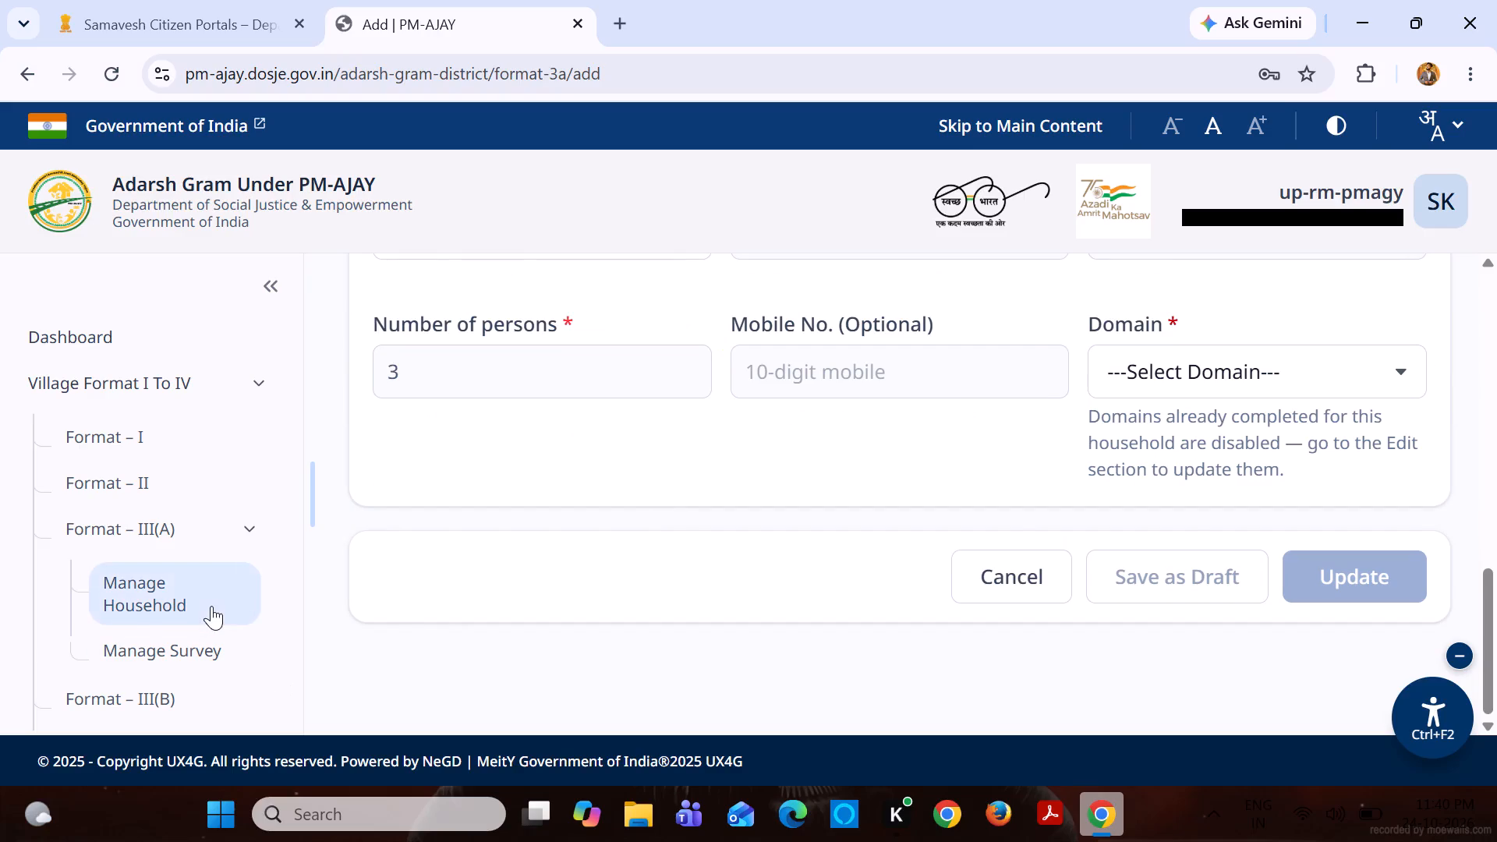
Start a new household record for Shahabad block, Husainganj gram panchayat, Sujatganj village, with category SC.
left_click(211, 606)
left_click(1088, 336)
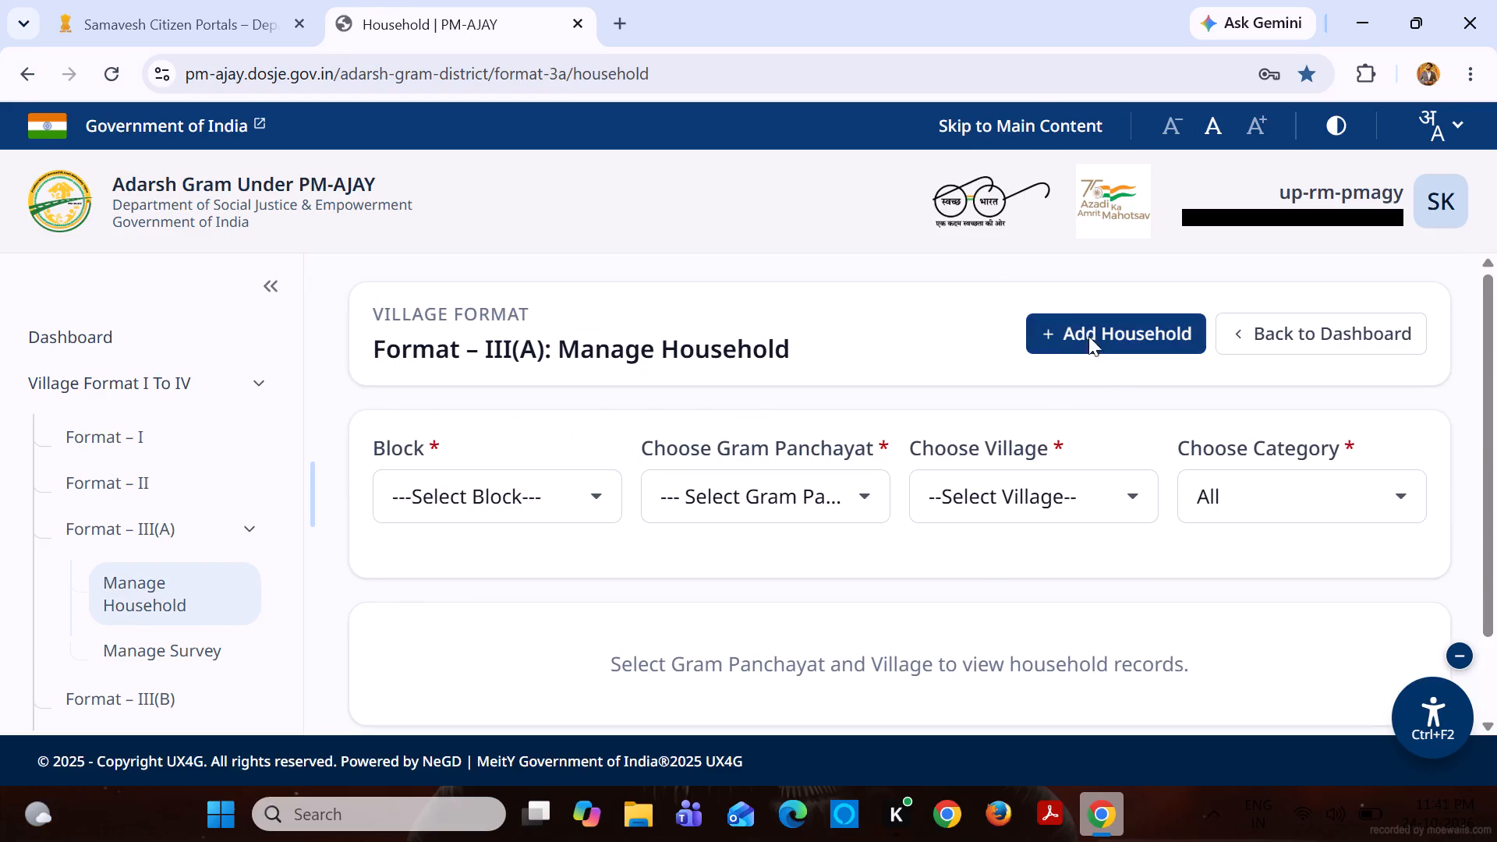
left_click(1099, 249)
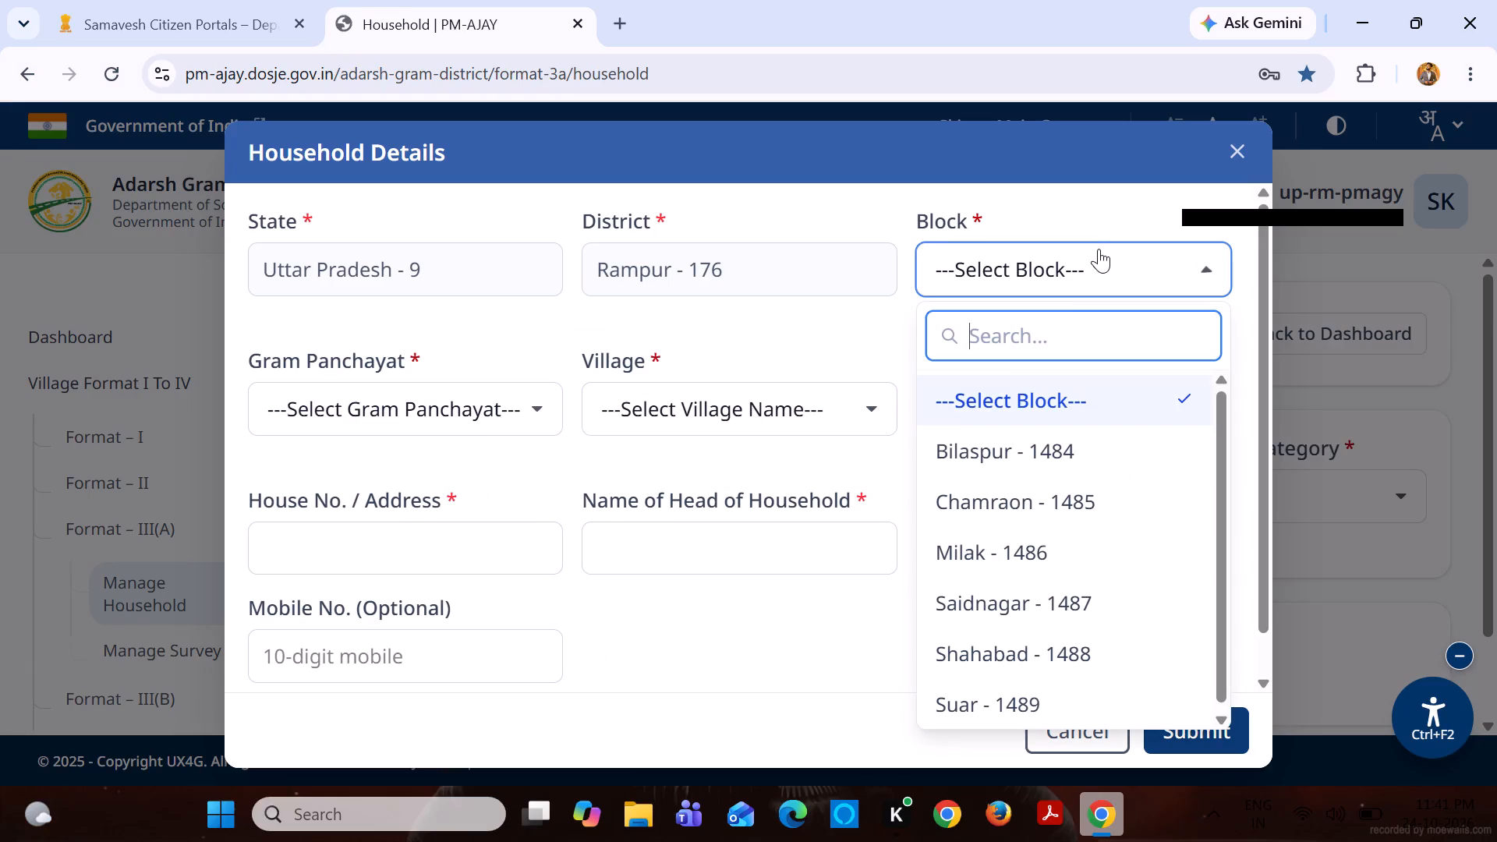
left_click(986, 646)
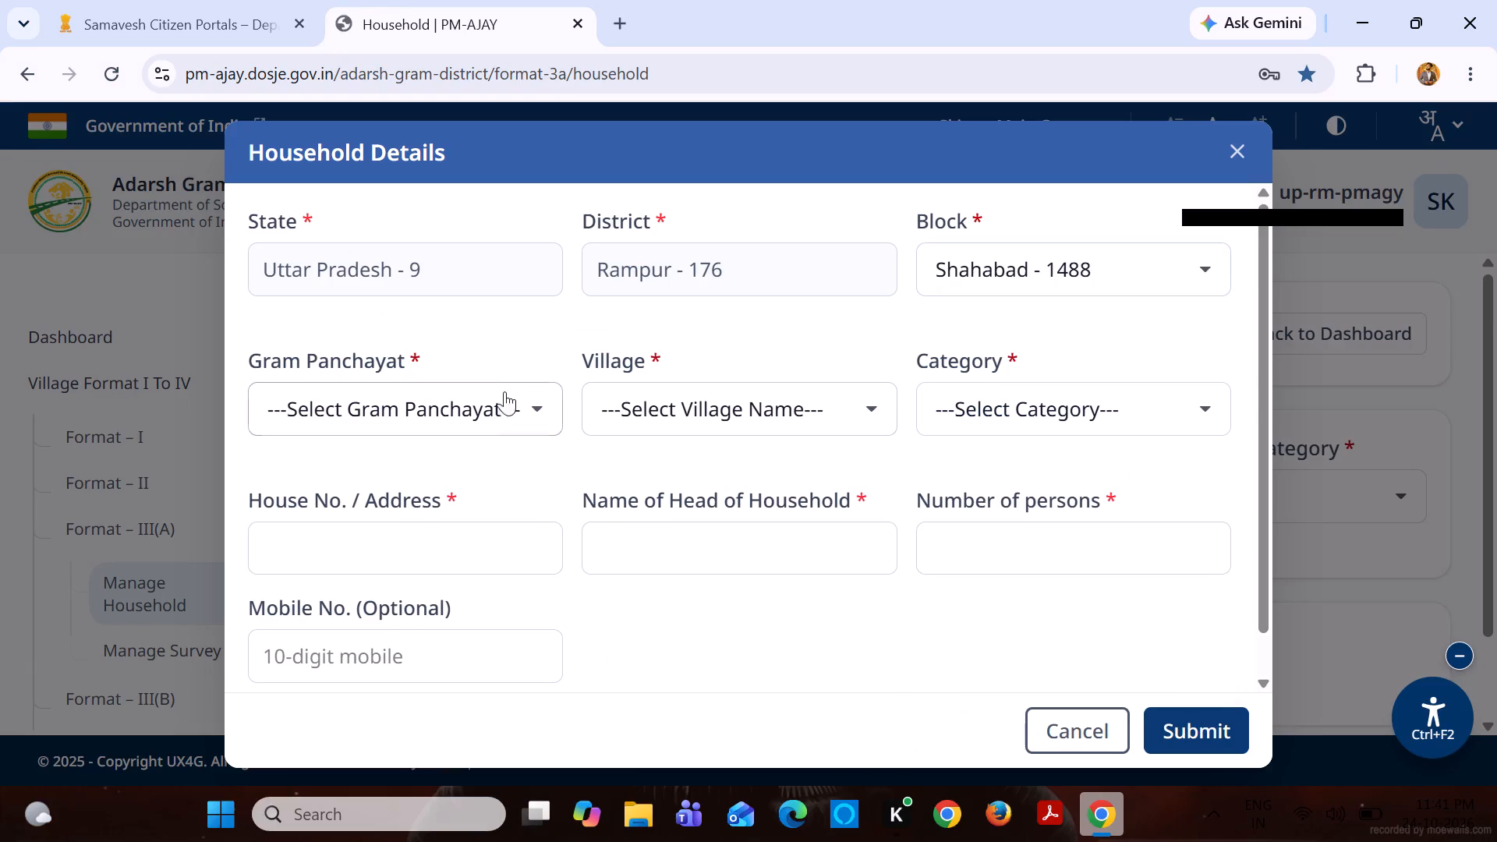
left_click(504, 393)
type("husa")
left_click(349, 541)
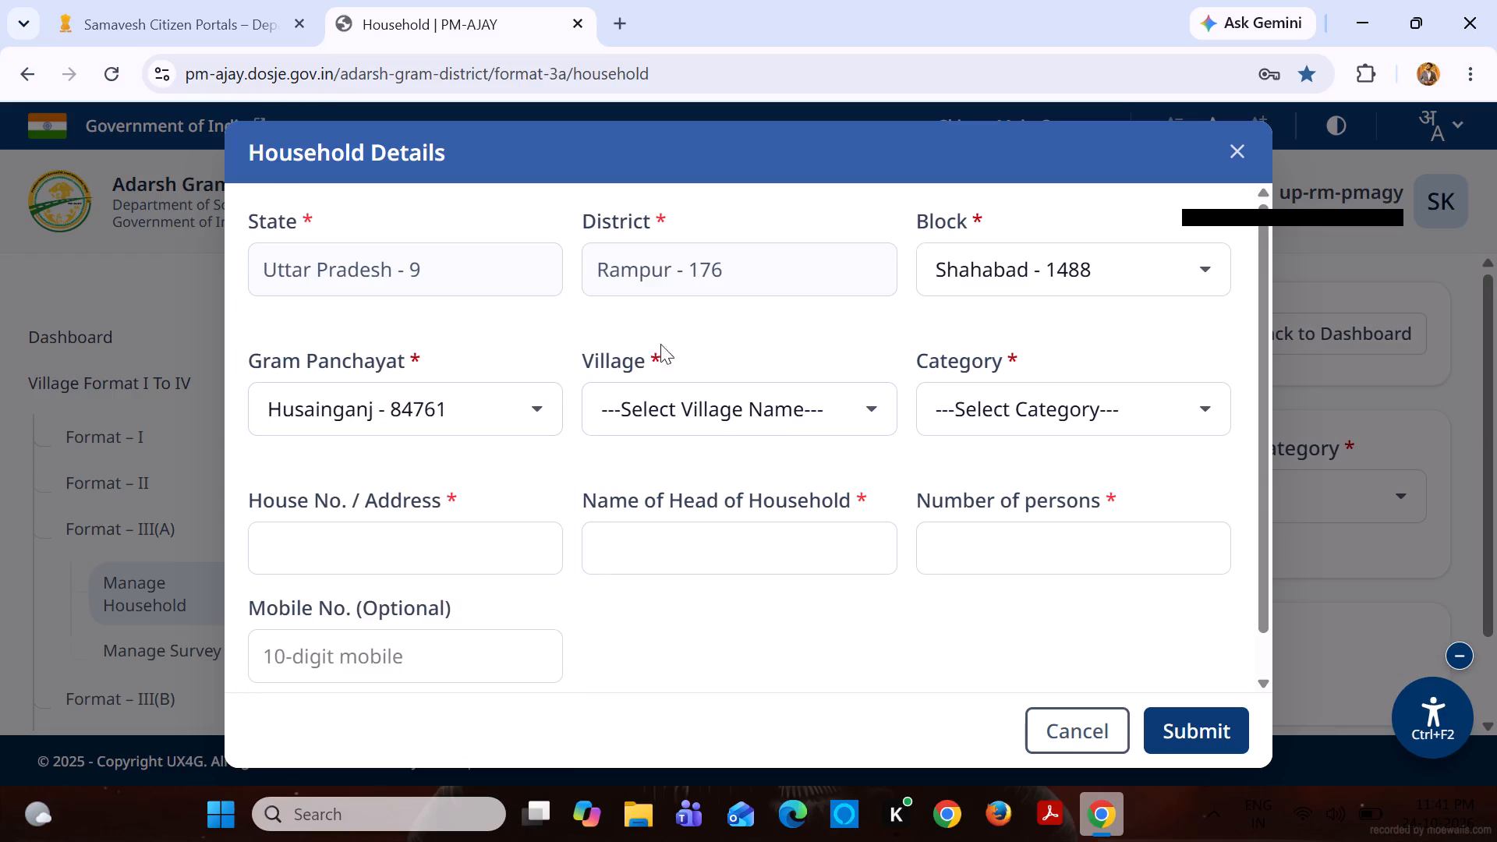
left_click(730, 419)
left_click(648, 617)
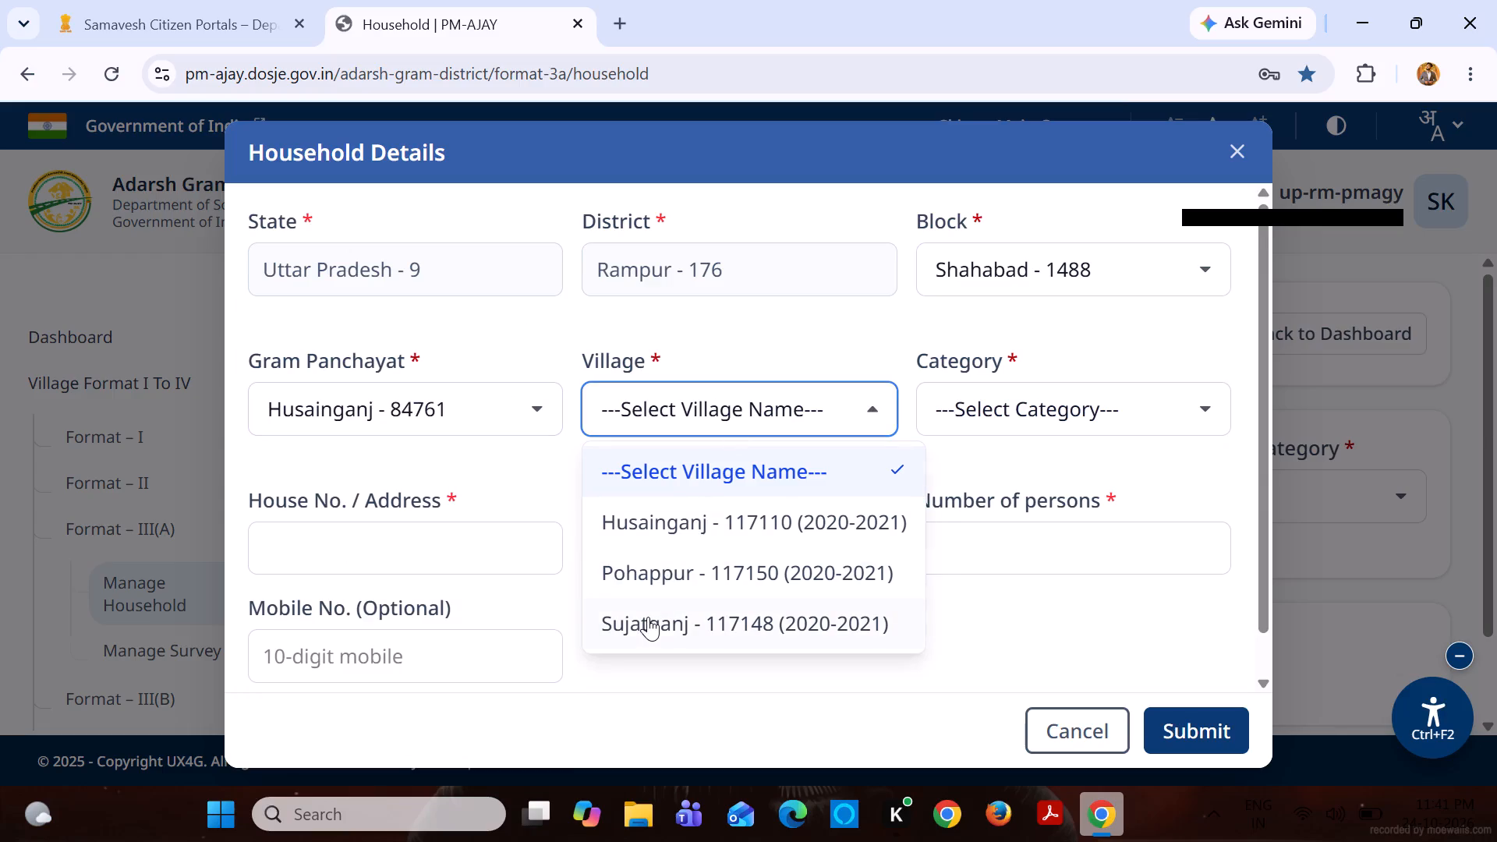
left_click(1063, 398)
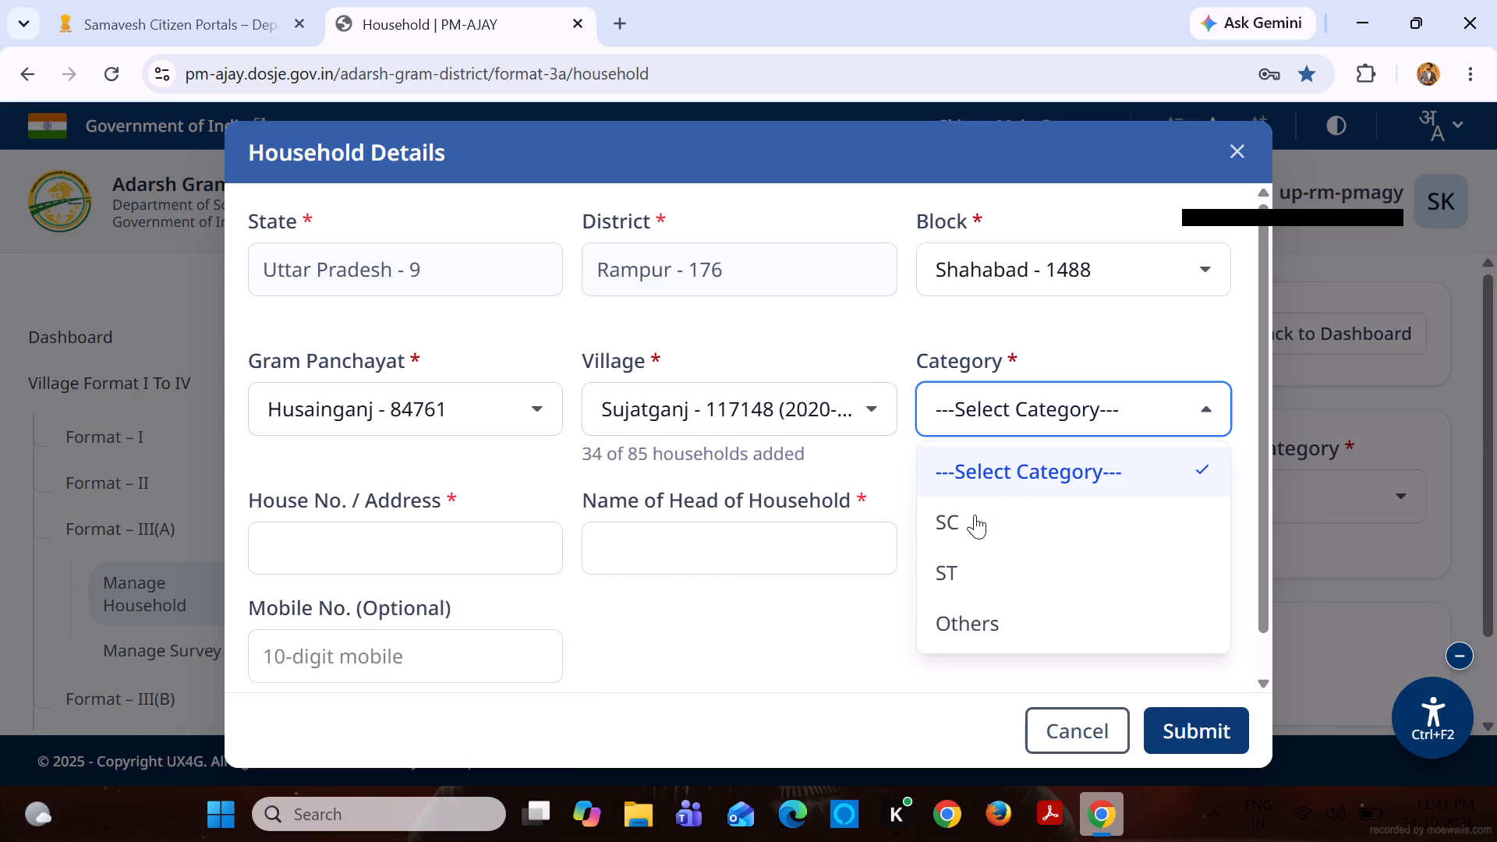
left_click(973, 515)
Enter house number 35, the name of the head of household and 7 persons, and submit the household details.
left_click(472, 554)
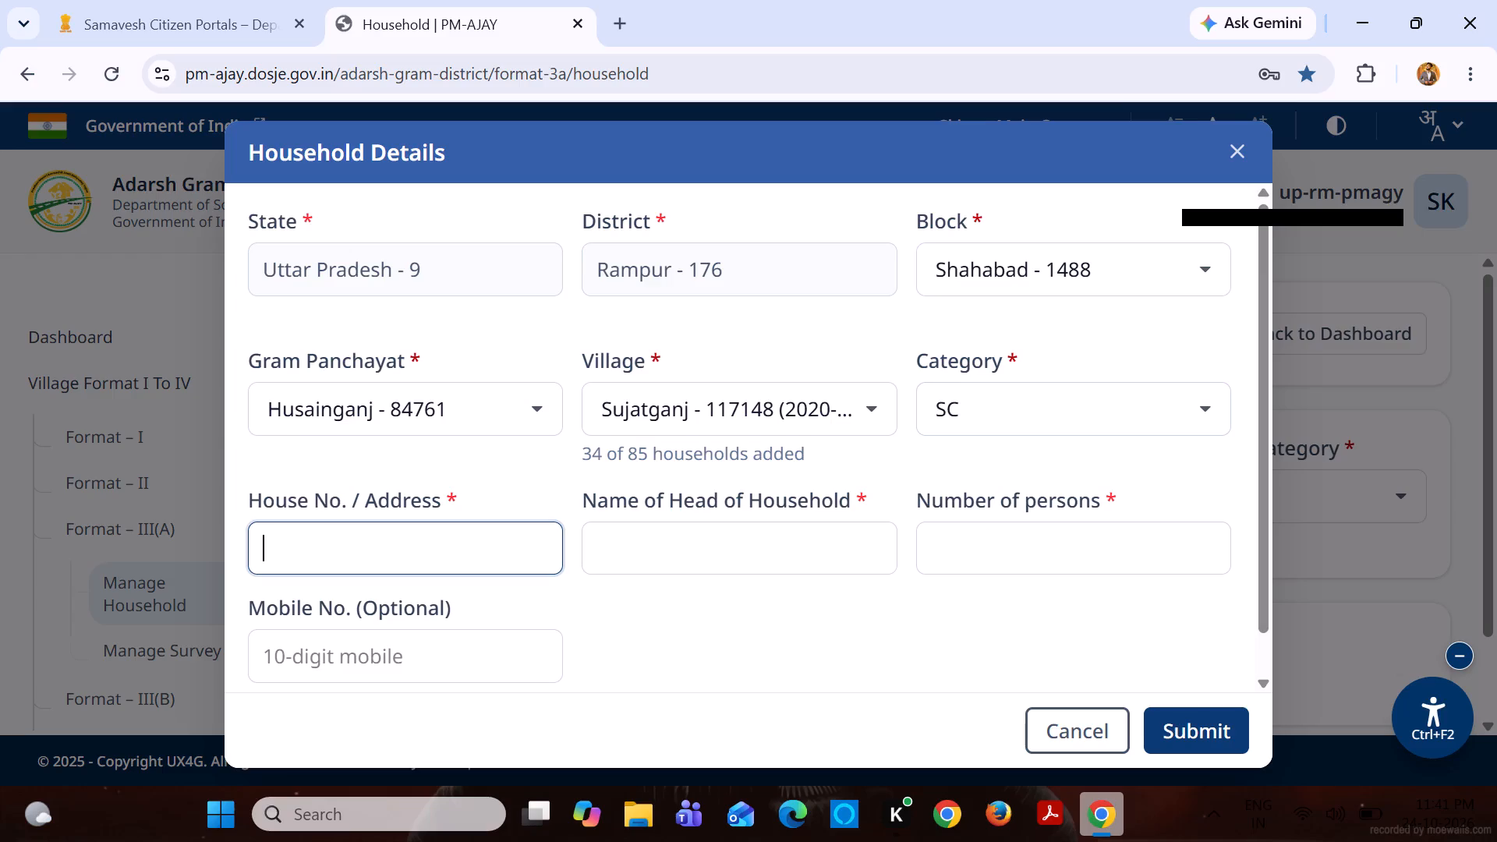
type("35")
left_click(719, 539)
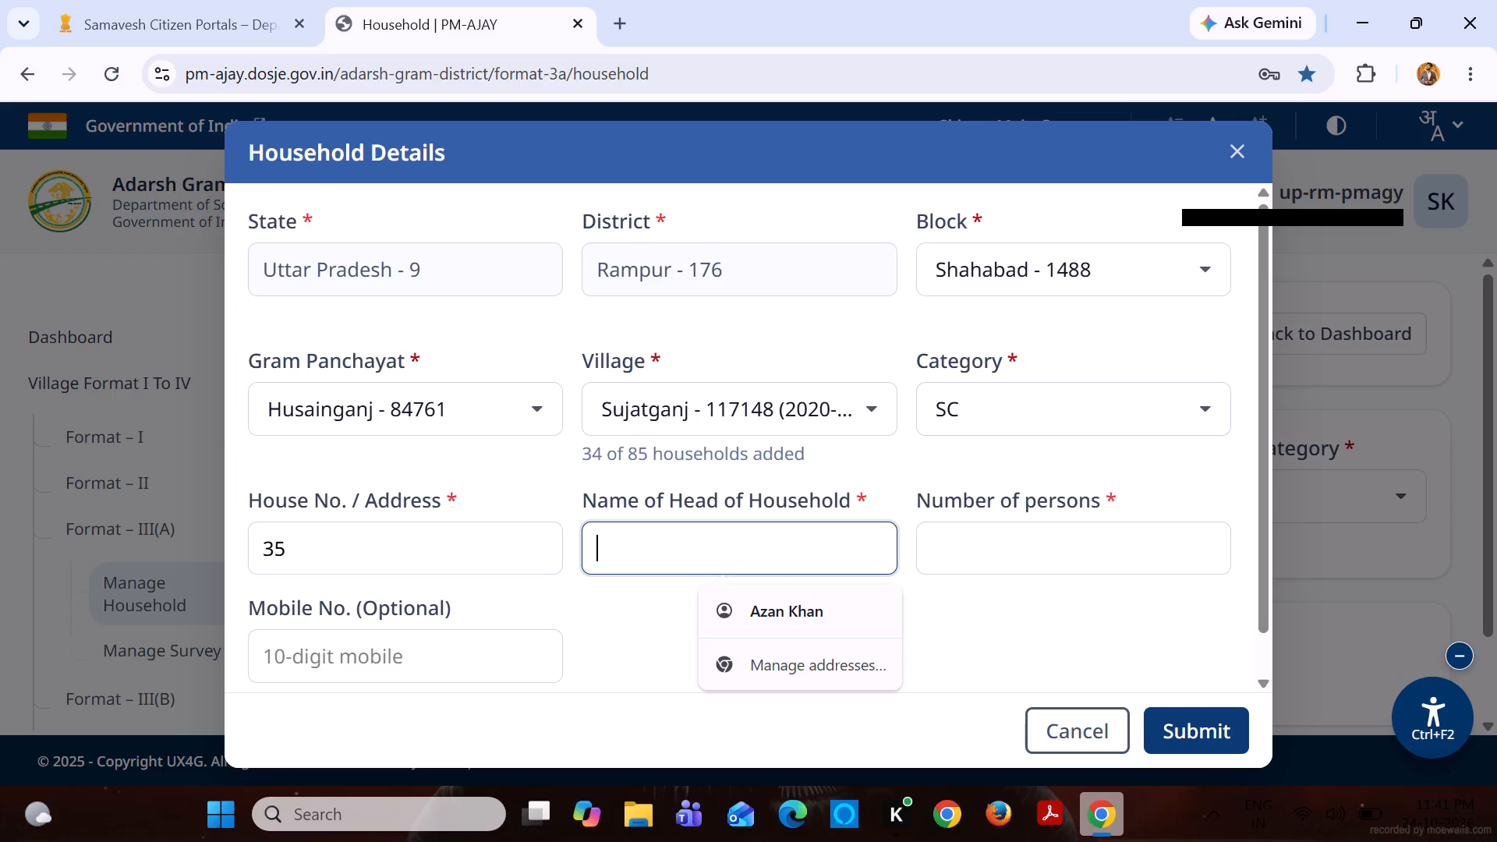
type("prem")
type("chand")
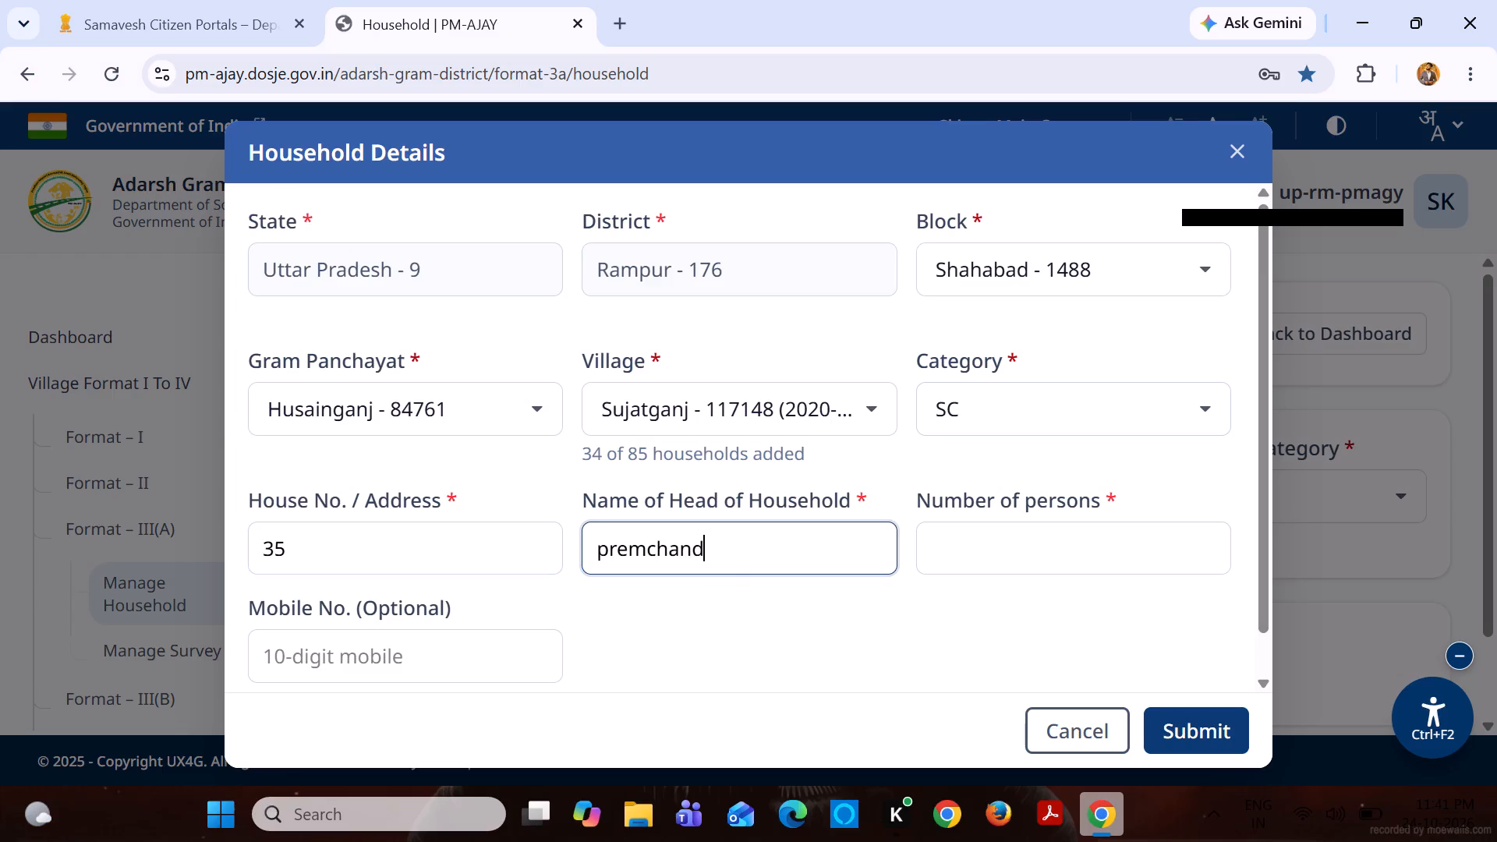
left_click(1056, 548)
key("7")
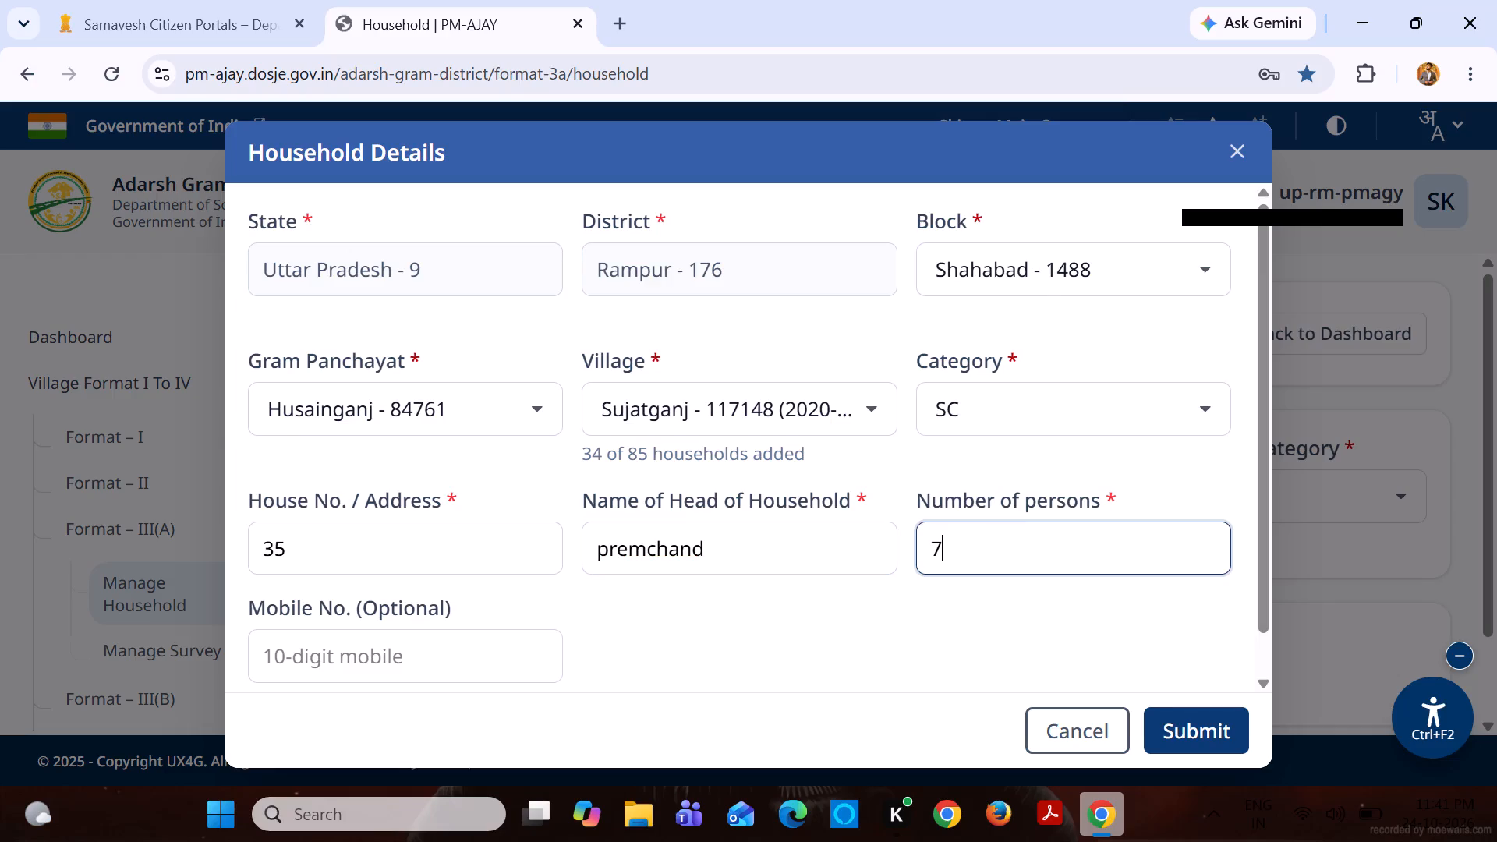
left_click(1209, 724)
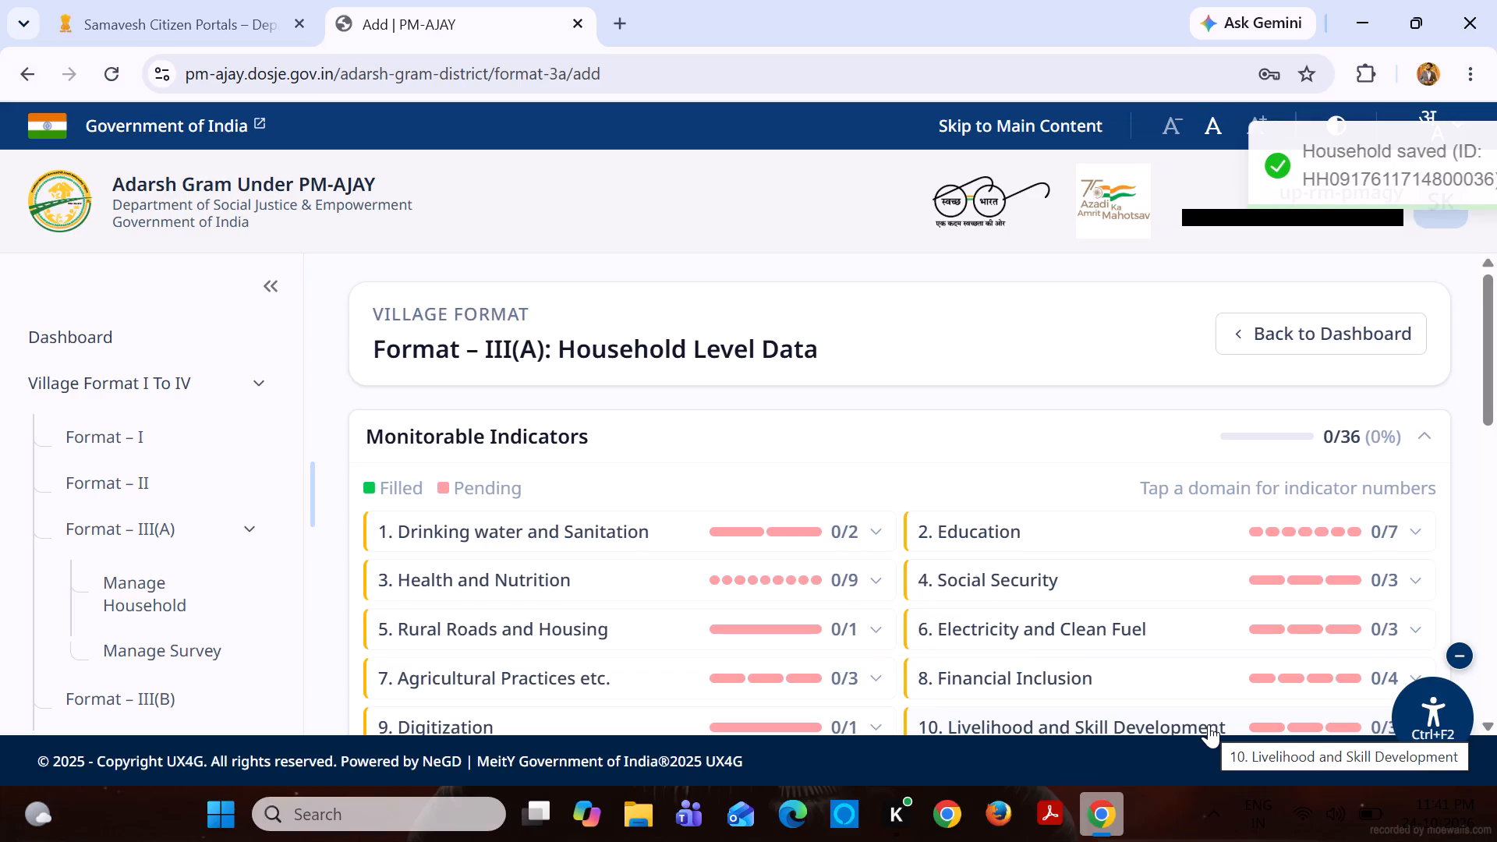
For Drinking water and Sanitation, answer Yes to having a household latrine in 1.3 and No to open defecation in 1.5, and submit.
scroll(1209, 724, "down", 8)
left_click(1368, 438)
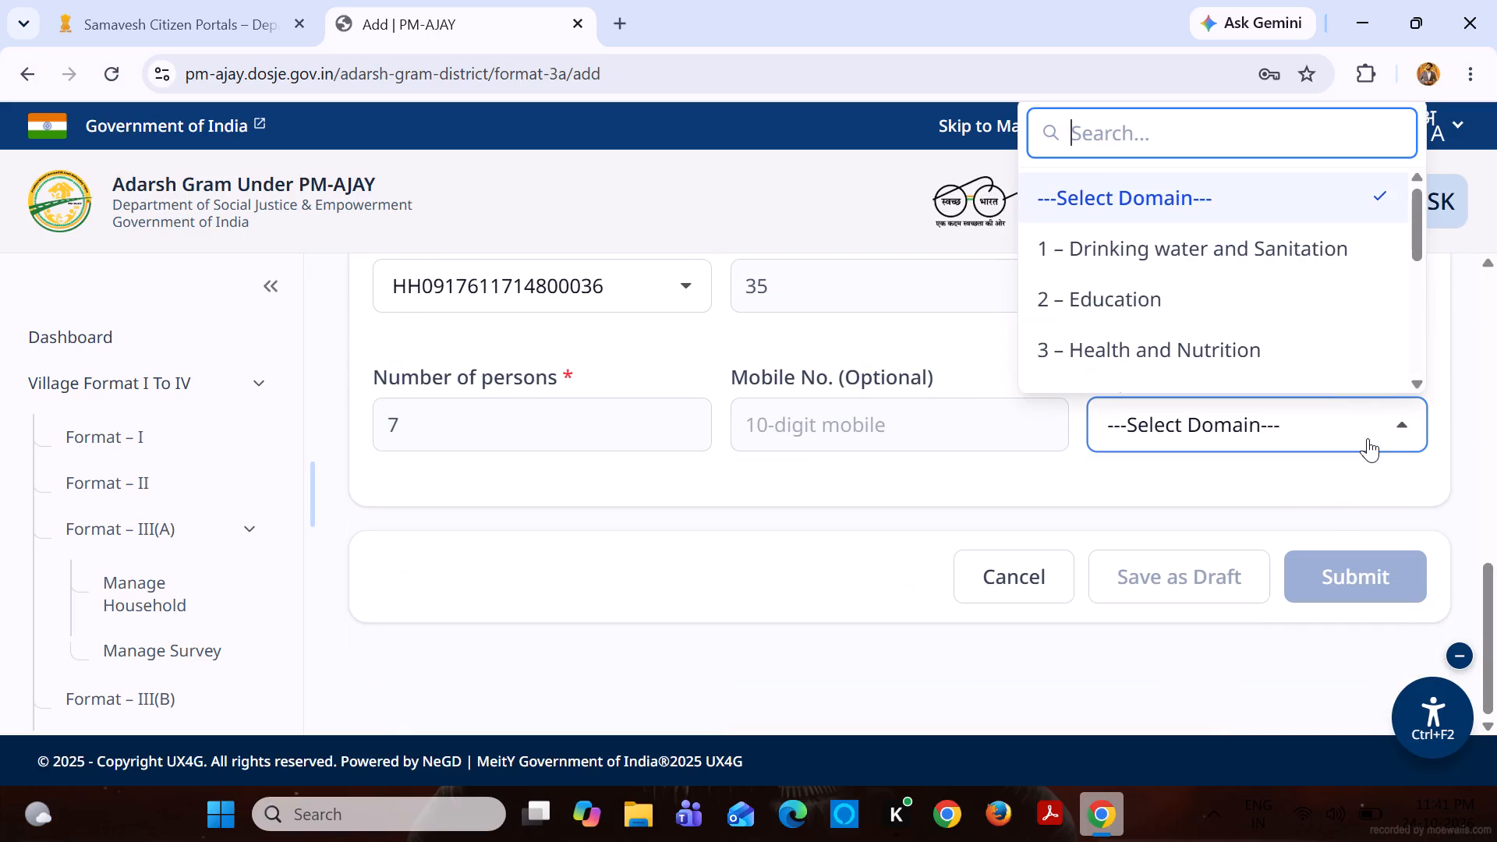
left_click(1246, 220)
scroll(1273, 416, "down", 2)
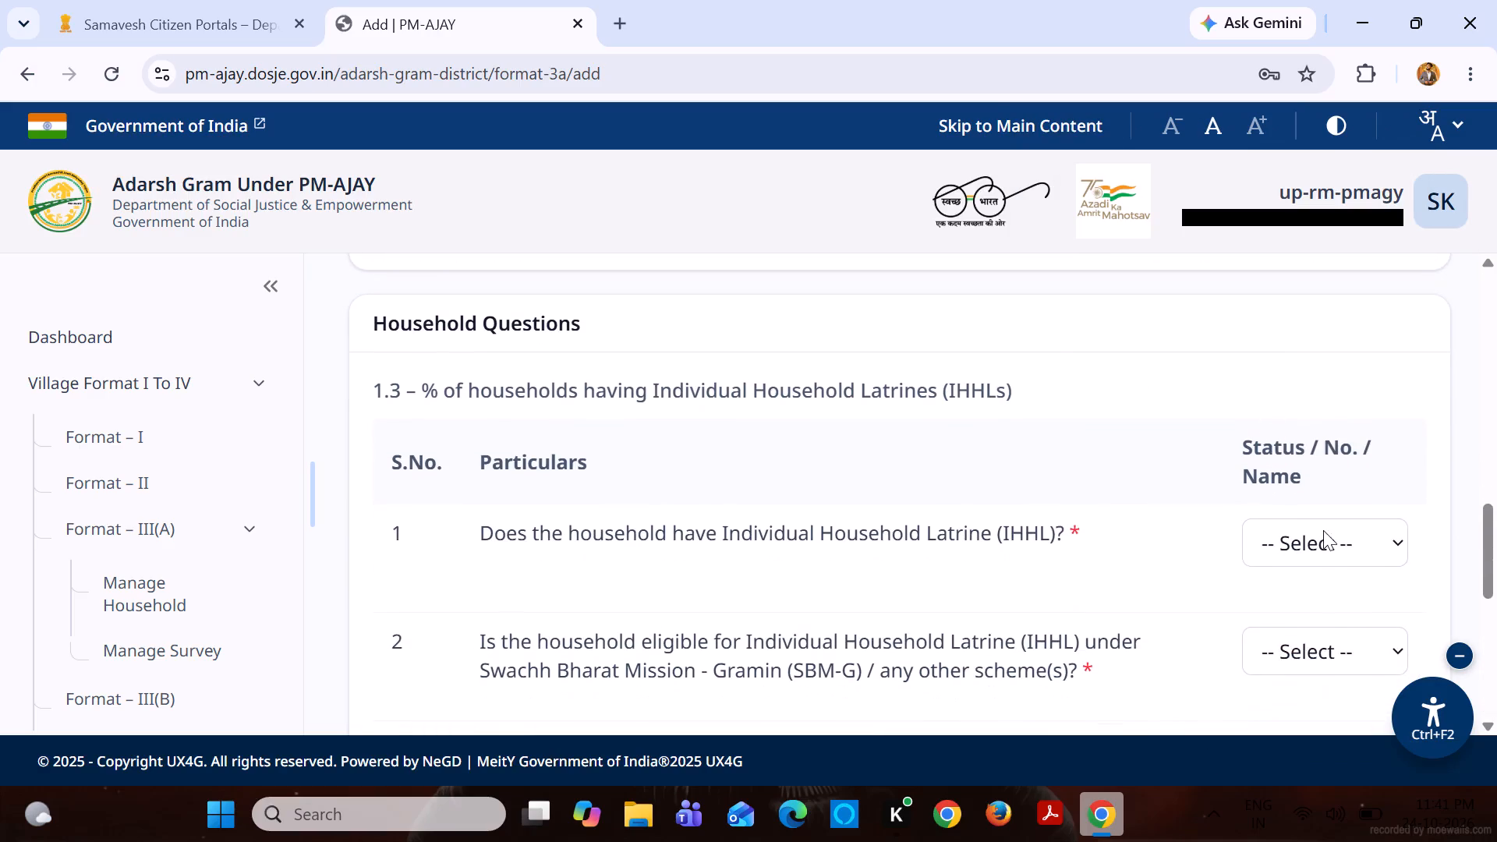
left_click(1324, 539)
left_click(1289, 617)
scroll(1289, 617, "down", 3)
left_click(1289, 617)
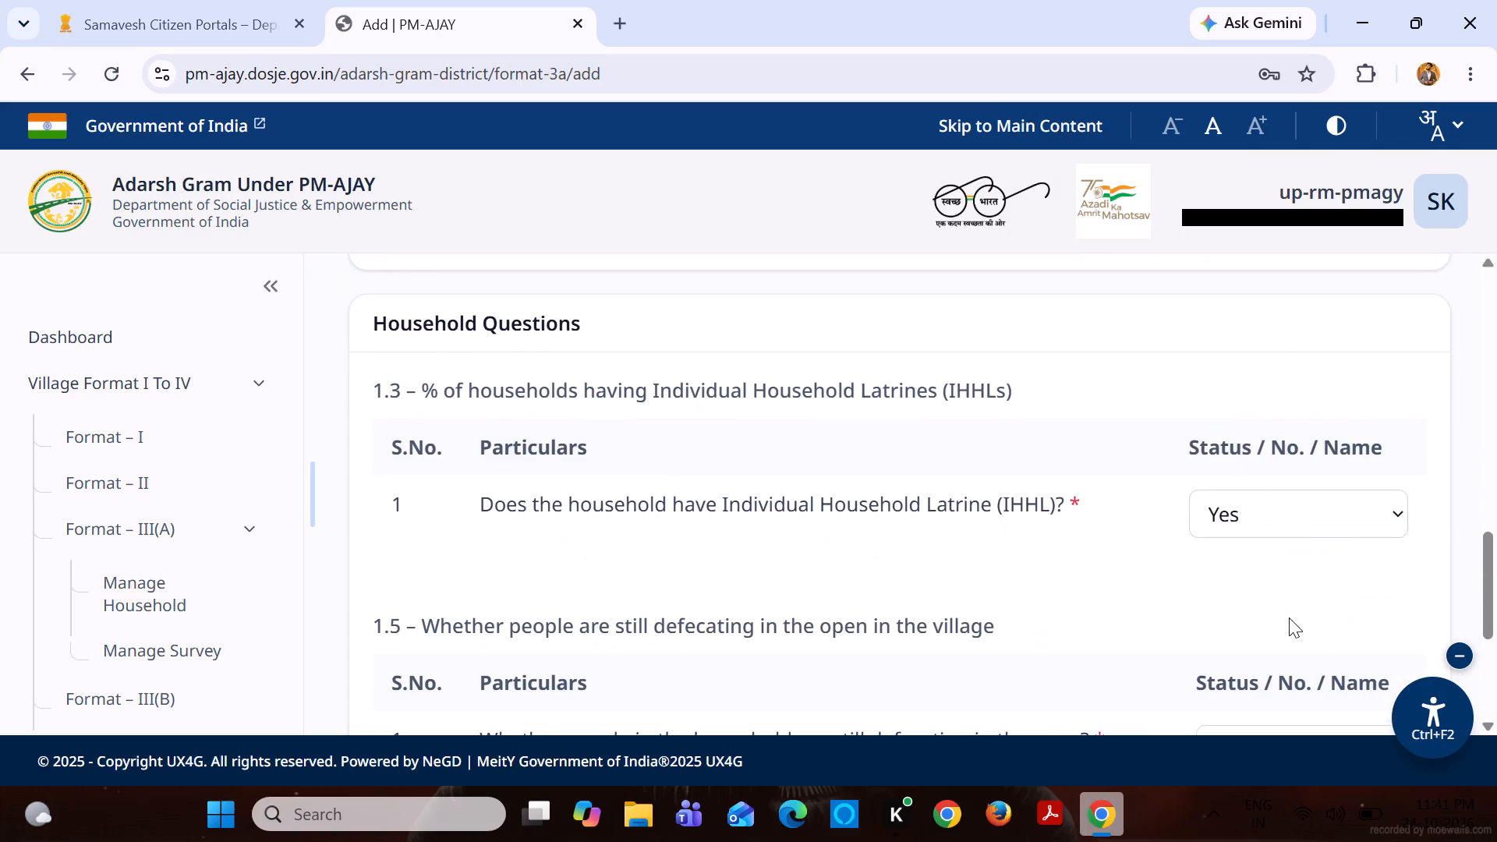
scroll(1289, 617, "down", 4)
left_click_drag(1340, 413, 1257, 525)
left_click(1257, 525)
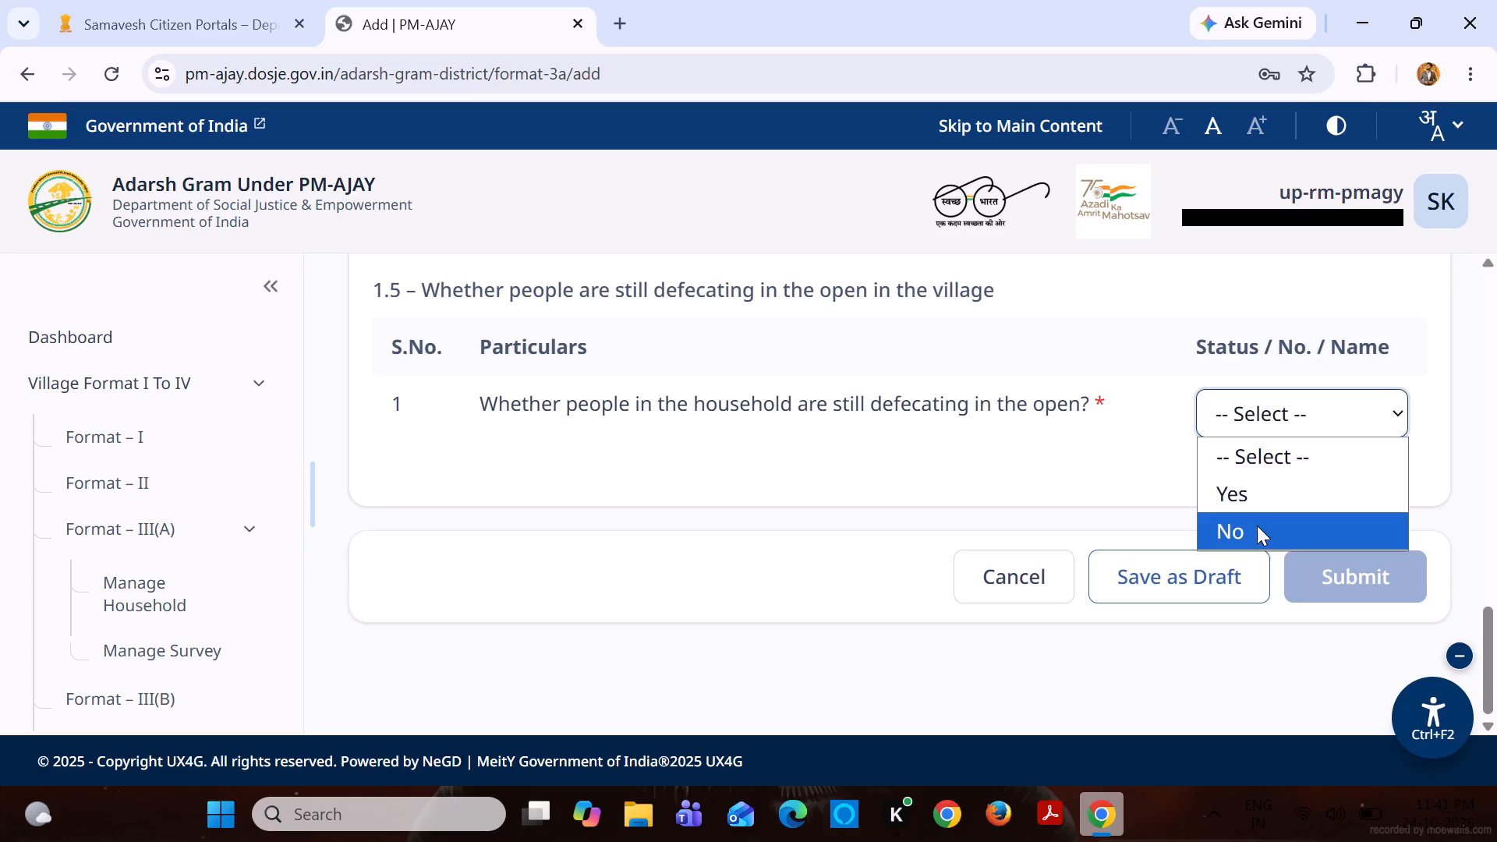
left_click(1339, 557)
For Education, enter 1 child aged 6-10 years and 1 attending primary school in 2.1.
scroll(1258, 469, "down", 1)
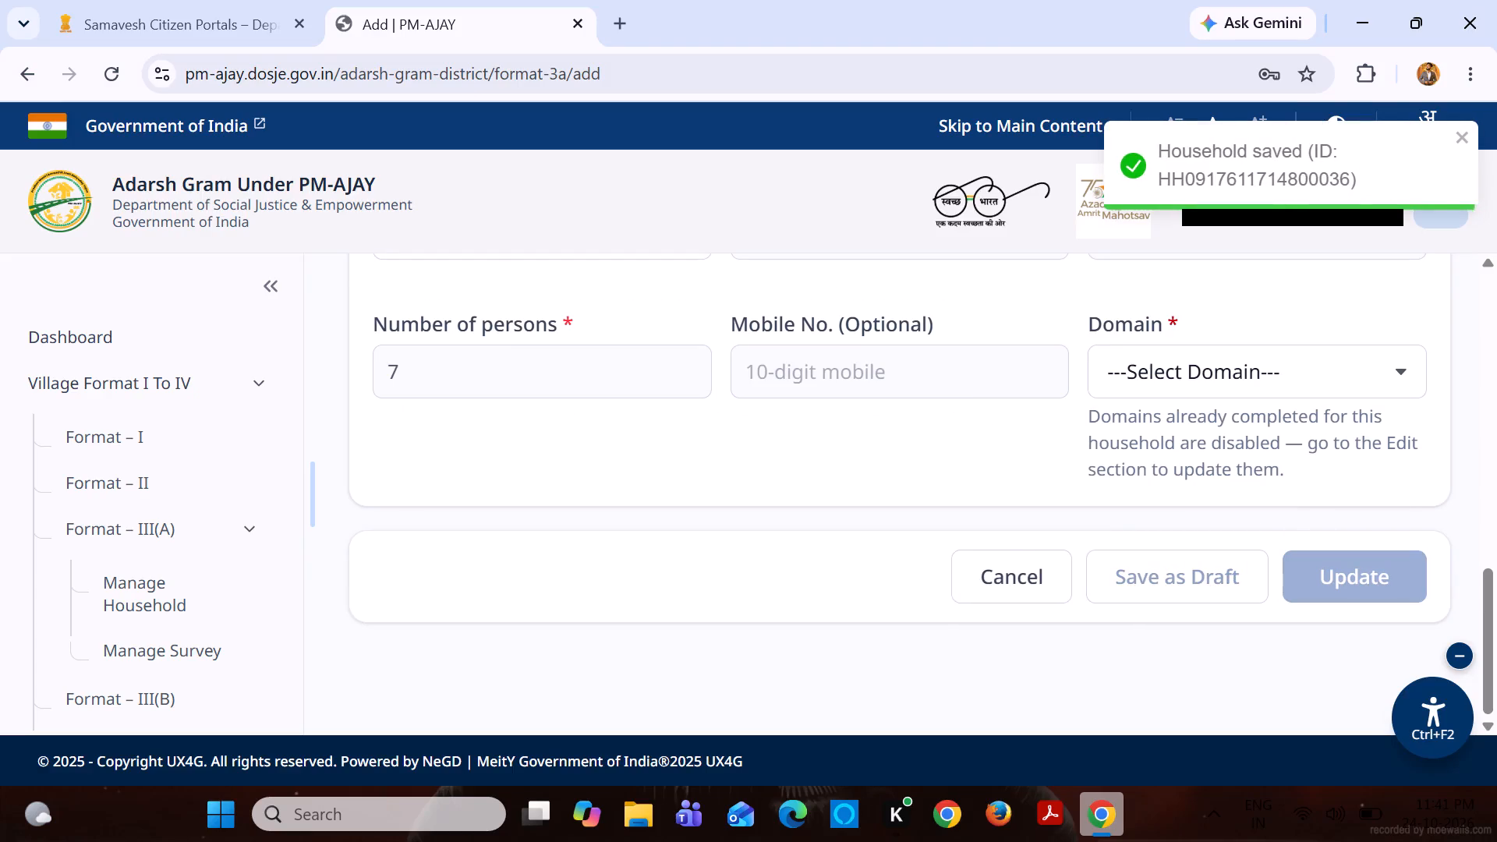
scroll(1258, 469, "down", 1)
left_click(1290, 370)
left_click(1128, 602)
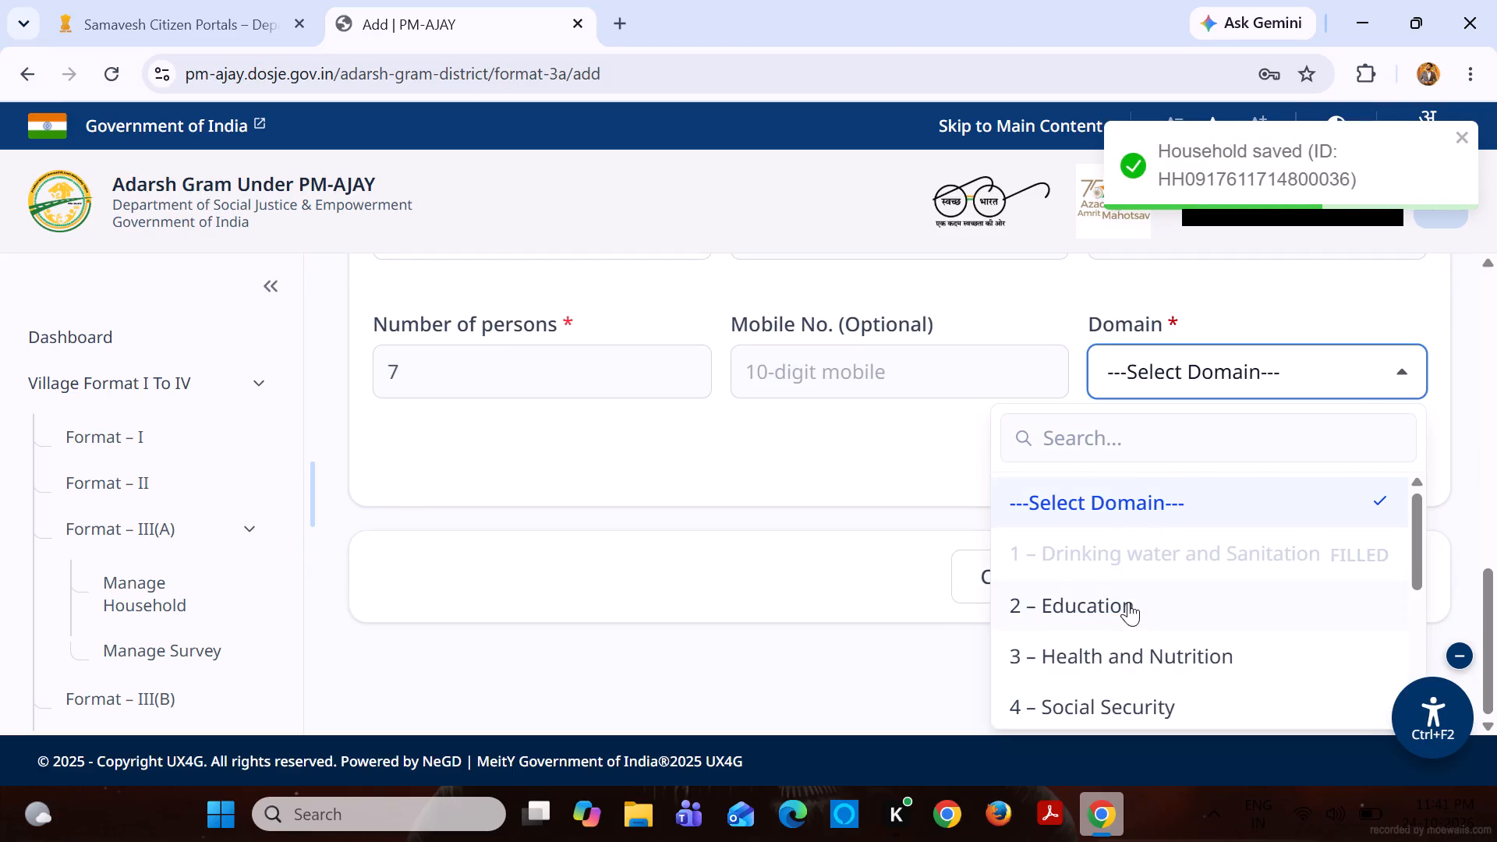
scroll(1128, 602, "down", 3)
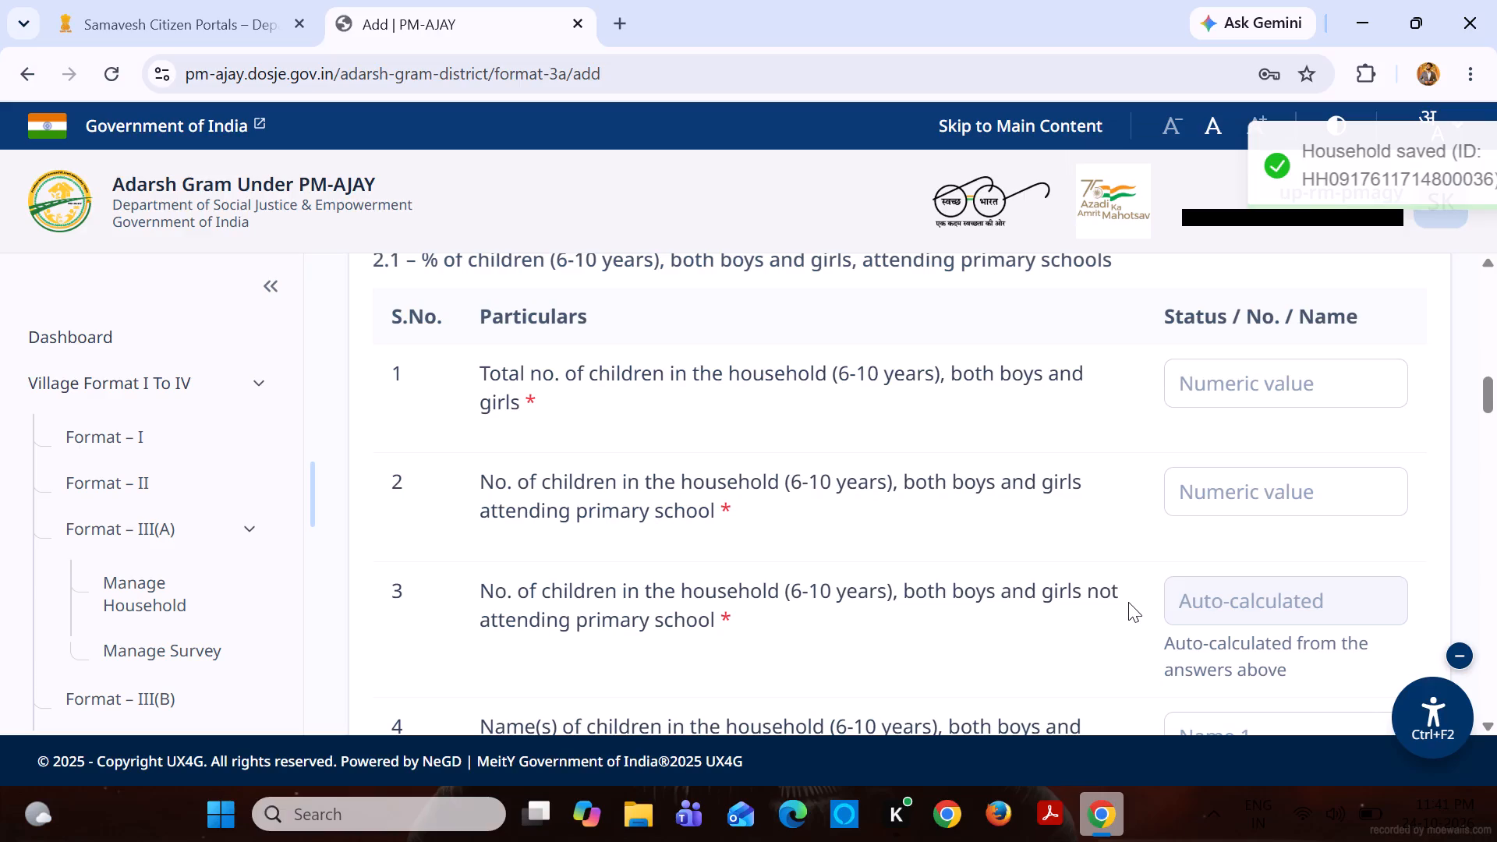
left_click(1256, 389)
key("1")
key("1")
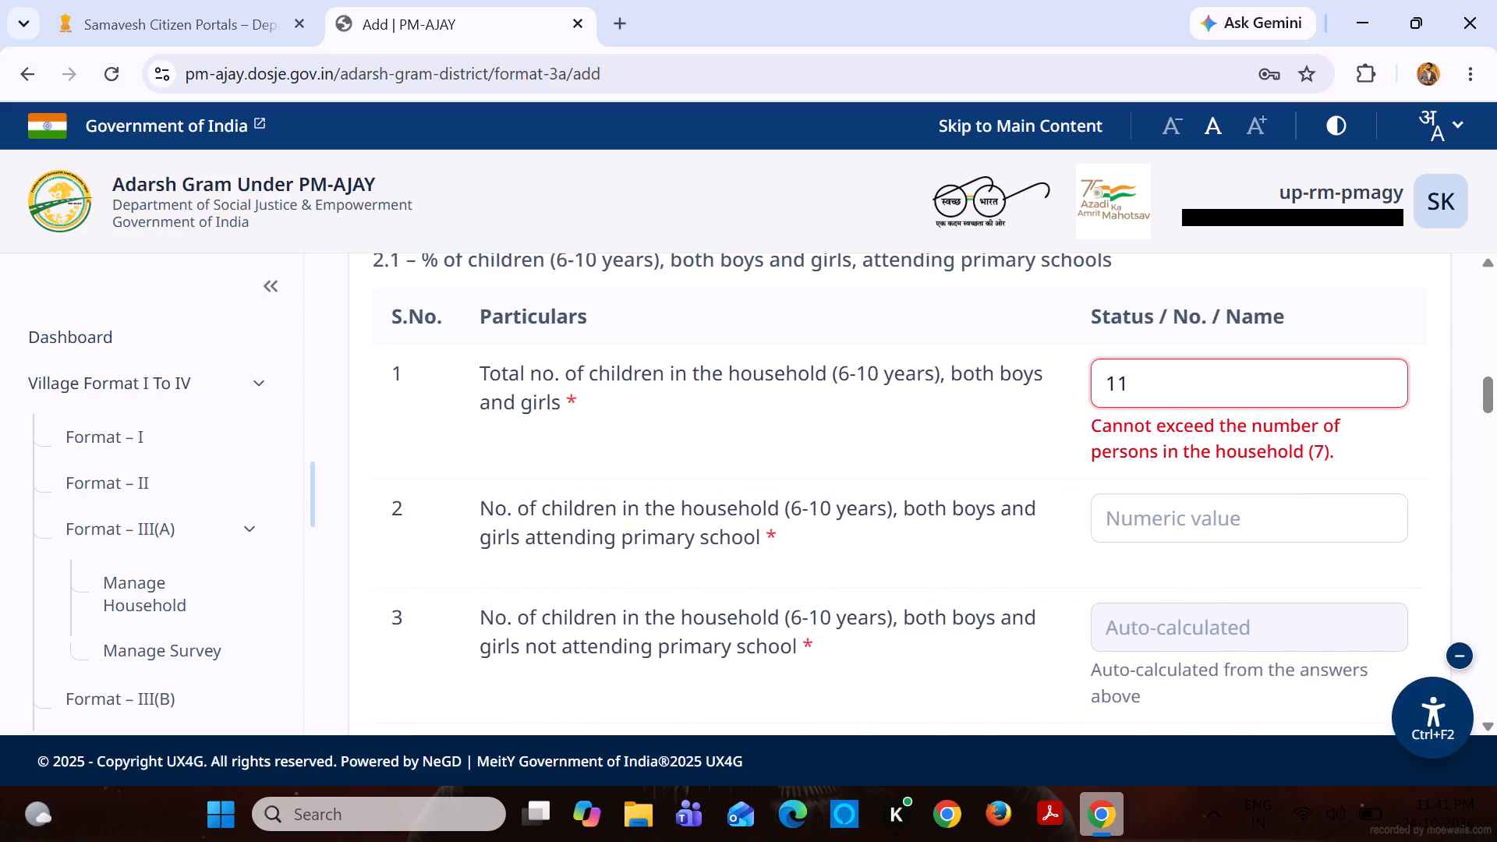
key("BackSpace")
left_click(1226, 502)
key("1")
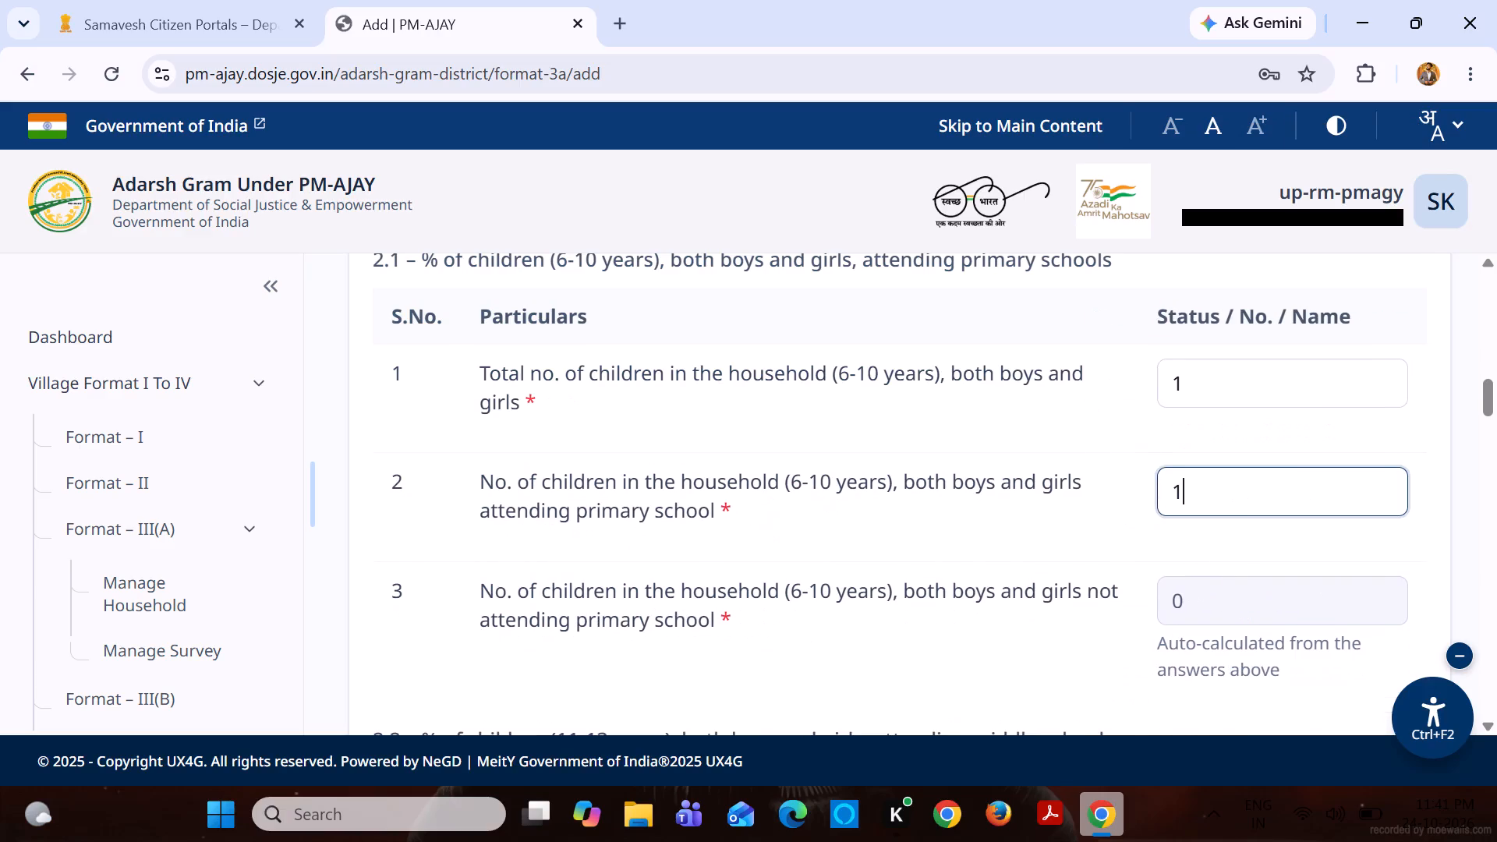
Enter 0 children aged 11-13 in 2.2, and 1 child aged 14-15 with 1 attending secondary school in 2.3.
scroll(1226, 502, "down", 3)
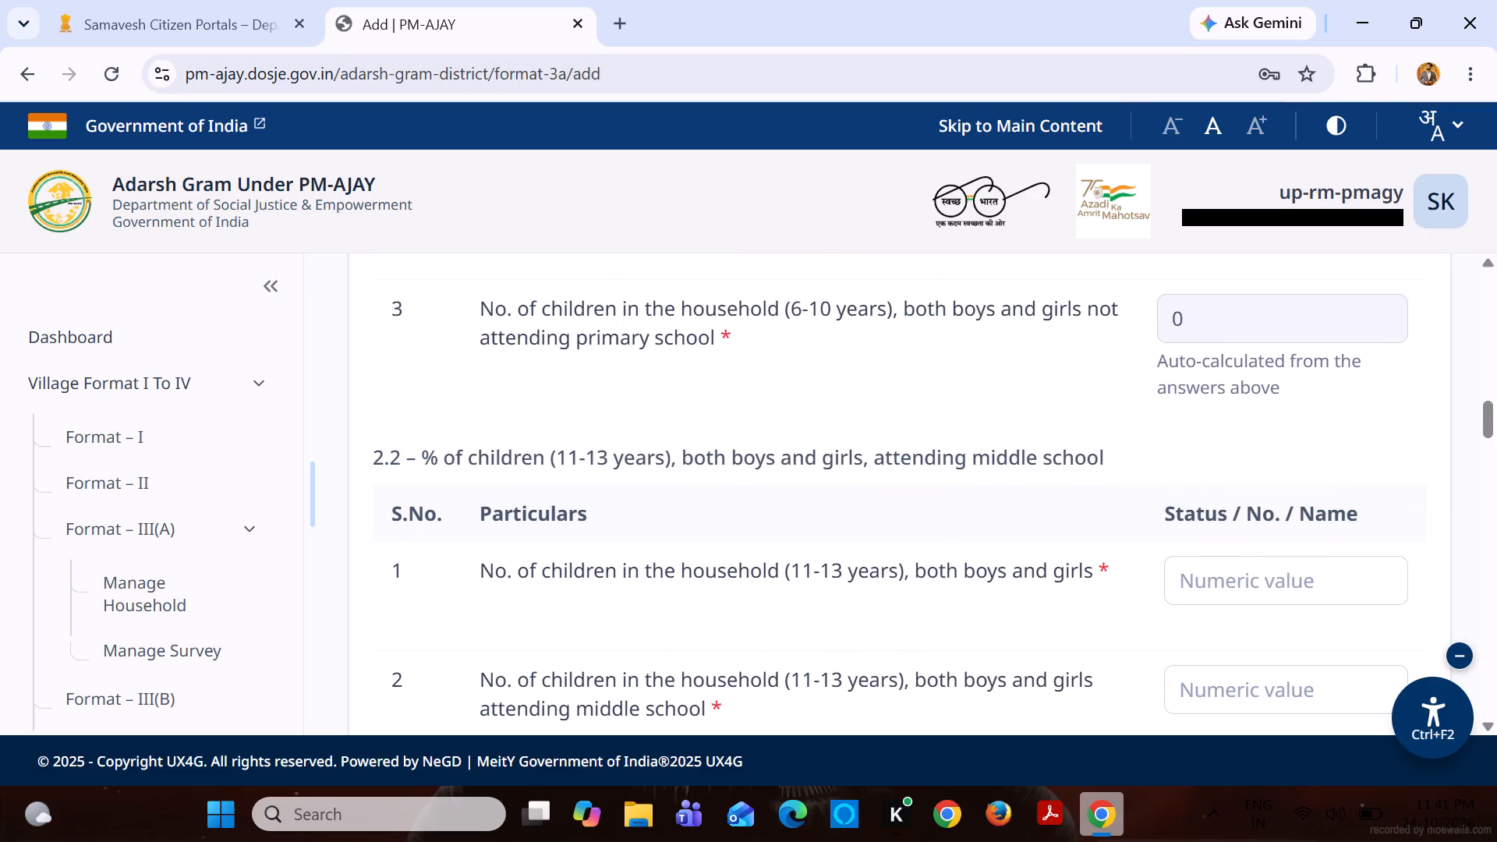
left_click_drag(1223, 620, 1232, 580)
left_click(1232, 580)
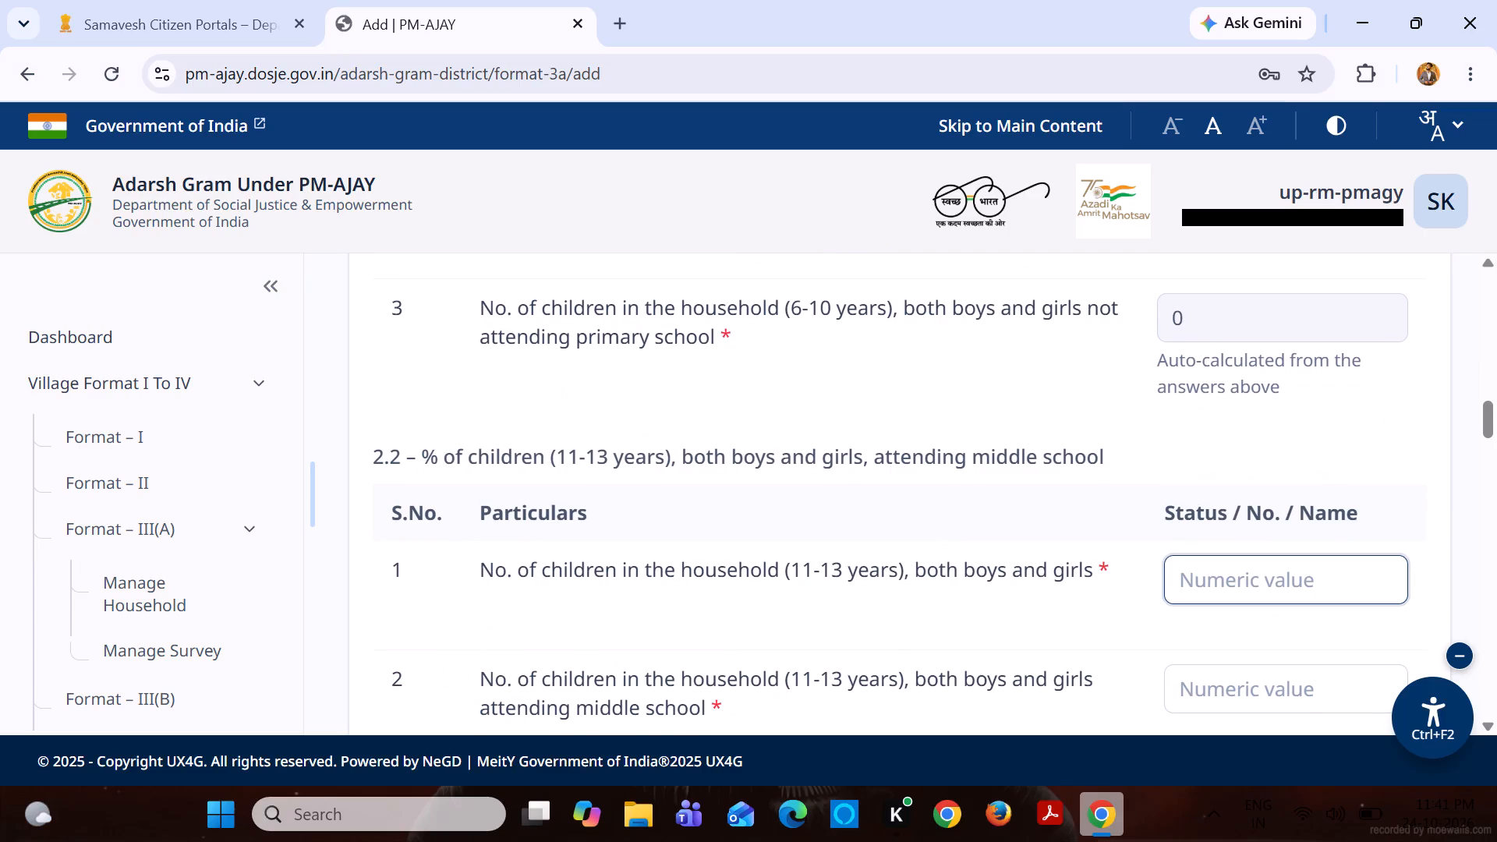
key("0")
scroll(1232, 580, "down", 3)
left_click(1237, 485)
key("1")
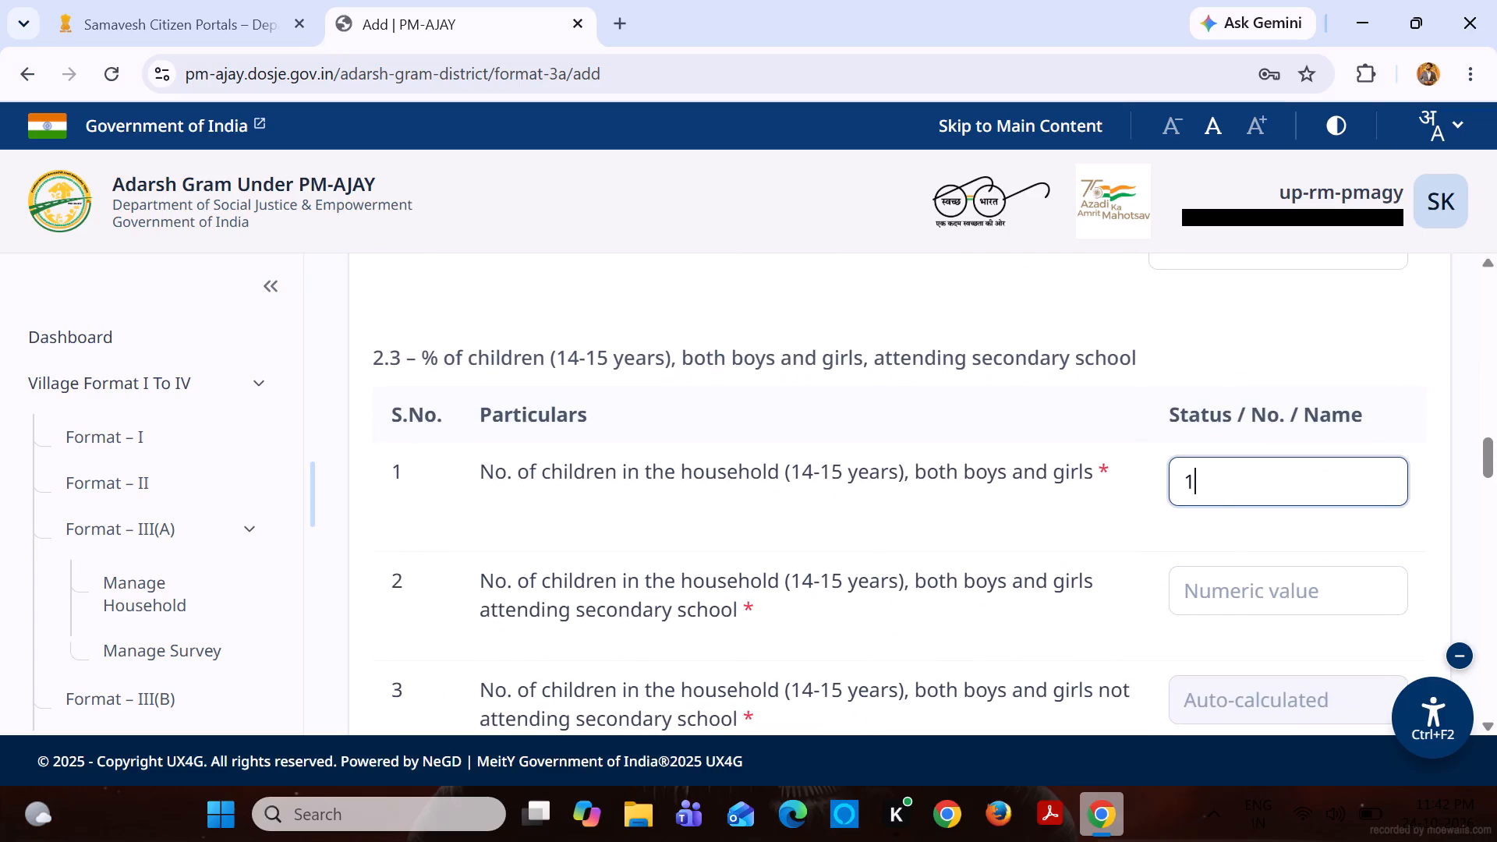
left_click(1208, 592)
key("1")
Enter 1 child aged 16-17 years and 1 attending higher secondary school in 2.4.
scroll(1208, 592, "down", 2)
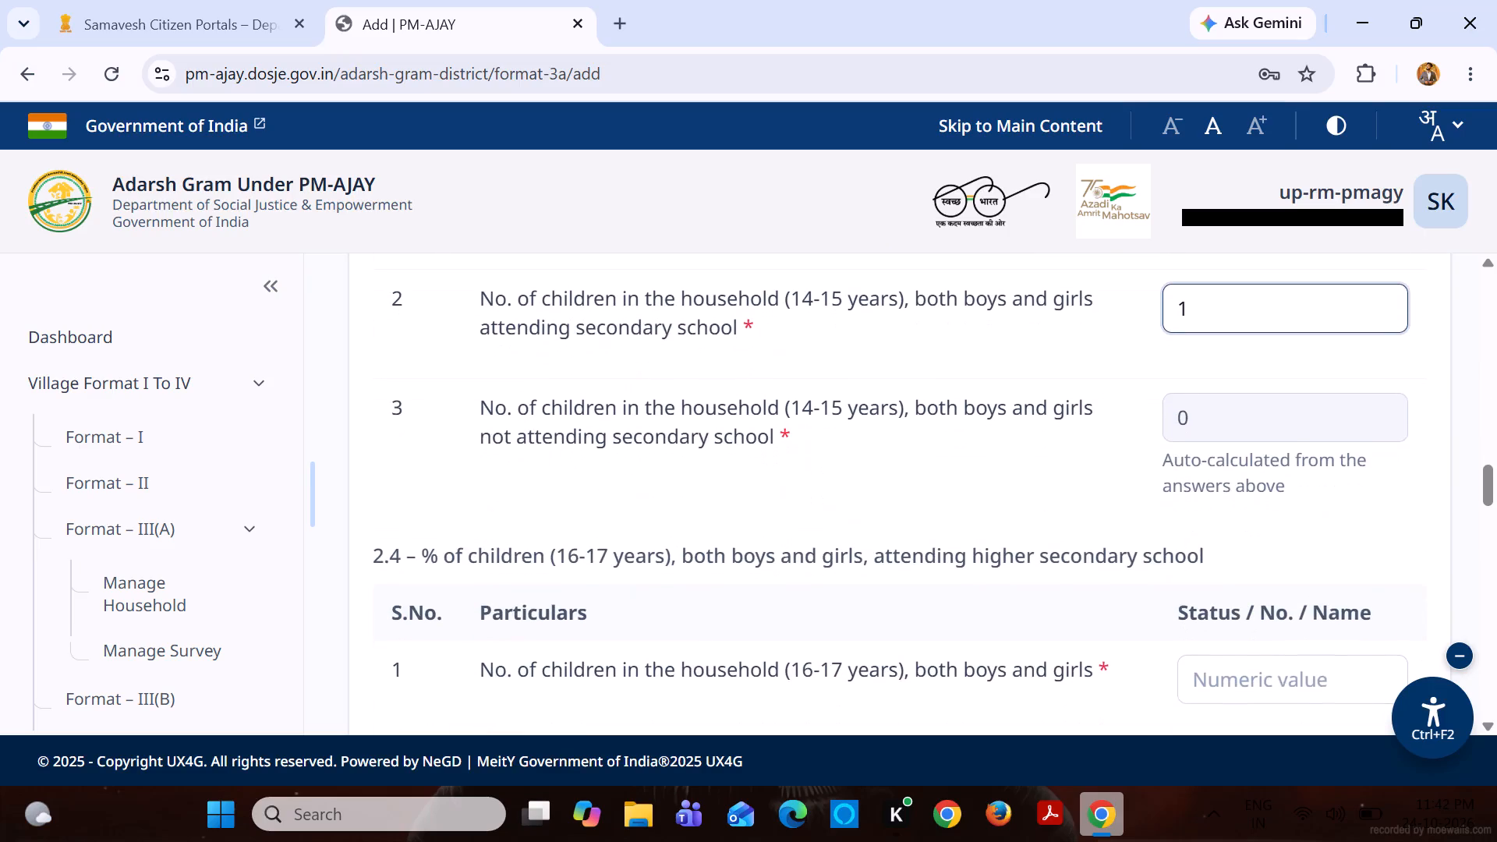
scroll(1208, 592, "down", 3)
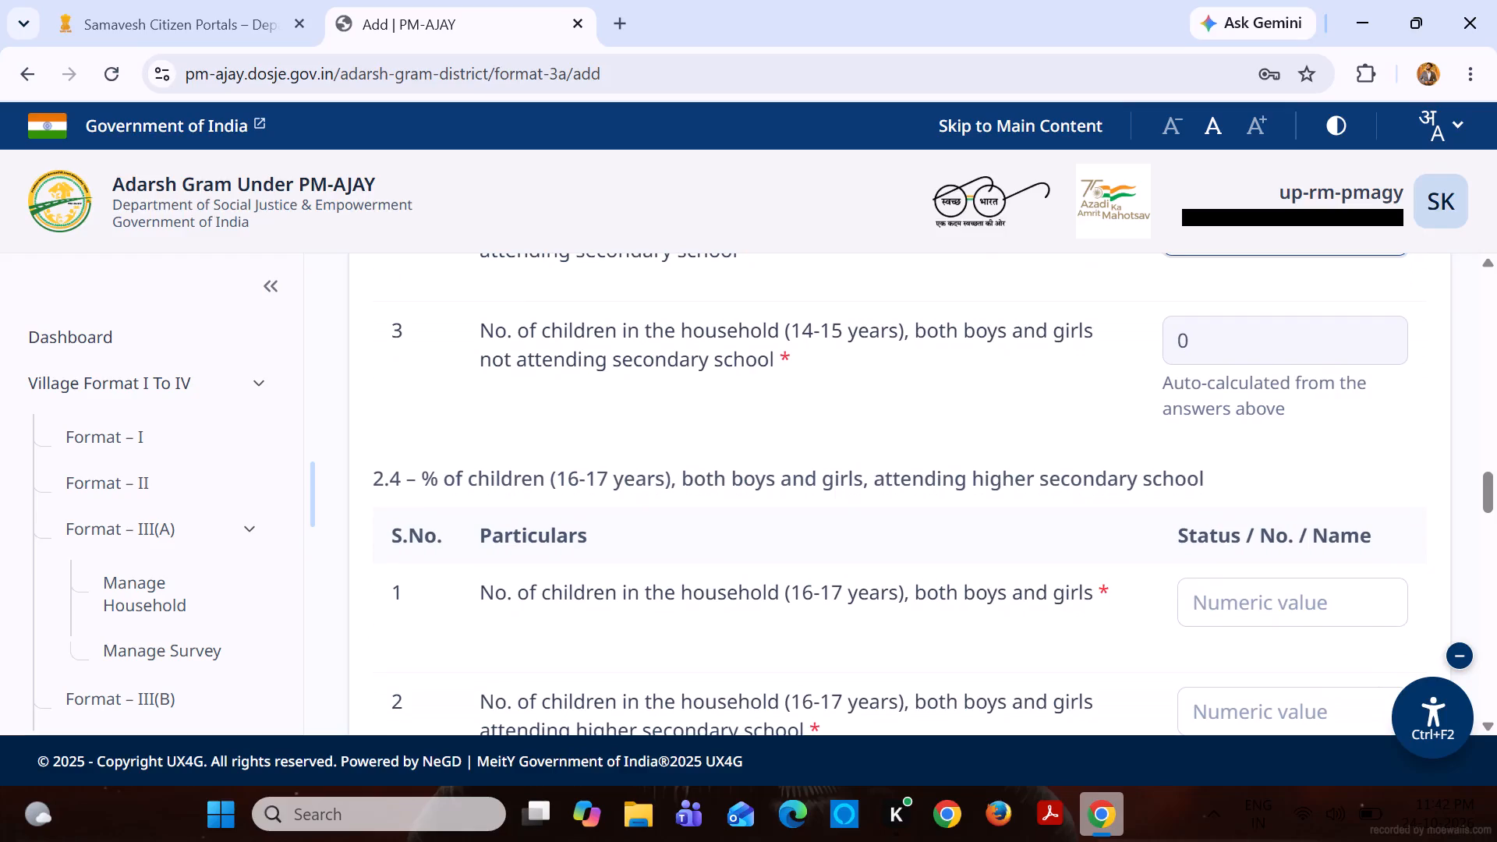
left_click(1240, 606)
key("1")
scroll(1240, 606, "down", 3)
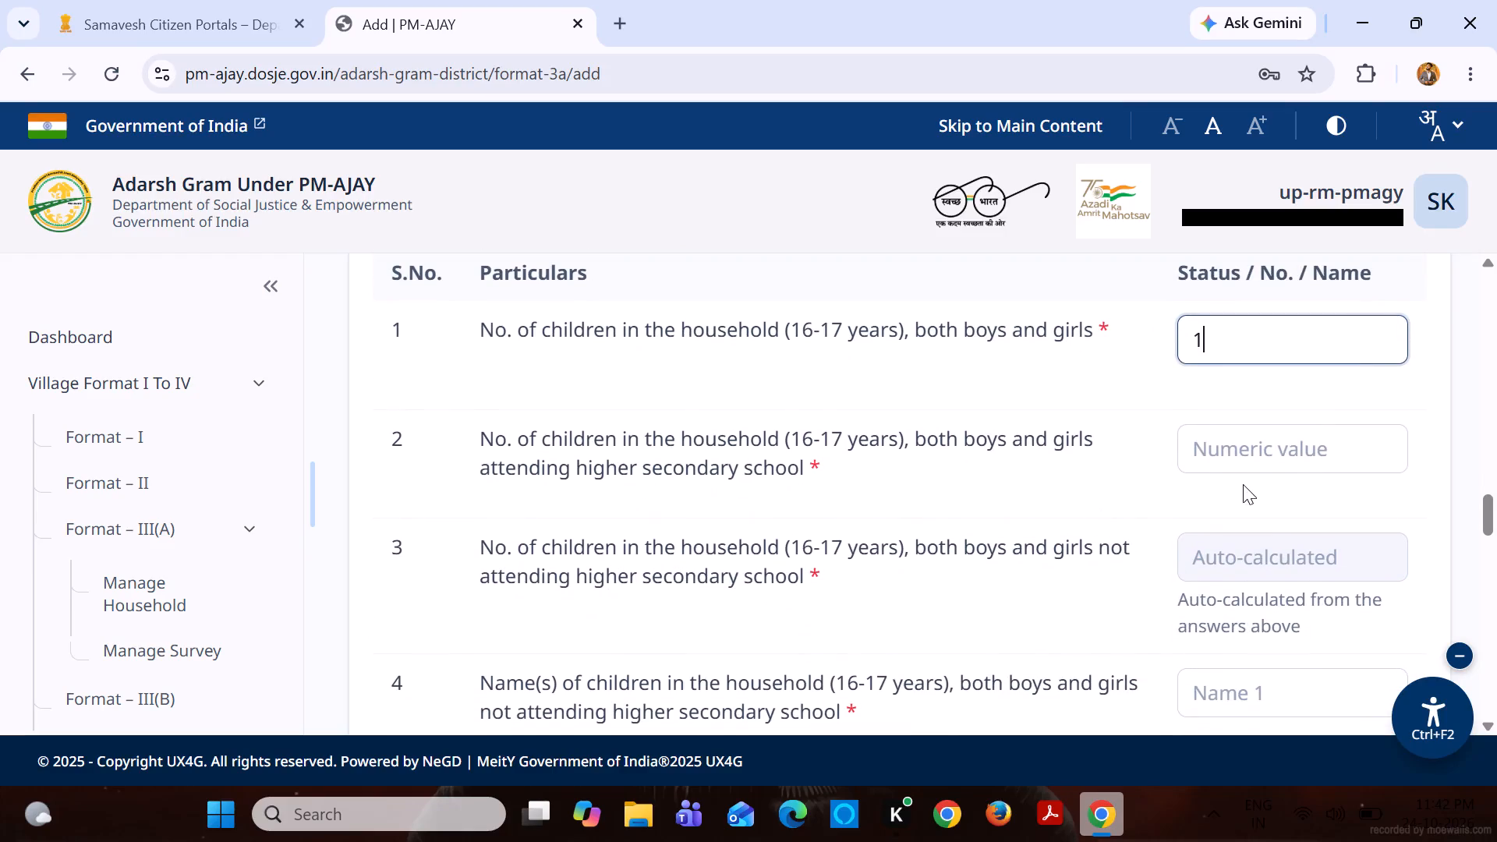
left_click(1255, 462)
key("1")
Enter 1 child aged 18-23 years and 1 attending post higher secondary education in 2.5.
scroll(1255, 462, "down", 4)
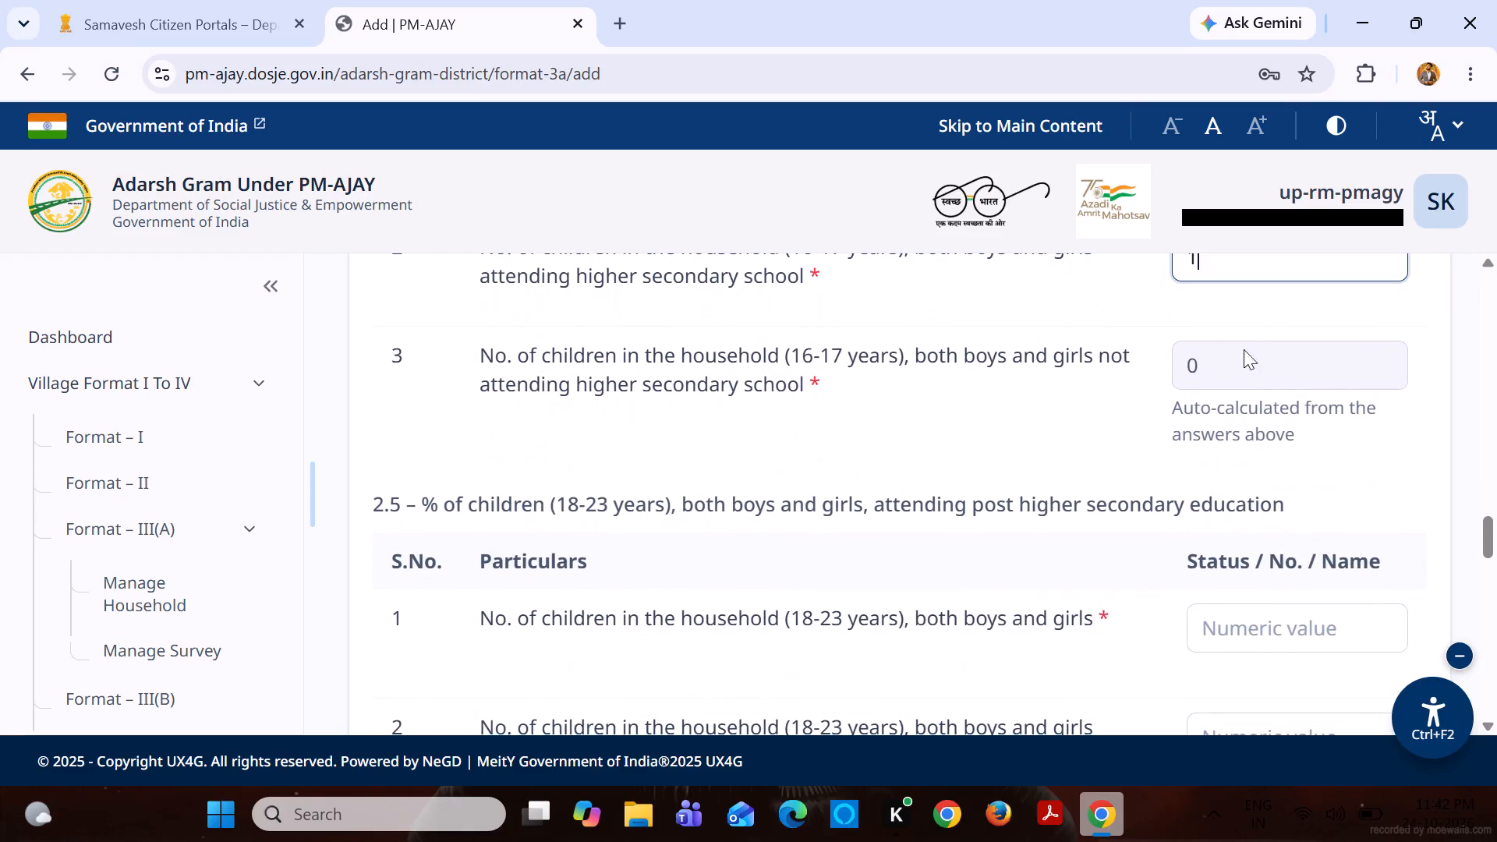
left_click(1249, 607)
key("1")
scroll(1249, 607, "down", 3)
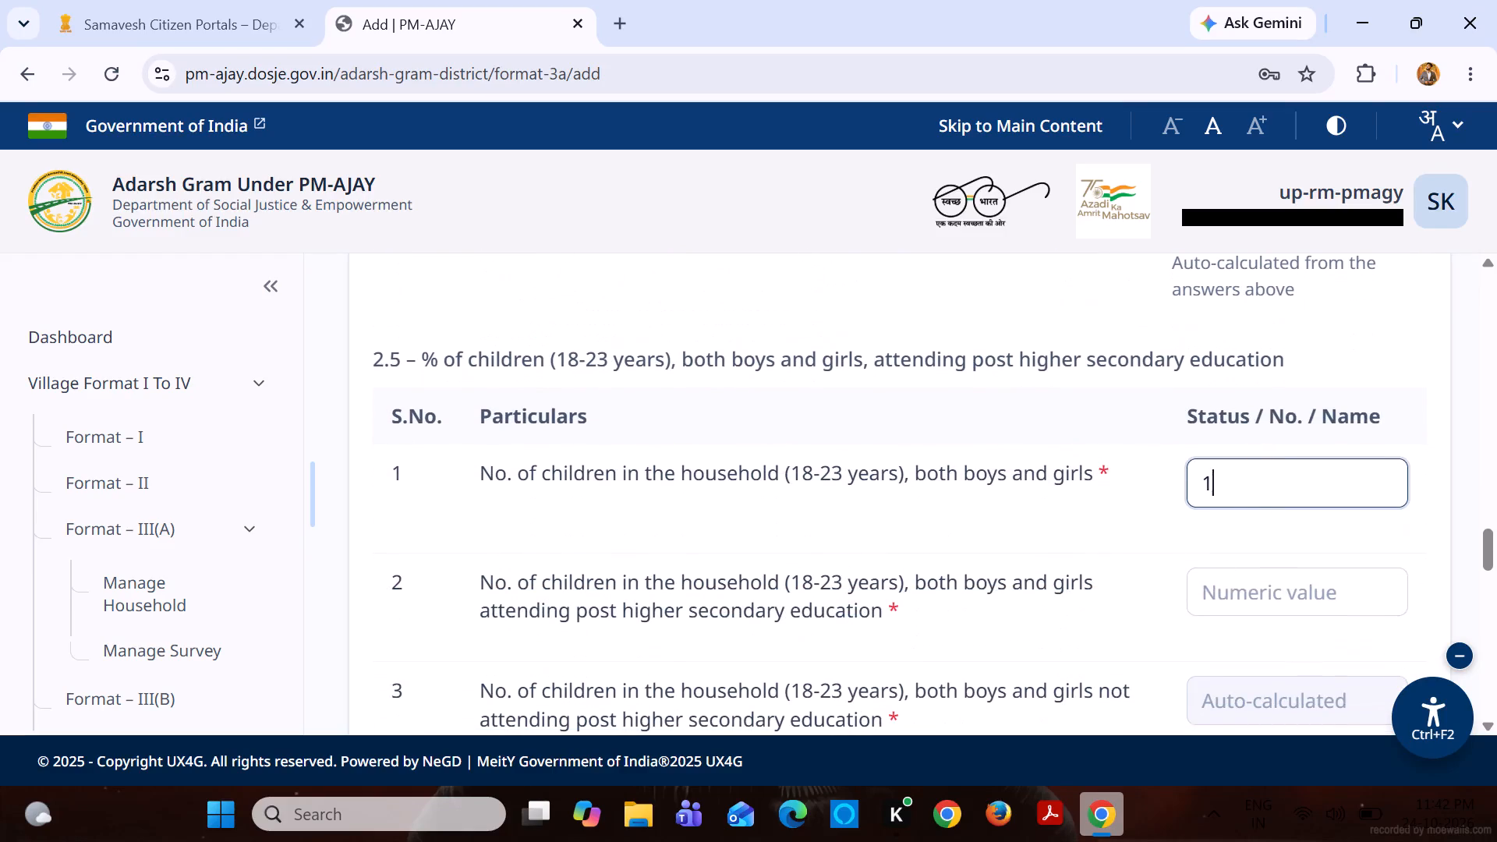
left_click(1225, 578)
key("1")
Enter 0 children eligible for the pre-matric scholarship in 2.6 and the post-matric scholarship in 2.7, and submit the Education domain.
scroll(1225, 571, "down", 6)
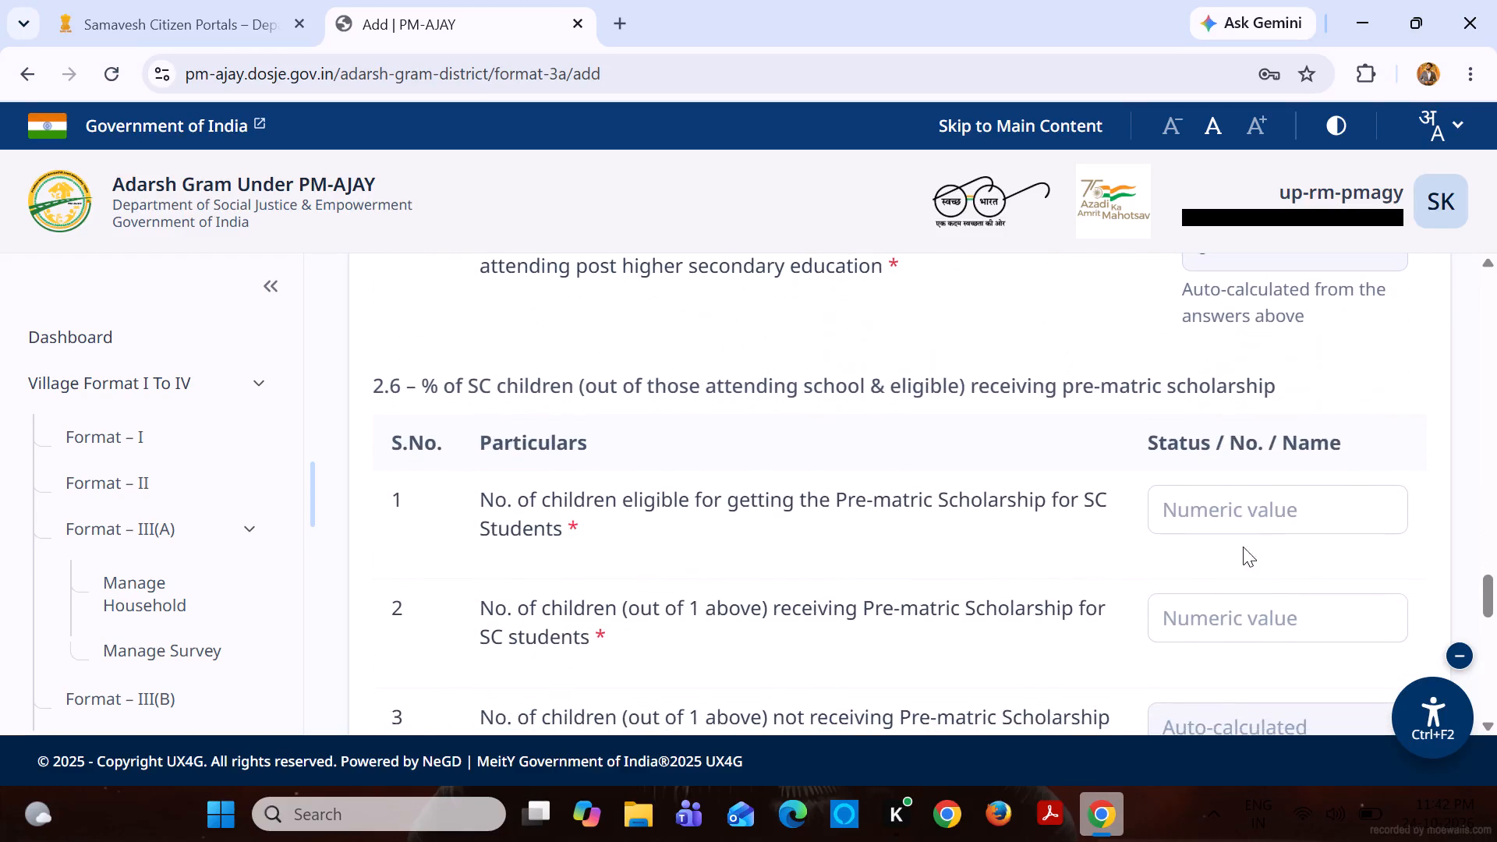
left_click(1229, 491)
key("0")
scroll(1229, 491, "down", 3)
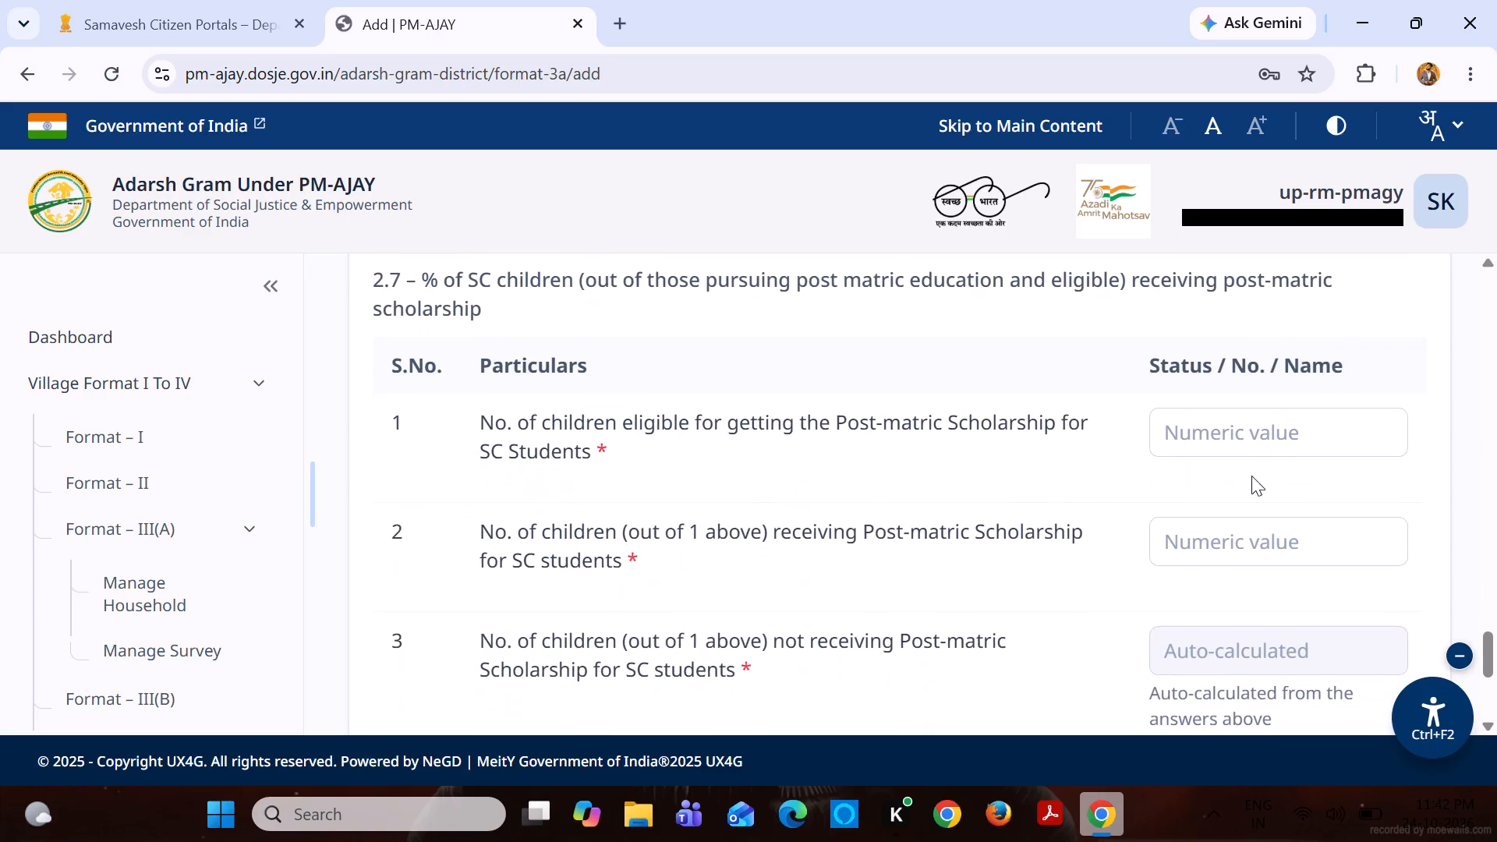
left_click_drag(1223, 407, 1216, 410)
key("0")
scroll(1216, 410, "down", 1)
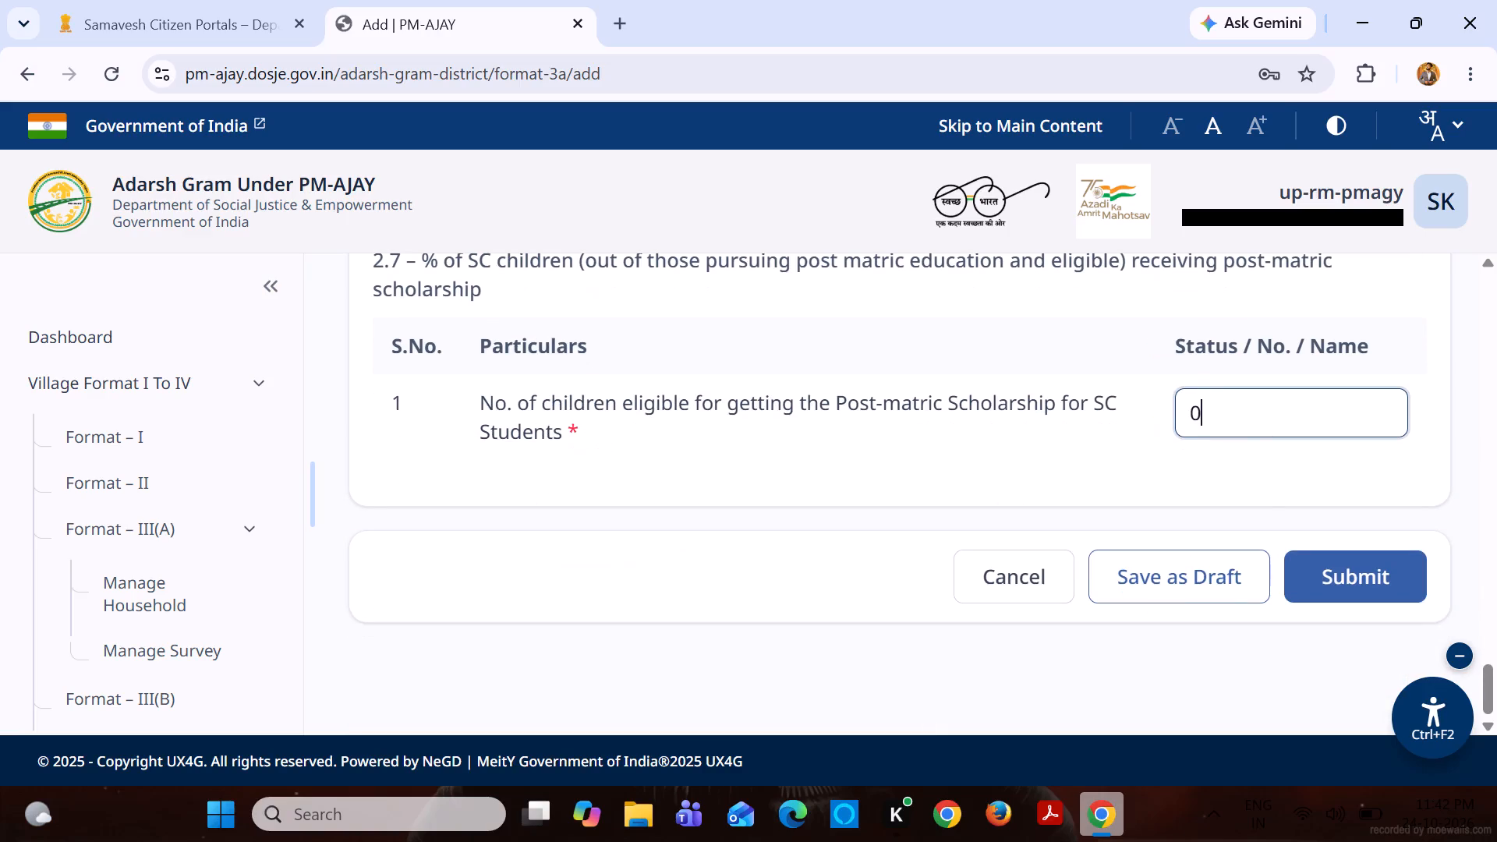
scroll(1216, 410, "down", 1)
left_click(1347, 561)
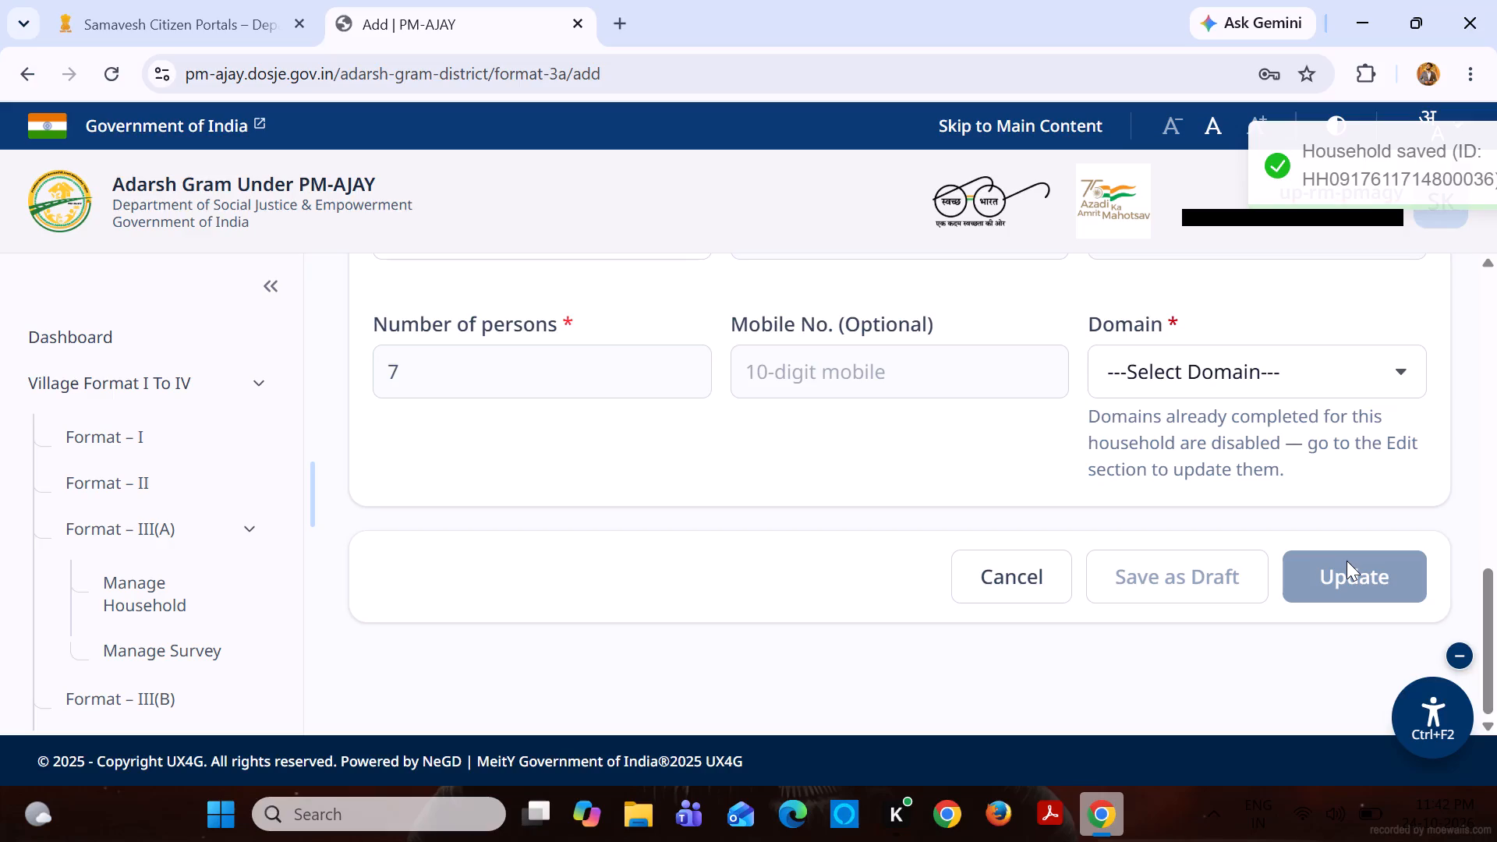
Open the Health and Nutrition domain and answer Yes in 3.1 to the household being covered under a Health Protection Scheme.
left_click(1342, 353)
scroll(1238, 507, "down", 1)
left_click(1207, 511)
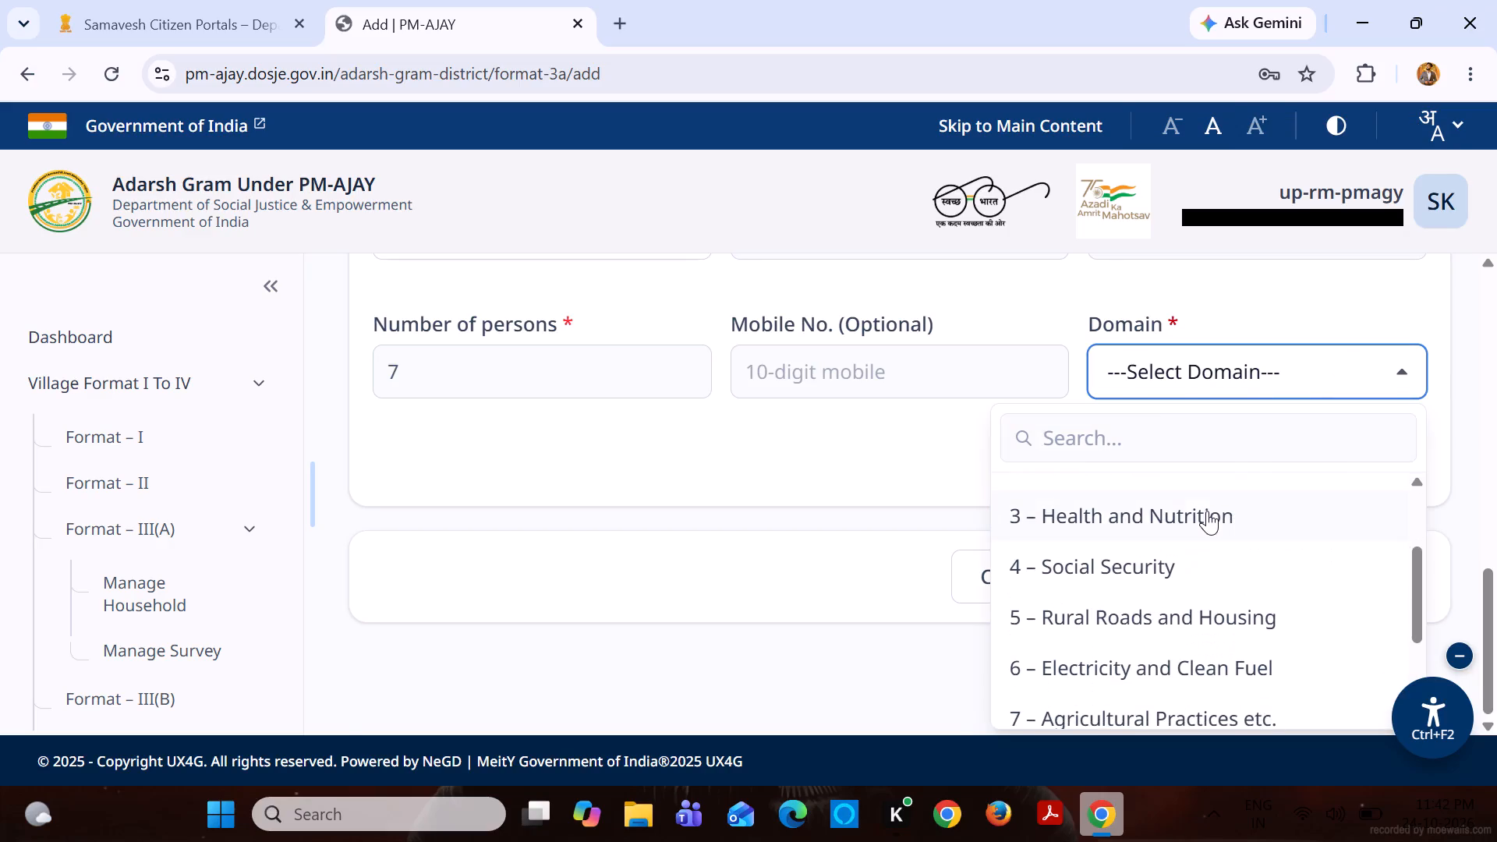
scroll(1207, 511, "up", 1)
scroll(1207, 511, "down", 2)
left_click_drag(1311, 510, 1274, 583)
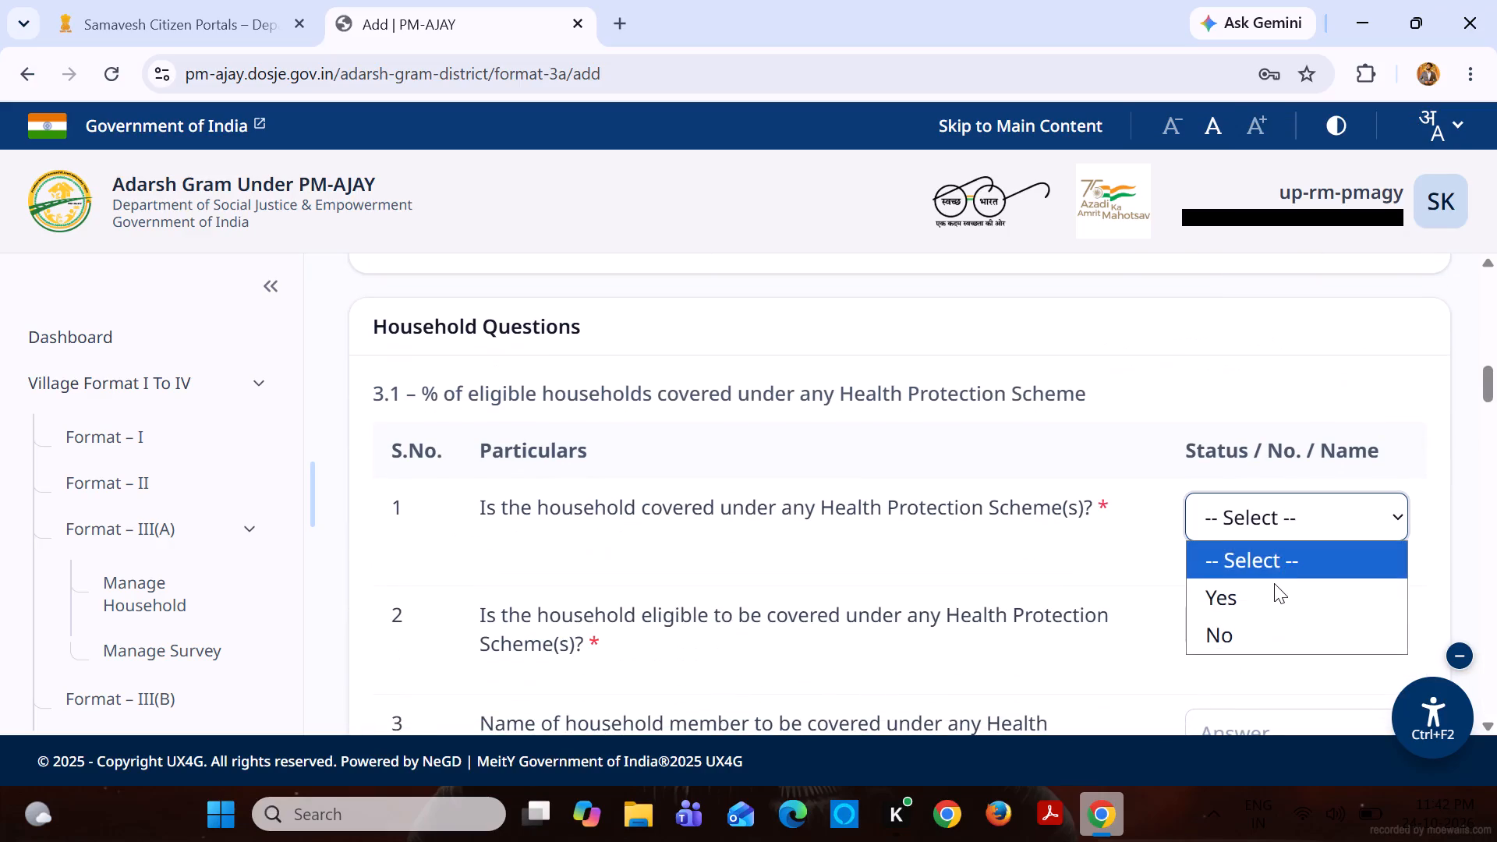
left_click_drag(1274, 583, 1266, 591)
left_click(1266, 591)
Enter 0 for pregnant women in 3.3, deliveries during the last year in 3.4, and children born in the last year in 3.5.
scroll(1266, 591, "down", 4)
left_click(1258, 377)
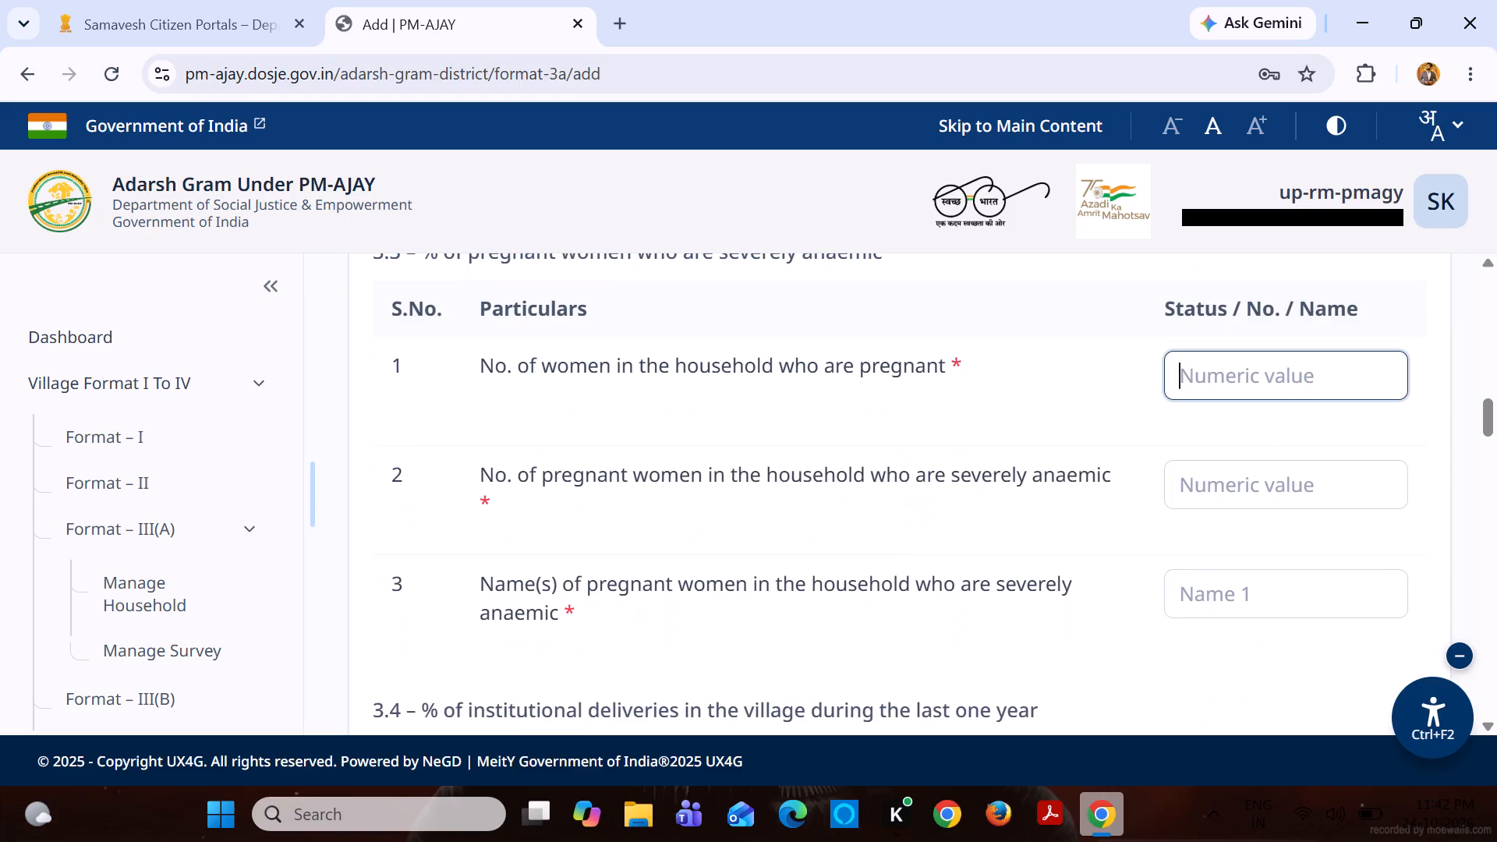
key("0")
scroll(1258, 377, "down", 2)
left_click(1123, 335)
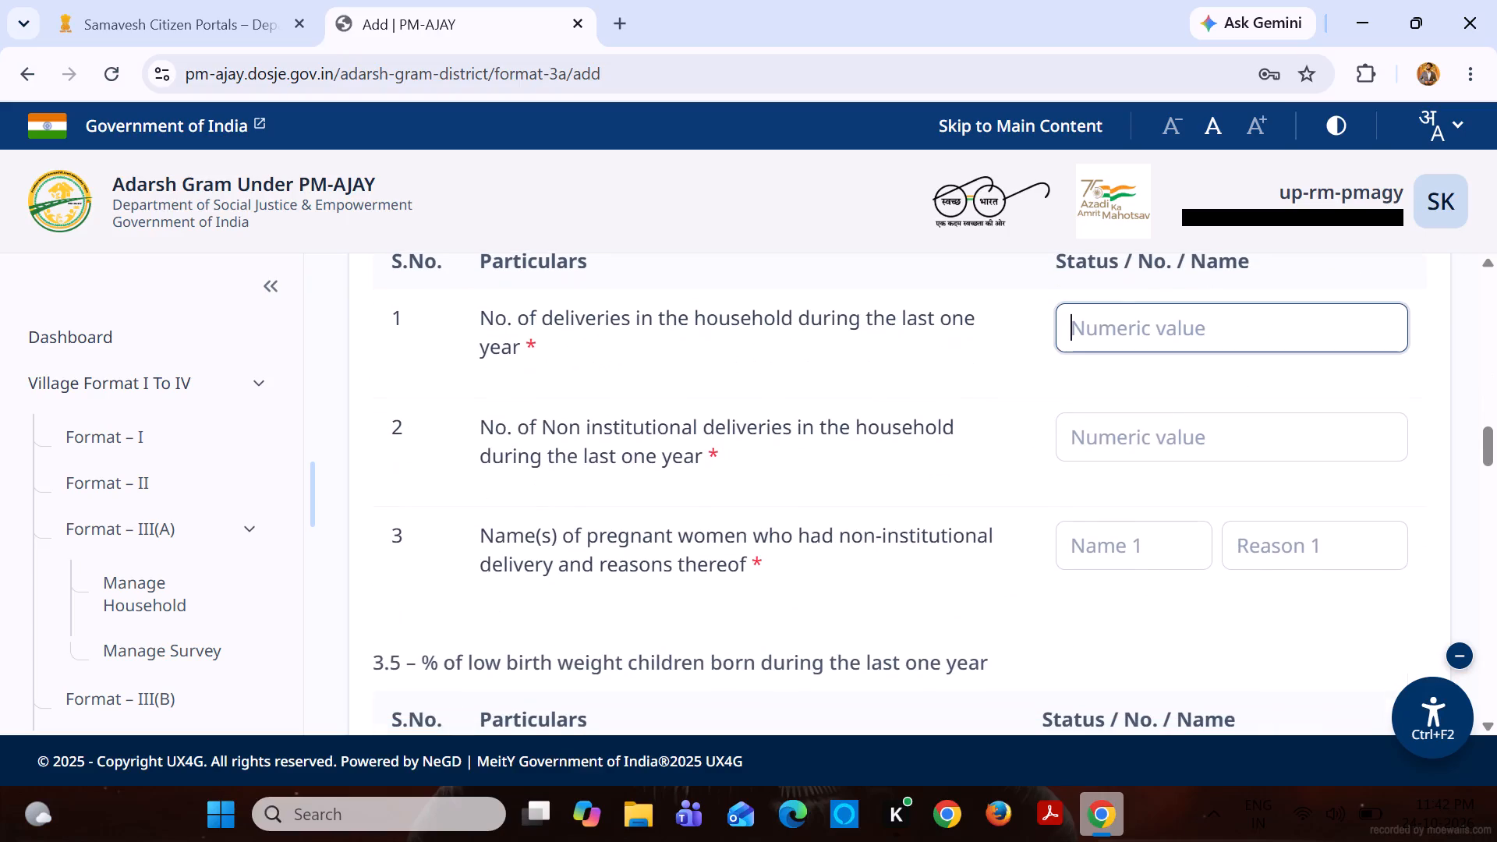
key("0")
scroll(1123, 335, "down", 2)
left_click(1099, 332)
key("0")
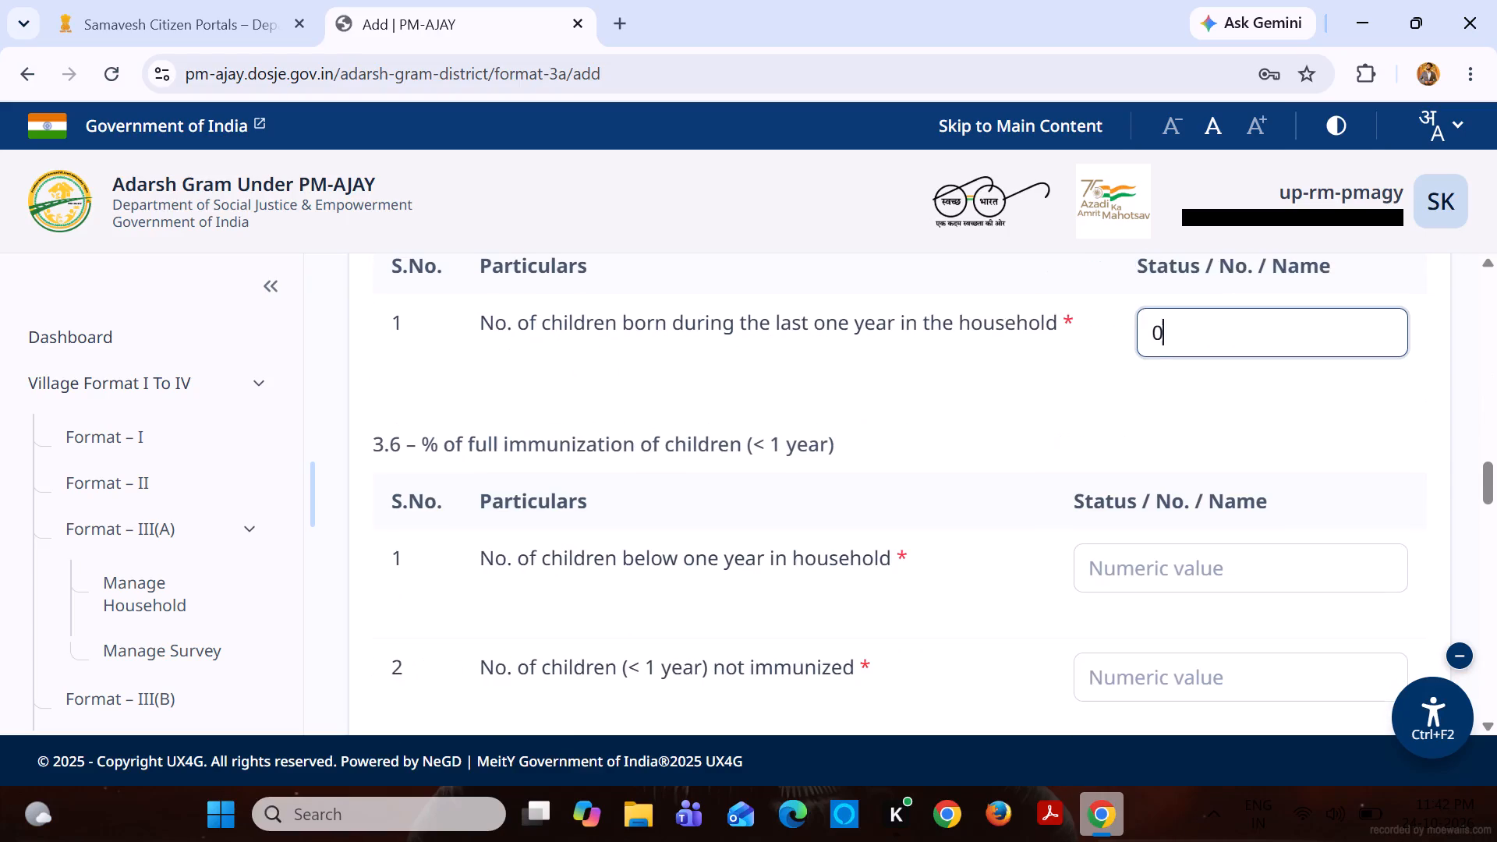
Enter 0 children below one year in 3.6 and 0 children aged 0-5 years in 3.7.
scroll(1099, 332, "down", 1)
left_click(1124, 416)
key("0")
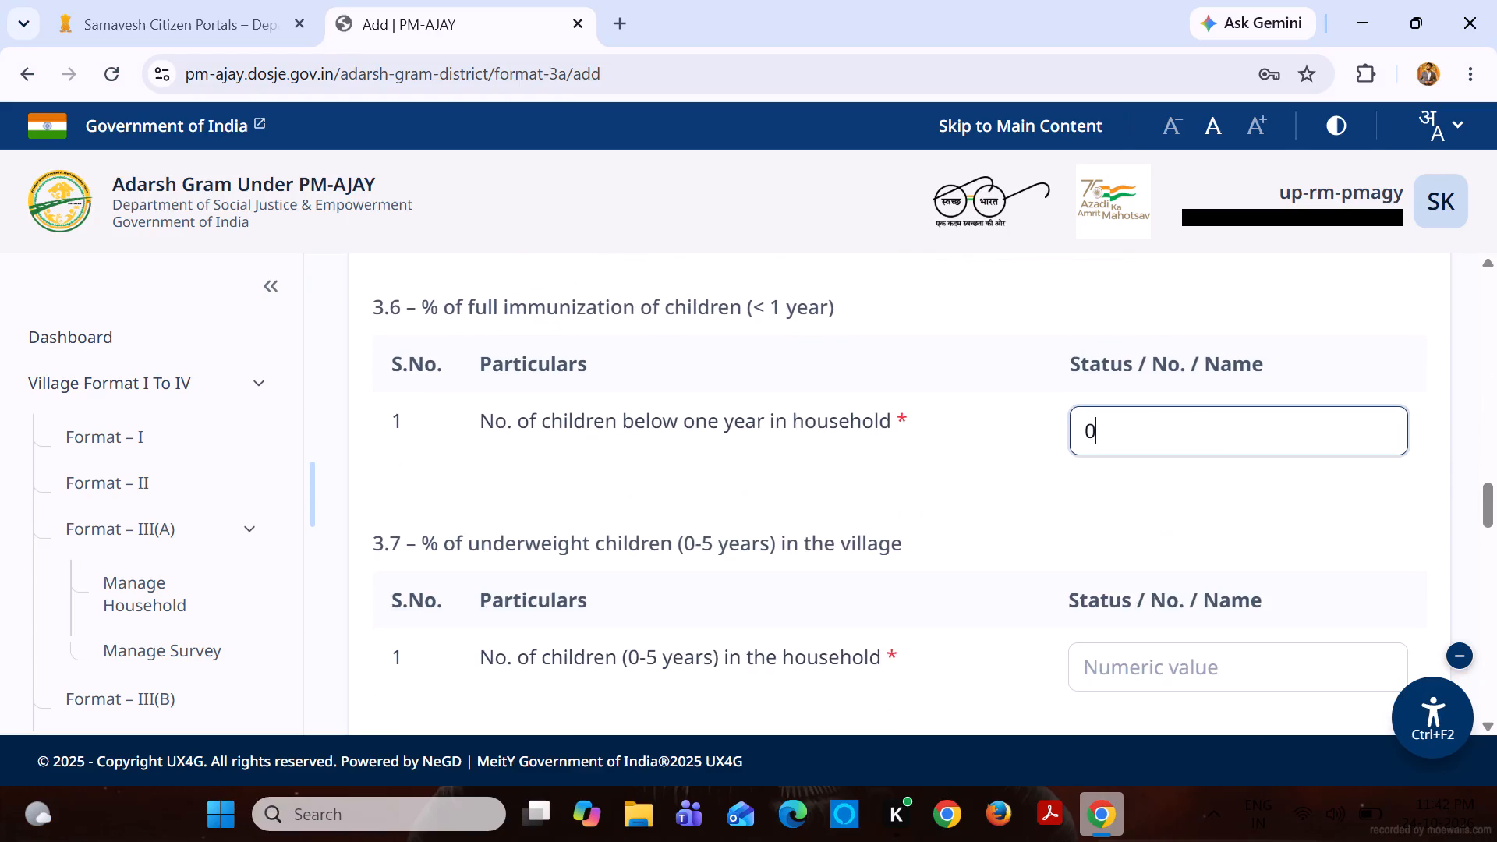
scroll(1124, 416, "down", 1)
left_click(1131, 472)
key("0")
Enter 0 women pregnant during the last year in 3.8 and 0 children under one year in 3.9.
scroll(1131, 472, "down", 2)
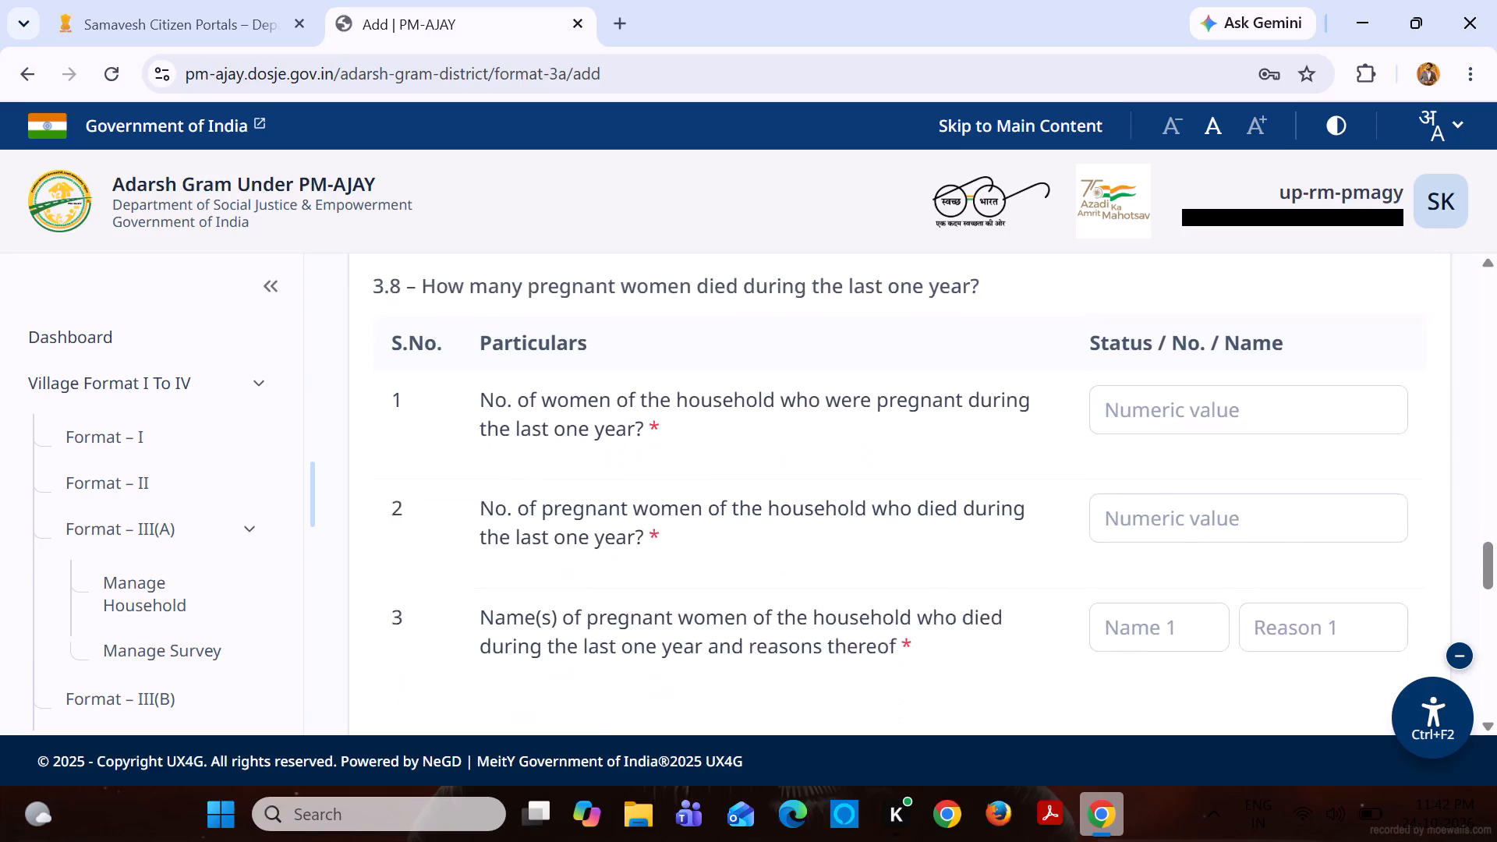
left_click(1166, 374)
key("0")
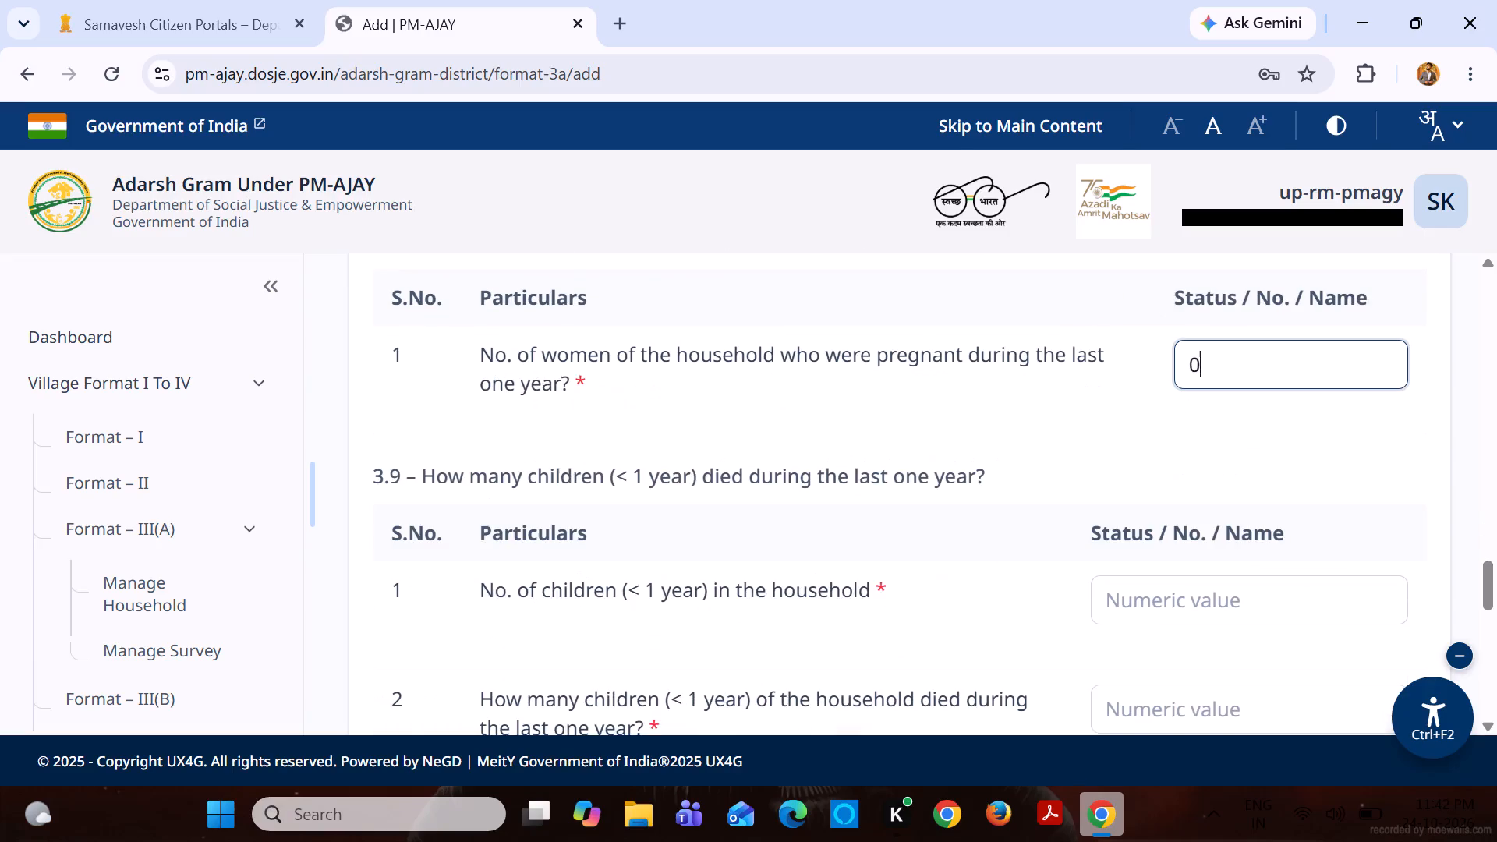
scroll(1166, 374, "down", 2)
left_click(1149, 353)
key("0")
Enter 0 household members suffering from communicable diseases in 3.10 and submit the Health and Nutrition domain.
scroll(1149, 353, "down", 1)
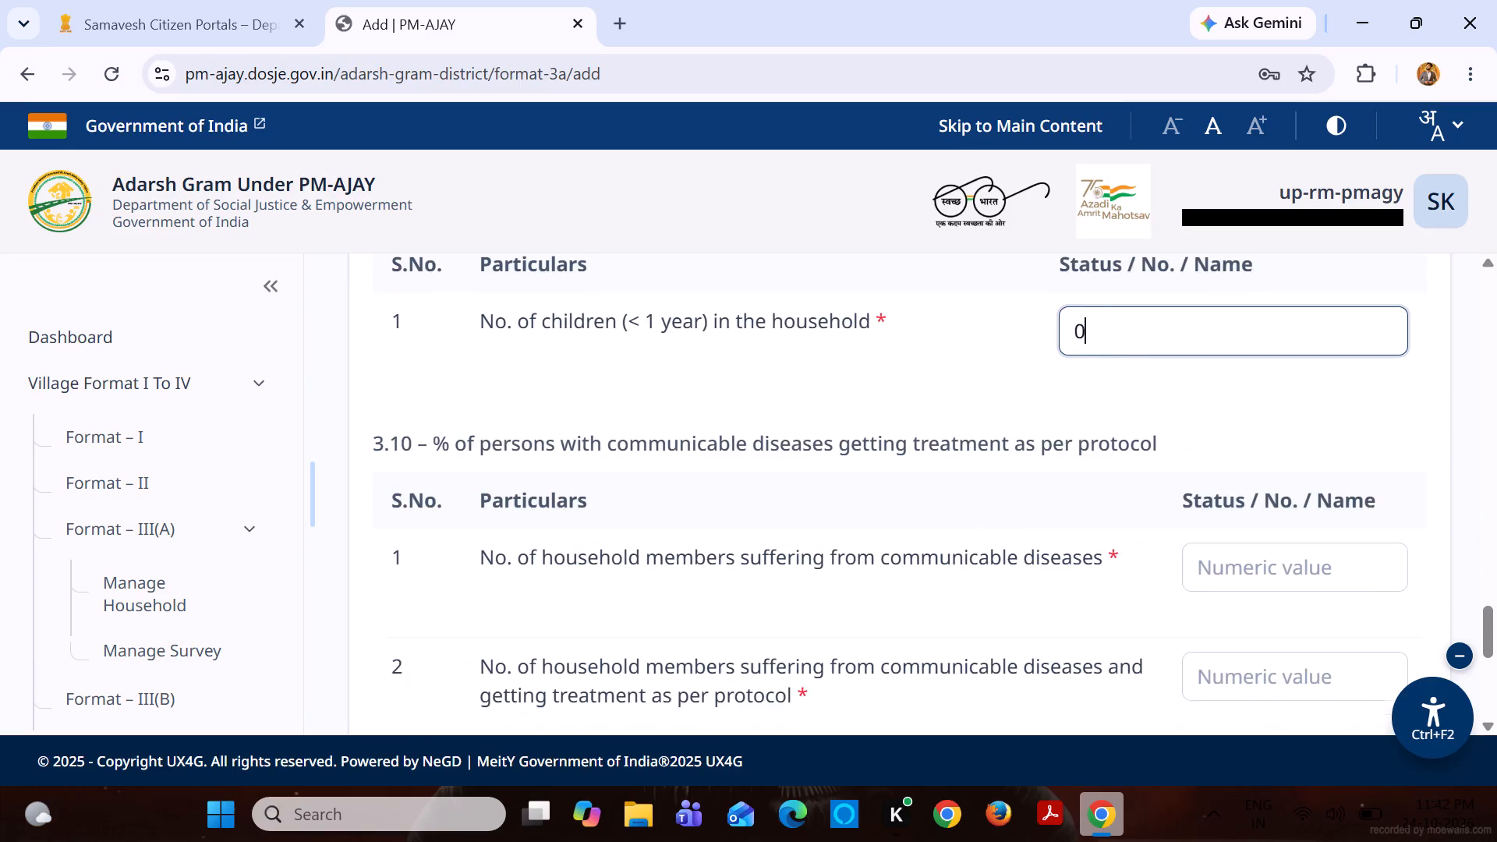
scroll(1149, 353, "down", 1)
left_click(1244, 431)
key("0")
scroll(1244, 431, "down", 2)
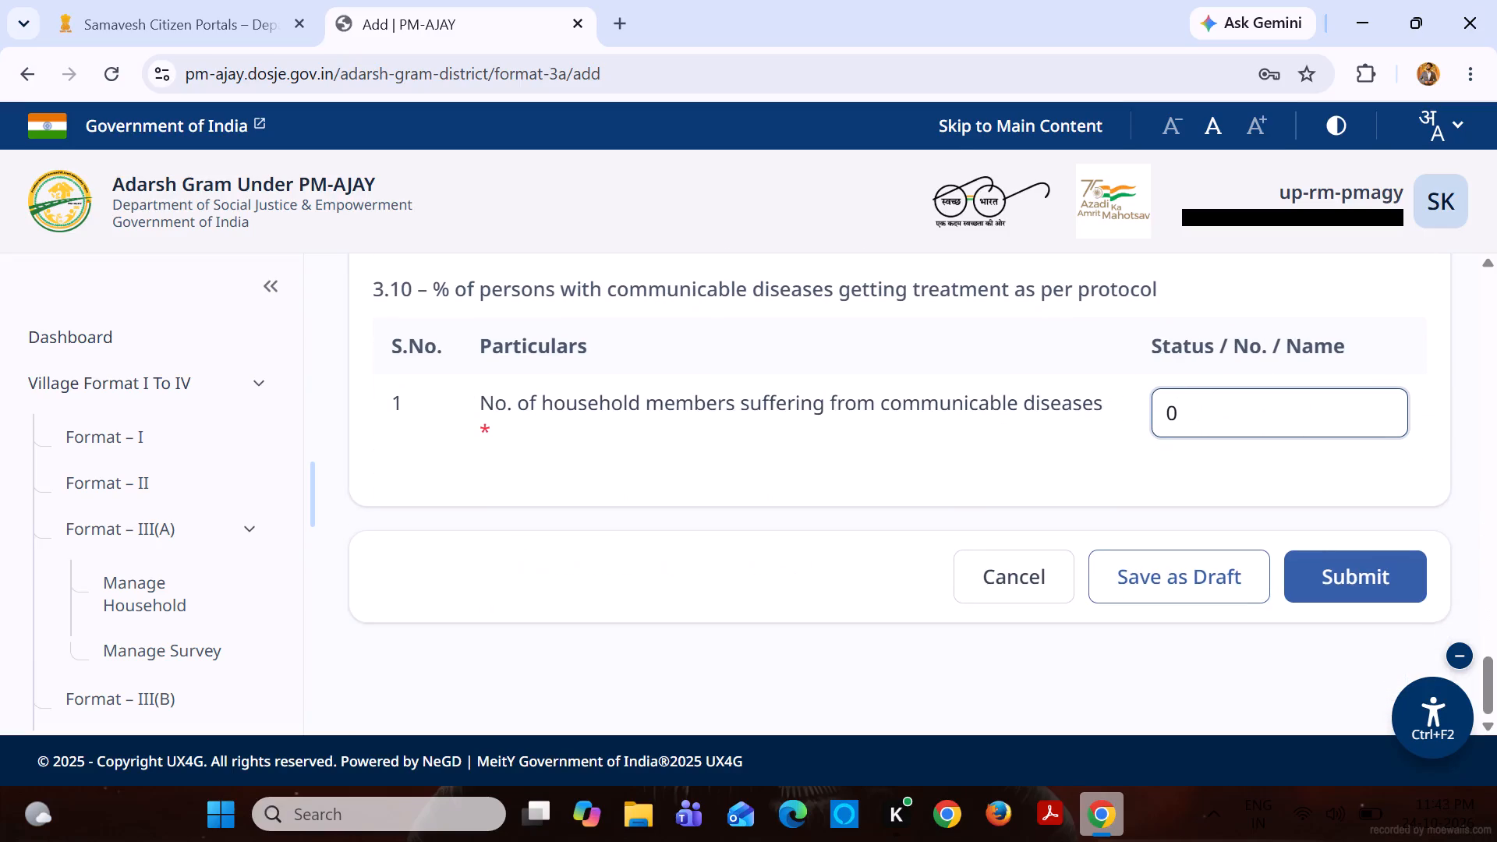
left_click(1357, 566)
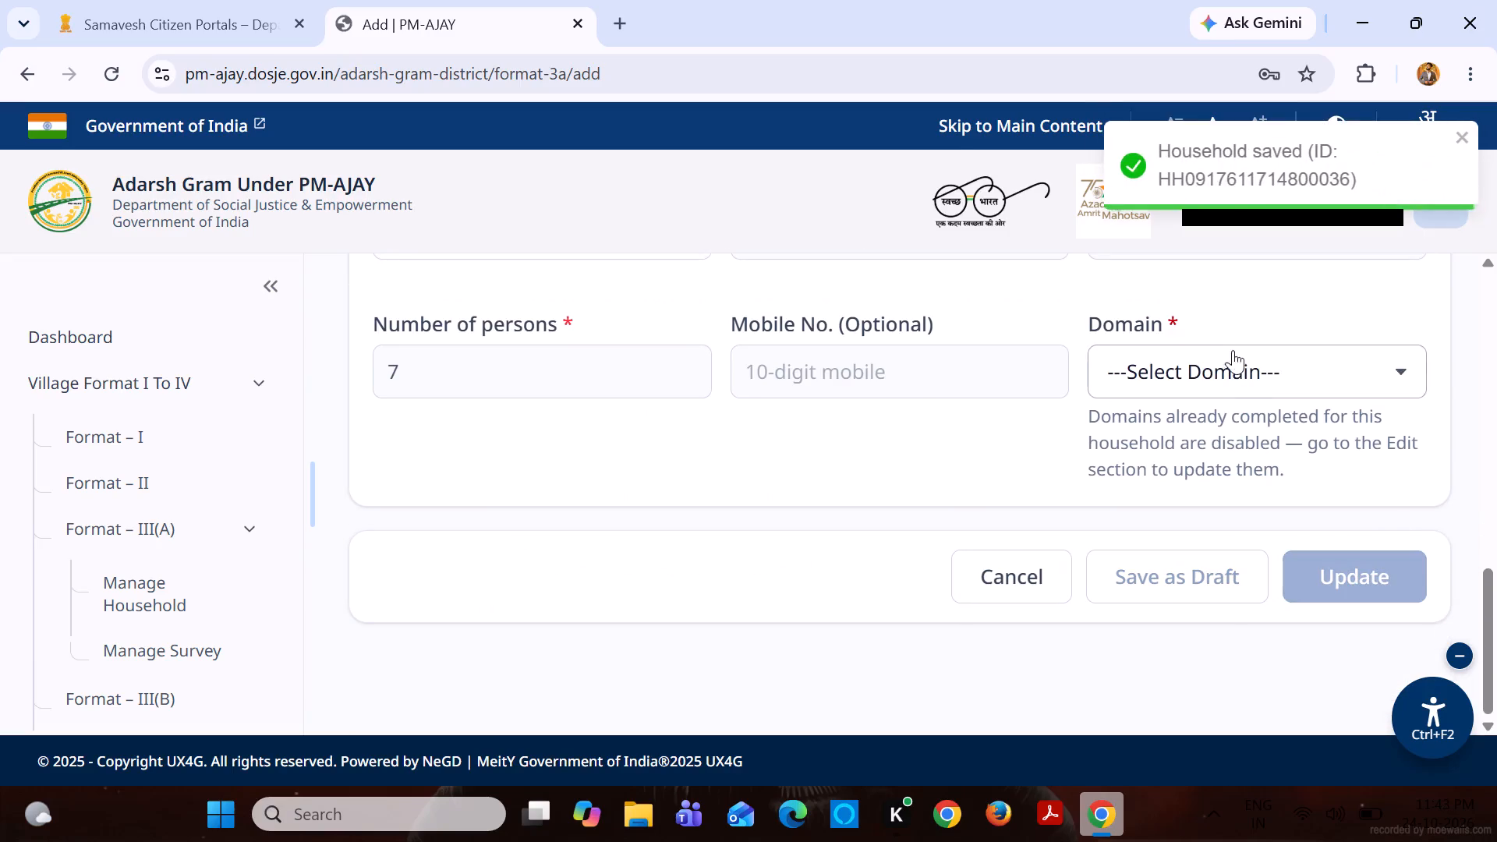
Open the Social Security domain and enter 0 women eligible for Widow Pension in 4.1 and 0 persons eligible for Old Age Pension in 4.2.
left_click(1226, 360)
scroll(1254, 598, "down", 1)
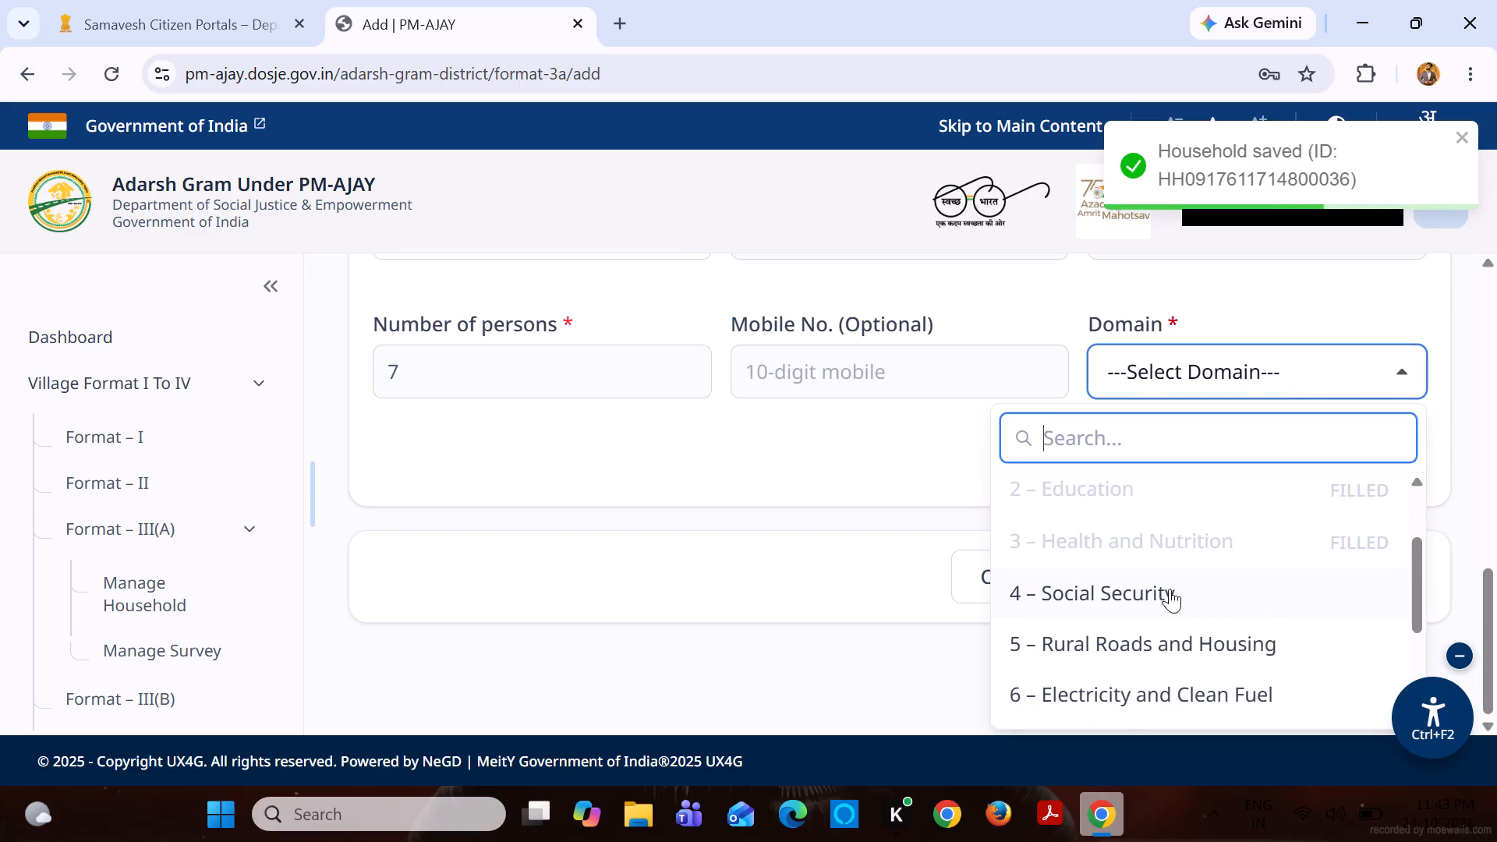
left_click(1170, 589)
scroll(1248, 571, "down", 2)
left_click(1231, 455)
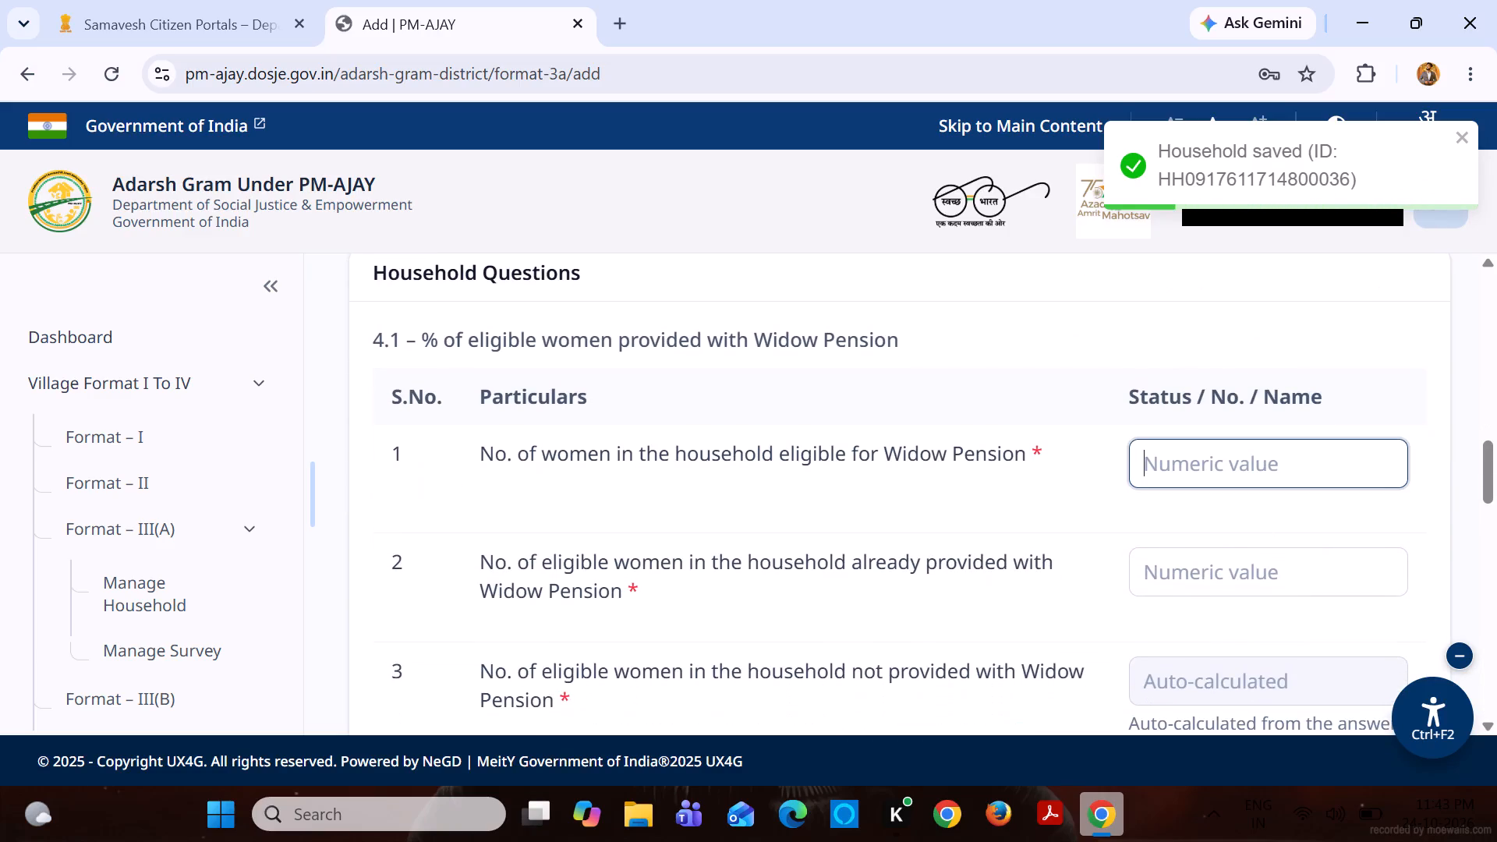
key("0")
scroll(1231, 455, "down", 1)
left_click(1236, 469)
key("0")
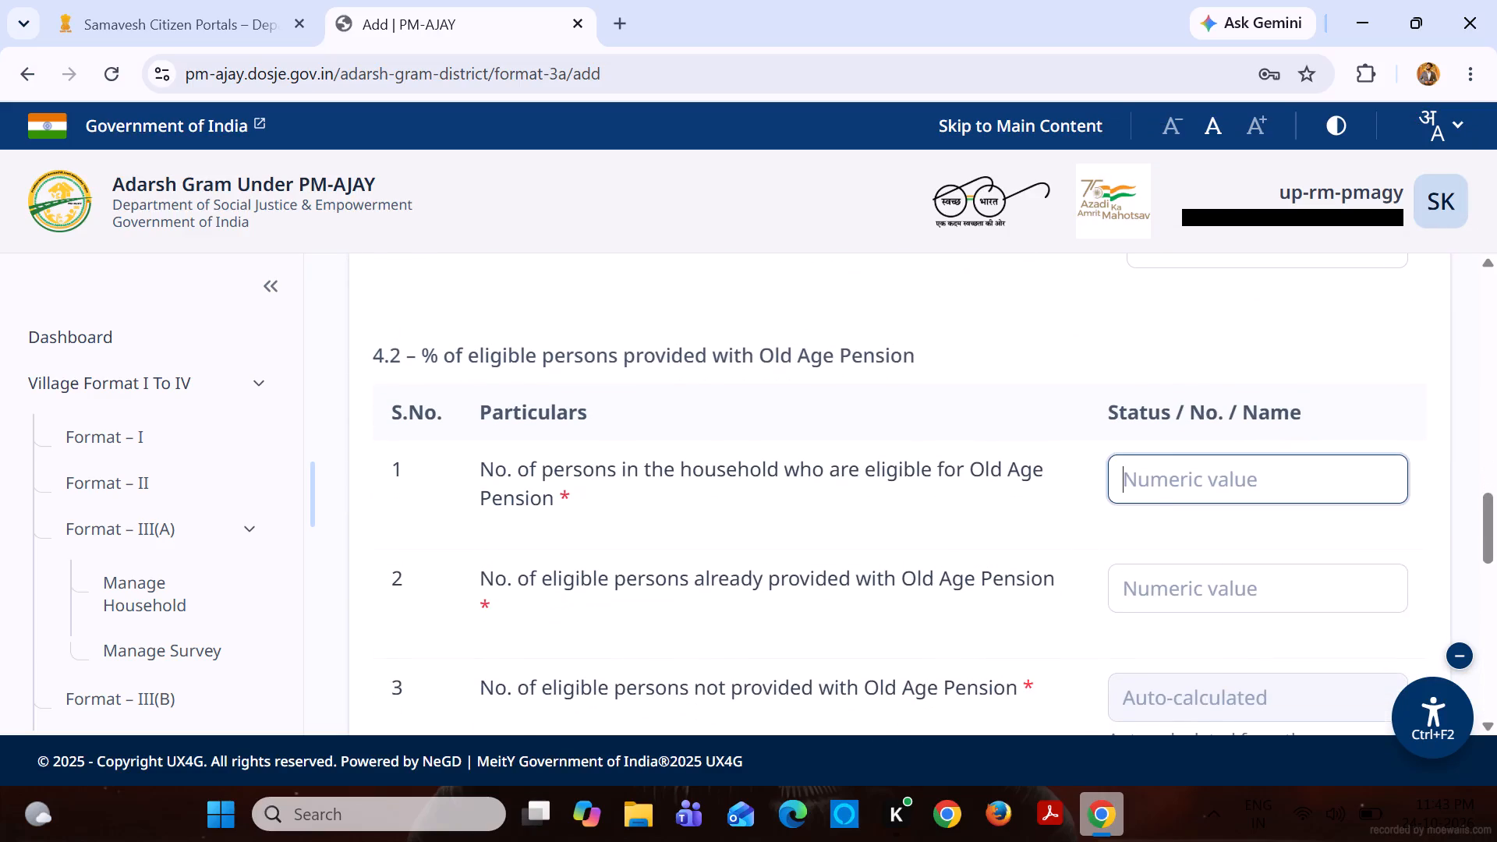
Enter 0 persons eligible for Disability Pension in 4.3 and submit the Social Security domain.
scroll(1236, 469, "down", 2)
left_click(1180, 483)
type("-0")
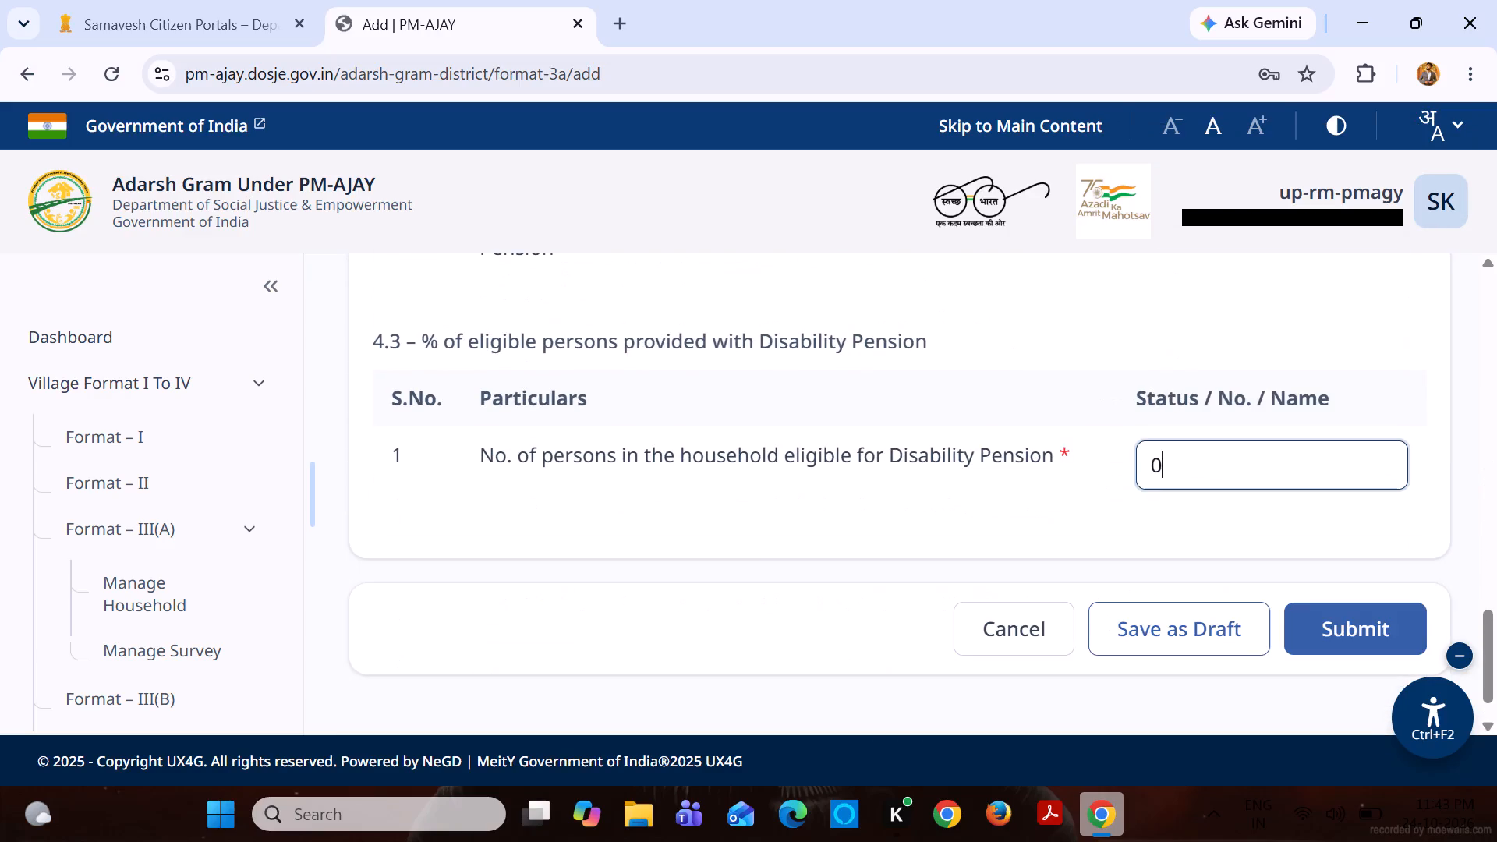
scroll(1180, 483, "down", 1)
left_click(1338, 566)
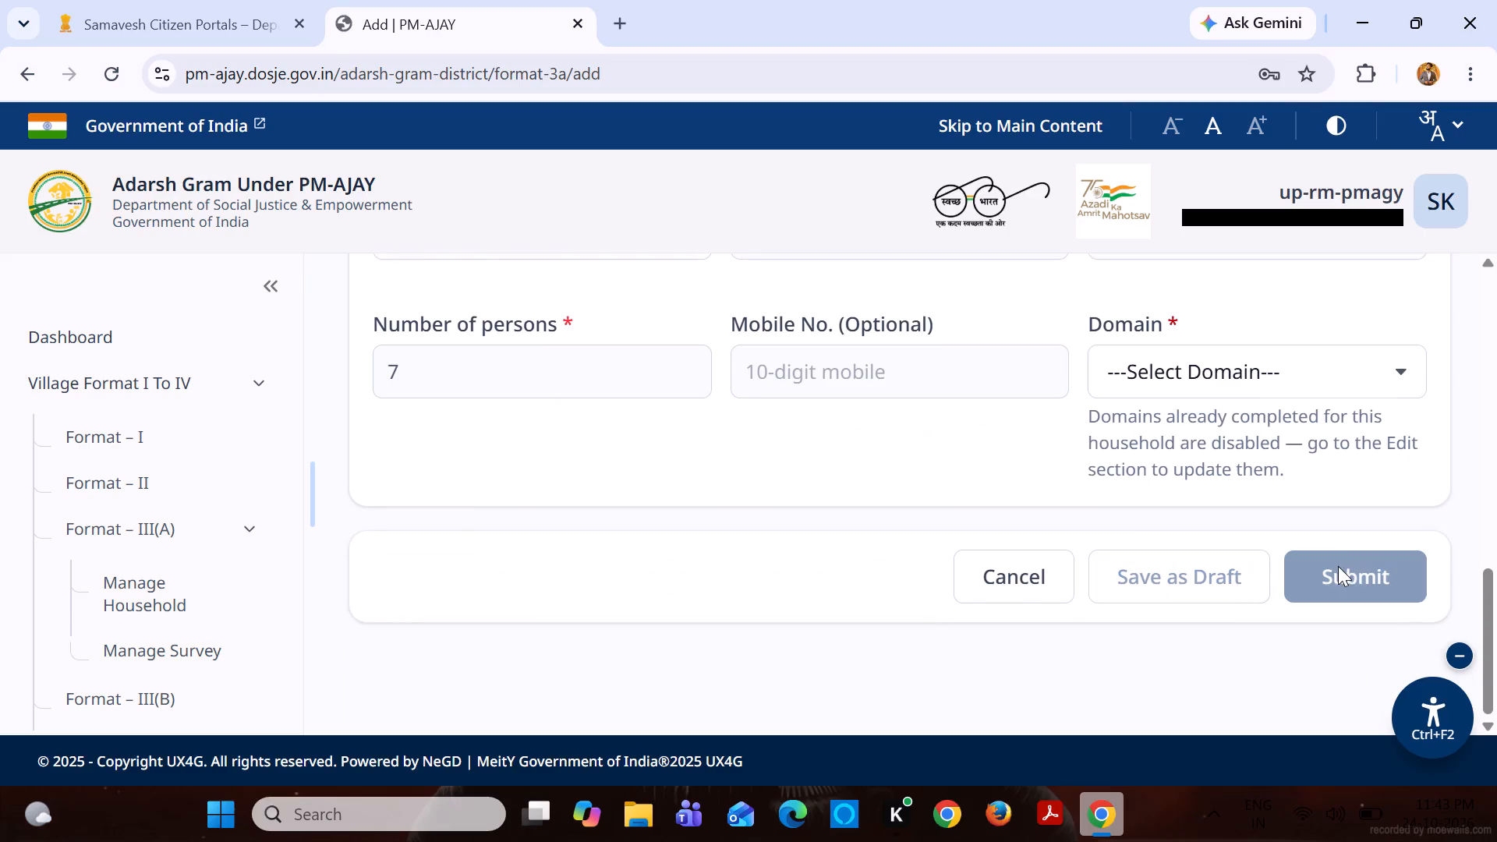
In the Rural Roads and Housing domain, answer No to living in a Kachcha/unsafe house in 5.3 and submit the domain.
left_click(1304, 377)
scroll(1253, 480, "down", 2)
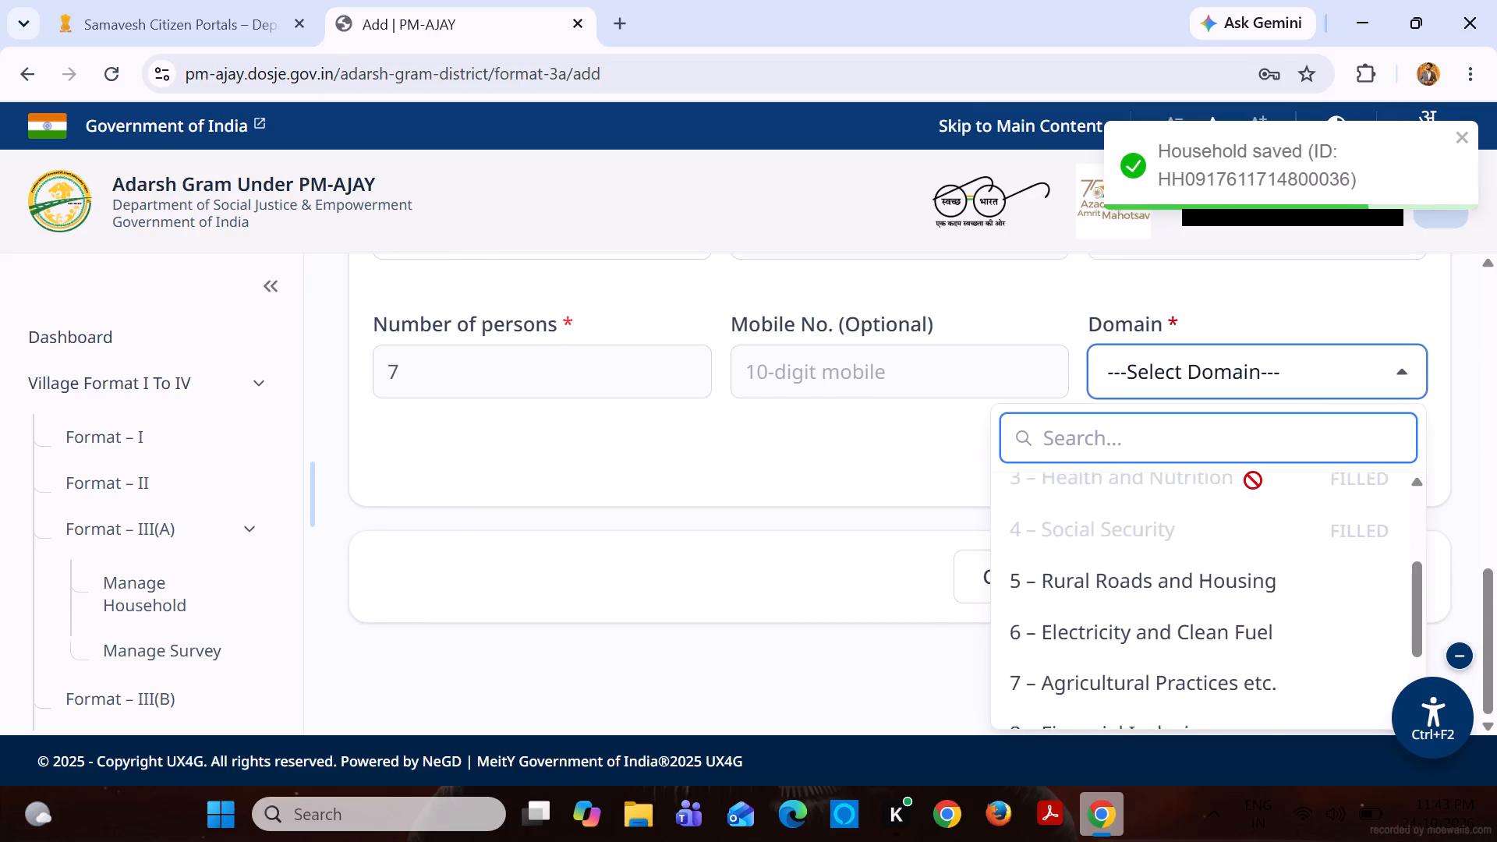
left_click(1176, 561)
scroll(1256, 581, "down", 3)
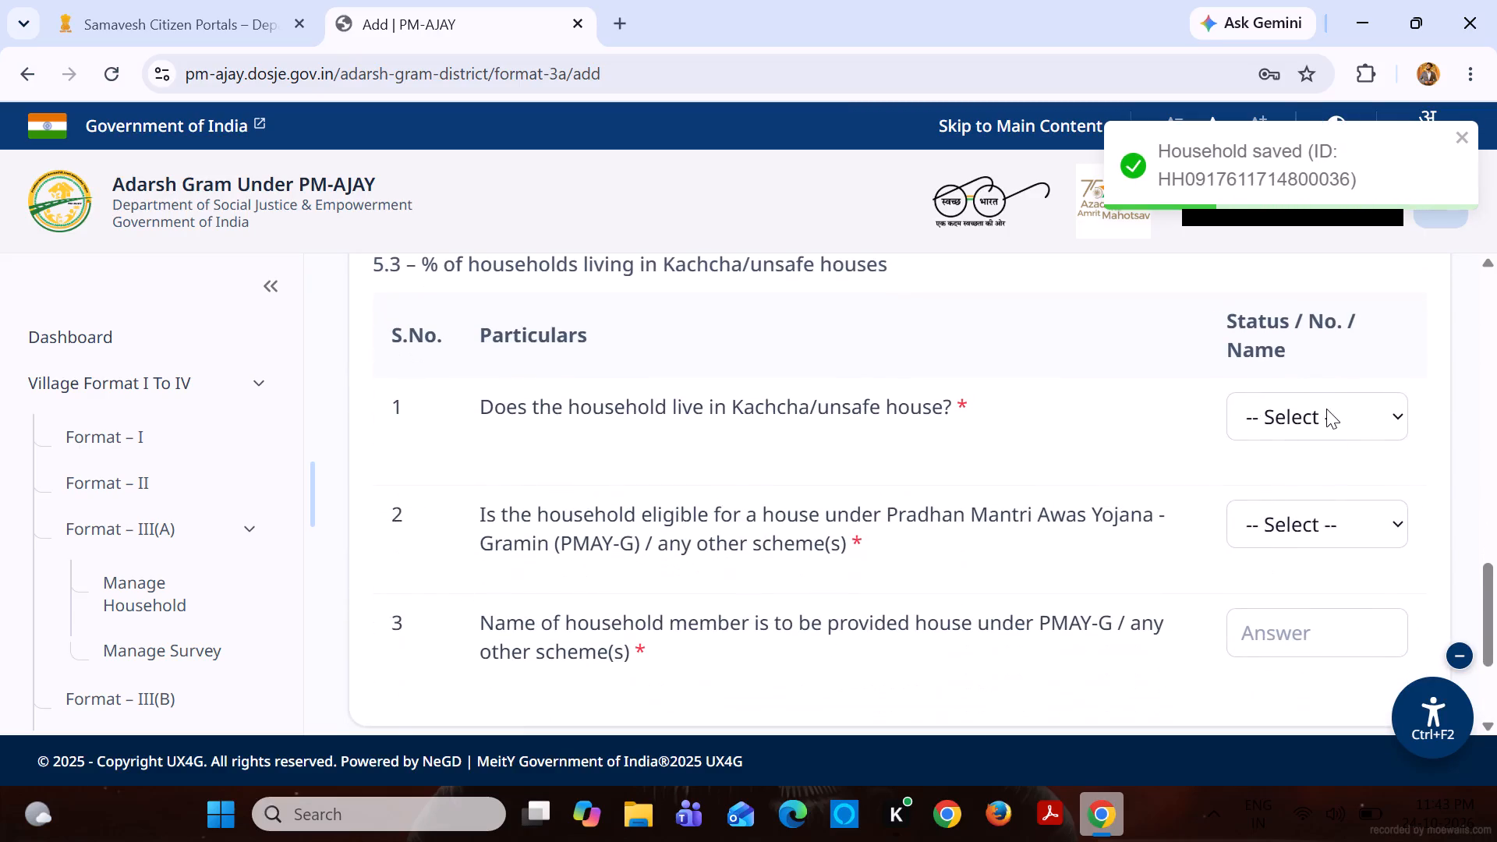
left_click_drag(1326, 409, 1280, 543)
left_click(1280, 543)
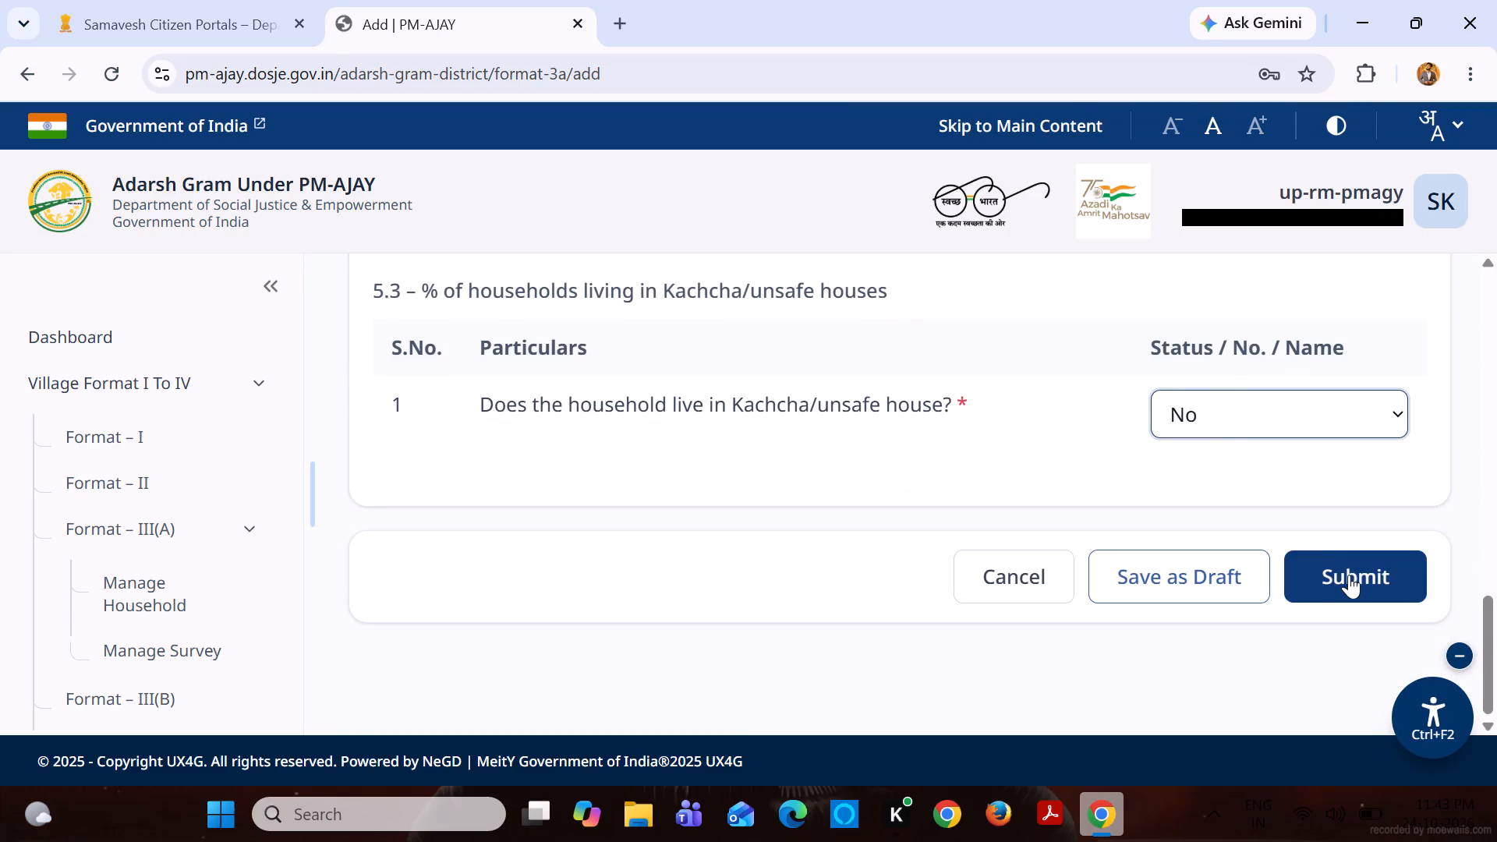
left_click(1349, 575)
Open the Electricity and Clean Fuel domain and answer Yes to the house having an electricity connection in 6.2.
left_click(1315, 377)
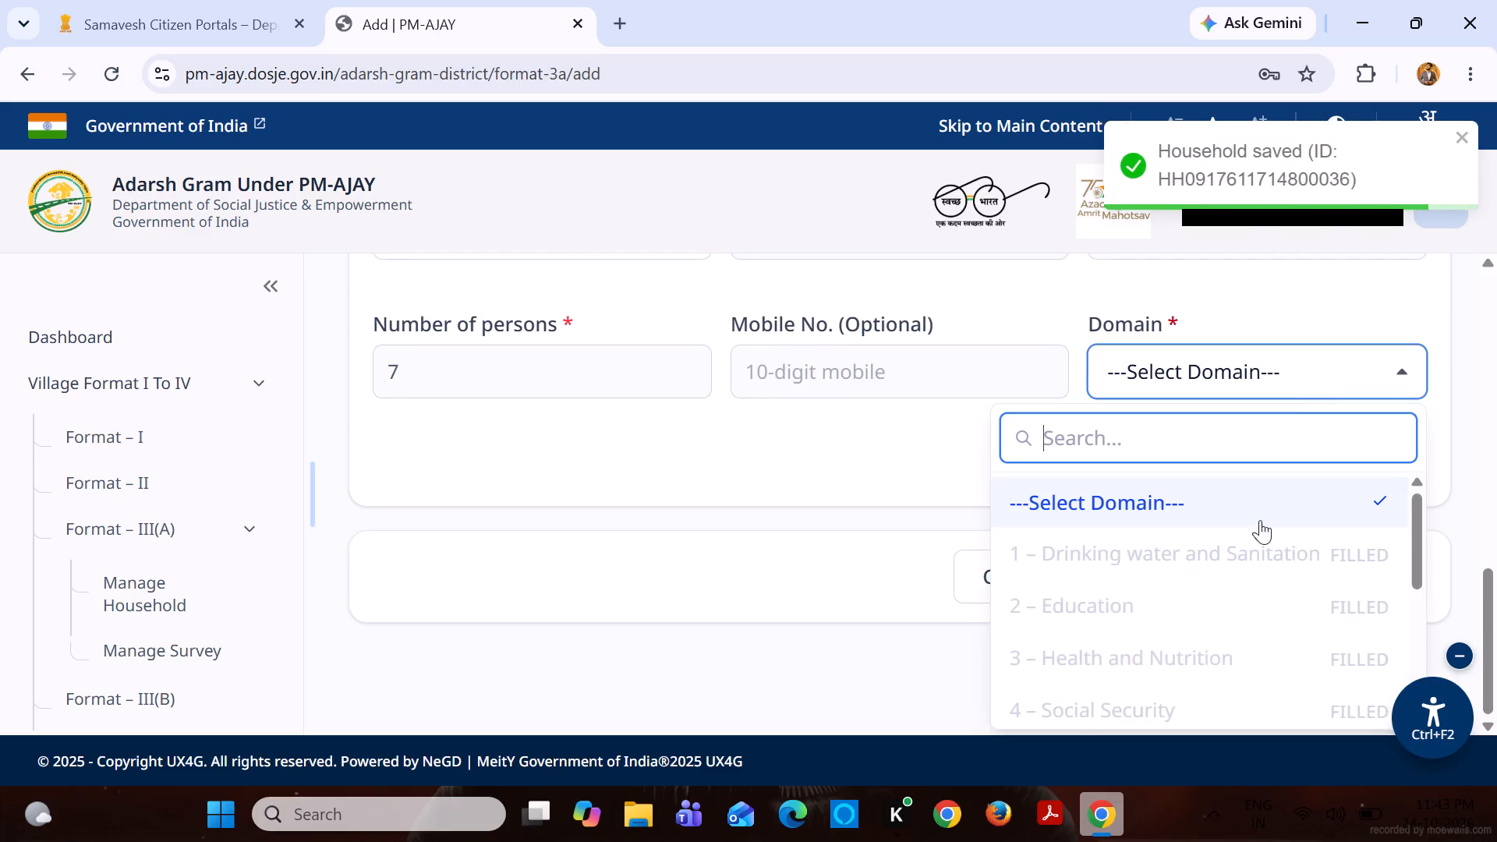
scroll(1255, 539, "down", 2)
left_click(1217, 542)
scroll(1286, 592, "down", 1)
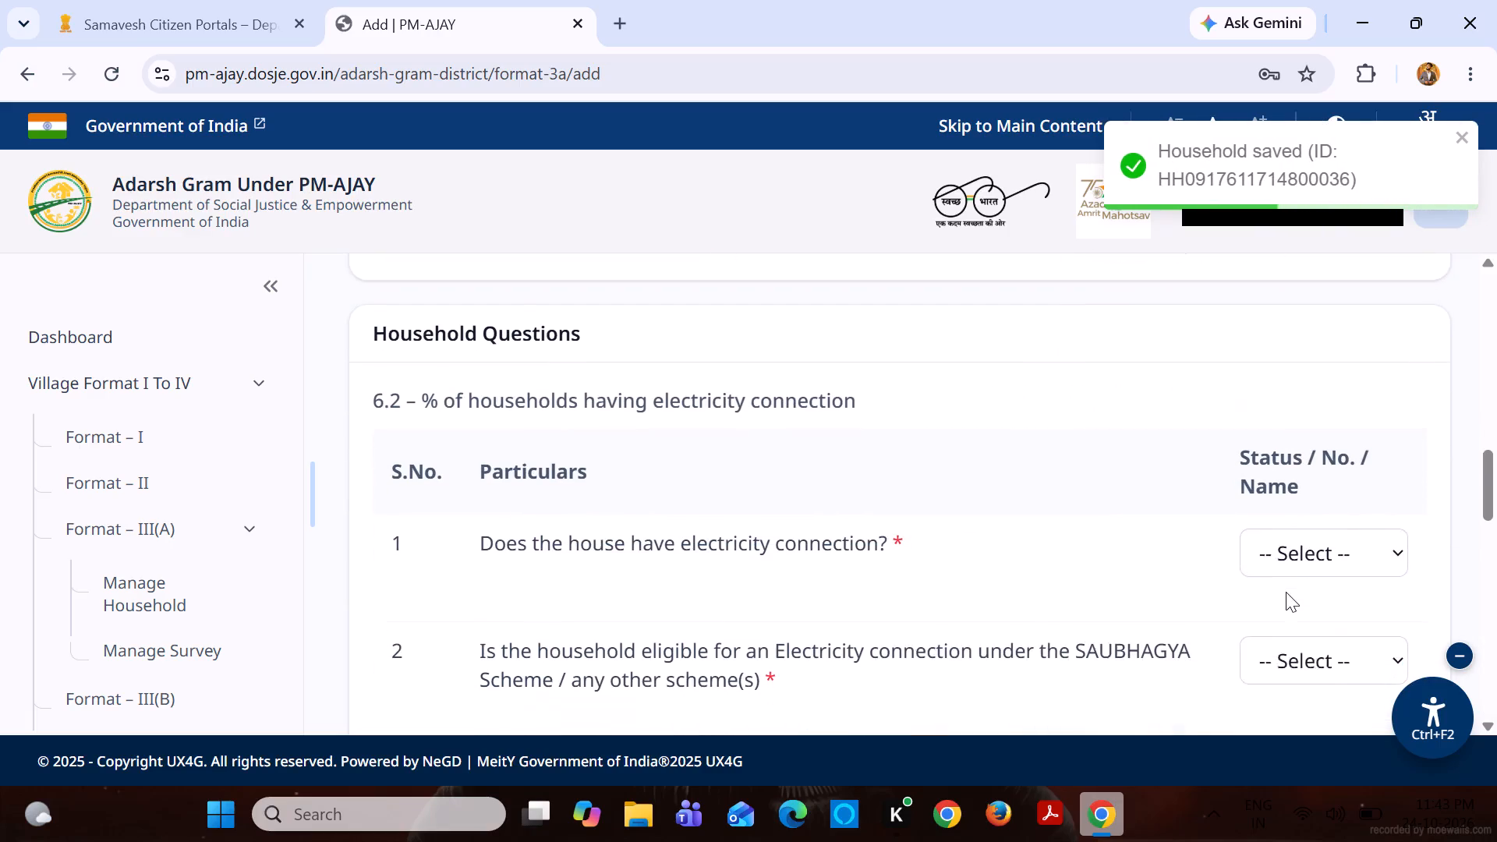
left_click_drag(1339, 528, 1286, 614)
left_click(1286, 614)
In 6.3, answer Yes to having an electricity connection and Yes to using at least one LED bulb.
scroll(1286, 614, "down", 3)
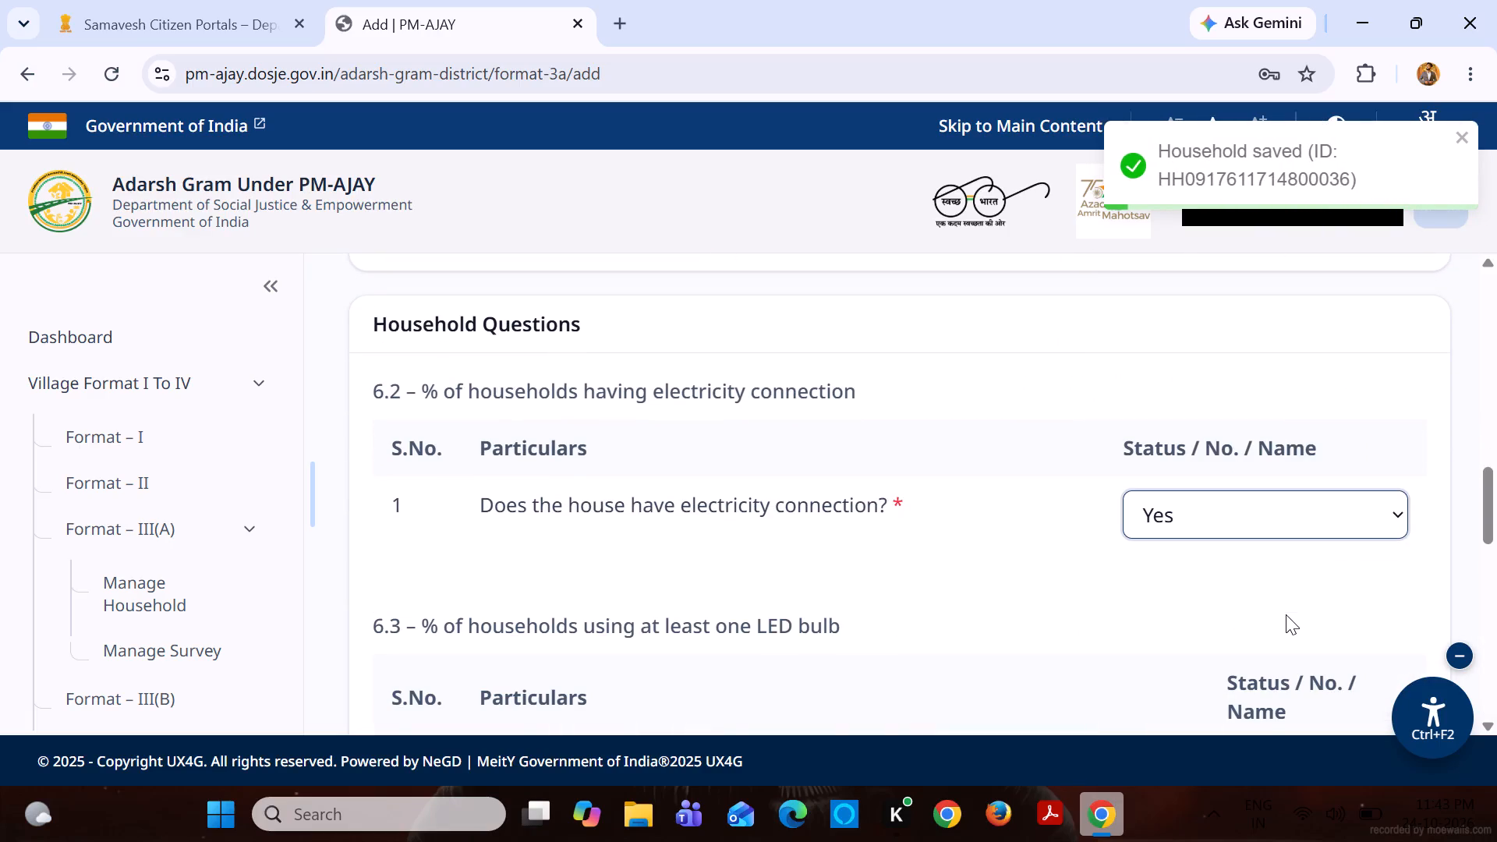
scroll(1286, 614, "down", 4)
left_click(1332, 492)
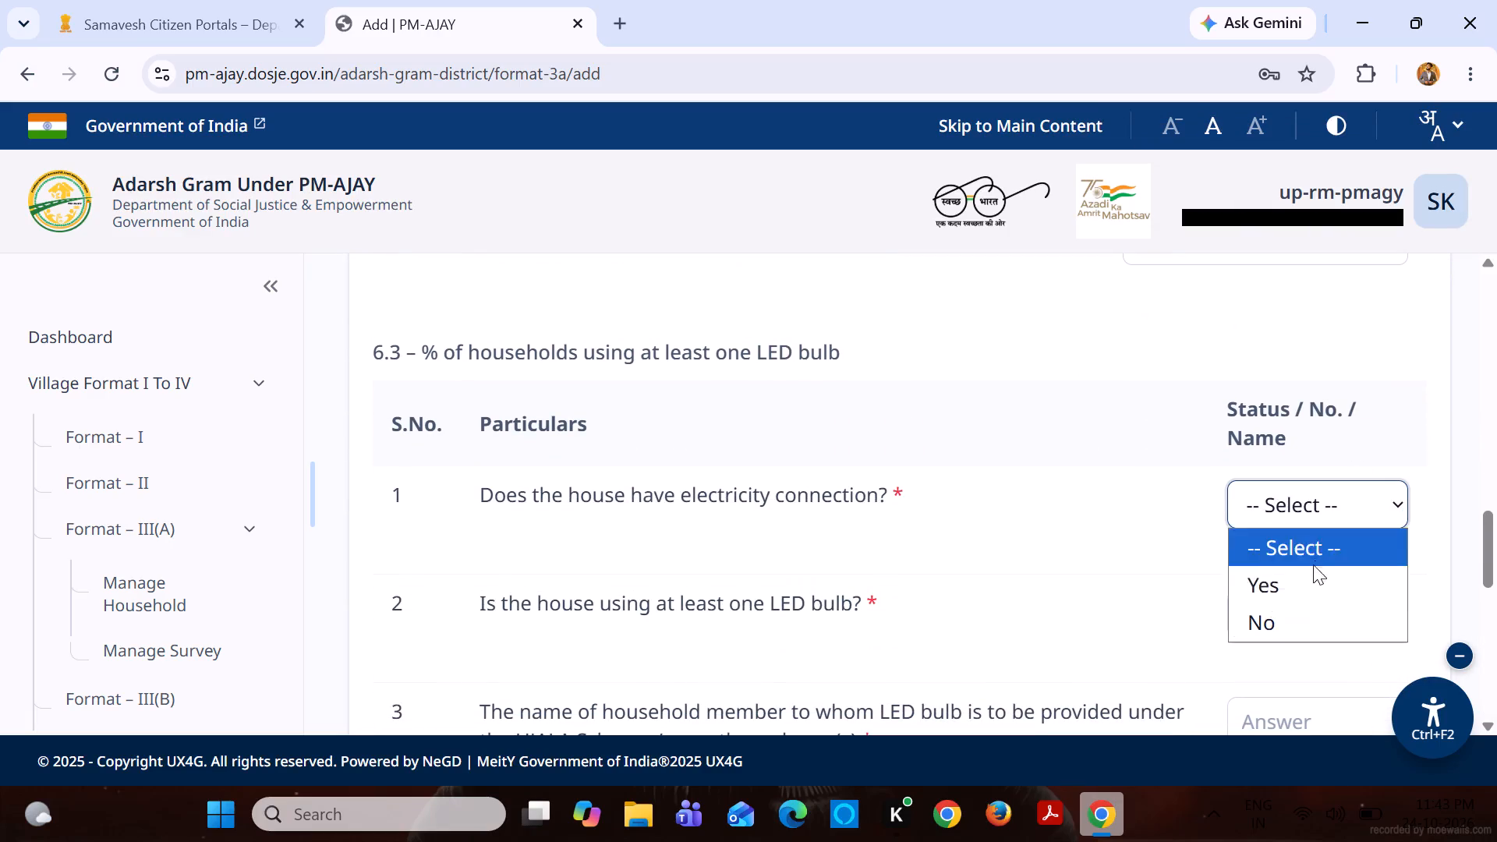
left_click(1306, 578)
scroll(1306, 578, "down", 5)
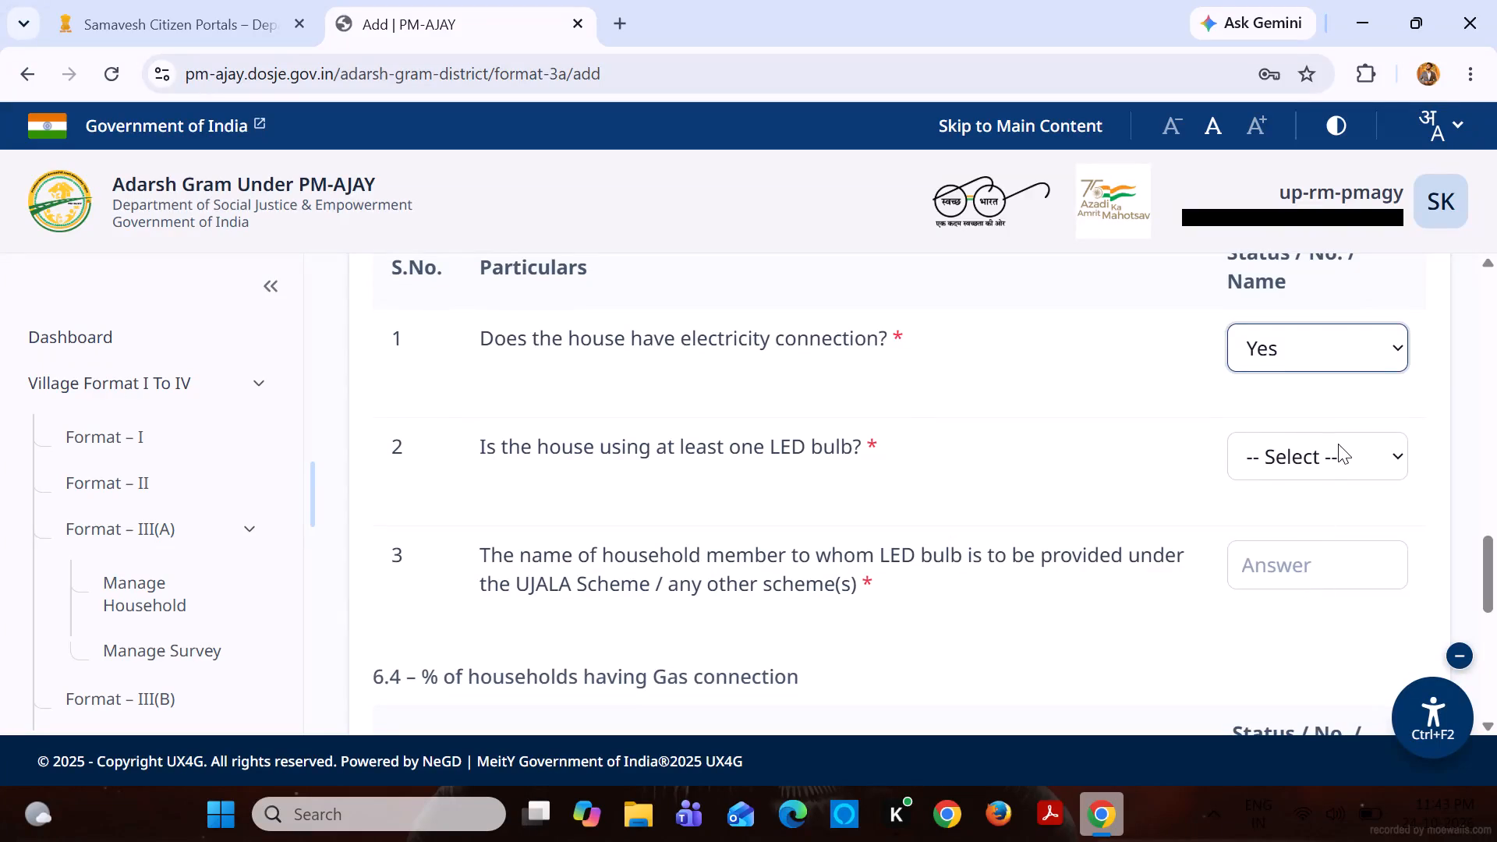
left_click_drag(1338, 444, 1287, 545)
left_click(1287, 545)
Answer Yes to the house using clean fuel in 6.4 and submit the Electricity and Clean Fuel domain.
scroll(1287, 545, "down", 5)
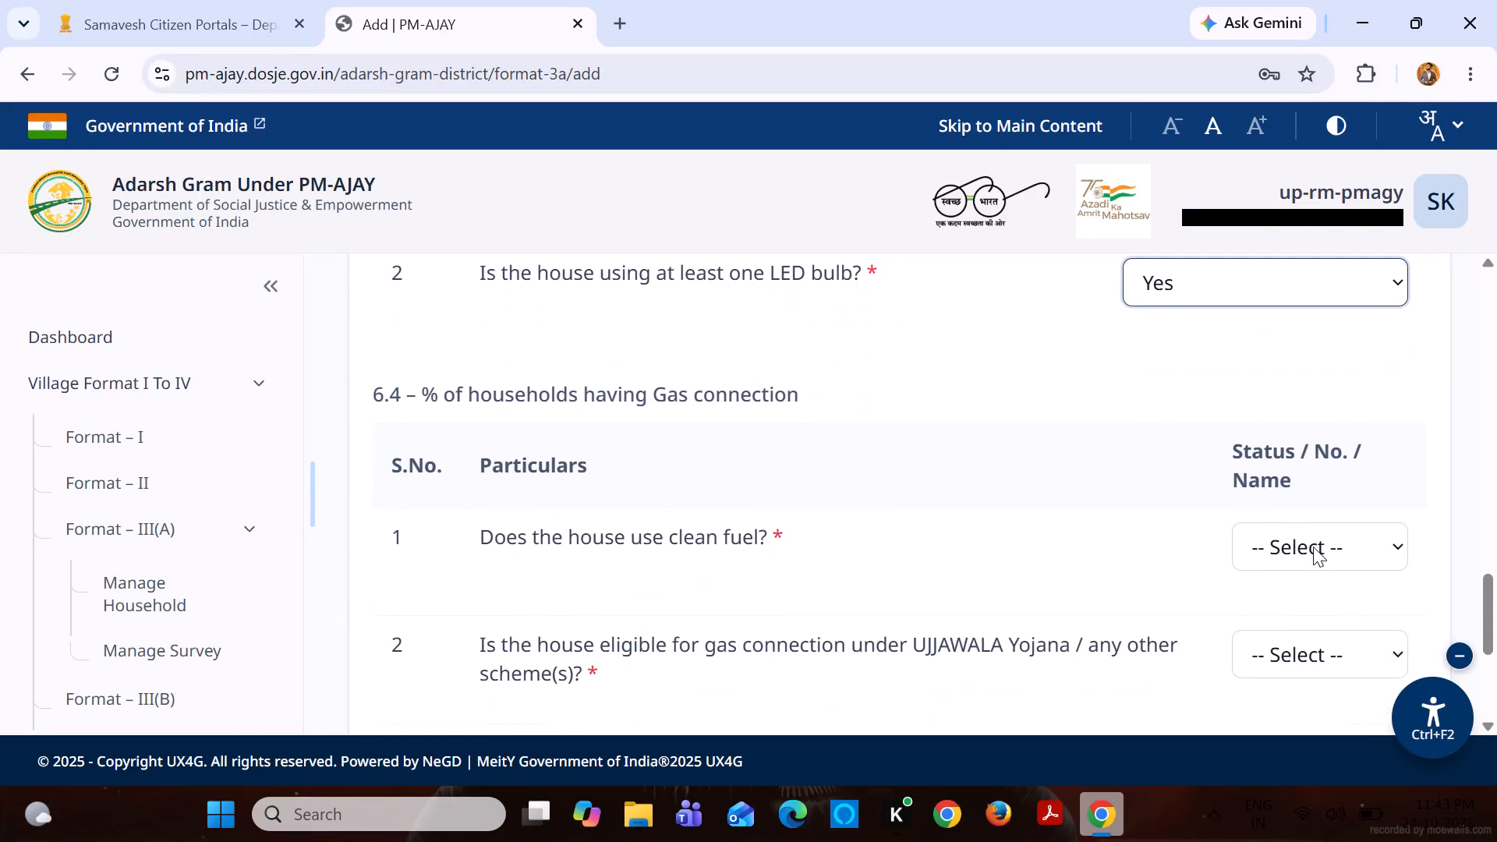
left_click_drag(1315, 552, 1288, 628)
left_click(1288, 628)
scroll(1288, 628, "down", 4)
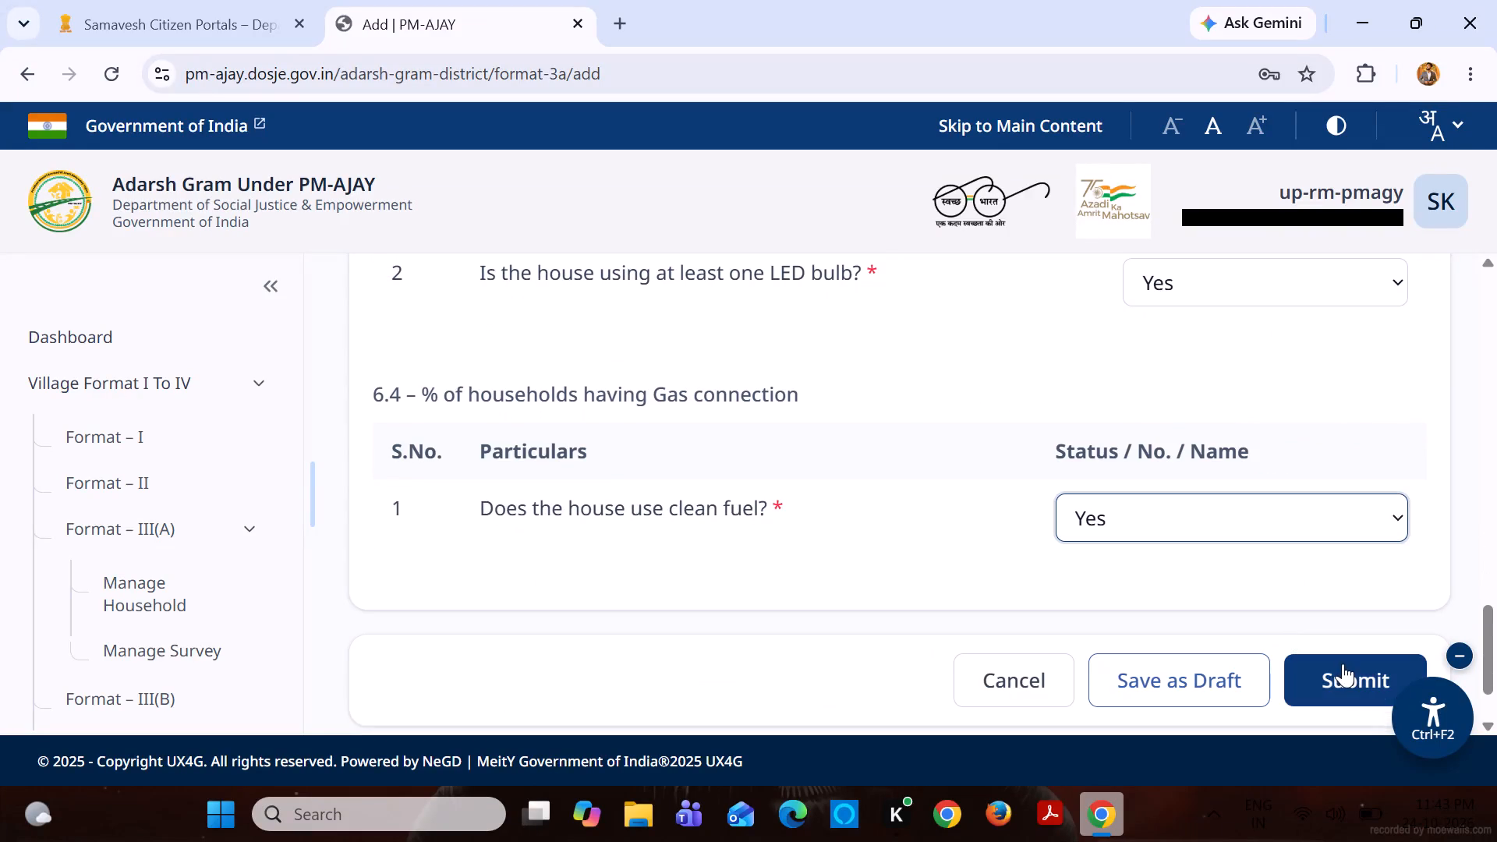
left_click(1343, 663)
Select 7 – Agricultural Practices etc. as the domain for the household.
left_click(1327, 479)
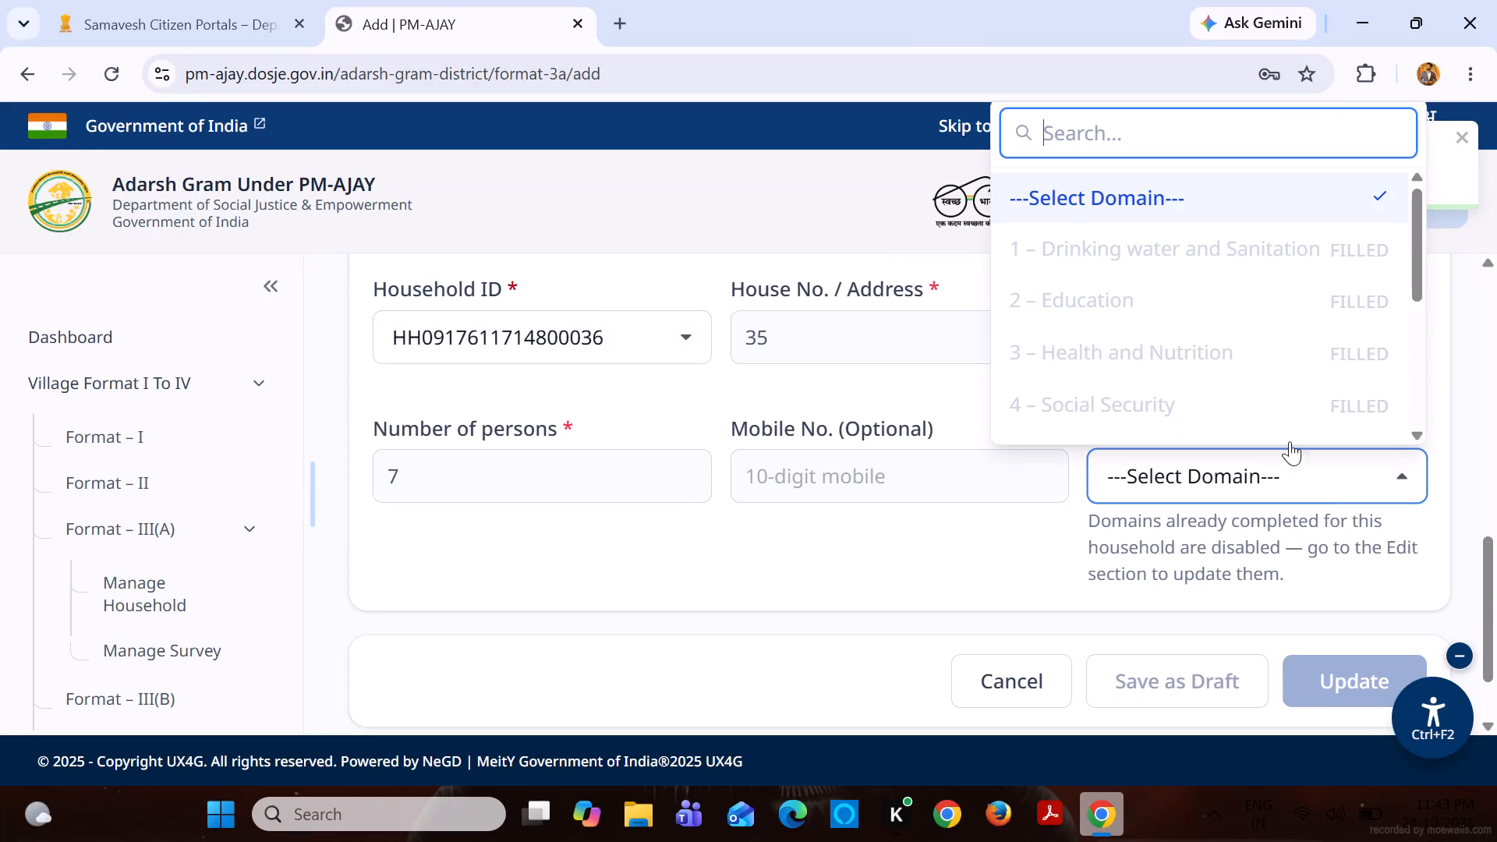
scroll(1240, 386, "down", 3)
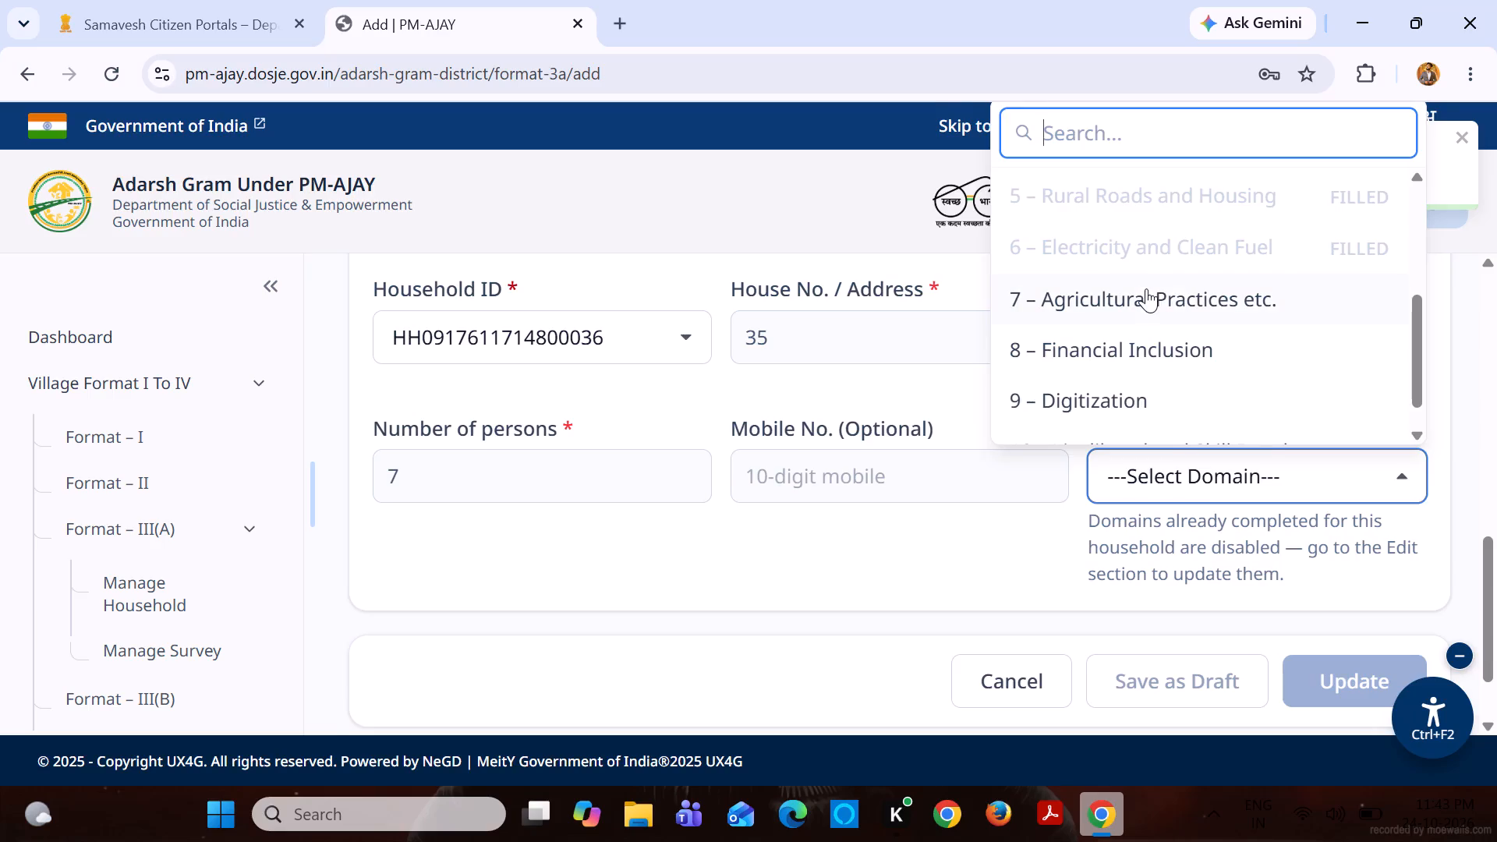
left_click(1146, 288)
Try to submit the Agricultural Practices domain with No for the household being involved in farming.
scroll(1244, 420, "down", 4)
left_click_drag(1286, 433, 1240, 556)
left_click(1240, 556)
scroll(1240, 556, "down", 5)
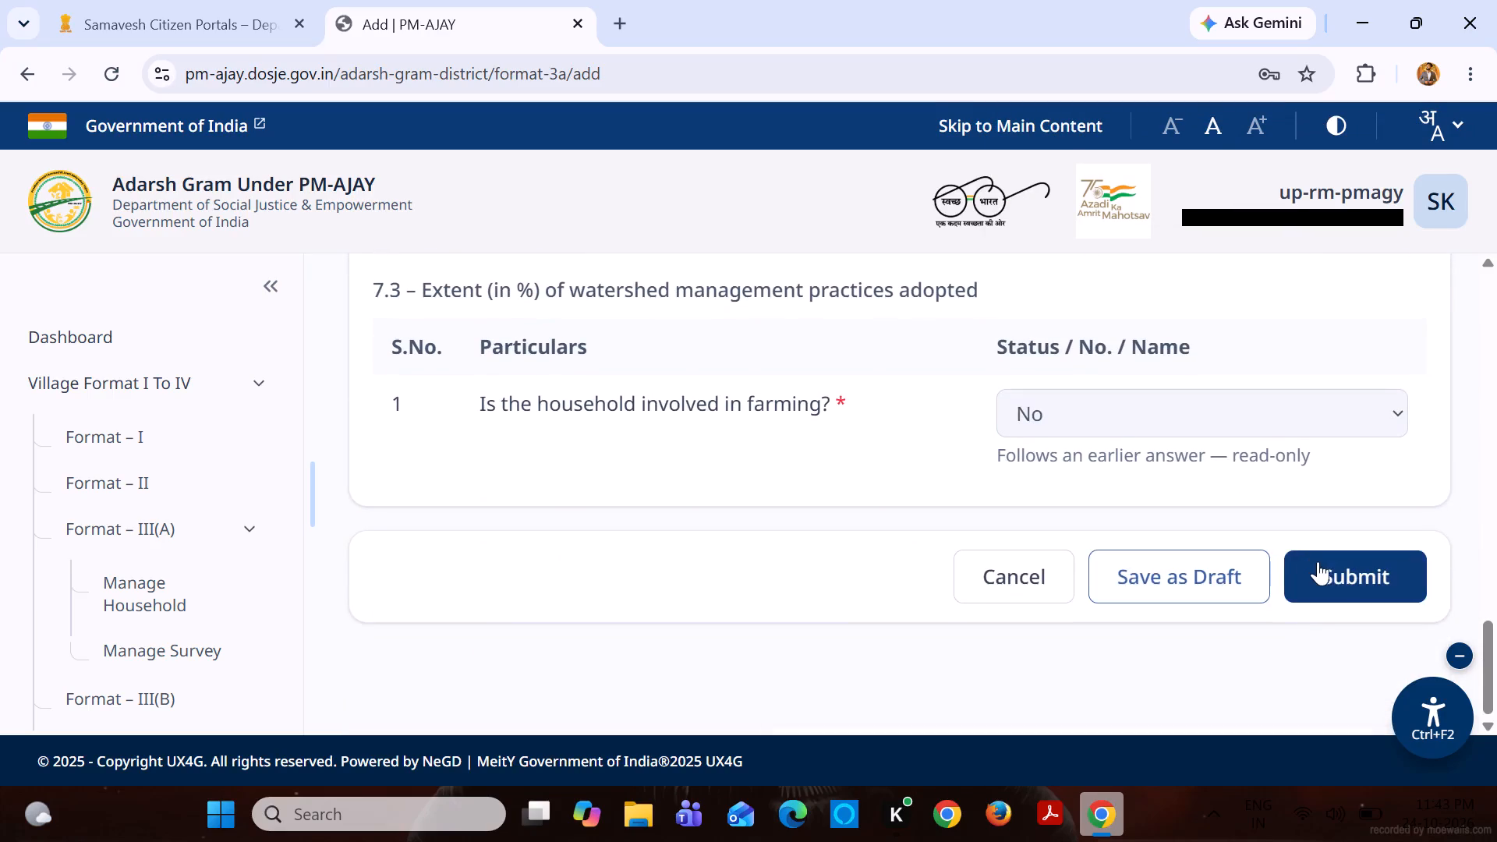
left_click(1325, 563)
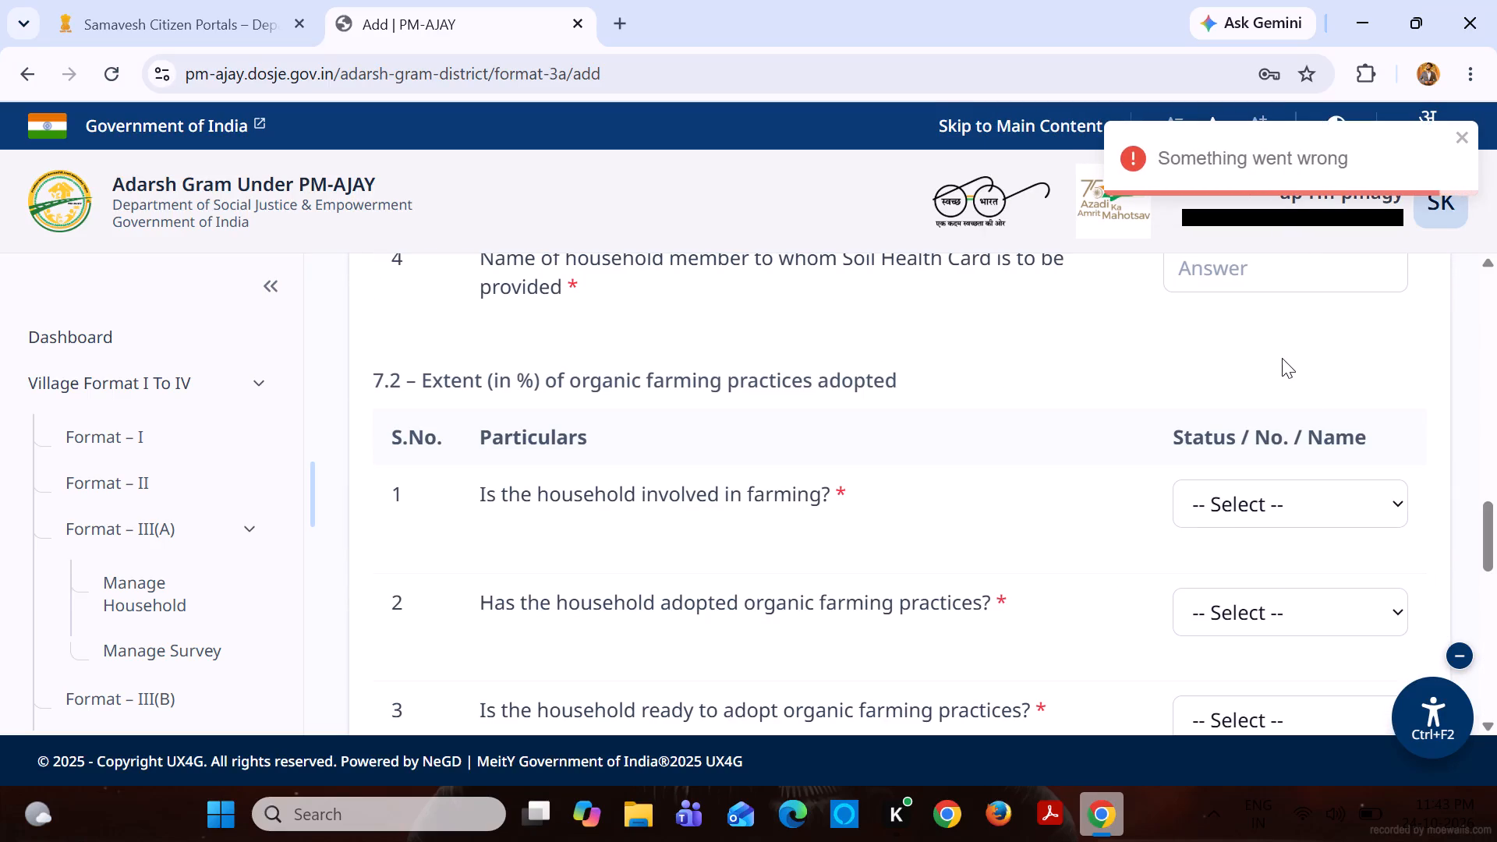
Set the 7.1 answer on the household being involved in farming to No and submit the Agricultural Practices domain.
scroll(1279, 334, "up", 2)
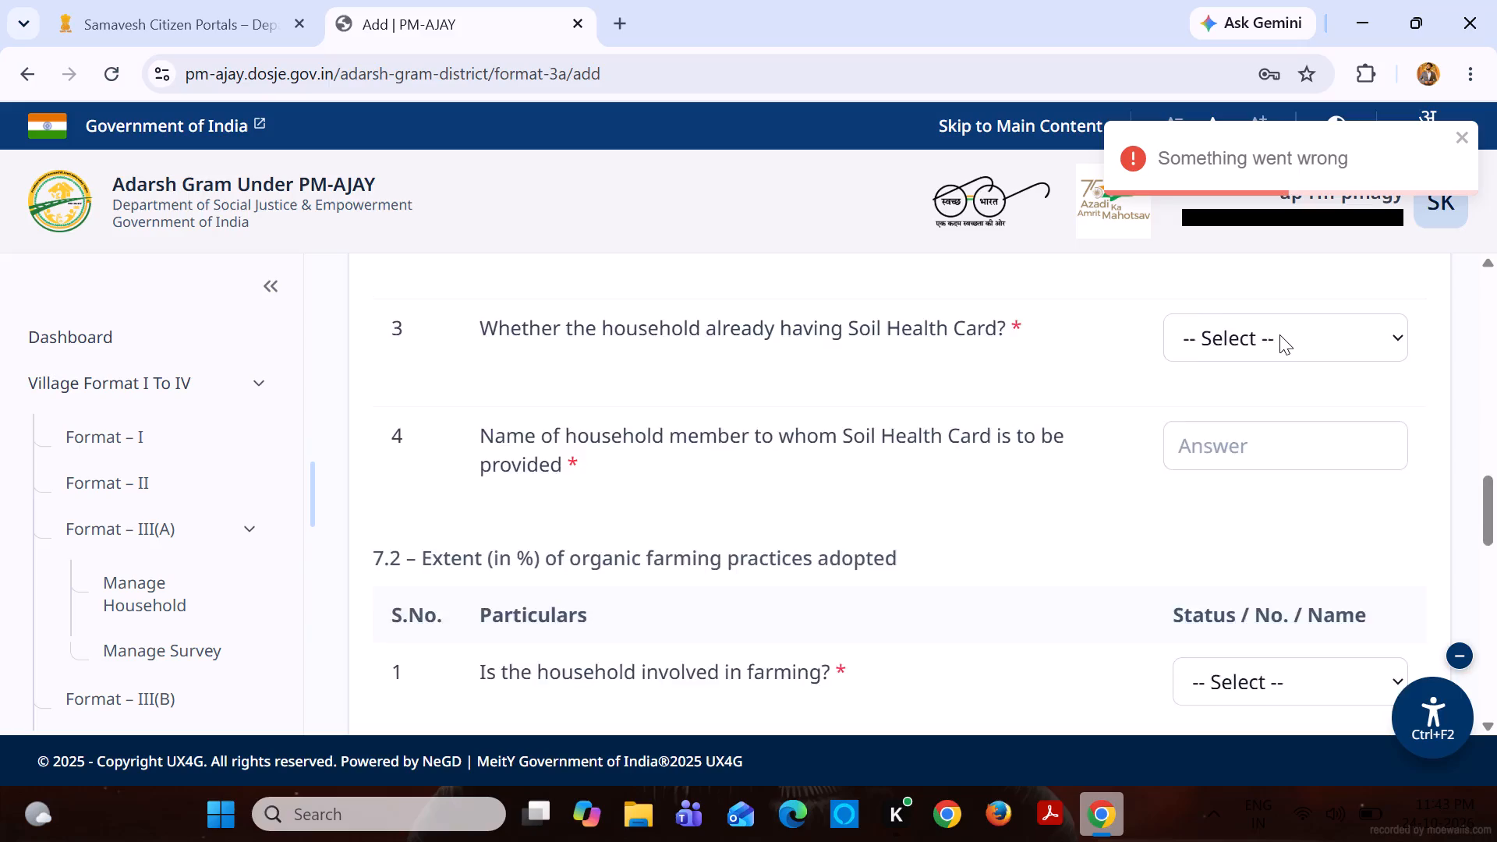
scroll(1279, 334, "up", 5)
left_click(1275, 399)
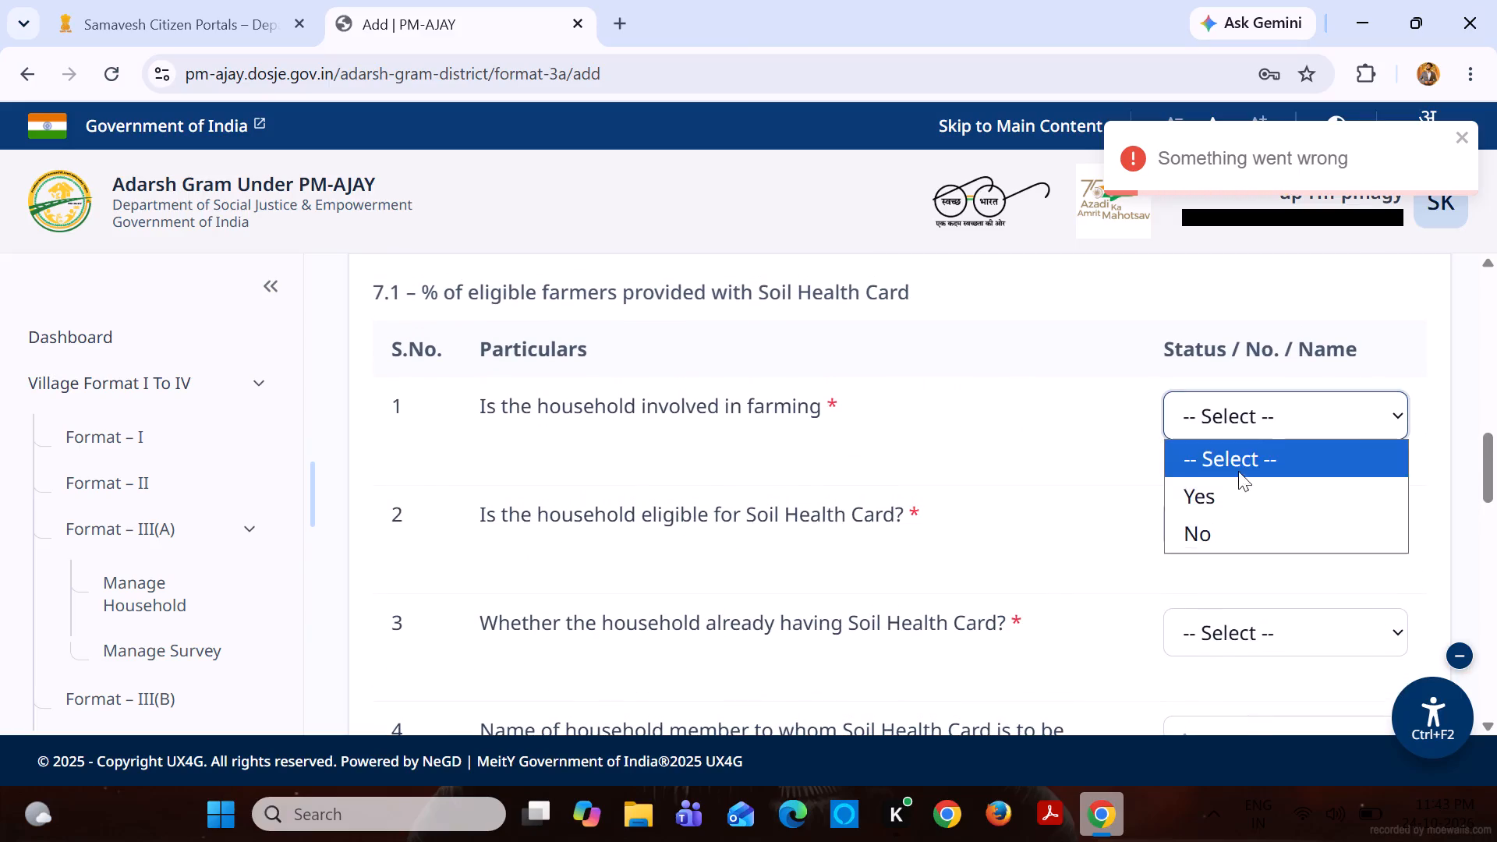
left_click(1224, 525)
scroll(1224, 525, "down", 6)
left_click(1353, 570)
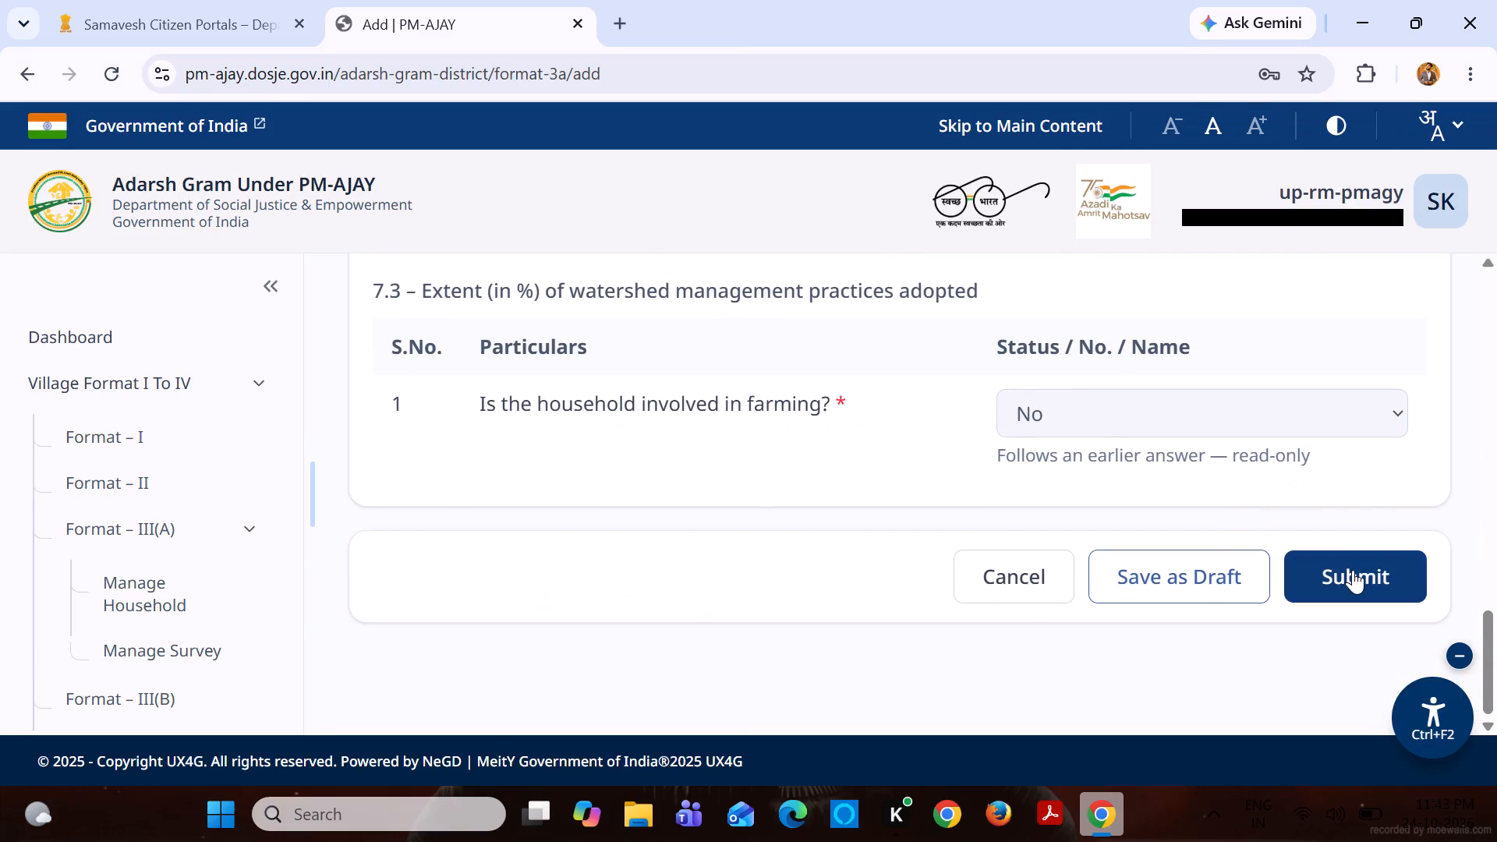
Choose the 8 – Financial Inclusion domain and enter 7 persons over 5 years and 7 already having Aadhaar in 8.1.
left_click(1319, 361)
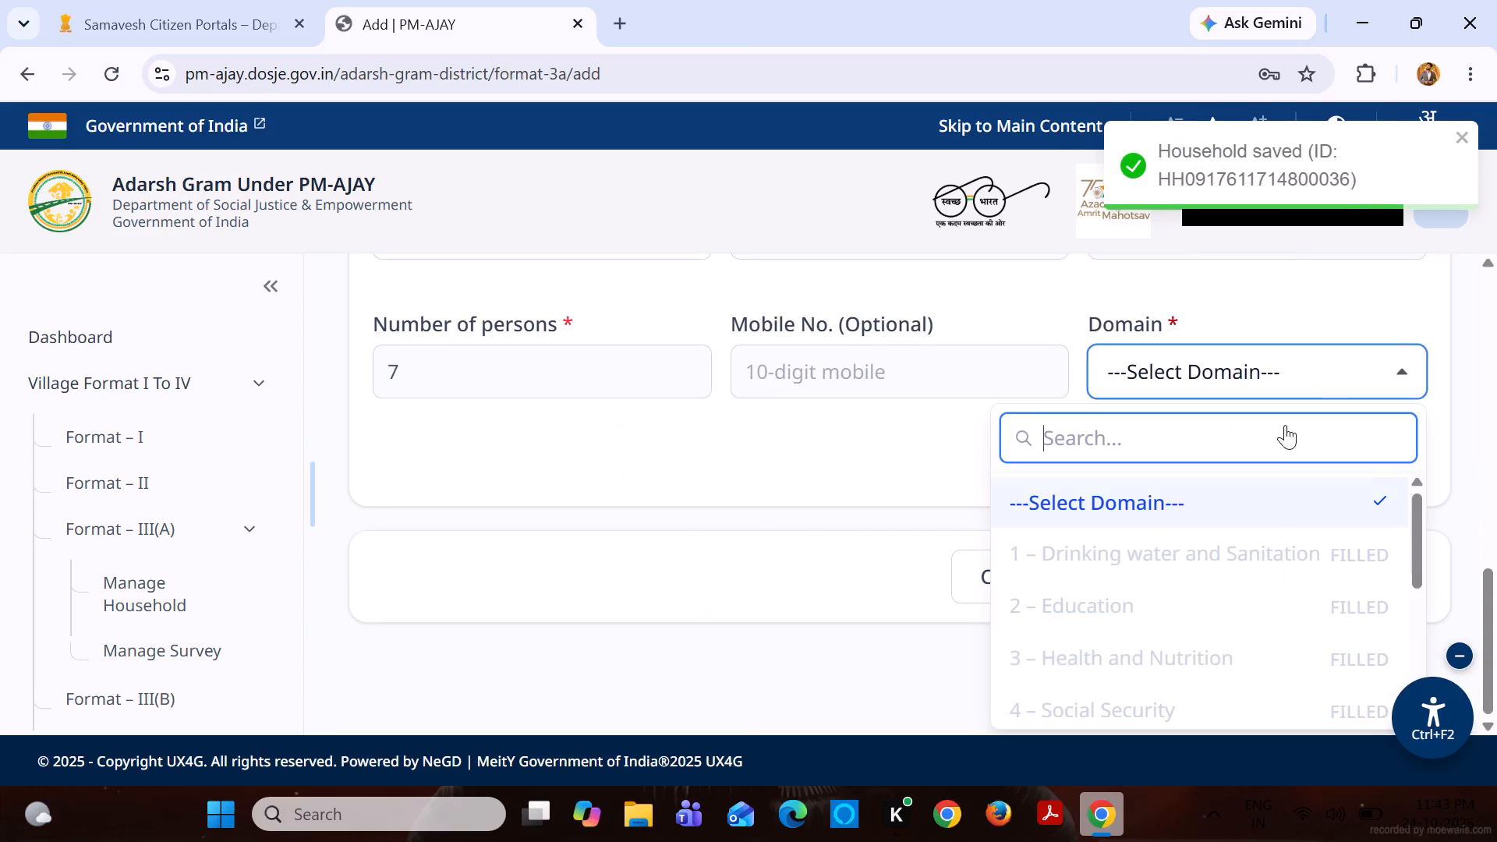
scroll(1254, 555, "down", 5)
left_click(1152, 592)
scroll(1152, 592, "down", 3)
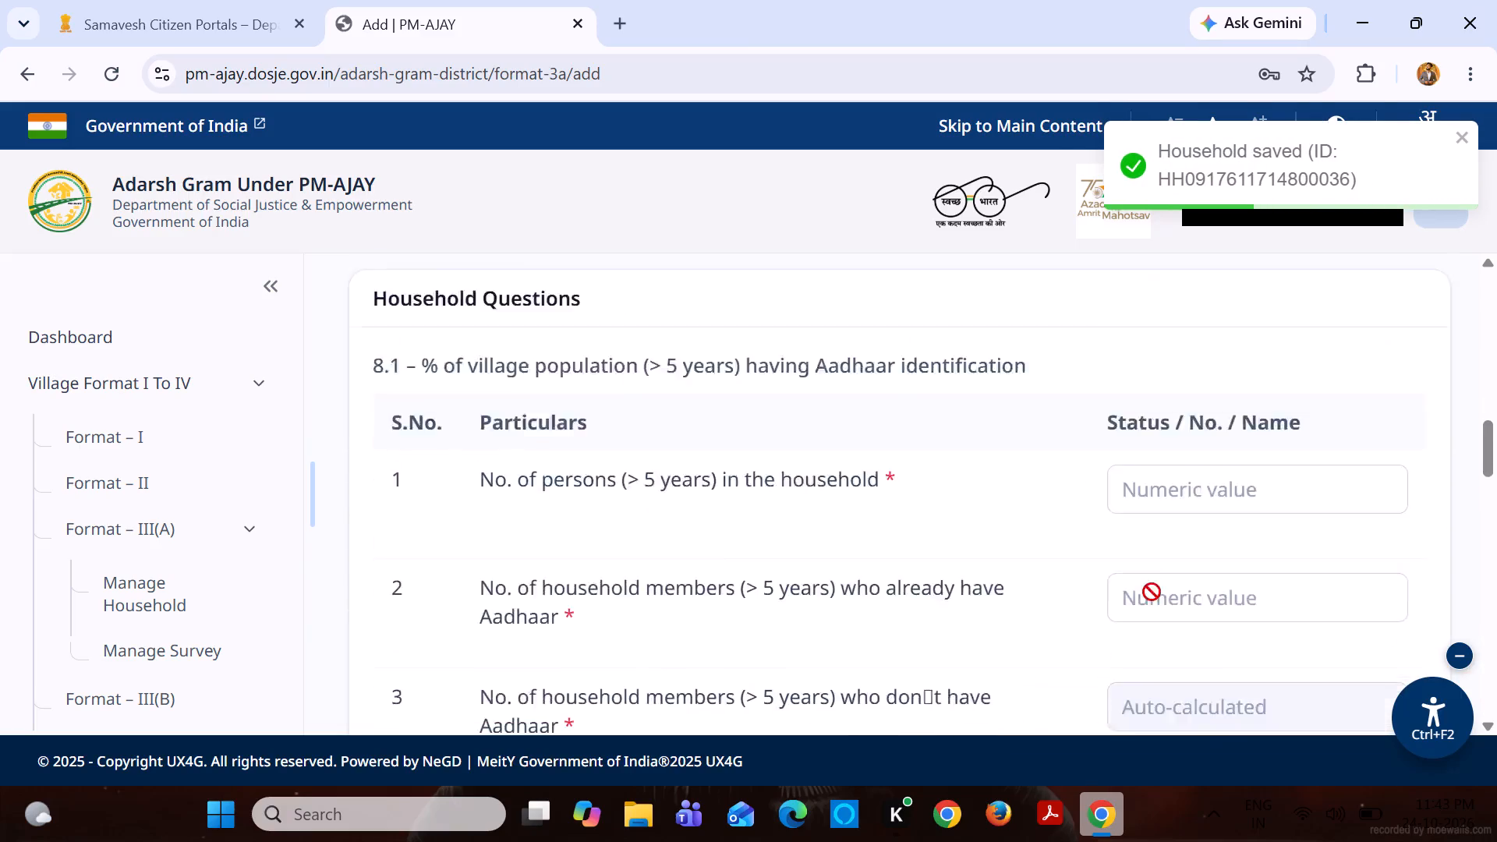
scroll(1152, 592, "down", 2)
scroll(1203, 394, "up", 2)
left_click(1150, 448)
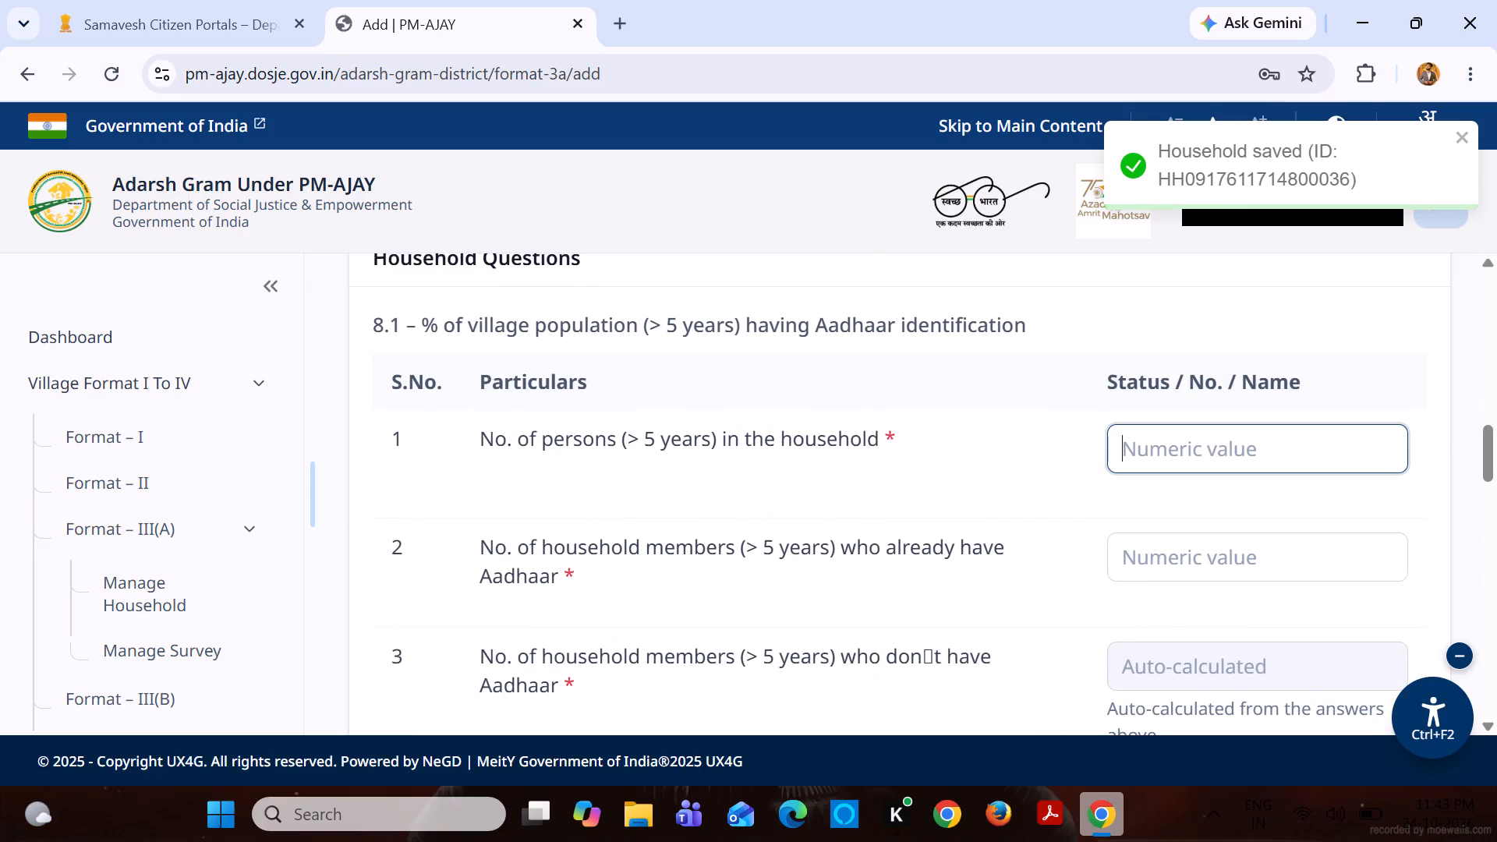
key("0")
key("BackSpace")
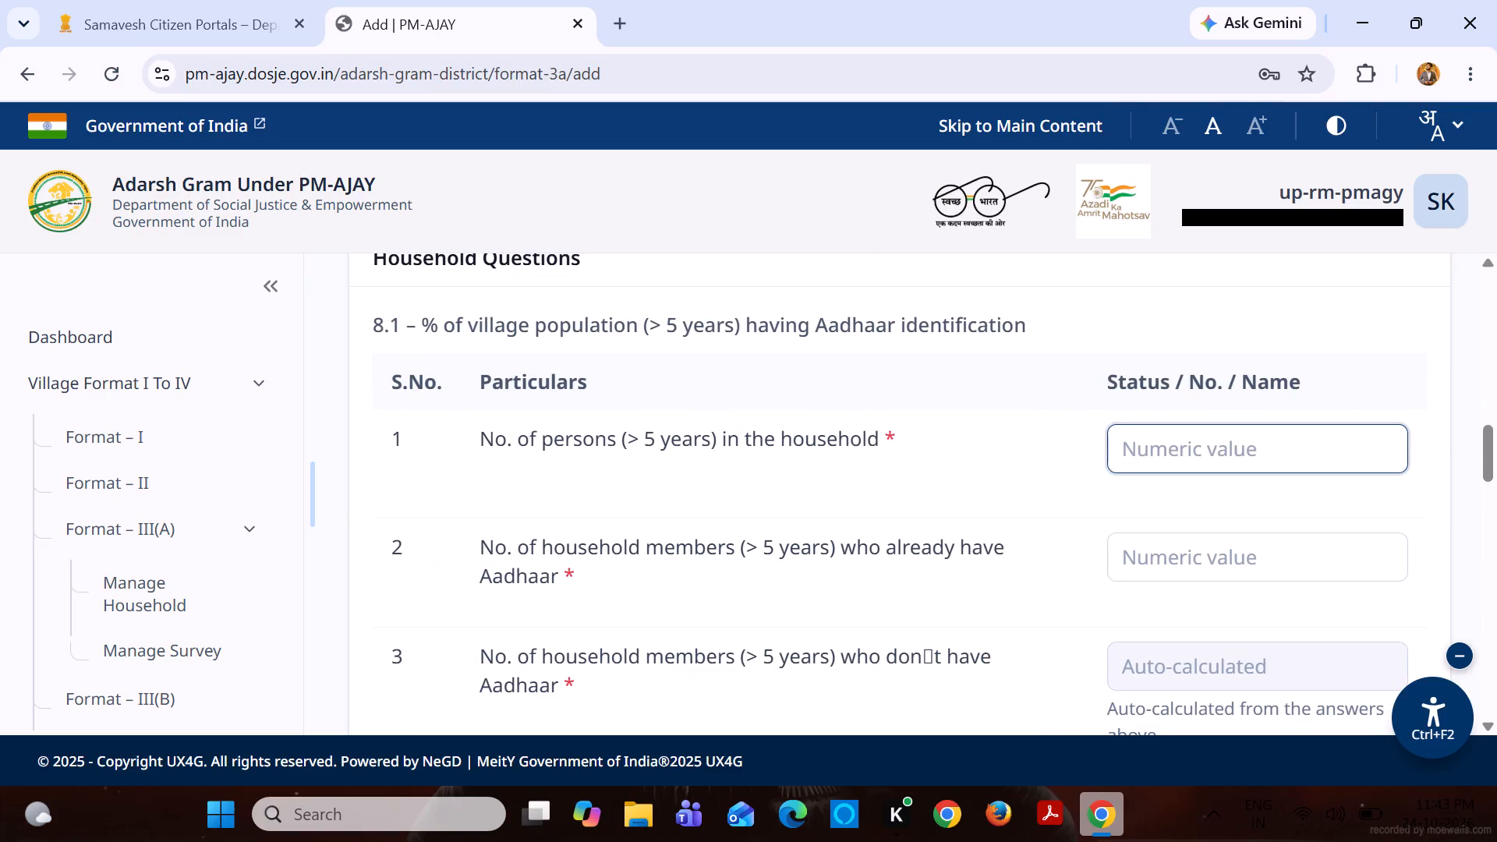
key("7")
left_click(1153, 534)
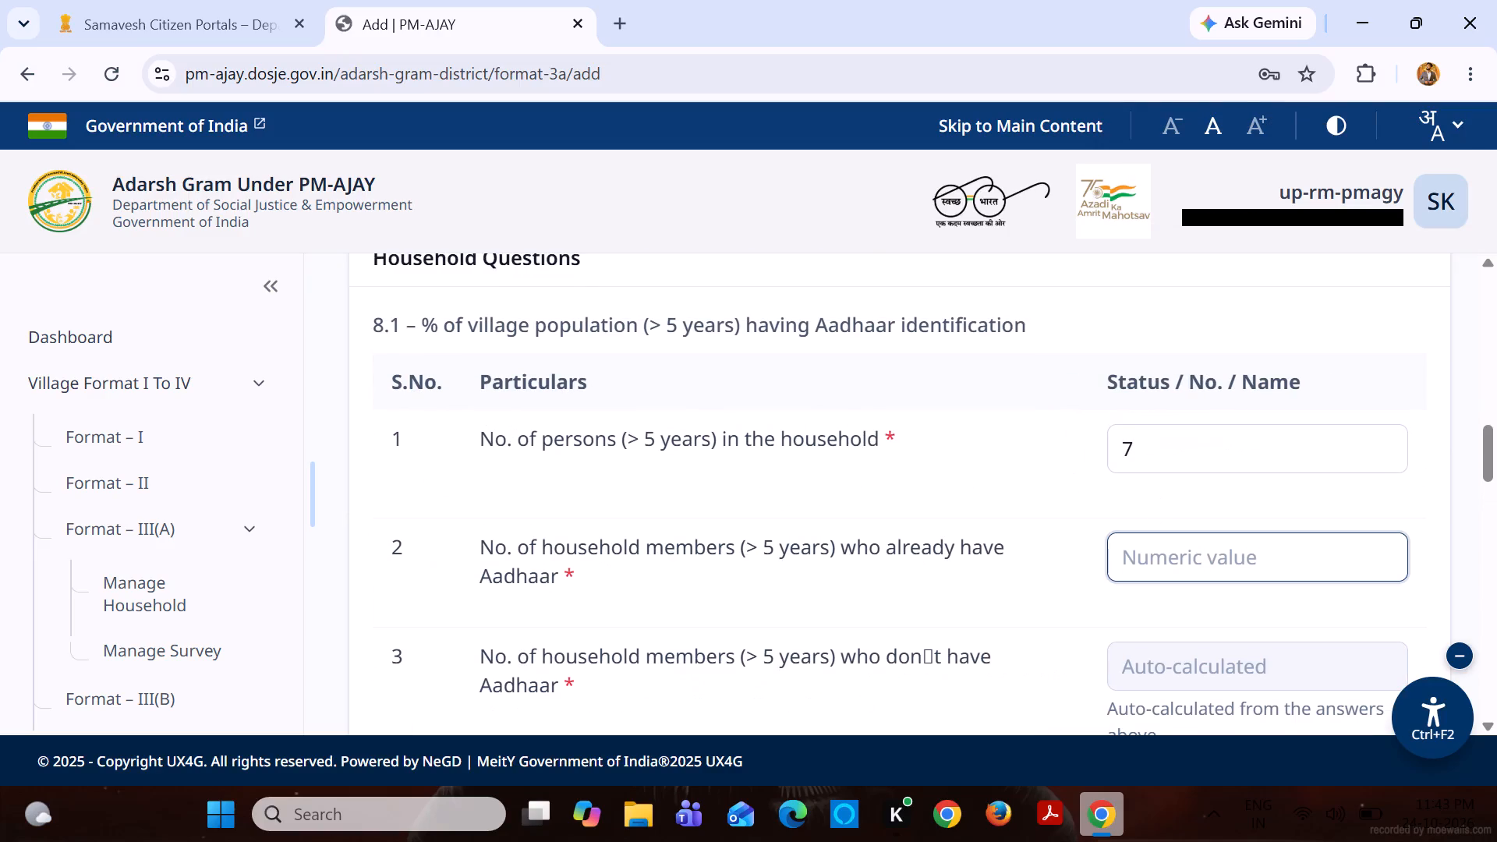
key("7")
In 8.2, enter 3 members eligible for a Banks/Post Office account and 3 who have an account.
scroll(1153, 534, "down", 6)
left_click(1256, 434)
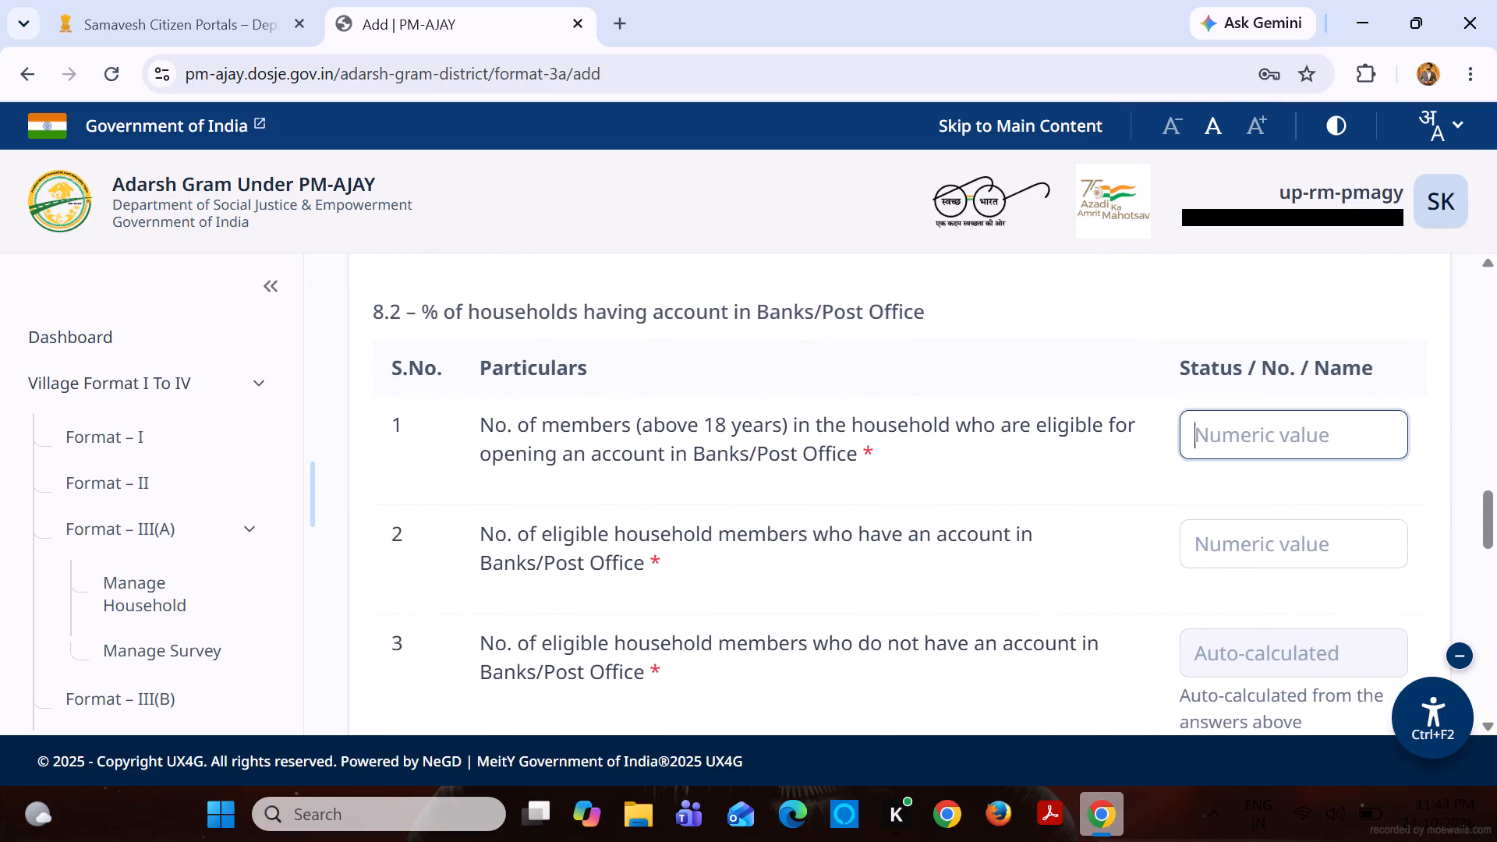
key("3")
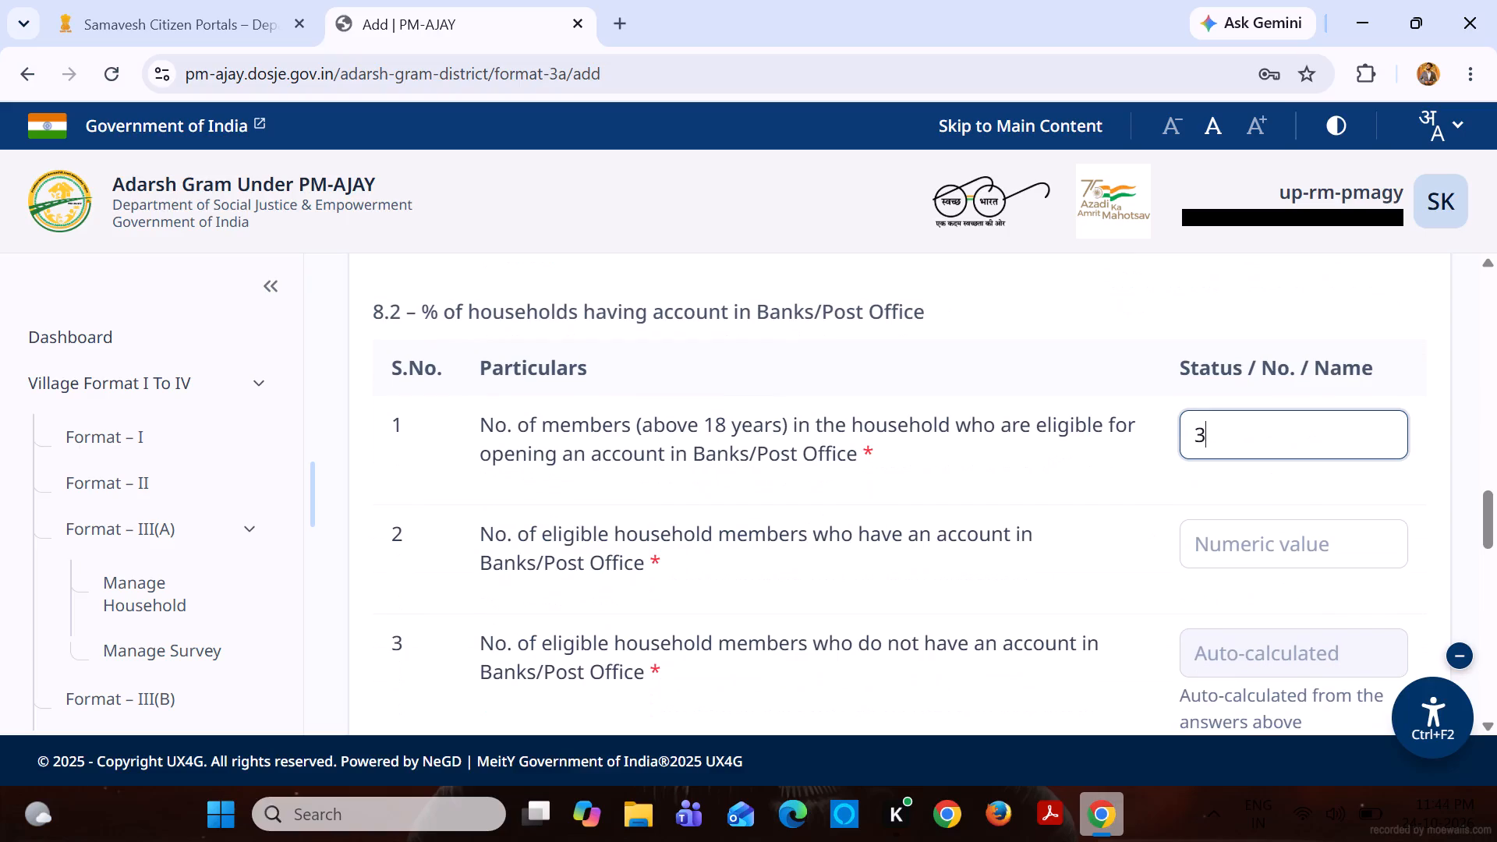
left_click(1241, 532)
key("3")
Enter 0 eligible persons for both PMSBY in 8.3 and PMJJBY in 8.4, and submit the Financial Inclusion domain.
scroll(1241, 532, "down", 4)
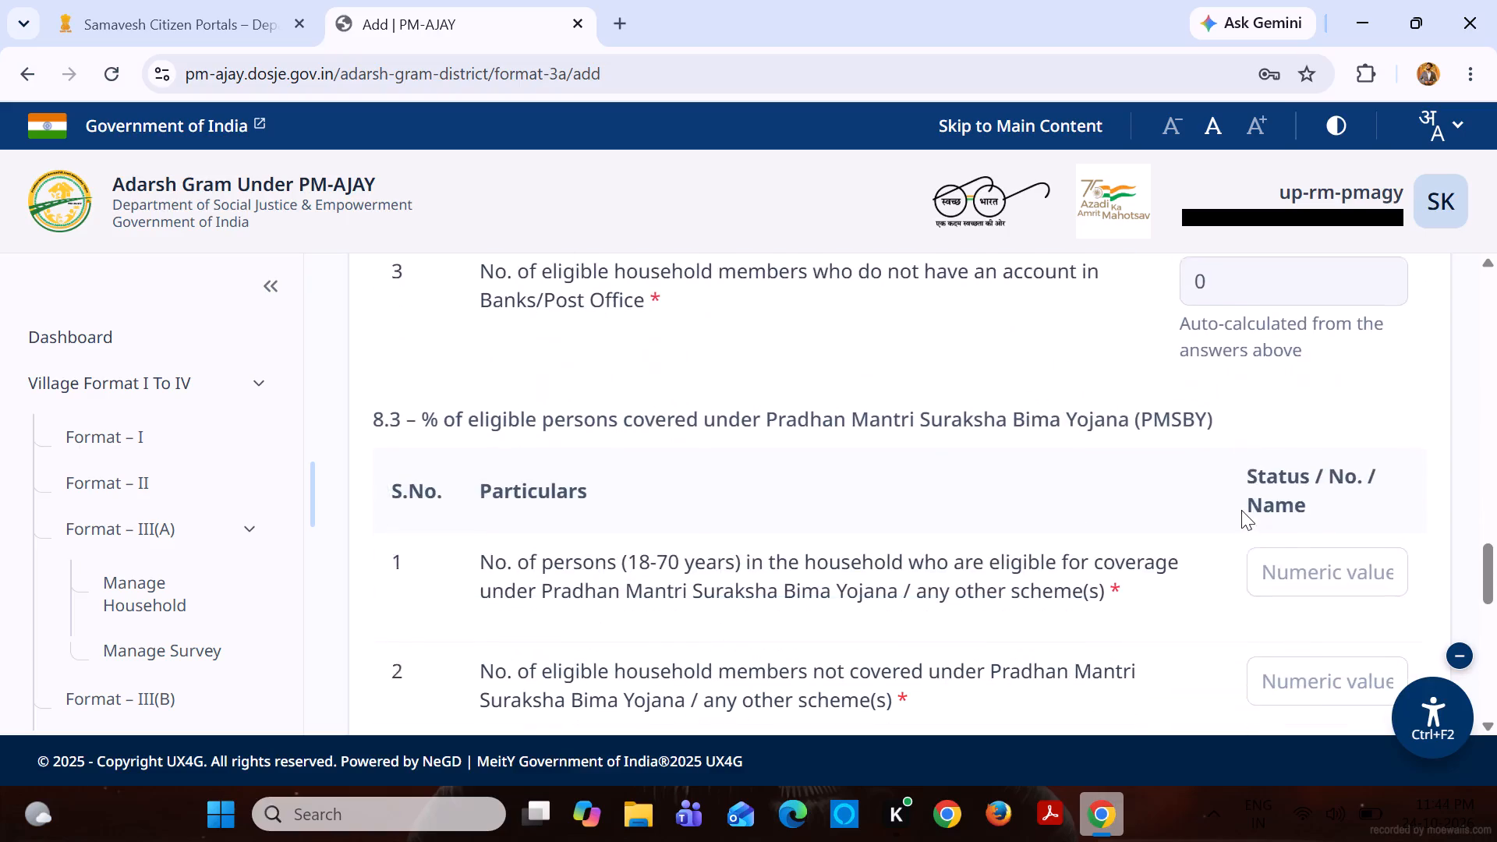
scroll(1241, 510, "down", 1)
left_click(1288, 516)
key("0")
scroll(1288, 516, "down", 3)
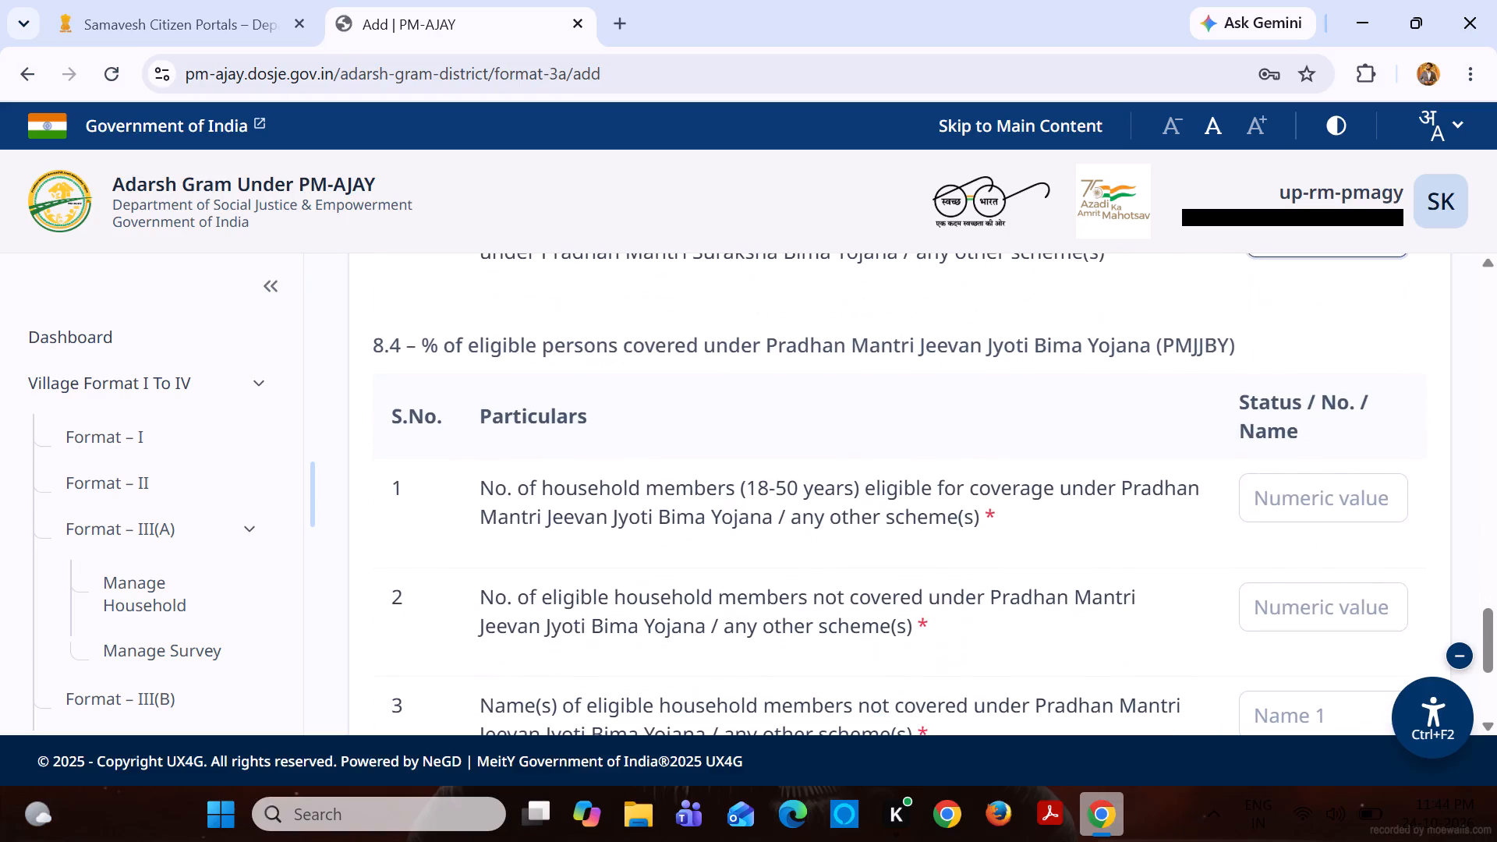
left_click(1343, 501)
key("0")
scroll(1343, 501, "down", 3)
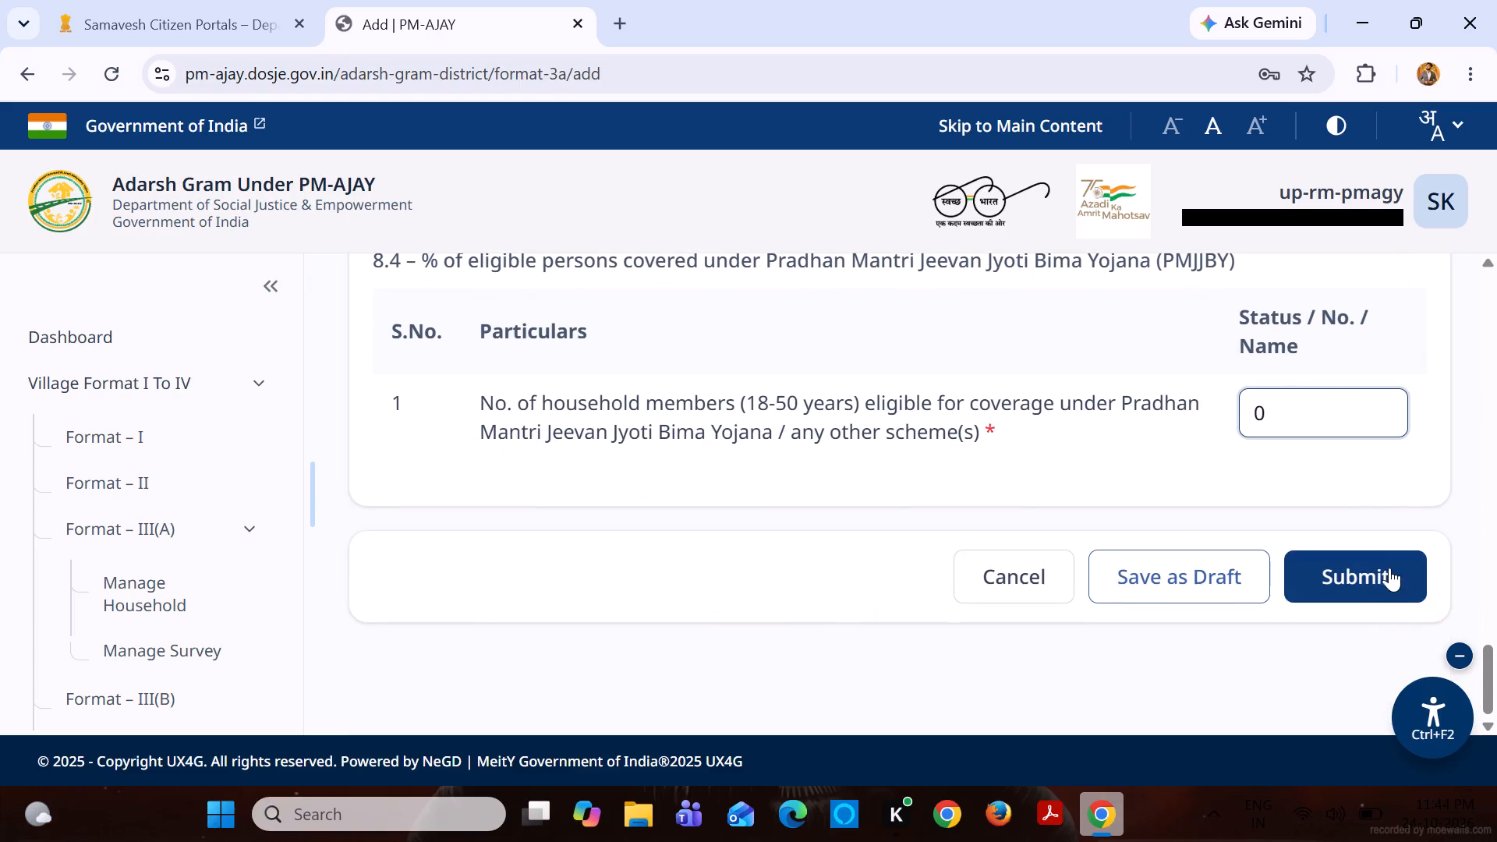
left_click(1389, 568)
Choose the 9 – Digitization domain, enter 0 members eligible for PMGDISHA training in 9.3, and submit it.
left_click(1274, 386)
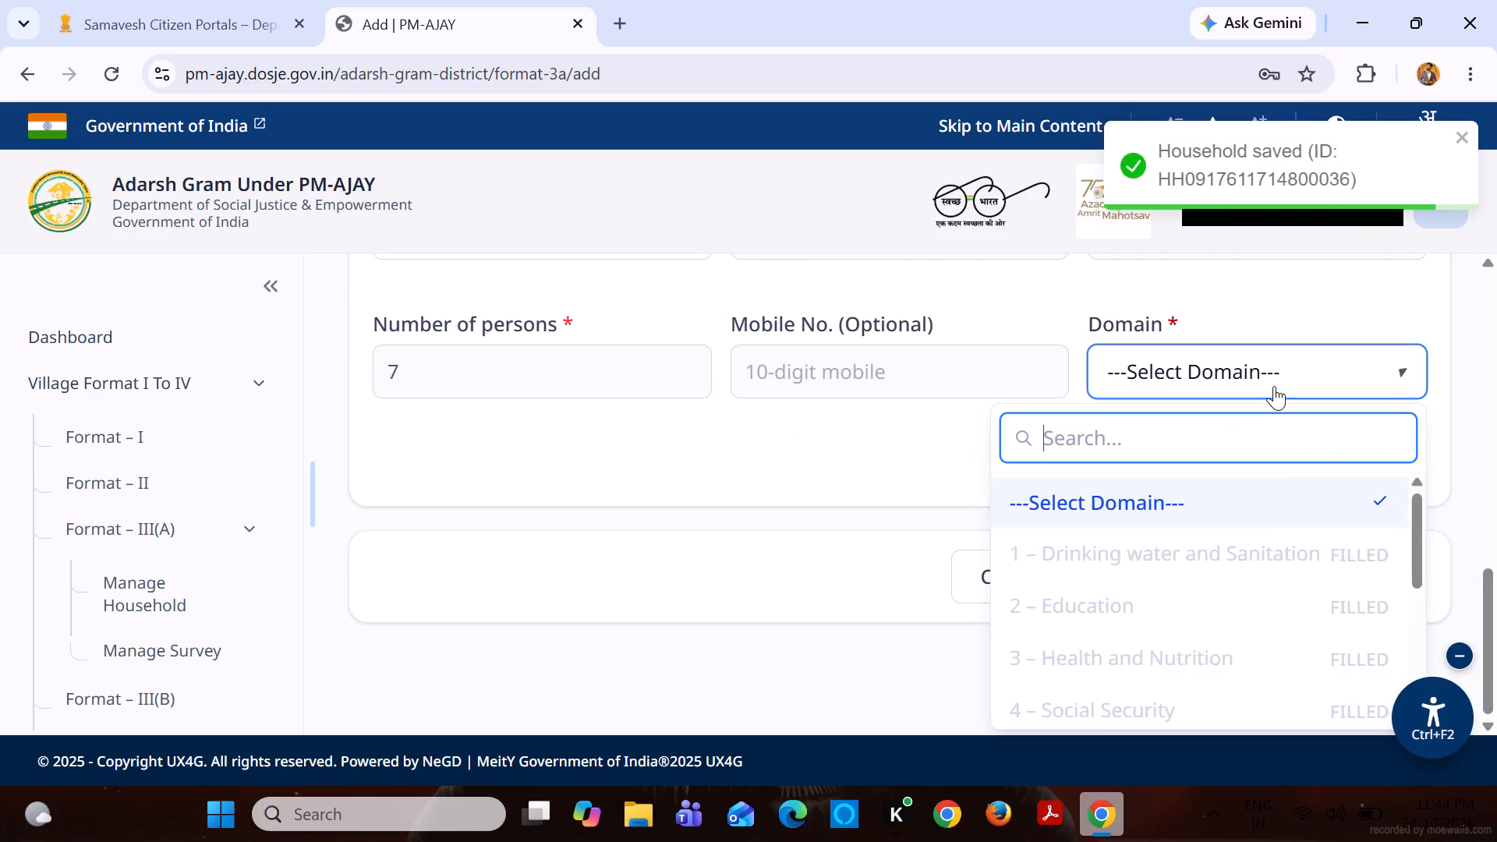
scroll(1258, 523, "down", 4)
left_click(1079, 646)
scroll(1201, 591, "down", 1)
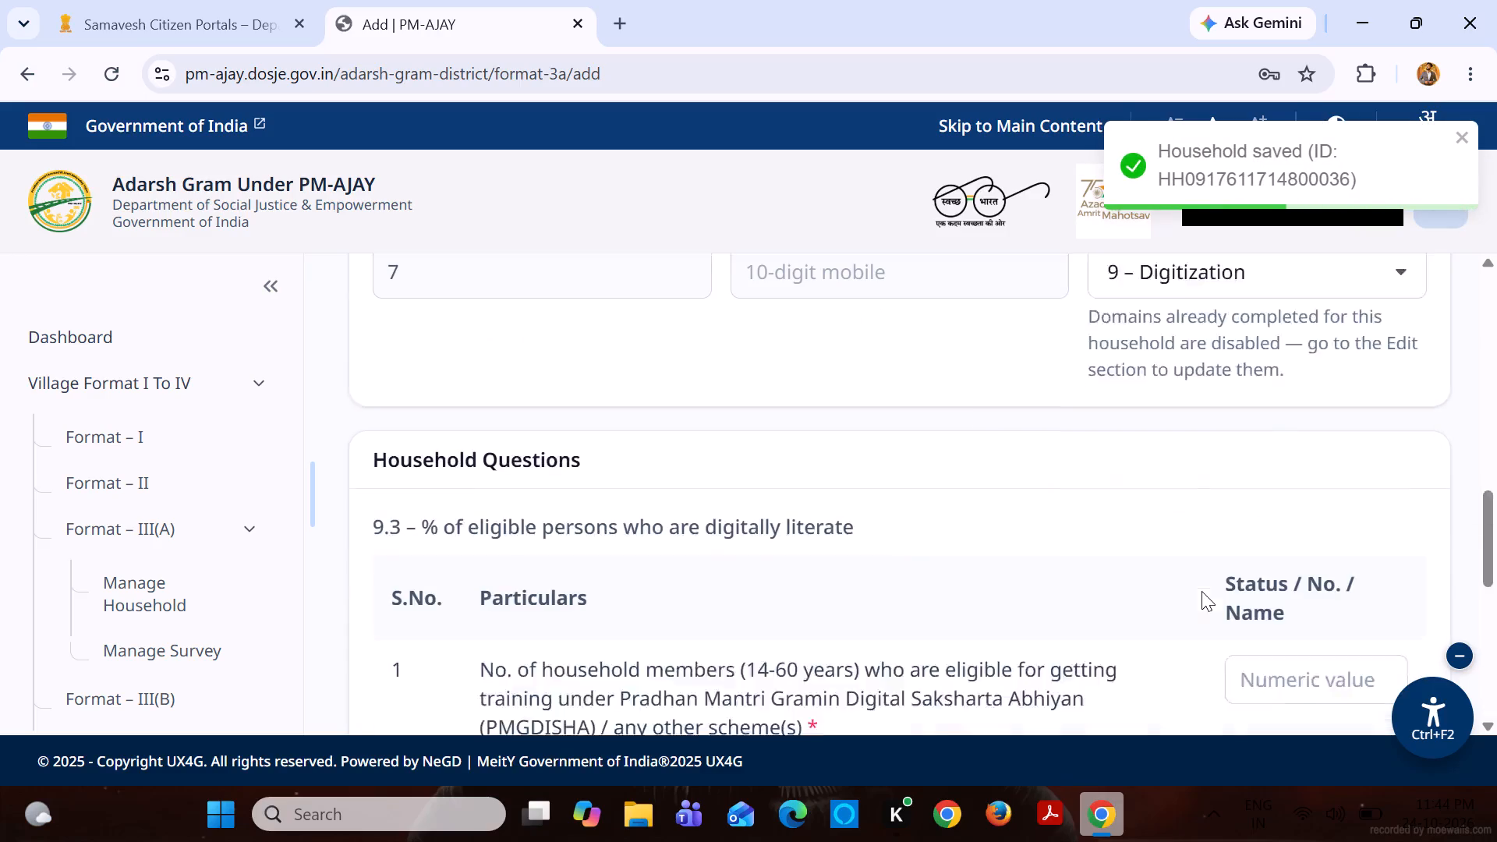
scroll(1201, 591, "down", 2)
left_click(1314, 434)
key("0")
scroll(1314, 434, "down", 2)
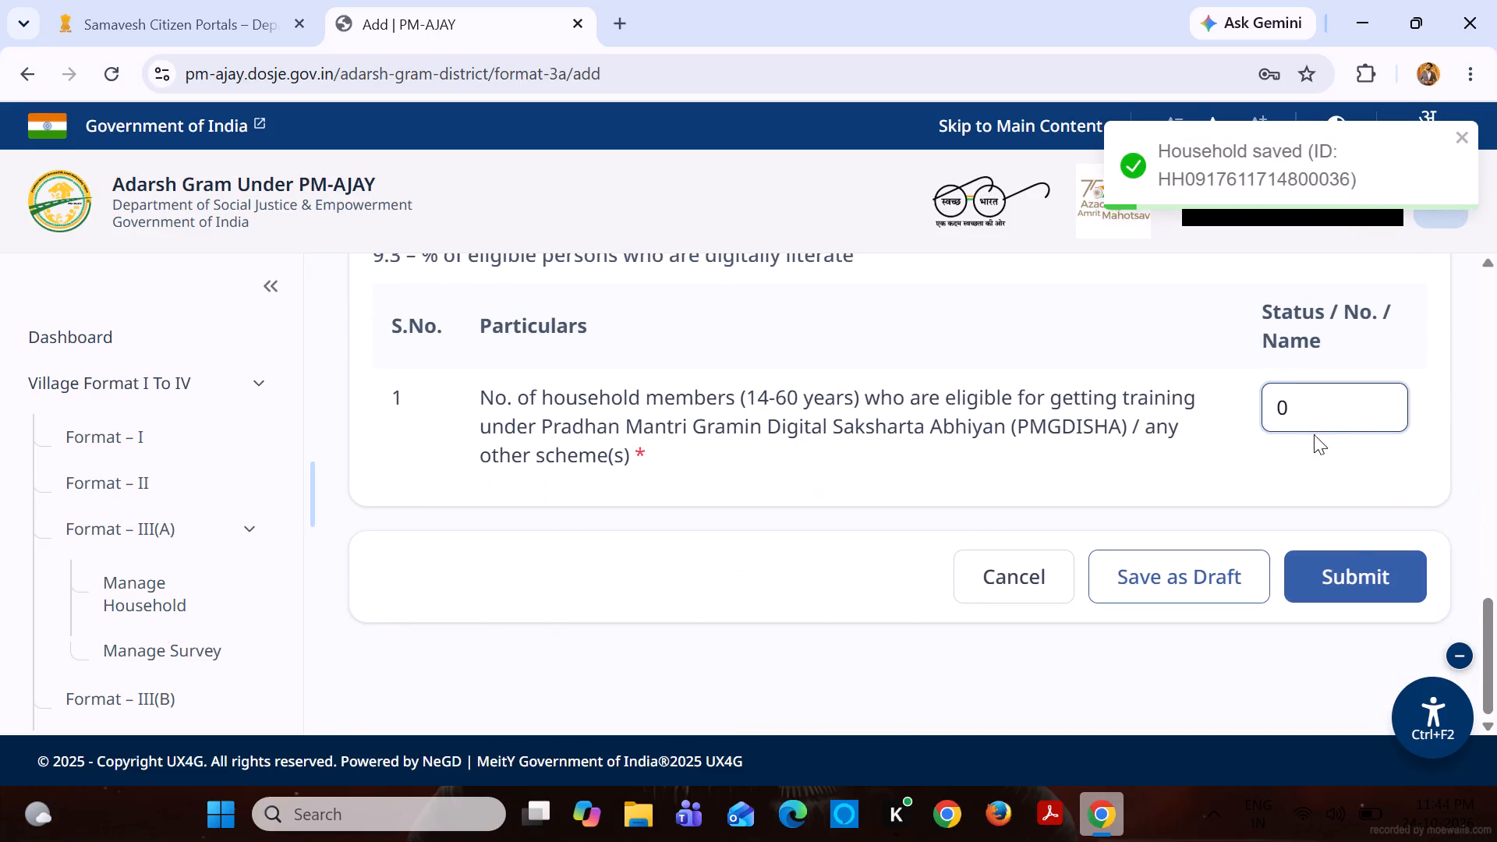
left_click(1350, 550)
Choose the 10 – Livelihood and Skill Development domain and enter 0 eligible youth in both 10.1 and 10.2.
left_click(1341, 377)
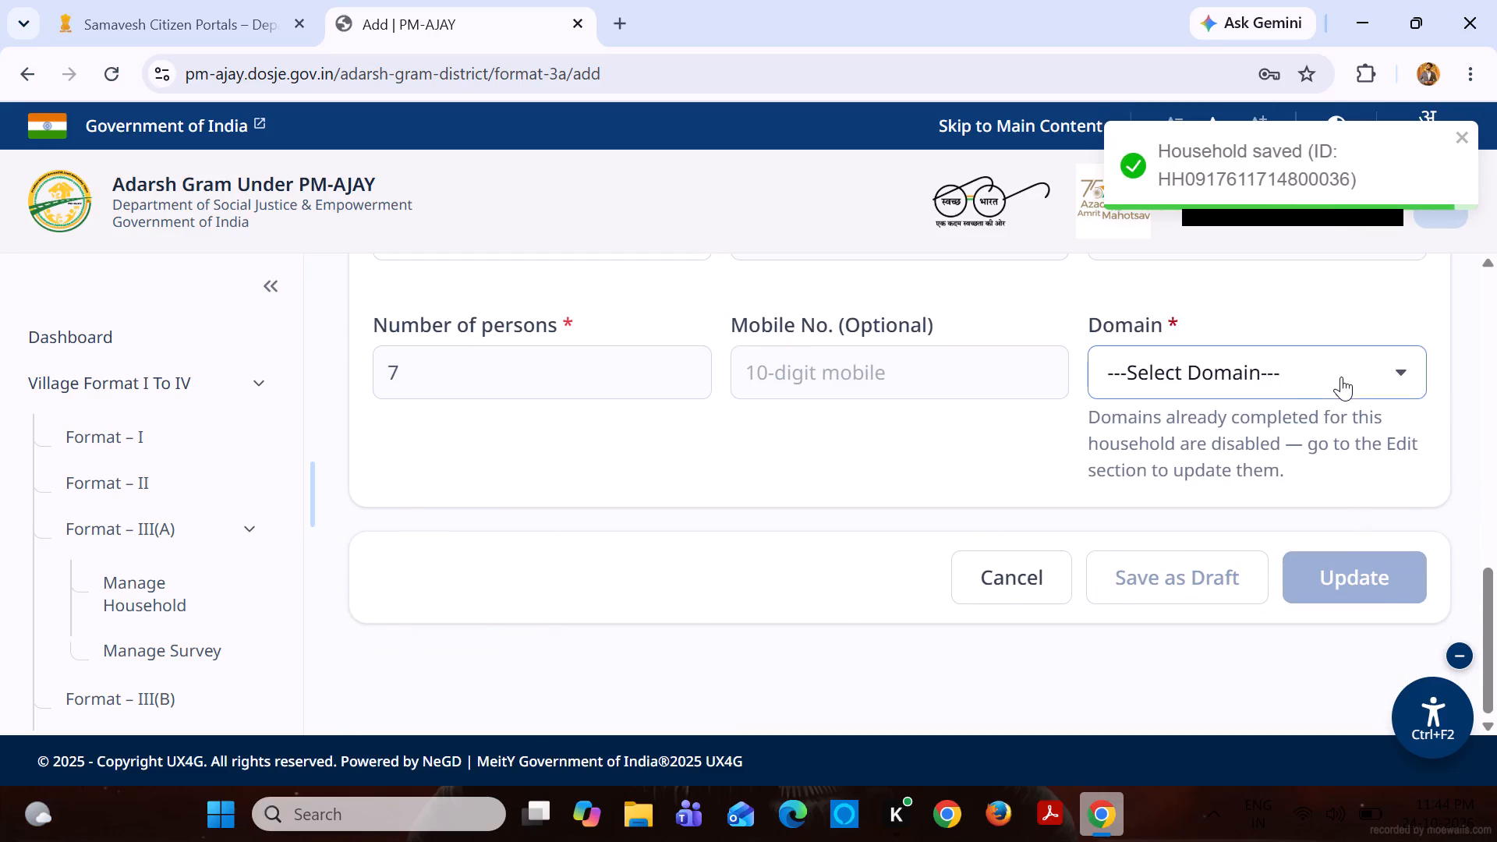
scroll(1299, 497, "down", 7)
left_click(1113, 692)
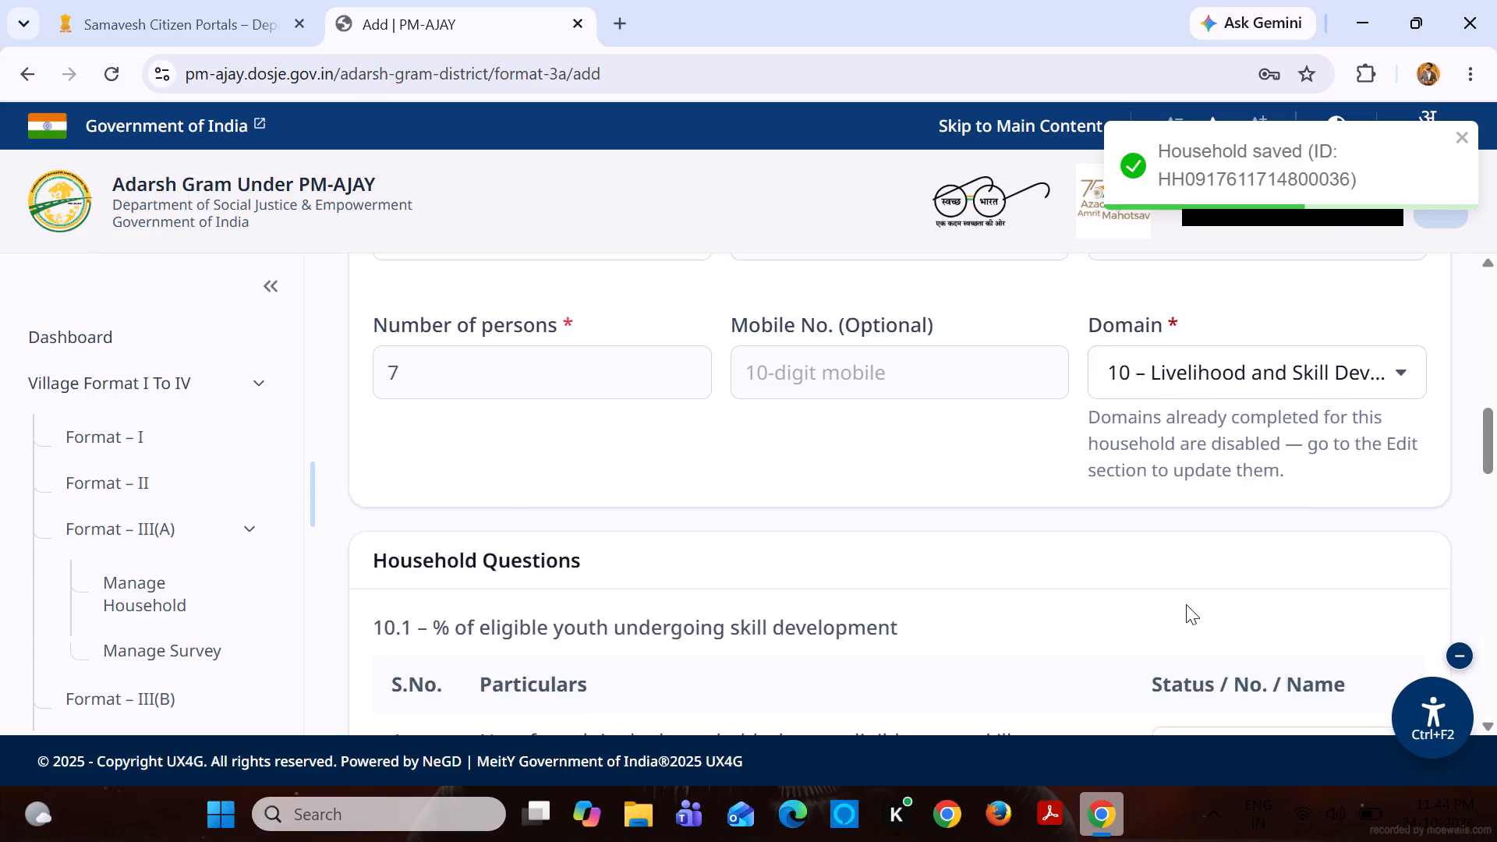
scroll(1186, 604, "down", 1)
left_click(1237, 539)
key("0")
scroll(1237, 539, "down", 2)
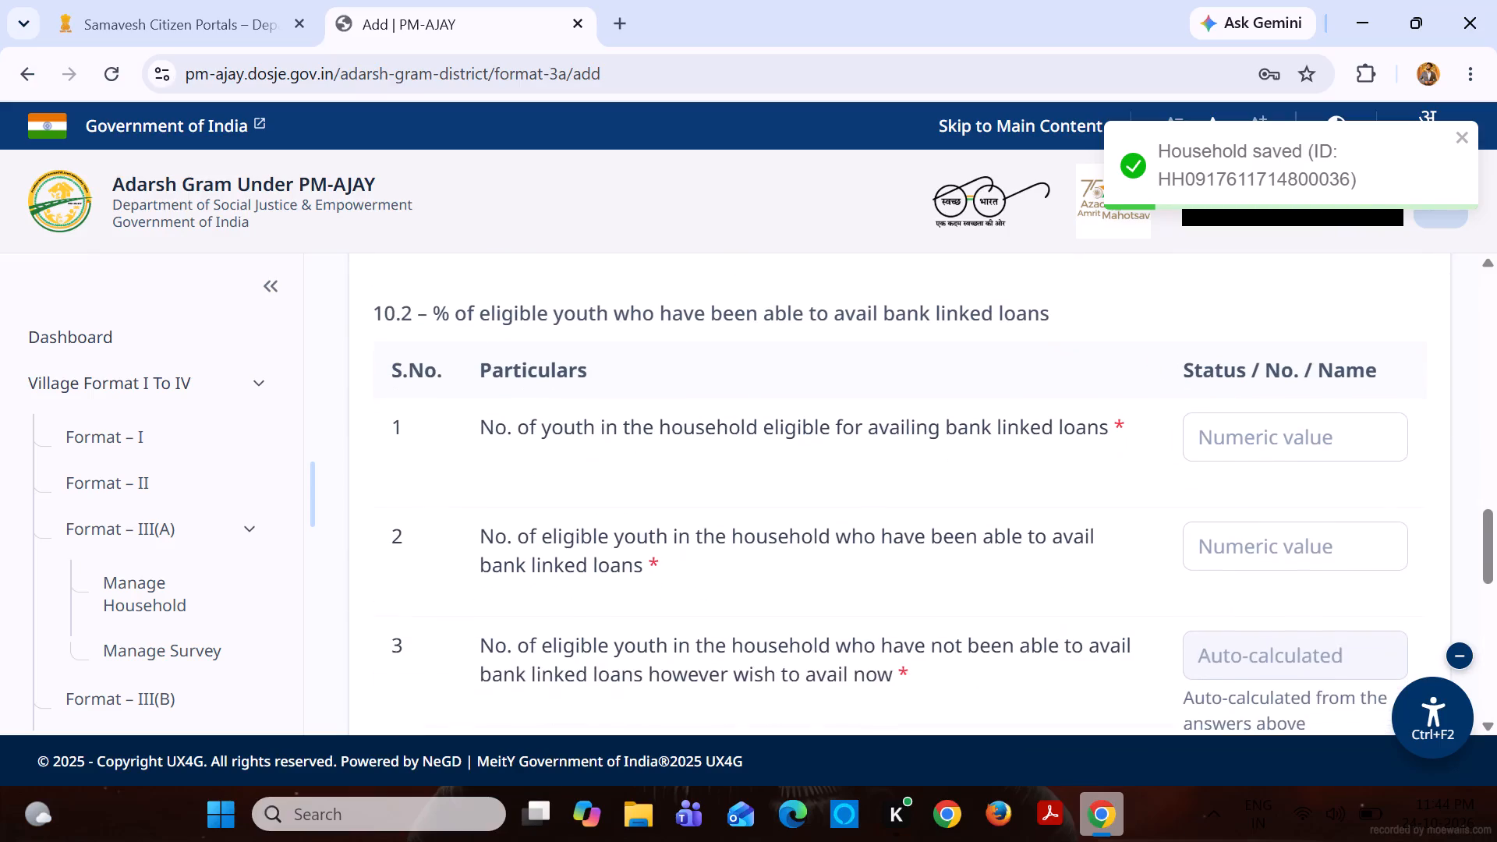
left_click(1249, 444)
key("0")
Answer Yes to a household member belonging to a self-help group in 10.3 and submit the Livelihood and Skill Development domain.
scroll(1249, 444, "down", 2)
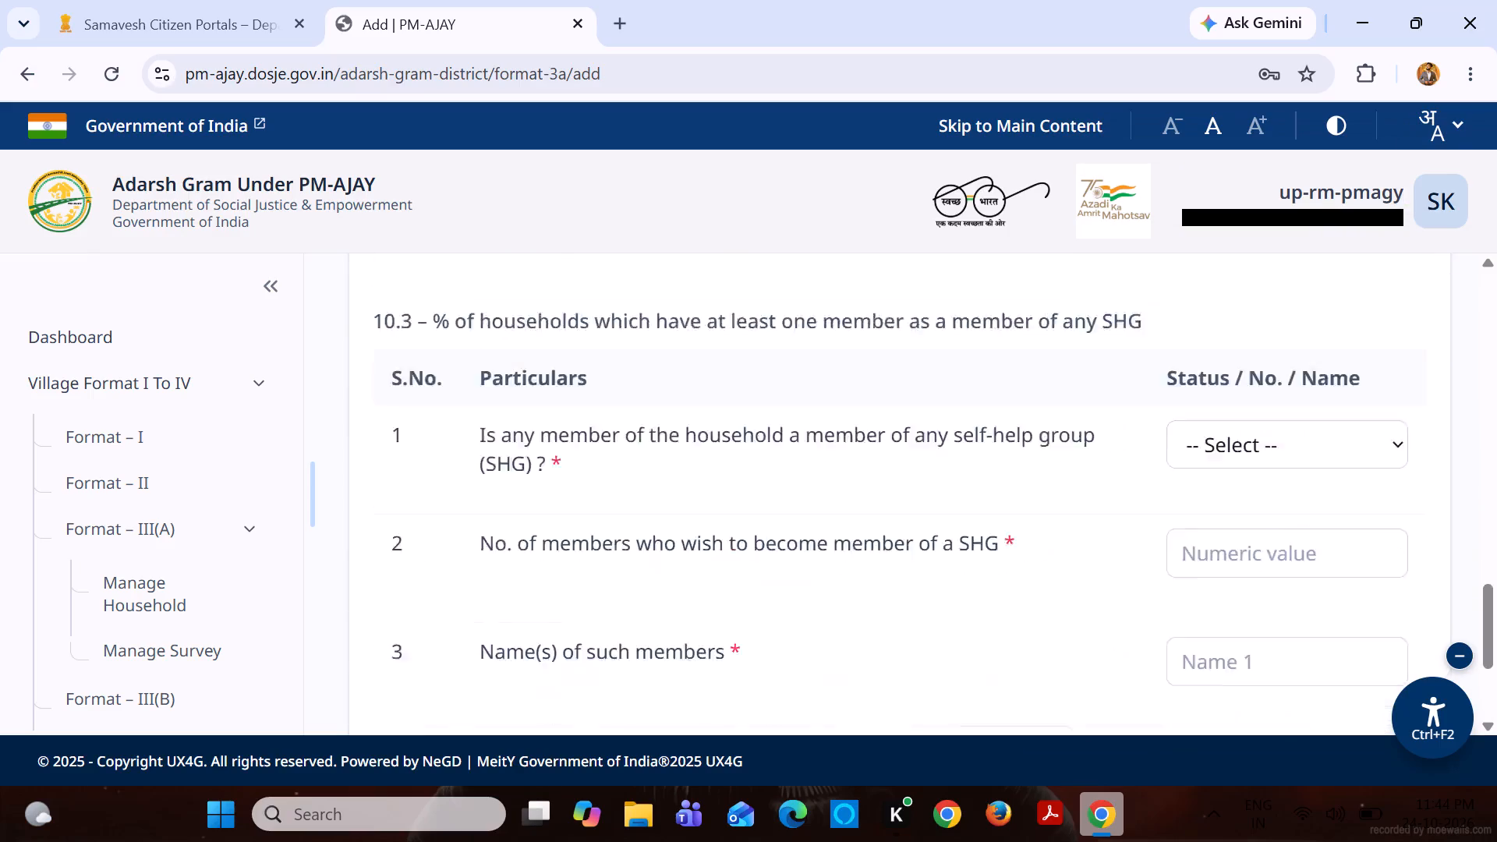
scroll(1249, 444, "down", 2)
scroll(1371, 349, "up", 1)
left_click_drag(1318, 356, 1255, 431)
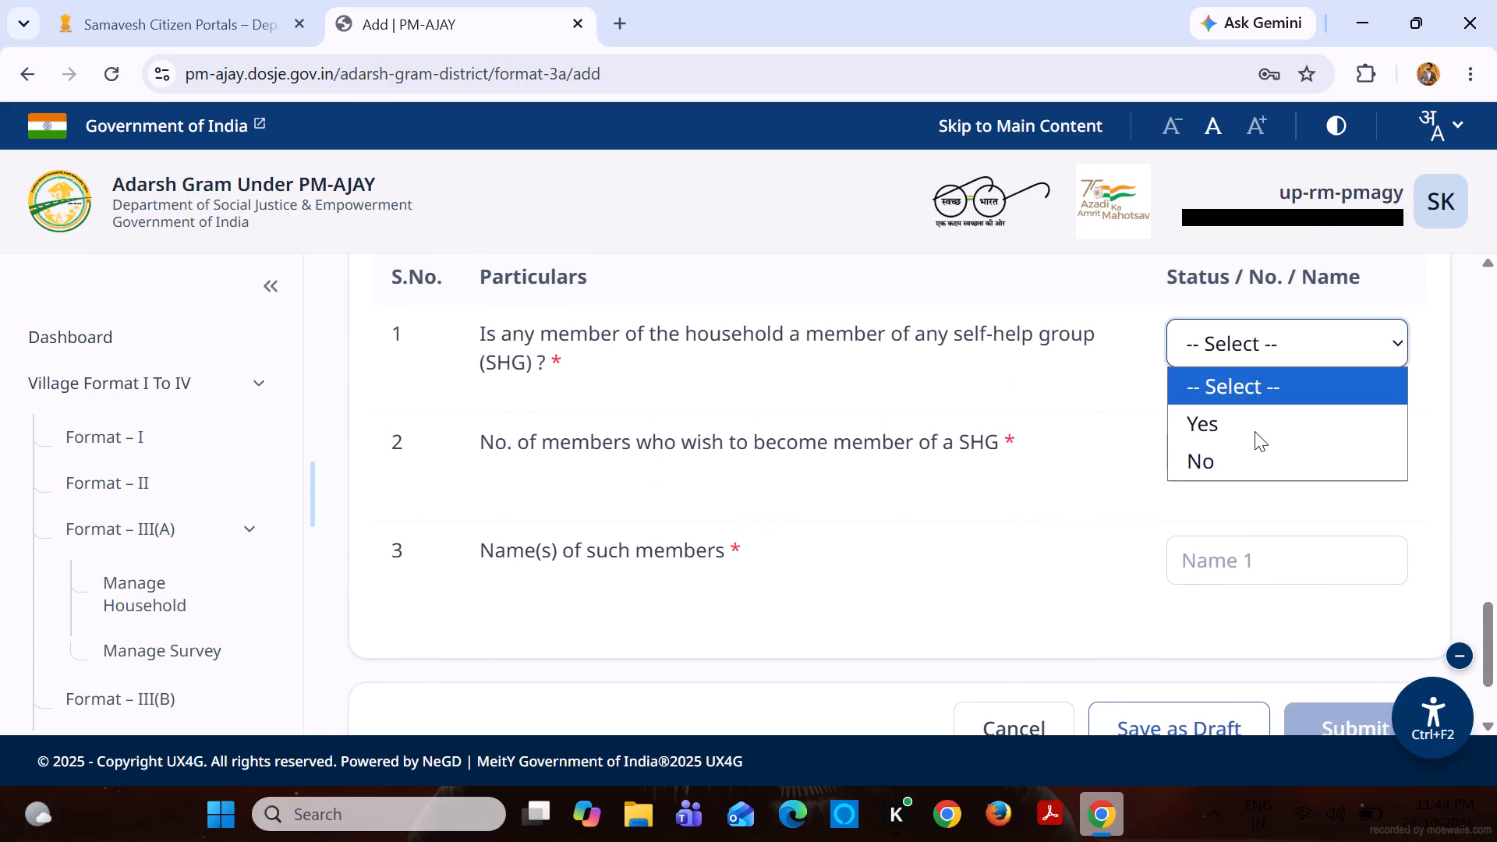
left_click_drag(1255, 431, 1255, 425)
left_click(1255, 425)
left_click(1346, 577)
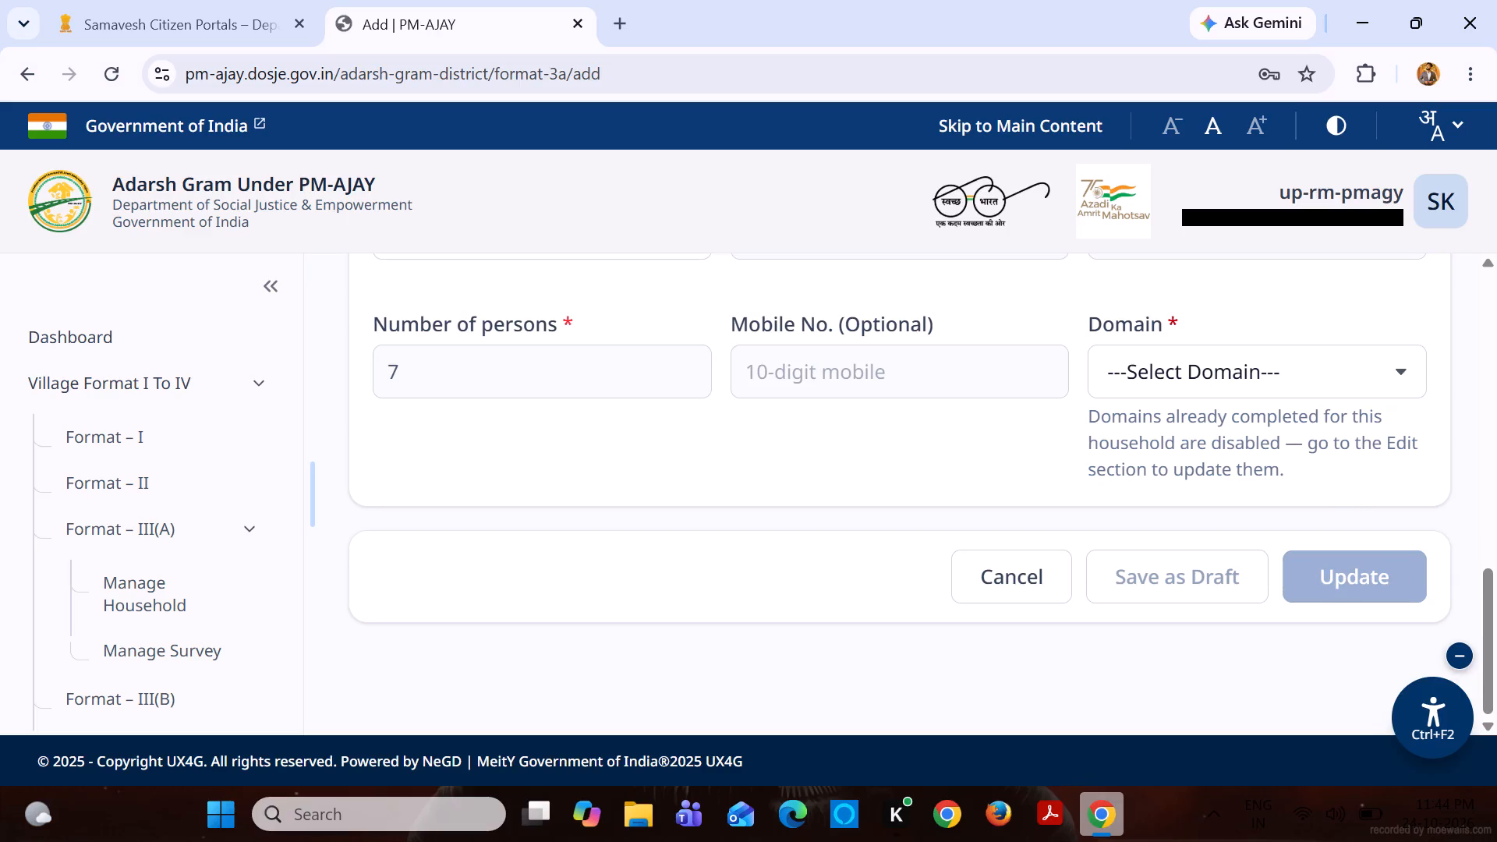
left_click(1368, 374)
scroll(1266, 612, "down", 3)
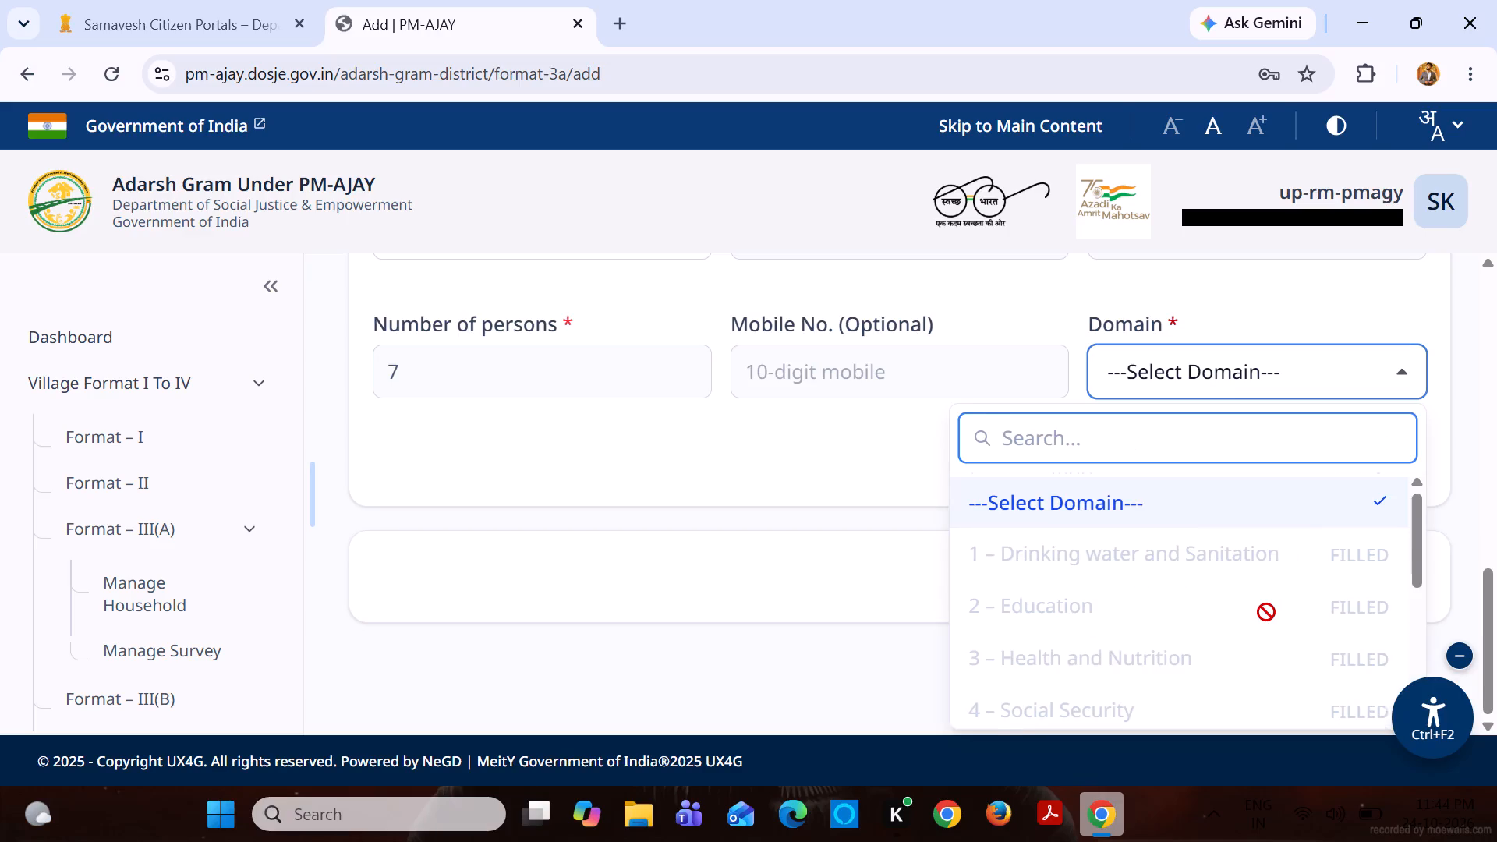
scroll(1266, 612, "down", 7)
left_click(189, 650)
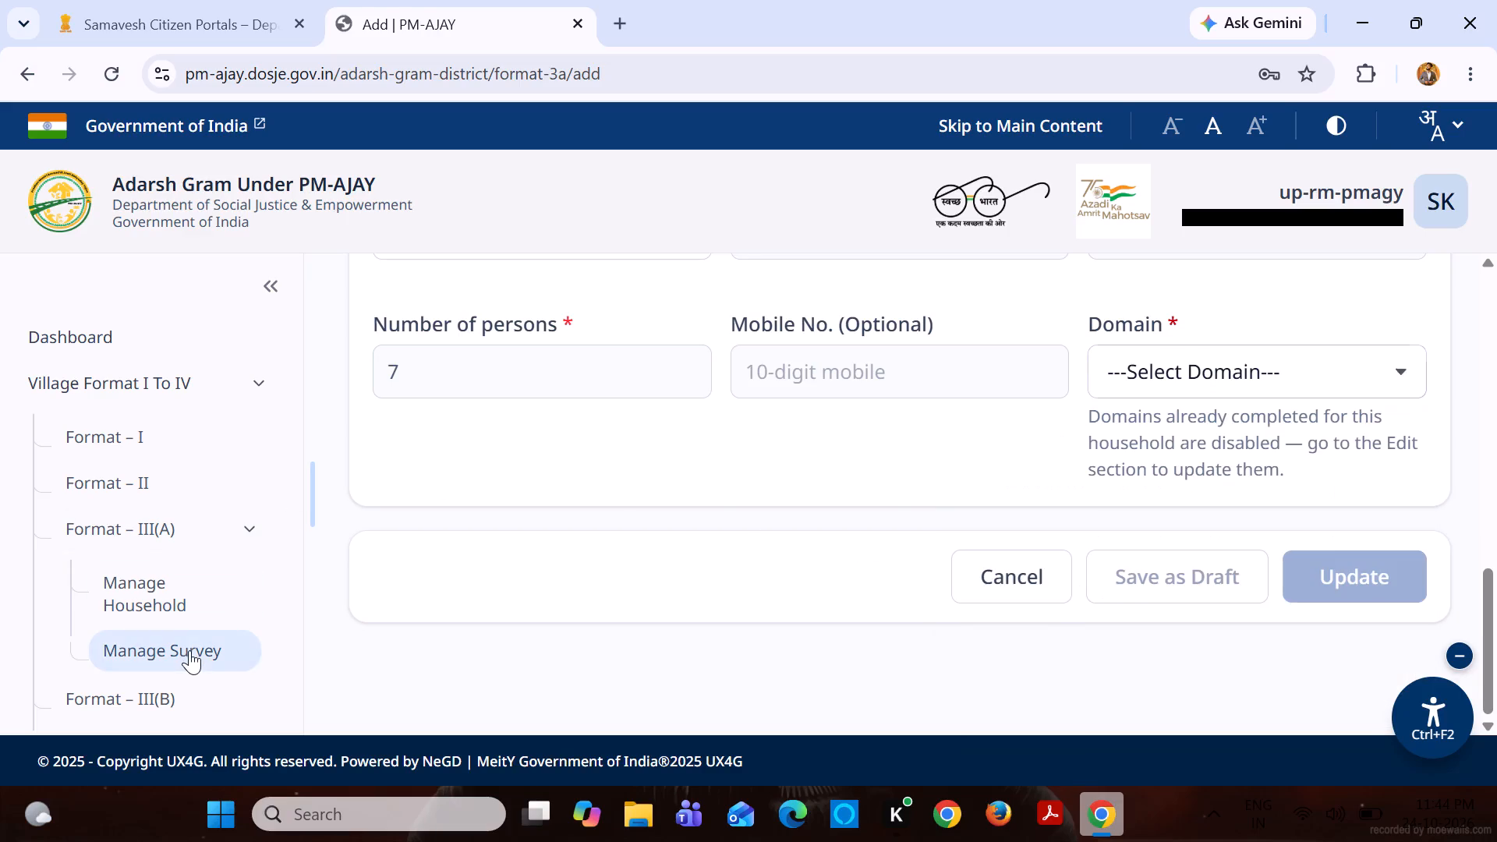
Start a new household under Manage Household with block Shahabad, gram panchayat Husainganj, village Sujatganj and category SC.
left_click(180, 586)
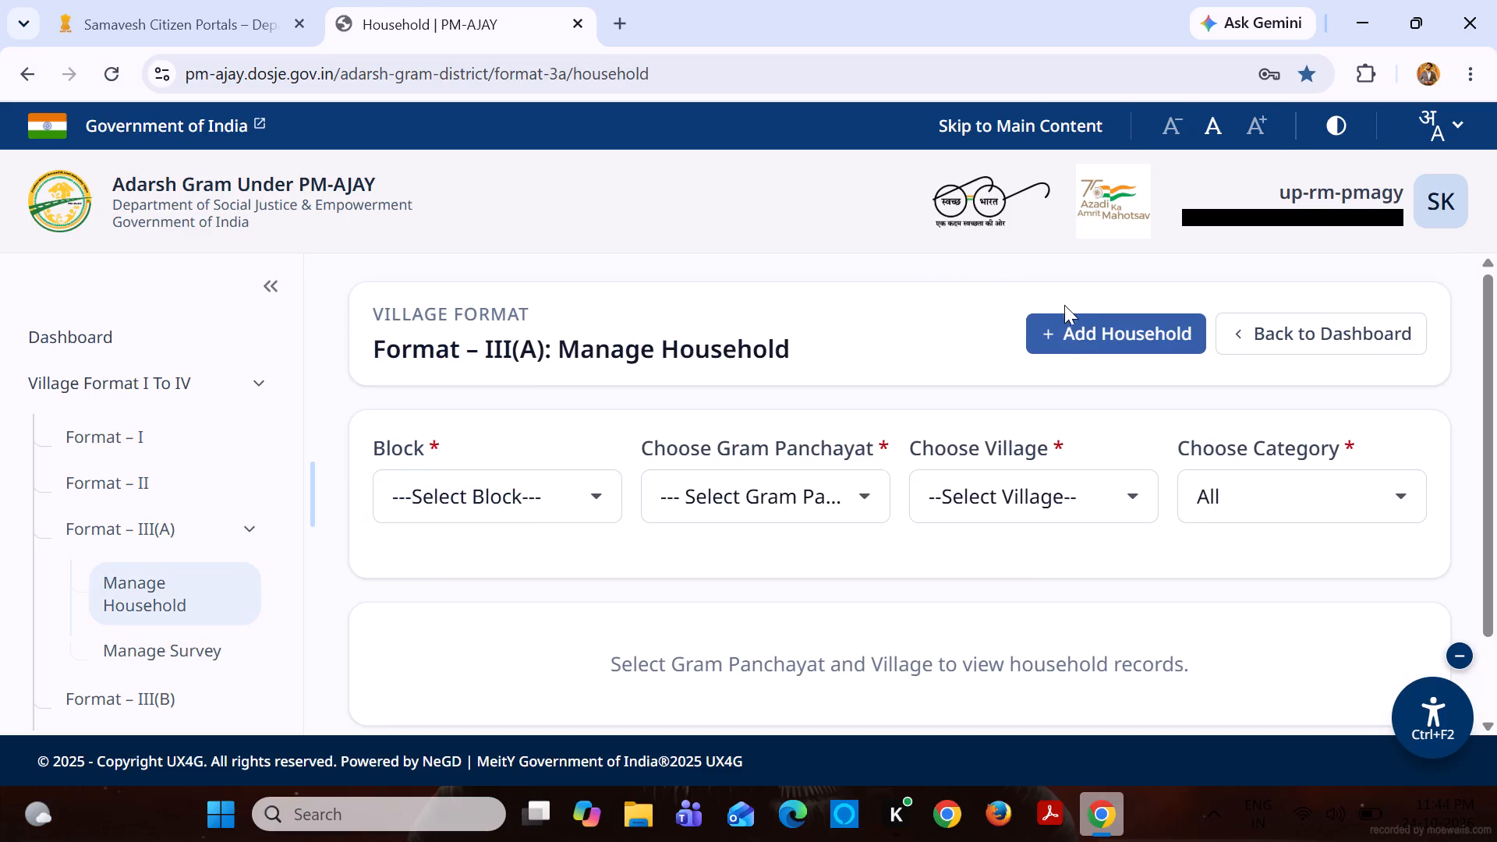
left_click(1065, 334)
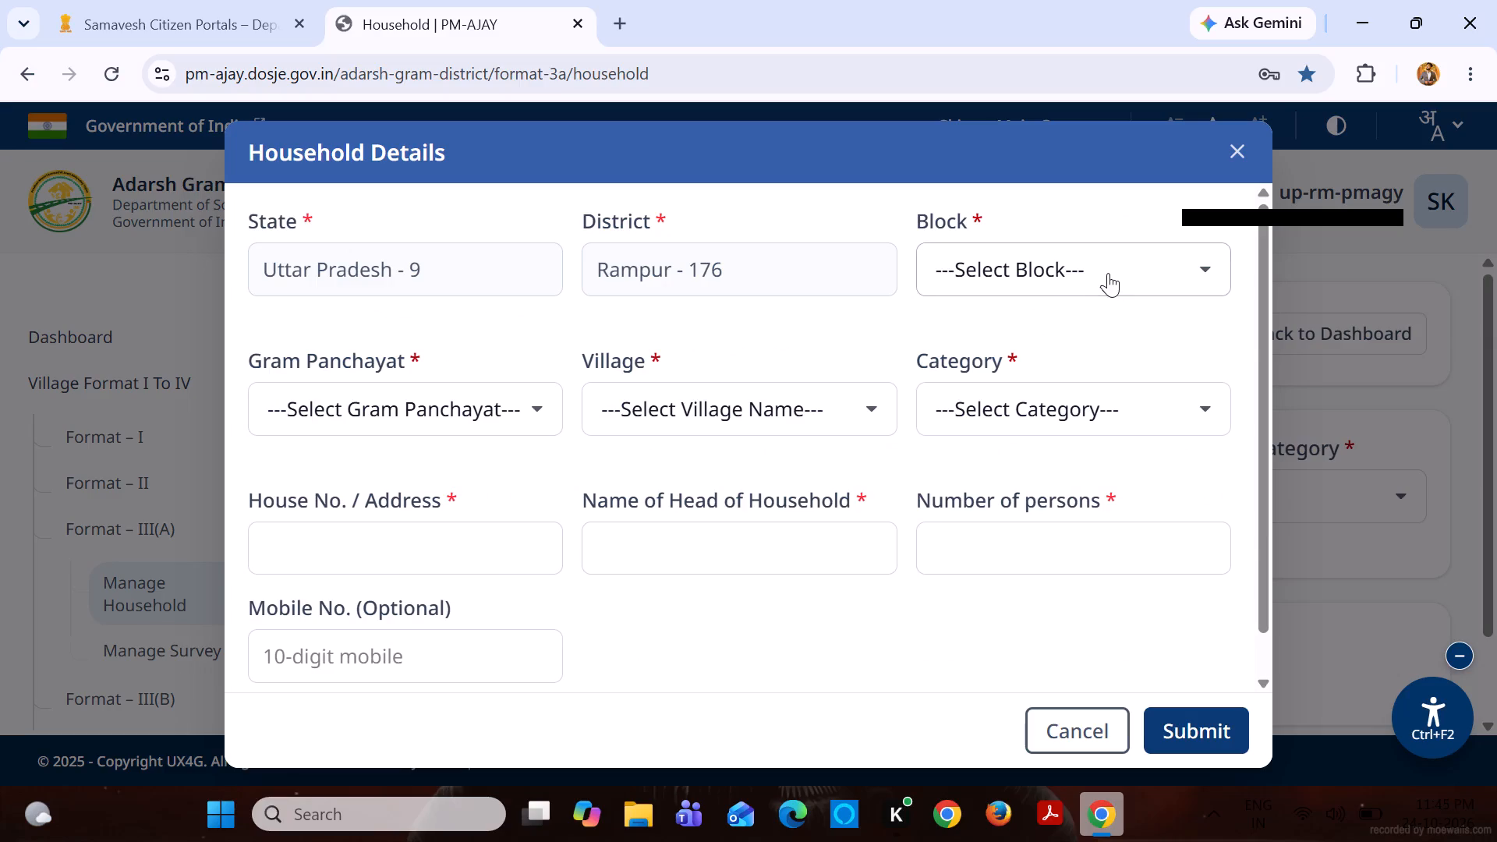
left_click(1108, 273)
left_click(999, 664)
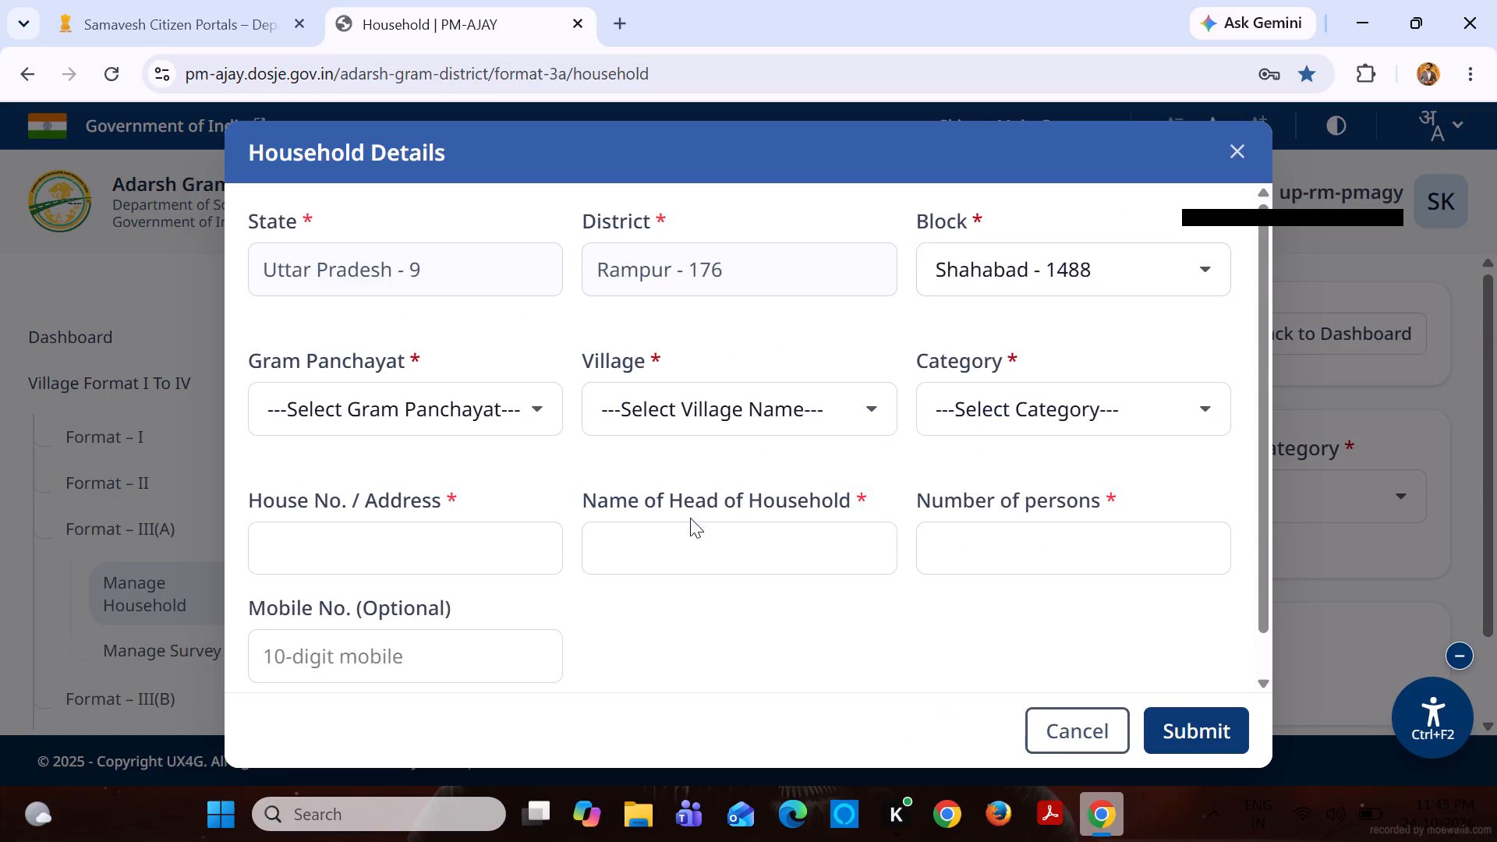
left_click(434, 385)
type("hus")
left_click(331, 537)
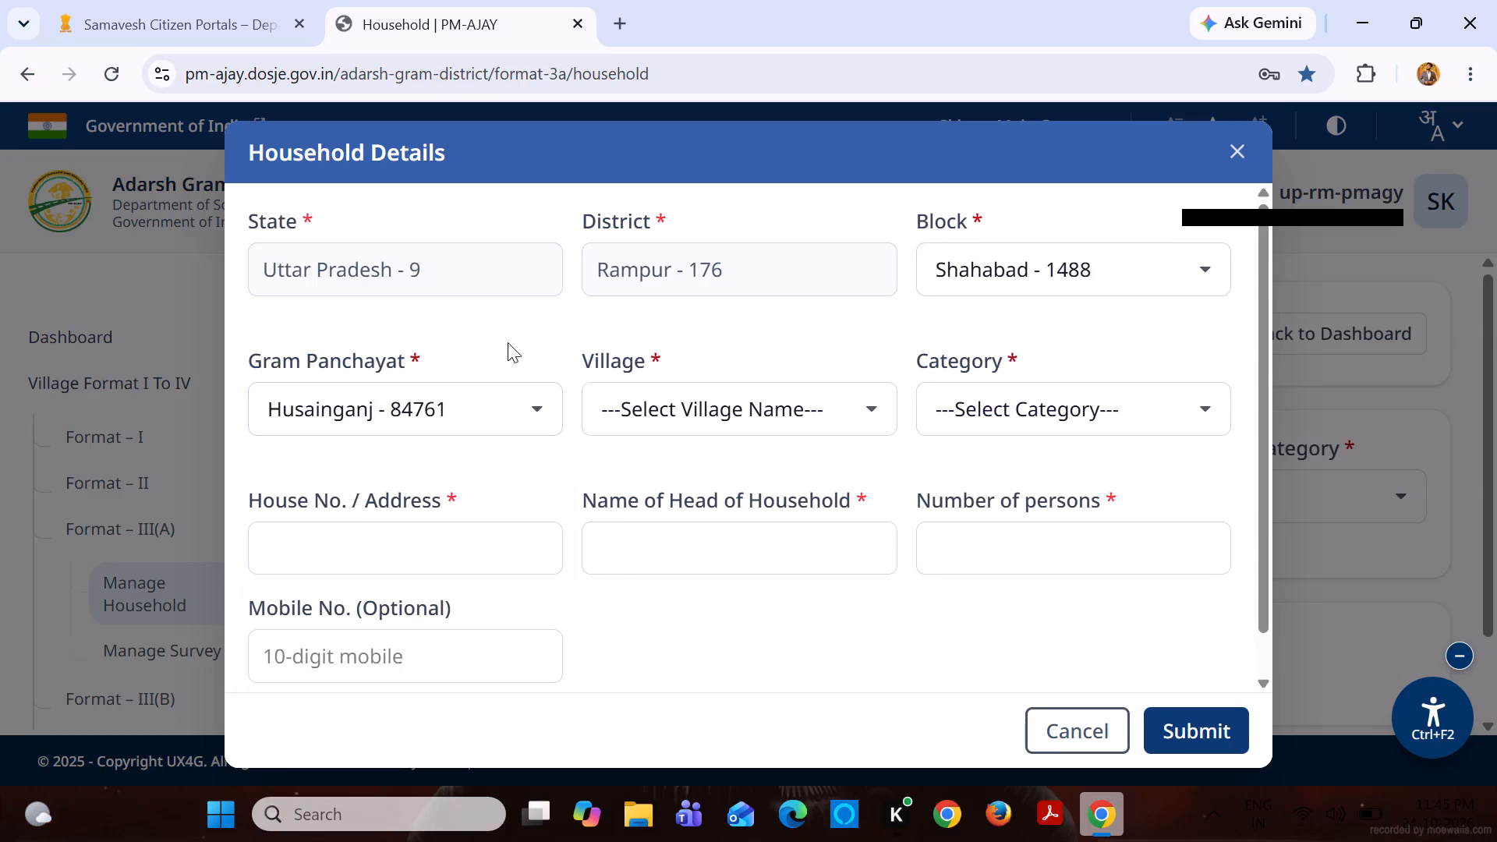
left_click(763, 397)
left_click(667, 628)
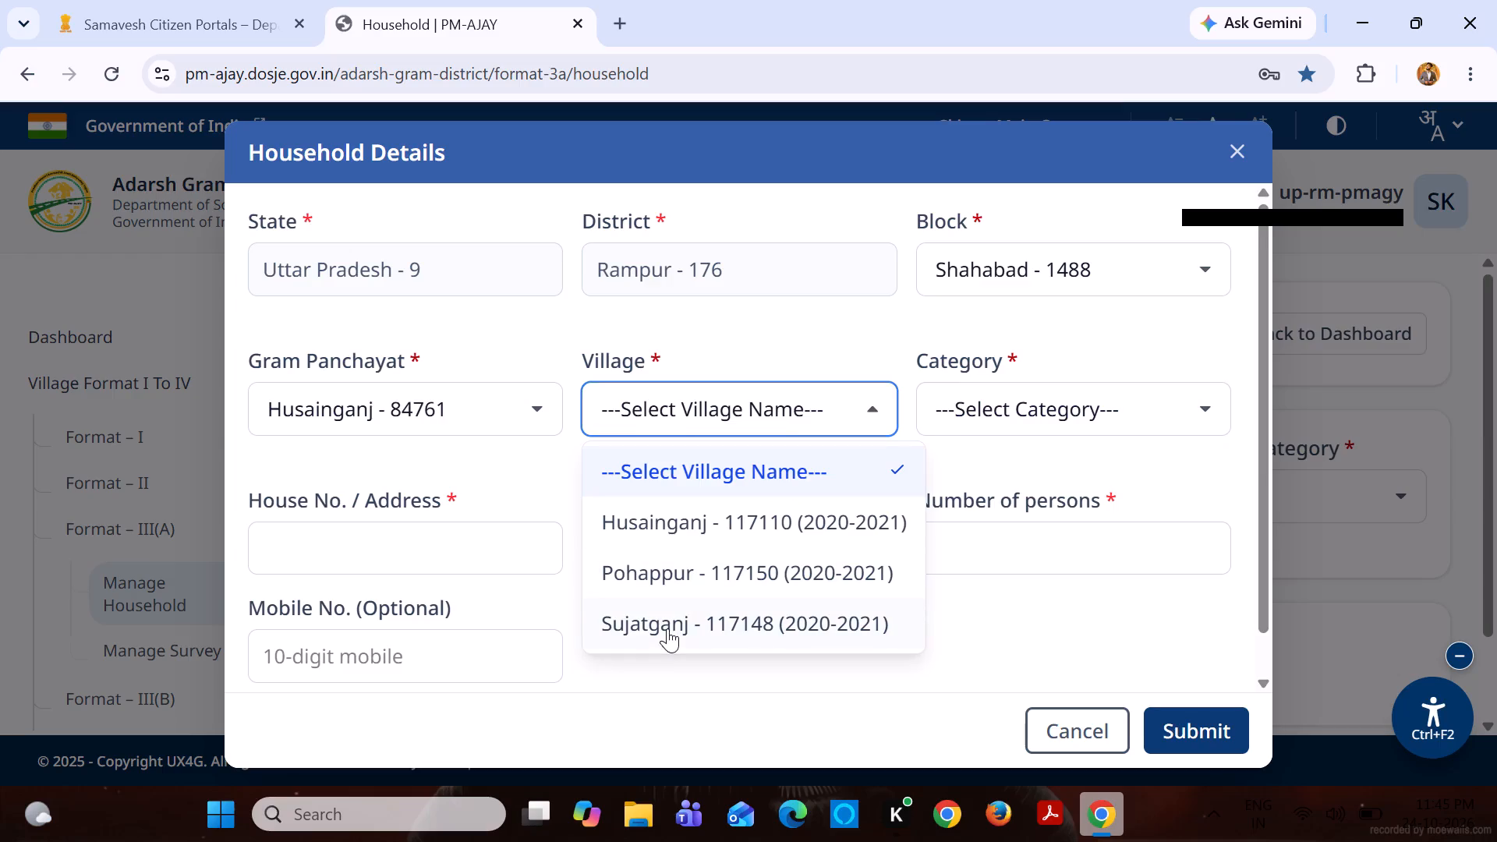
left_click(1063, 410)
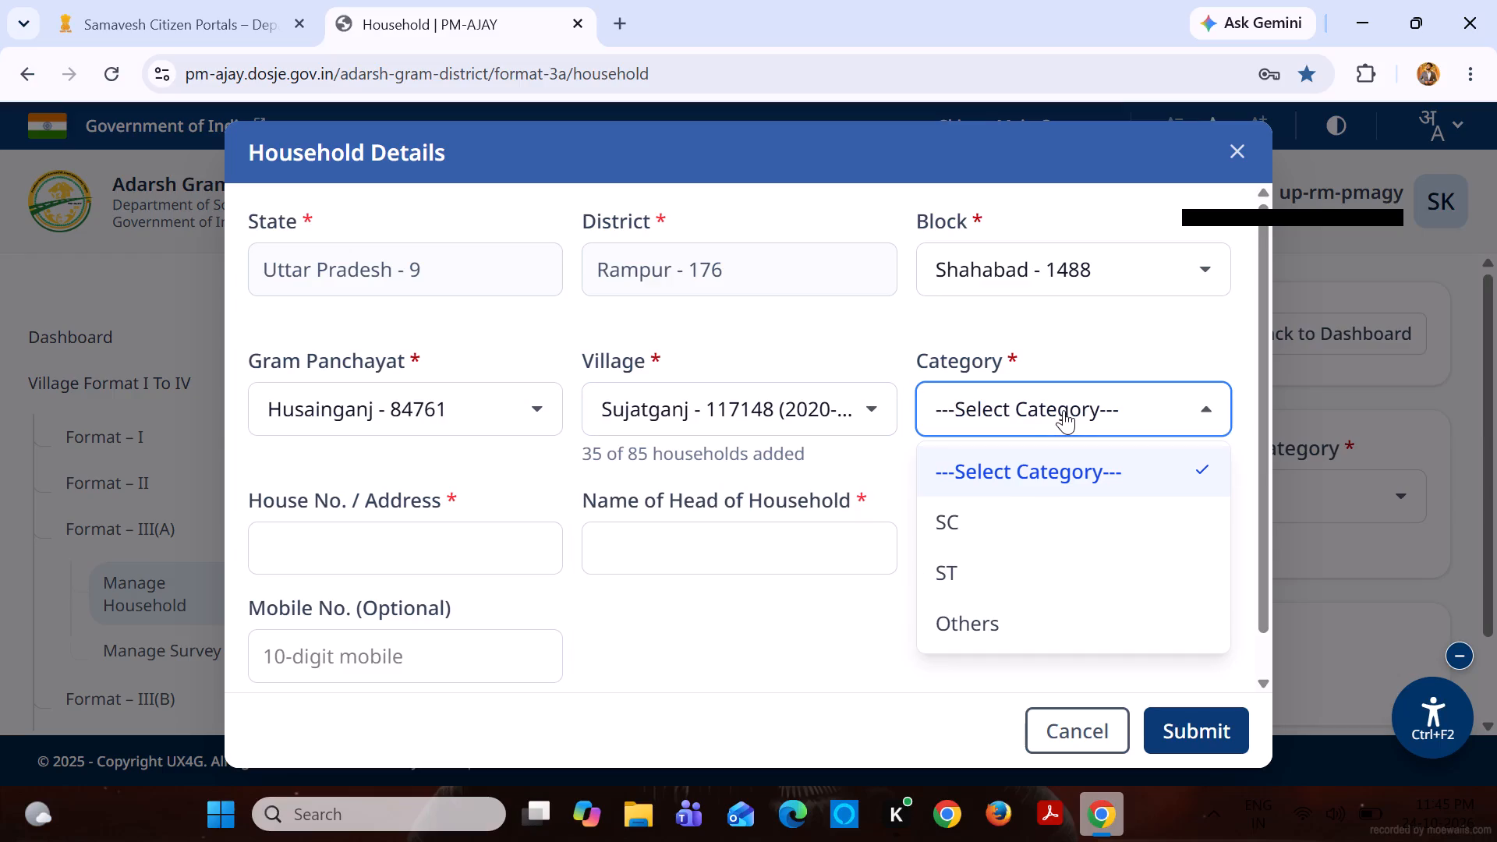
left_click(985, 516)
Enter house number 36, the head of household's name and 8 persons, and submit the household details.
left_click(447, 545)
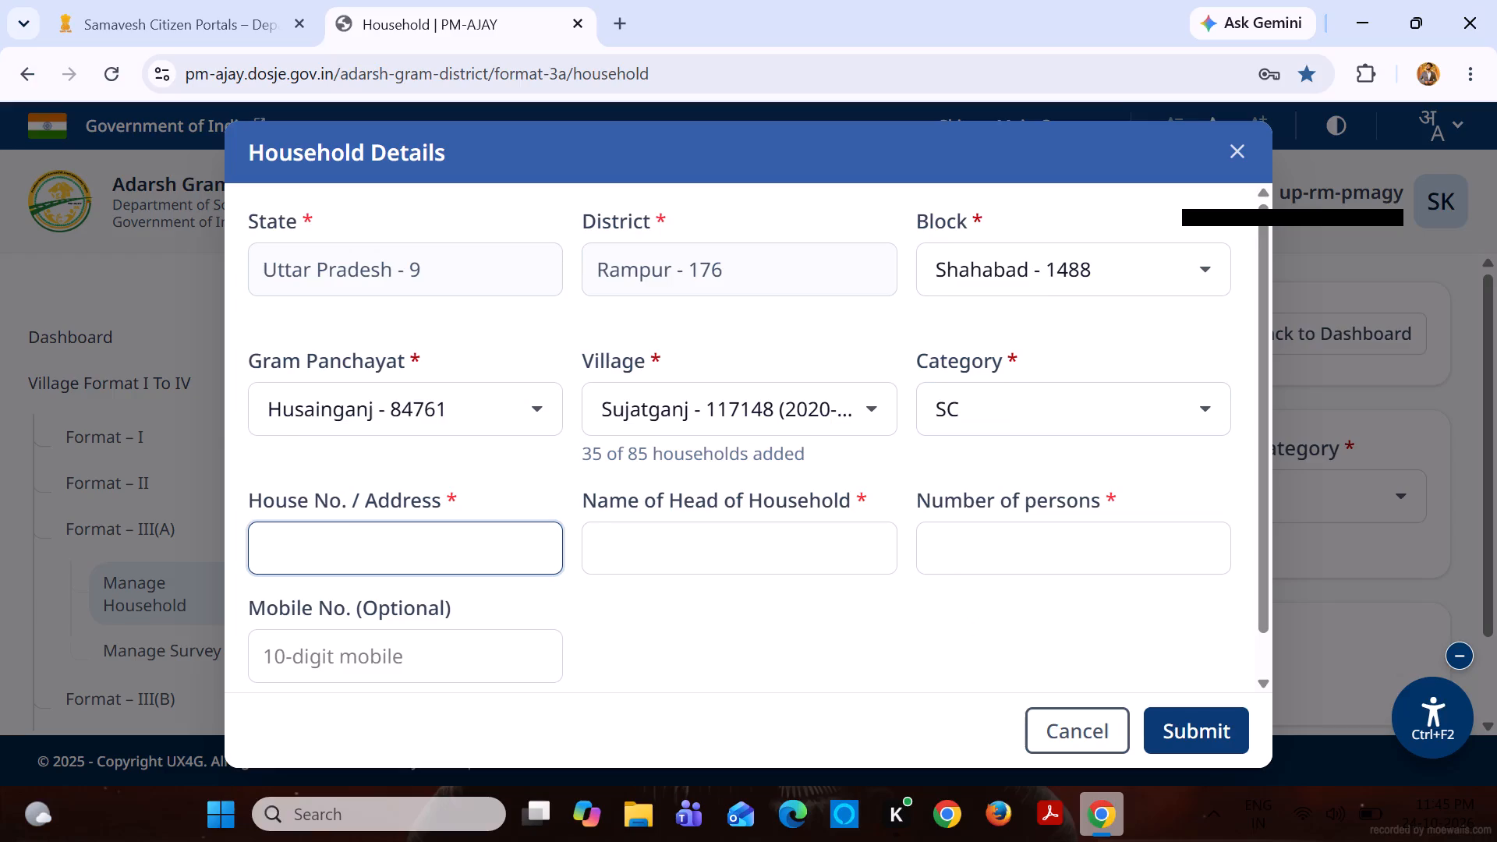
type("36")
left_click(736, 547)
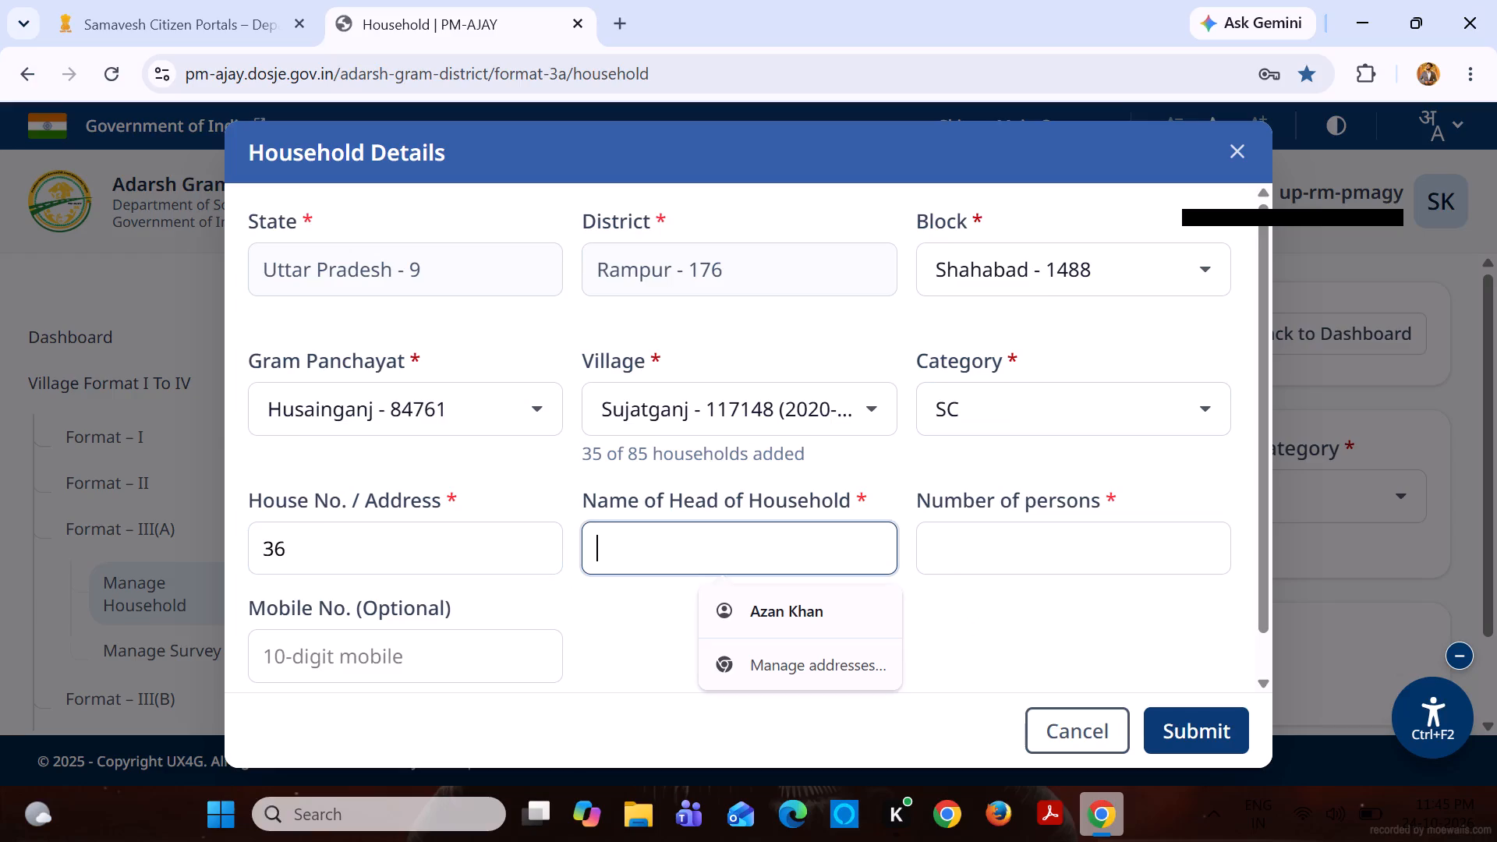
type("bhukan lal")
left_click(993, 555)
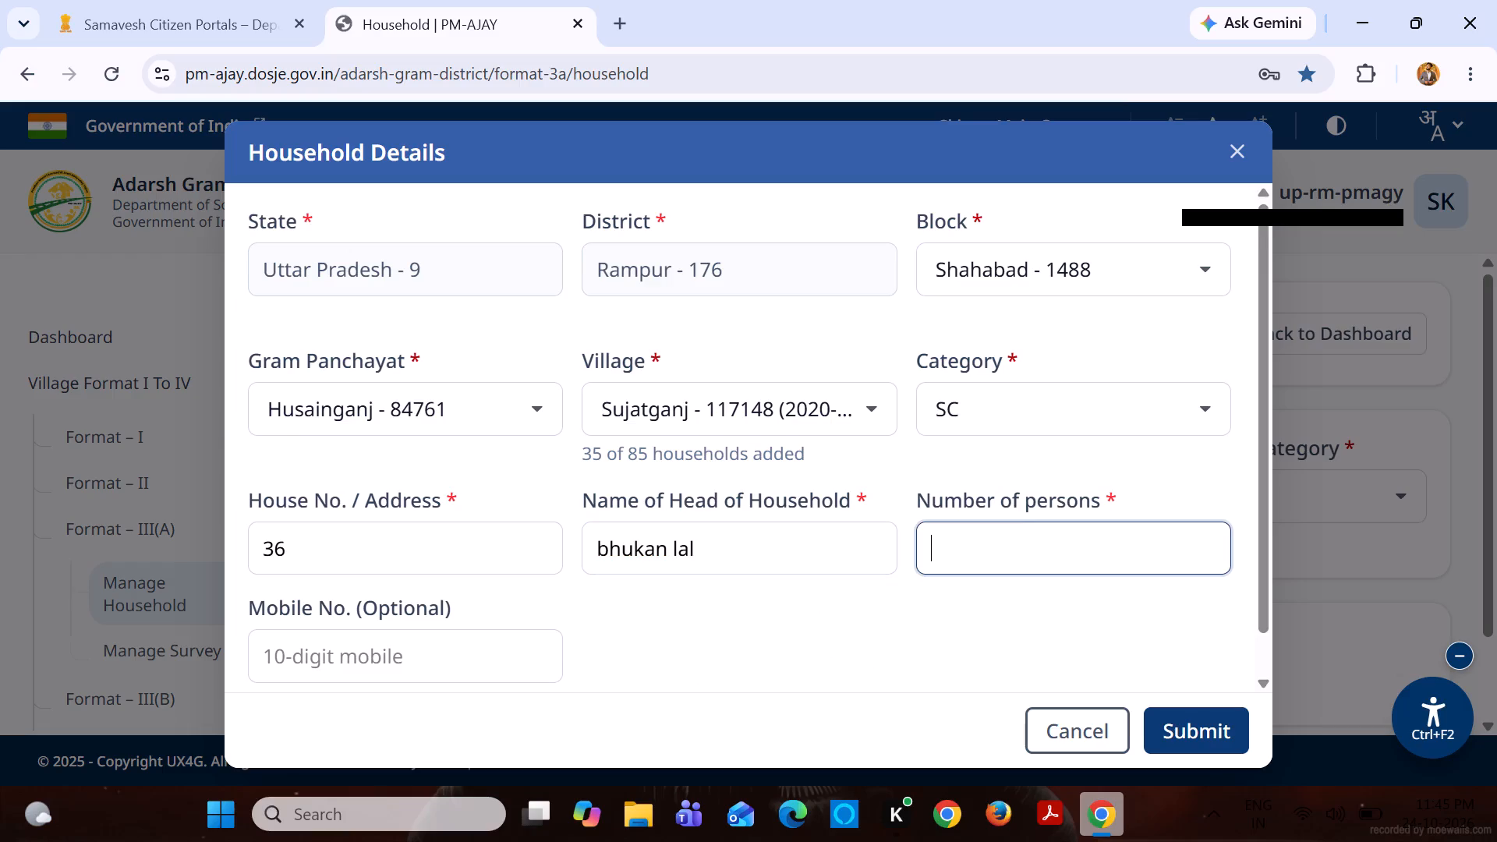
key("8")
left_click(1193, 731)
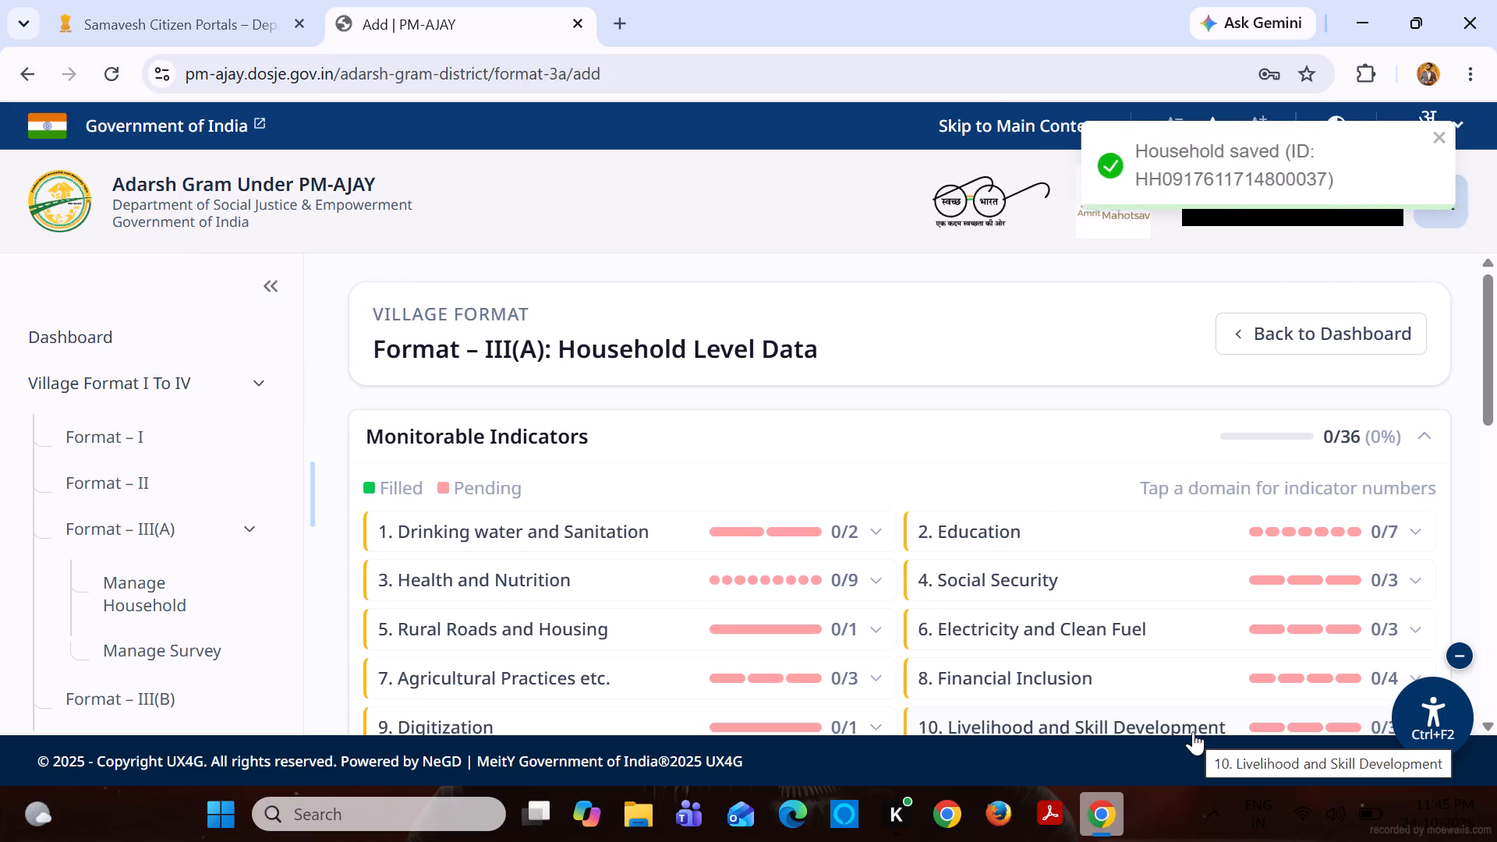
Select 1 – Drinking water and Sanitation as the domain for the household at house number 36.
scroll(1178, 603, "down", 8)
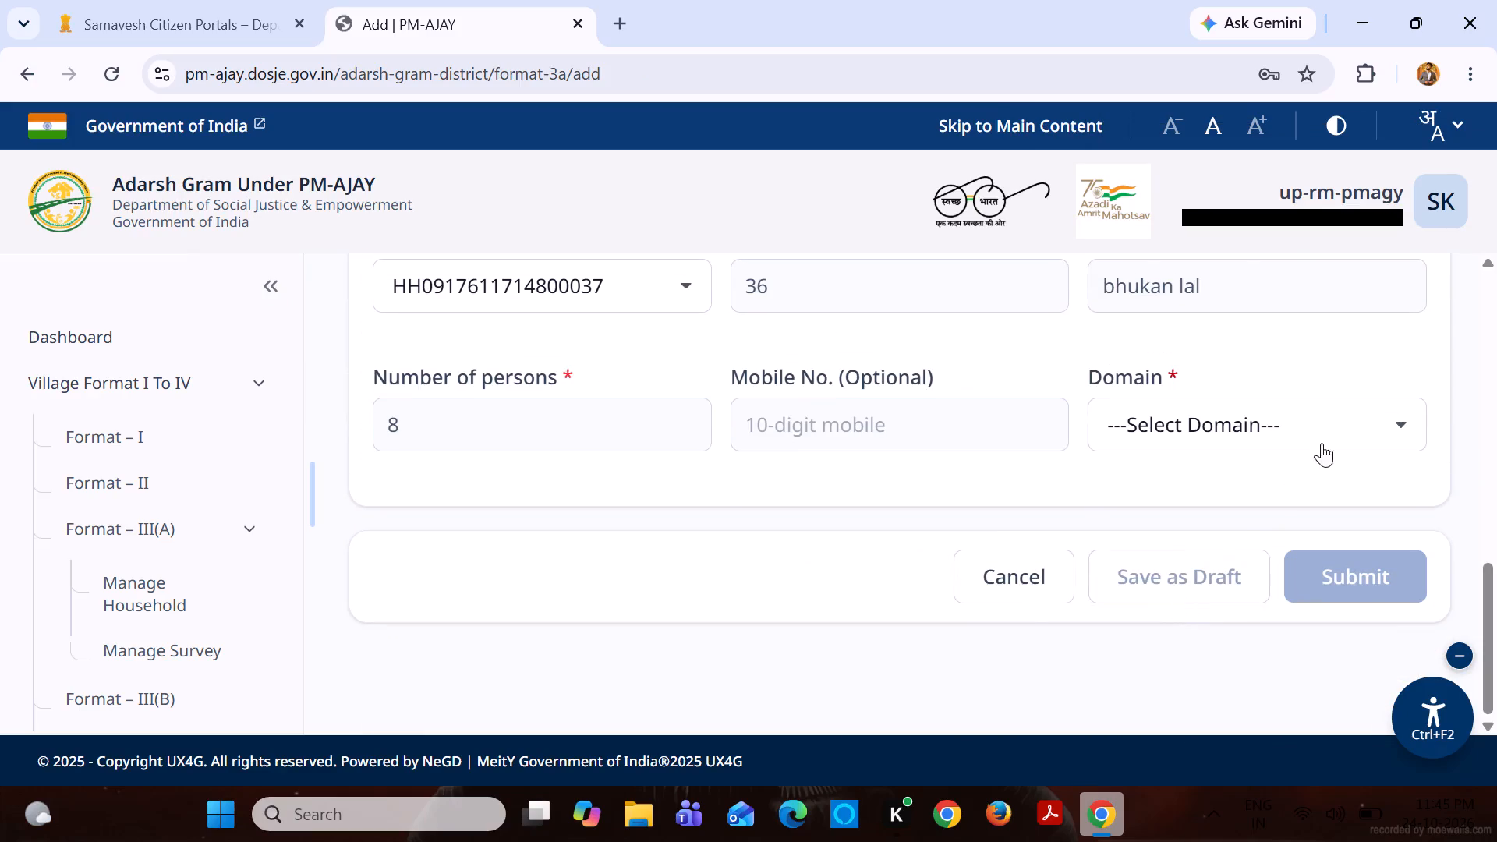
left_click(1346, 421)
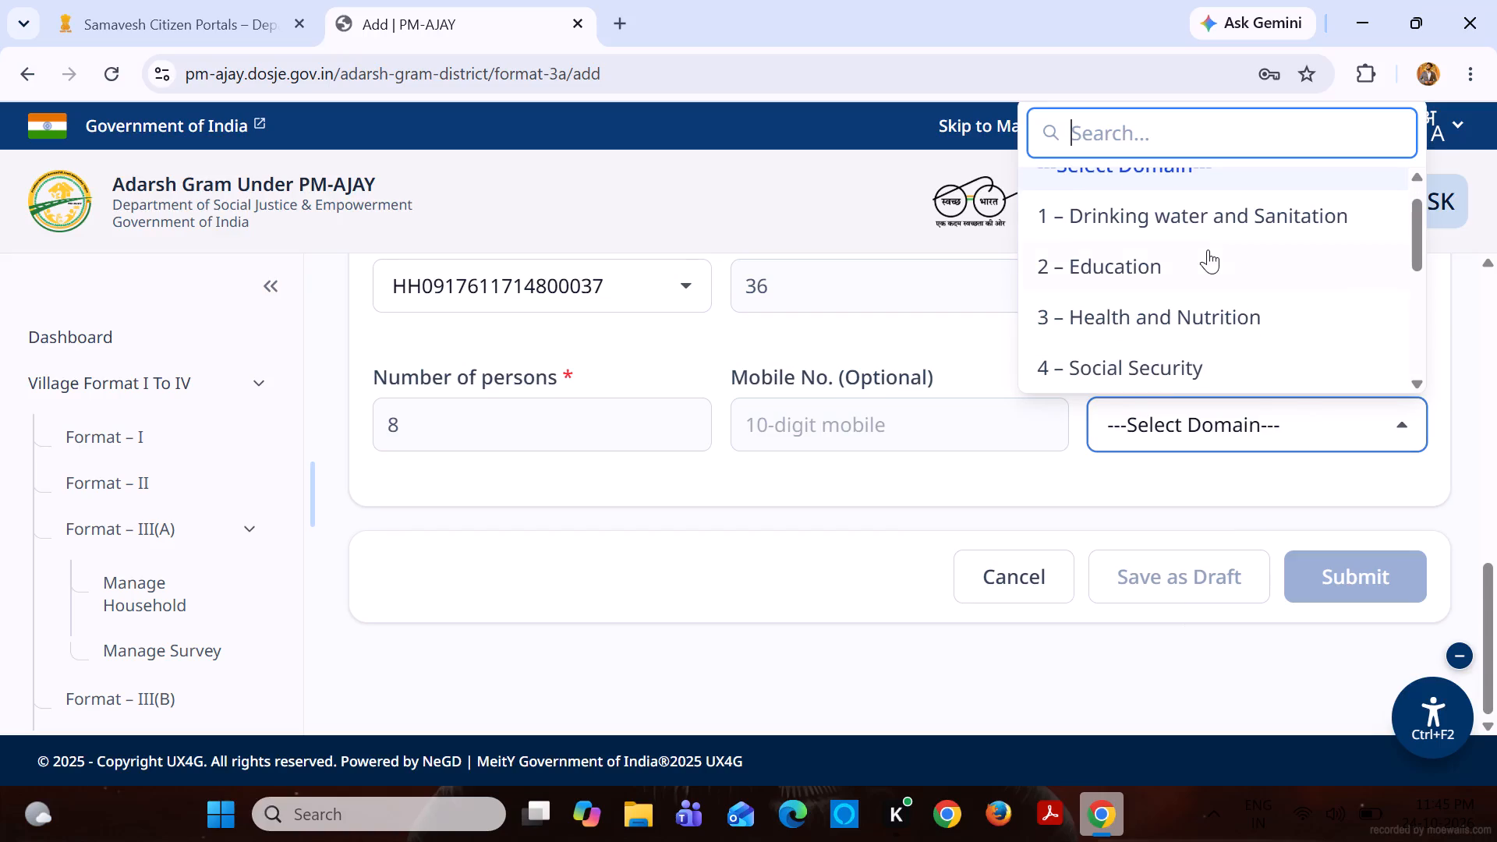
left_click(1197, 228)
scroll(1255, 535, "down", 2)
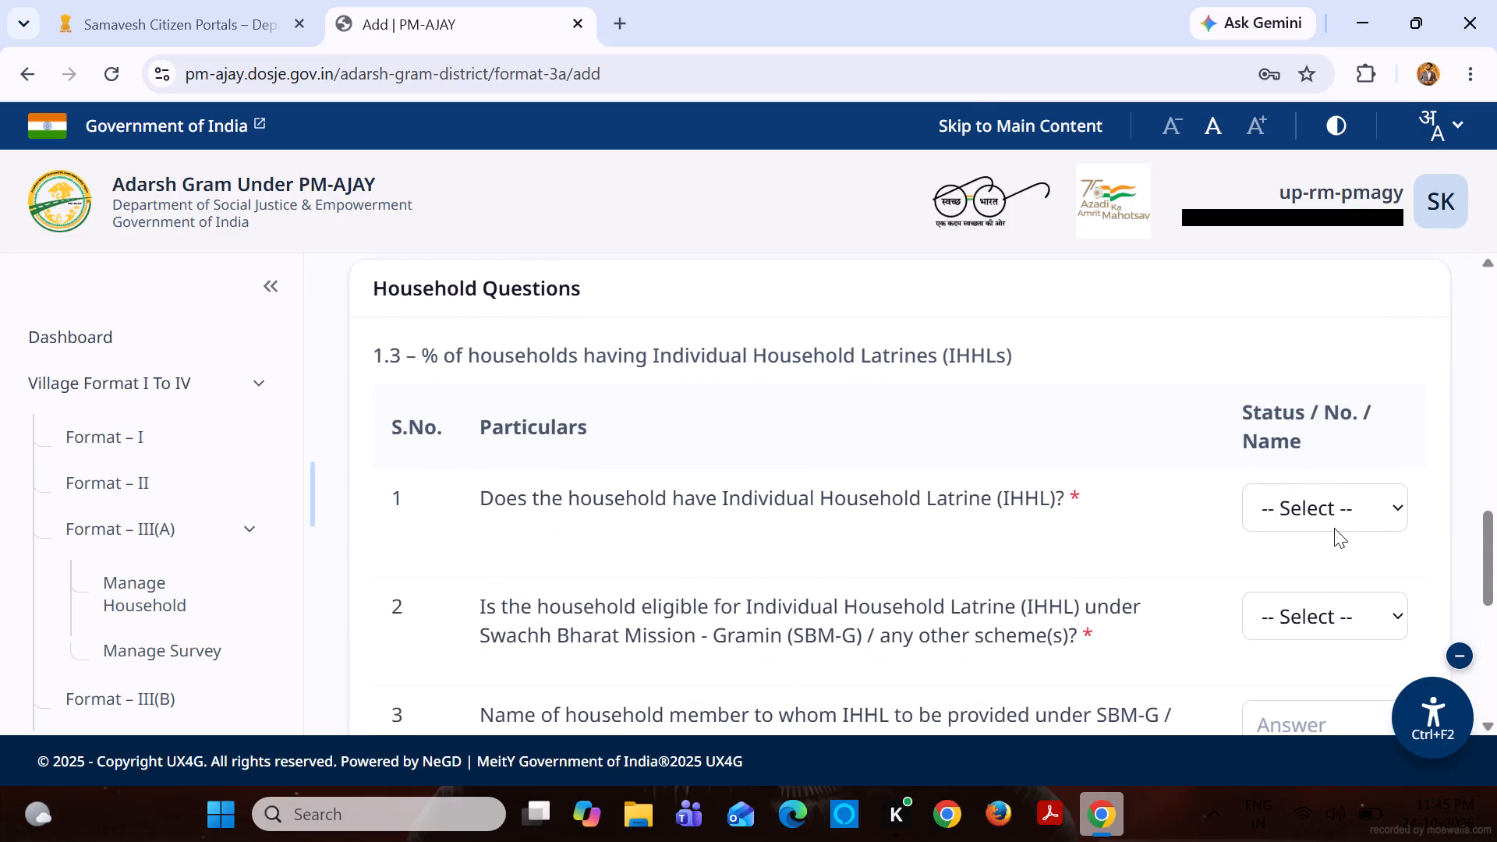
Answer Yes to having an individual household latrine in 1.3 and No to open defecation in 1.5, and submit the domain.
left_click_drag(1334, 528, 1302, 585)
left_click(1302, 585)
scroll(1302, 585, "down", 8)
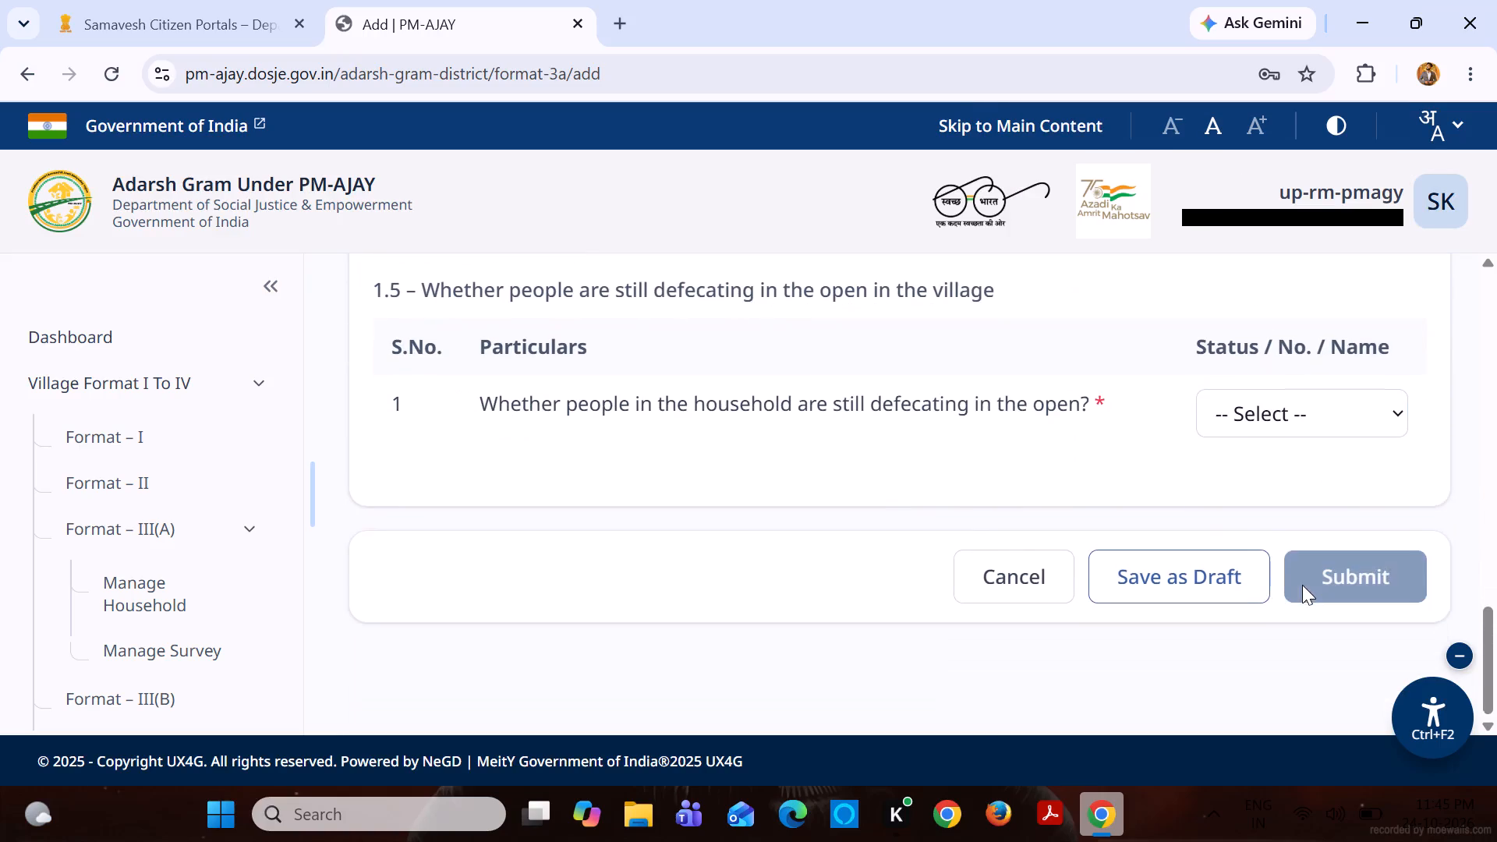
left_click_drag(1365, 419, 1257, 554)
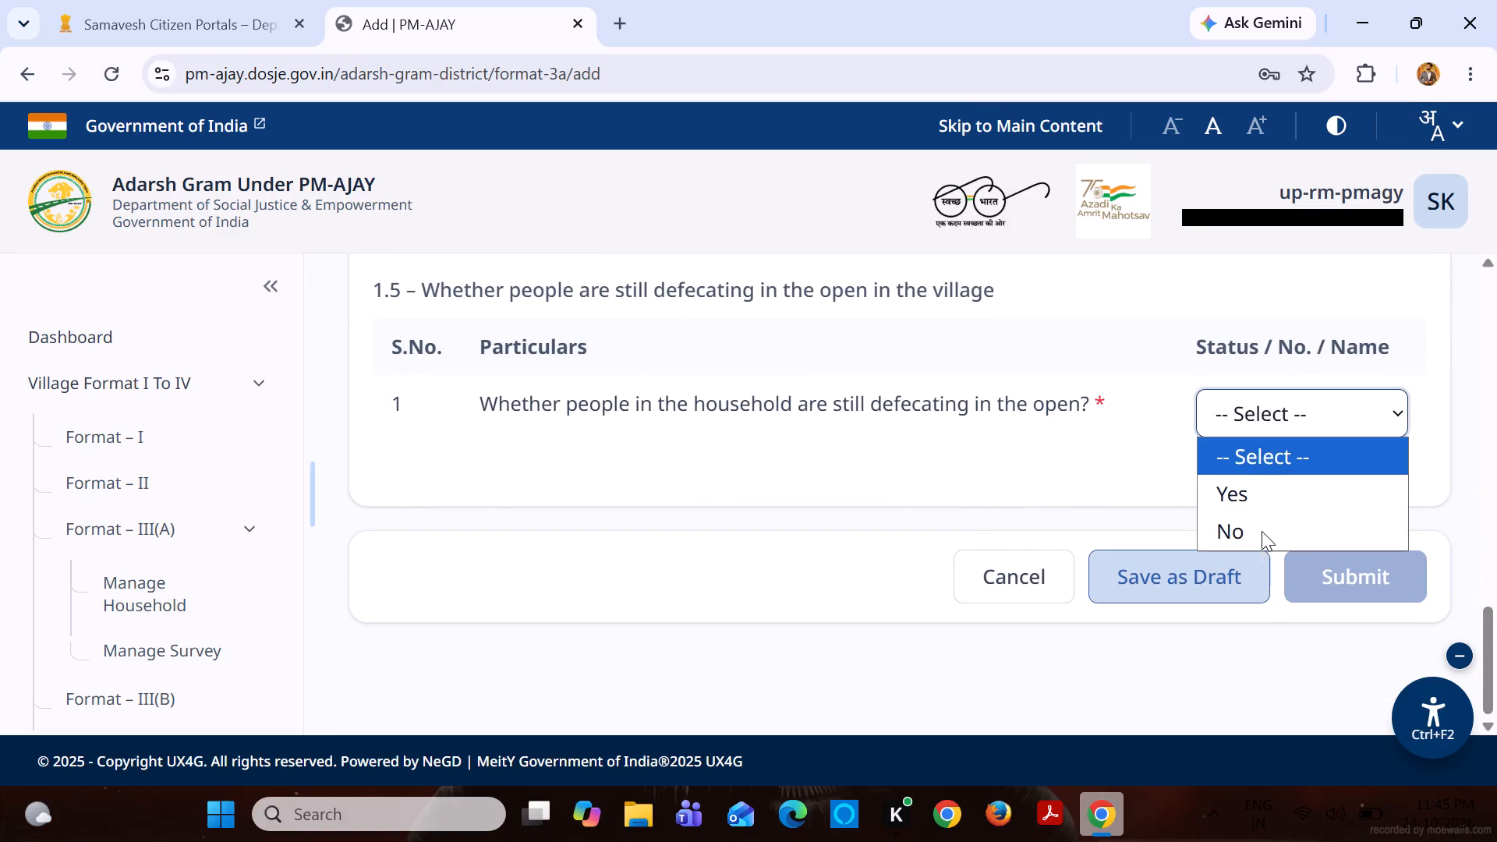
left_click(1262, 531)
left_click(1351, 578)
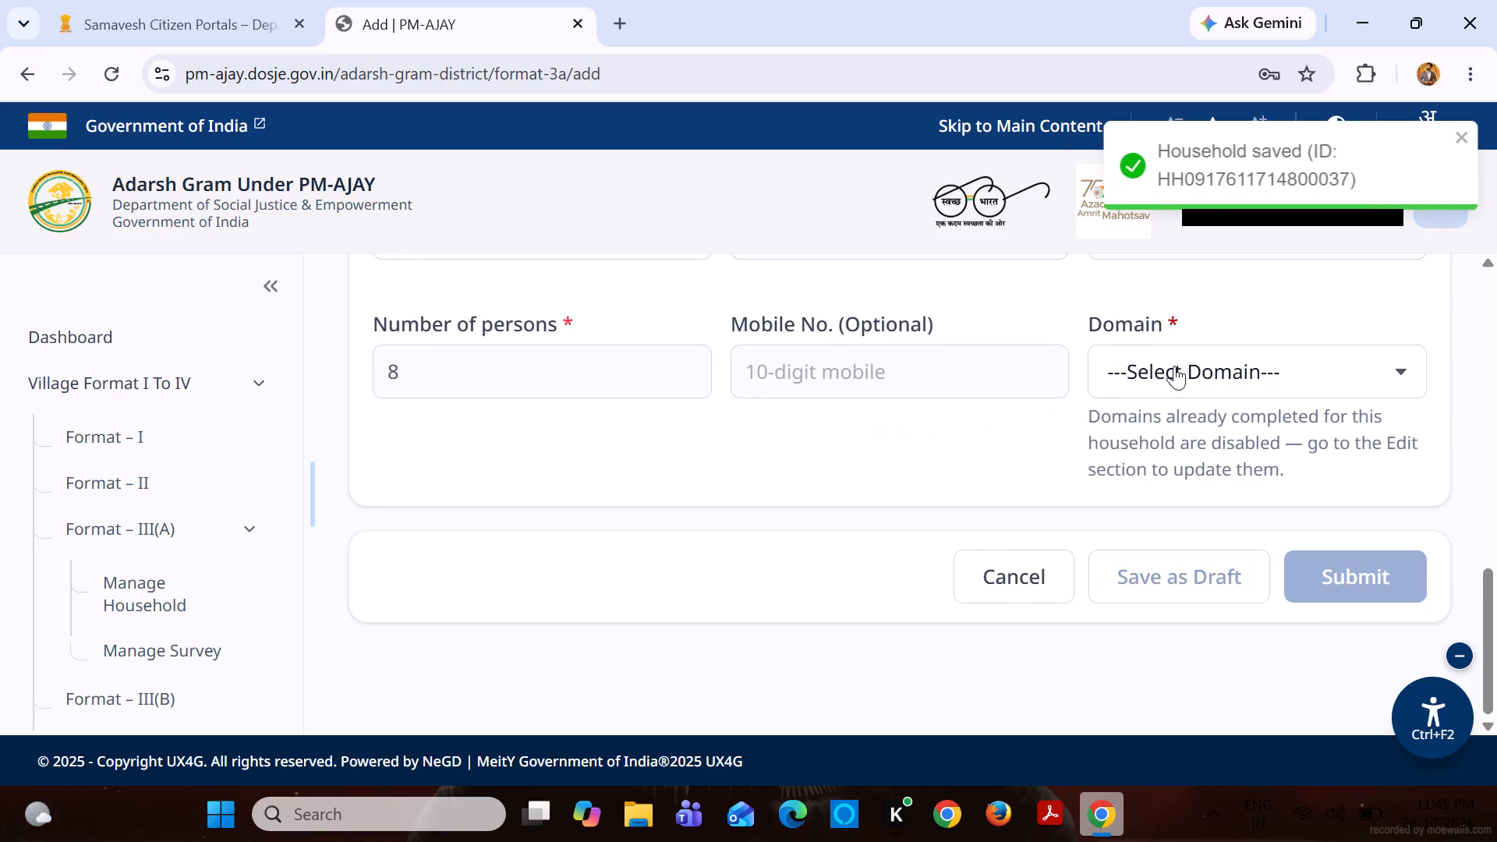
Select 2 – Education as the domain and enter 1 child aged 6-10 years and 1 attending primary school in 2.1.
left_click(1199, 371)
left_click(1117, 614)
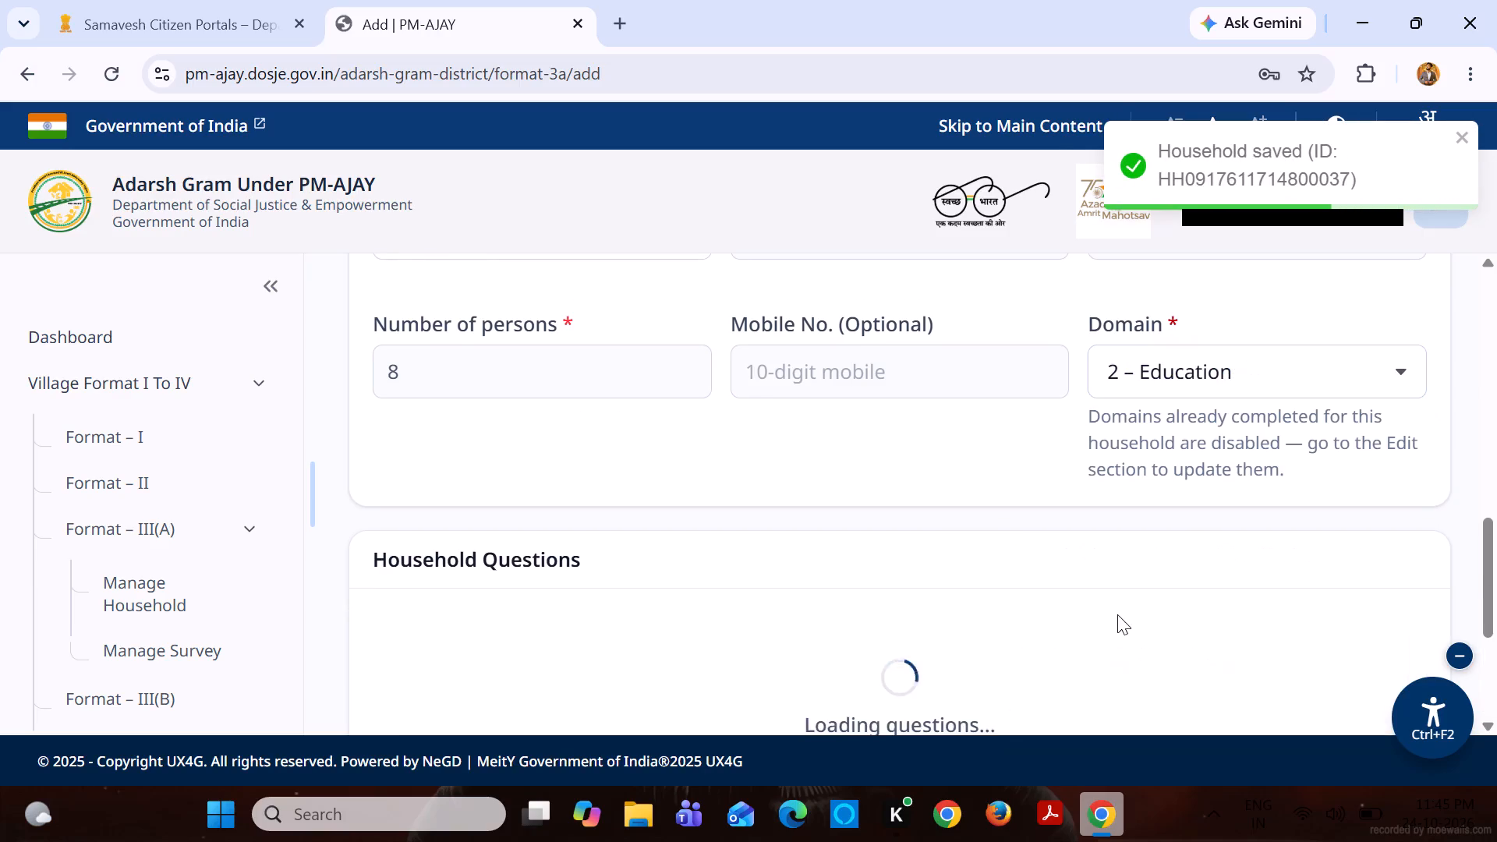
scroll(1205, 590, "down", 3)
left_click(1244, 398)
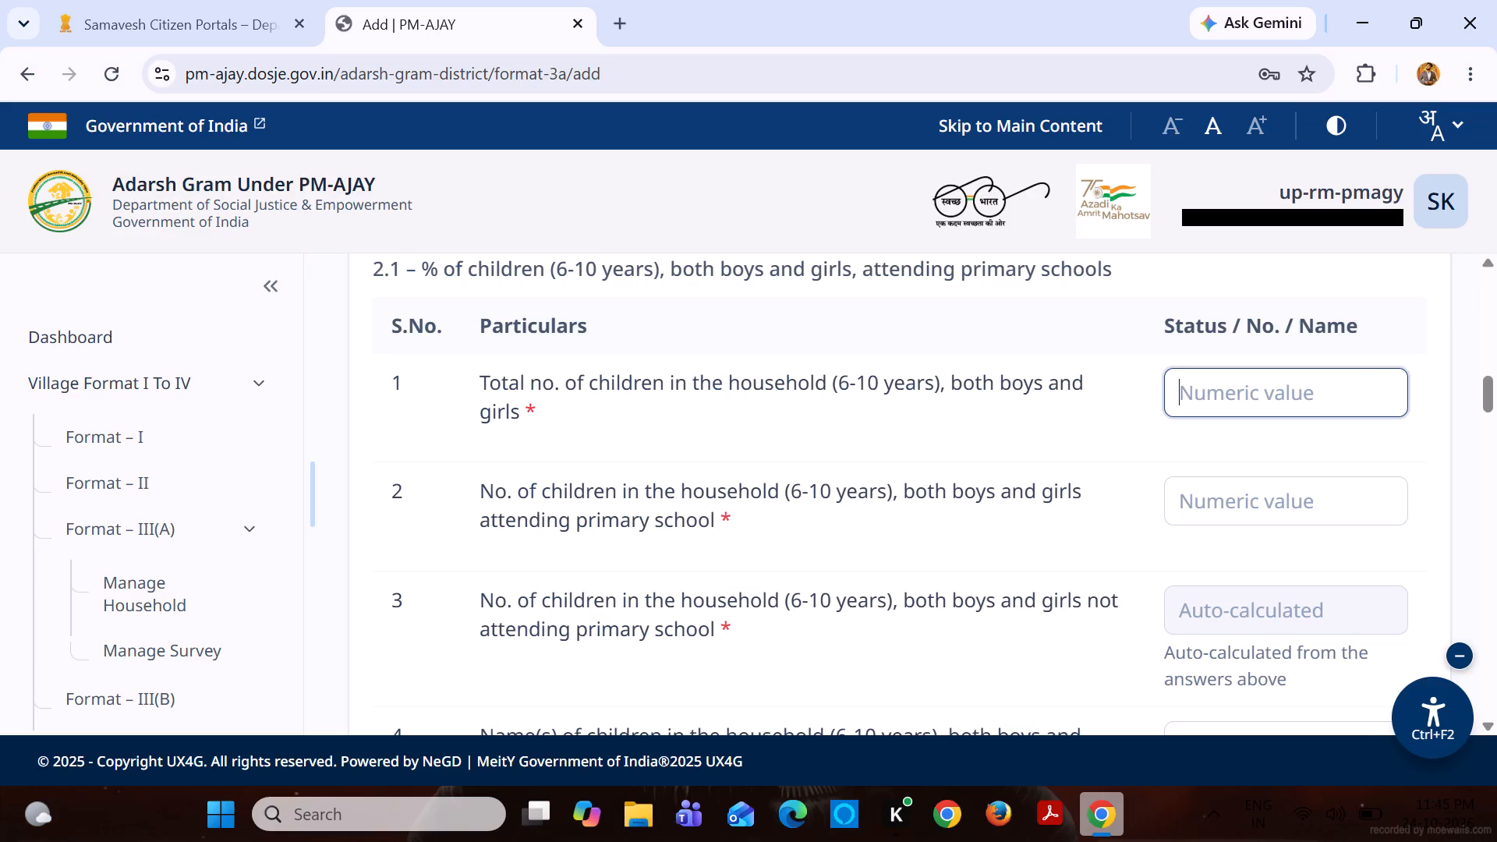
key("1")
left_click(1207, 518)
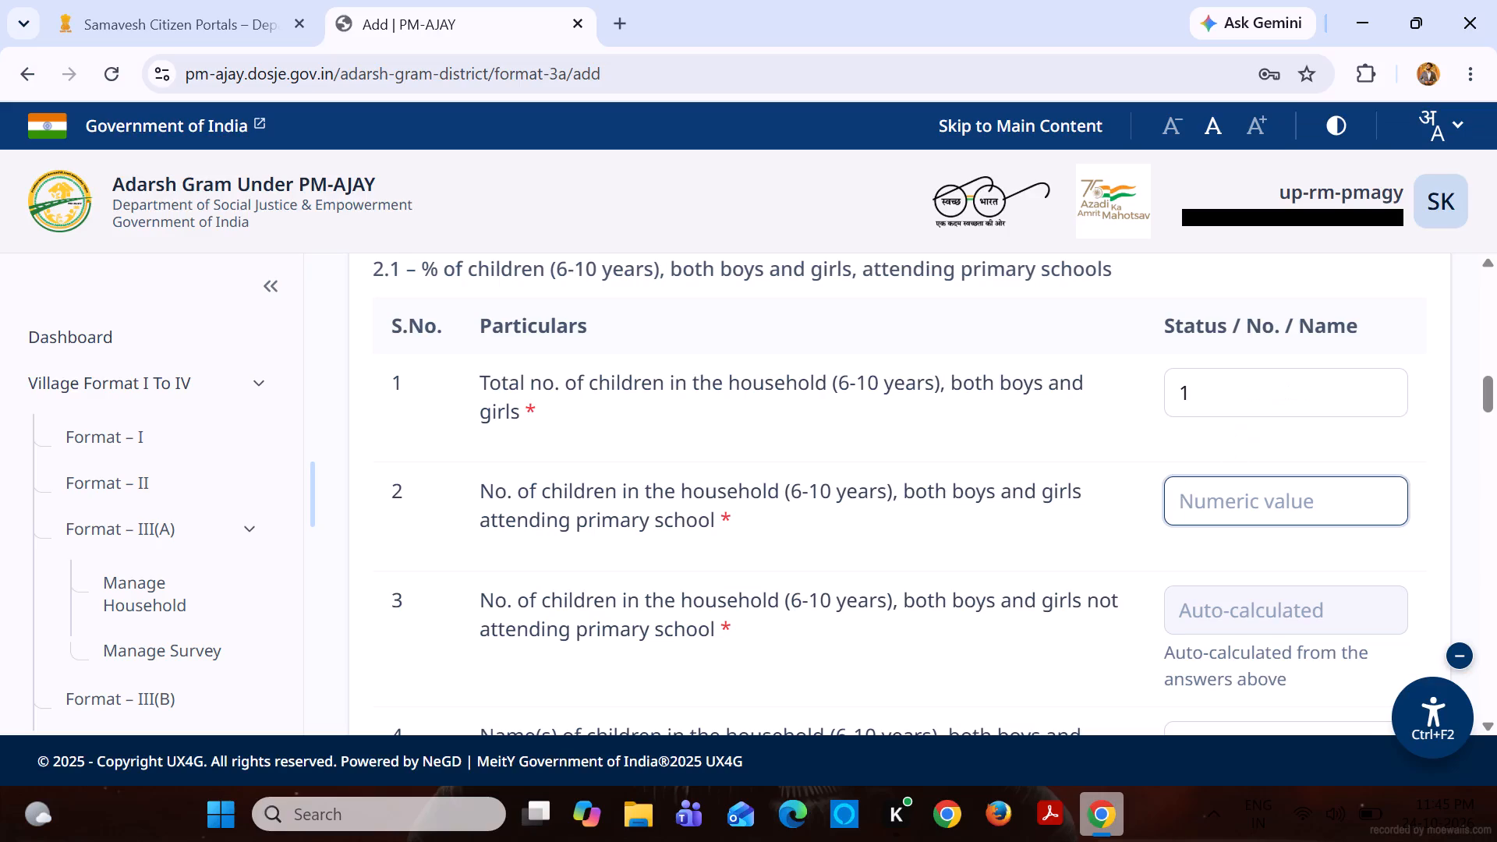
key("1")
Enter 0 for the number of children aged 11-13 years in 2.2 and aged 14-15 years in 2.3.
scroll(1207, 518, "down", 2)
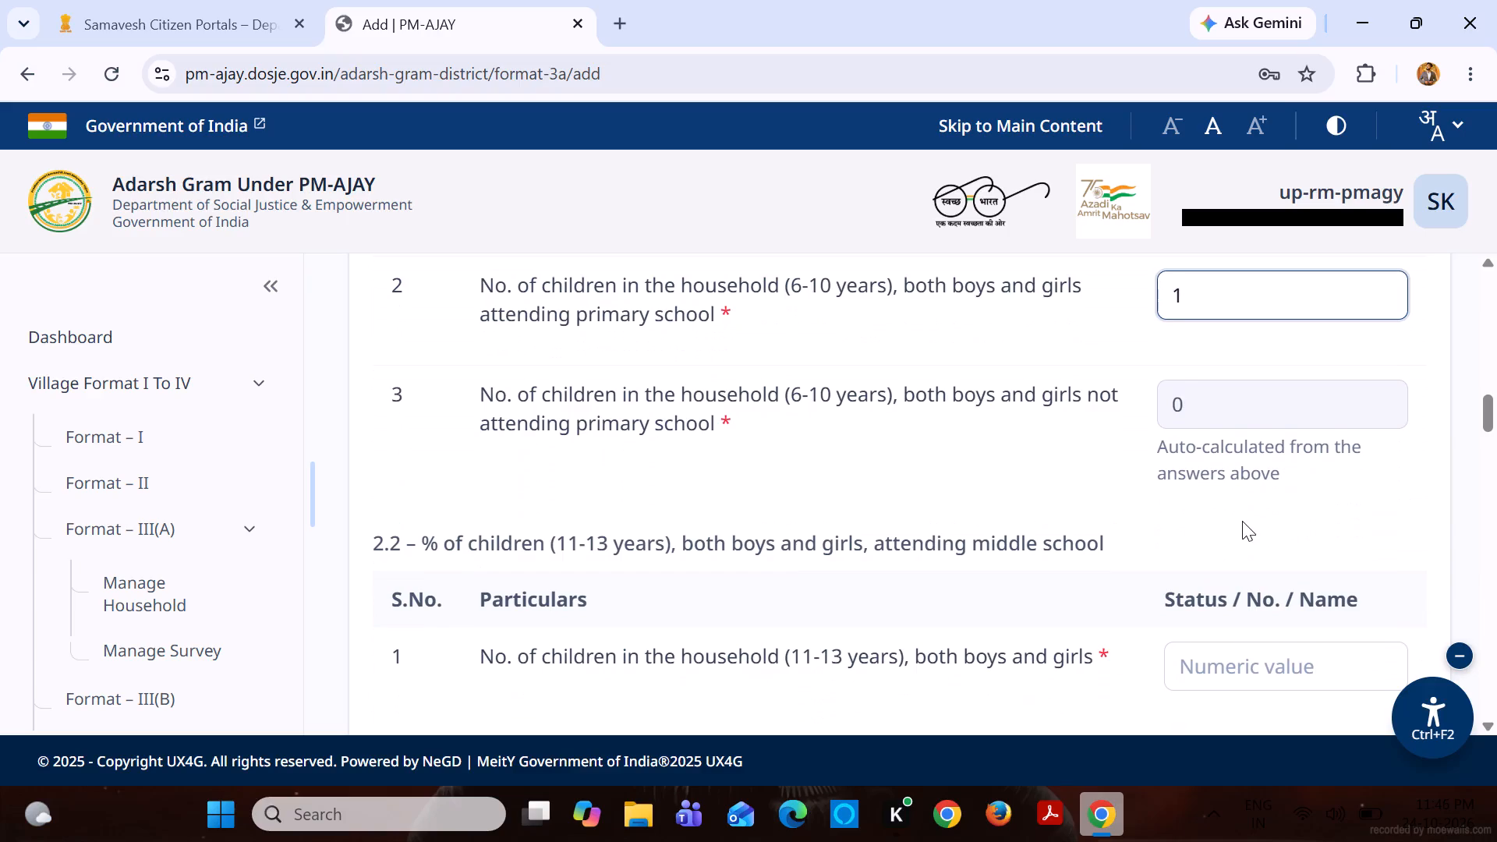
scroll(1242, 606, "down", 1)
left_click(1257, 551)
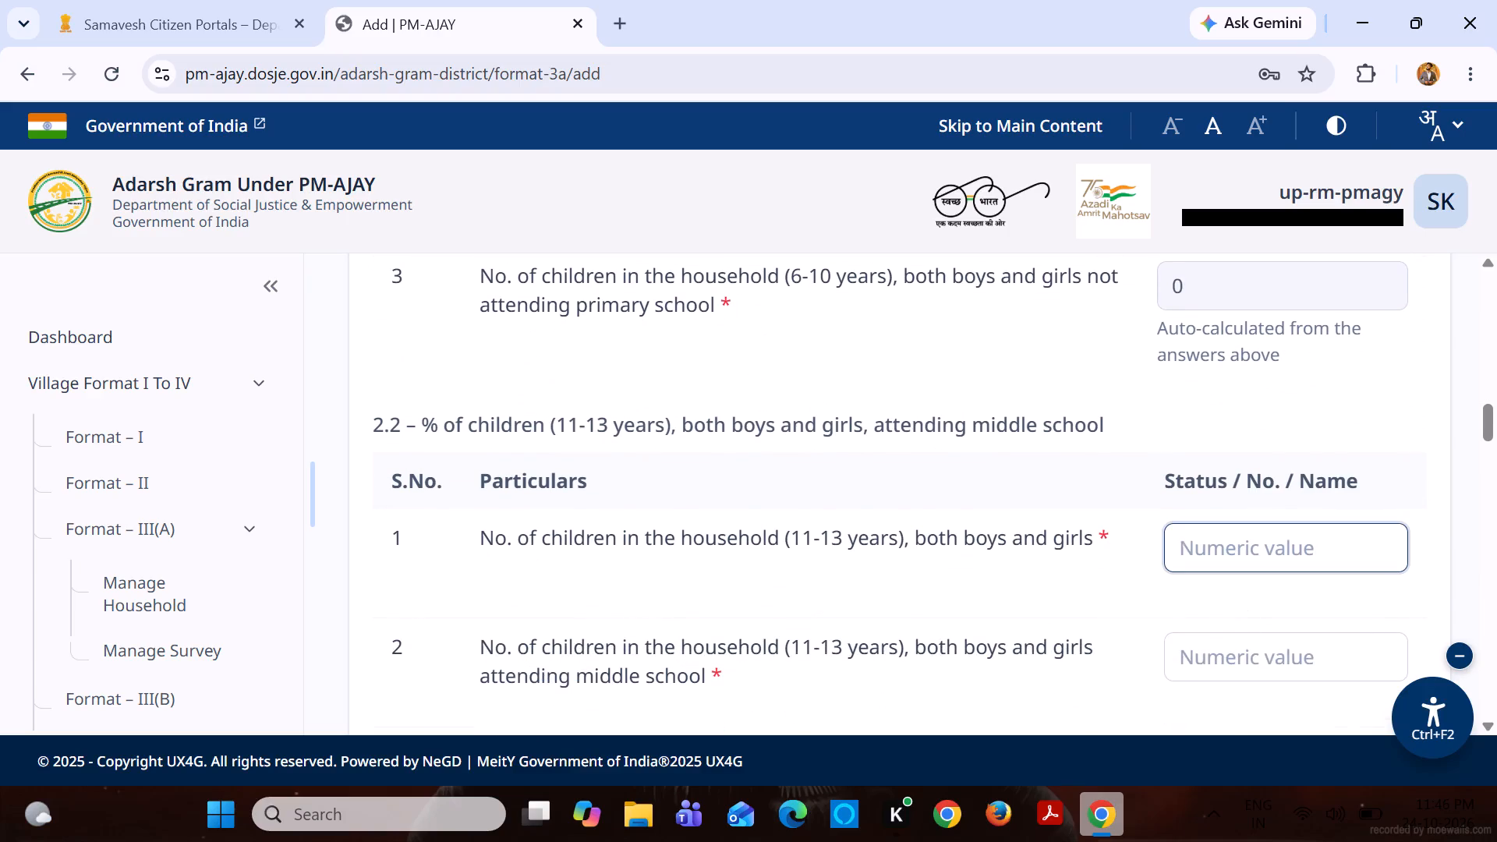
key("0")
scroll(1257, 551, "down", 3)
left_click(1291, 527)
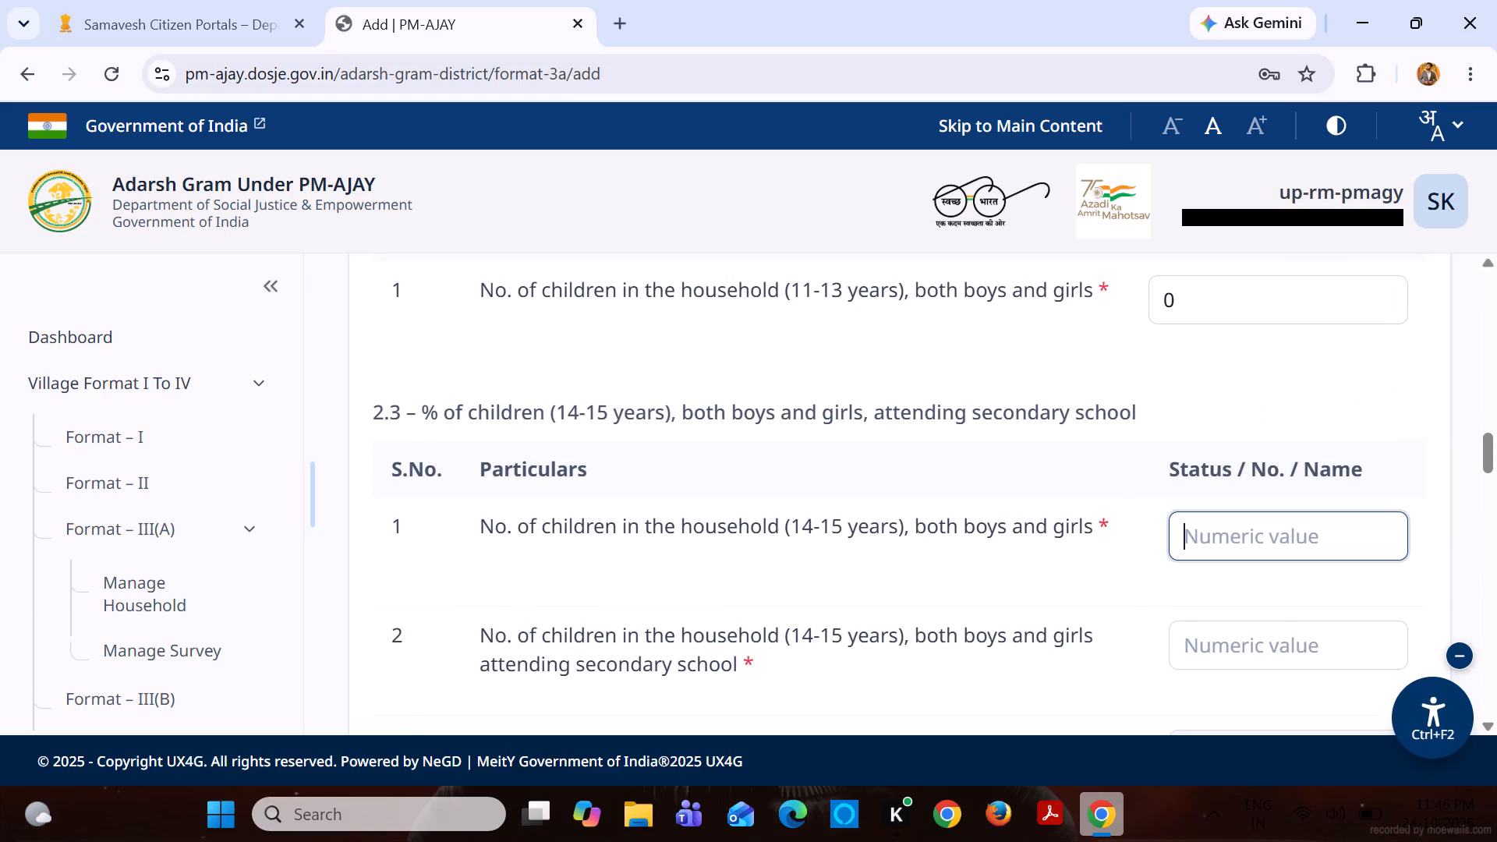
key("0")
Enter 2 children and 2 attending for both the 16-17 years group in 2.4 and the 18-23 years group in 2.5.
scroll(1291, 527, "down", 2)
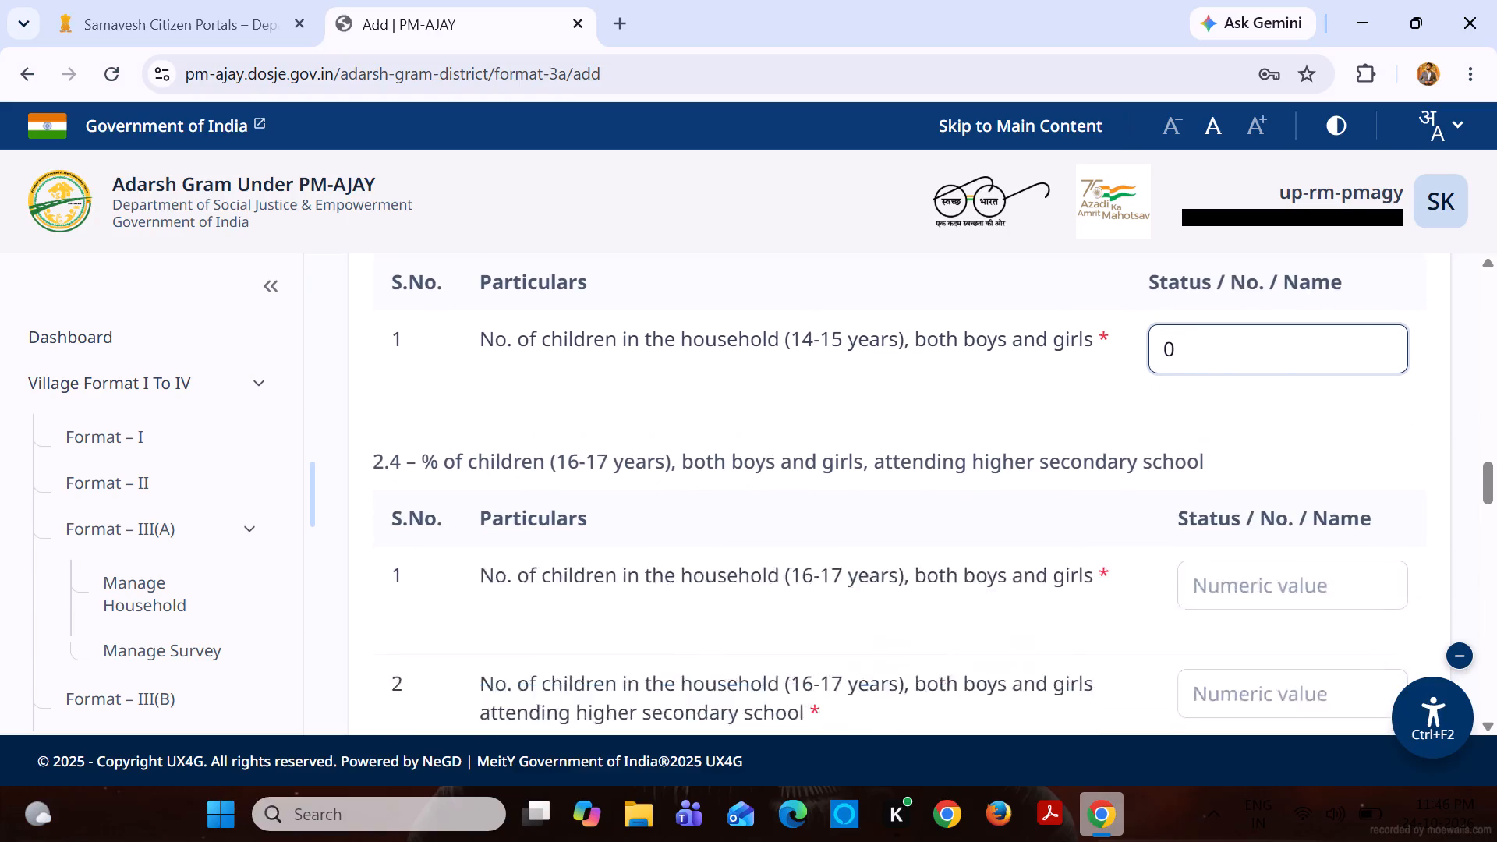
scroll(1291, 527, "down", 2)
left_click(1322, 472)
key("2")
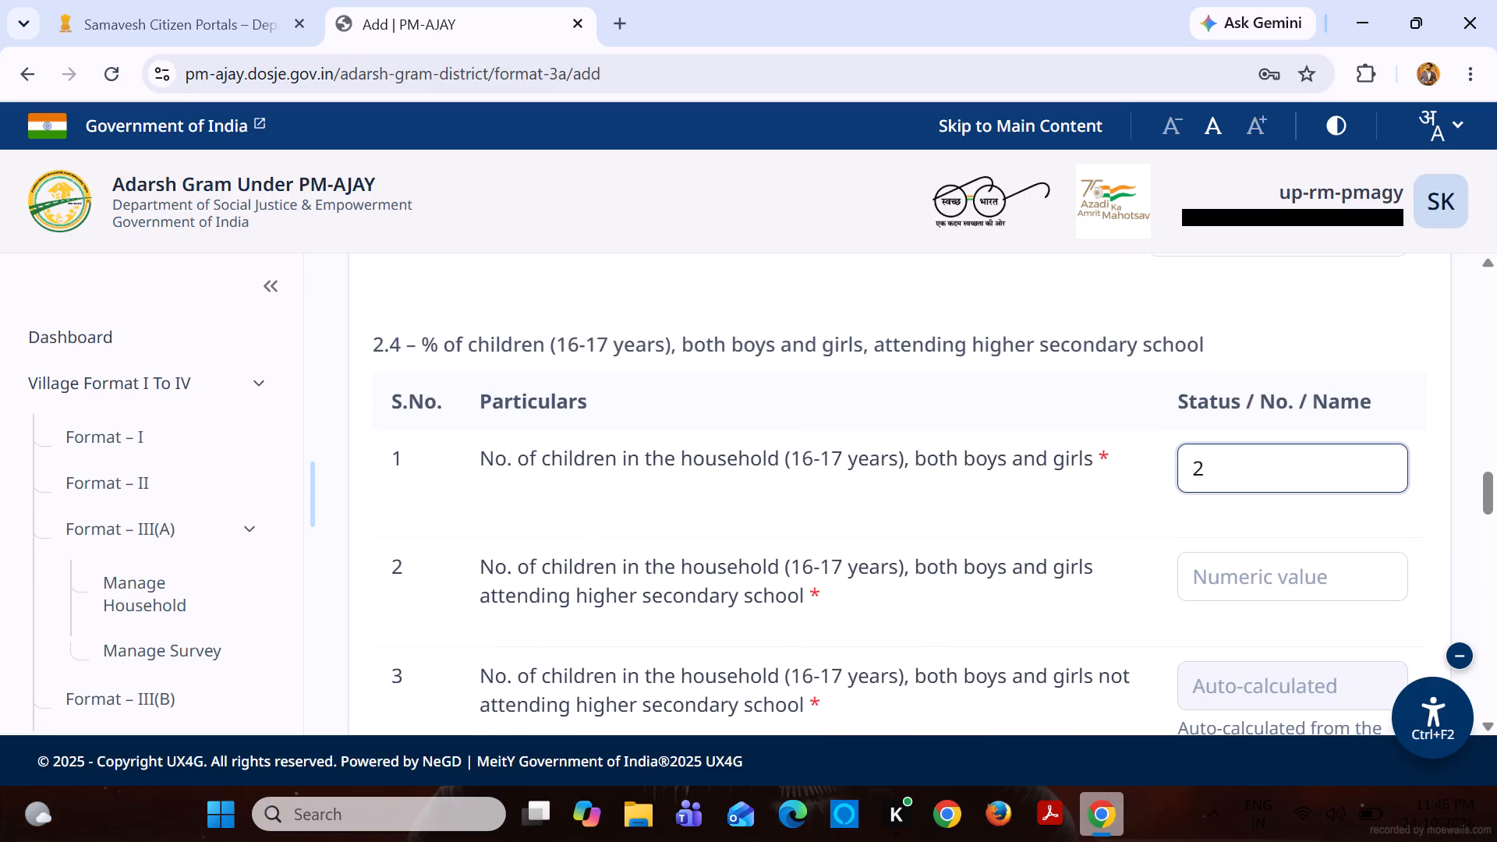
left_click(1256, 565)
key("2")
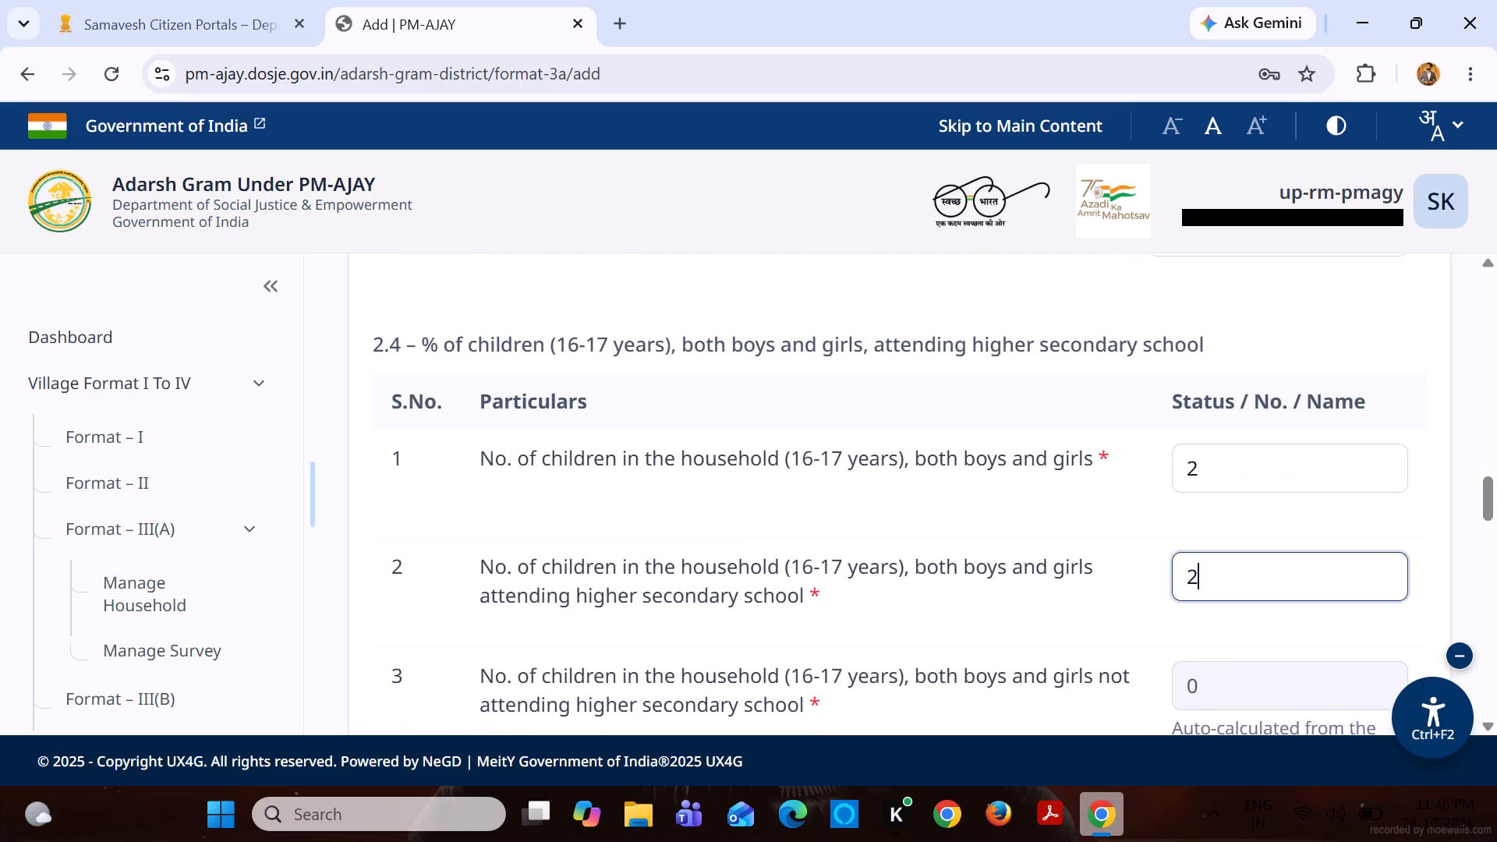
scroll(1256, 565, "down", 4)
left_click(1306, 532)
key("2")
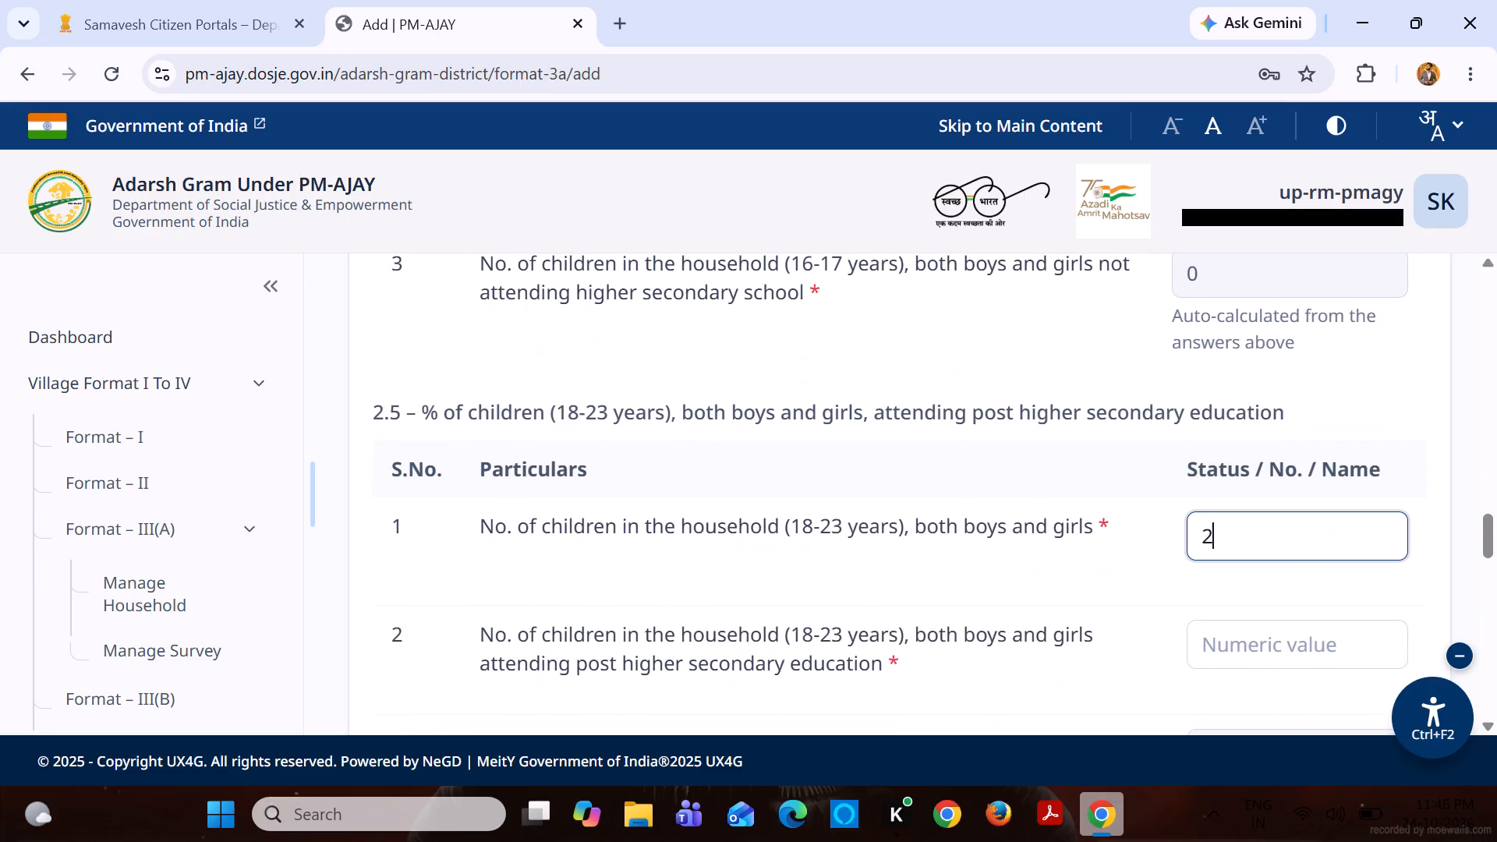
left_click(1297, 629)
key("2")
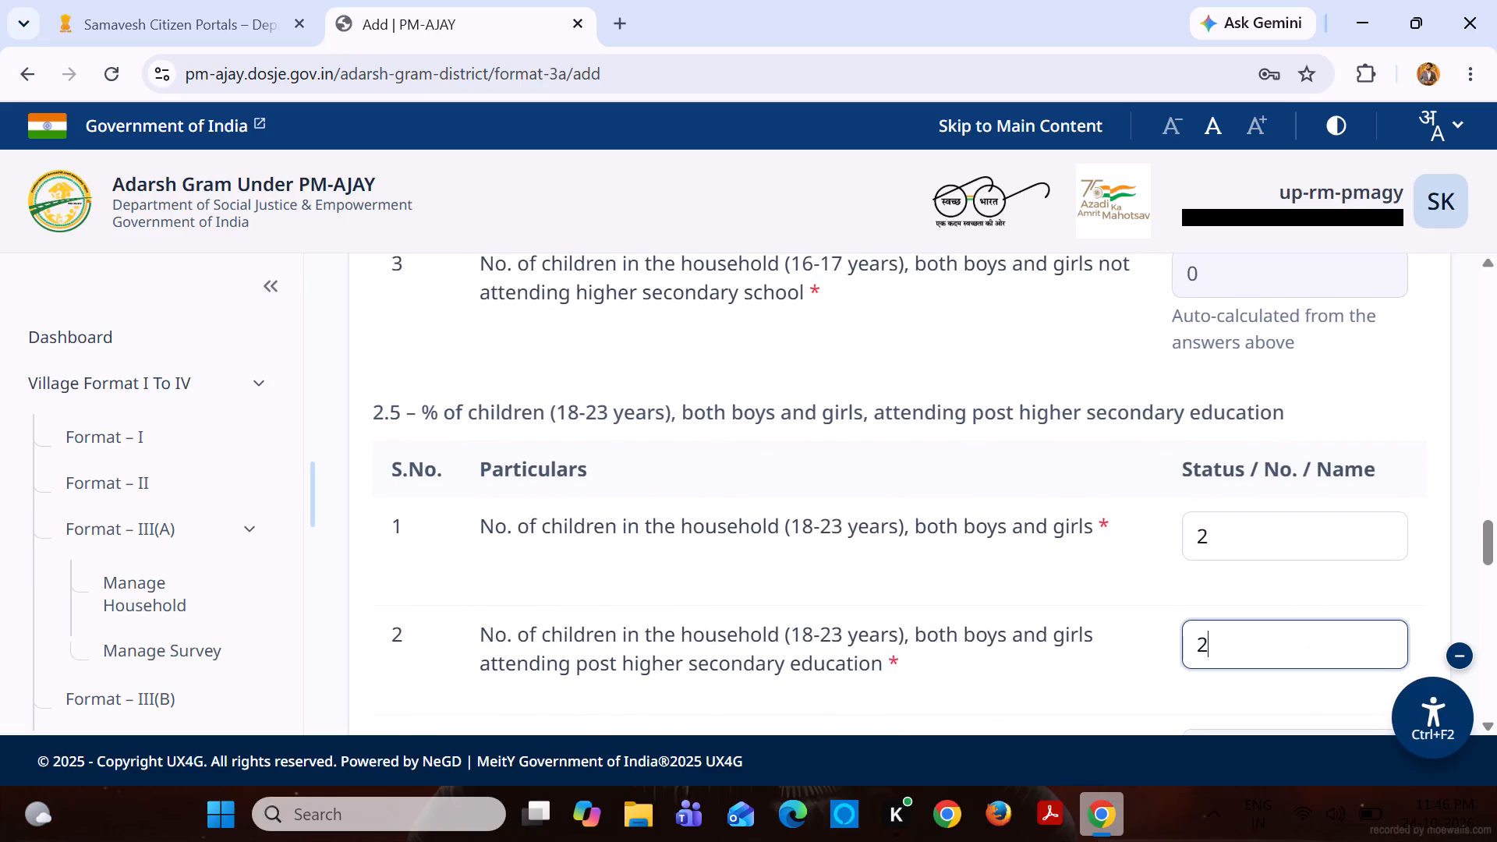
Enter 0 children eligible for the pre-matric scholarship in 2.6 and post-matric scholarship in 2.7, and submit the Education domain.
scroll(1297, 629, "down", 4)
left_click(1252, 586)
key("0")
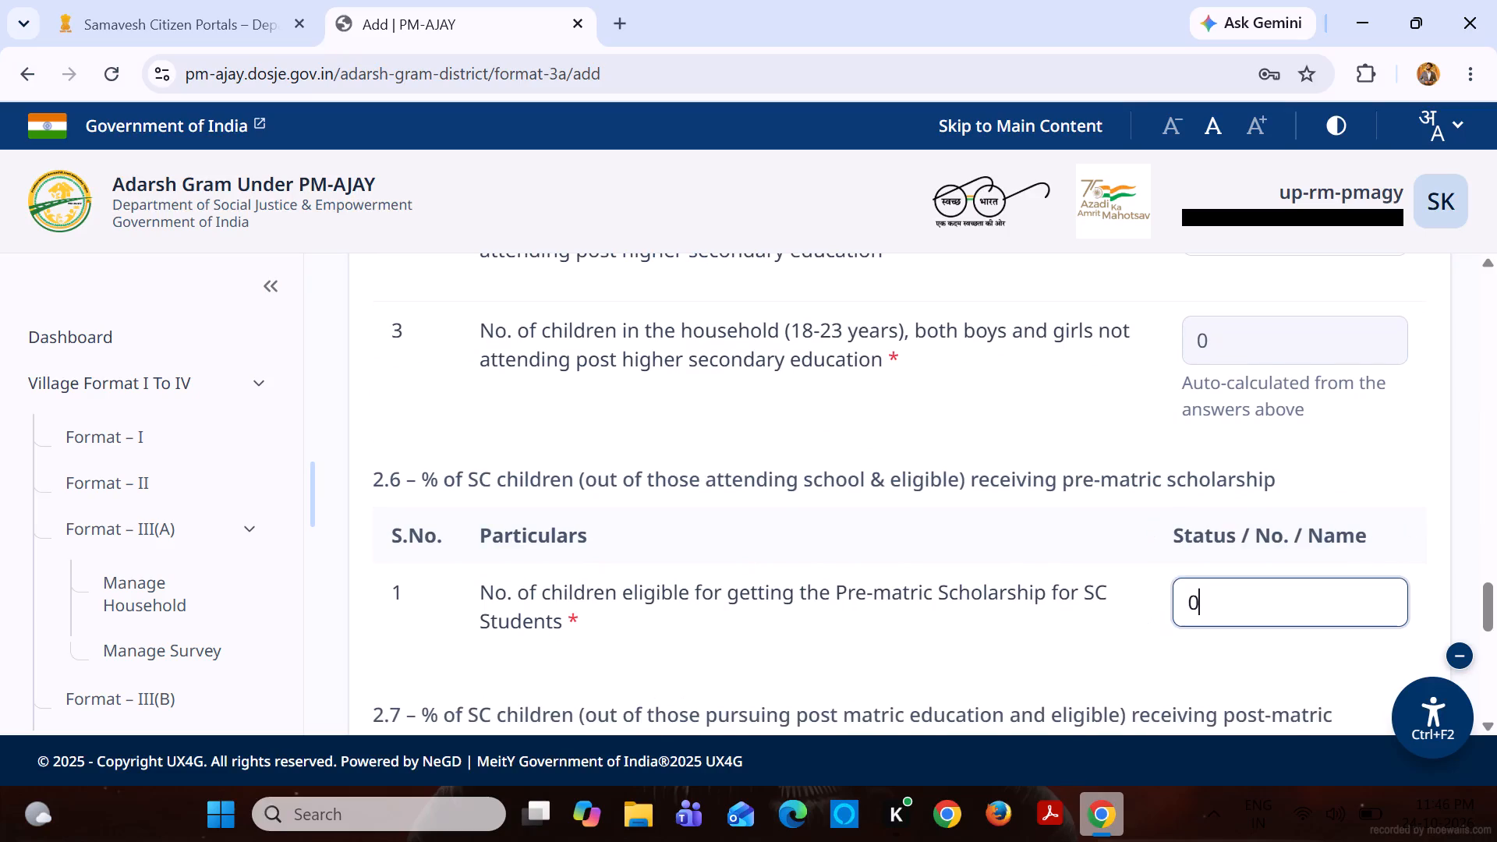
scroll(1252, 586, "down", 3)
left_click(1206, 574)
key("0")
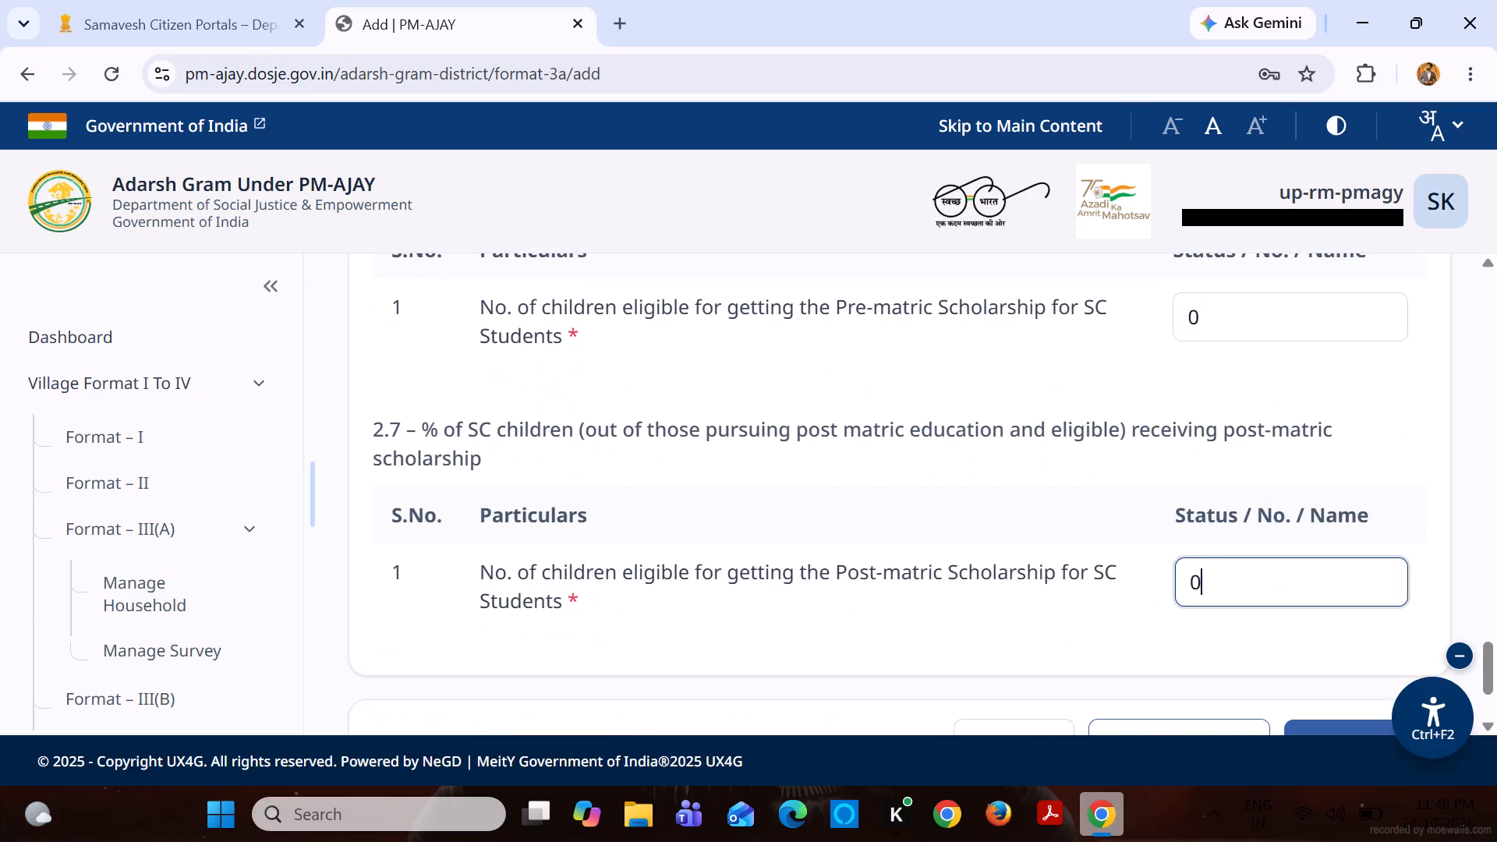
scroll(1206, 574, "down", 3)
left_click(1342, 561)
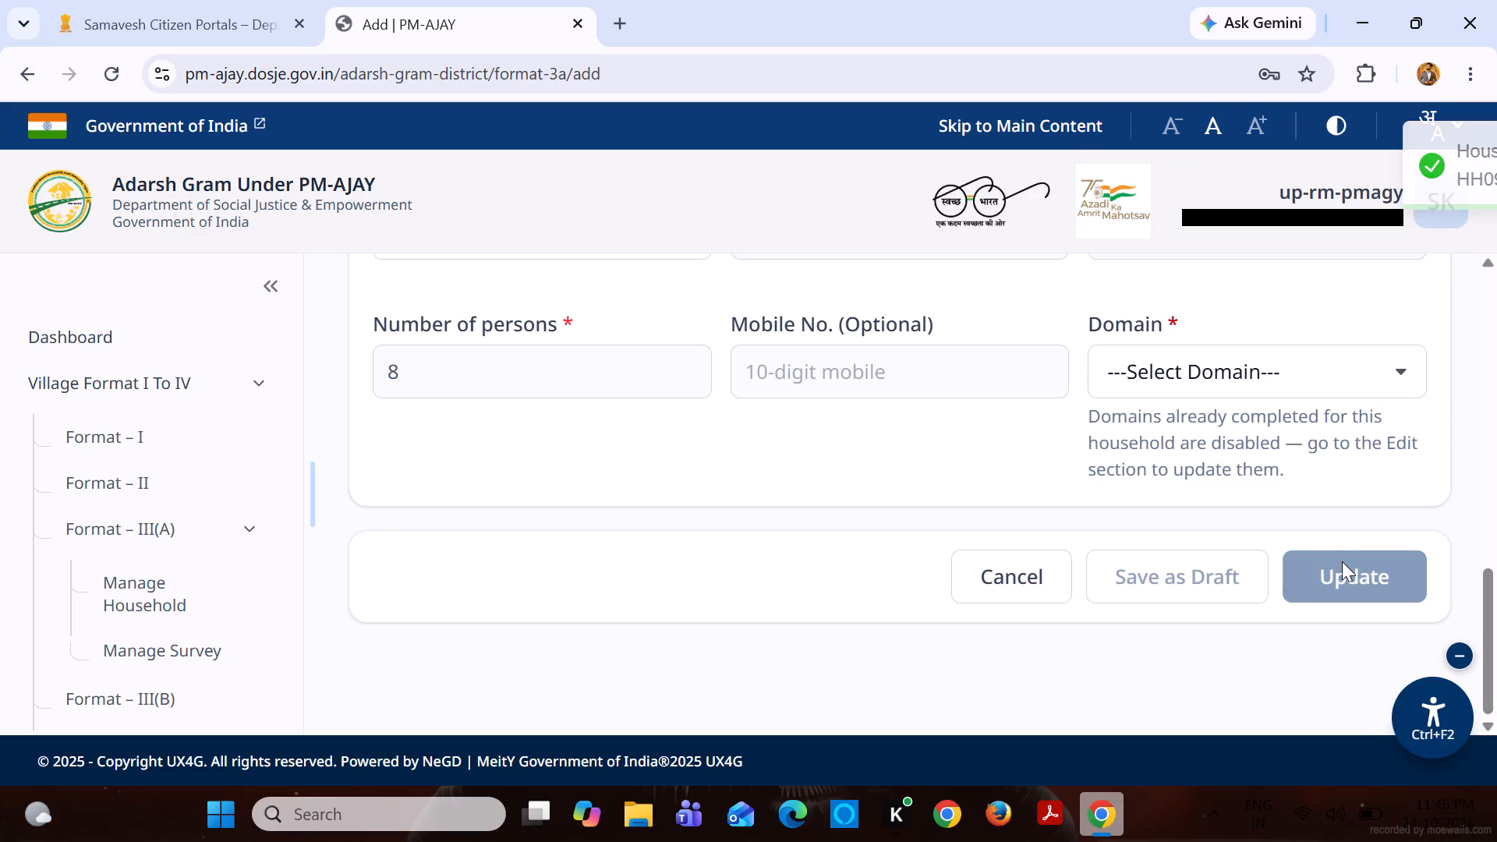
Select 3 – Health and Nutrition as the domain and answer Yes to coverage under a Health Protection Scheme in 3.1.
left_click(1328, 341)
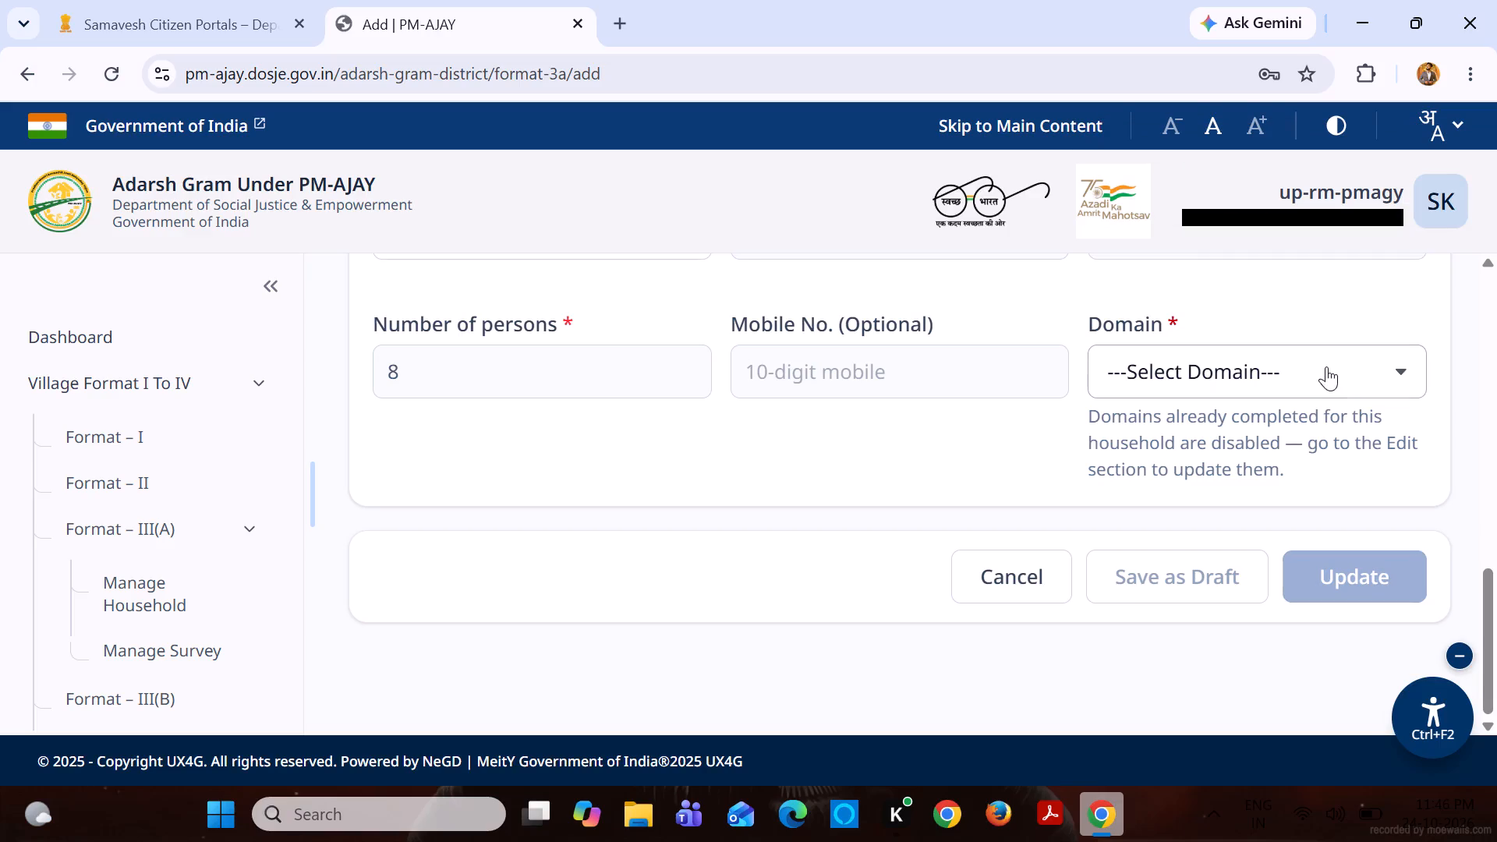
left_click(1326, 366)
left_click(1175, 650)
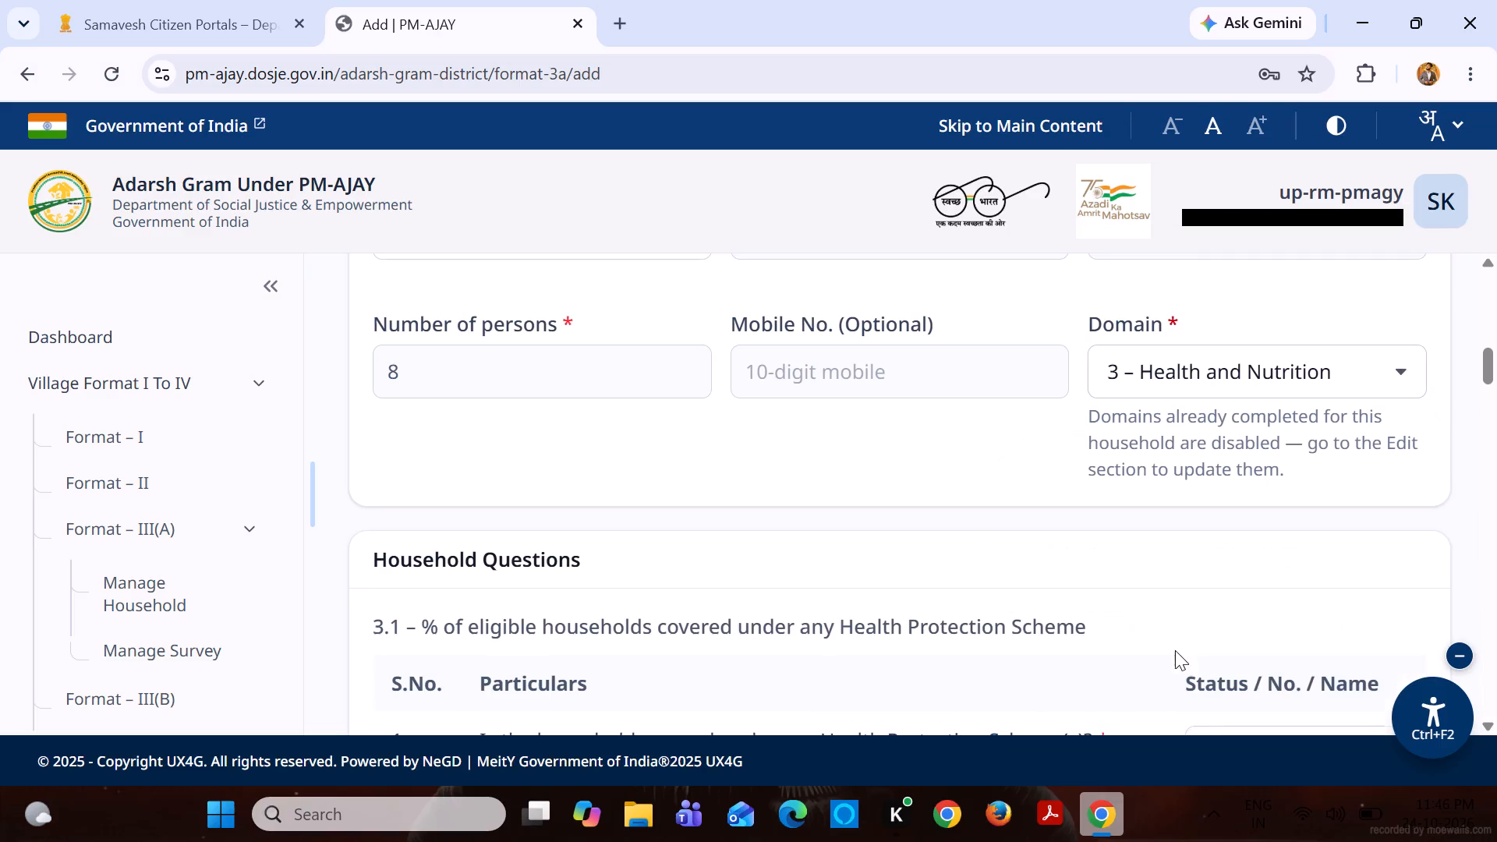
scroll(1240, 628, "down", 2)
left_click(1302, 545)
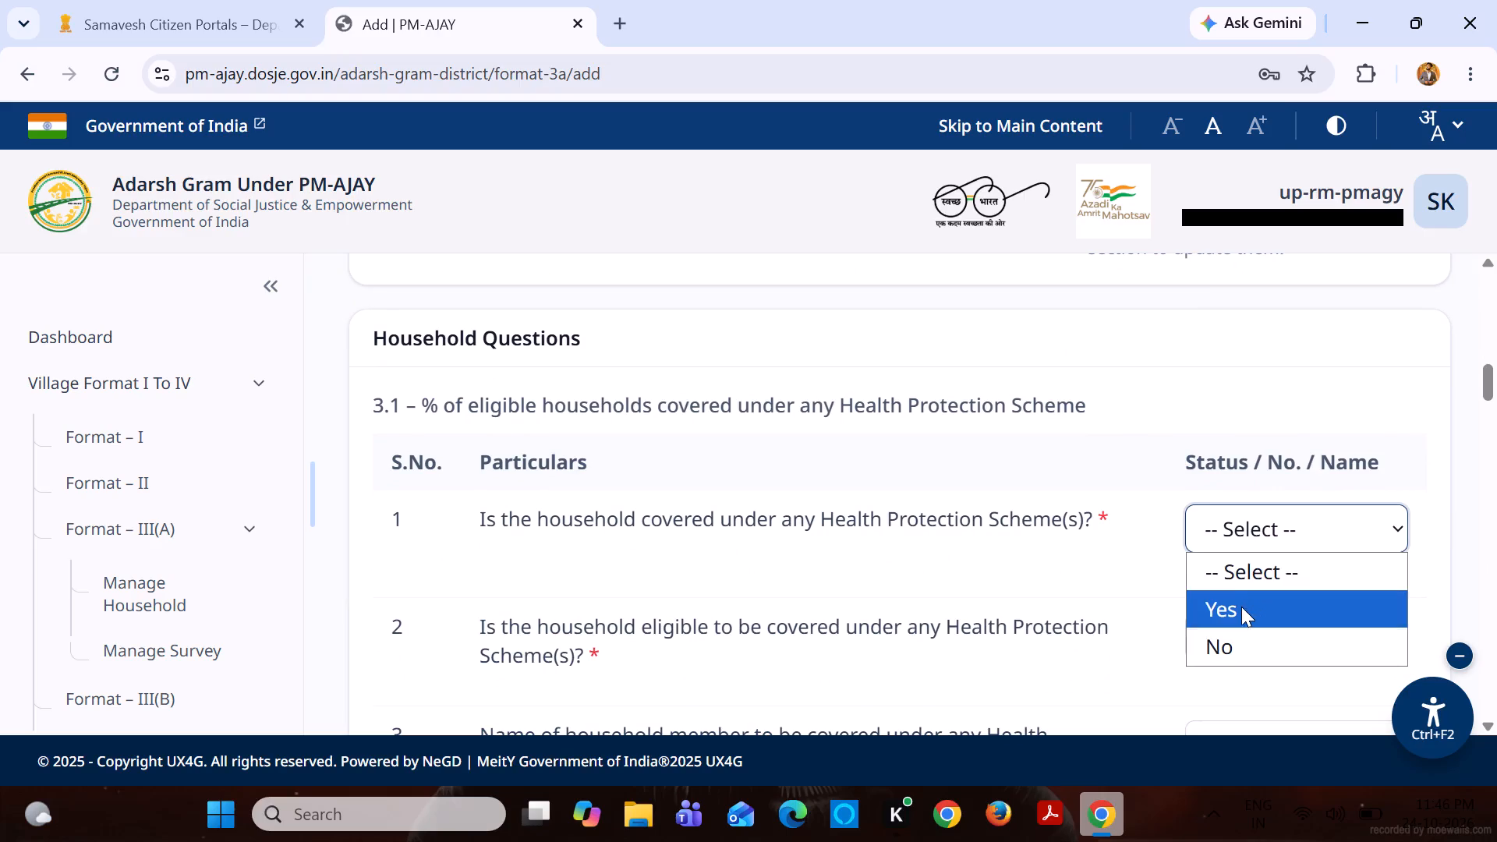
left_click(1240, 607)
Enter 0 for pregnant women in 3.3, deliveries in the last year in 3.4 and children born in the last year in 3.5.
scroll(1240, 607, "down", 3)
left_click(1247, 452)
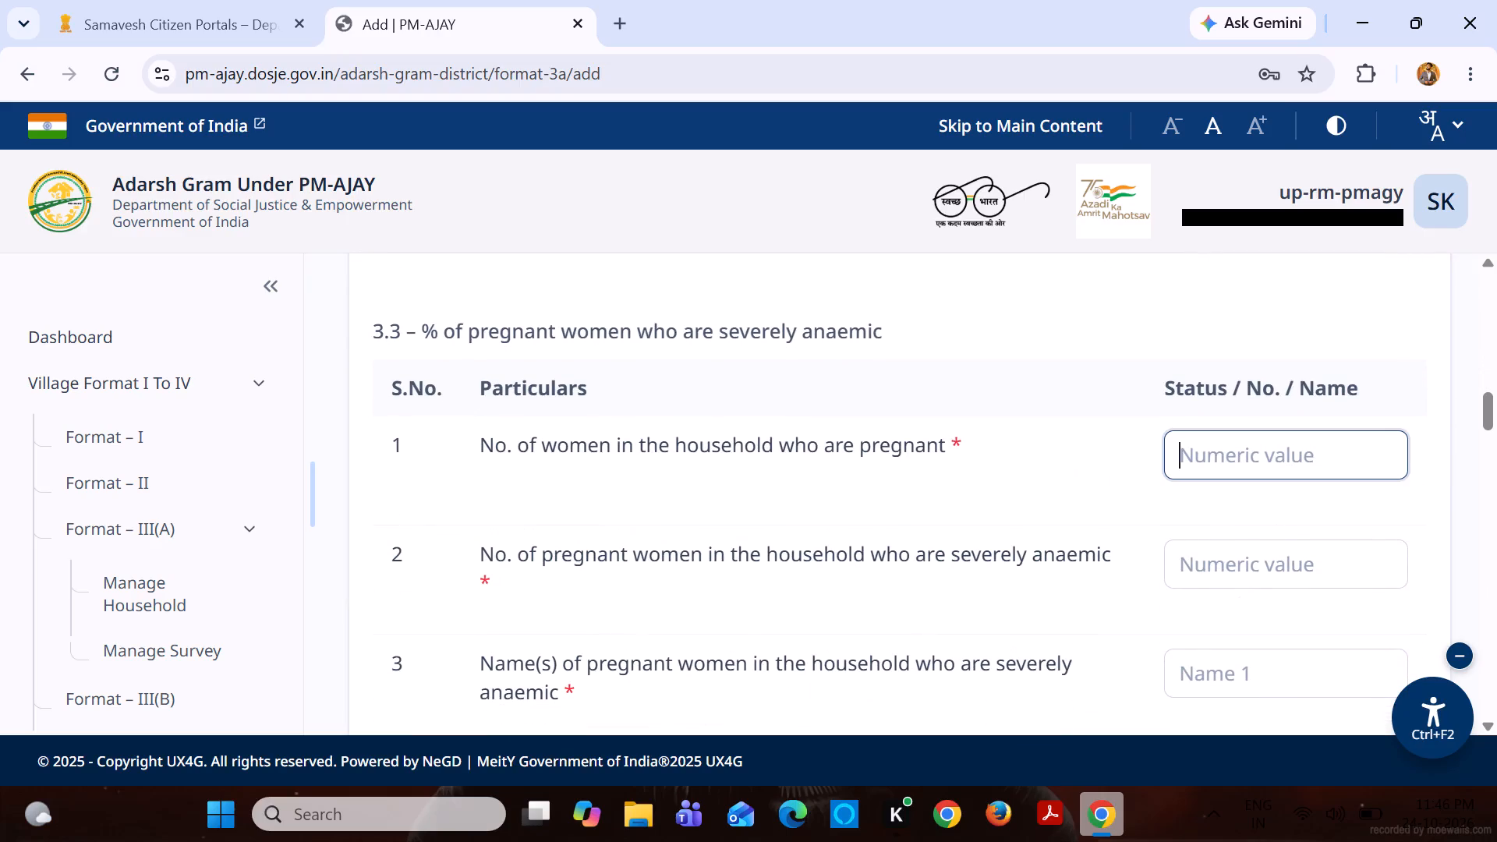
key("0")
scroll(1247, 452, "down", 2)
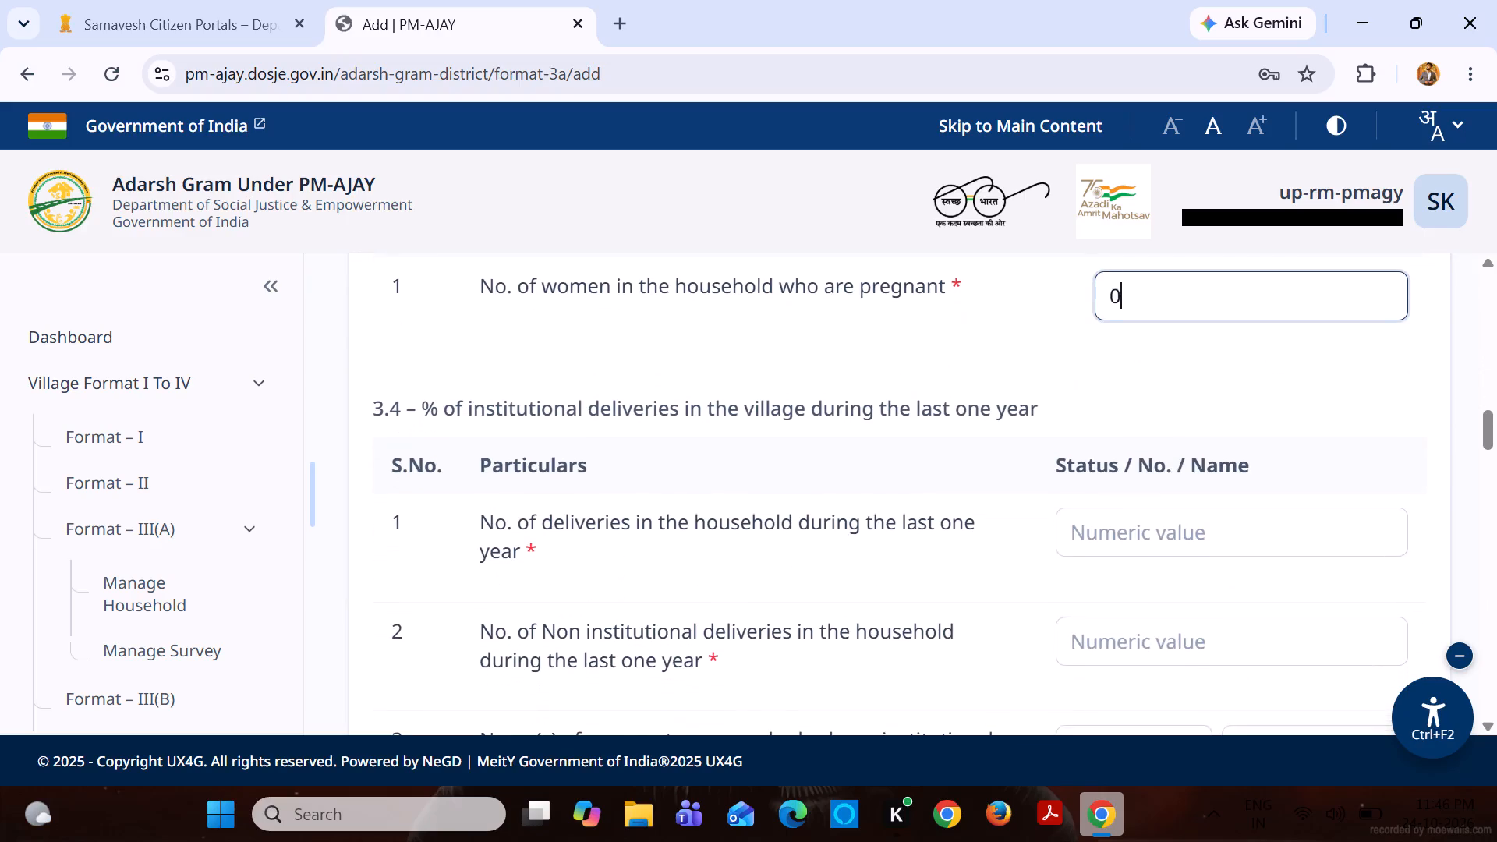
scroll(1247, 452, "down", 2)
left_click(1155, 437)
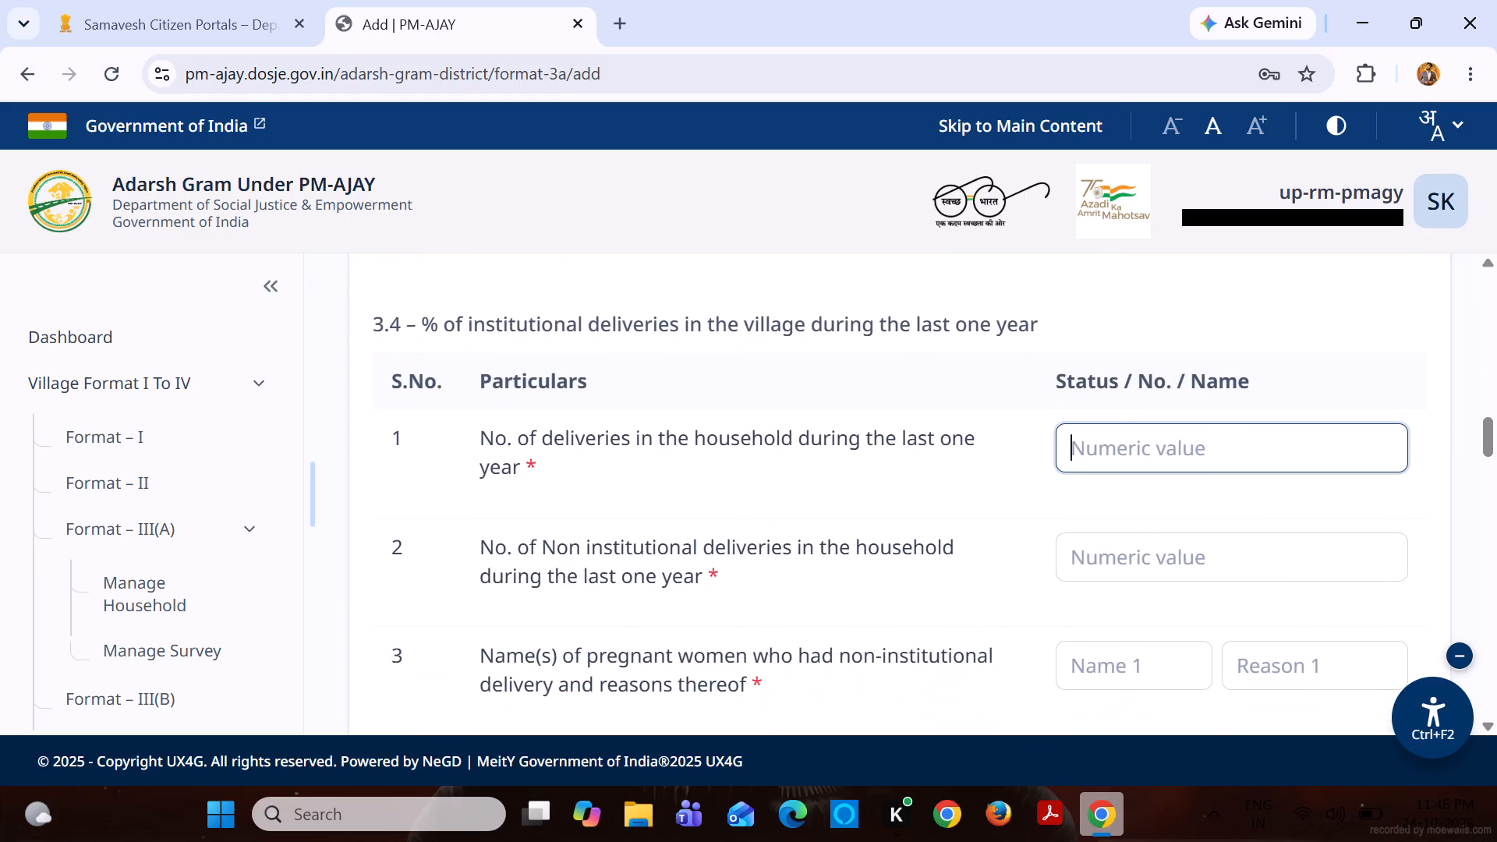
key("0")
scroll(1155, 437, "down", 3)
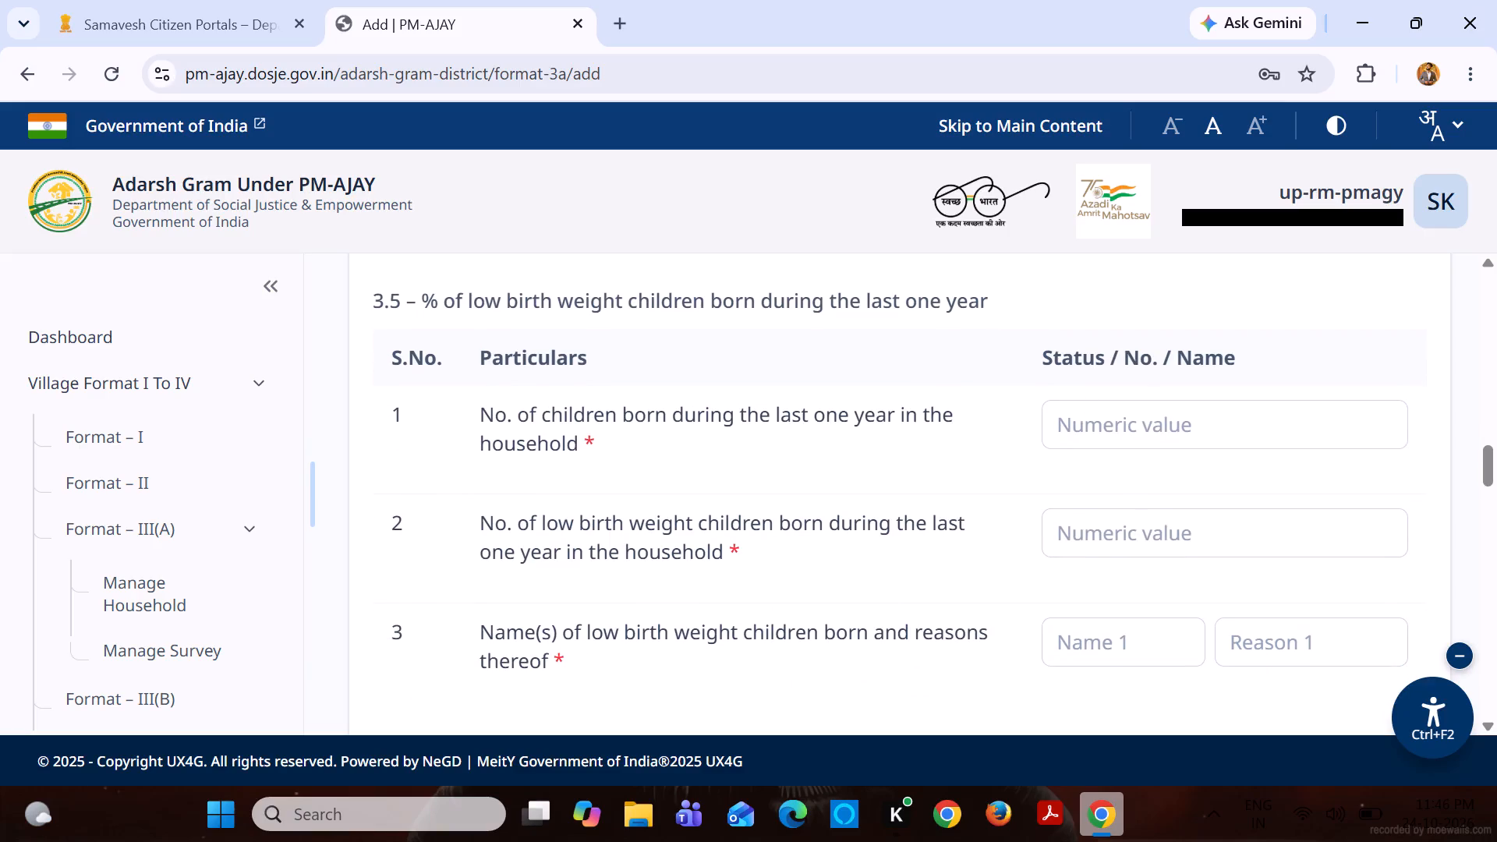
left_click(1104, 415)
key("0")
Enter 0 for children below one year in 3.6, children aged 0-5 years in 3.7 and women pregnant during the last year in 3.8.
scroll(1104, 415, "down", 2)
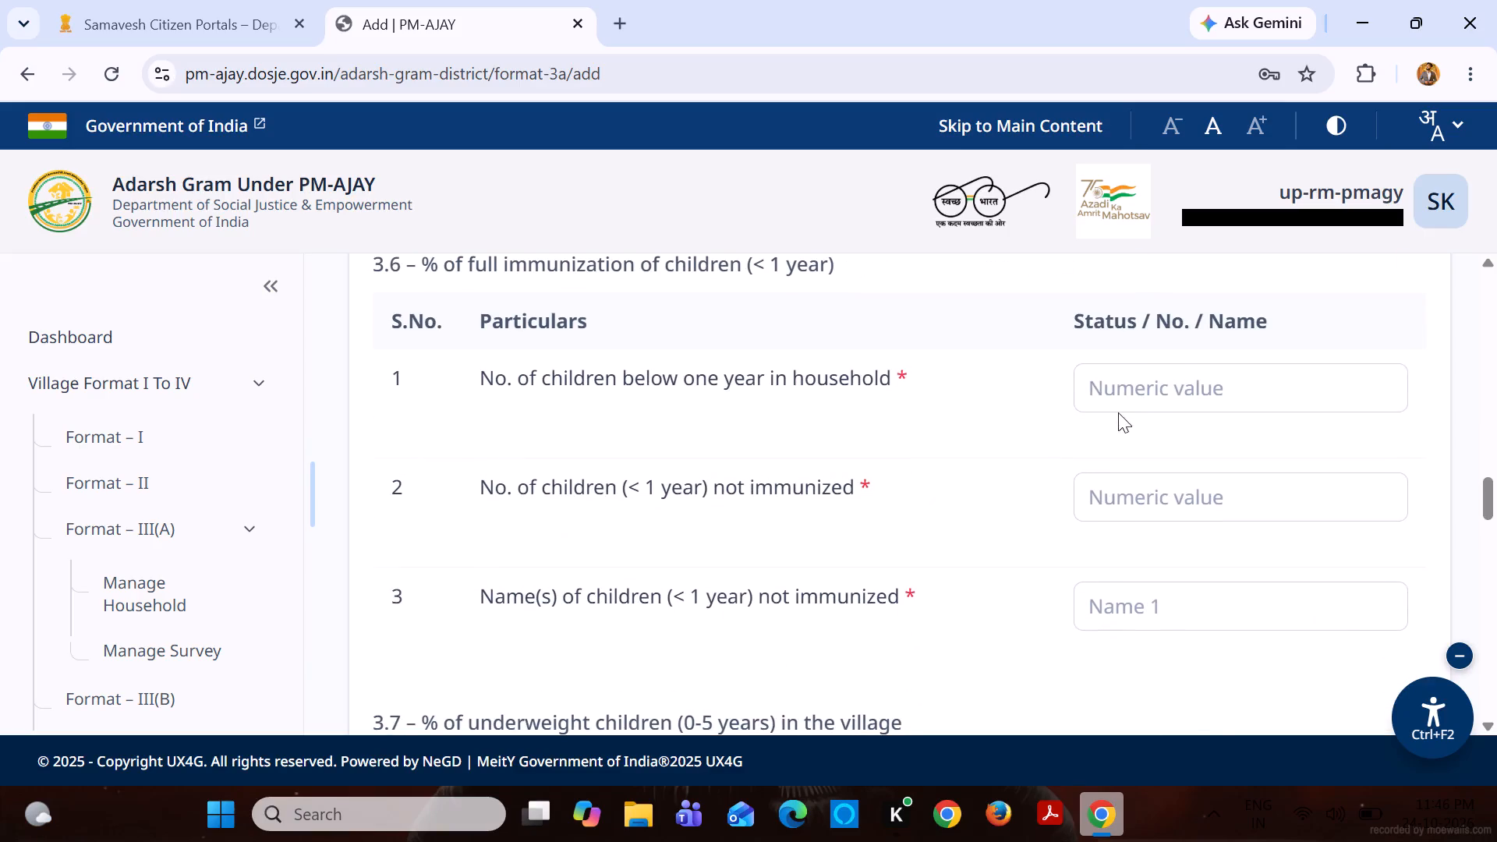
left_click(1138, 387)
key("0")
scroll(1138, 387, "down", 2)
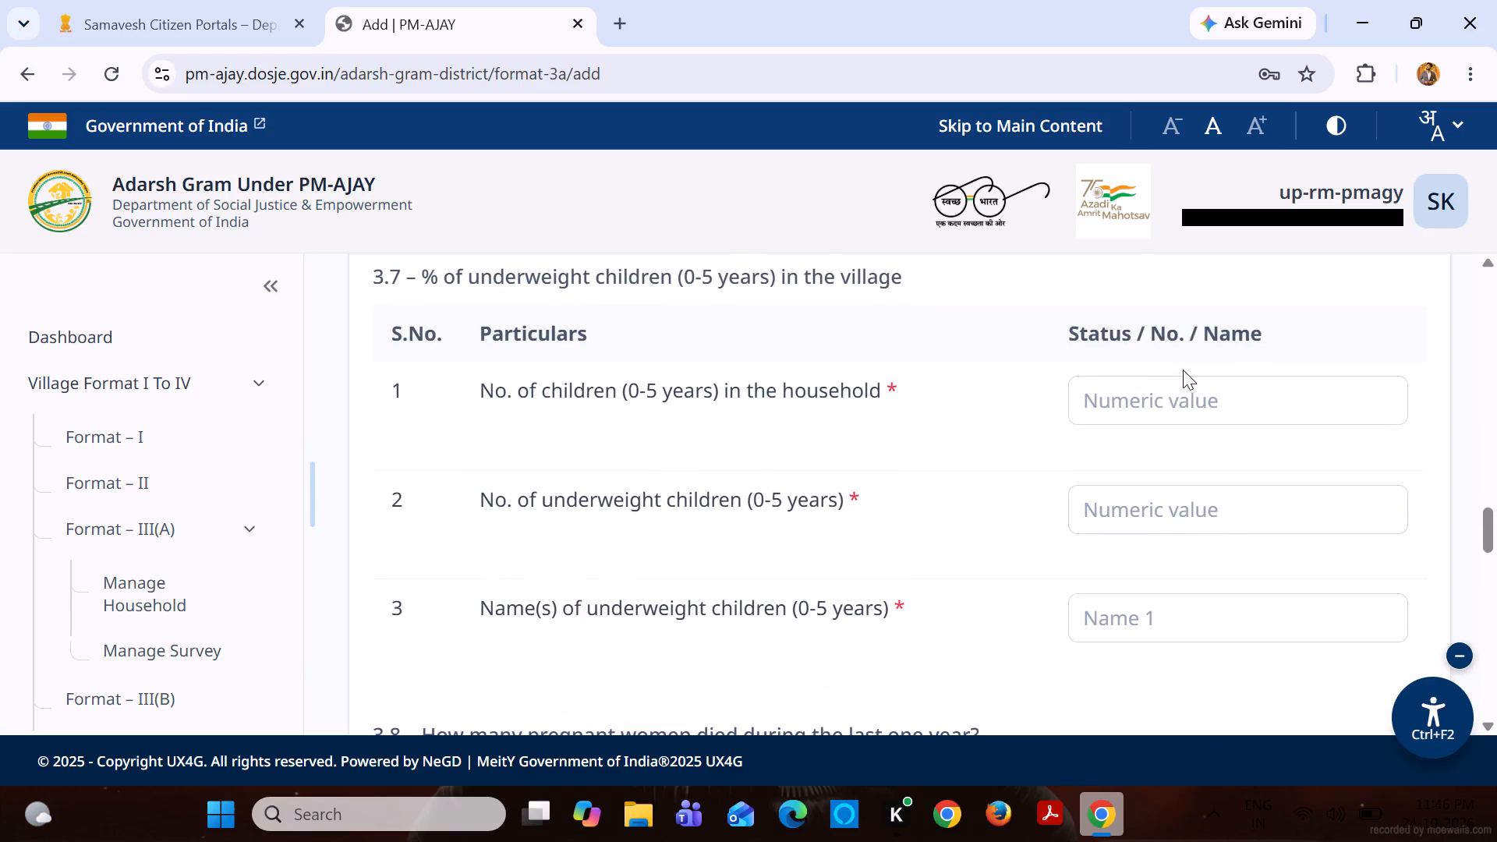
left_click(1136, 405)
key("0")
scroll(1136, 405, "down", 1)
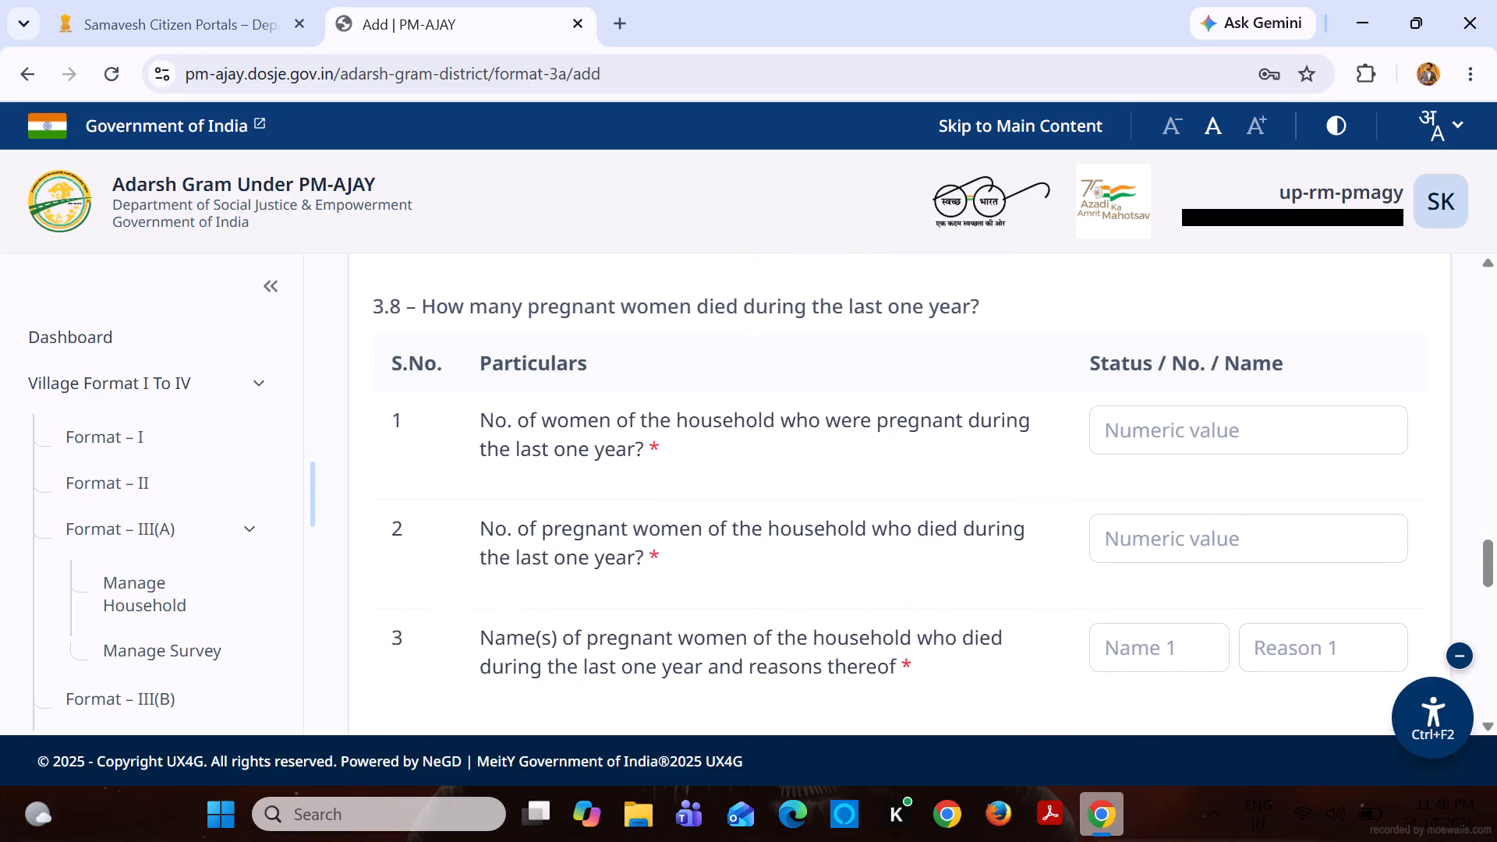
left_click(1157, 428)
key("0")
Enter 0 for children under one year in 3.9 and members with communicable diseases in 3.10, and submit the Health and Nutrition domain.
scroll(1157, 428, "down", 2)
left_click(1187, 380)
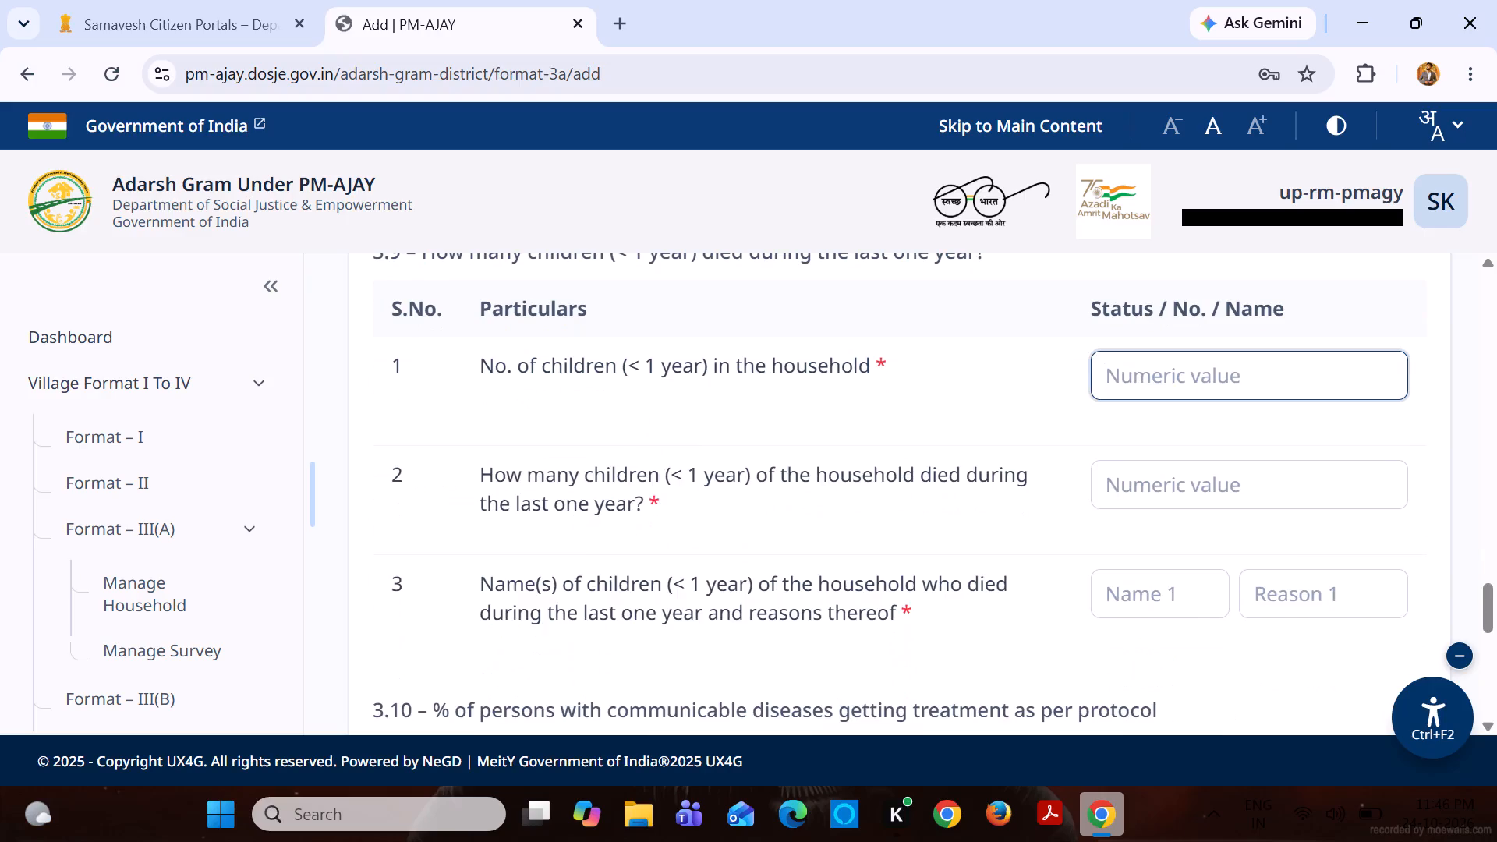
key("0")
scroll(1187, 380, "down", 1)
left_click(1249, 440)
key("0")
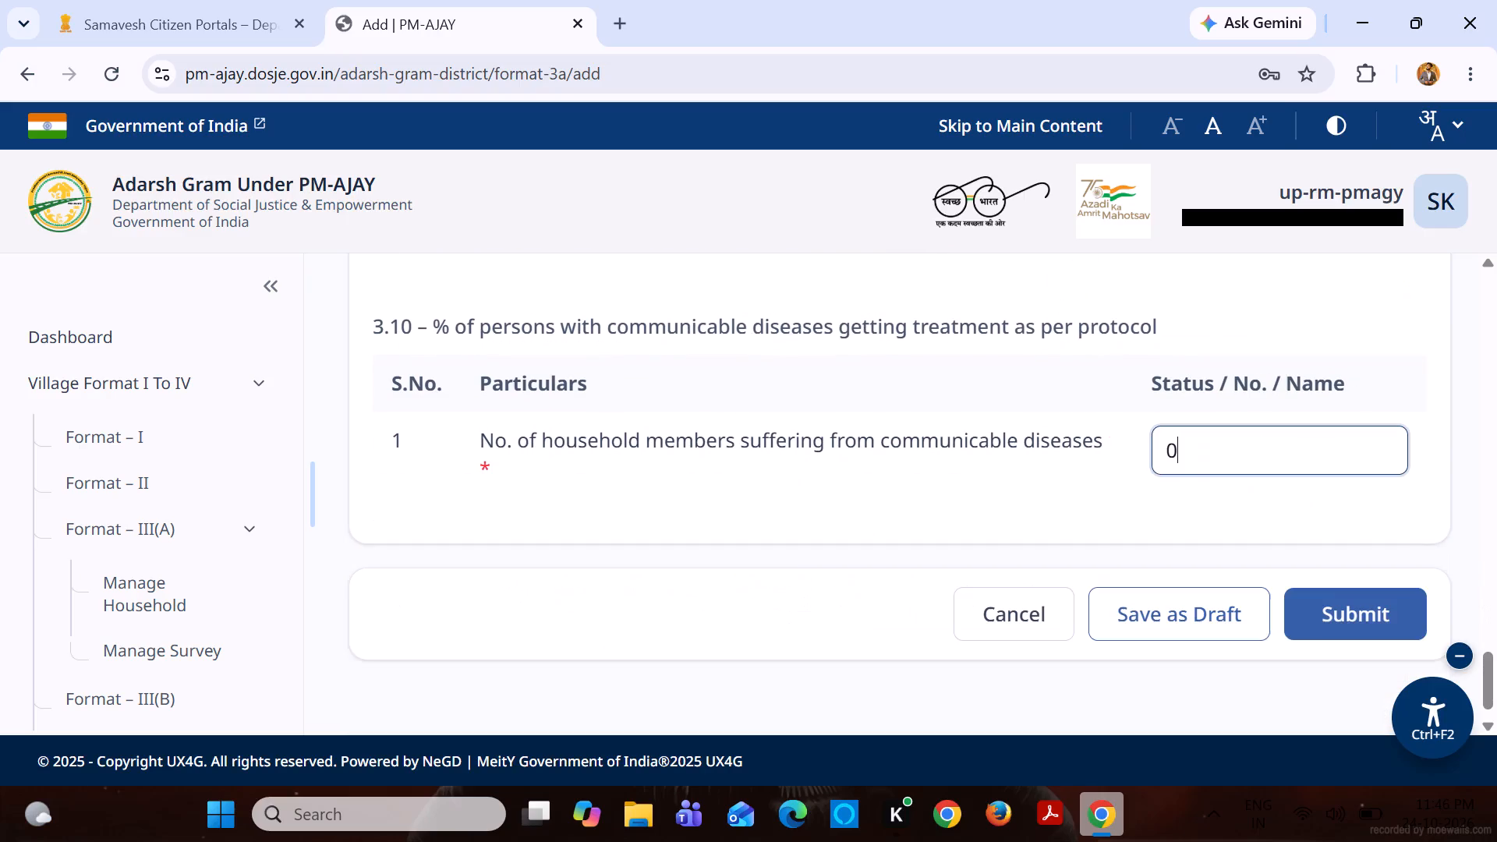
scroll(1249, 440, "down", 1)
left_click(1357, 557)
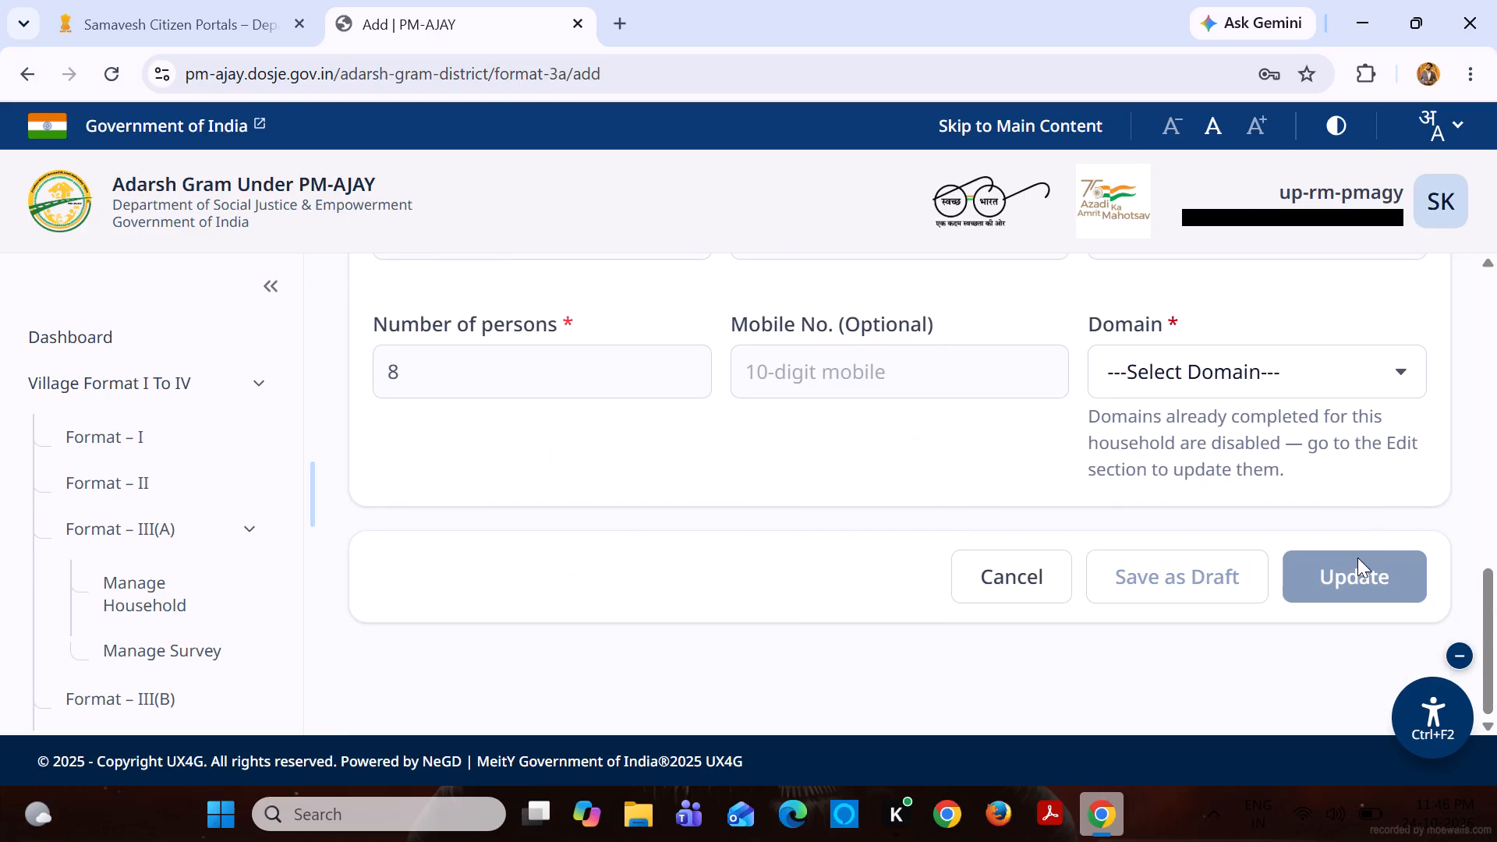
Select 4 – Social Security as the domain and enter 0 women eligible for Widow Pension in 4.1.
left_click(1271, 372)
scroll(1212, 494, "down", 1)
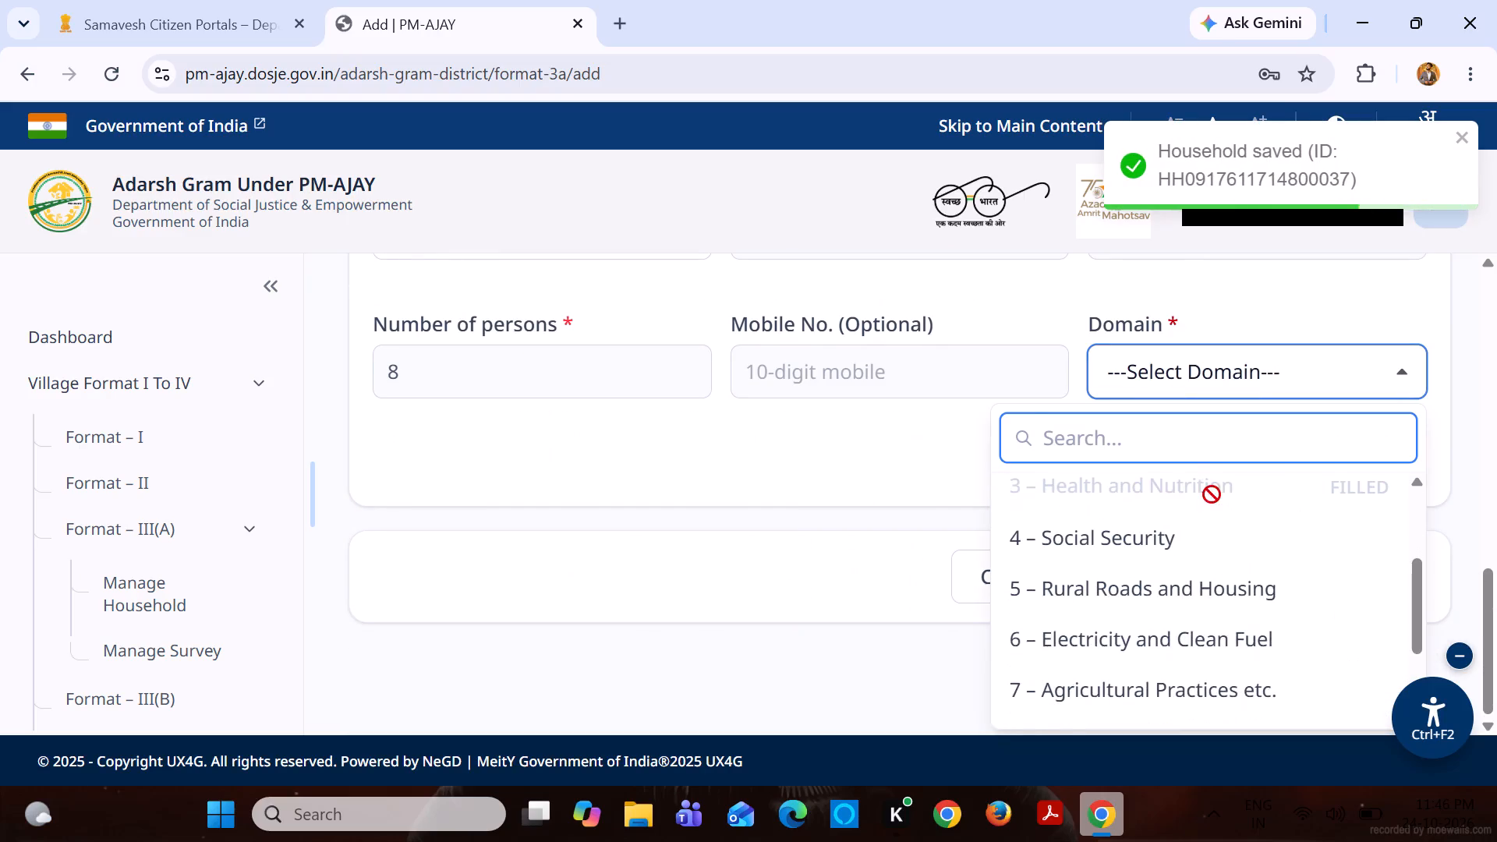
left_click(1165, 515)
scroll(1165, 515, "down", 3)
left_click(1239, 416)
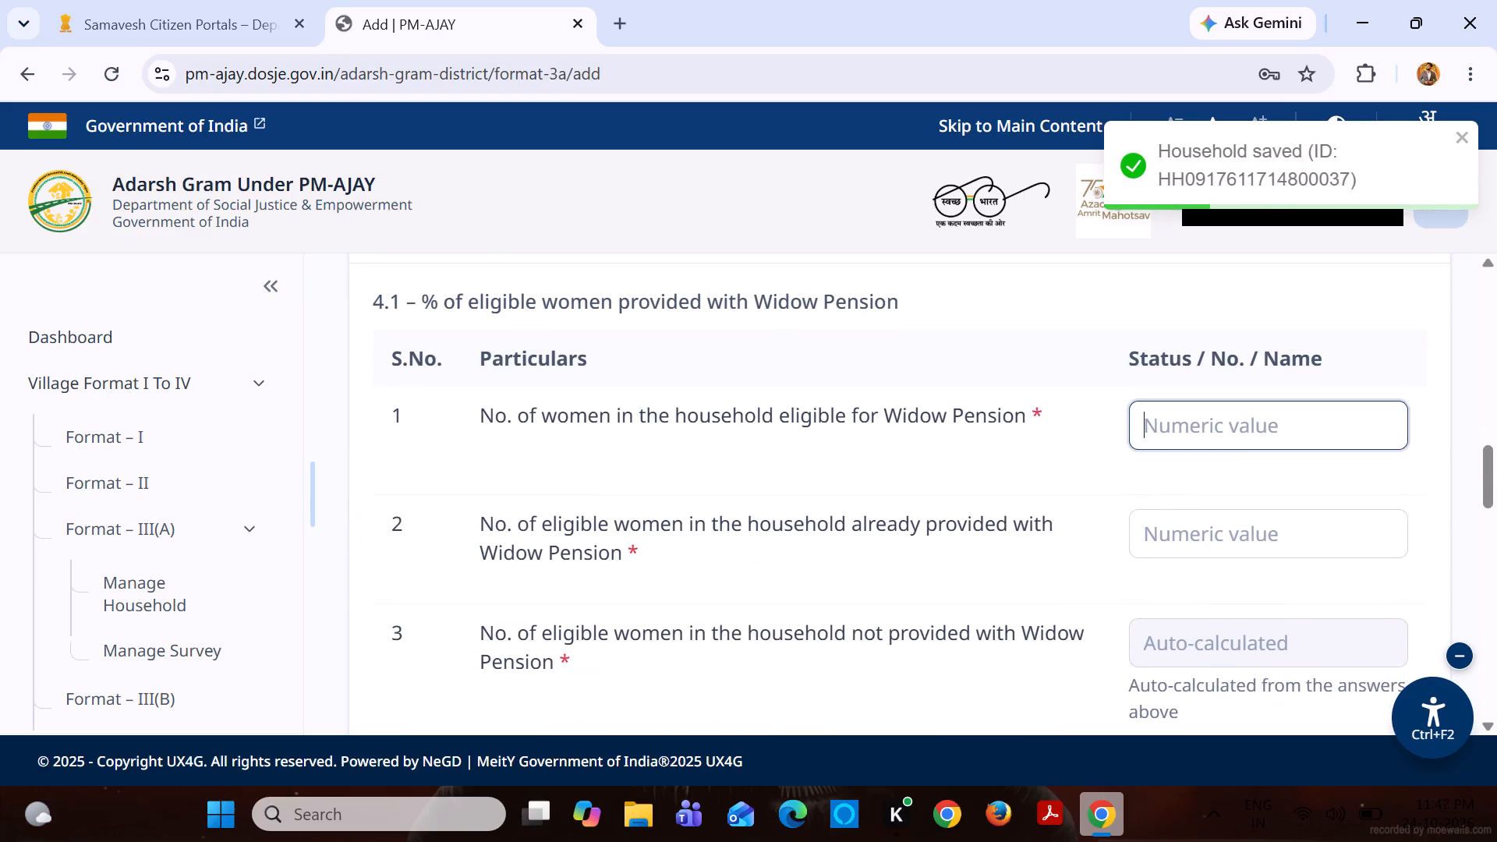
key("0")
Enter 0 persons eligible for Old Age Pension in 4.2 and Disability Pension in 4.3, and submit the Social Security domain.
scroll(1239, 416, "down", 2)
left_click(1190, 469)
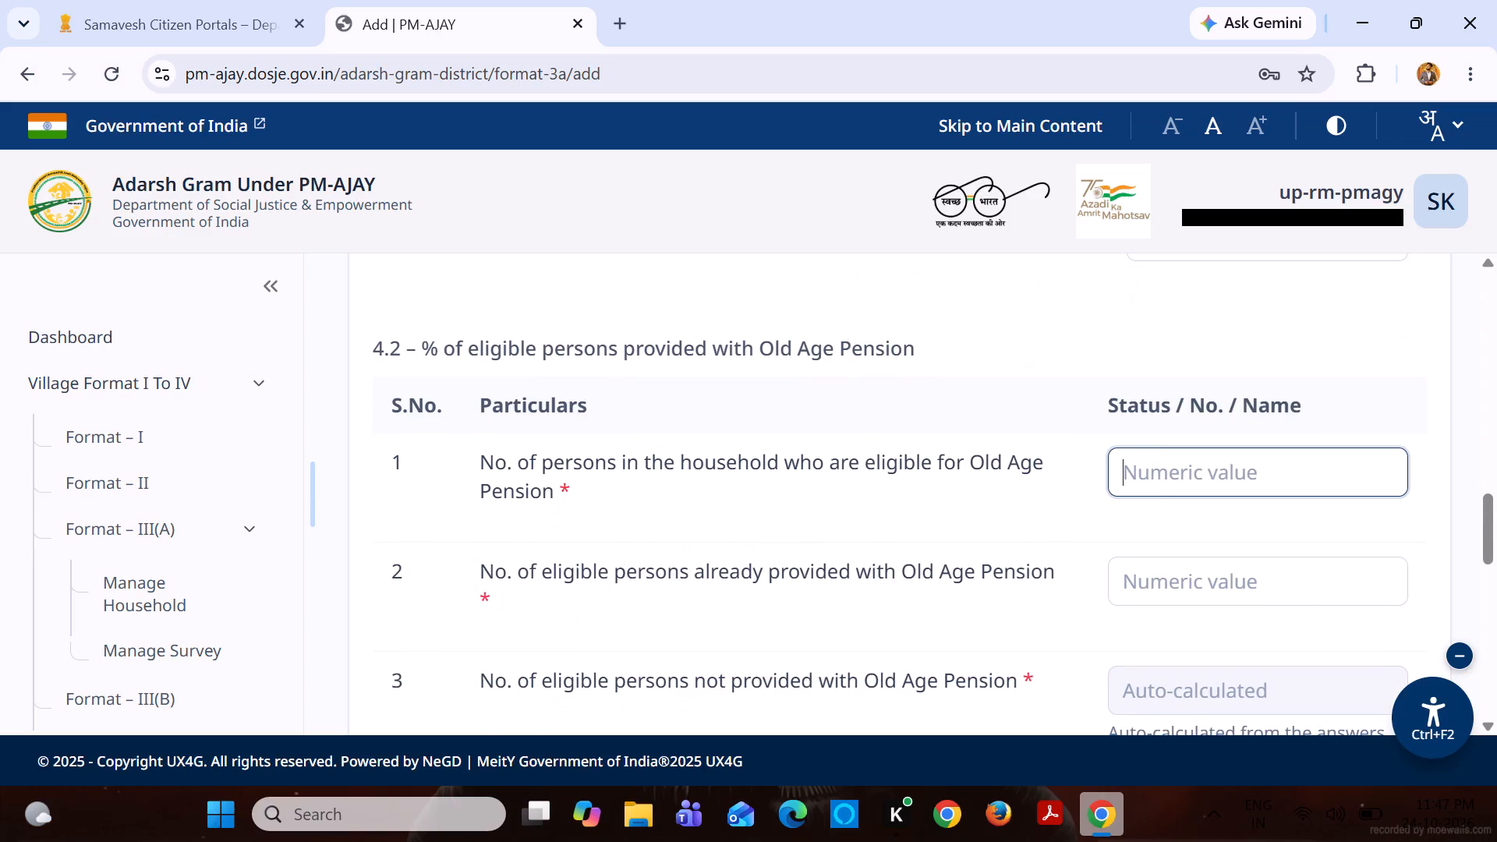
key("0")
scroll(1190, 469, "down", 2)
left_click(1215, 440)
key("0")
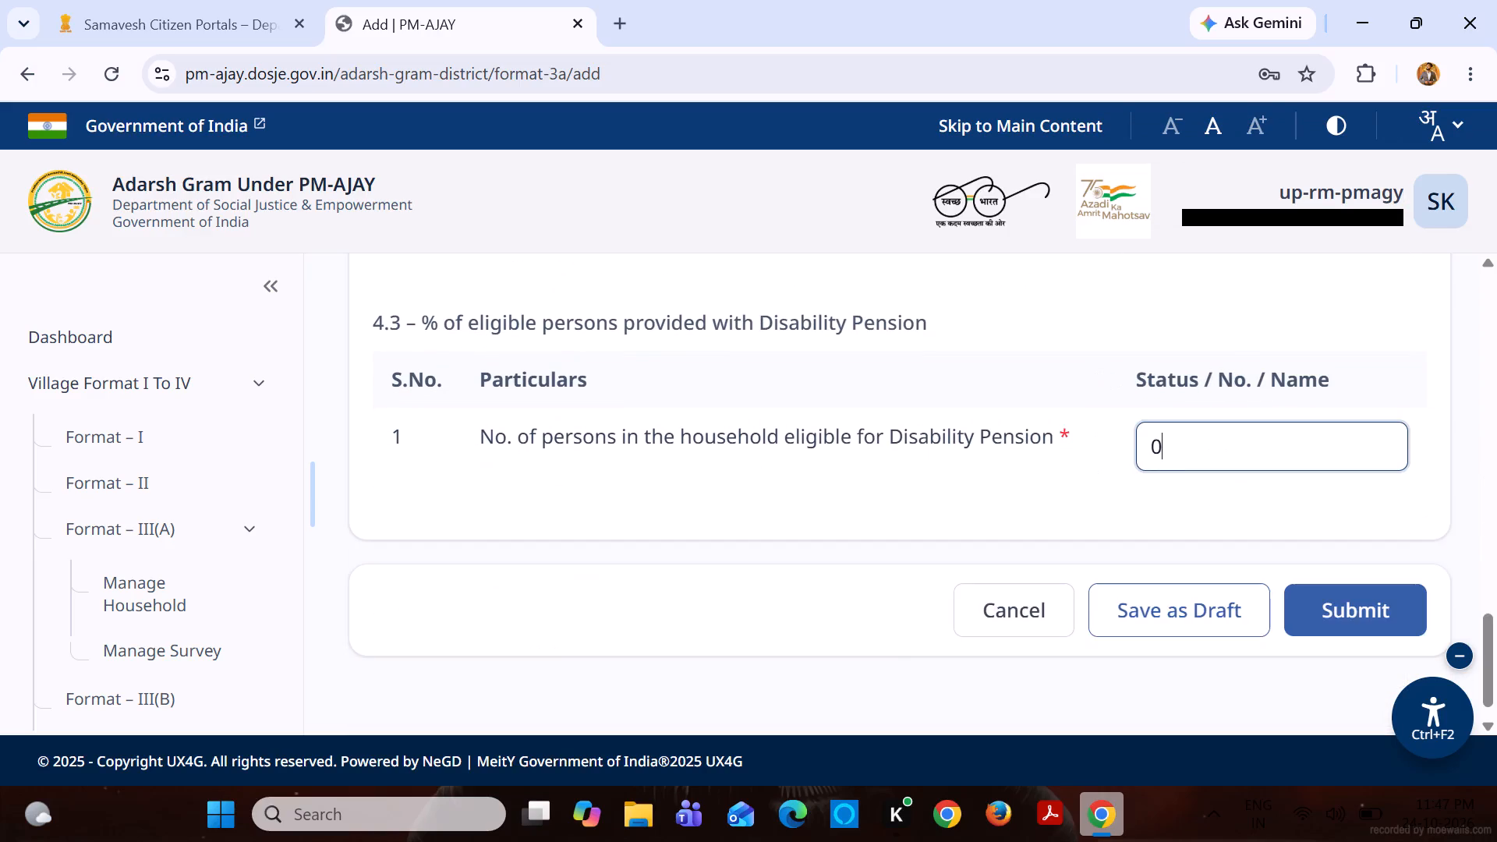
scroll(1215, 440, "down", 1)
left_click(1332, 558)
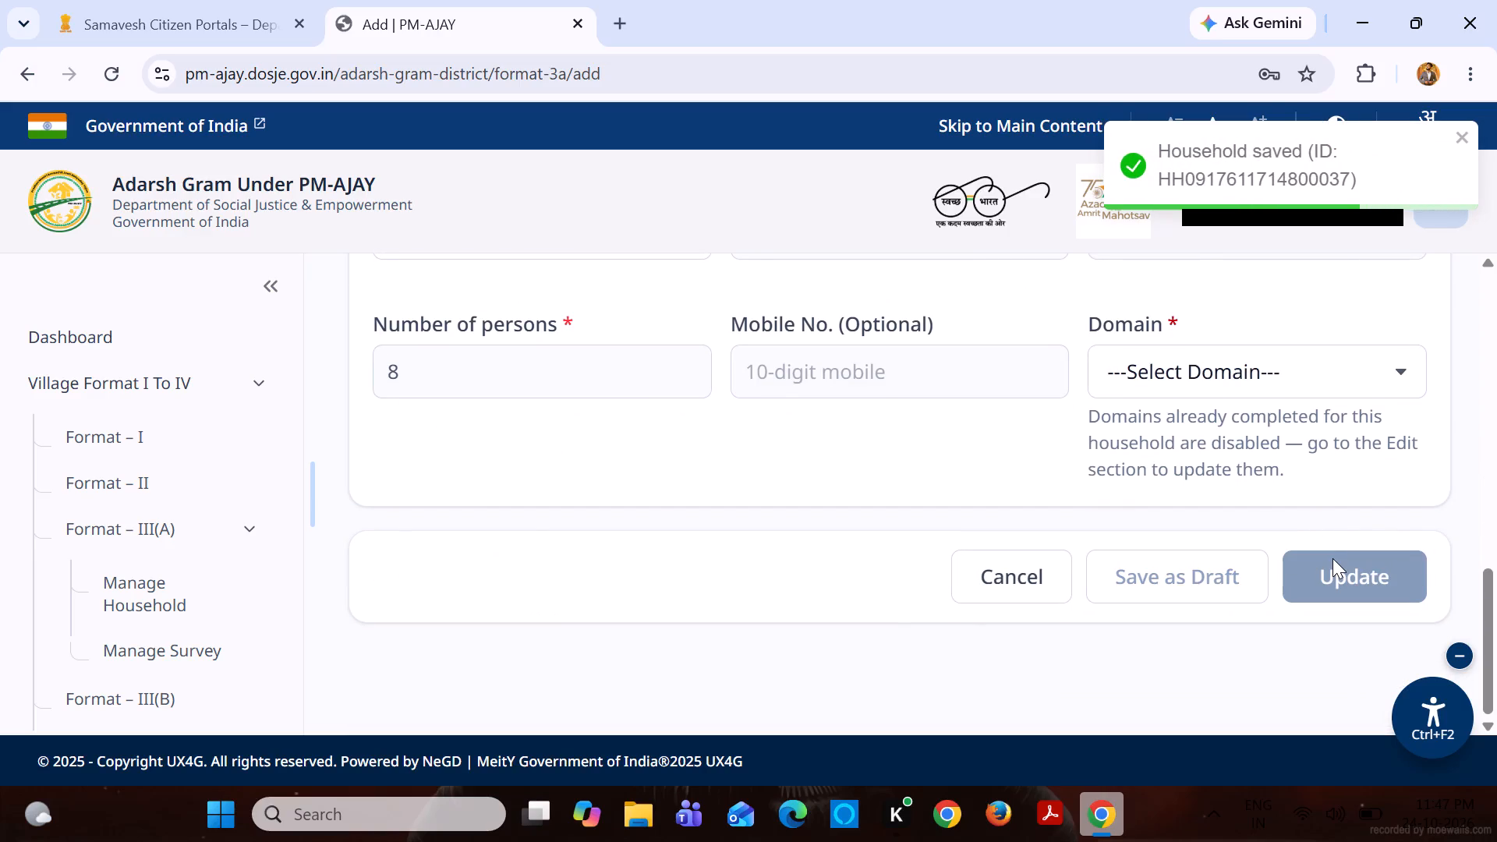
Select 5 – Rural Roads and Housing as the domain, answer No for living in a Kachcha/unsafe house in 5.3, and submit it.
left_click(1325, 384)
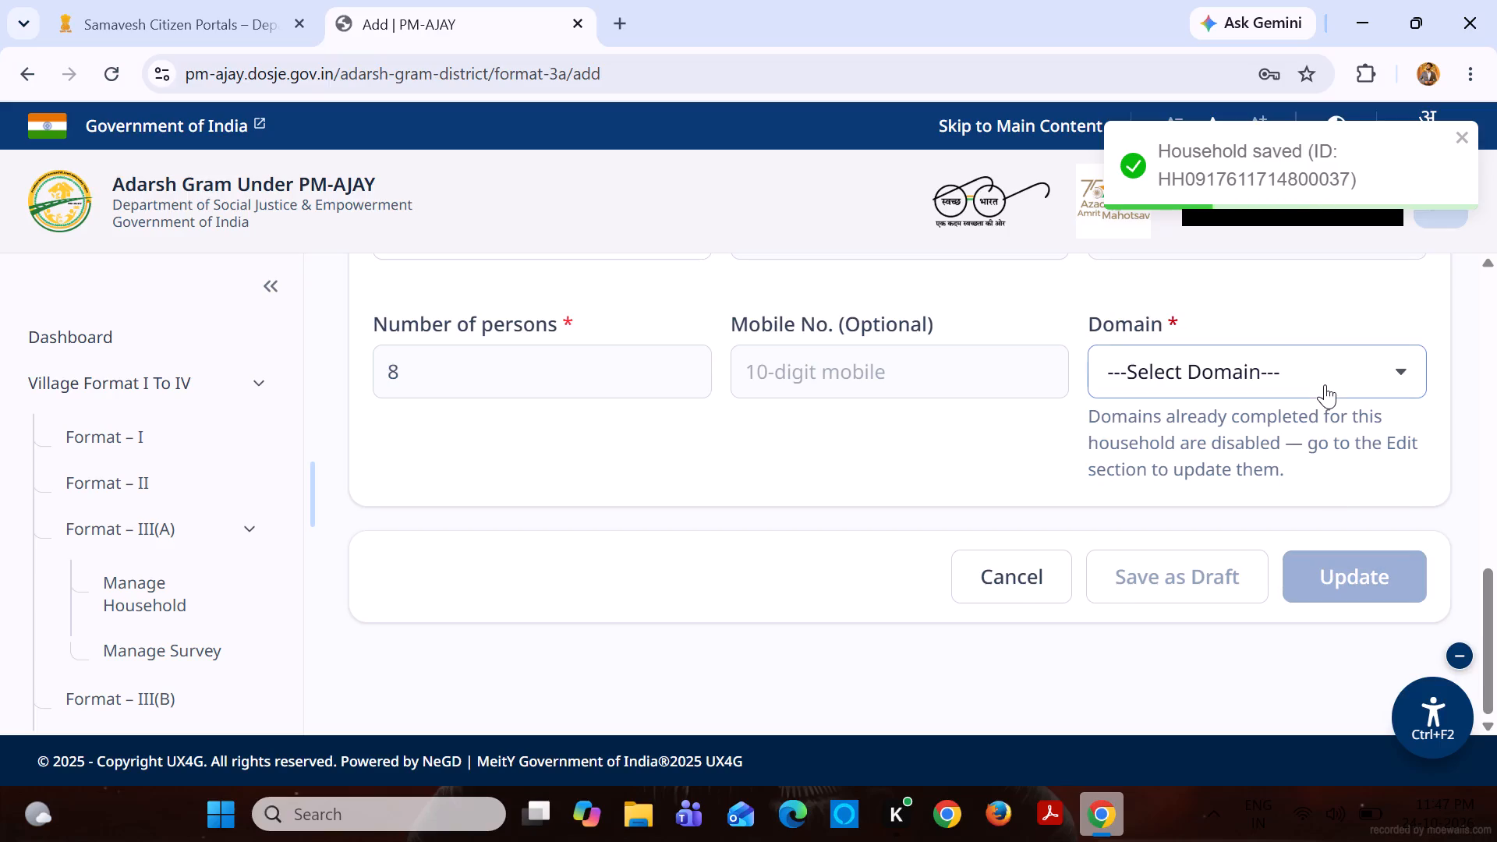
scroll(1270, 536, "down", 3)
scroll(1228, 524, "up", 1)
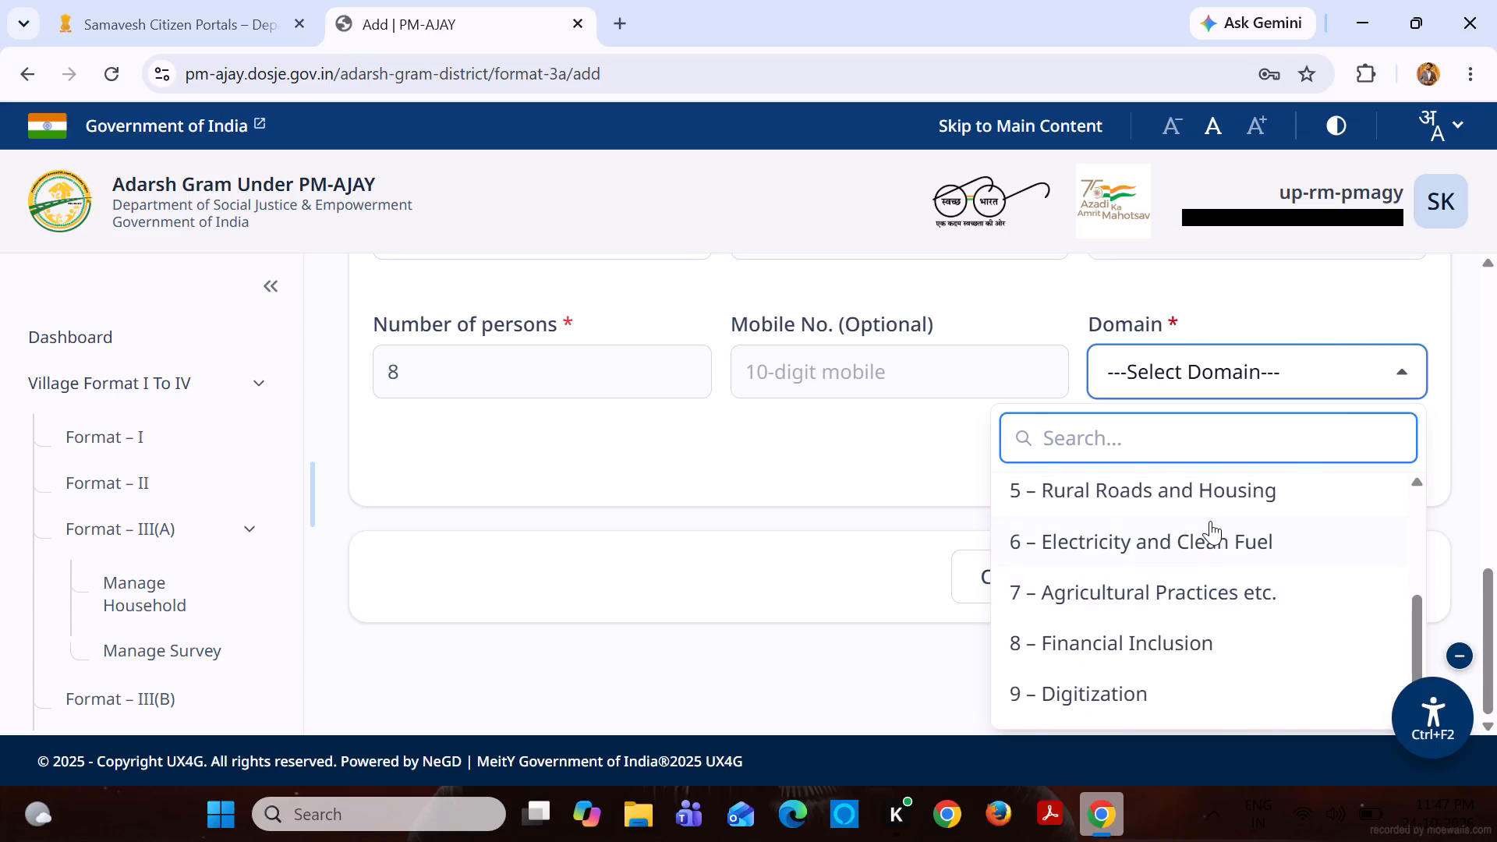
scroll(1210, 521, "up", 1)
left_click(1177, 523)
scroll(1265, 653, "down", 4)
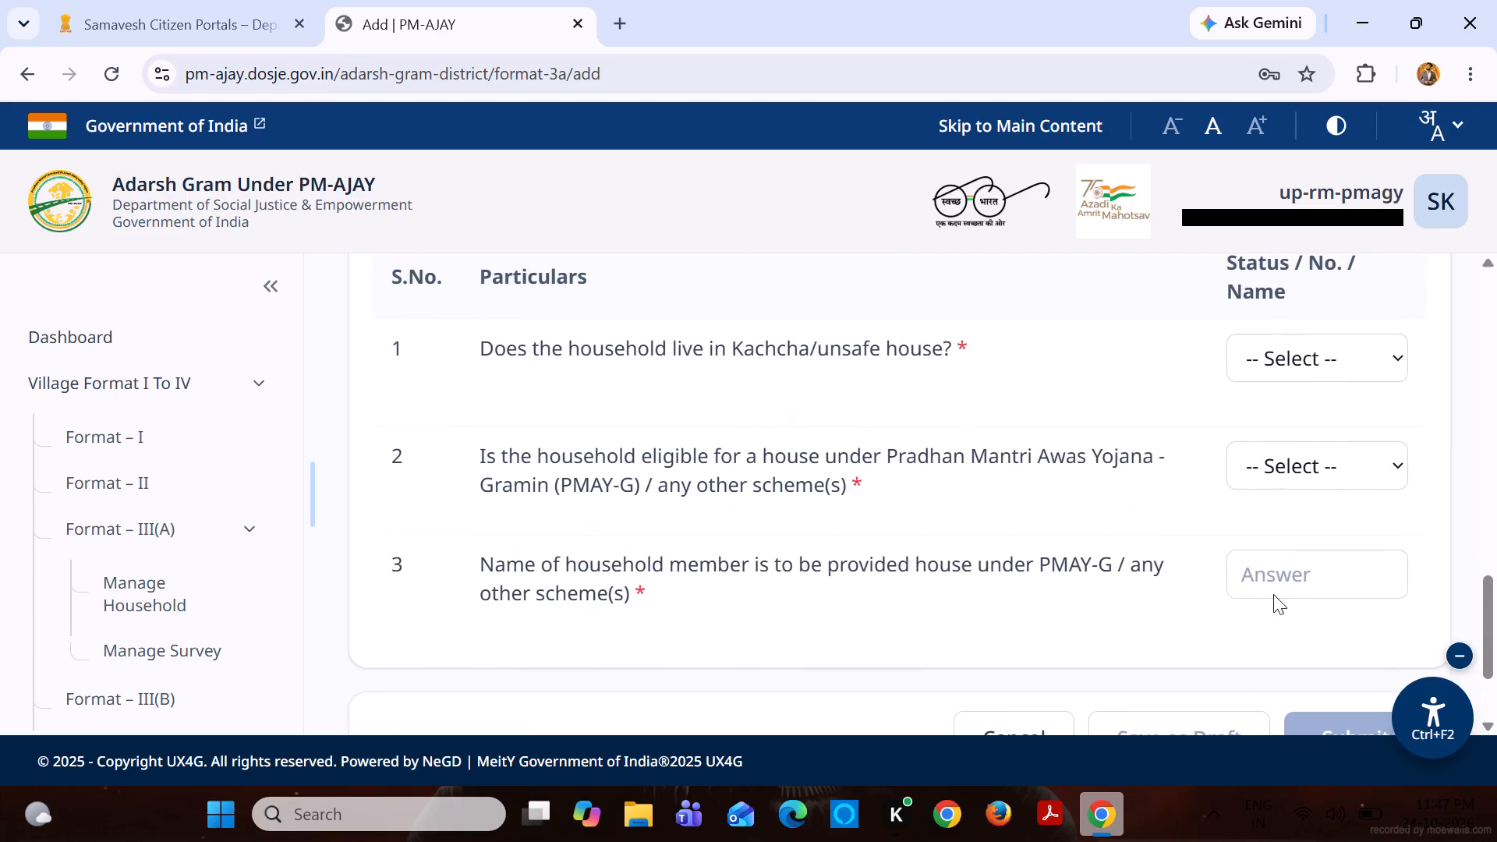
left_click_drag(1336, 363, 1268, 478)
left_click(1268, 478)
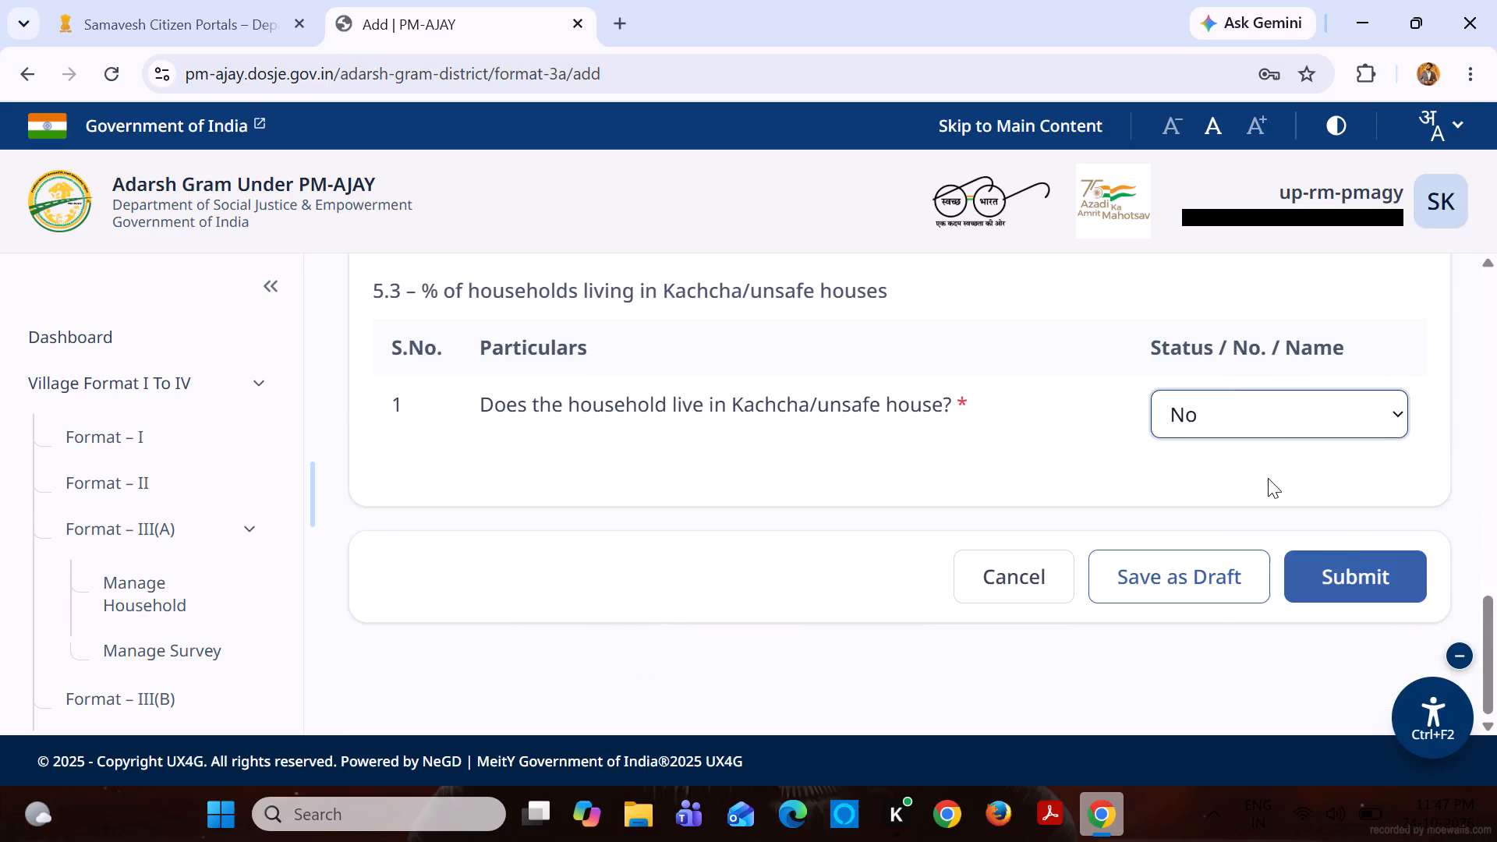
left_click(1371, 567)
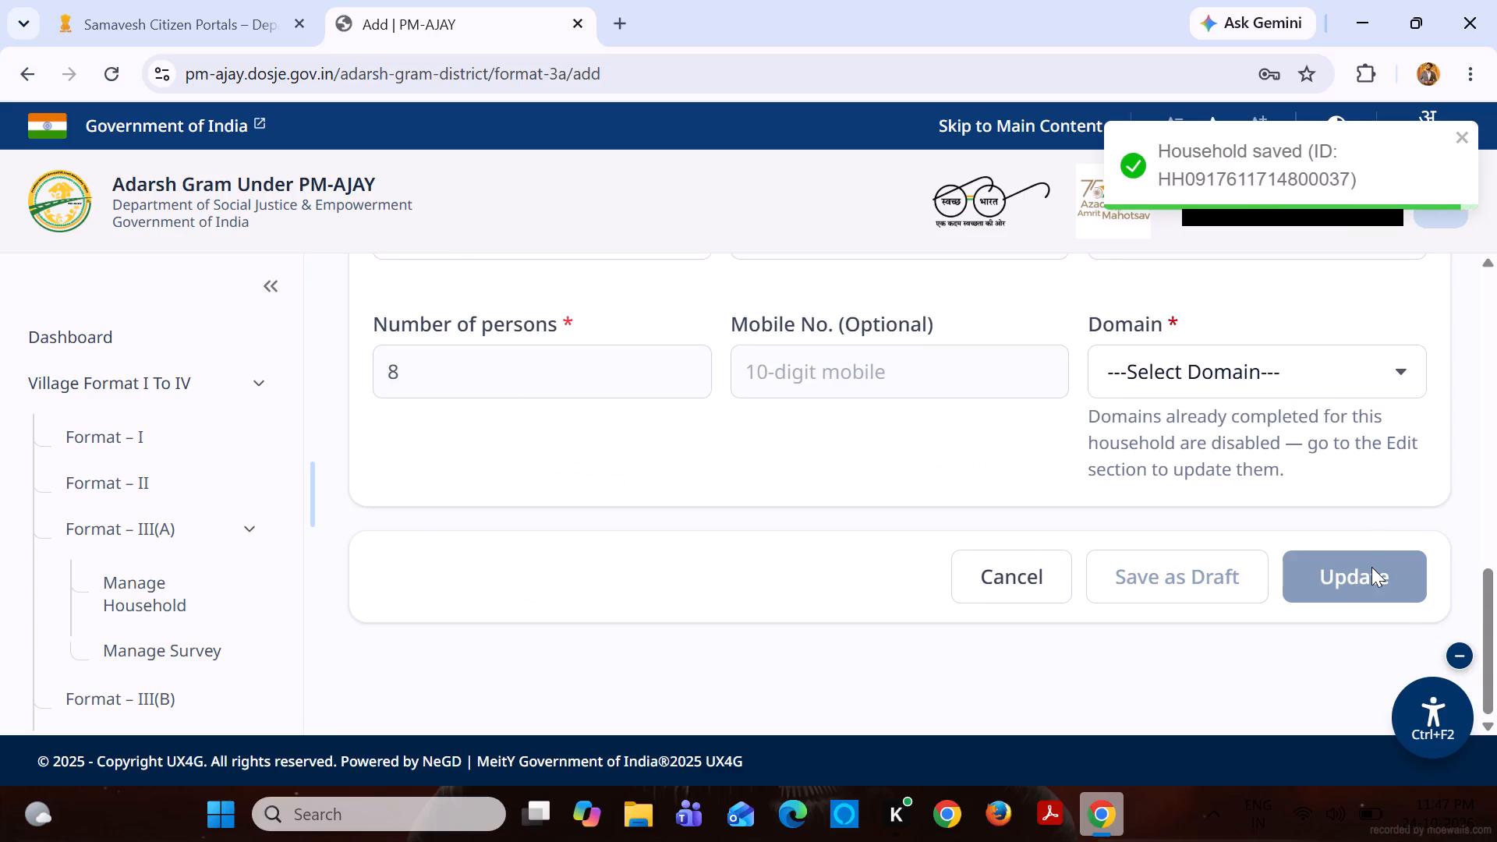
Select 6 – Electricity and Clean Fuel as the domain and answer Yes for the house having an electricity connection in 6.2.
left_click(1353, 369)
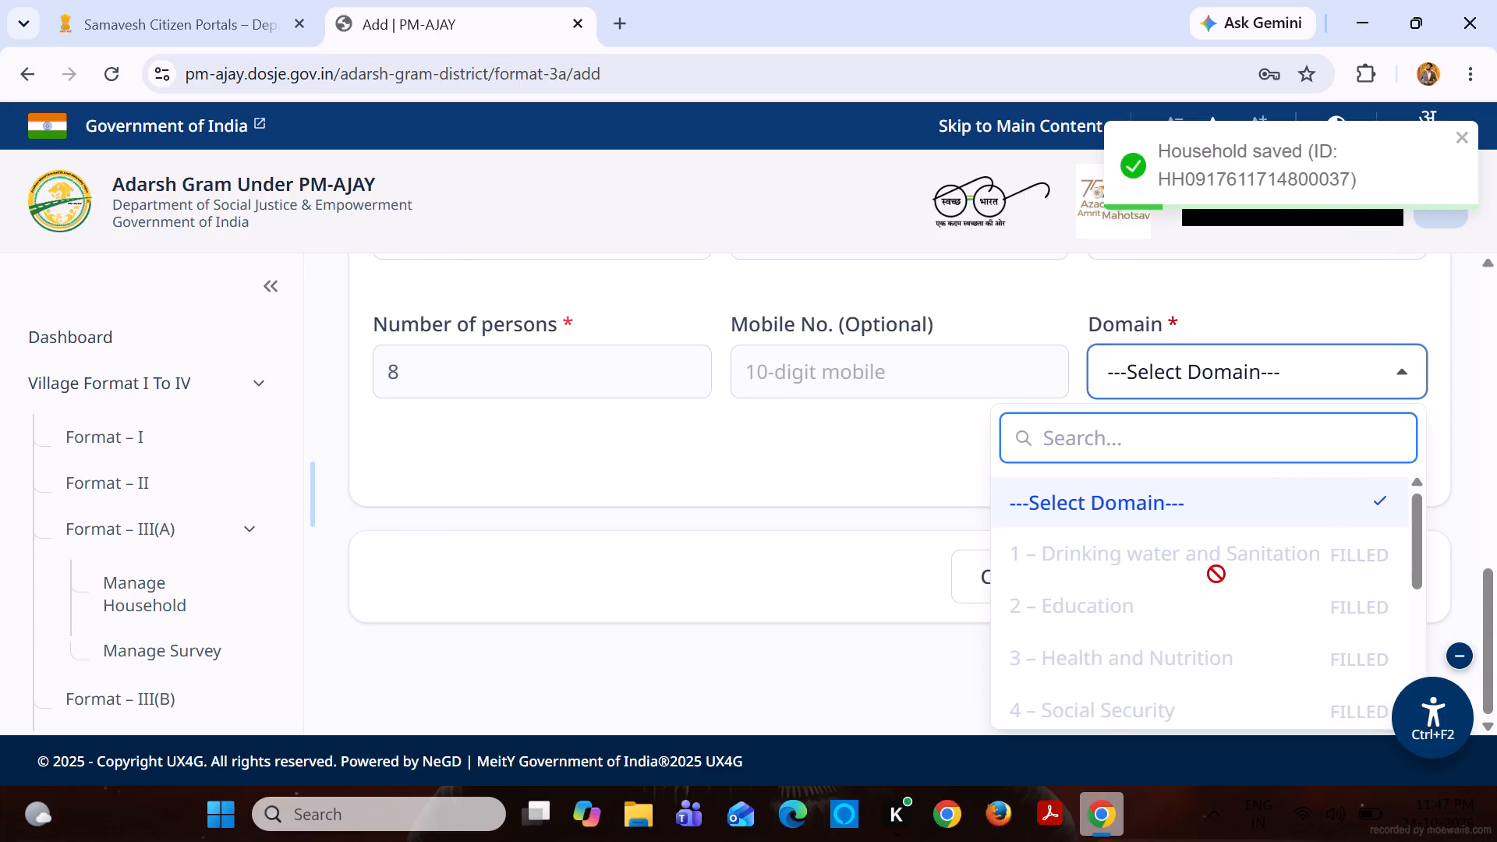
scroll(1216, 574, "down", 2)
left_click(1152, 511)
scroll(1250, 597, "down", 1)
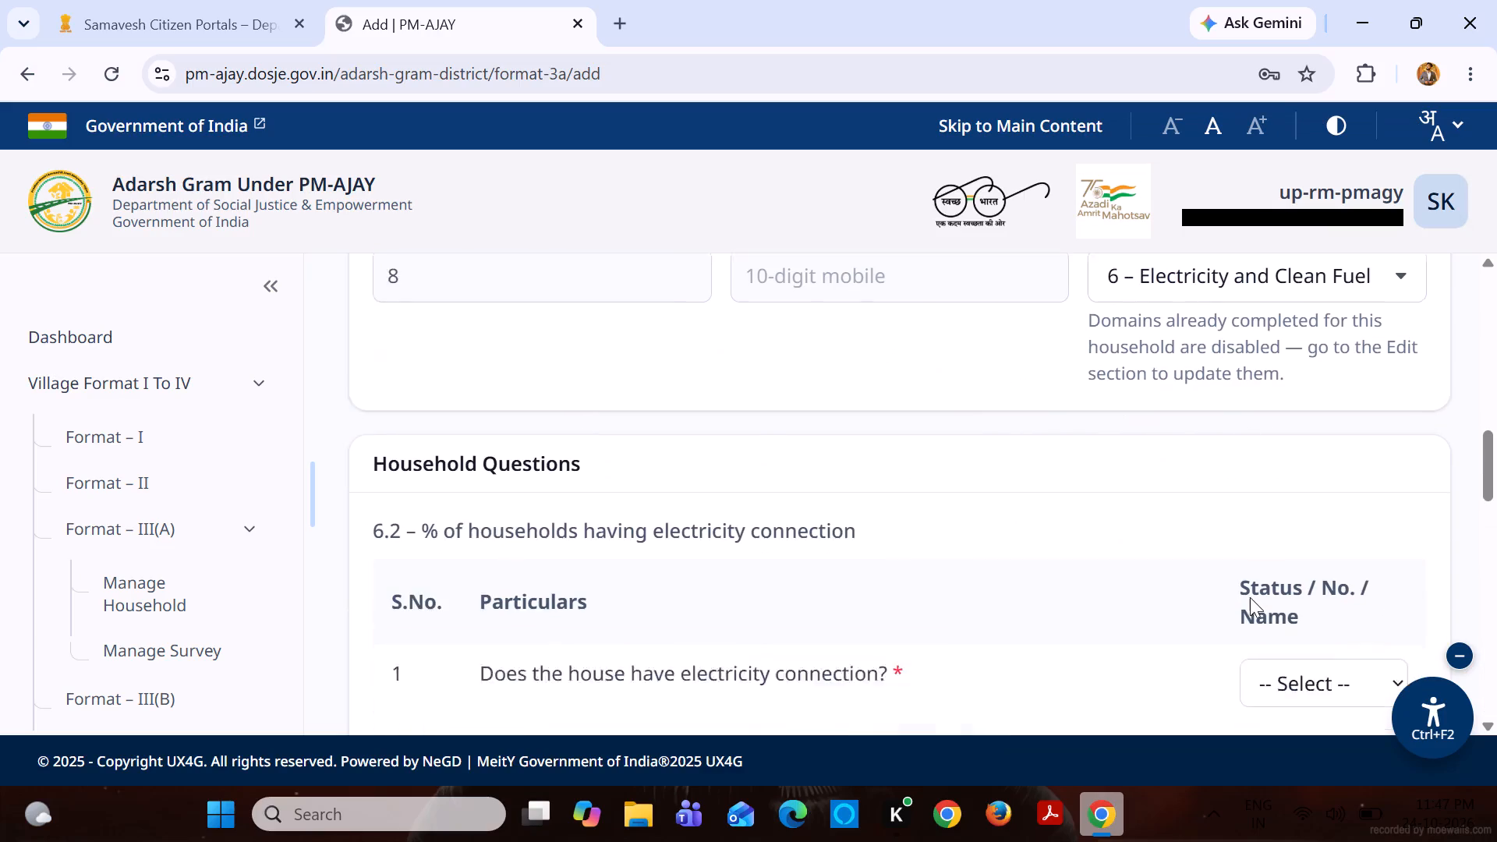
scroll(1250, 597, "down", 2)
left_click(1326, 532)
left_click(1296, 586)
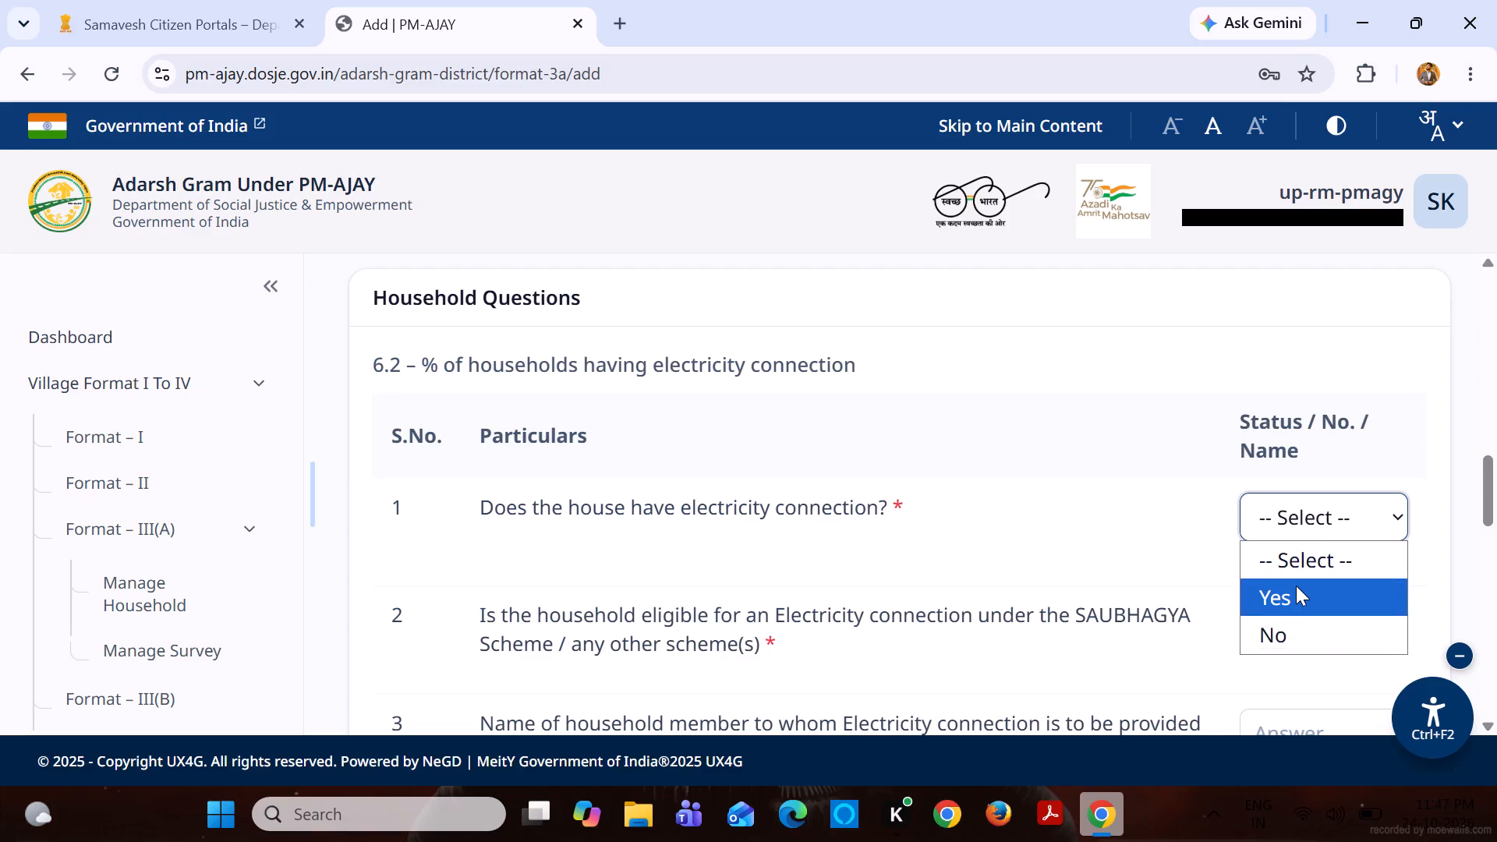
Answer Yes for electricity connection and LED bulb use, answer Yes for clean fuel in 6.4, and submit the Electricity and Clean Fuel domain.
scroll(1296, 586, "down", 7)
left_click(1341, 299)
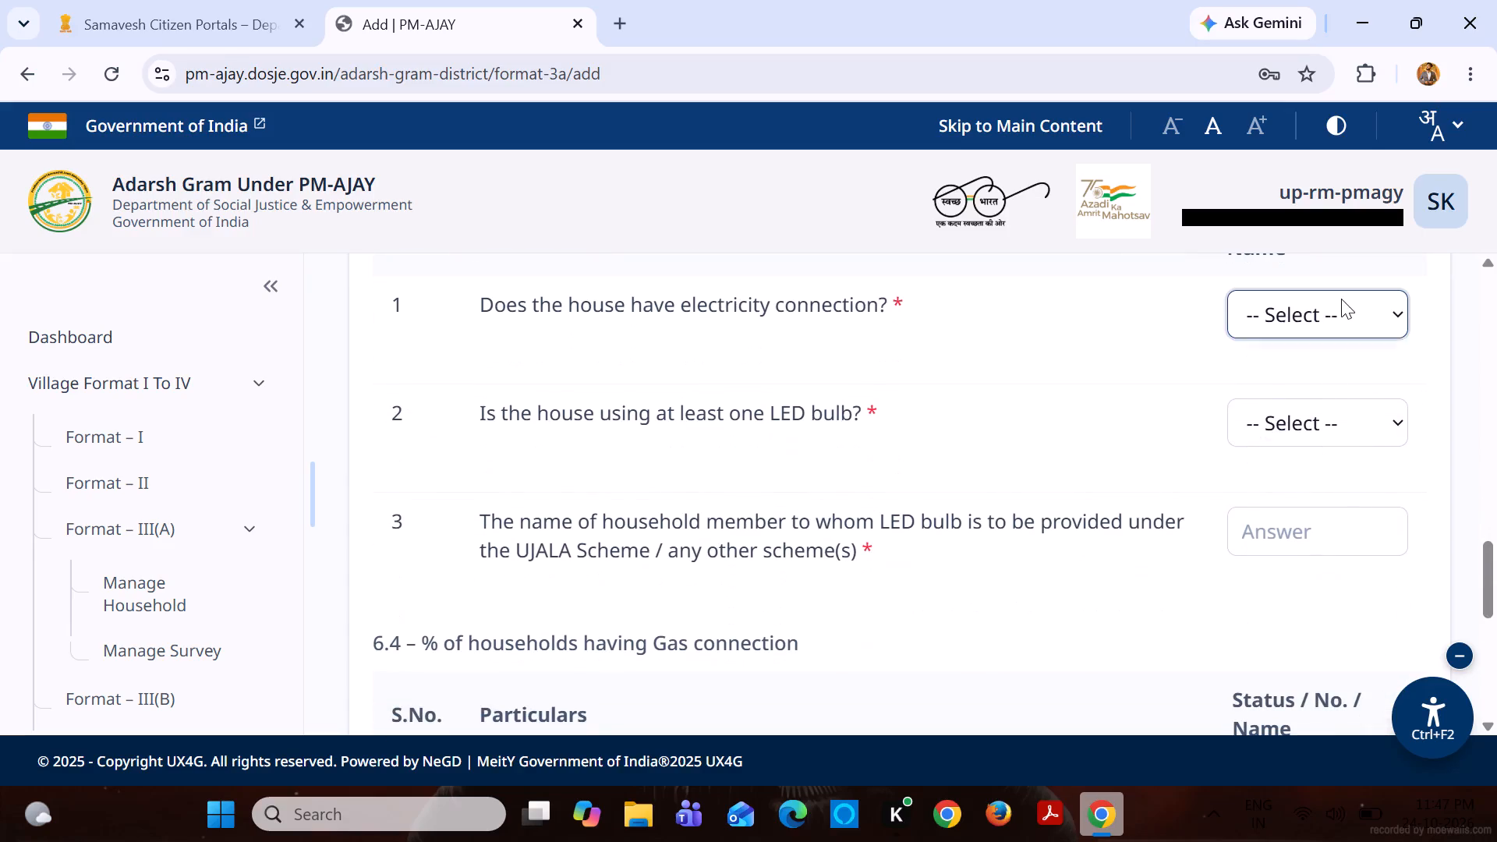
left_click(1278, 390)
left_click_drag(1340, 421, 1291, 488)
left_click(1291, 488)
scroll(1291, 488, "down", 3)
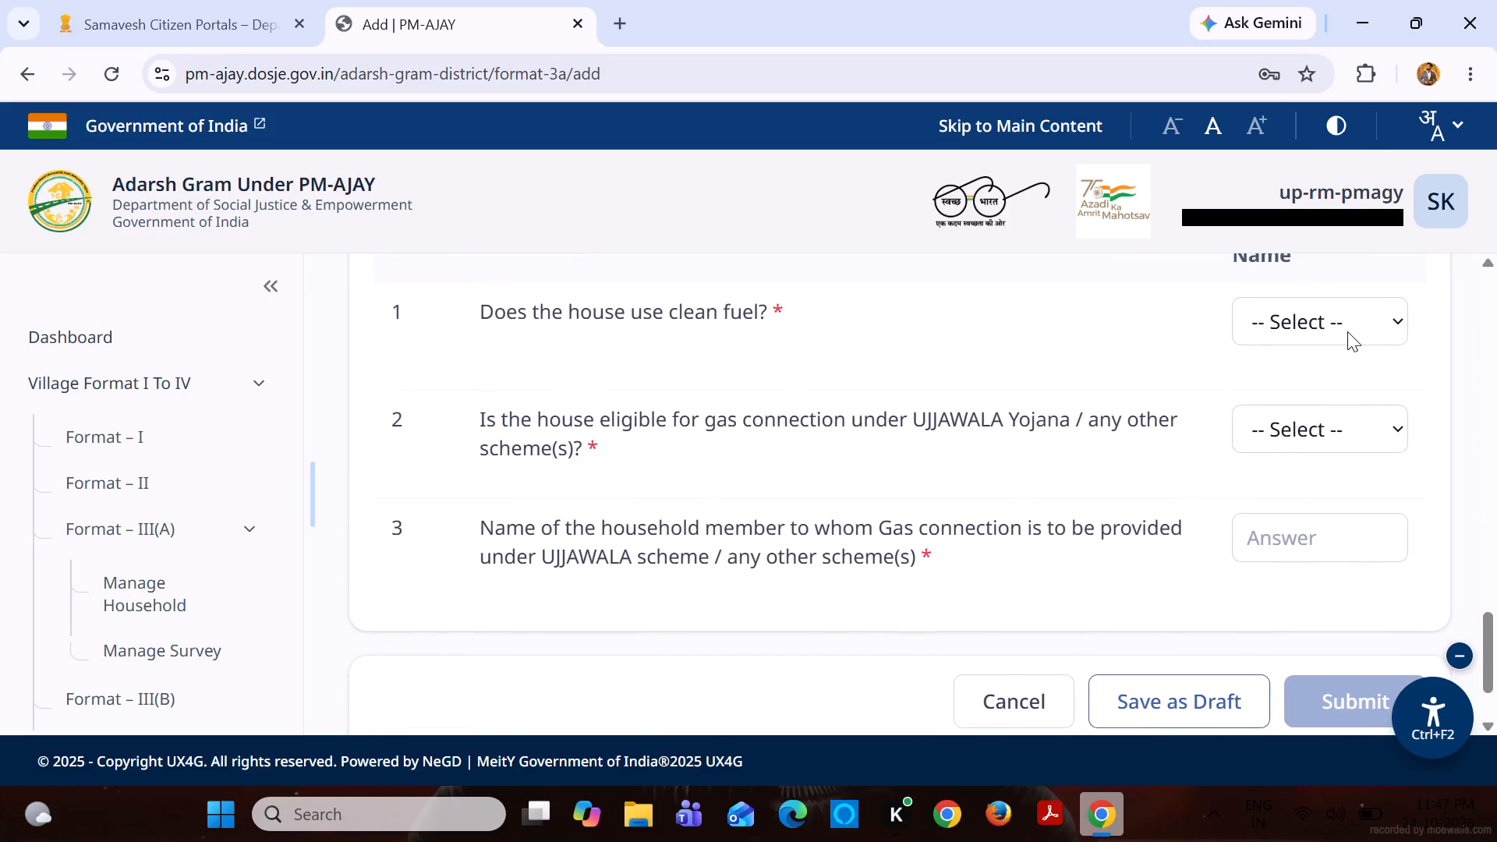
left_click_drag(1347, 331, 1272, 395)
left_click(1272, 395)
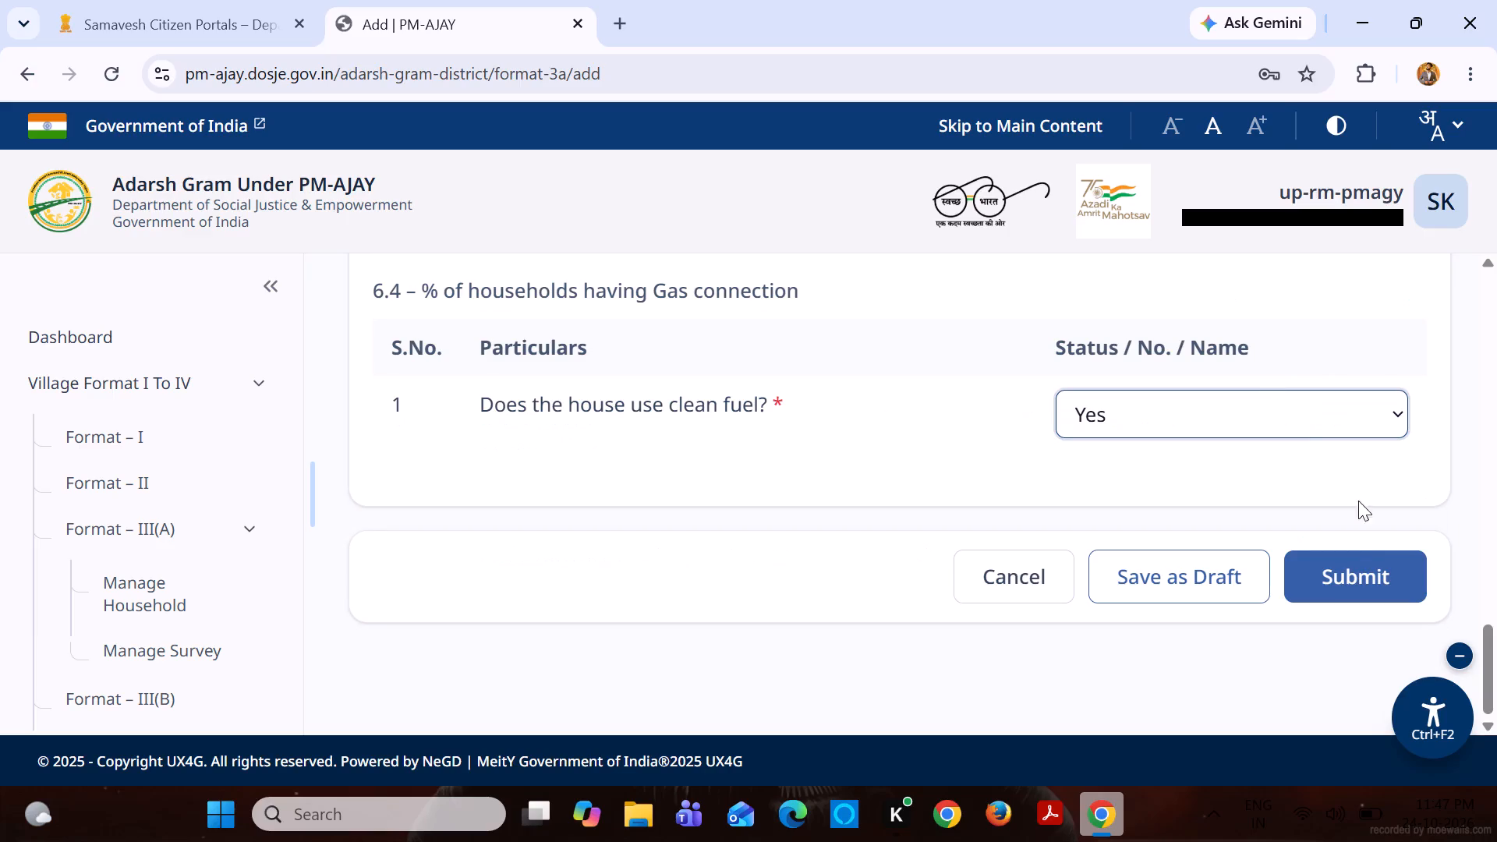
left_click(1371, 561)
Select 7 – Agricultural Practices etc. as the domain, answer No for household involvement in farming in 7.1, and submit it.
left_click(1279, 398)
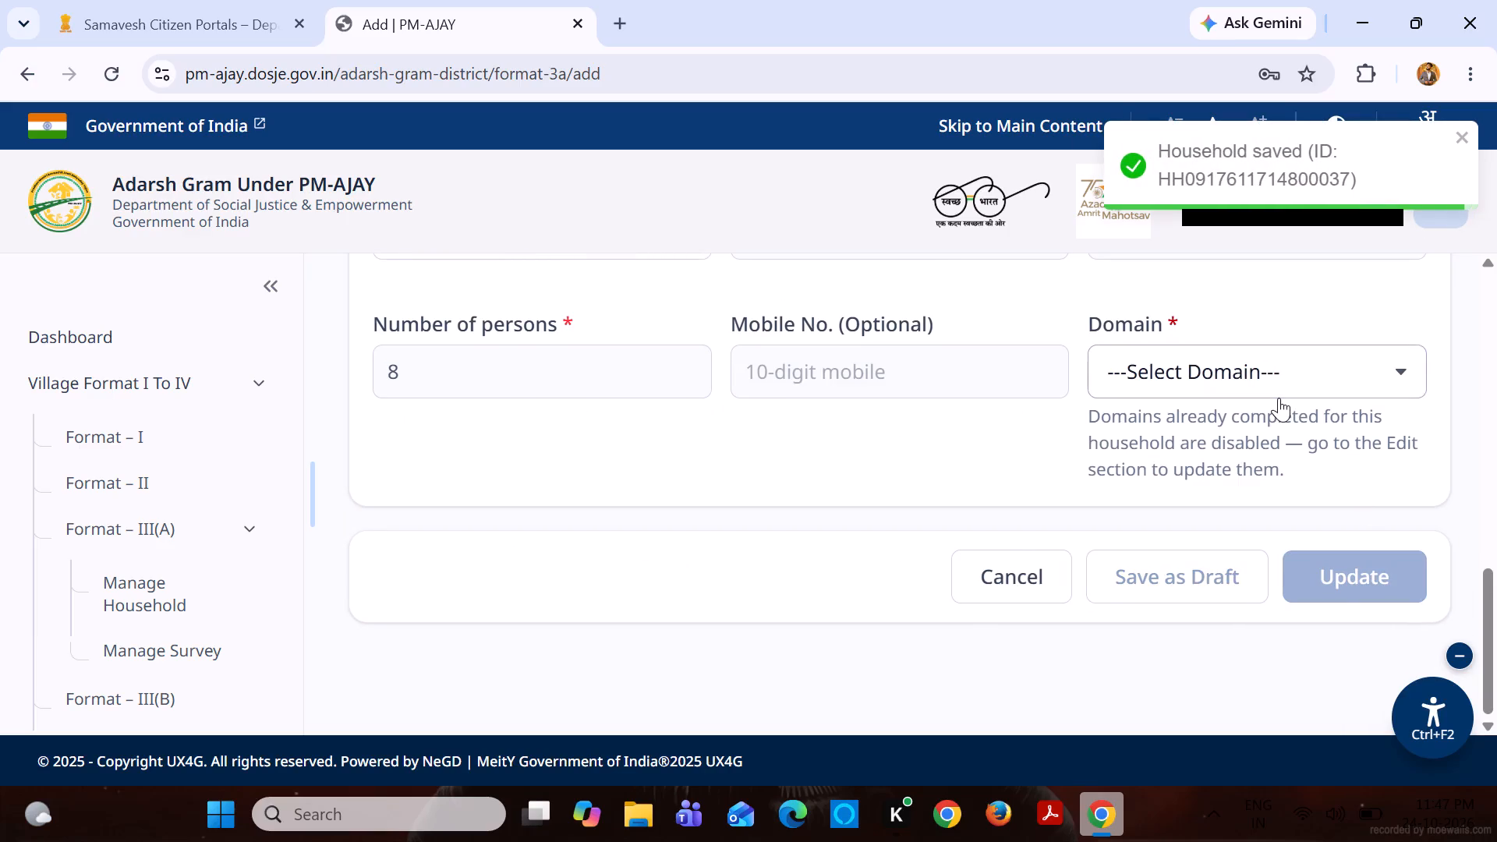
scroll(1241, 568, "down", 3)
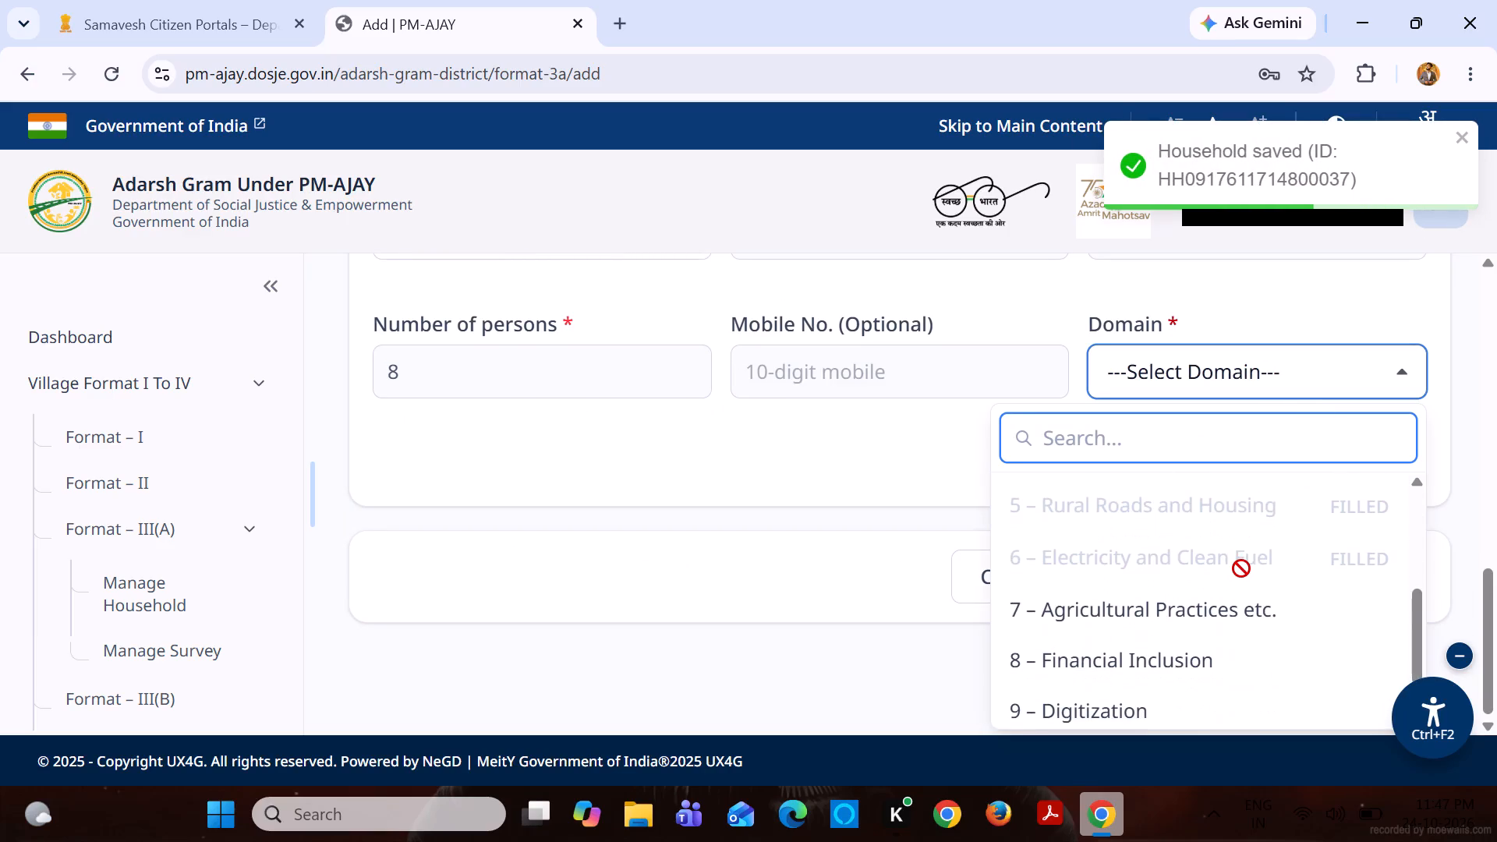
left_click(1183, 604)
scroll(1183, 604, "down", 3)
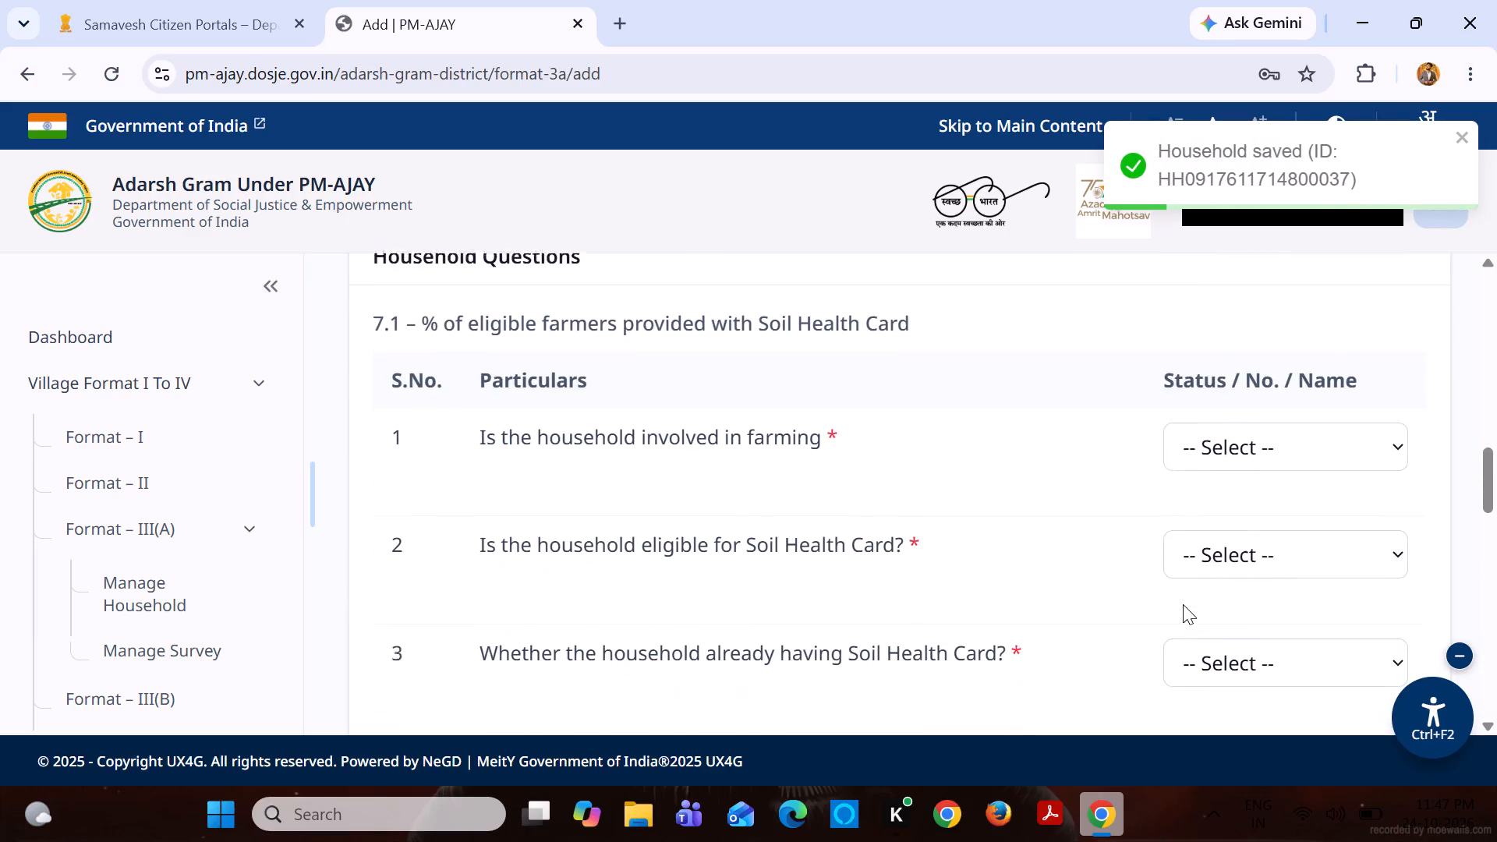
left_click_drag(1293, 440, 1242, 543)
left_click(1242, 543)
scroll(1242, 543, "down", 7)
left_click(1326, 571)
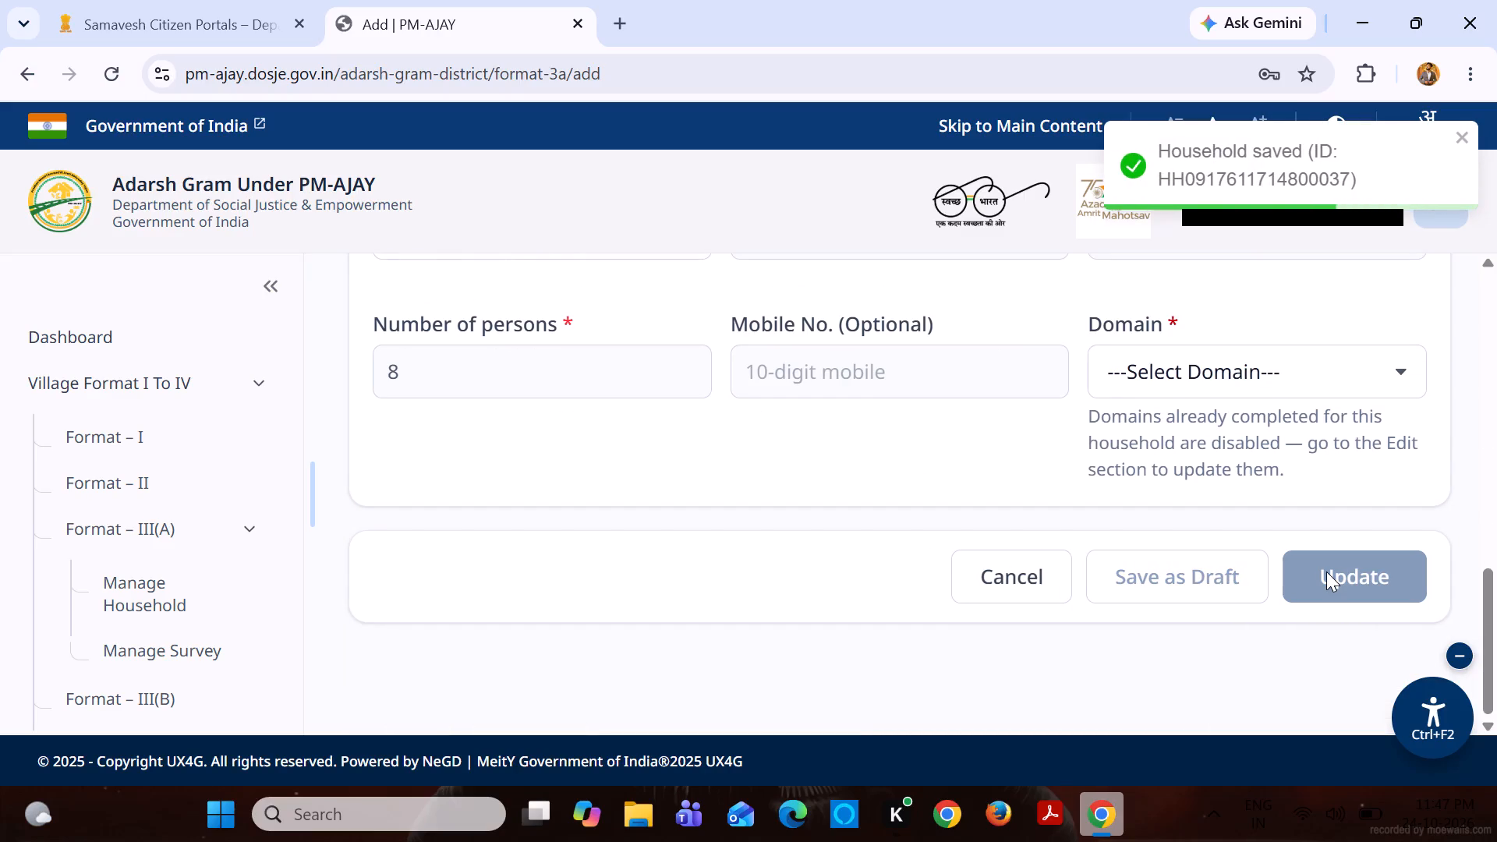
Select 8 – Financial Inclusion as the domain and enter 0 persons above 5 years in 8.1 and 0 members eligible for an account in 8.2.
left_click(1342, 352)
scroll(1279, 479, "down", 6)
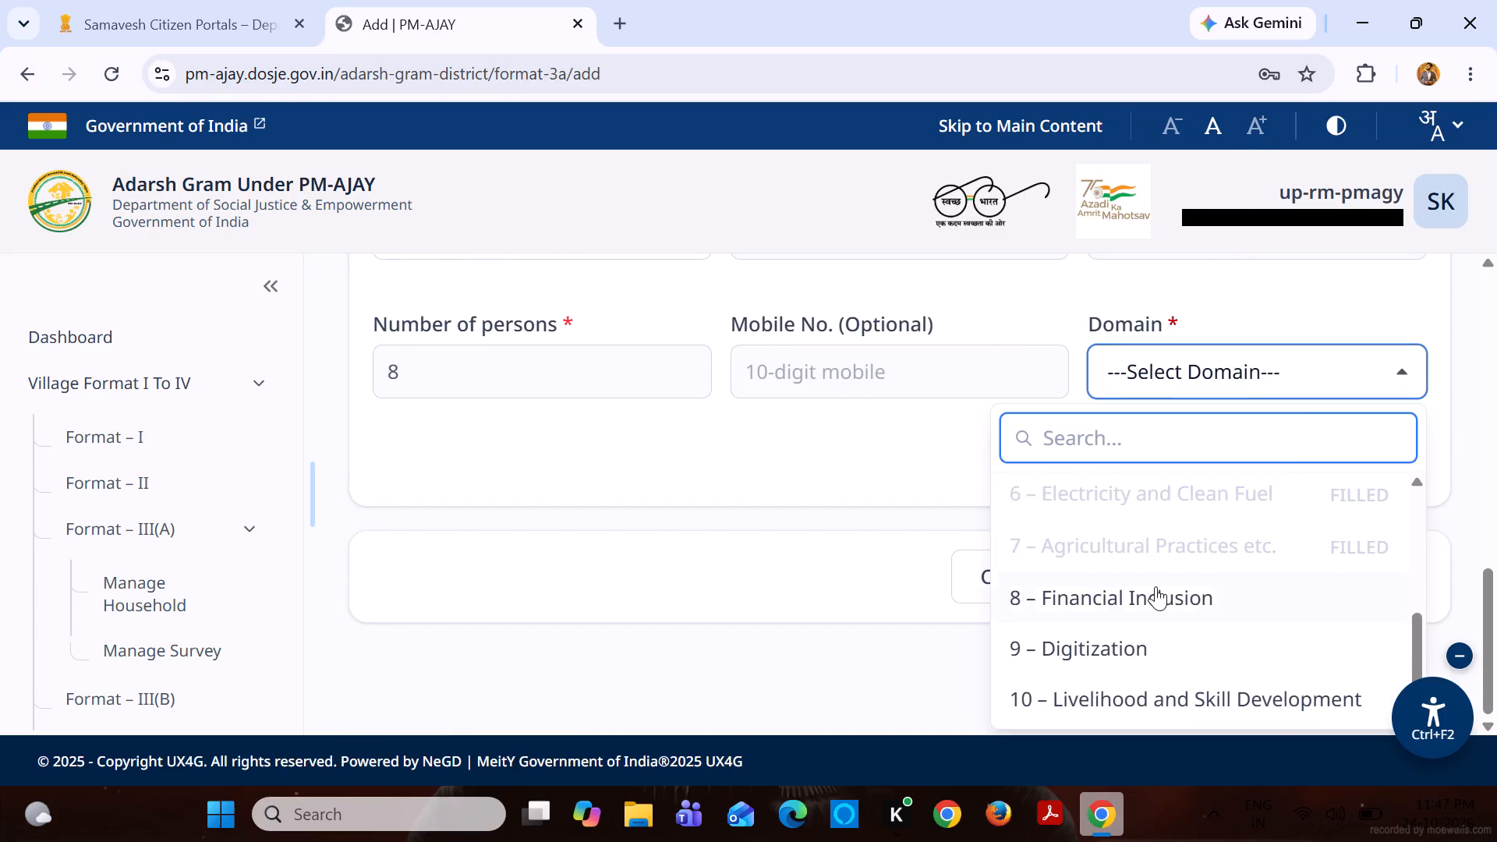
left_click(1155, 586)
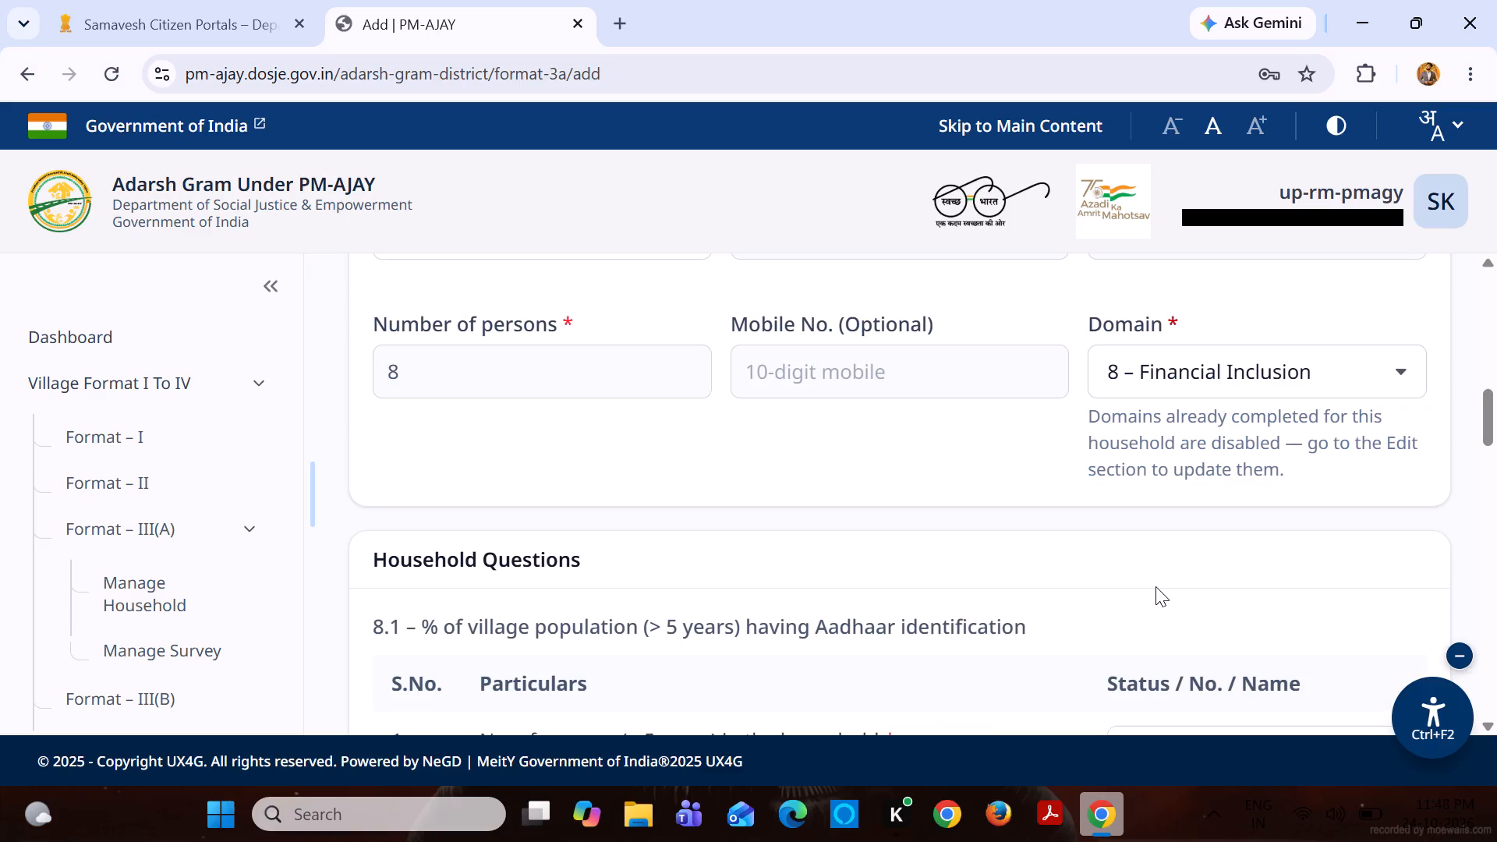
scroll(1155, 586, "down", 1)
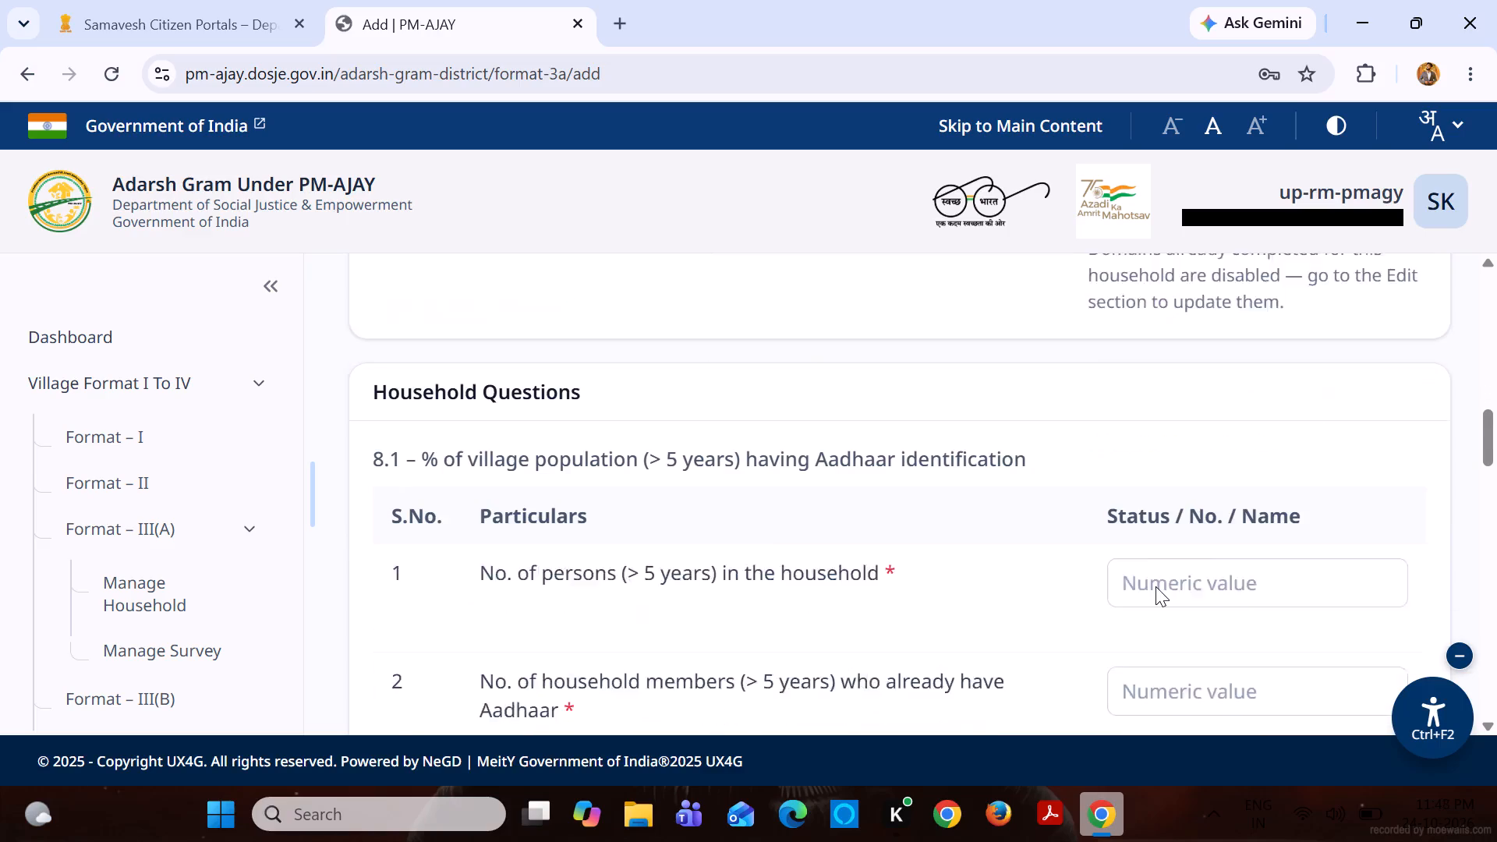
scroll(1155, 586, "down", 1)
left_click(1209, 523)
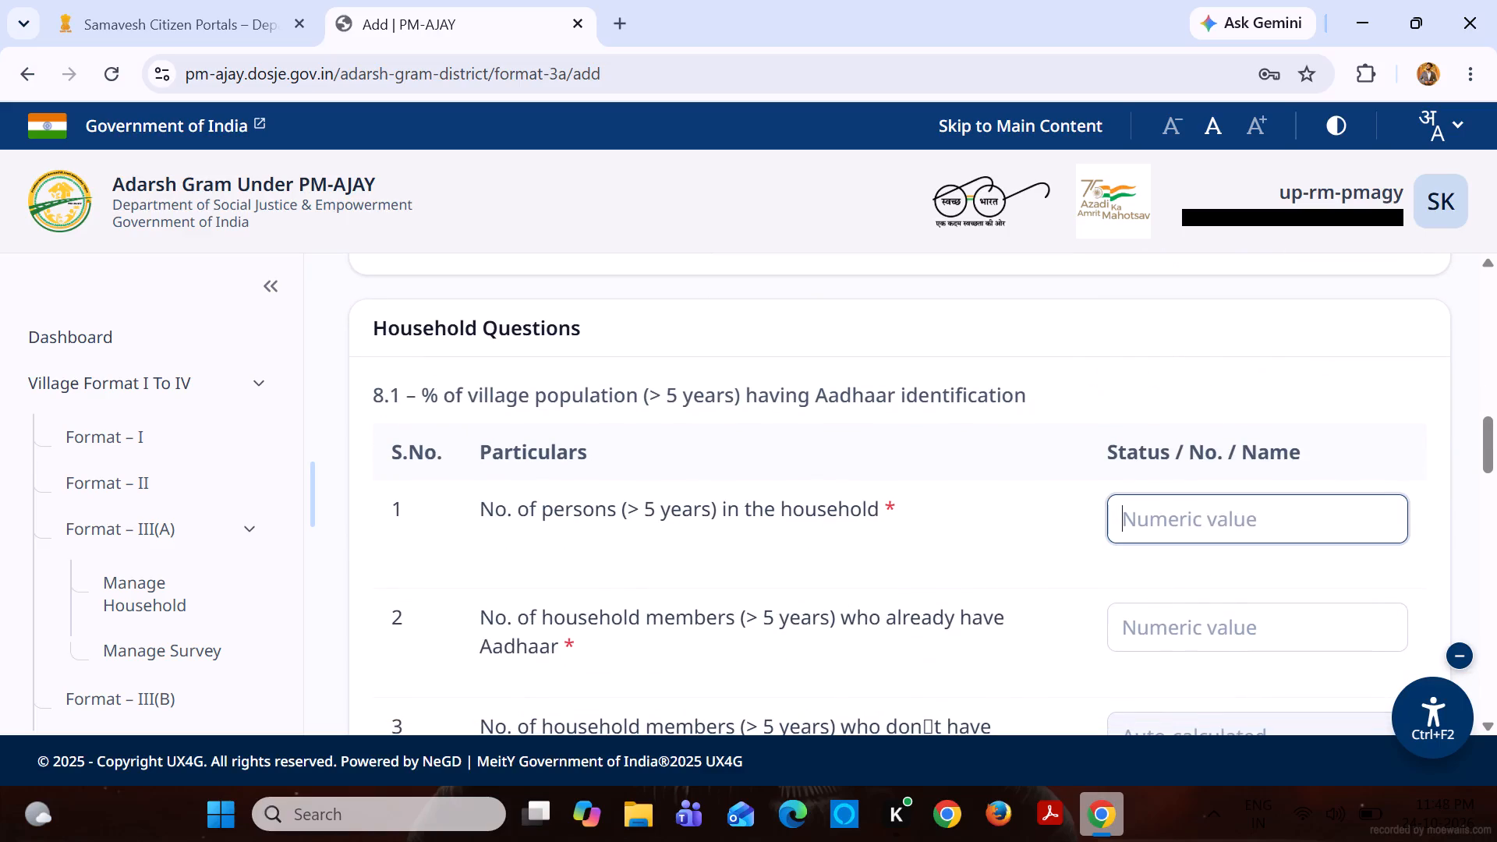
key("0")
scroll(1209, 523, "down", 2)
left_click(1237, 575)
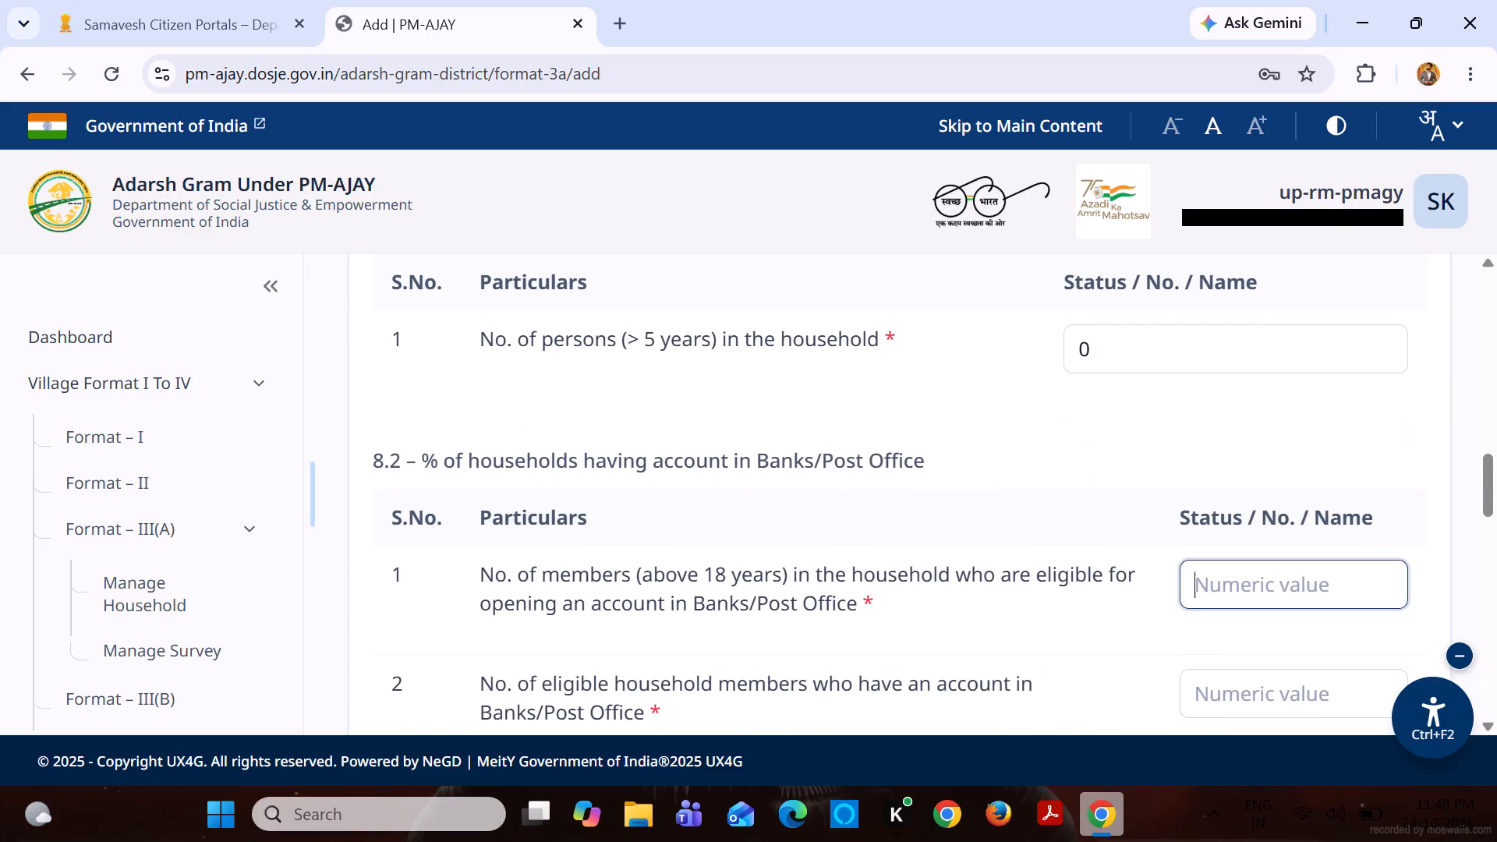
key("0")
Enter 0 persons eligible for PMSBY in 8.3 and 0 members eligible for PMJJBY in 8.4, and submit the Financial Inclusion domain.
scroll(1237, 575, "down", 3)
left_click(1350, 550)
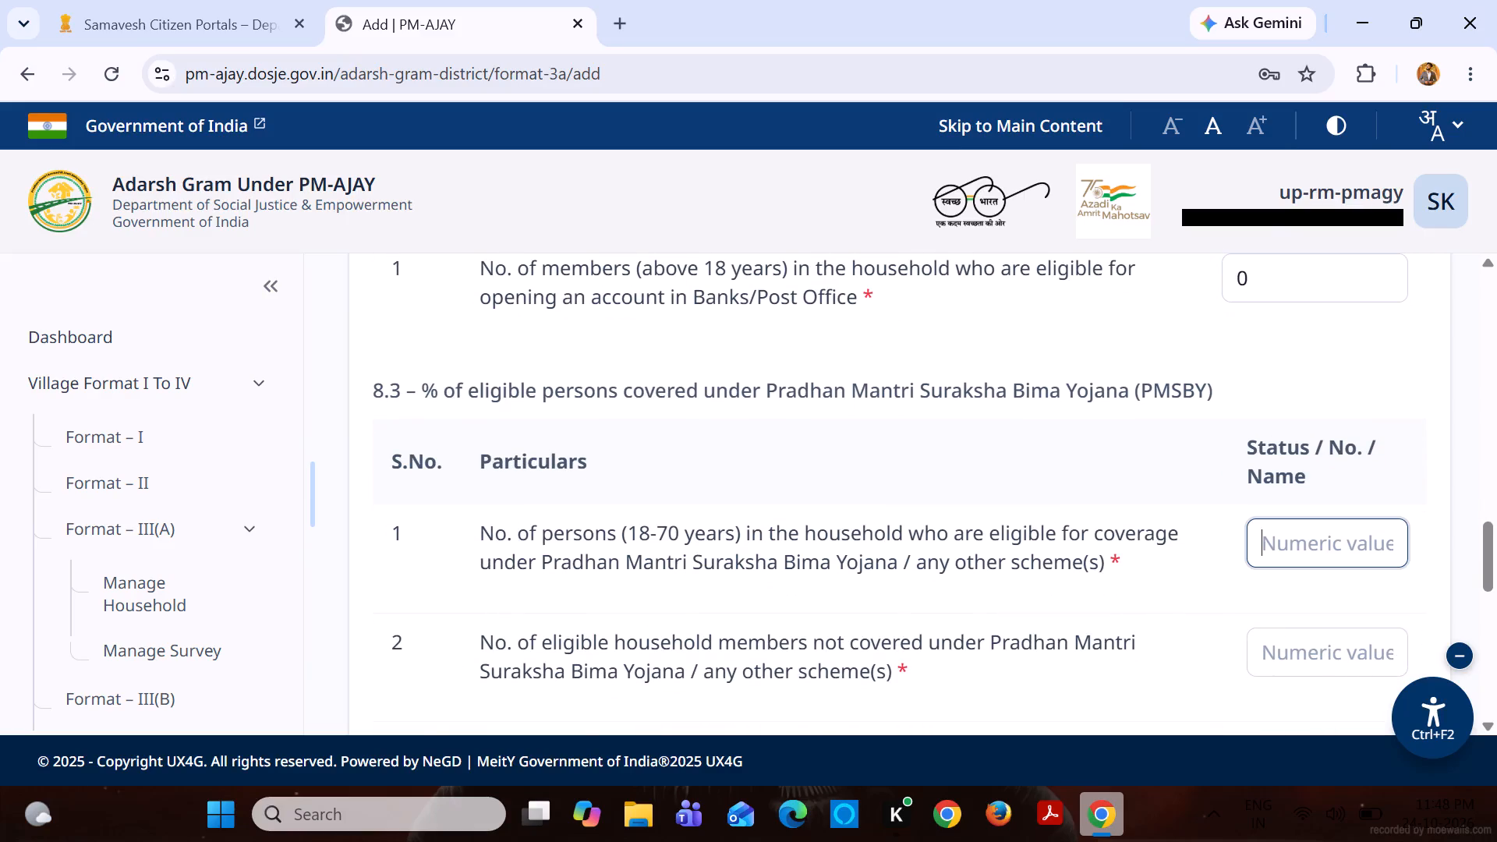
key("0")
scroll(1350, 550, "down", 2)
left_click(1329, 554)
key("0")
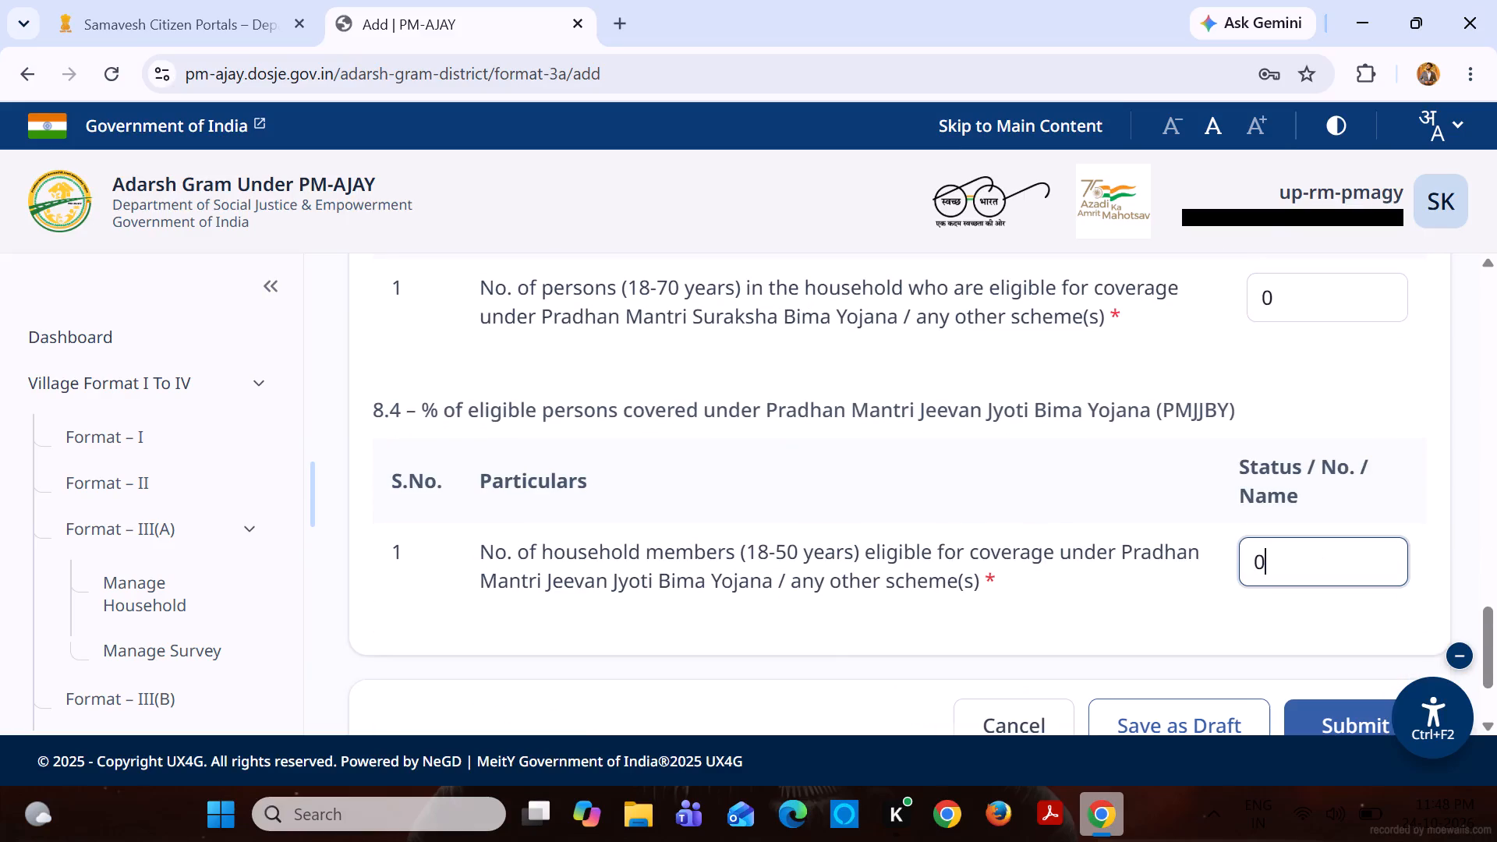
scroll(1329, 554, "down", 3)
left_click(1351, 555)
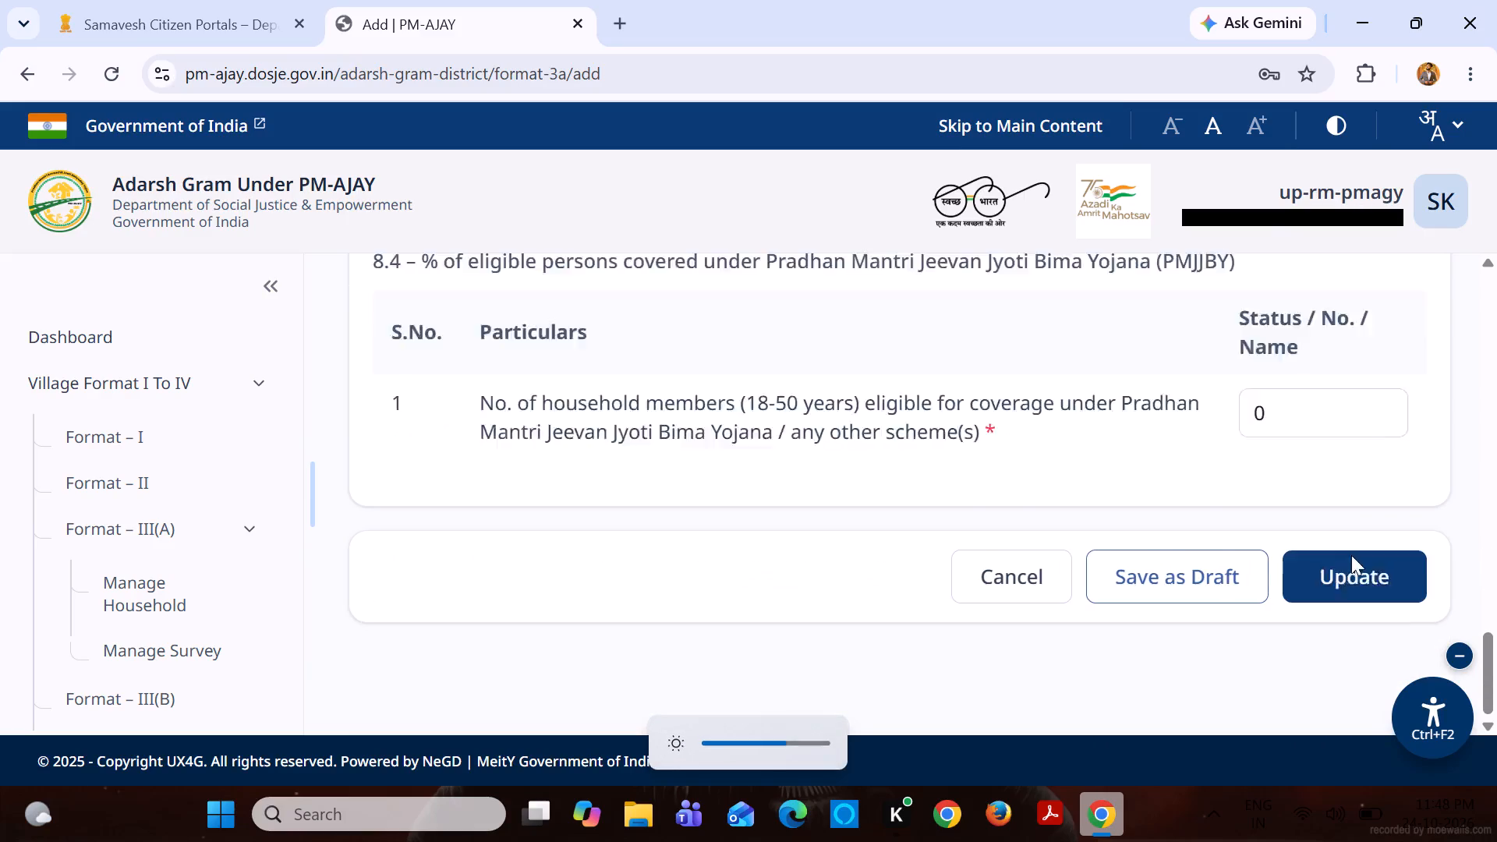
Select 9 – Digitization as the domain, enter 0 members eligible for PMGDISHA training in 9.3, and submit it.
left_click(1319, 384)
scroll(1252, 534, "down", 4)
left_click(1137, 645)
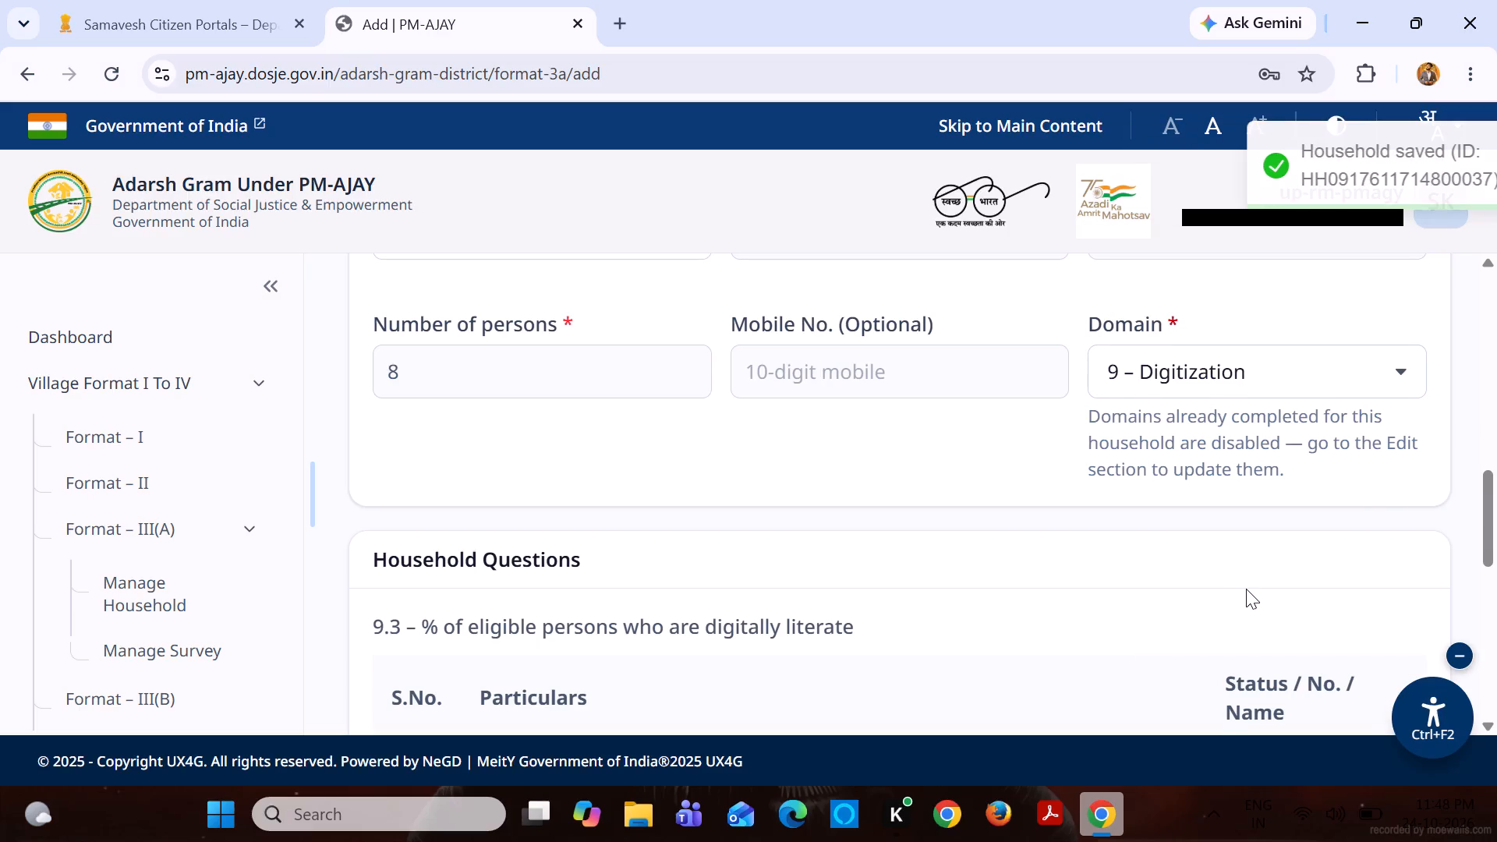
scroll(1246, 589, "down", 3)
left_click(1279, 596)
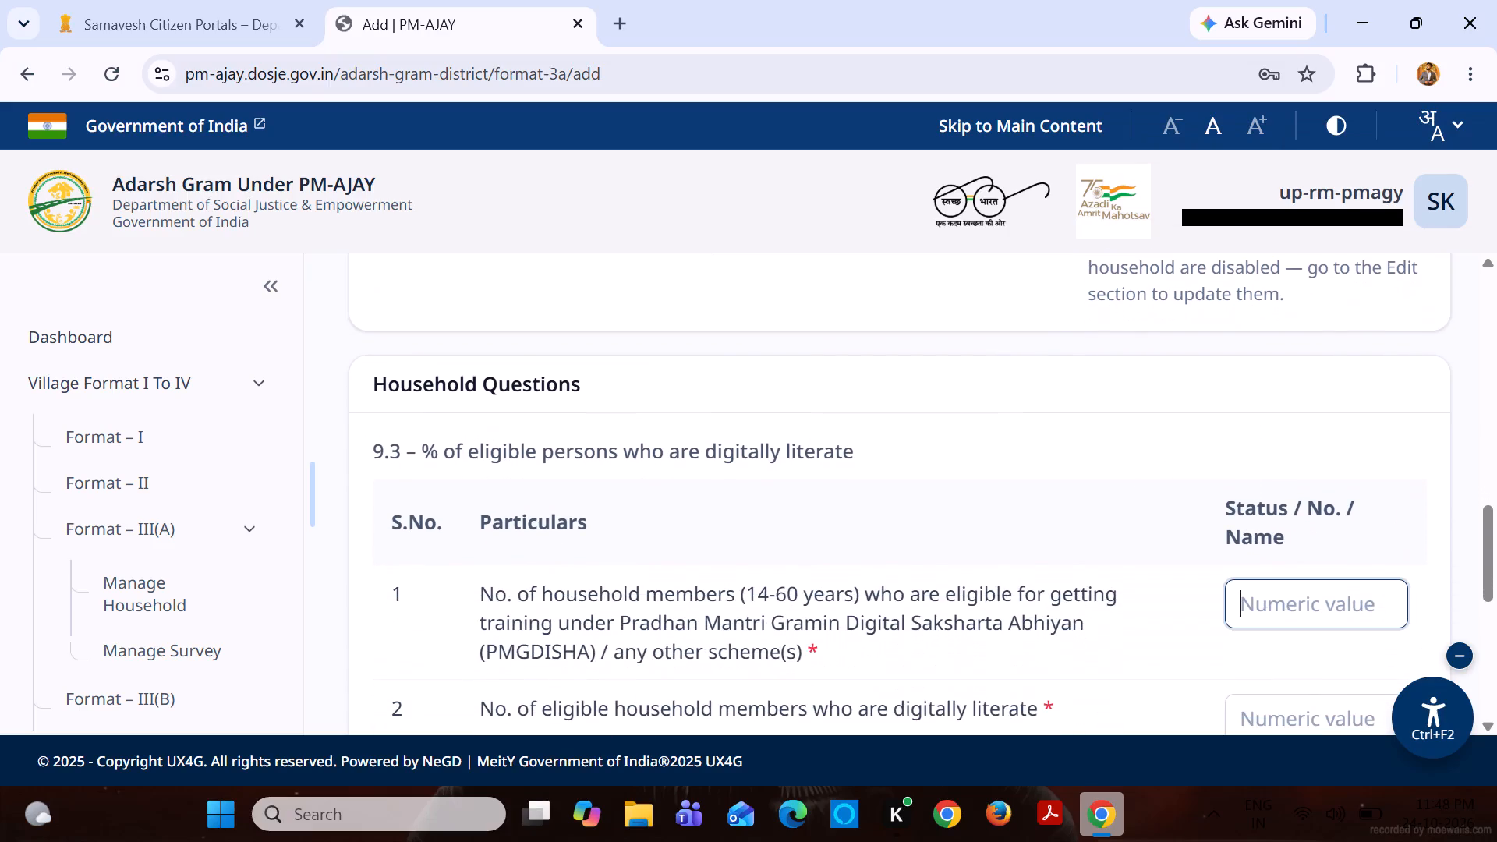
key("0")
scroll(1279, 596, "down", 3)
left_click(1352, 569)
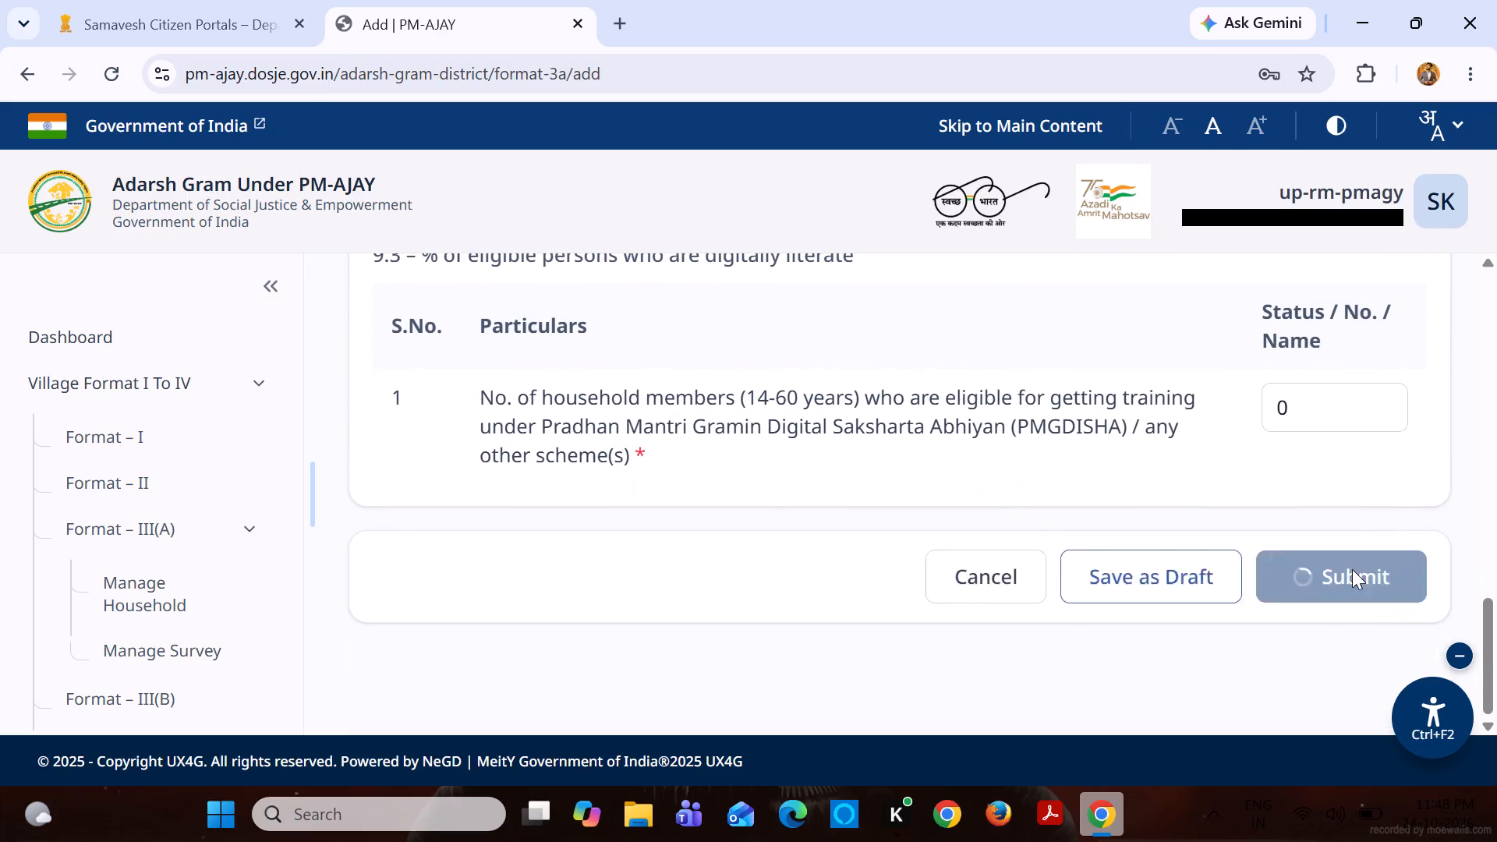
Select 10 – Livelihood and Skill Development as the domain and enter 0 youth eligible for skill training in 10.1 and bank linked loans in 10.2.
left_click(1332, 389)
scroll(1295, 540, "down", 7)
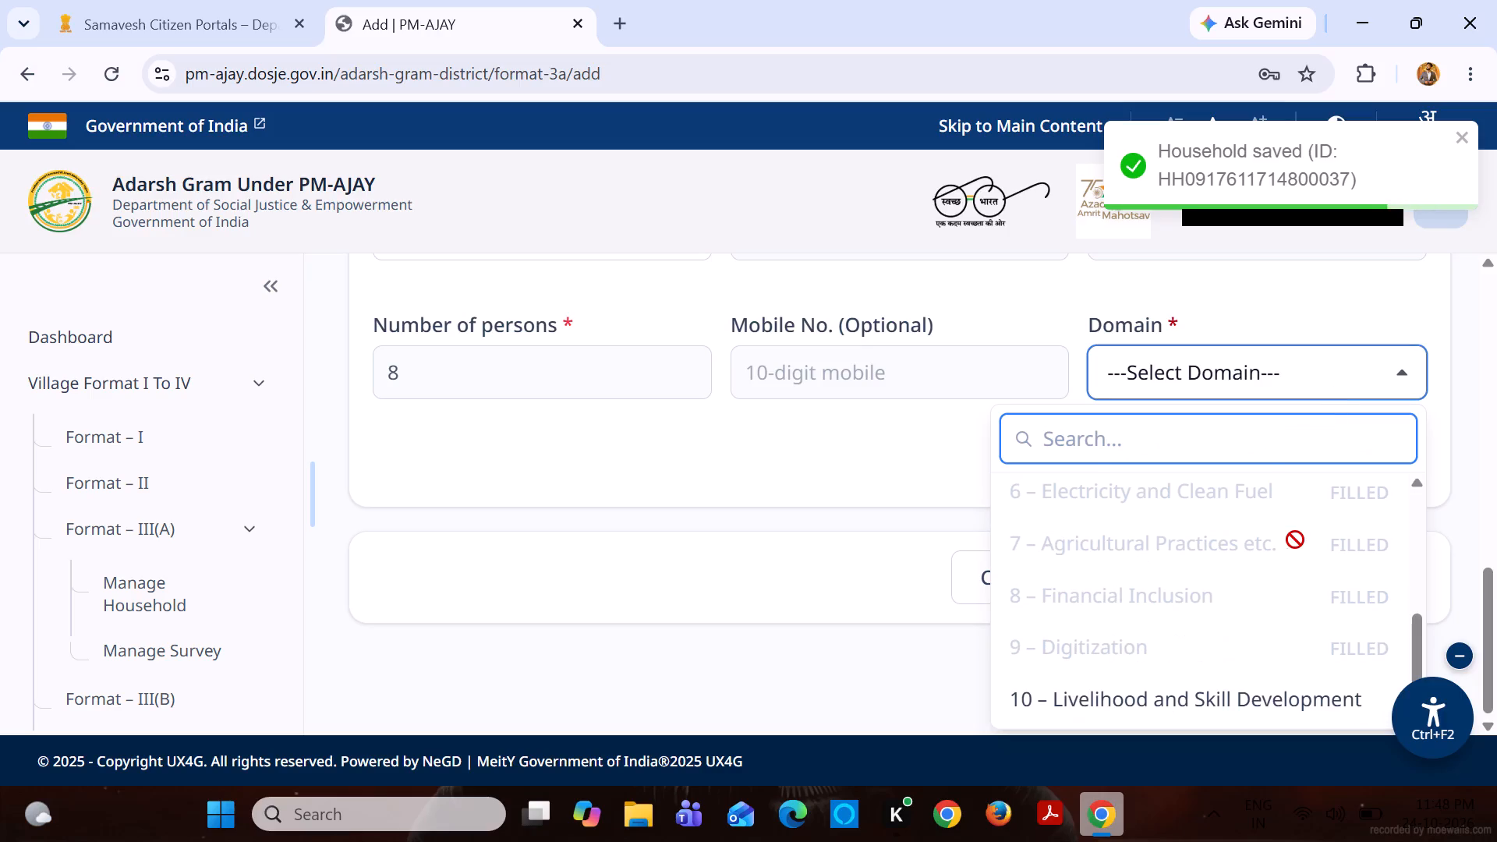
left_click(1193, 683)
scroll(1234, 497, "down", 3)
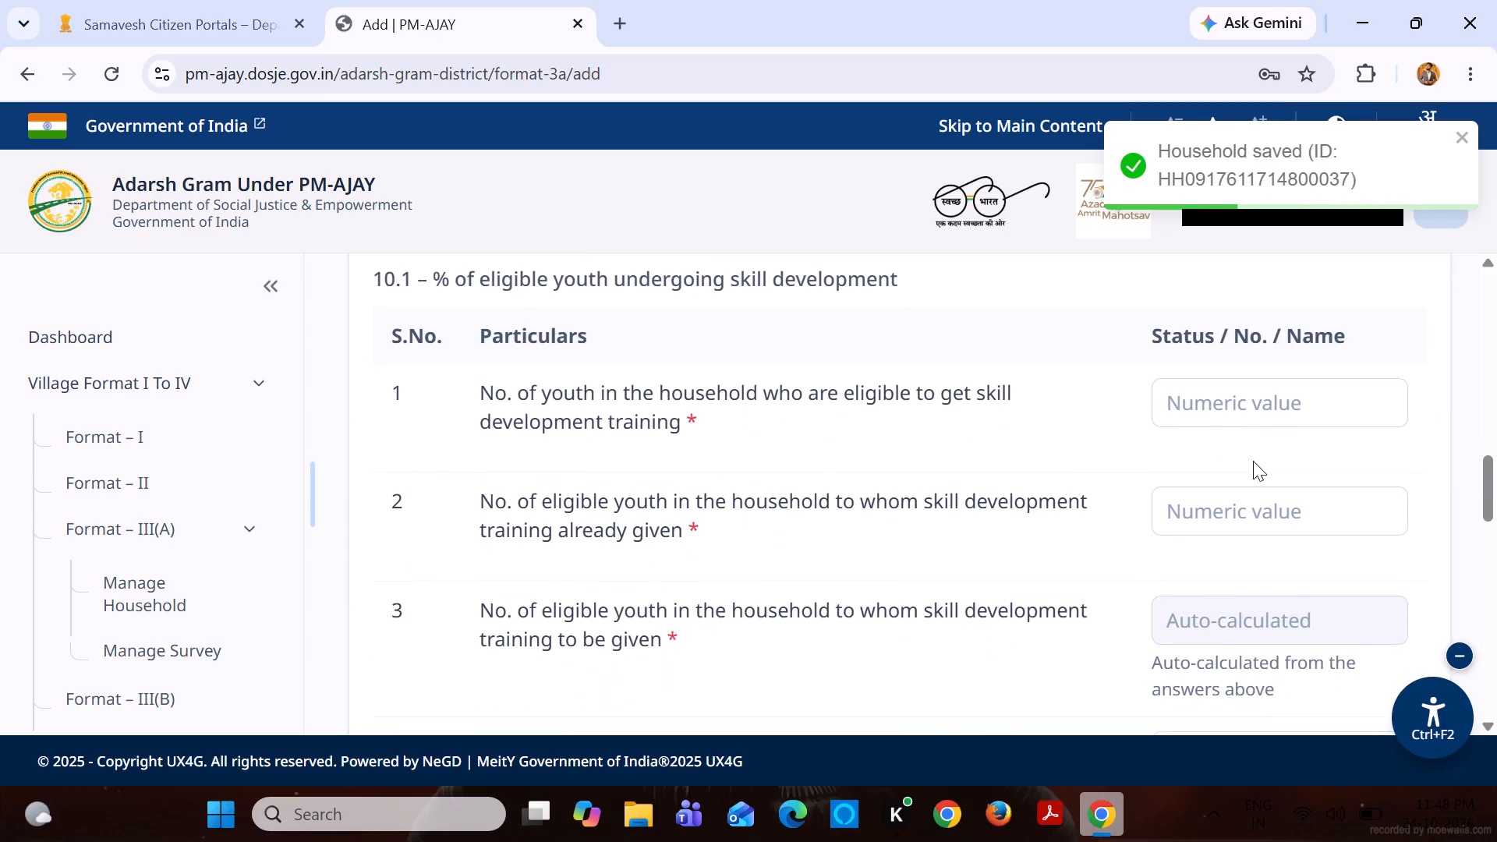
left_click(1233, 403)
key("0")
scroll(1233, 403, "down", 2)
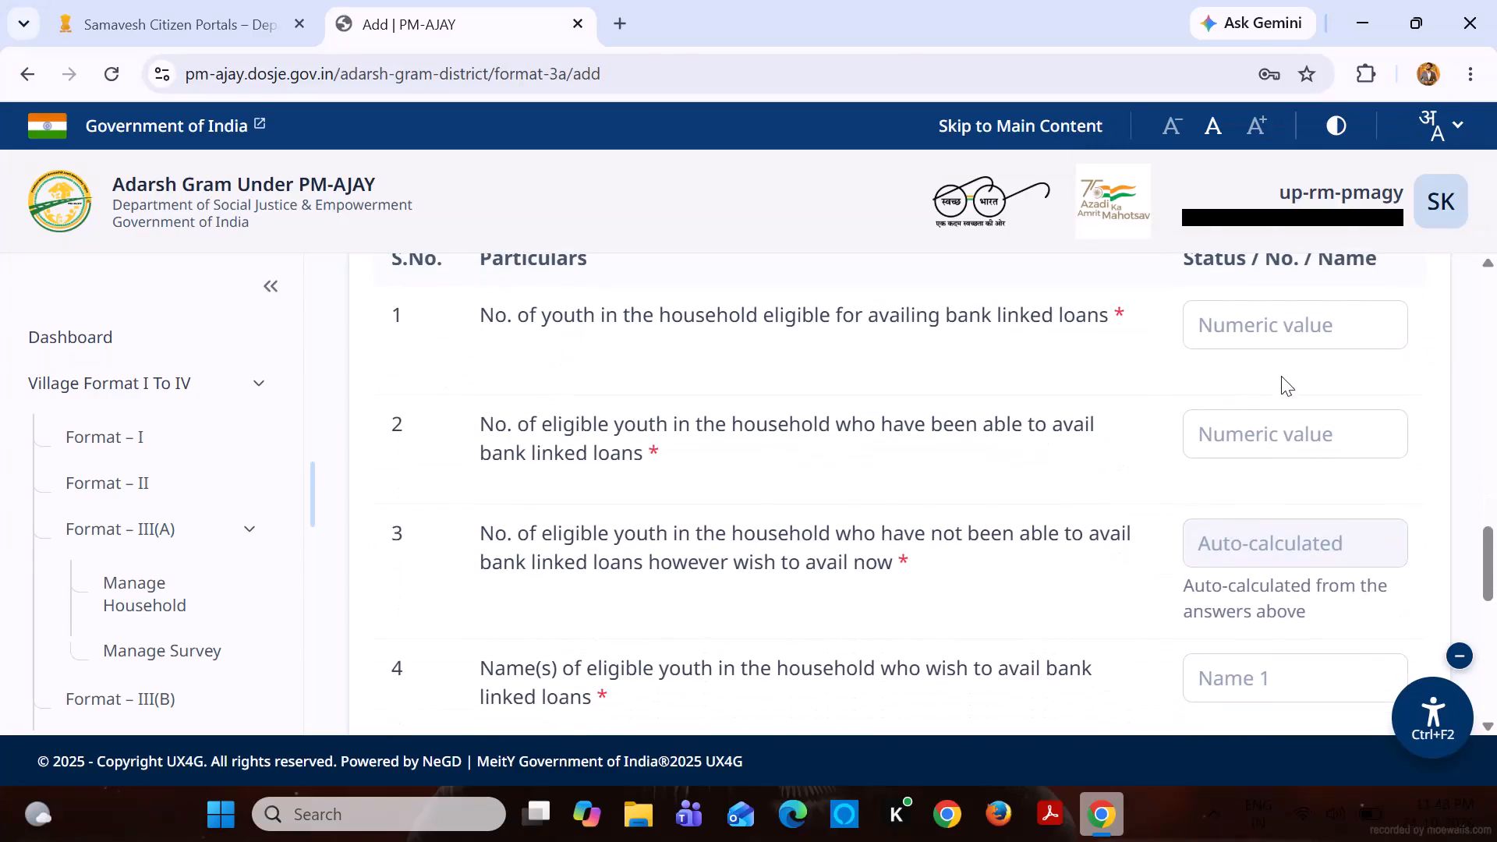
left_click(1255, 311)
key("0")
Answer No for self-help group membership in 10.3, enter 0 members wishing to join, and submit the Livelihood and Skill Development domain.
scroll(1255, 311, "down", 1)
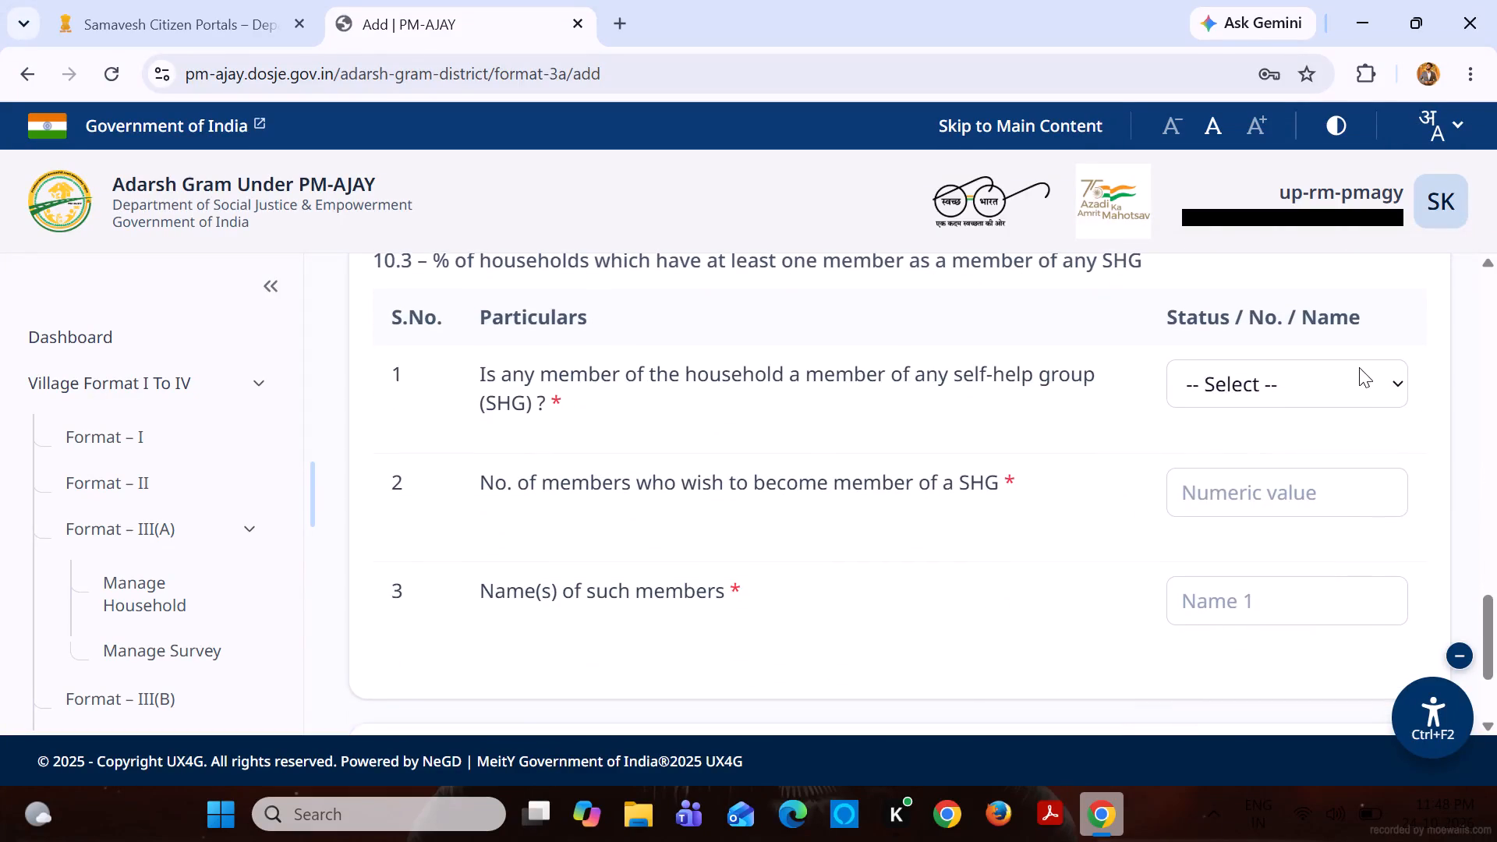
left_click_drag(1361, 368, 1226, 485)
left_click(1226, 485)
left_click(1226, 485)
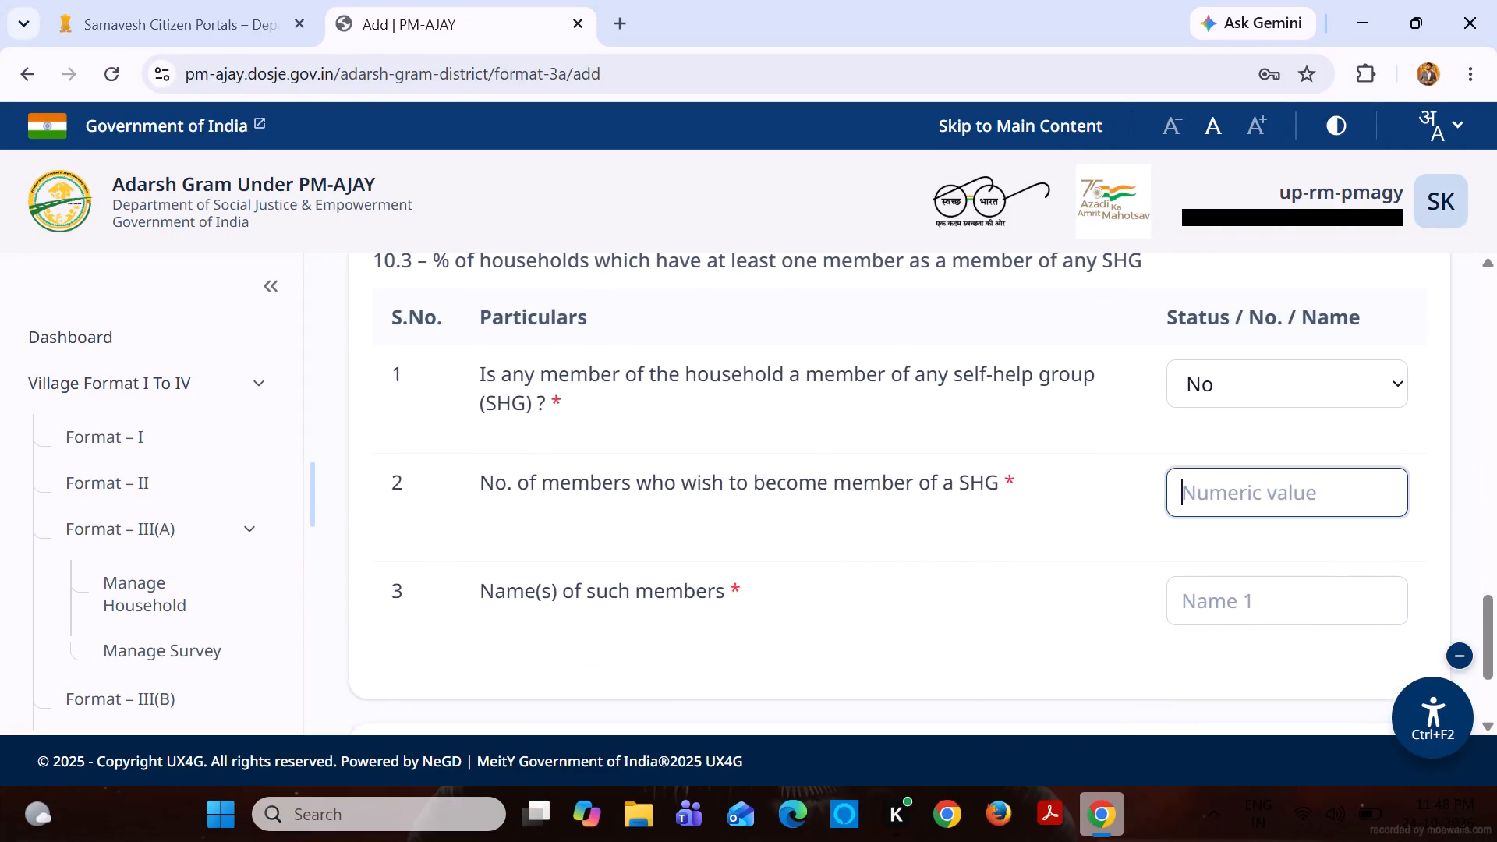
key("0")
left_click(1348, 649)
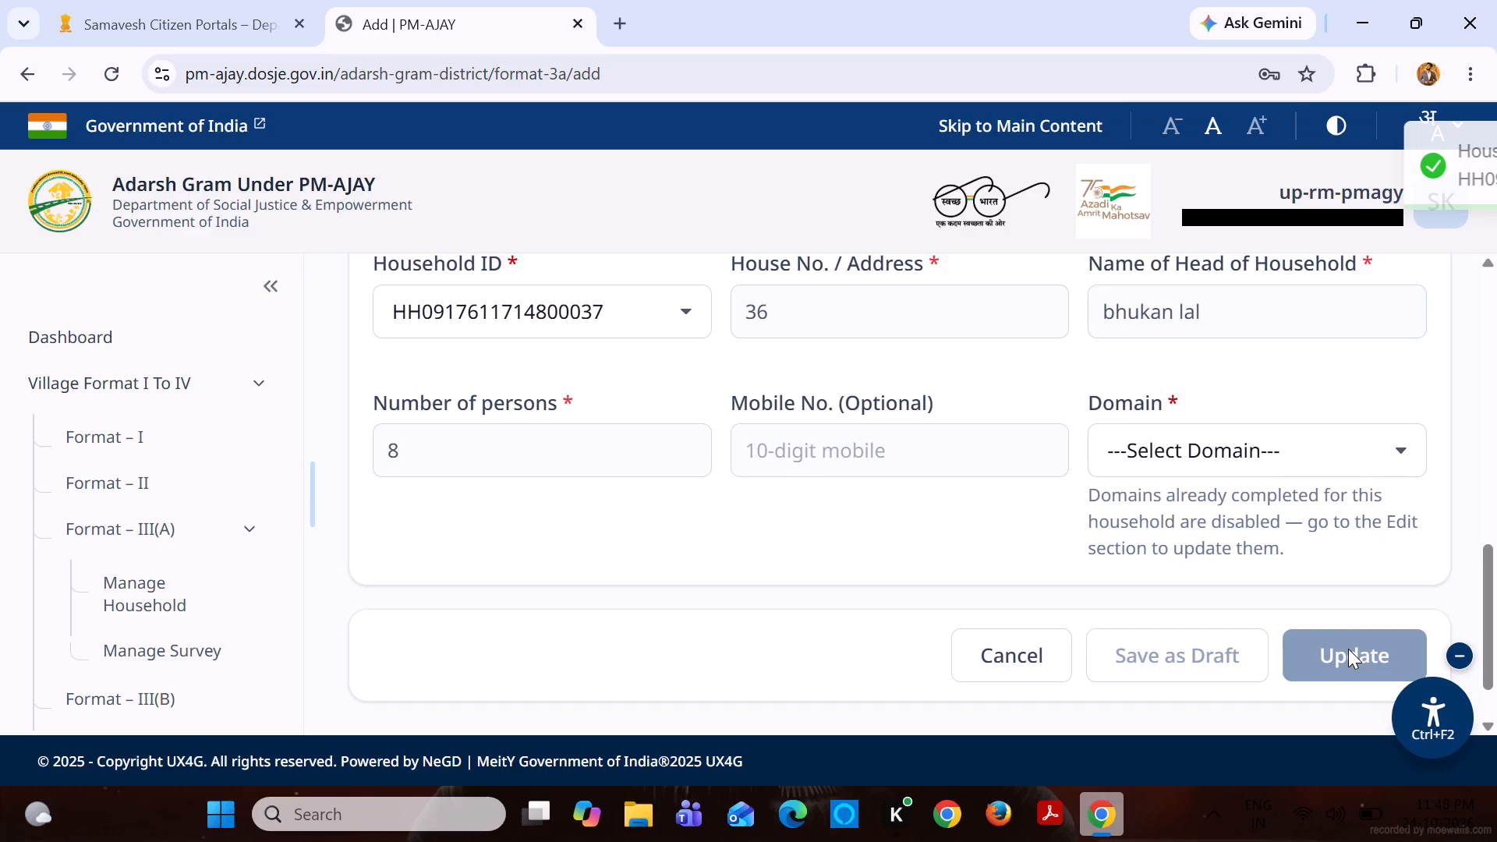
left_click(1354, 449)
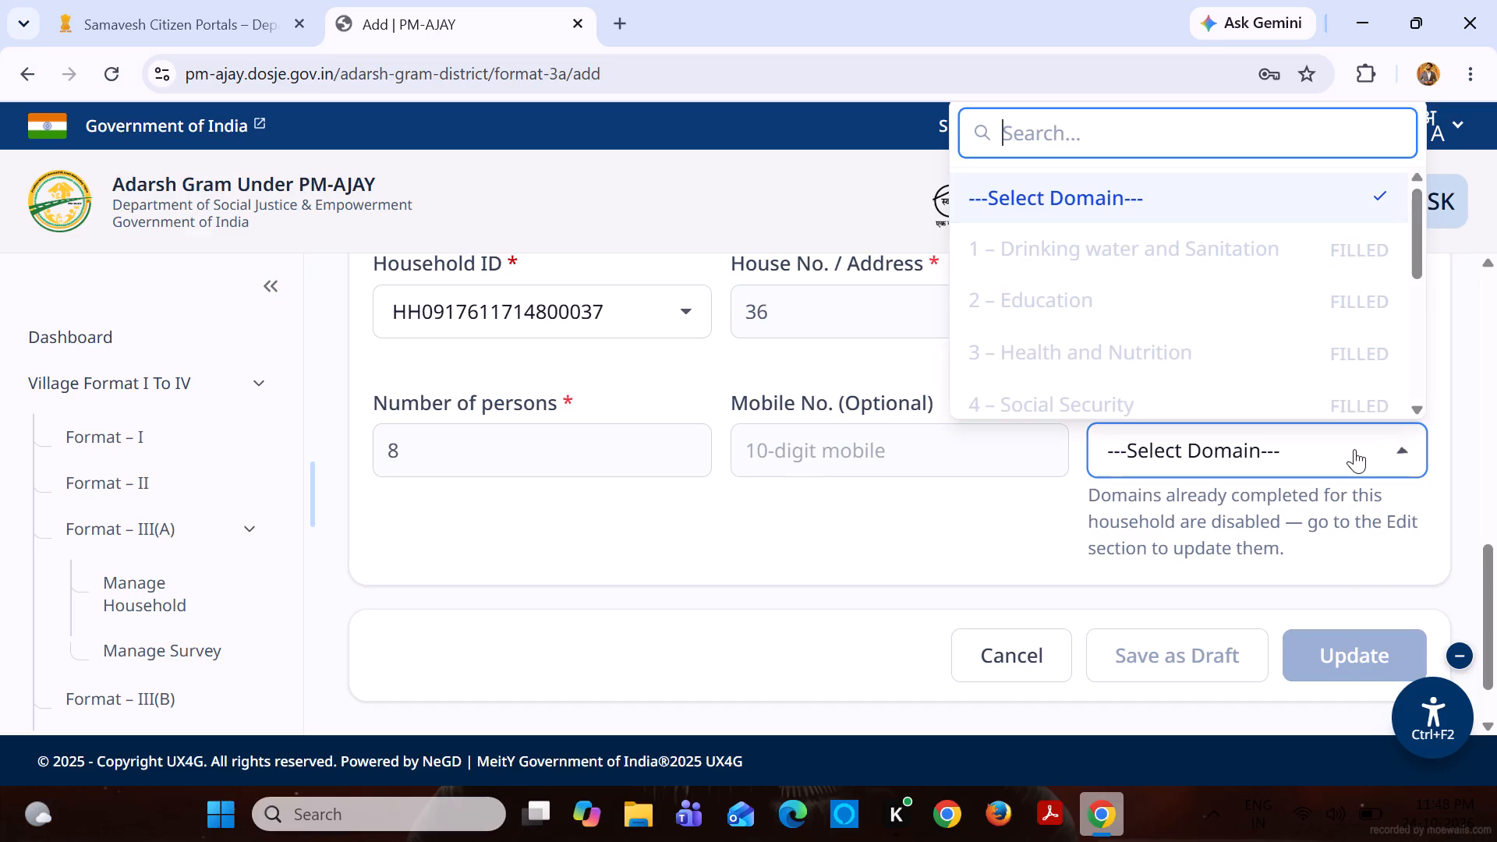
scroll(1249, 375, "down", 7)
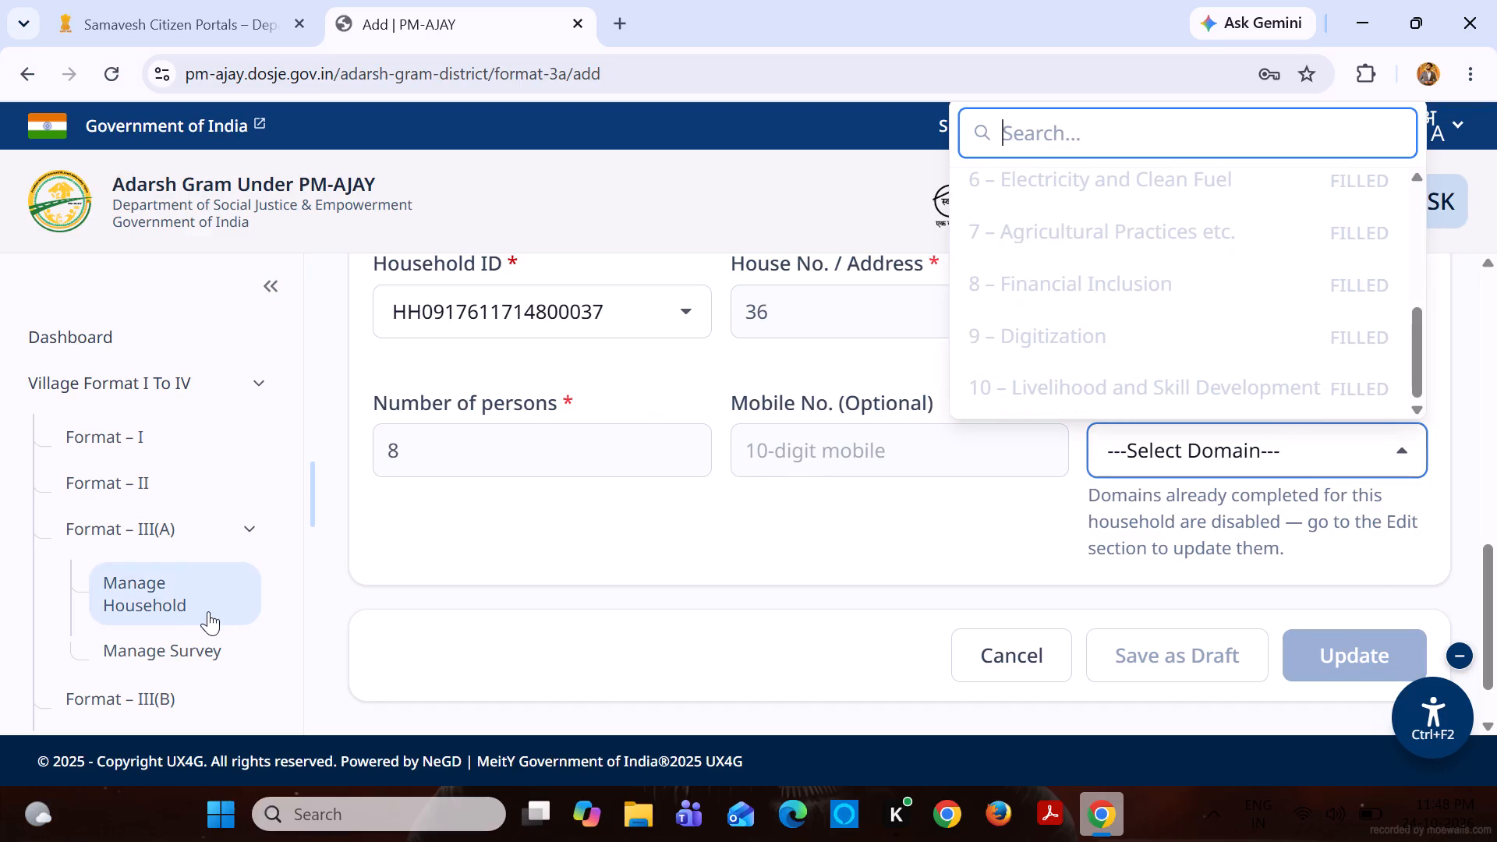
left_click(205, 611)
left_click(1117, 341)
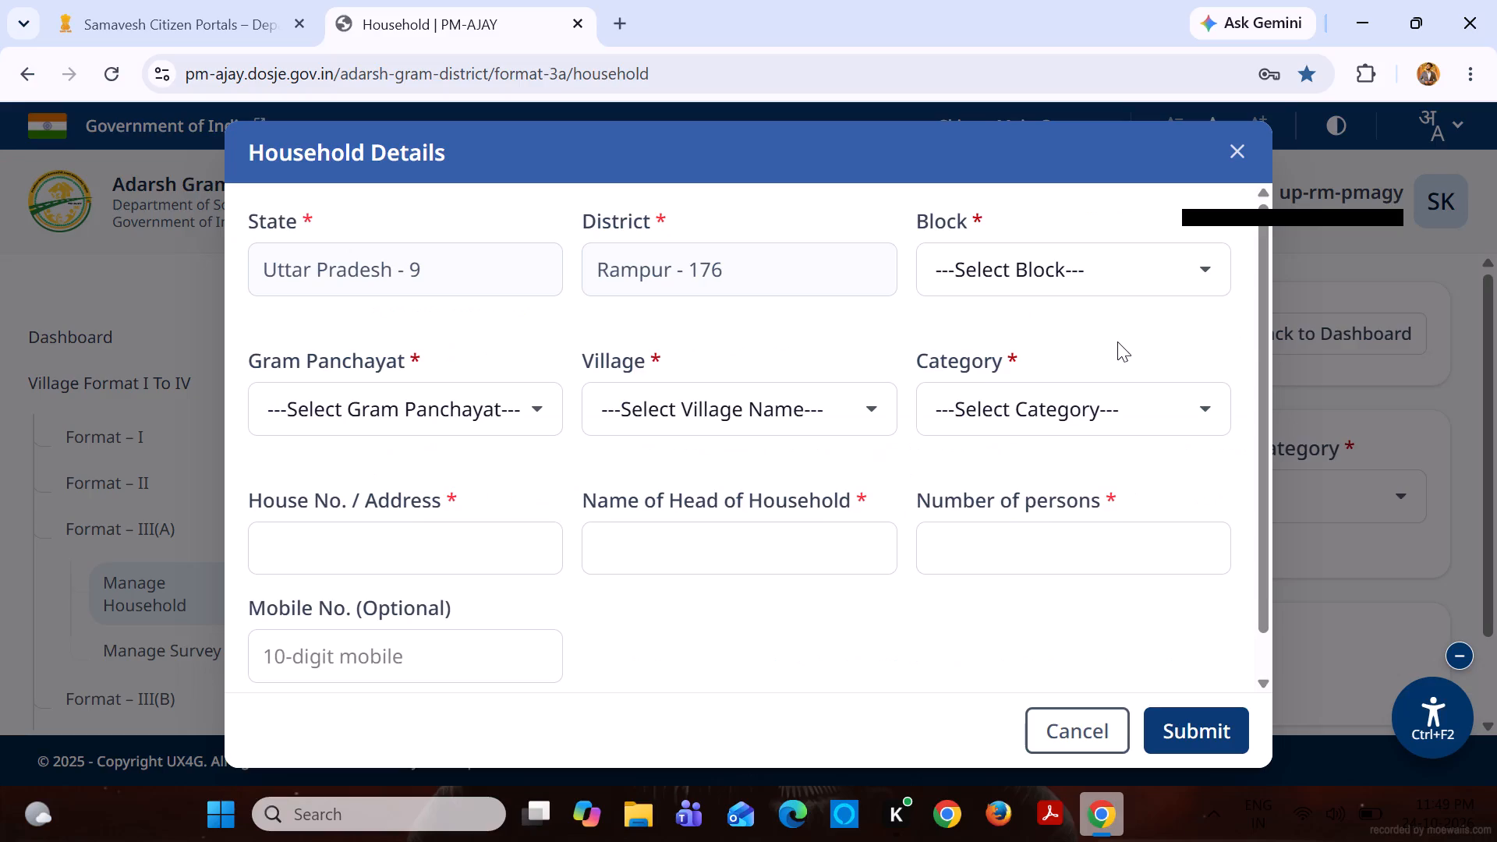
left_click(1095, 284)
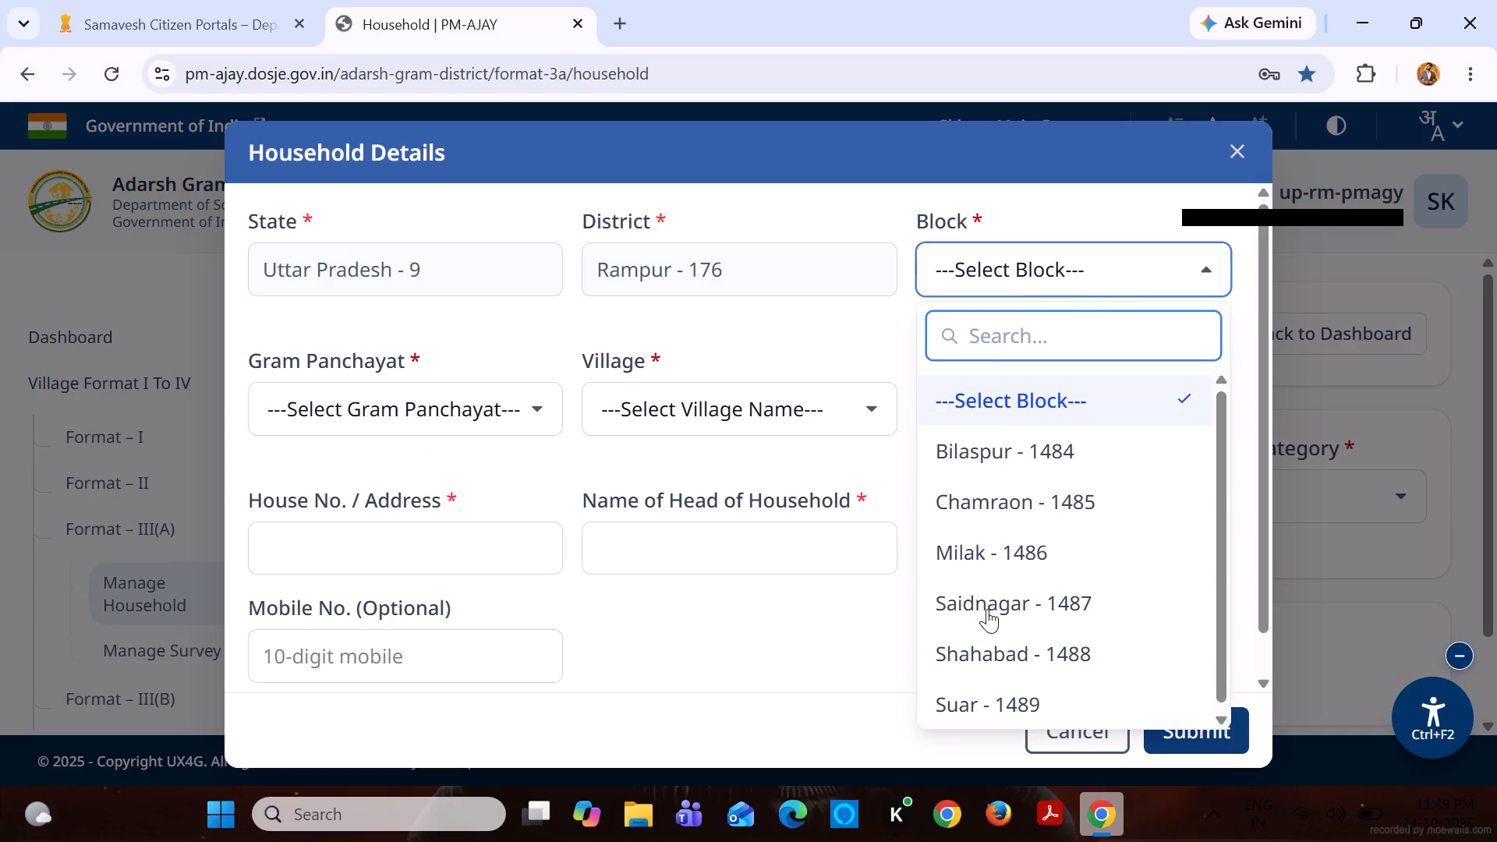
left_click(987, 646)
left_click(518, 392)
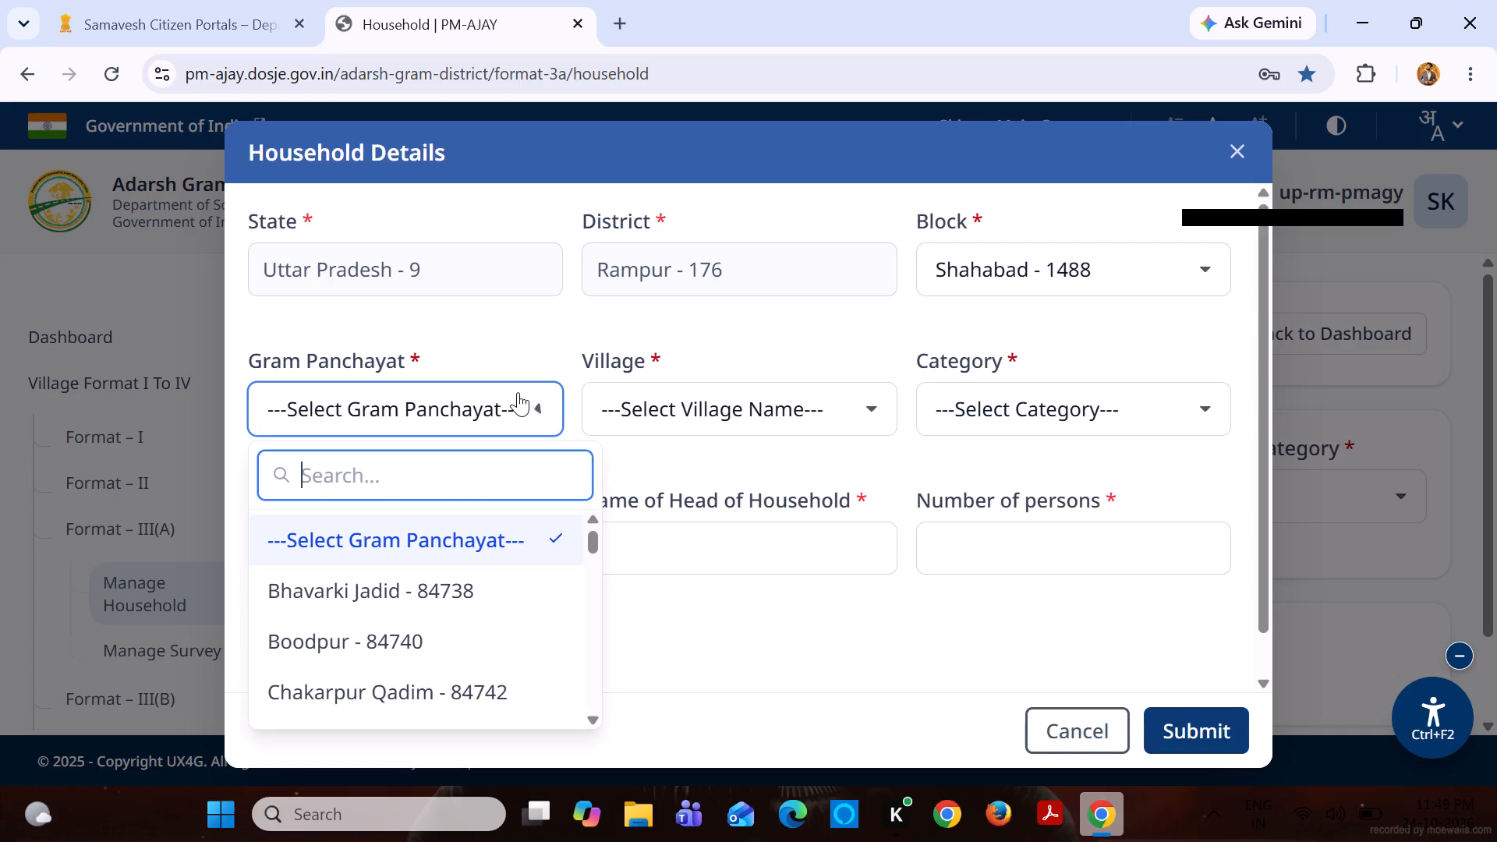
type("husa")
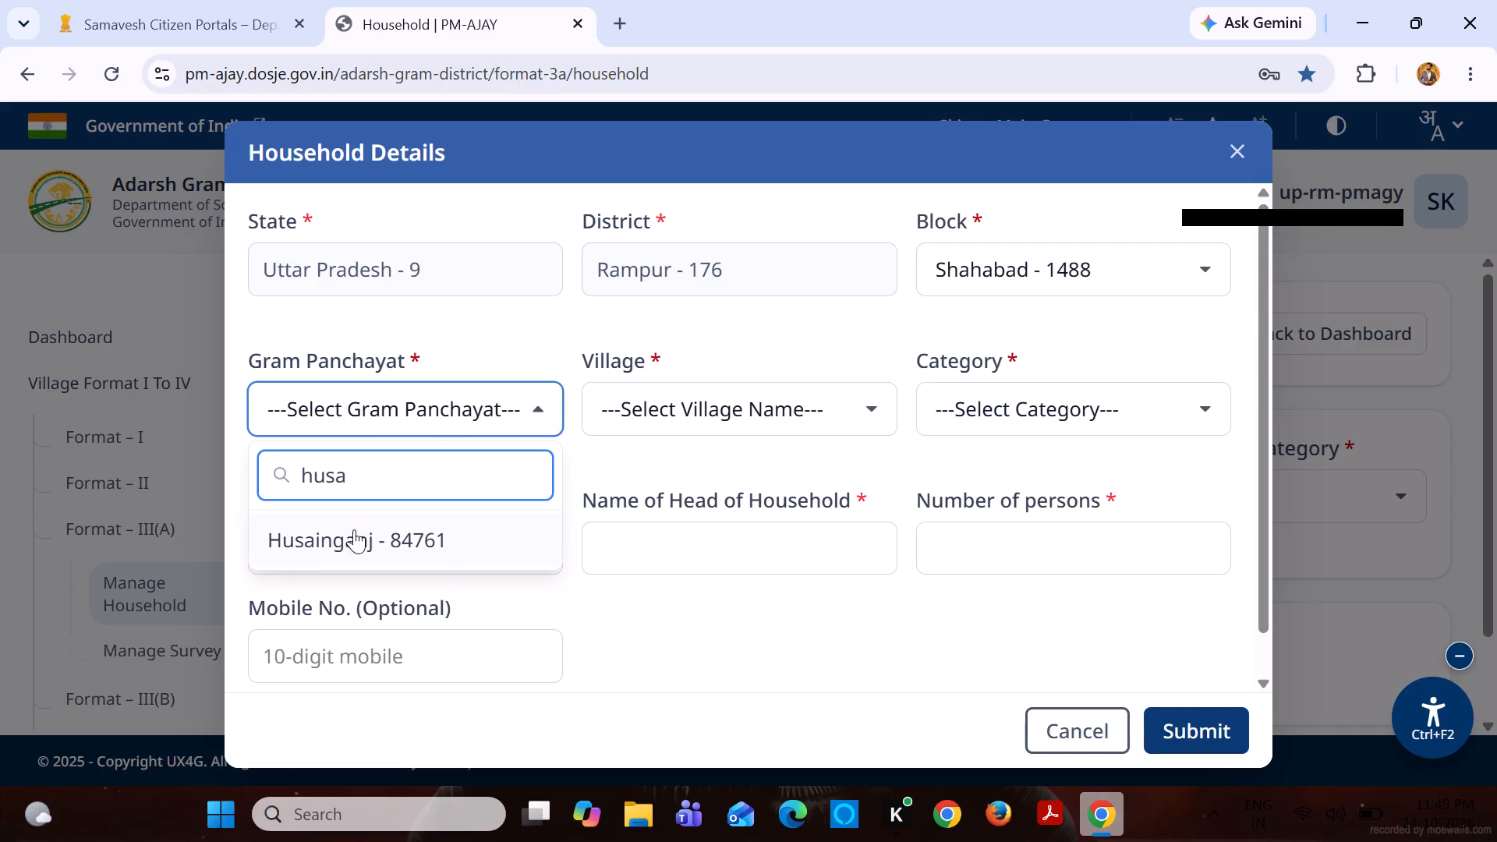
left_click(354, 529)
left_click(756, 419)
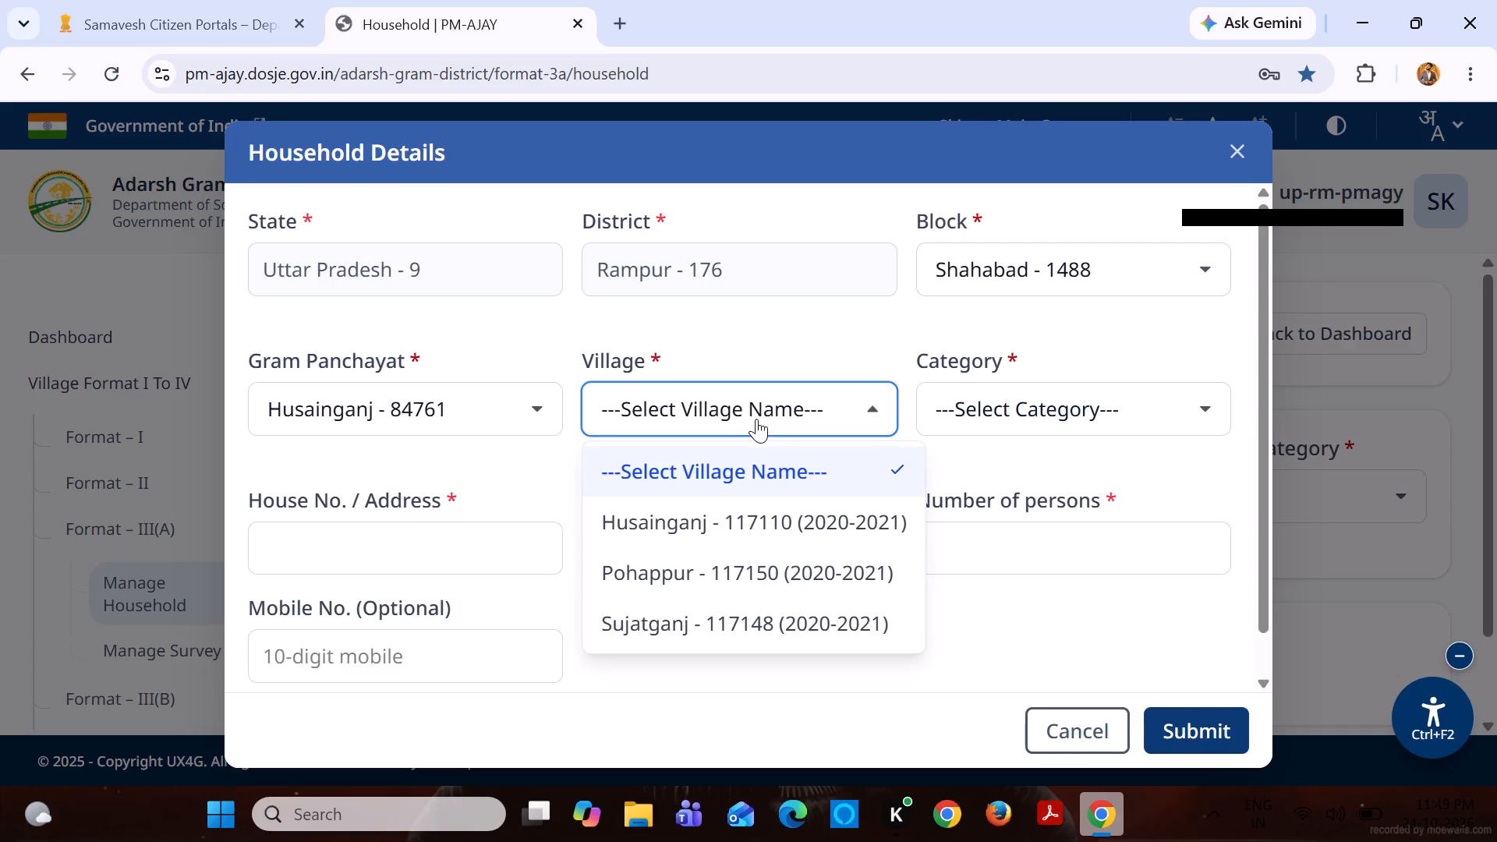
left_click(662, 626)
left_click(1113, 406)
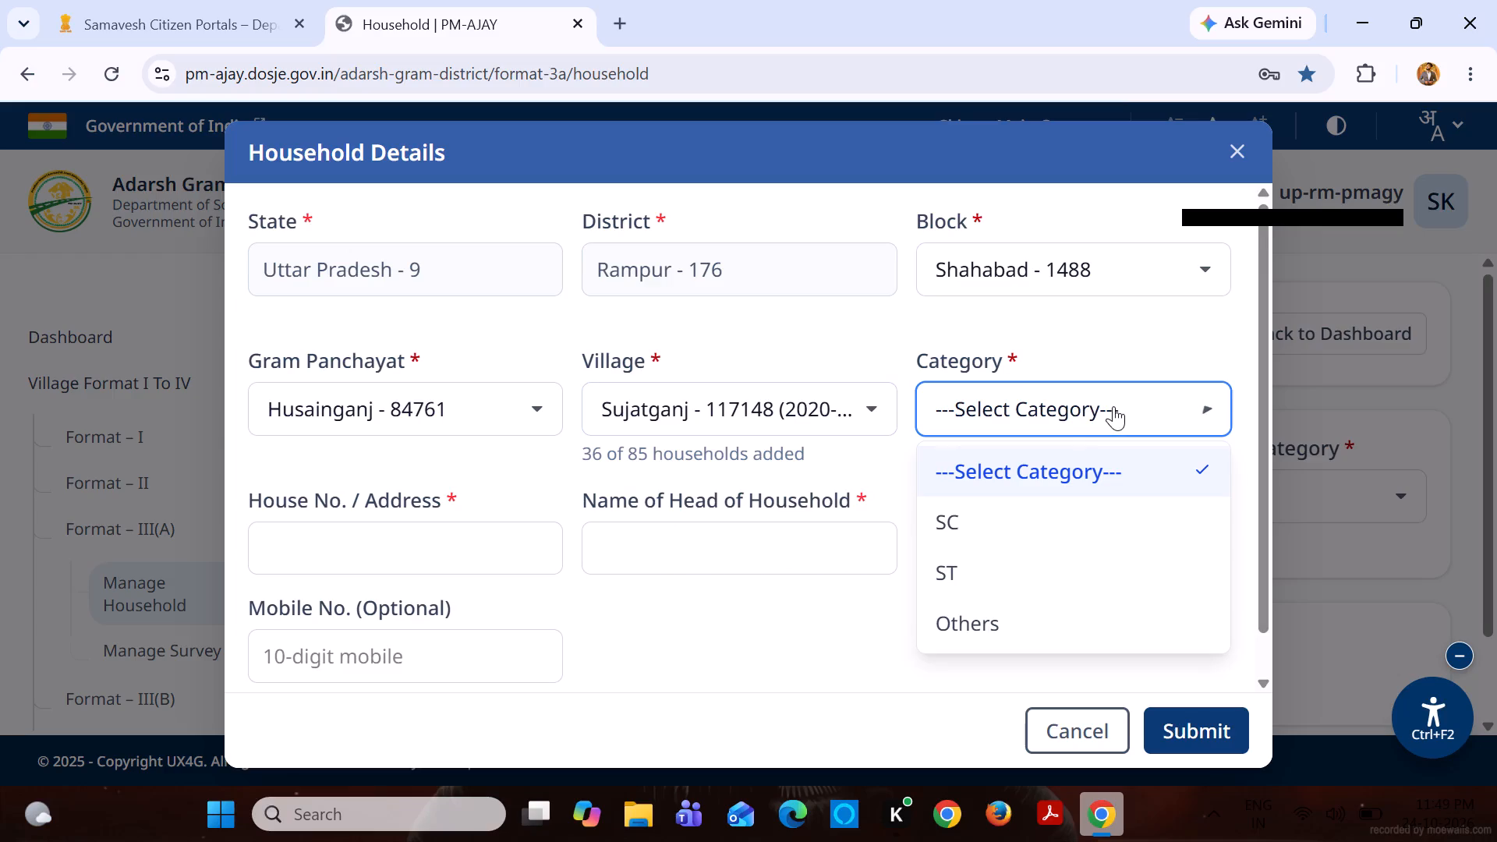
left_click(1003, 497)
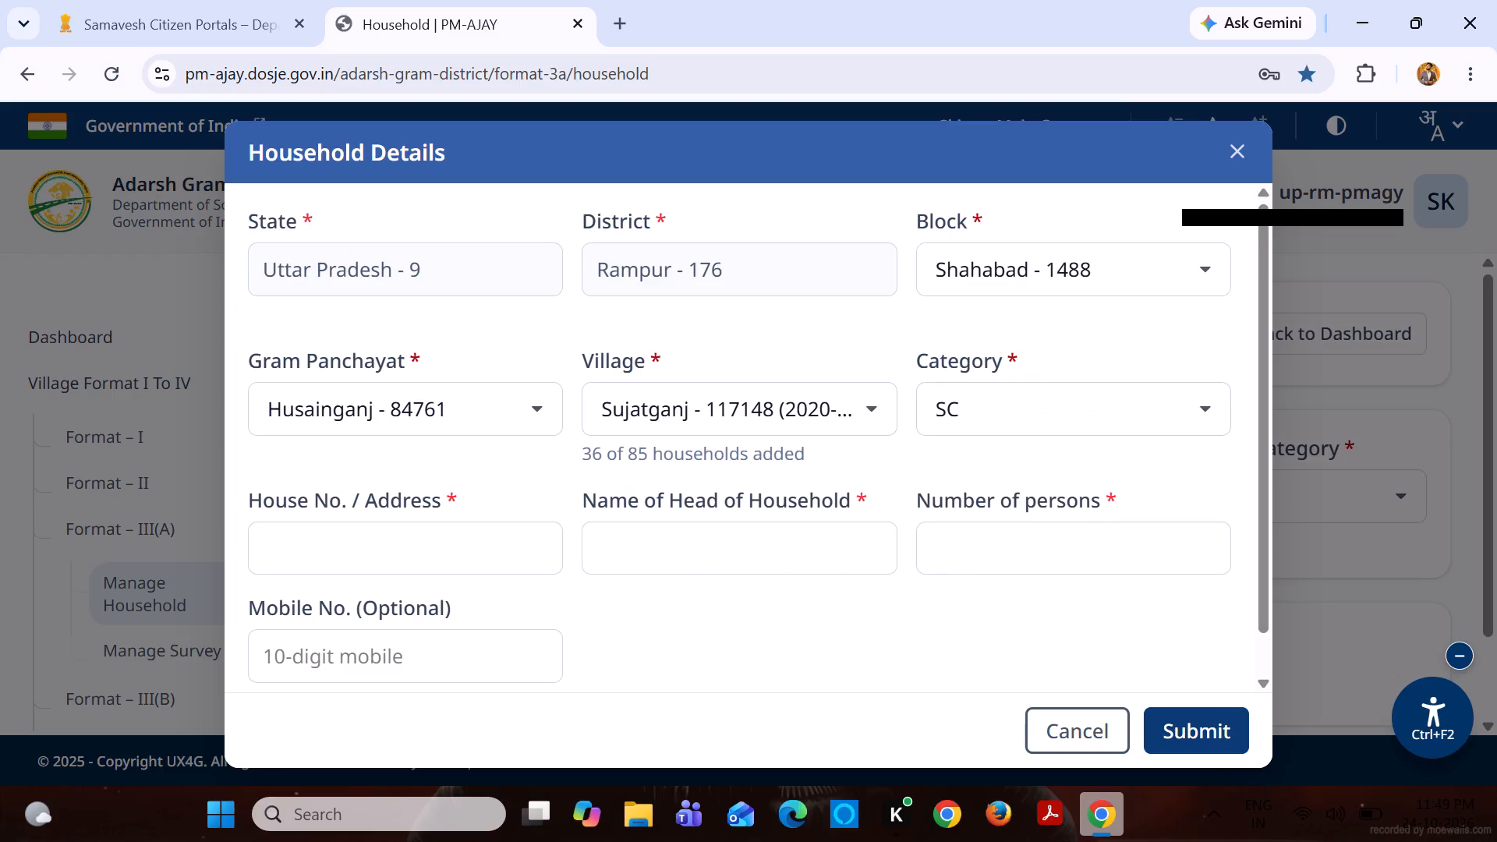
Enter house number 37, the head of household's name and 2 persons, and submit the household details.
left_click(473, 547)
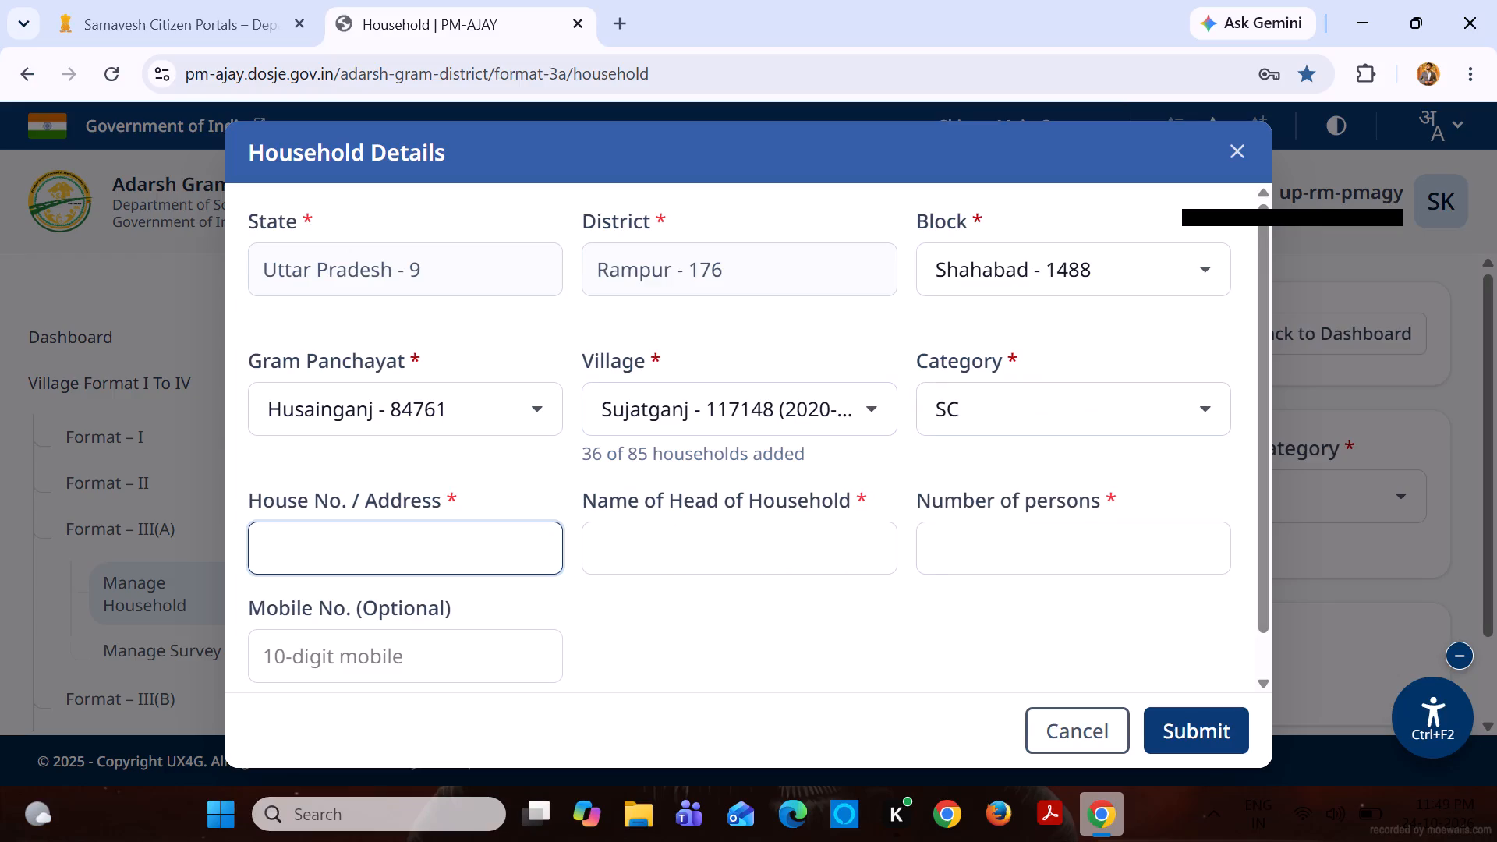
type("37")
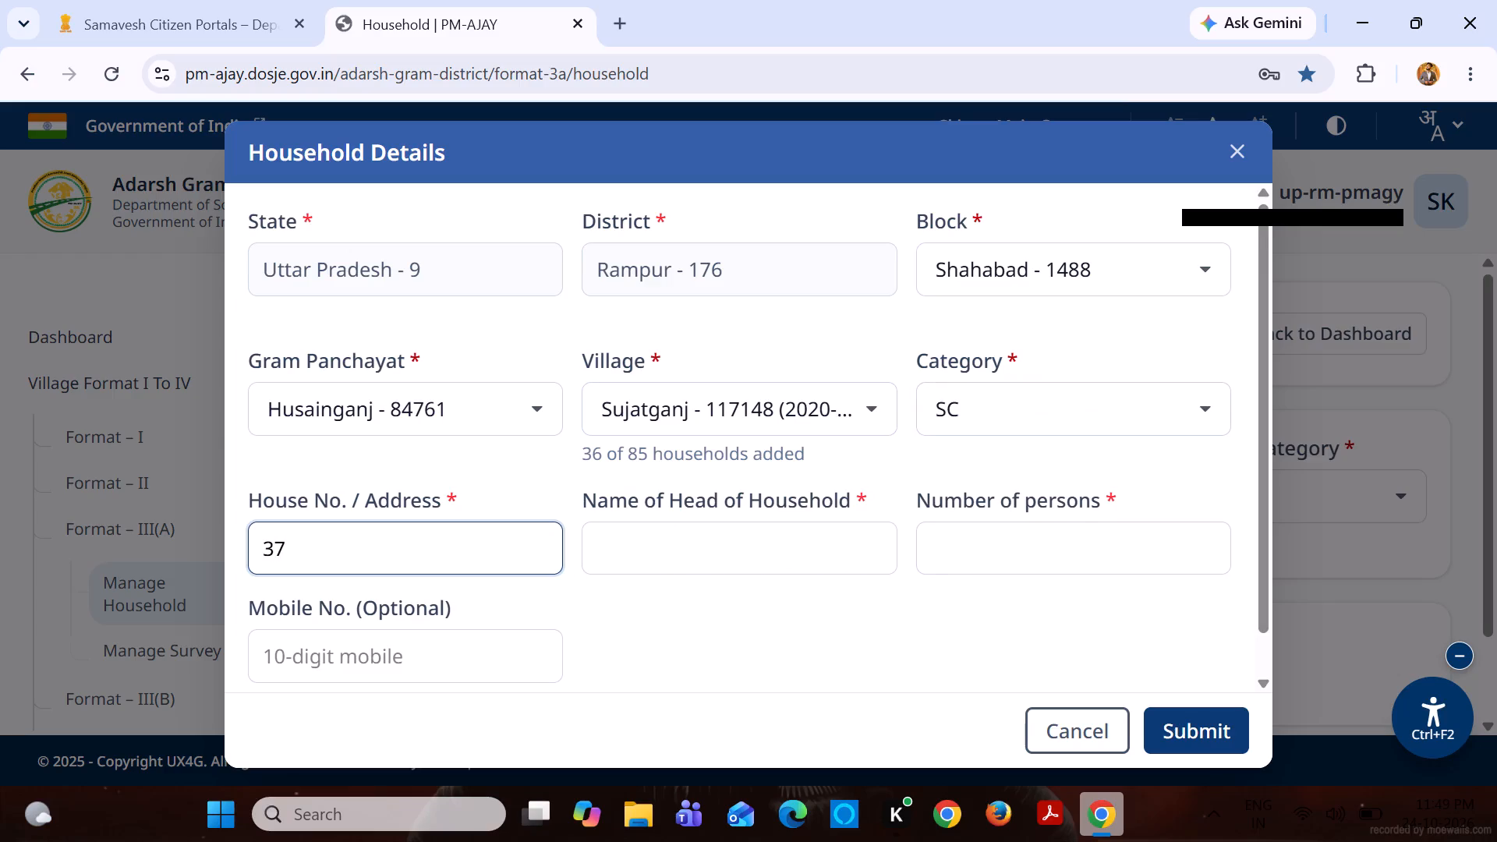
left_click(775, 561)
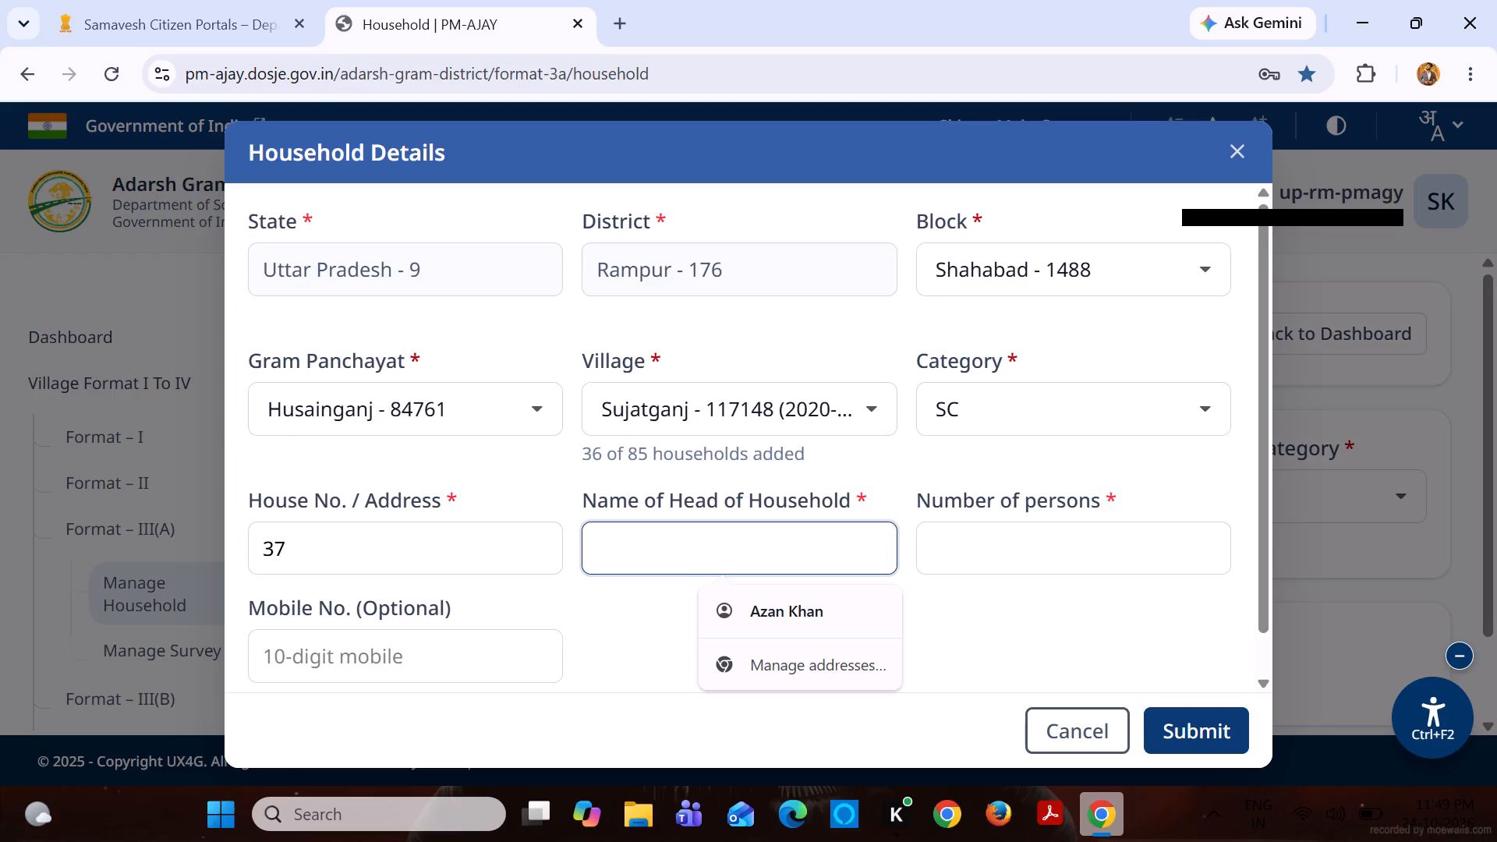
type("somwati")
left_click(1047, 568)
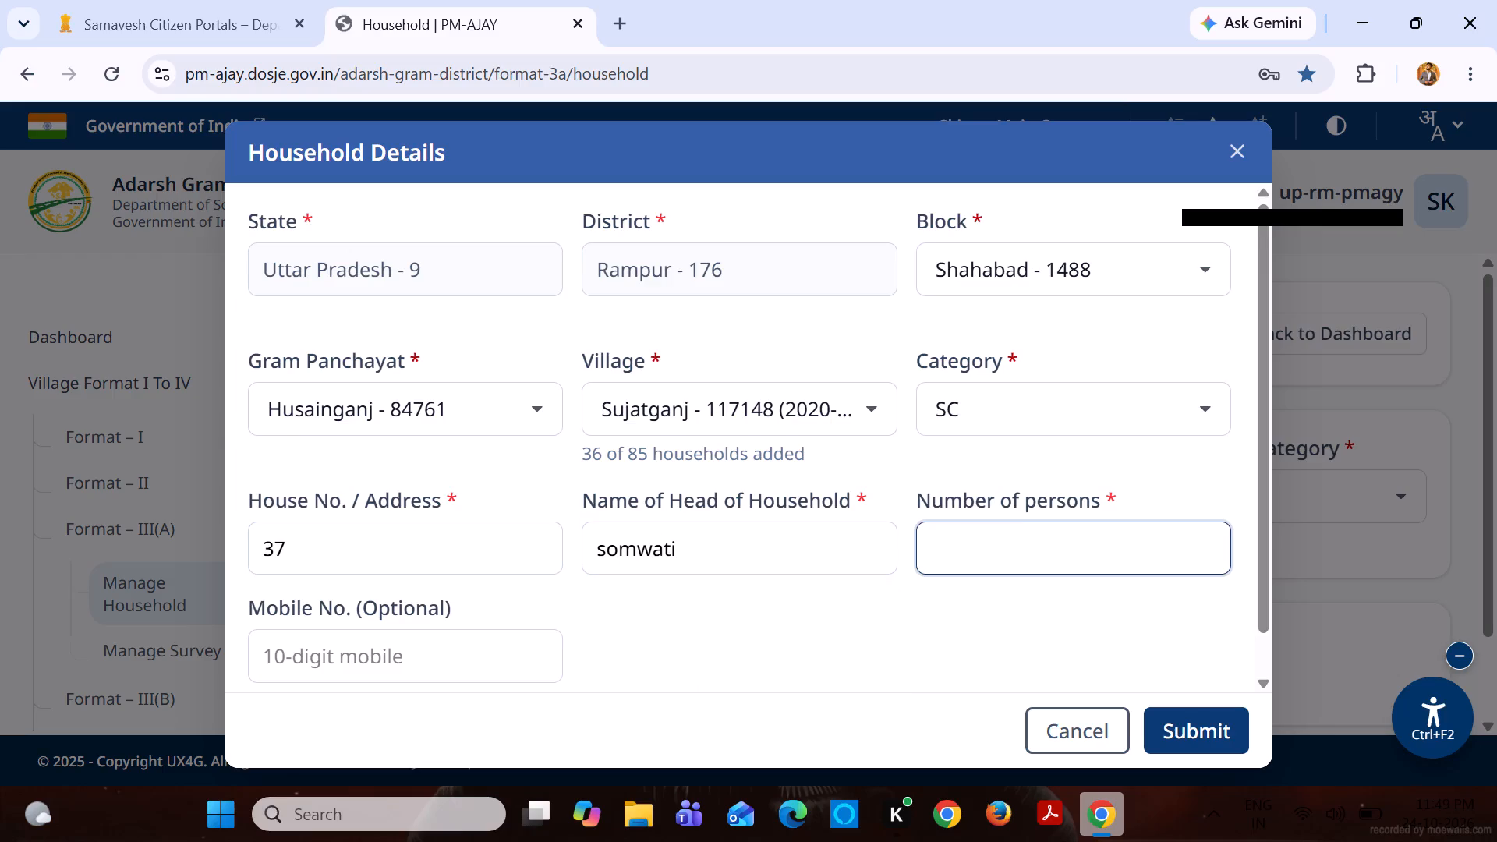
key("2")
left_click(1167, 709)
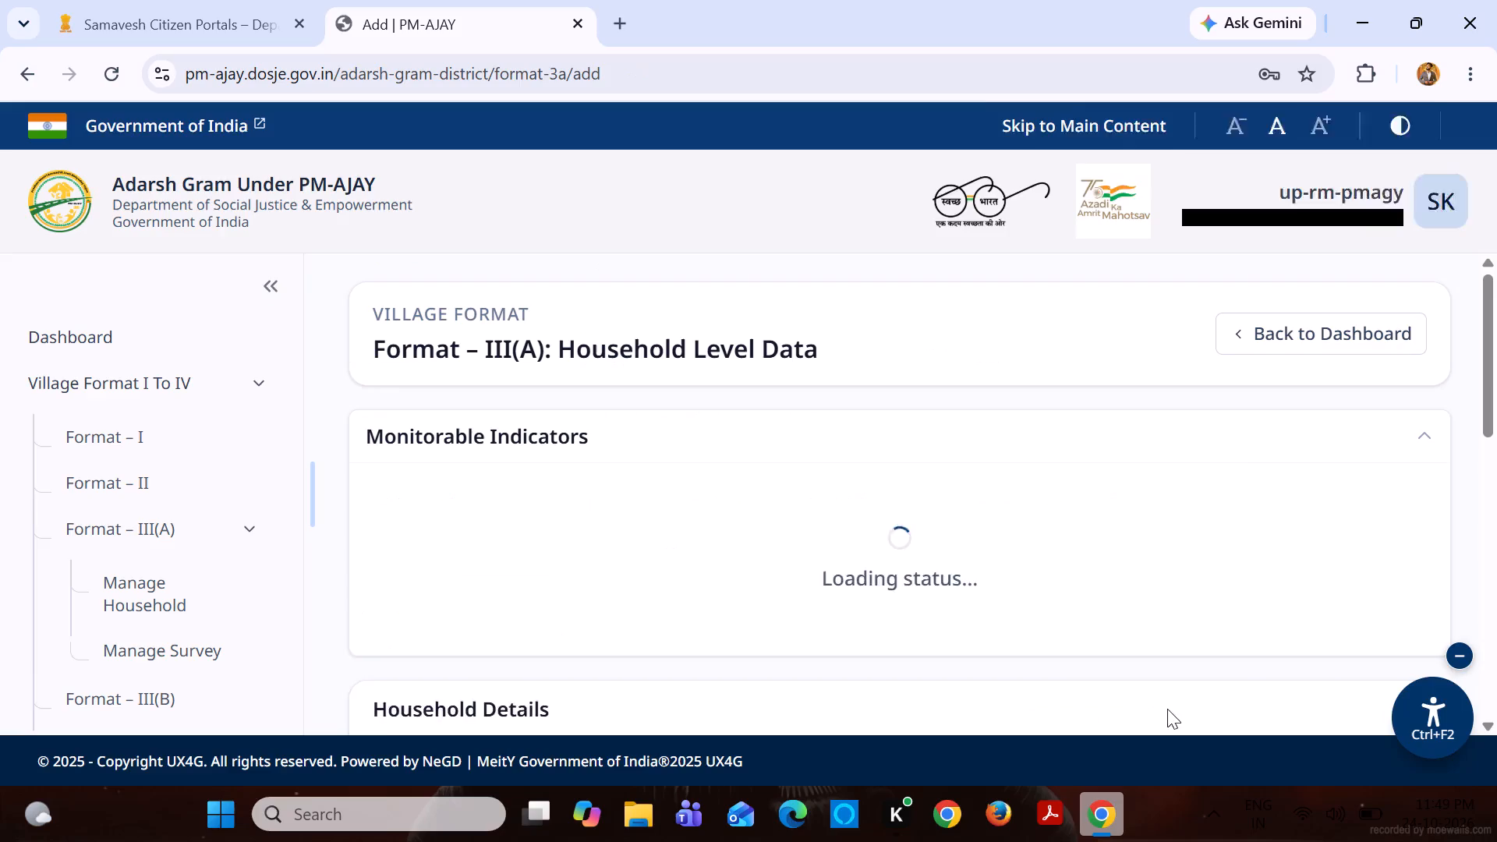
Select 1 – Drinking water and Sanitation, answer Yes for household latrine in 1.3 and No for open defecation in 1.5, and submit the domain.
scroll(1157, 558, "down", 7)
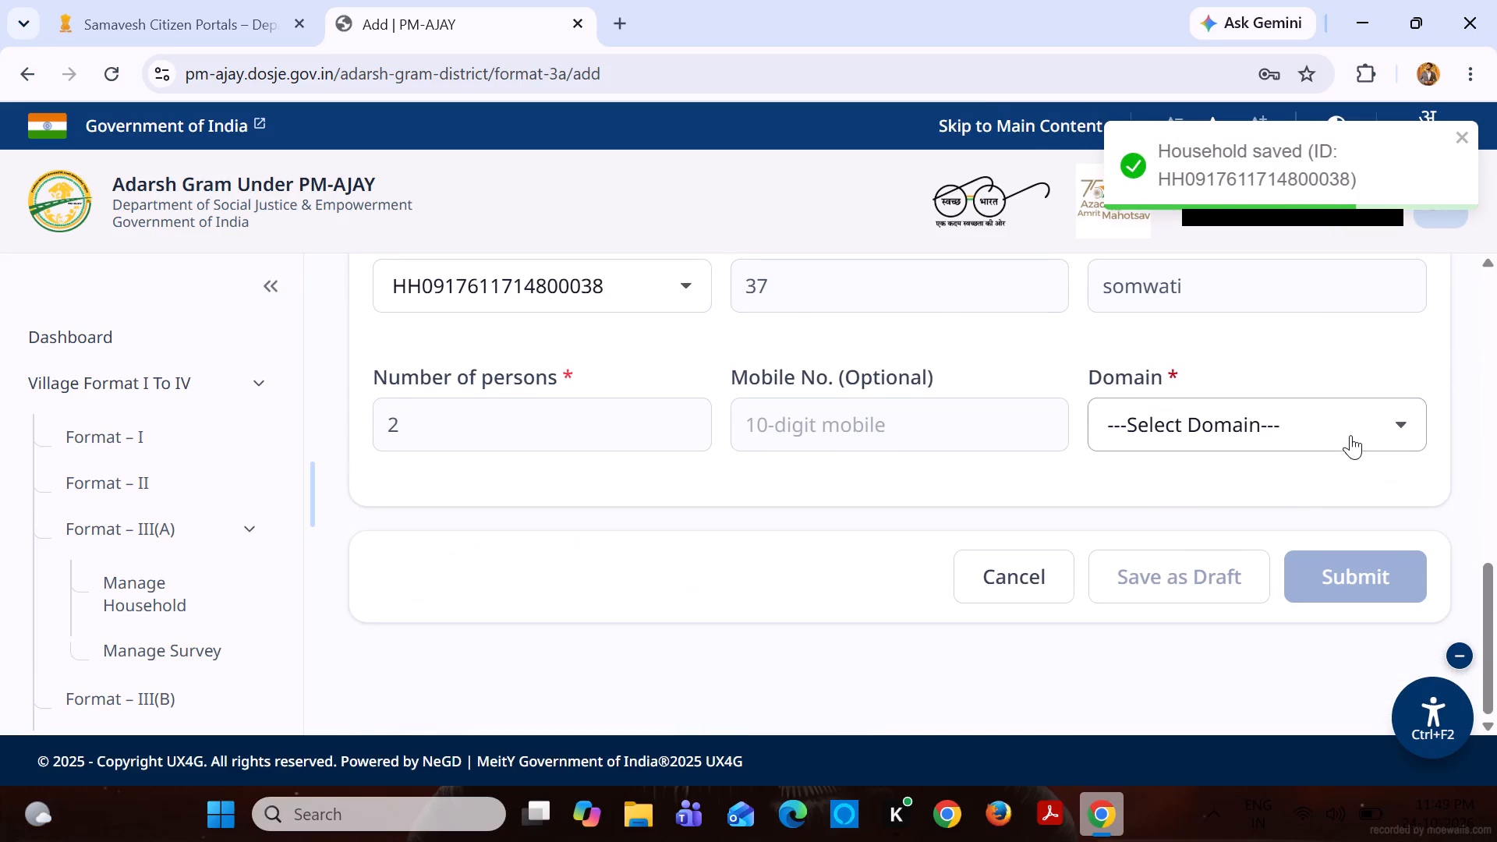
left_click(1350, 433)
left_click(1211, 221)
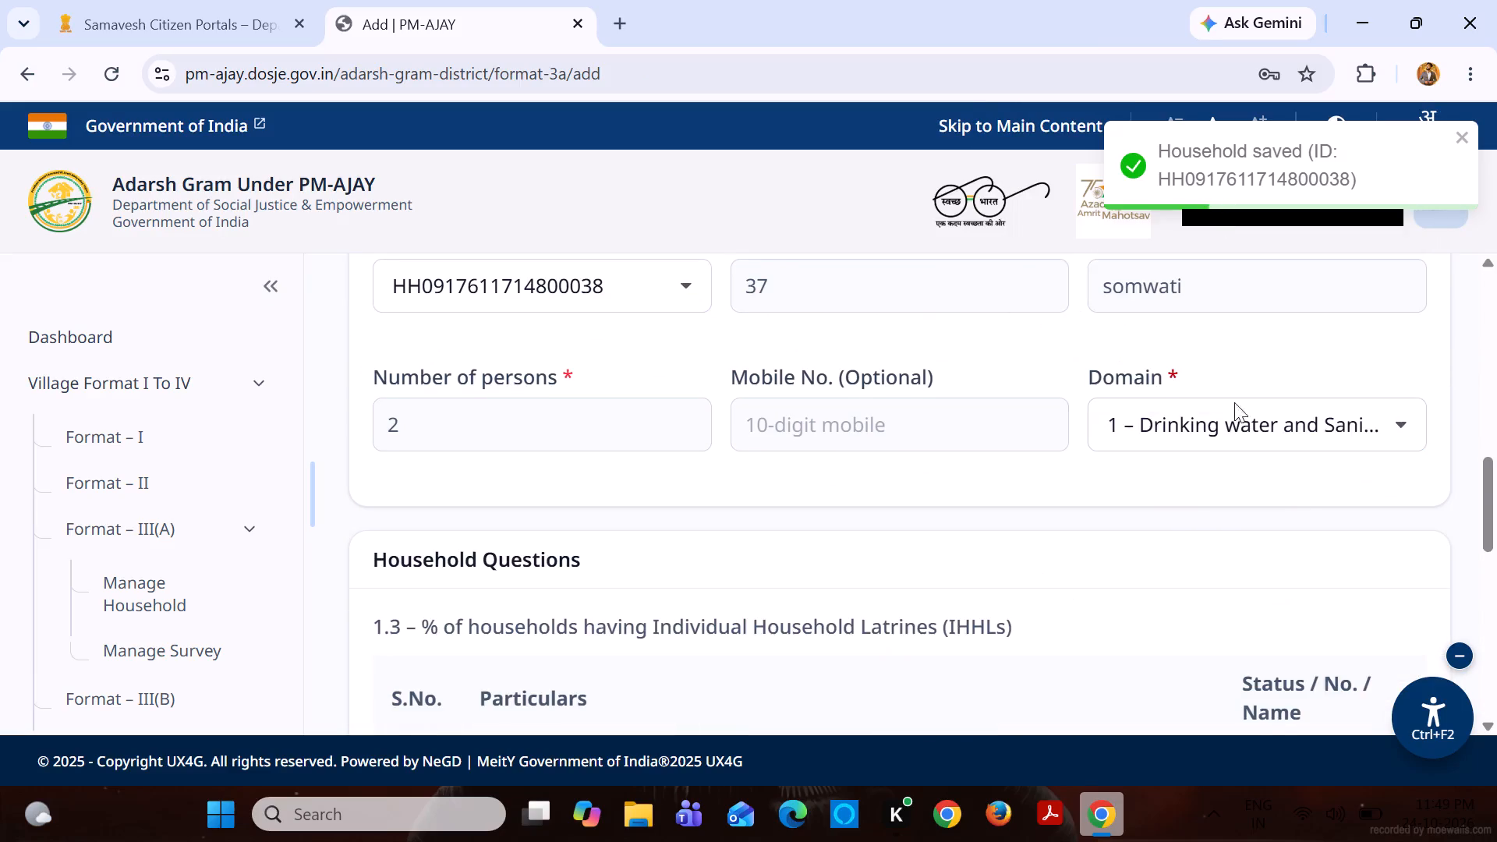
scroll(1228, 435, "down", 3)
left_click_drag(1313, 433, 1272, 512)
left_click(1272, 512)
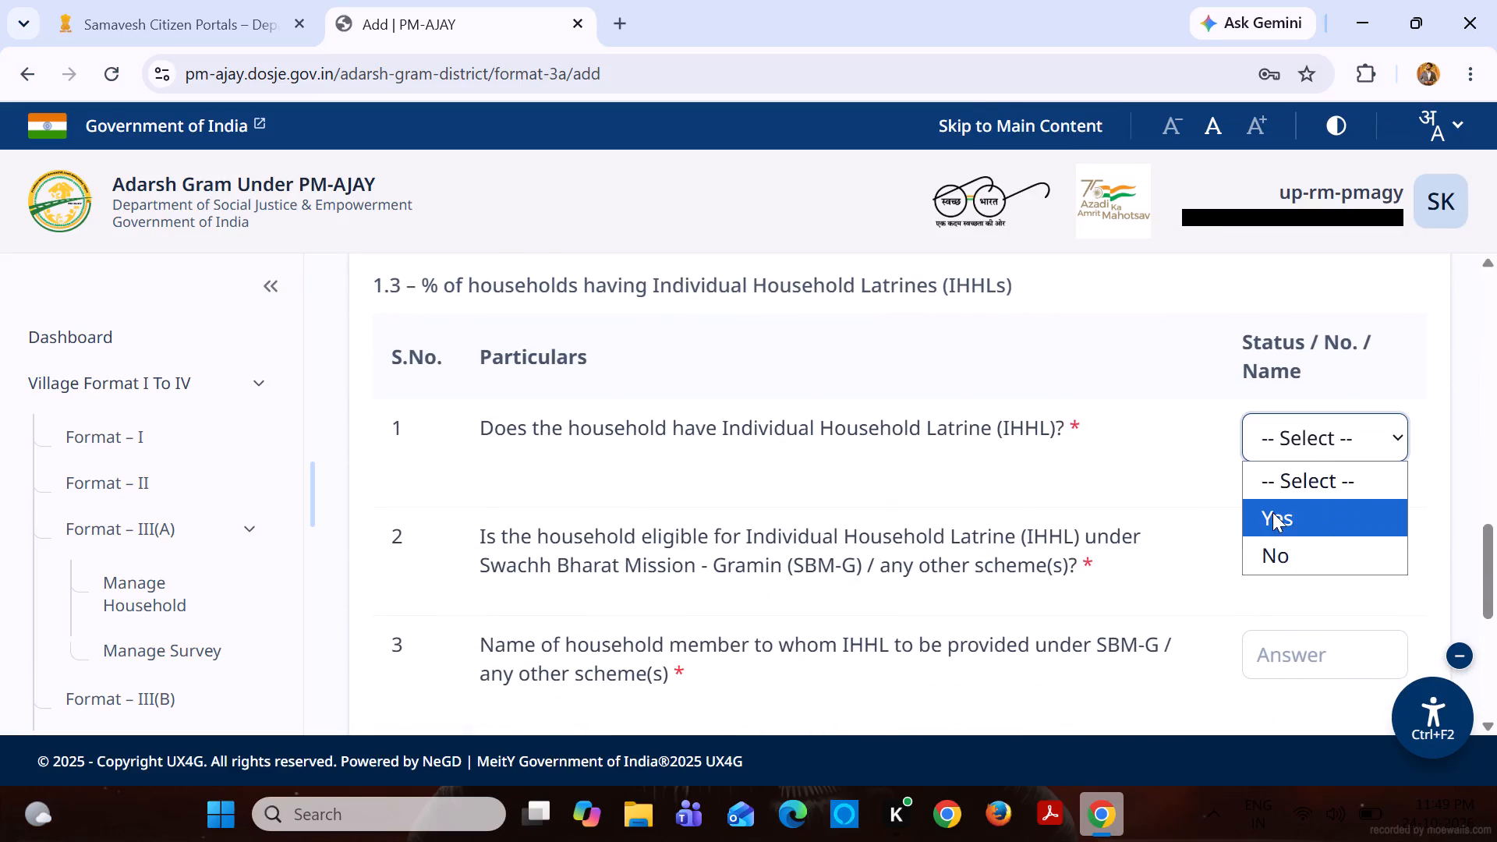
scroll(1272, 512, "down", 6)
left_click(1314, 494)
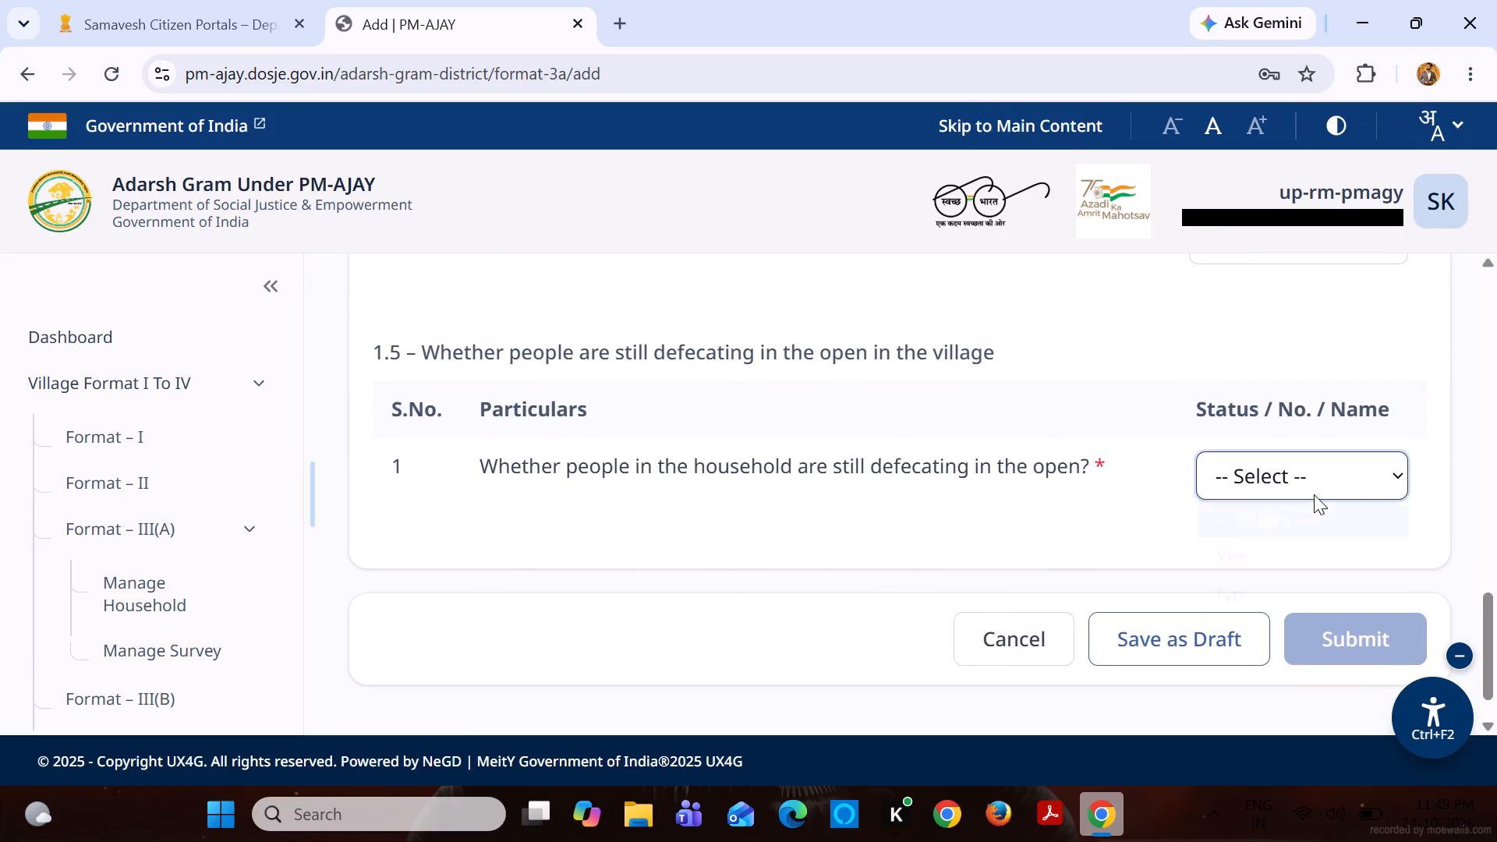
left_click(1249, 586)
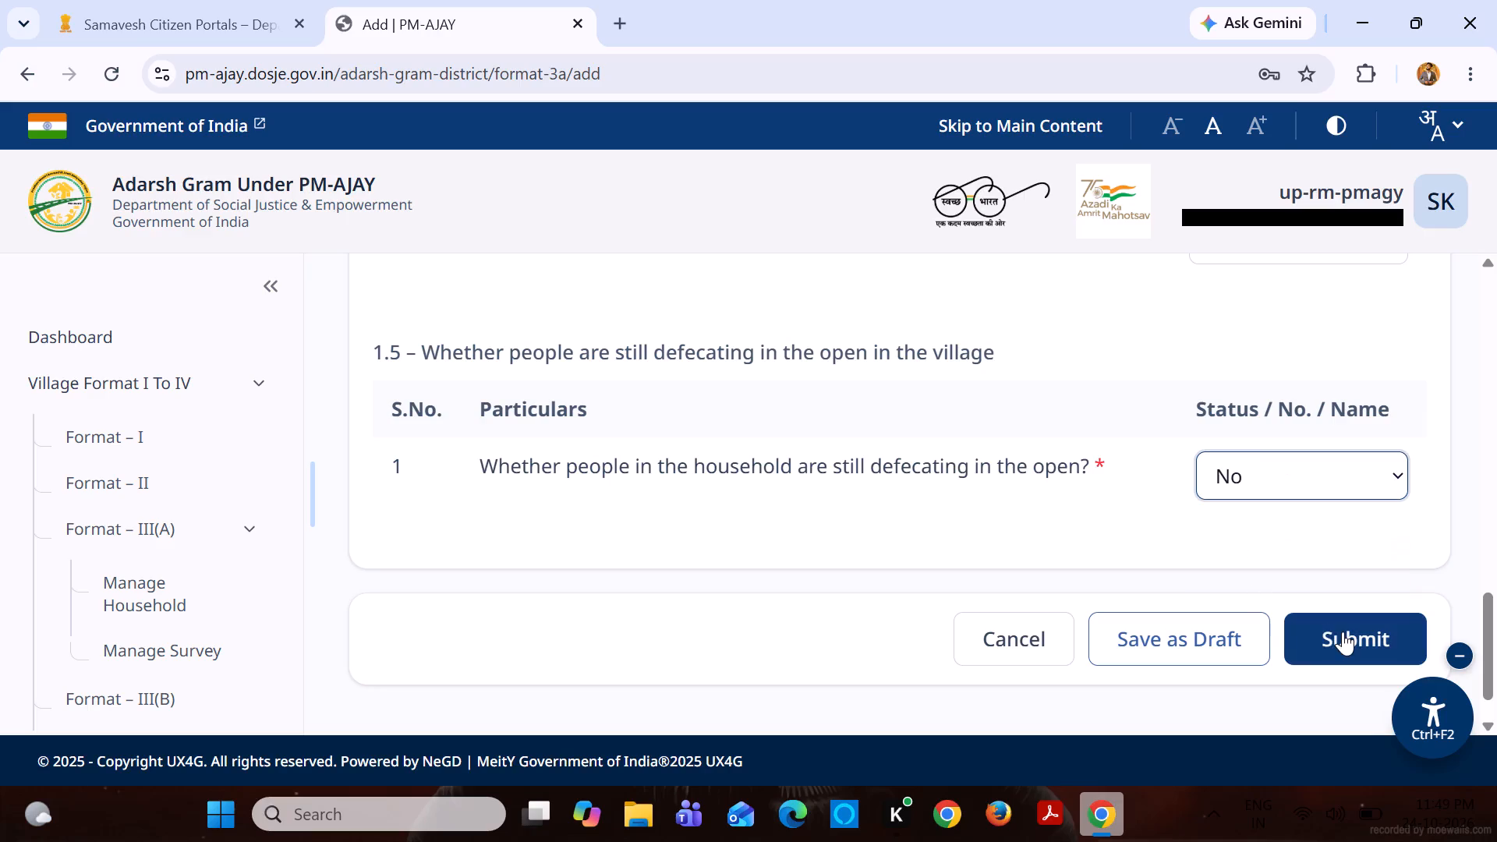
left_click(1343, 631)
Select 2 – Education as the domain and enter 0 children aged 6-10 in 2.1, 11-13 in 2.2 and 14-15 in 2.3.
left_click(1318, 419)
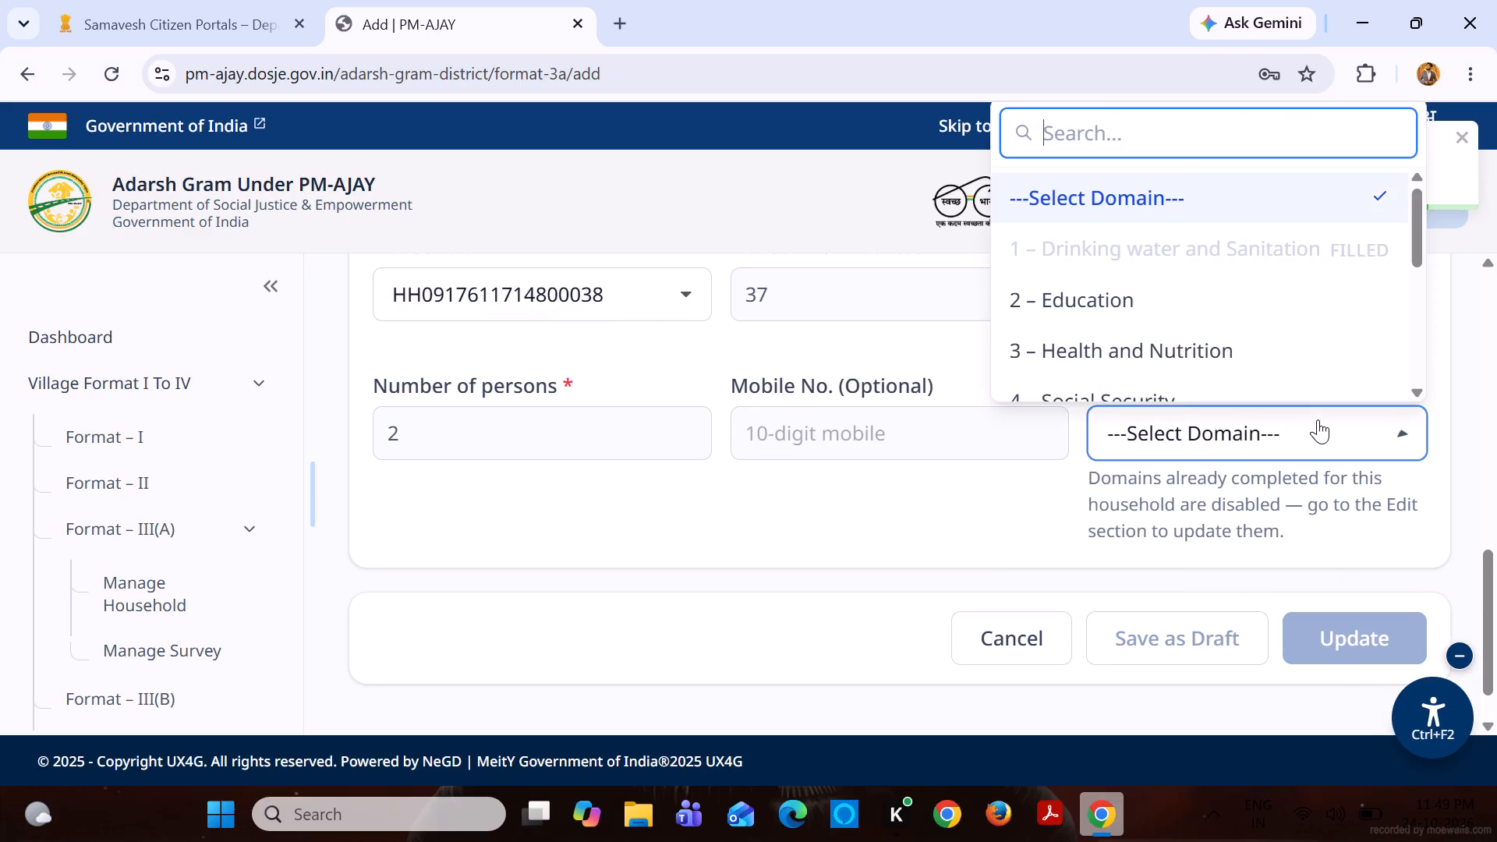
left_click(1151, 271)
scroll(1191, 399, "down", 4)
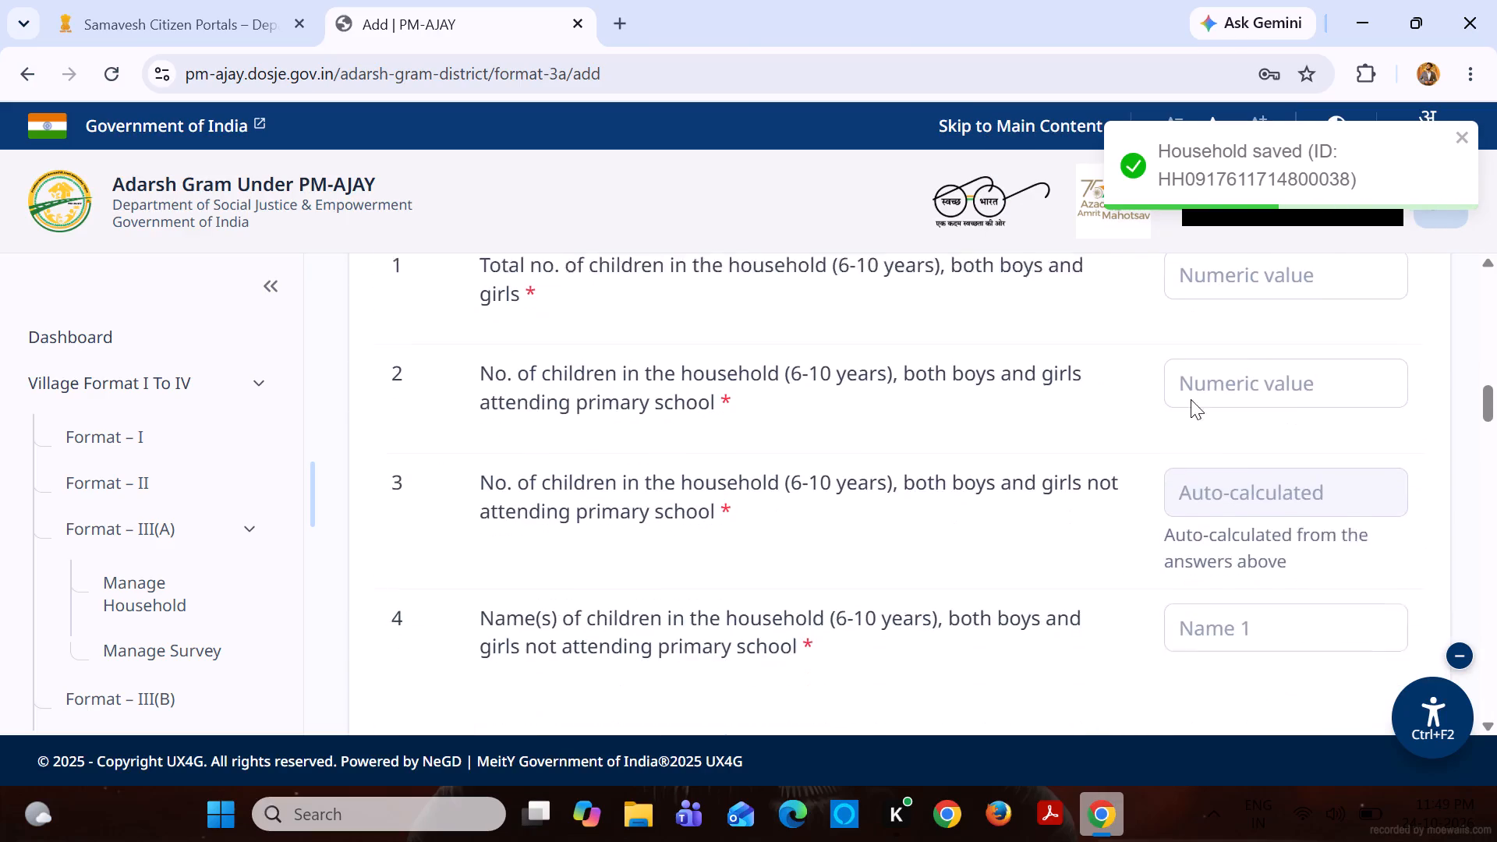
scroll(1266, 306, "up", 1)
left_click(1227, 324)
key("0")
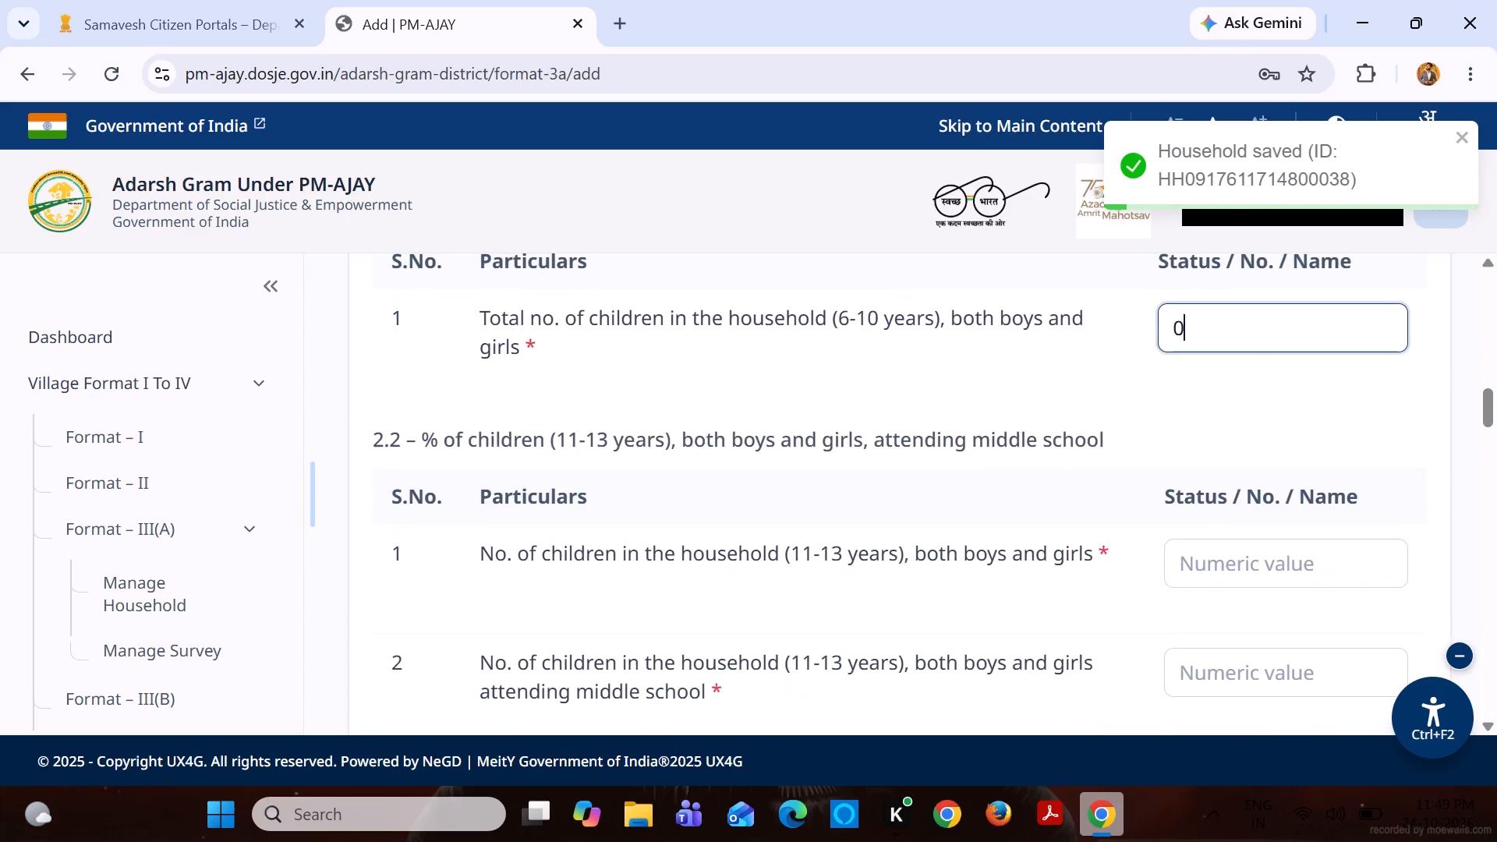
scroll(1227, 324, "down", 3)
left_click(1226, 270)
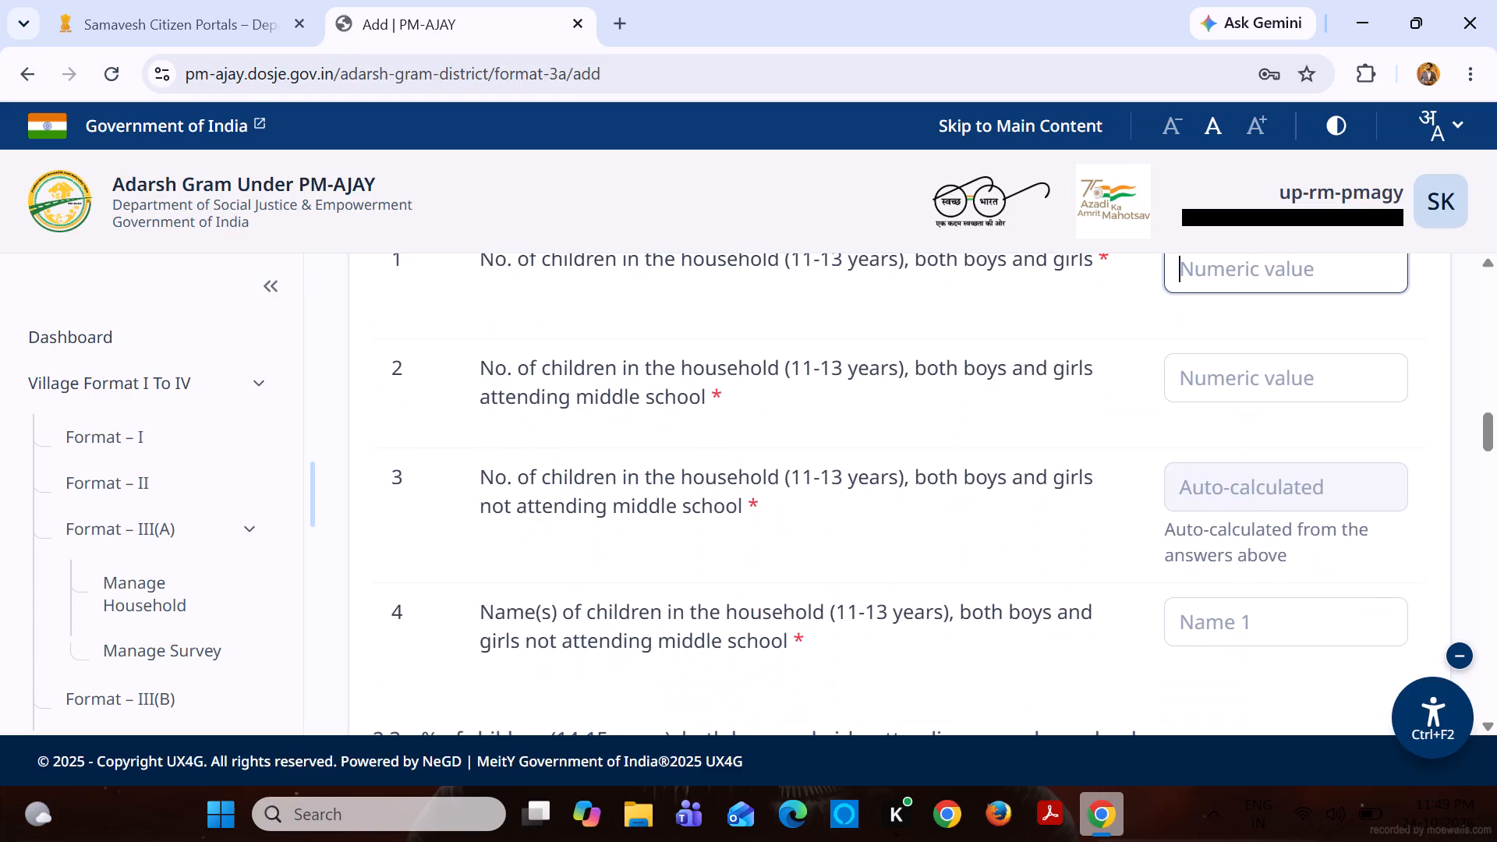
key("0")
scroll(1226, 270, "down", 1)
left_click(1259, 420)
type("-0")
Enter 0 children aged 16-17 years in 2.4 and 0 children aged 18-23 years in 2.5.
scroll(1259, 420, "down", 2)
left_click(1264, 416)
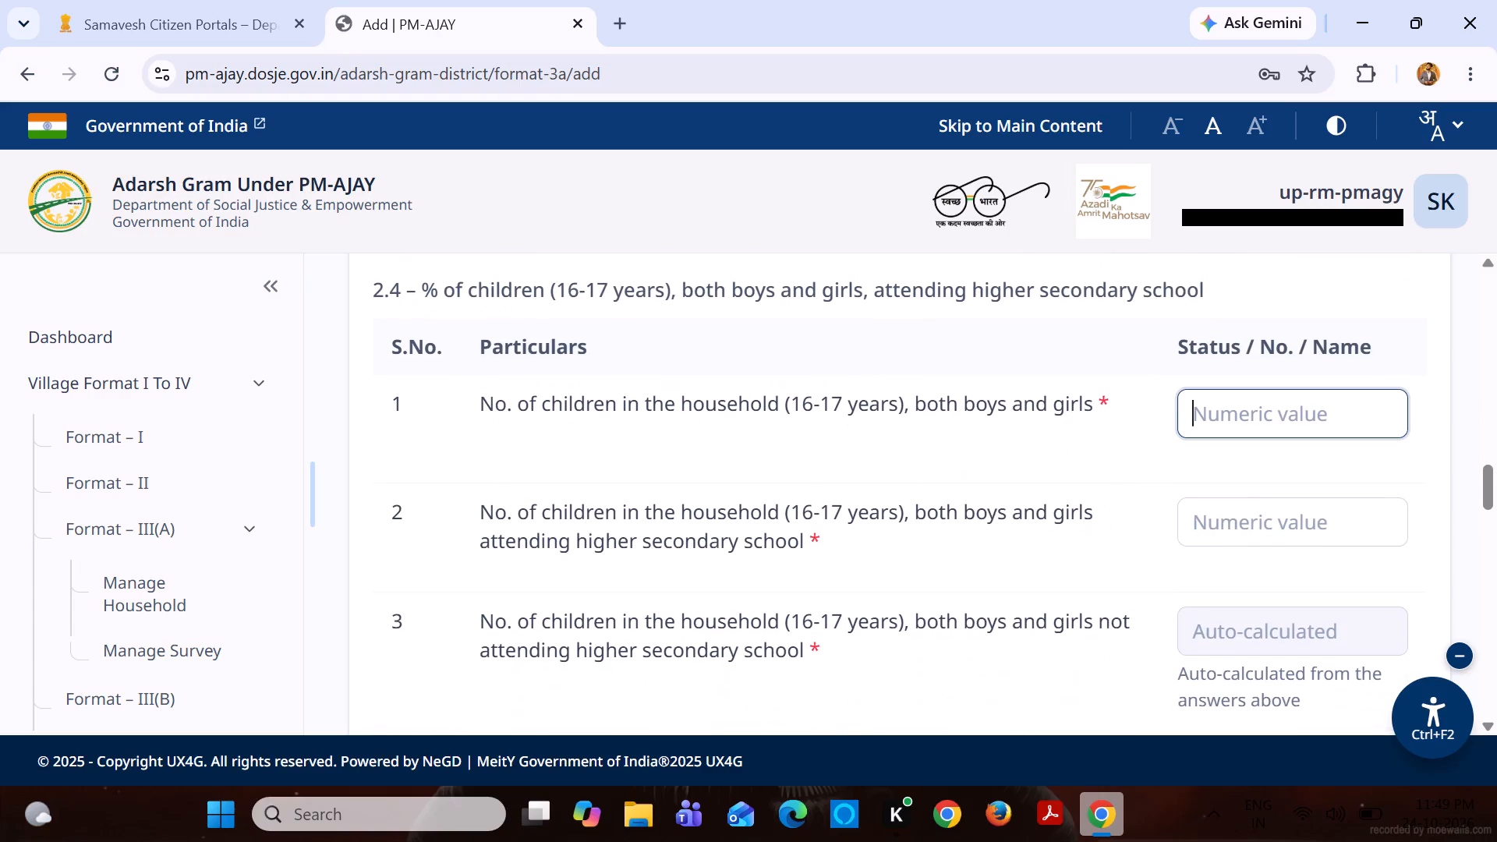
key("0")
scroll(1264, 416, "down", 1)
left_click(1266, 526)
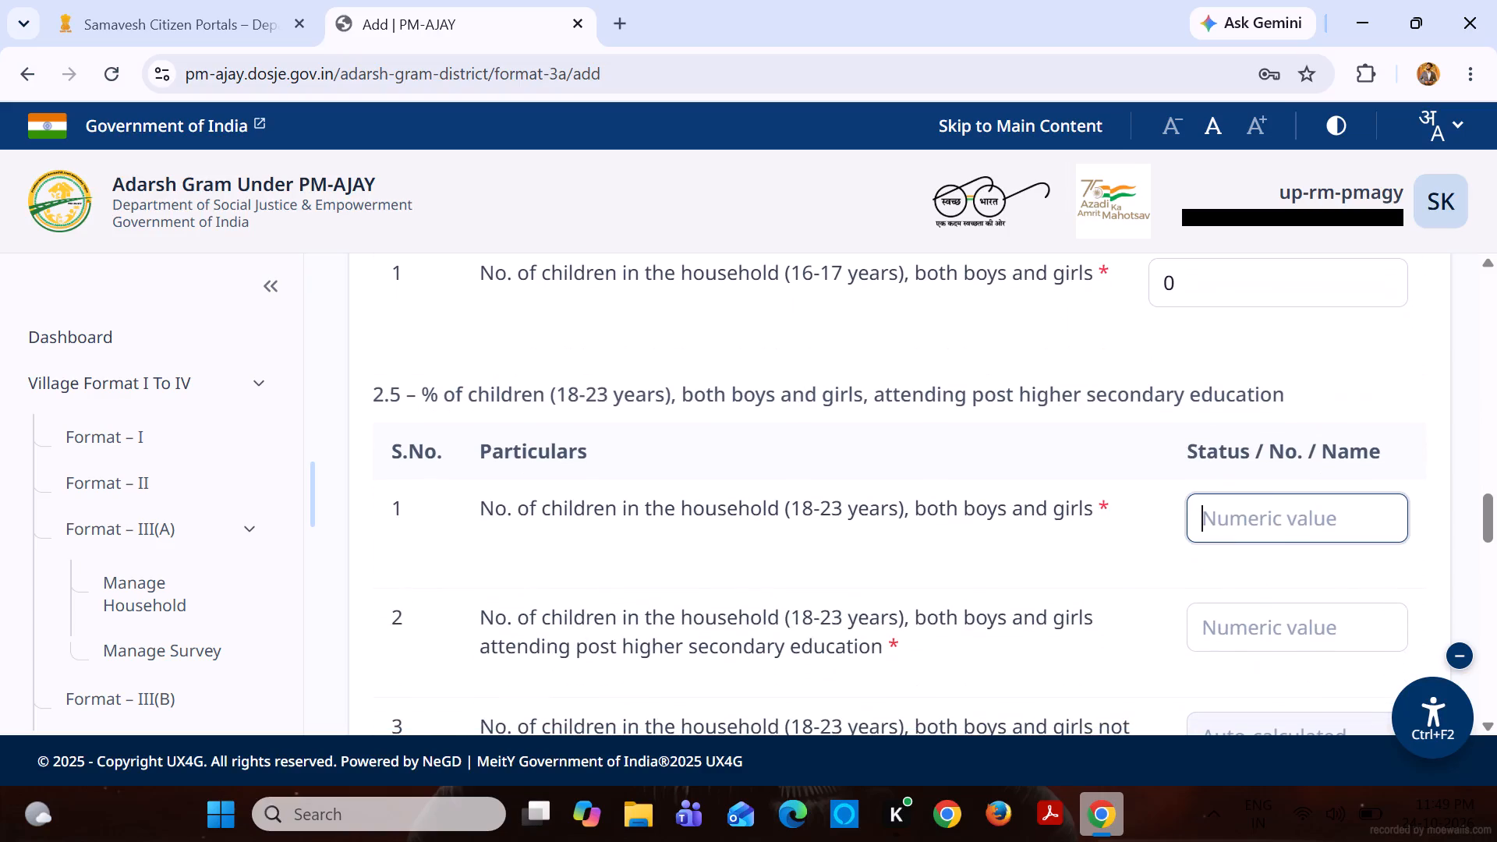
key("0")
Enter 0 children eligible for the pre-matric scholarship in 2.6 and the post-matric scholarship in 2.7, and submit the Education domain.
scroll(1266, 526, "down", 2)
left_click(1274, 495)
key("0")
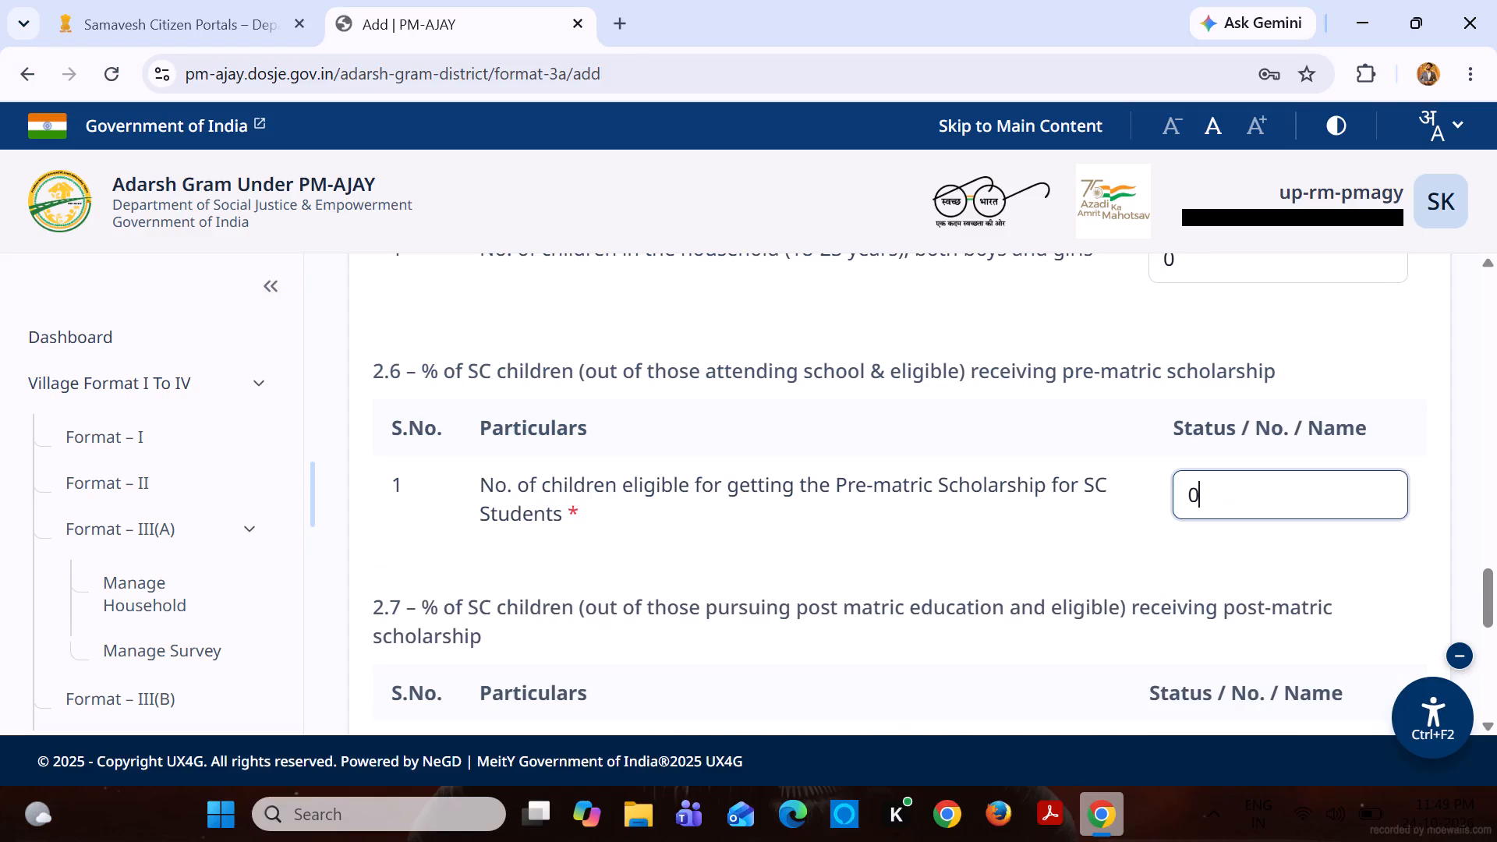
scroll(1274, 495, "down", 2)
left_click(1236, 526)
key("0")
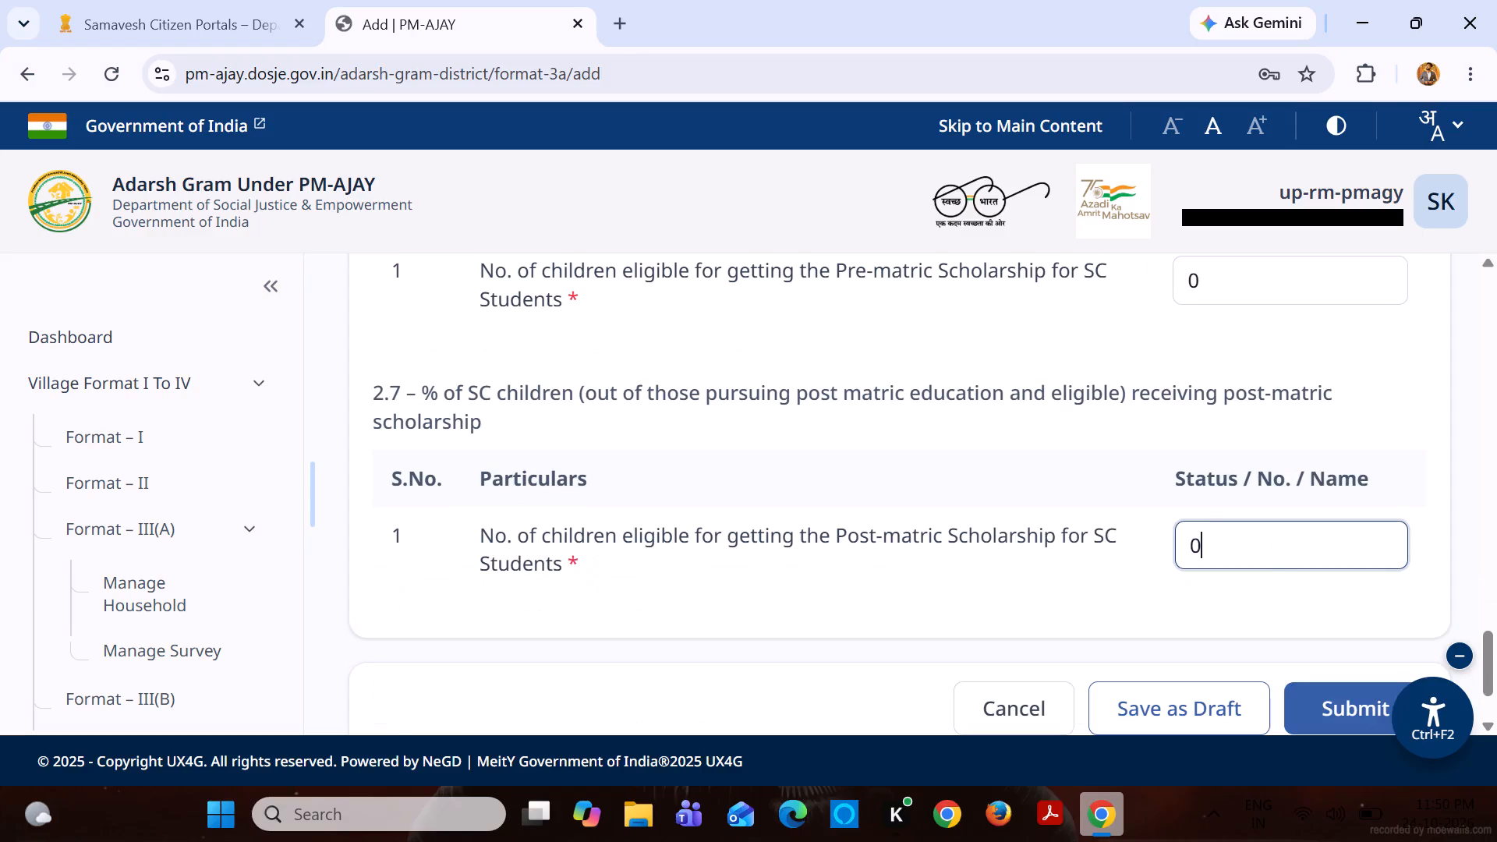
scroll(1236, 526, "down", 2)
left_click(1363, 571)
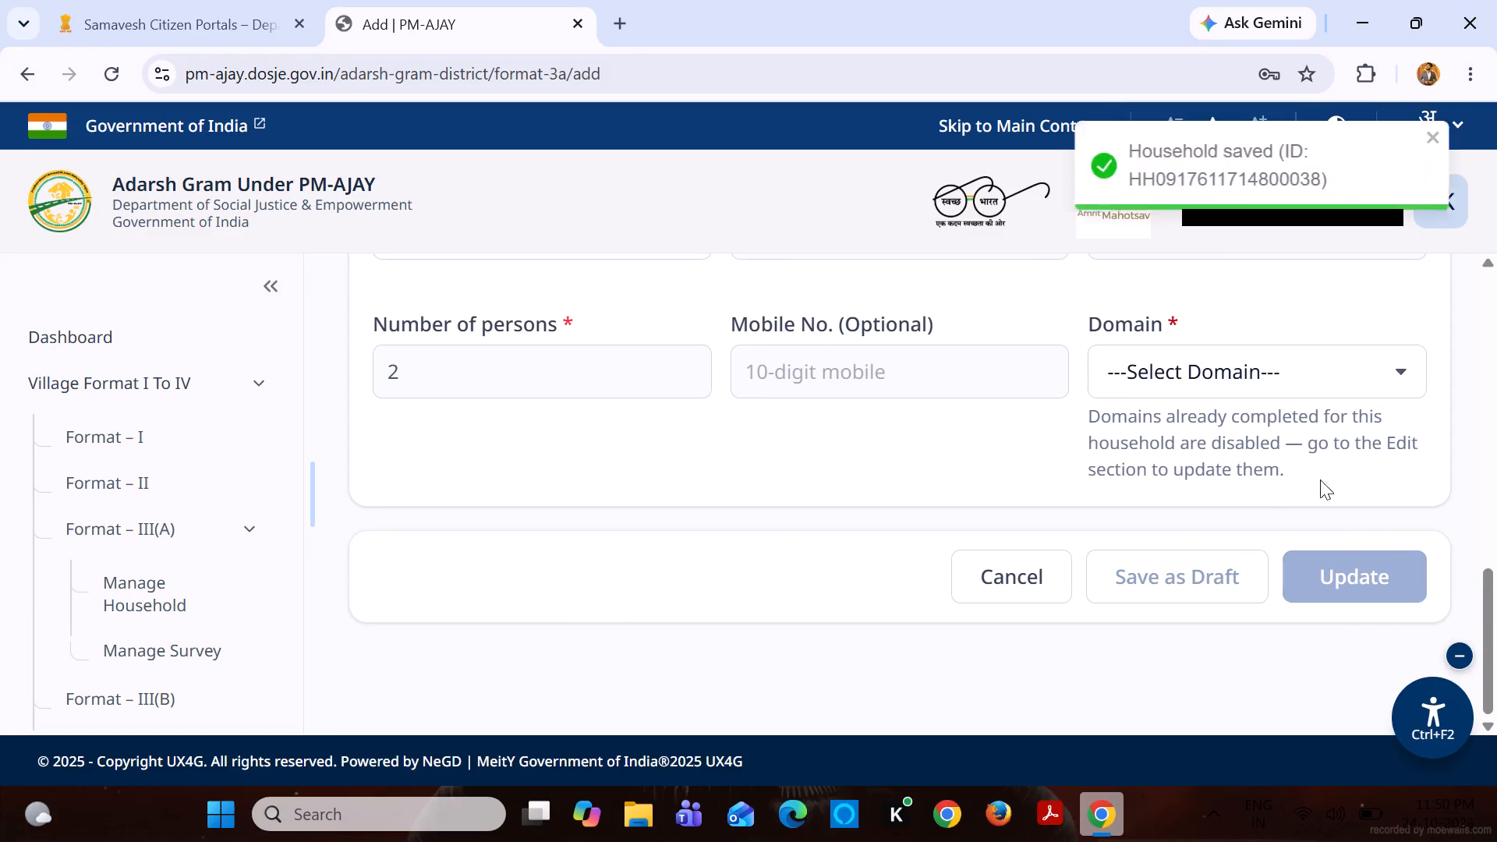
Select 3 – Health and Nutrition, answer Yes for health protection scheme coverage in 3.1, and enter 0 pregnant women in 3.3.
left_click(1275, 357)
left_click(1145, 639)
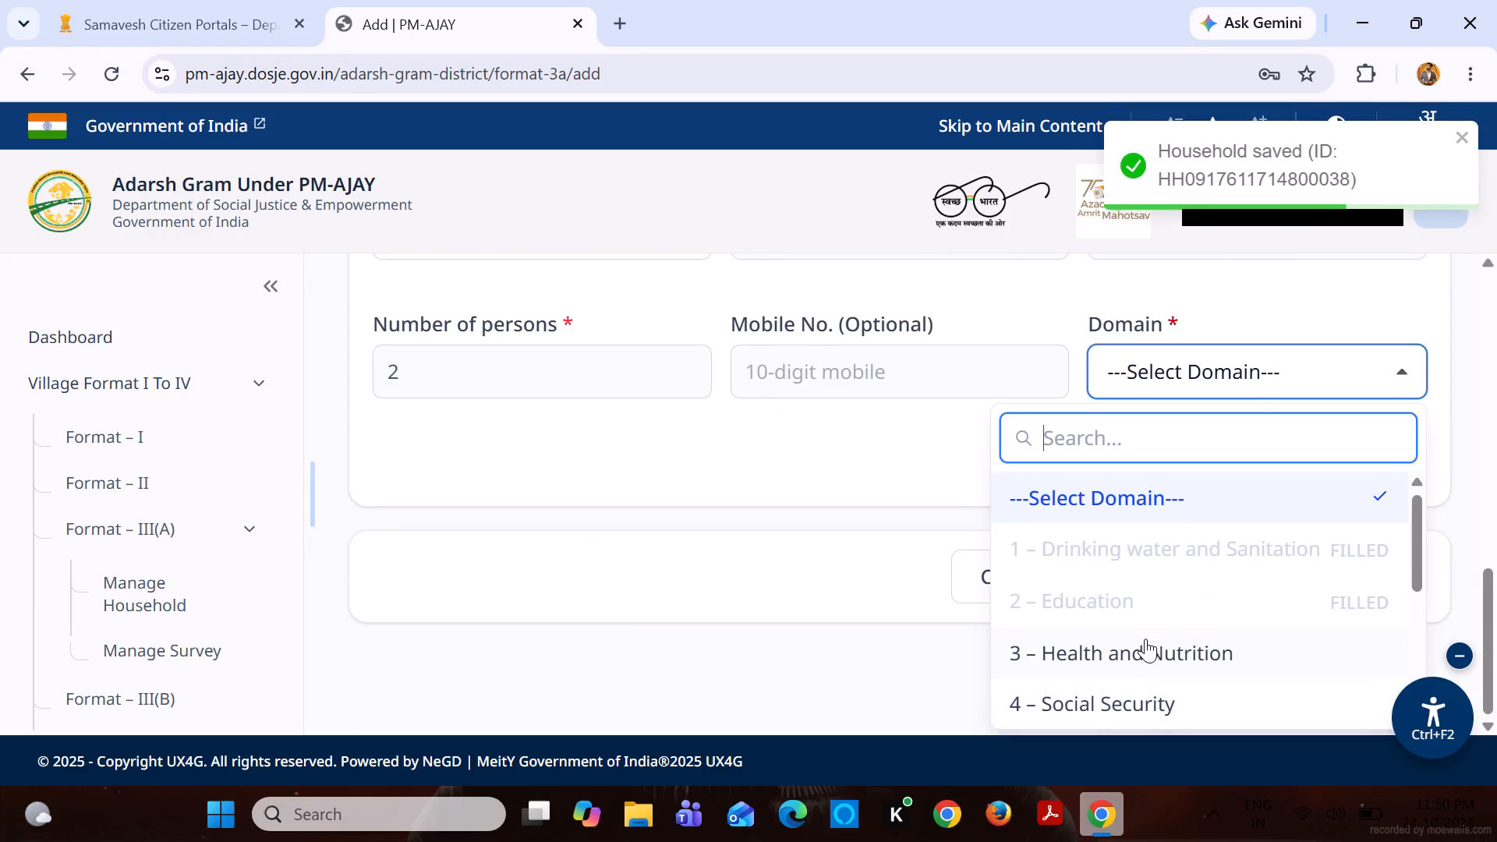
scroll(1244, 584, "down", 3)
left_click(1327, 417)
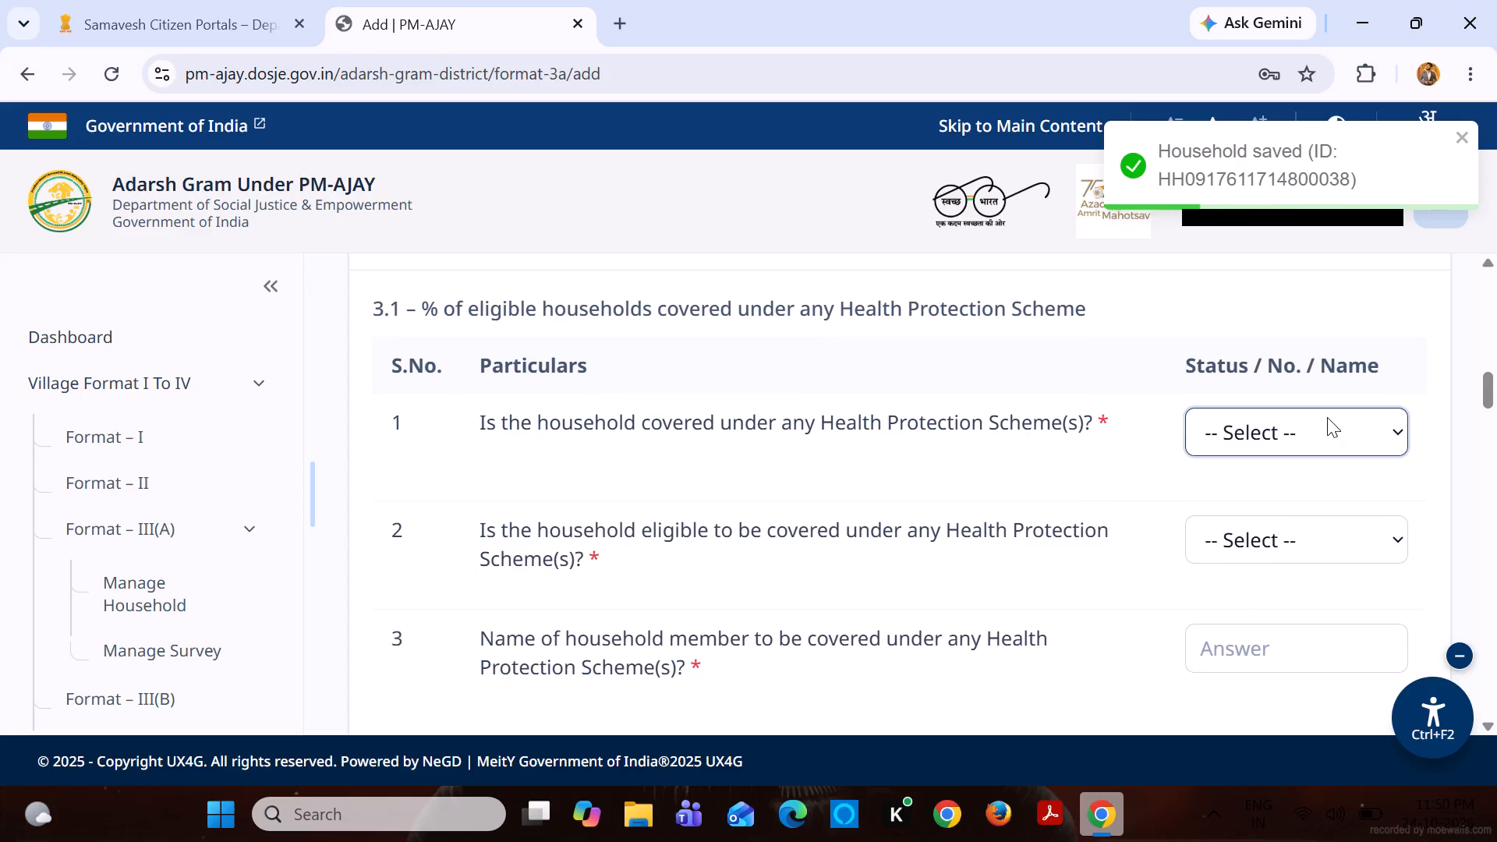
left_click(1257, 505)
scroll(1257, 505, "down", 2)
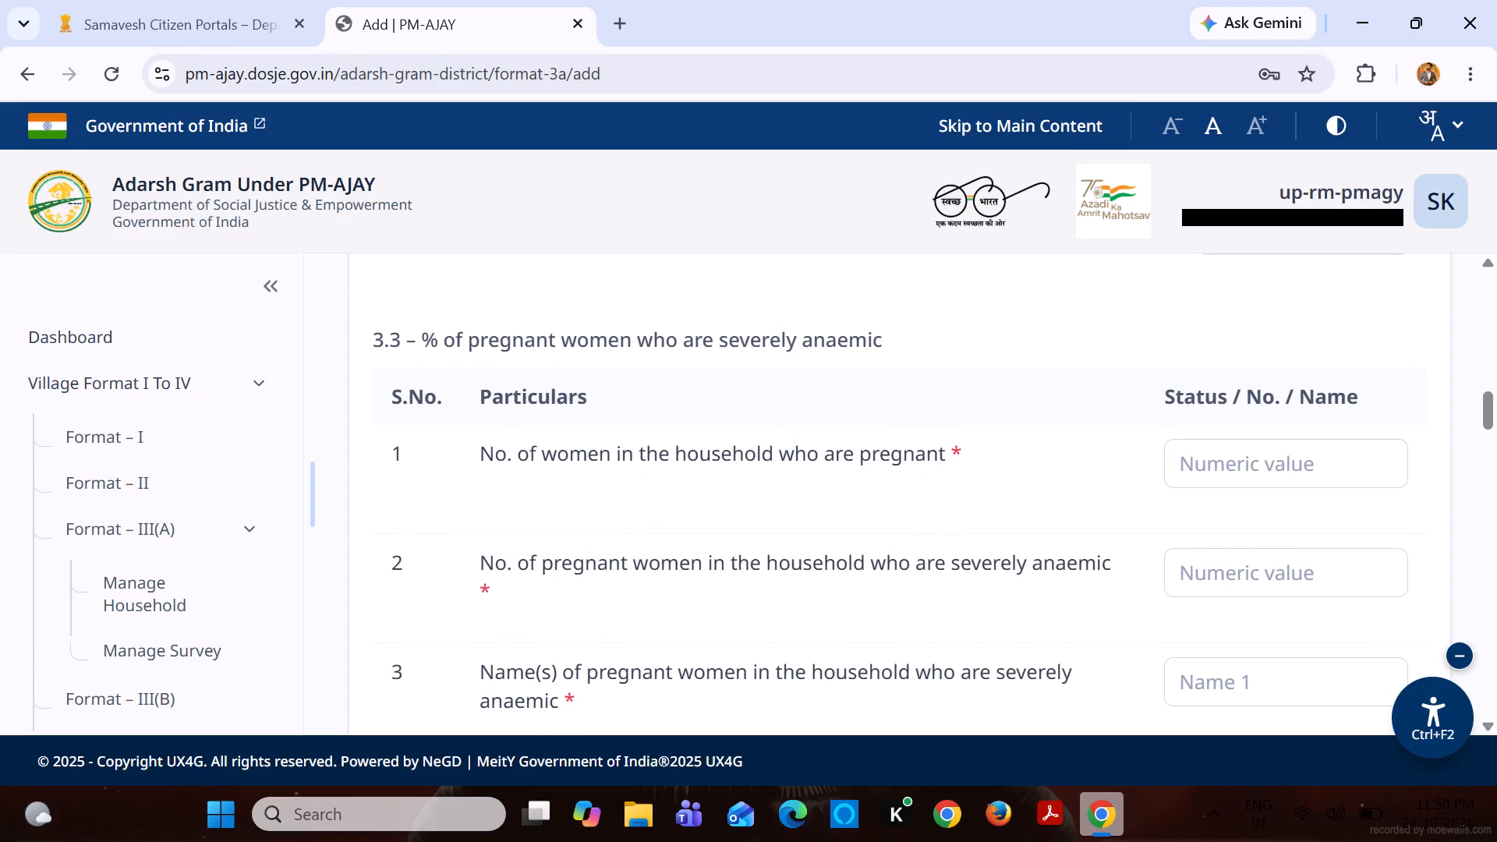
left_click(1251, 460)
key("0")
Enter 0 deliveries during the last one year in 3.4 and 0 children born during the last one year in 3.5.
scroll(1251, 460, "down", 3)
scroll(1232, 444, "up", 1)
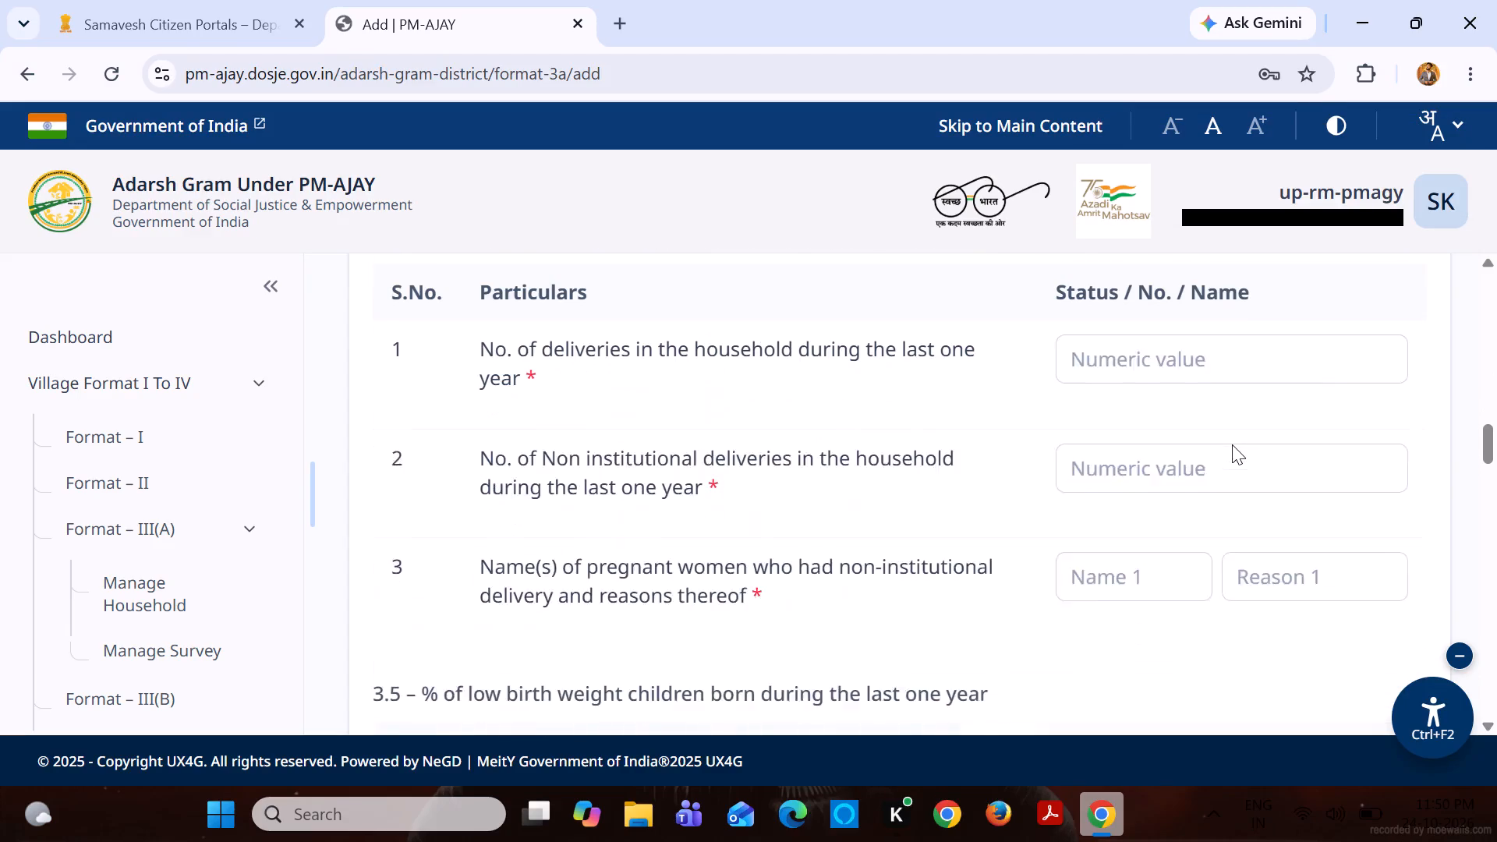
scroll(1232, 444, "up", 1)
left_click(1141, 391)
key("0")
scroll(1141, 391, "down", 2)
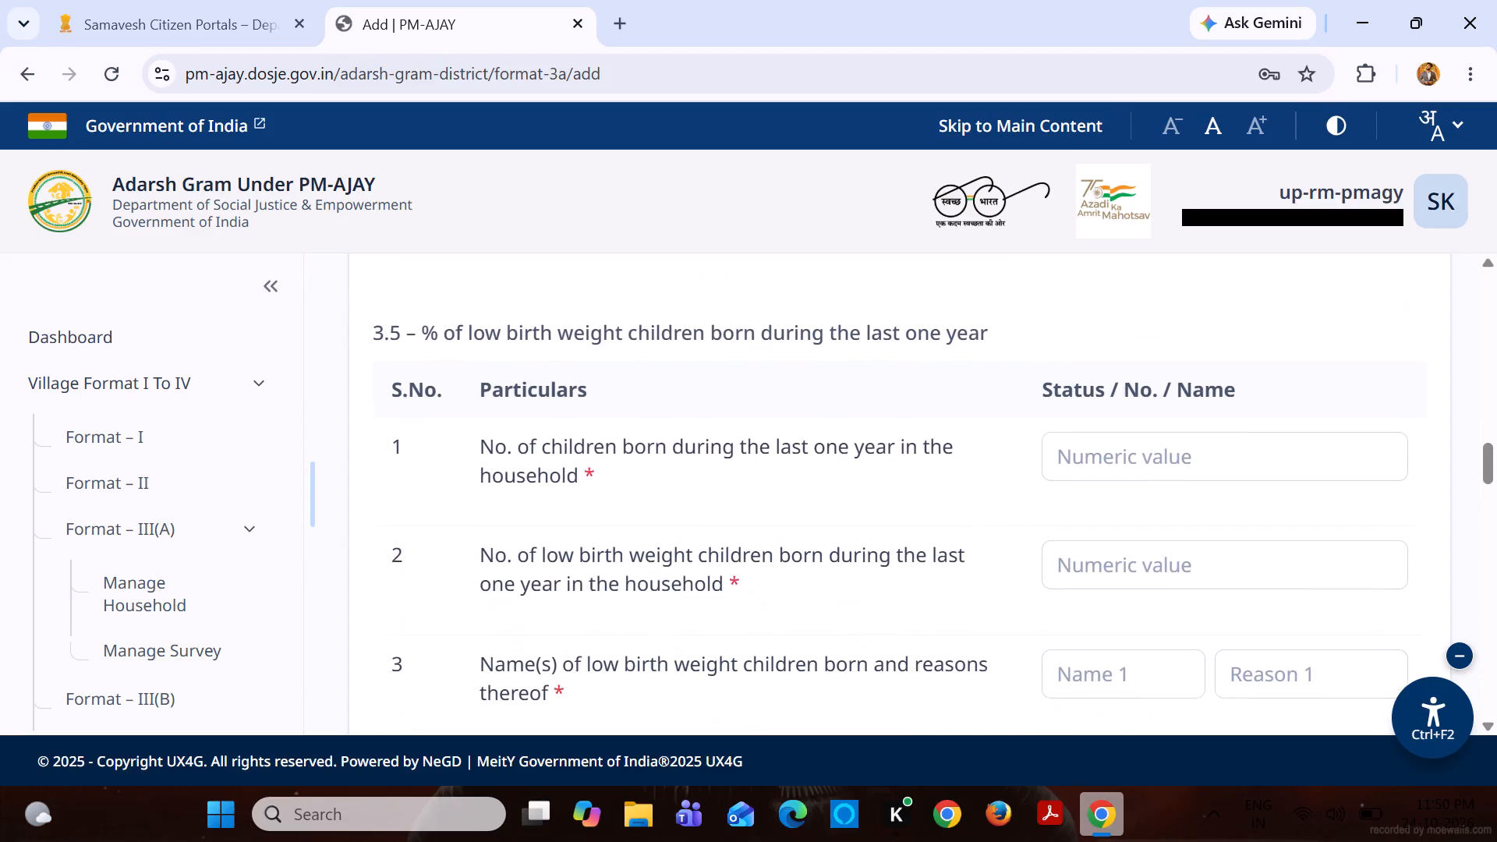
left_click(1125, 424)
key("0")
Enter 0 children below one year in 3.6 and 0 children aged 0-5 years in 3.7.
scroll(1125, 424, "down", 2)
left_click(1154, 453)
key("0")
scroll(1154, 453, "down", 1)
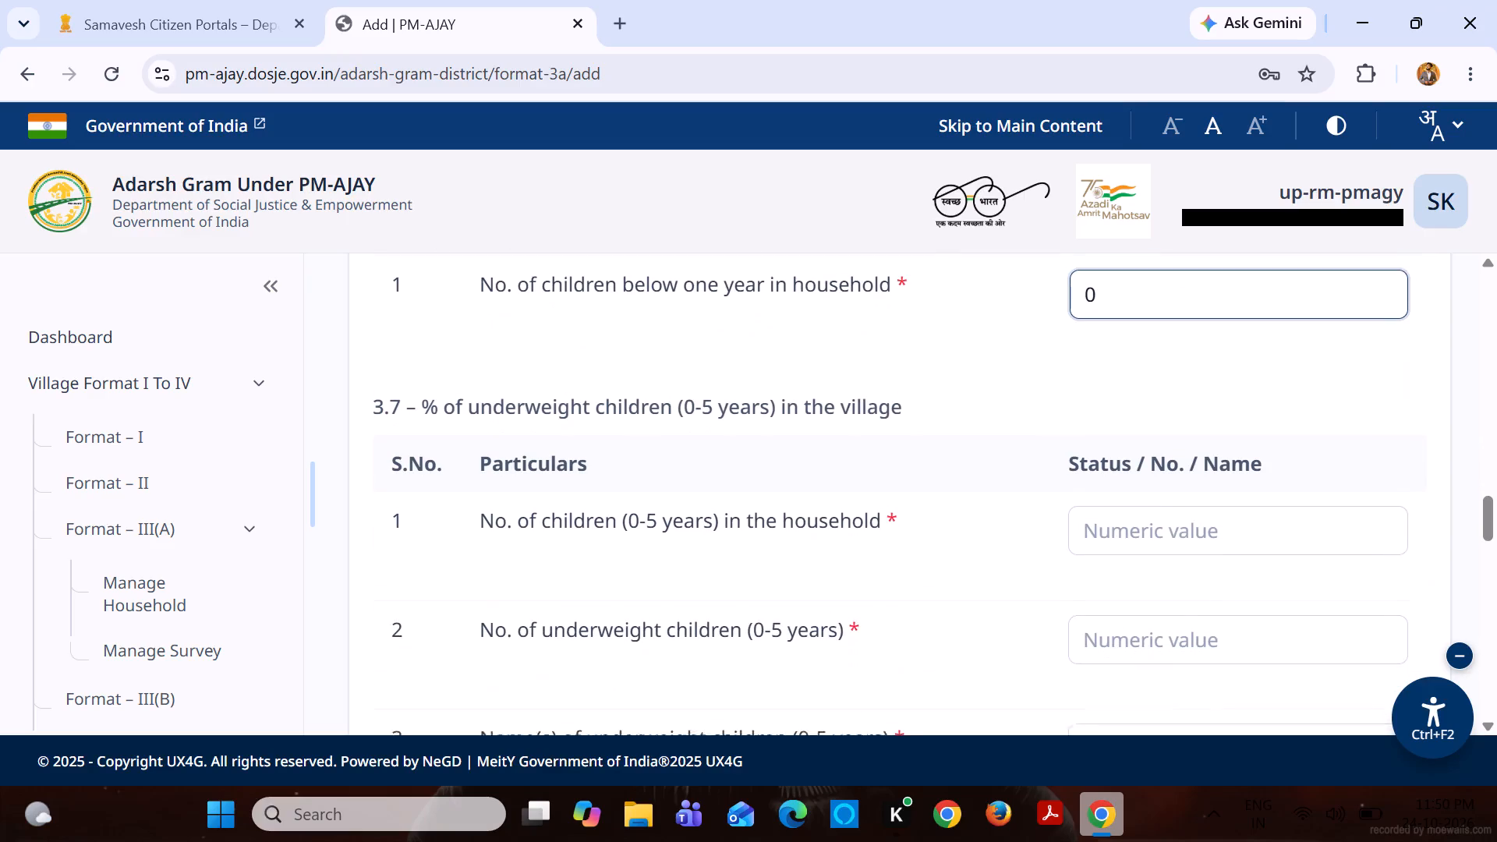
left_click(1158, 520)
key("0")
scroll(1158, 520, "down", 2)
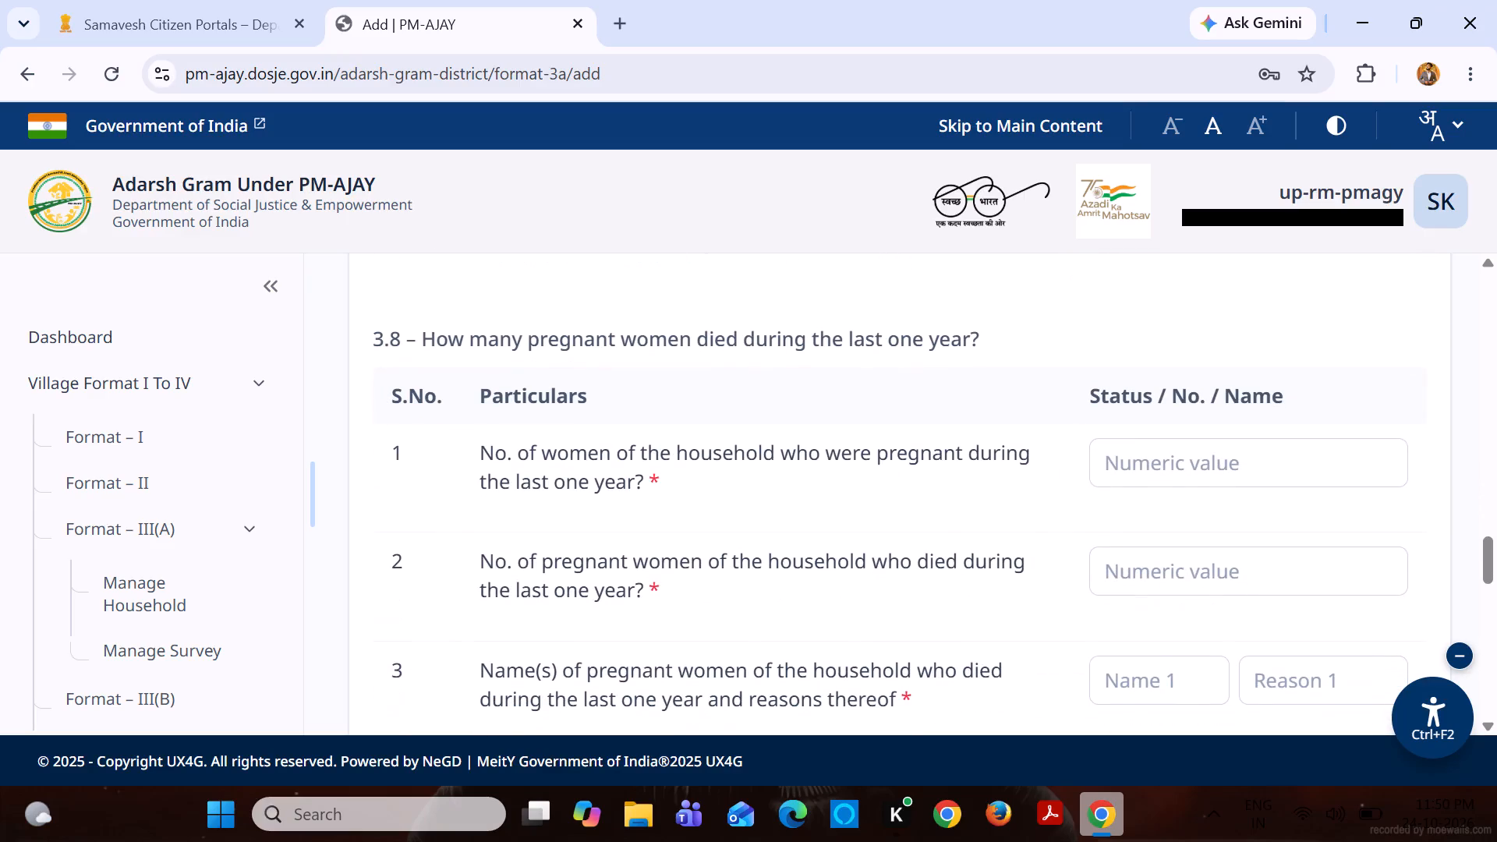
Enter 0 pregnant women in 3.8, 0 children below one year in 3.9 and 0 communicable disease sufferers in 3.10, and submit Health and Nutrition.
left_click(1196, 477)
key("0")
scroll(1196, 477, "down", 2)
left_click(1192, 444)
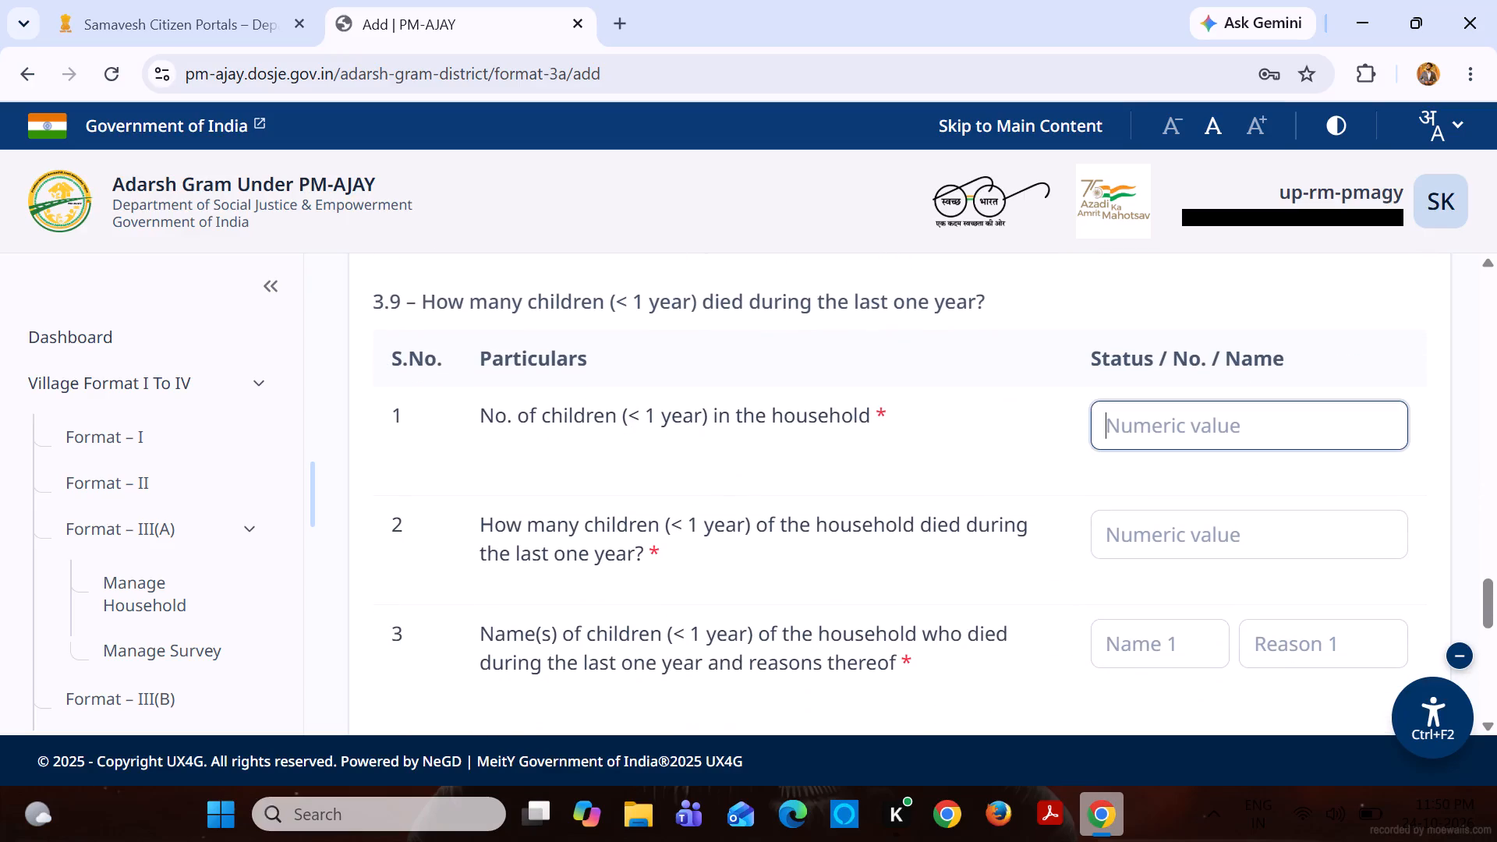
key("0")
scroll(1192, 444, "down", 1)
left_click(1258, 413)
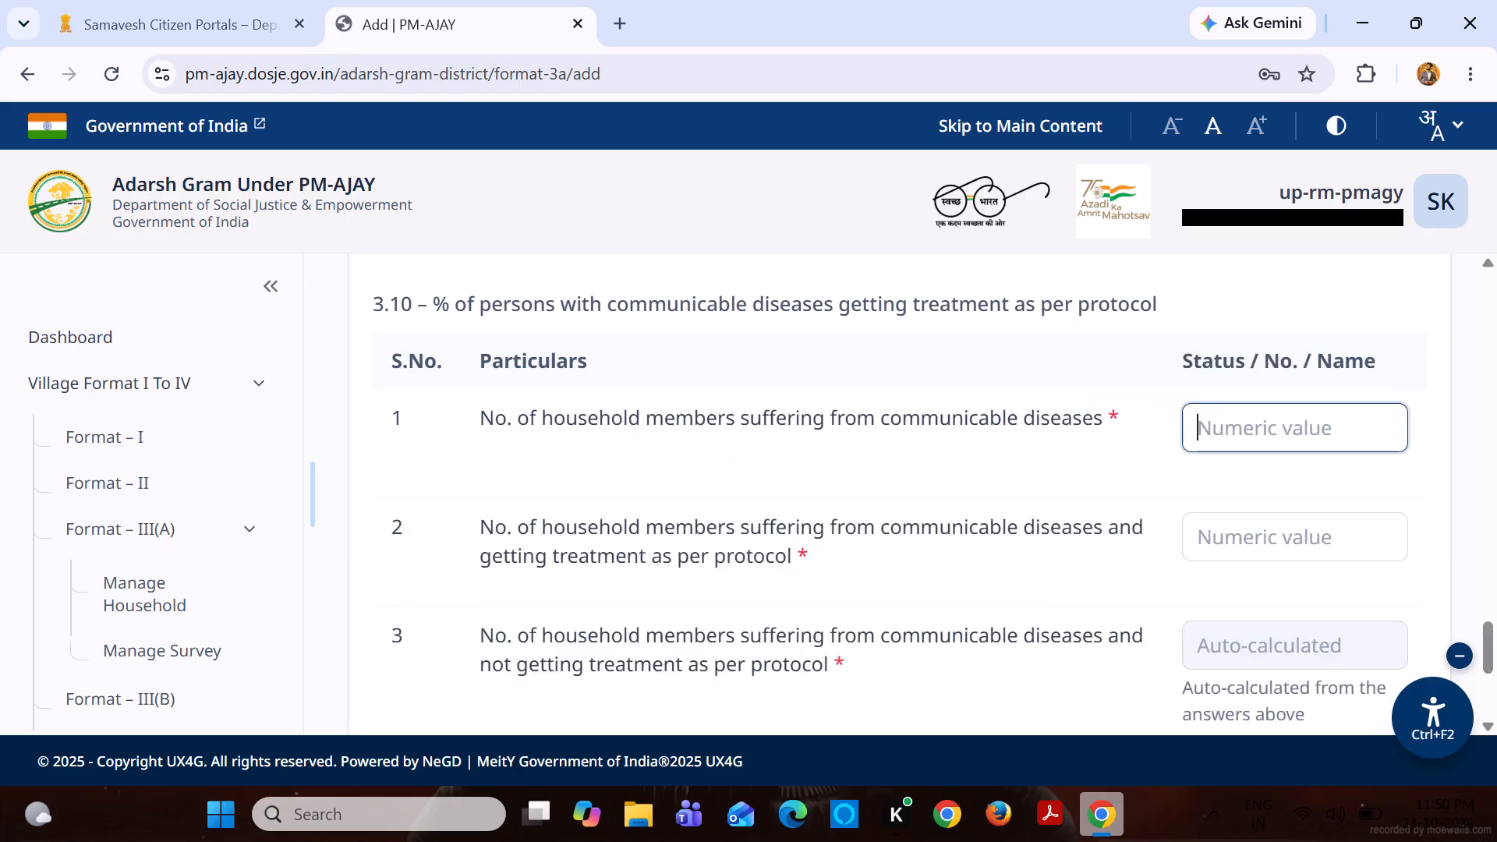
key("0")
scroll(1258, 413, "right", 1)
left_click_drag(1326, 562, 1327, 578)
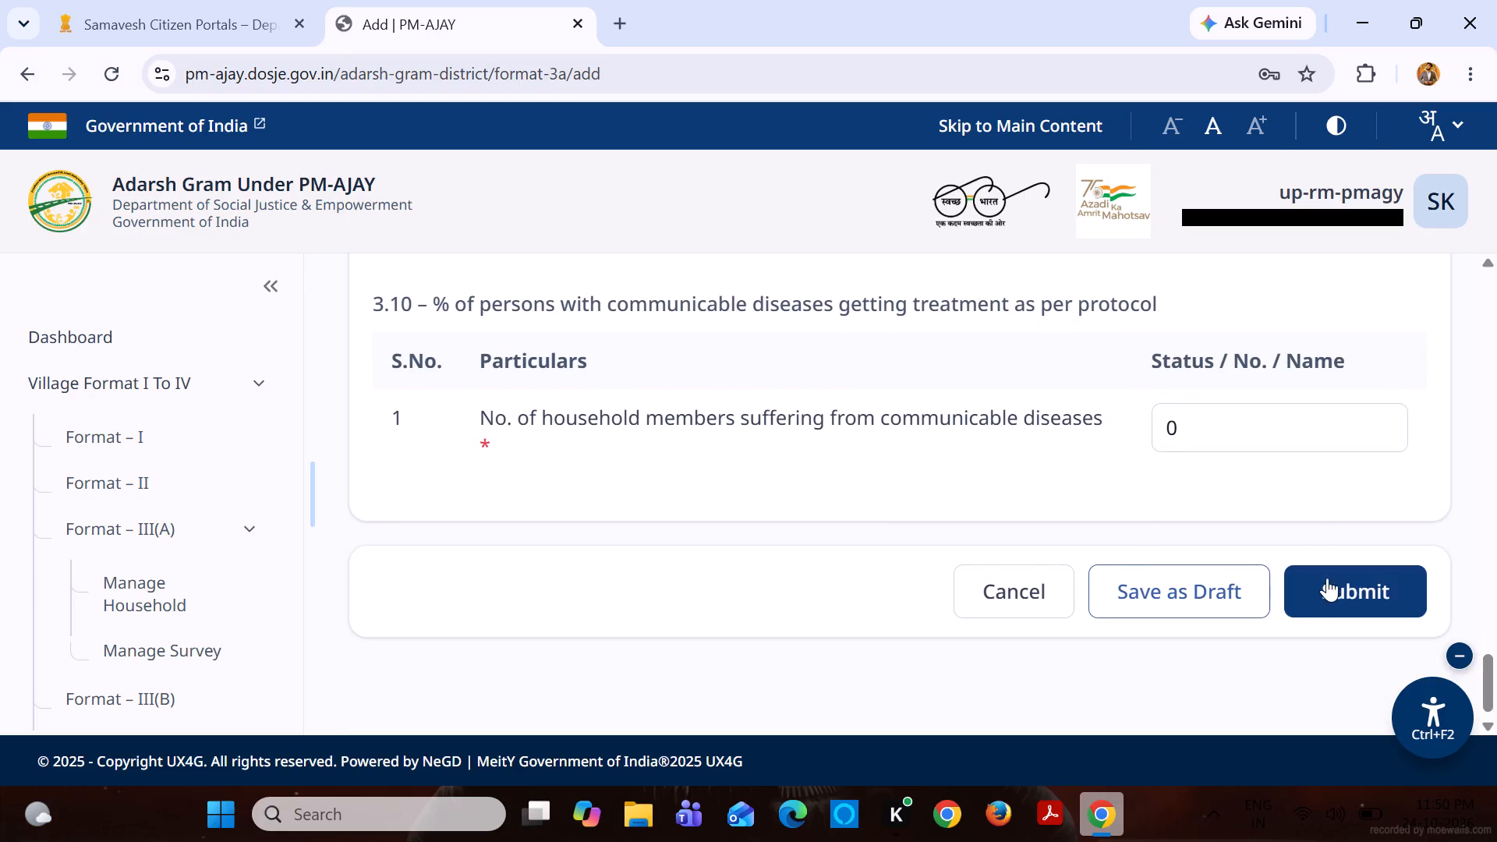
left_click_drag(1327, 578, 1327, 584)
left_click(1327, 584)
Select 4 – Social Security and enter 0 women eligible for Widow Pension in 4.1 and 0 persons eligible for Old Age Pension in 4.2.
left_click(1327, 386)
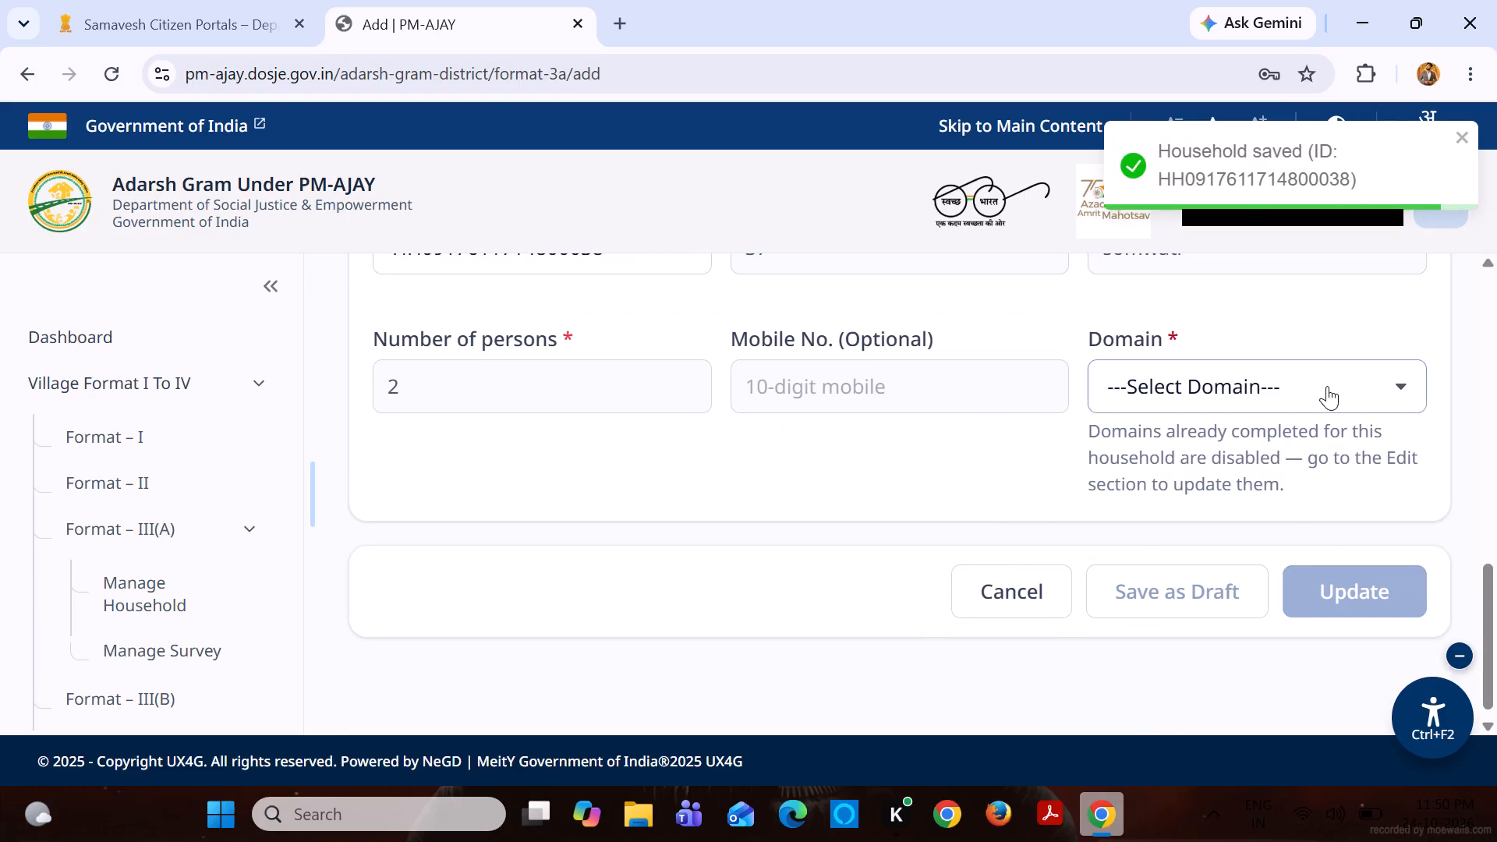
scroll(1209, 577, "down", 1)
left_click(1174, 583)
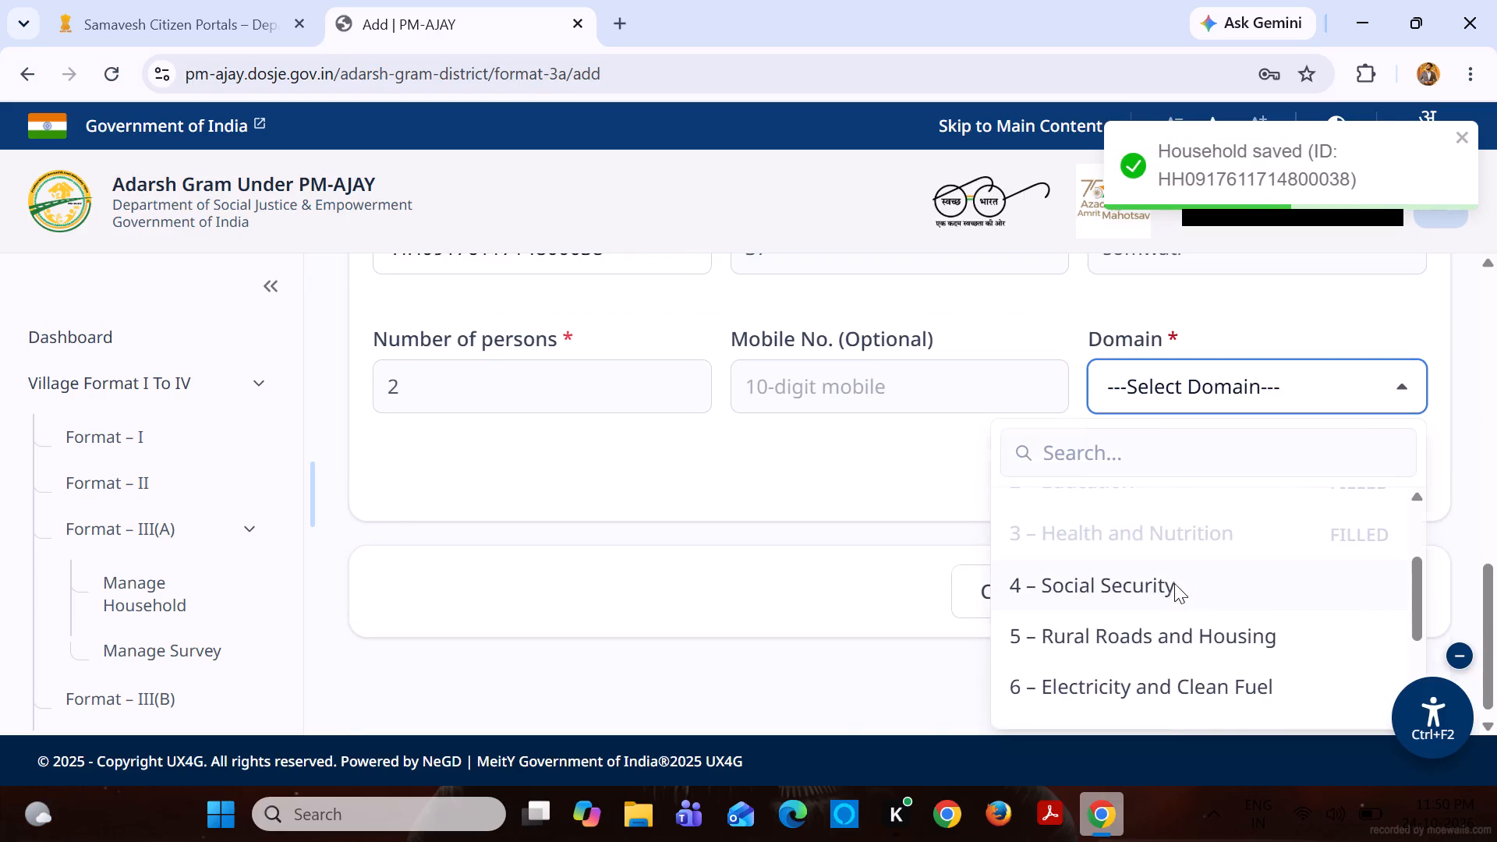
scroll(1238, 621, "down", 1)
left_click(1205, 586)
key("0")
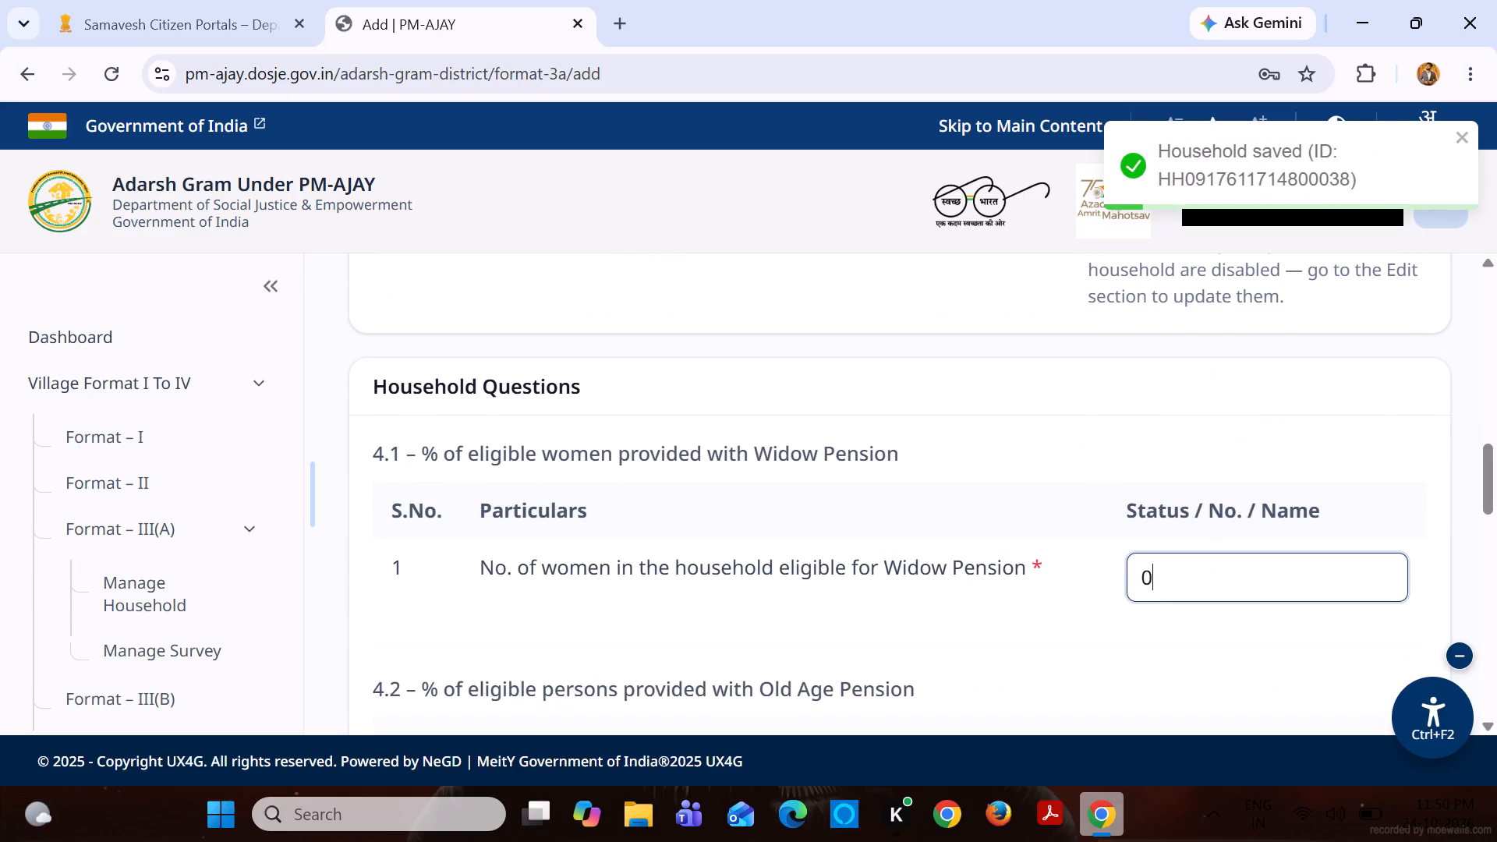
scroll(1205, 586, "down", 2)
left_click(1155, 547)
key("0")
Enter 0 persons eligible for Disability Pension in 4.3 and submit the Social Security domain.
scroll(1155, 547, "down", 2)
left_click(1140, 509)
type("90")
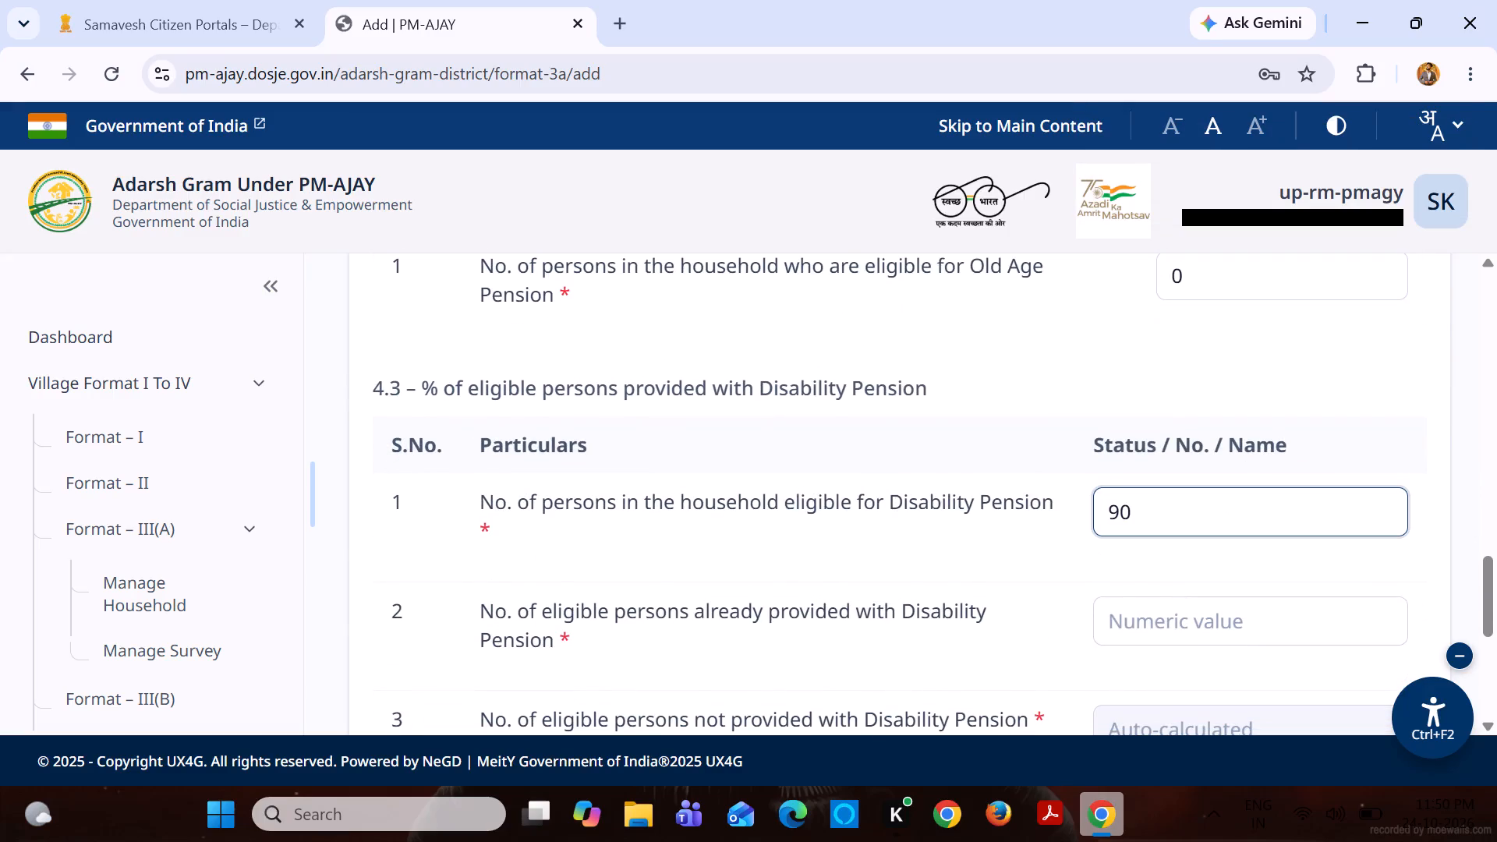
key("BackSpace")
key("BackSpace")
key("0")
scroll(1140, 509, "down", 4)
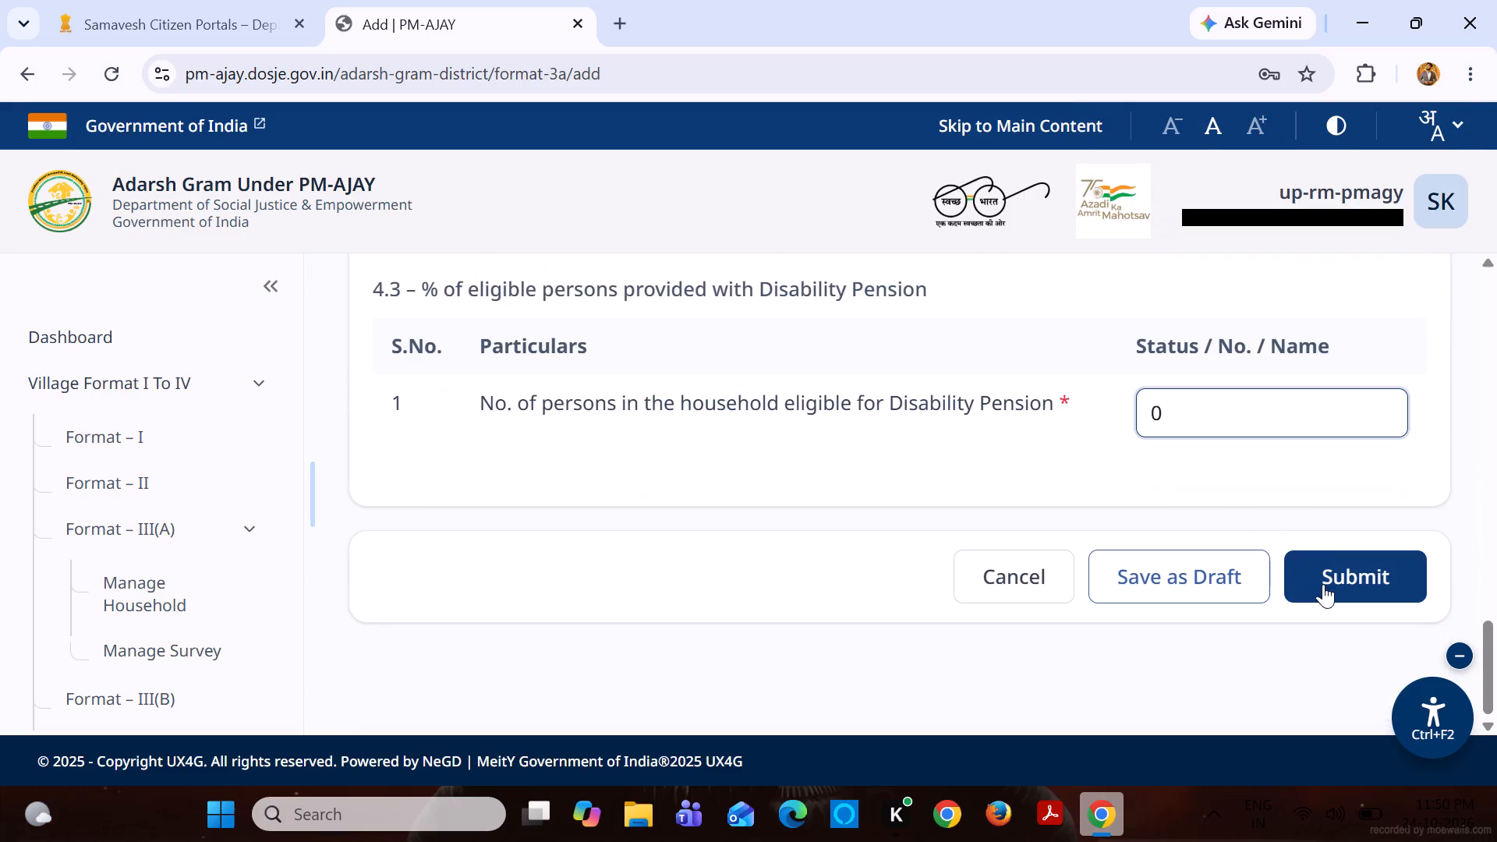
left_click(1323, 584)
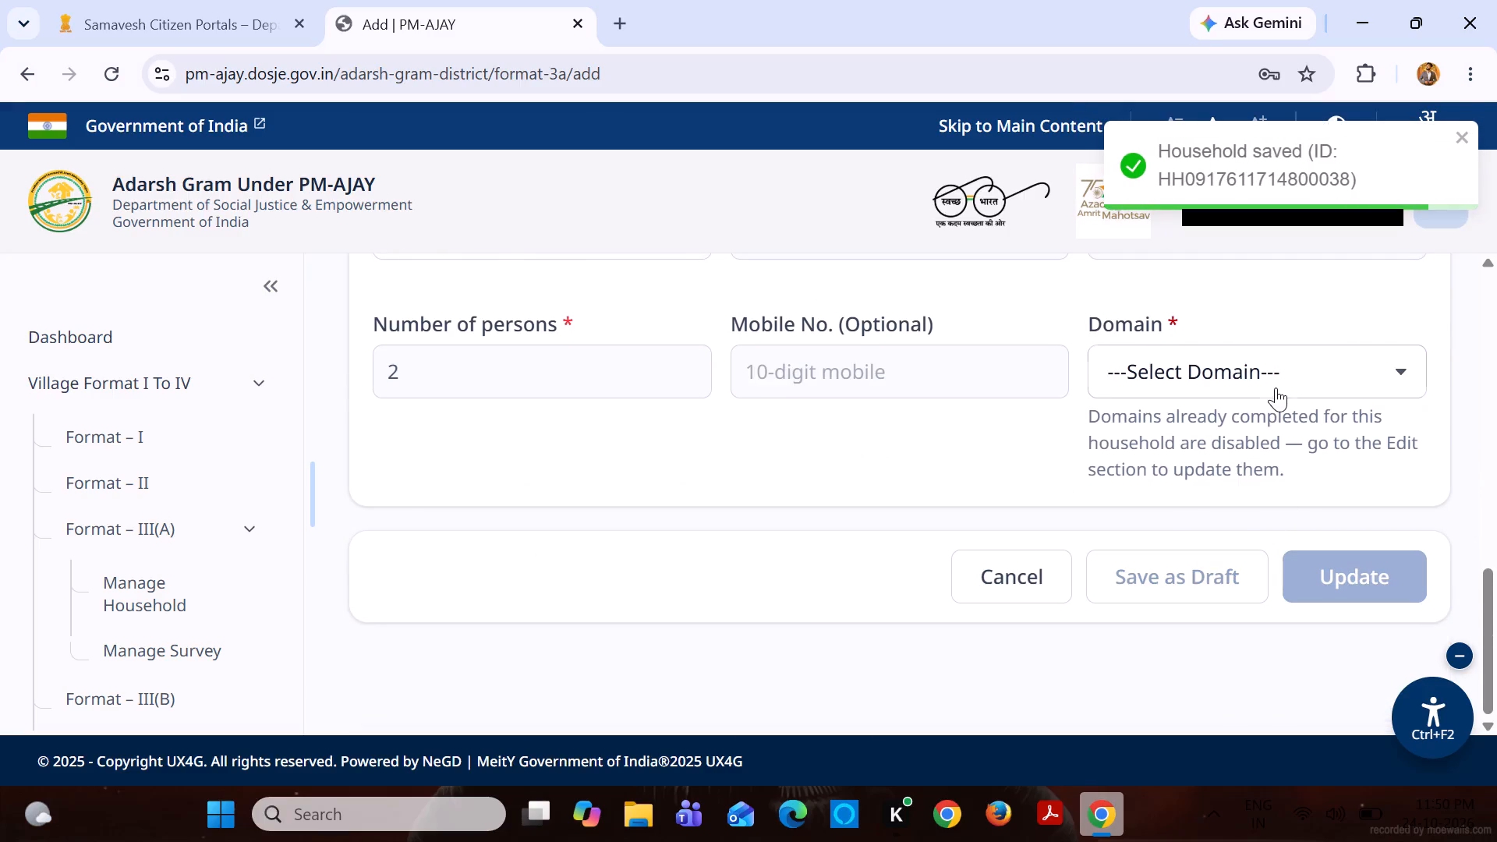
Select 5 – Rural Roads and Housing, answer No for living in a Kachcha/unsafe house in 5.3, and submit the domain.
left_click(1278, 387)
scroll(1185, 581, "down", 3)
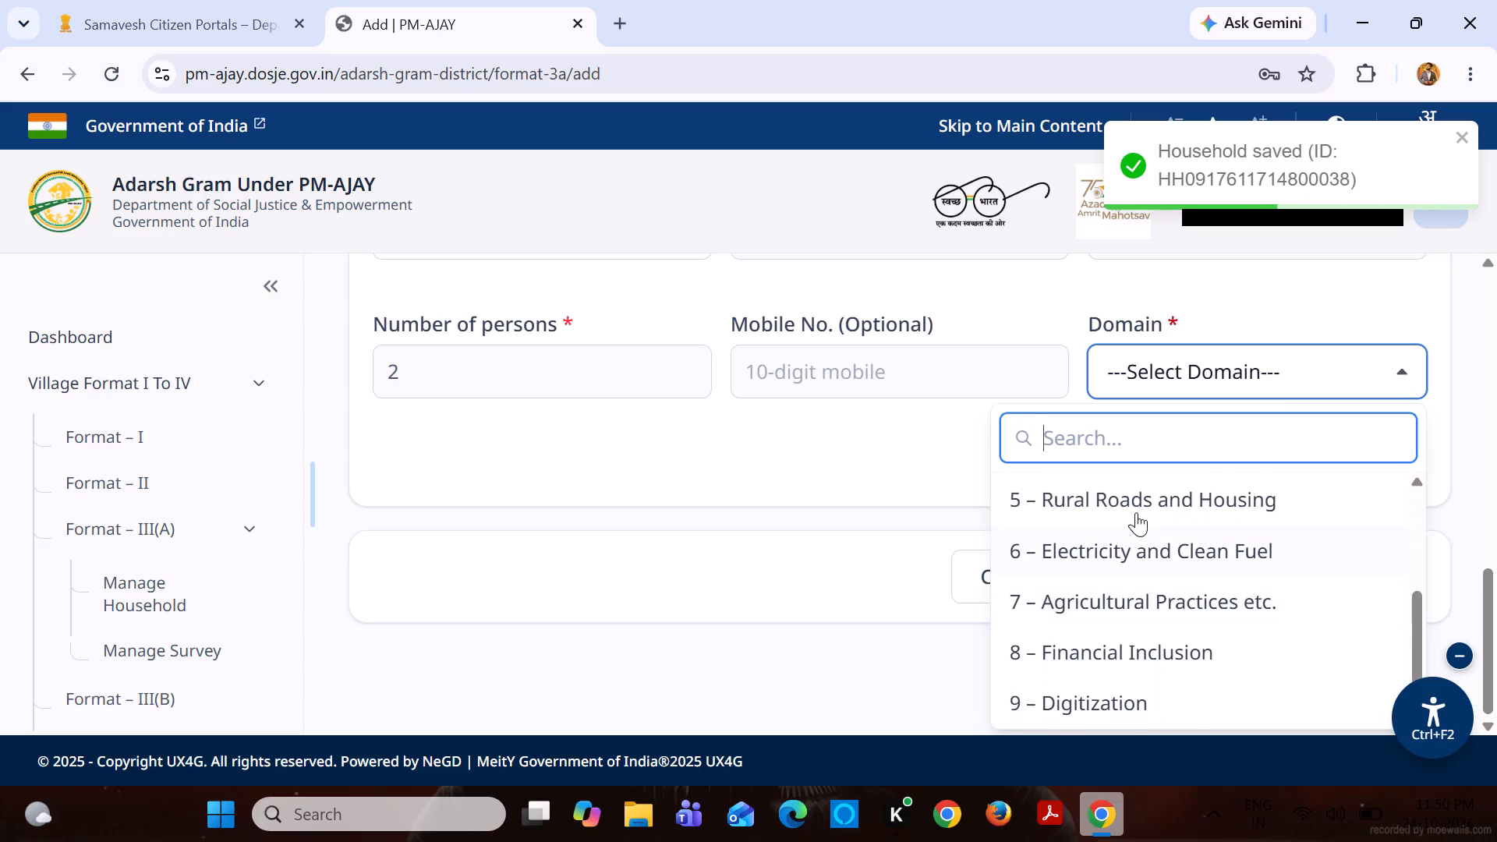
left_click(1127, 489)
scroll(1212, 608, "down", 2)
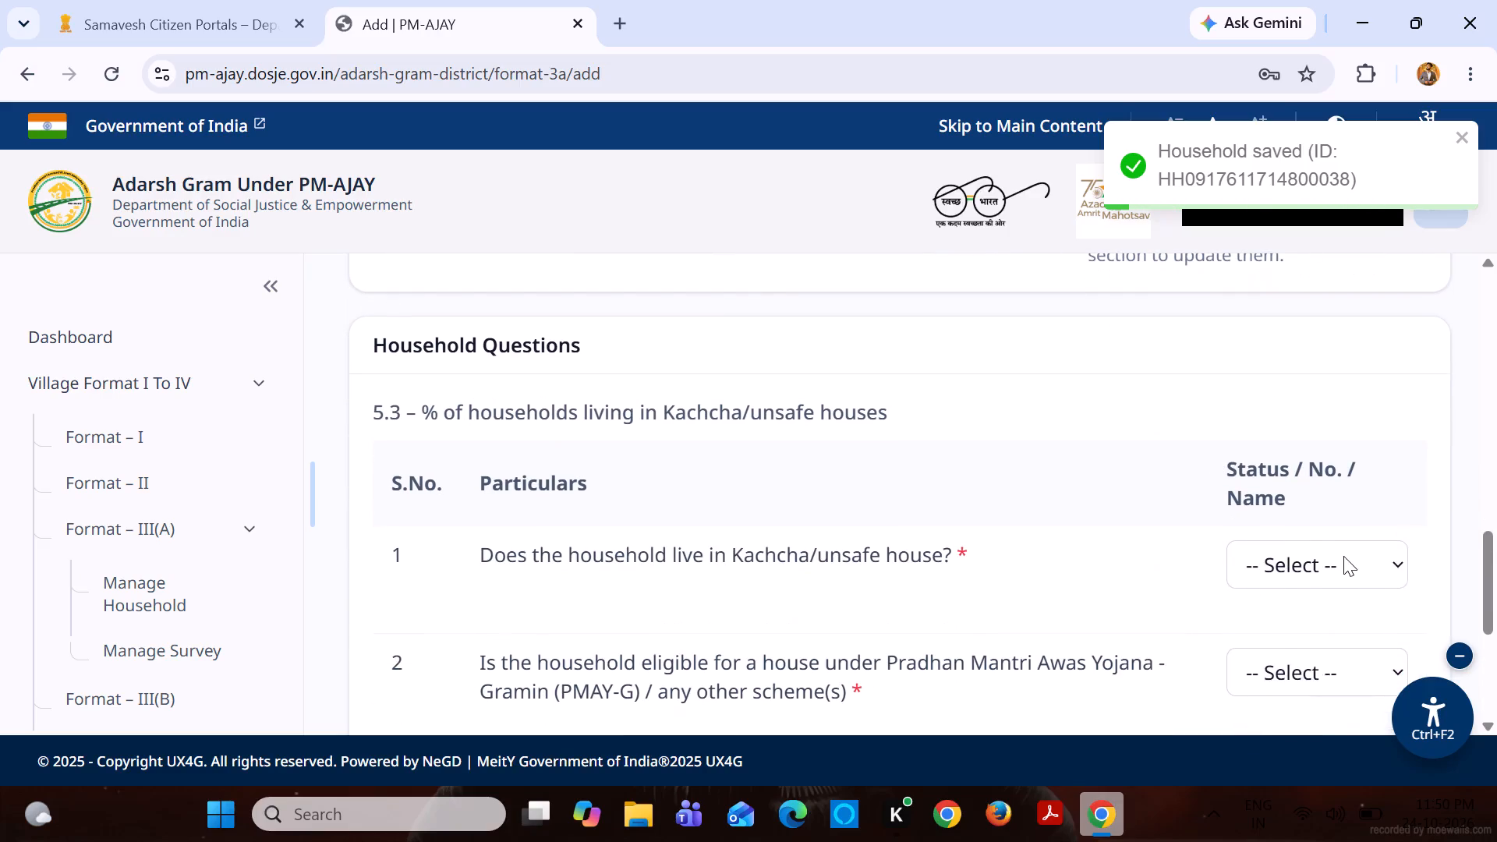
left_click(1343, 556)
left_click(1277, 690)
scroll(1239, 554, "down", 4)
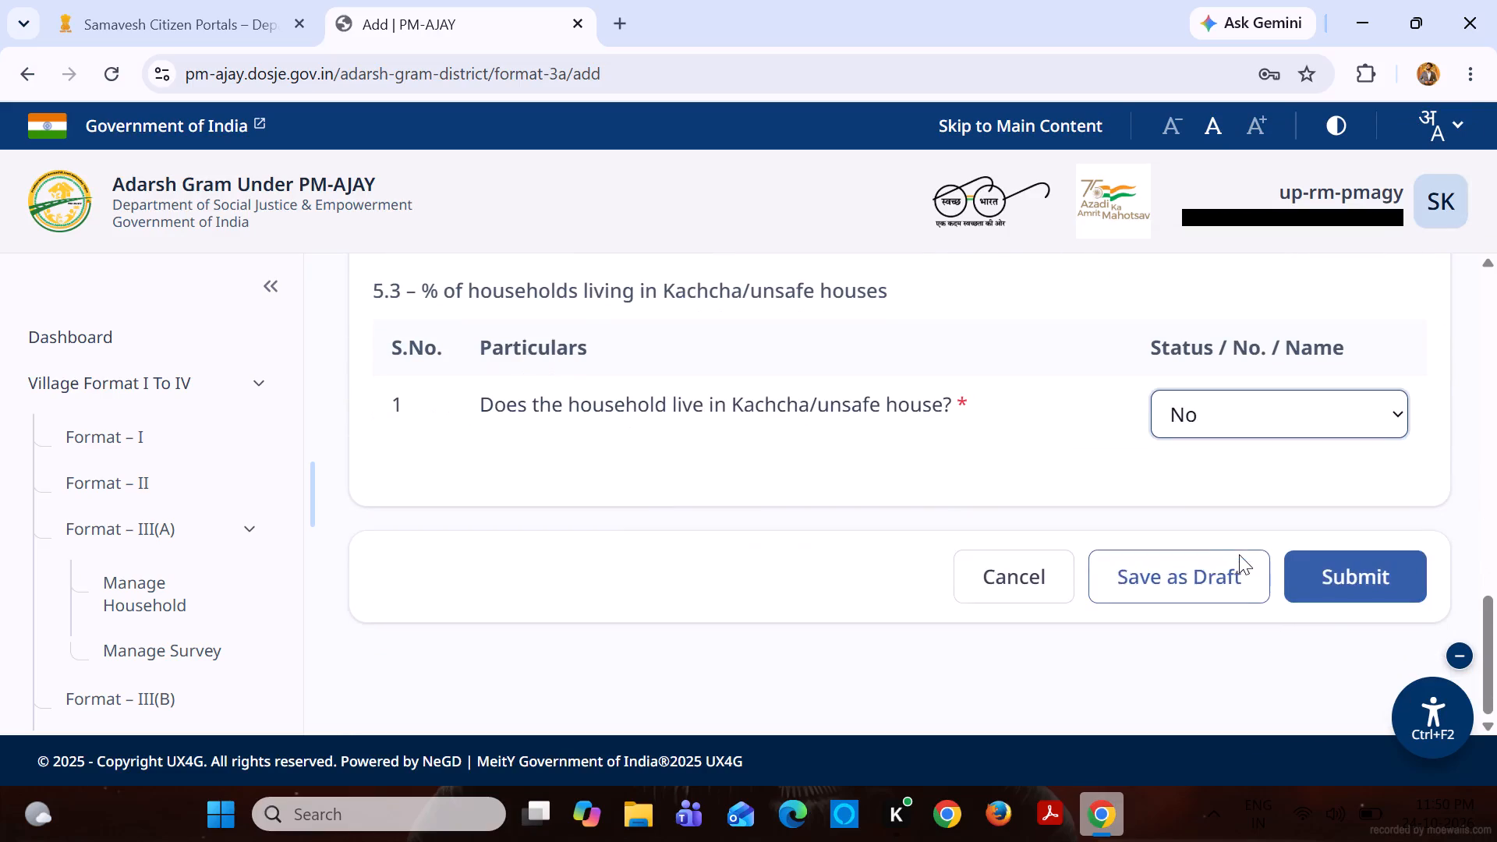
left_click(1332, 569)
Select 6 – Electricity and Clean Fuel and answer its first household question.
left_click(1322, 363)
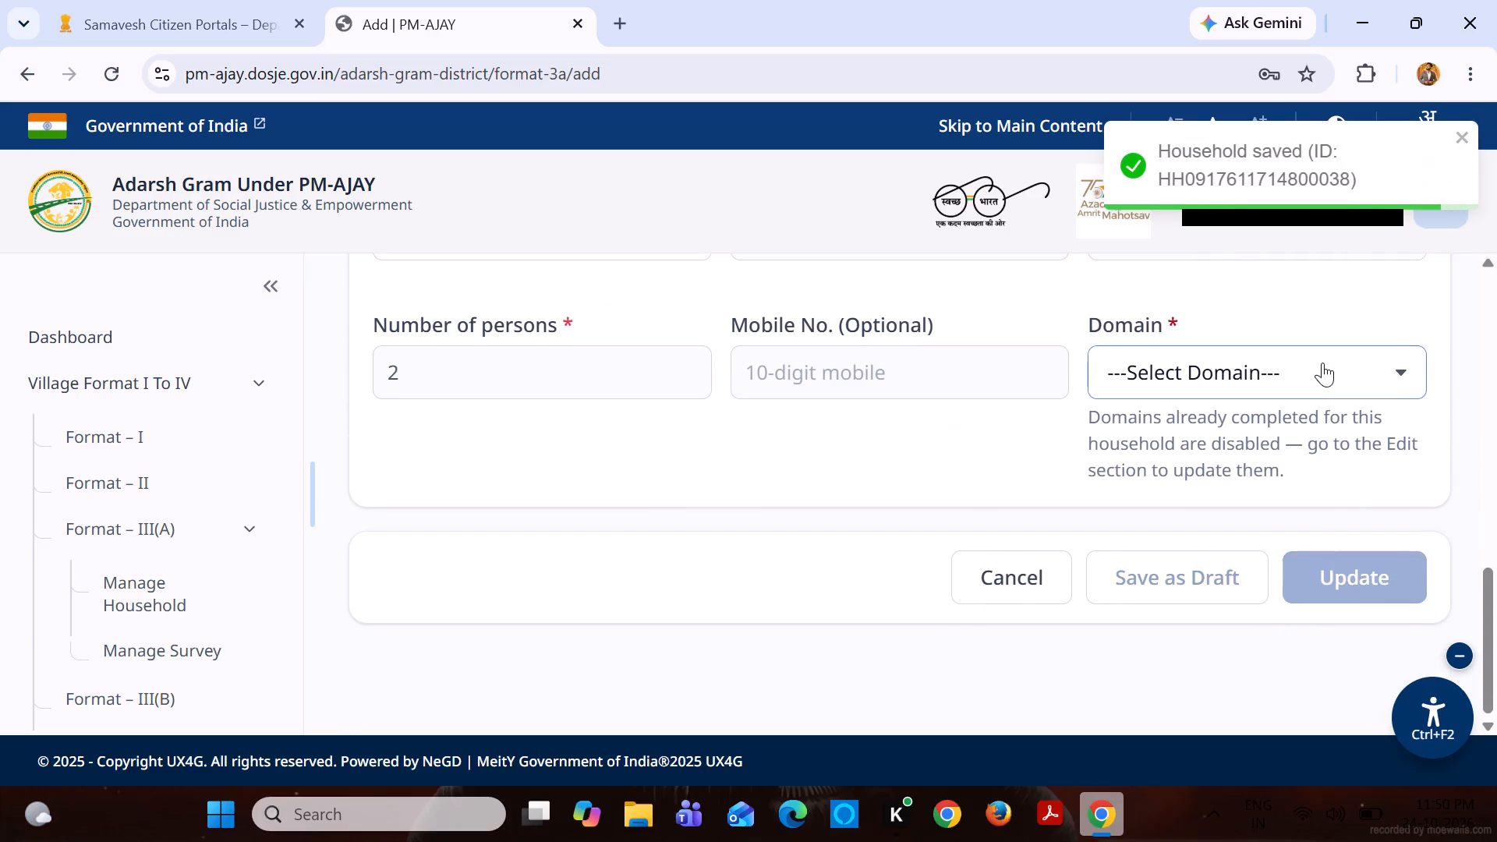
scroll(1244, 548, "down", 3)
left_click(1174, 536)
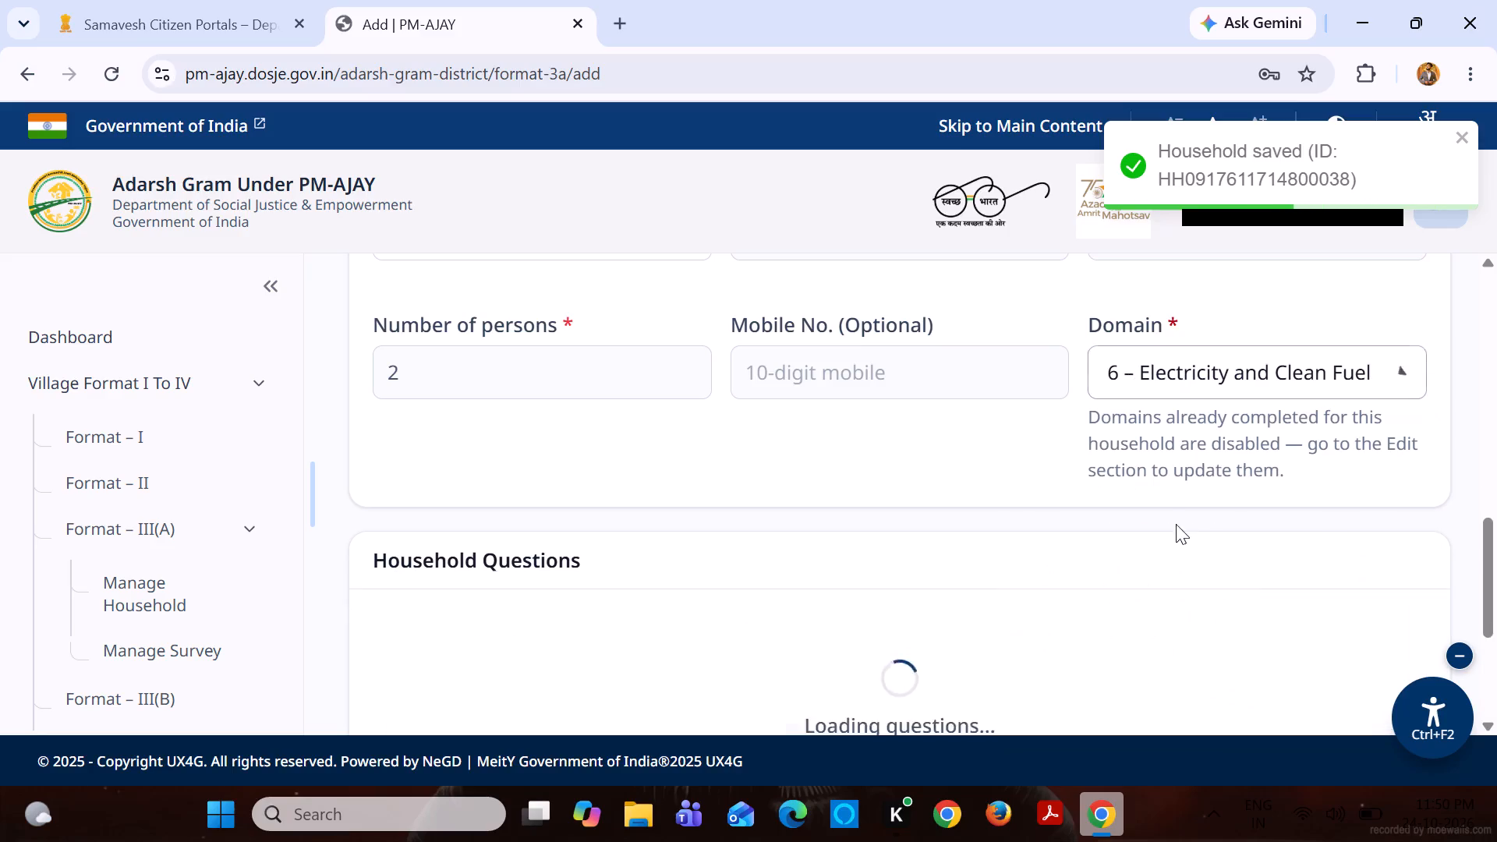
scroll(1274, 485, "down", 3)
left_click_drag(1382, 461, 1276, 547)
left_click(1276, 547)
In 6.3, answer Yes for electricity connection and answer whether the house uses at least one LED bulb.
scroll(1276, 547, "down", 2)
left_click(1343, 469)
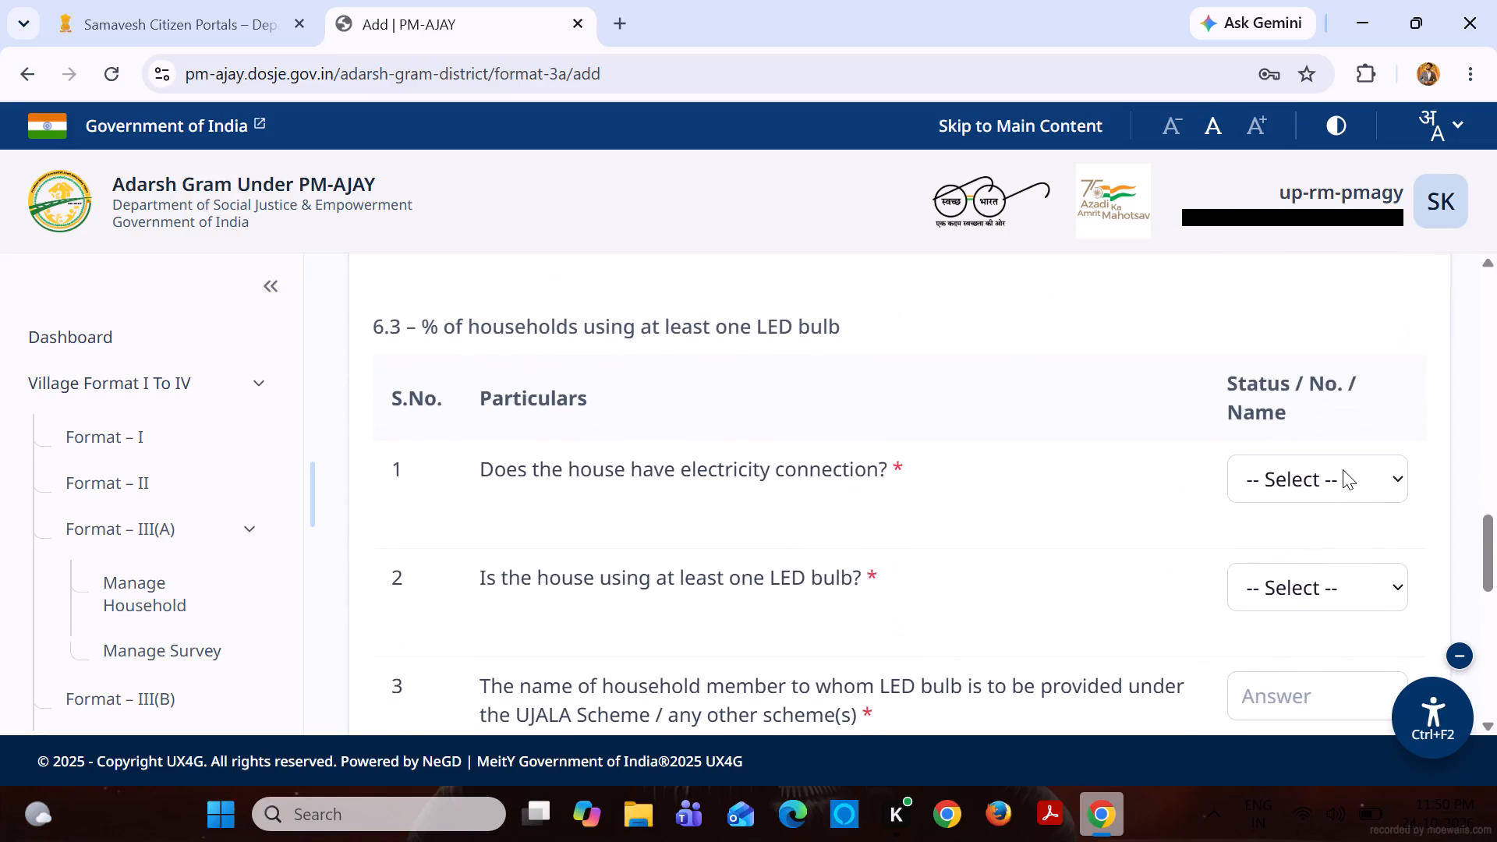
left_click(1294, 553)
scroll(1294, 553, "down", 2)
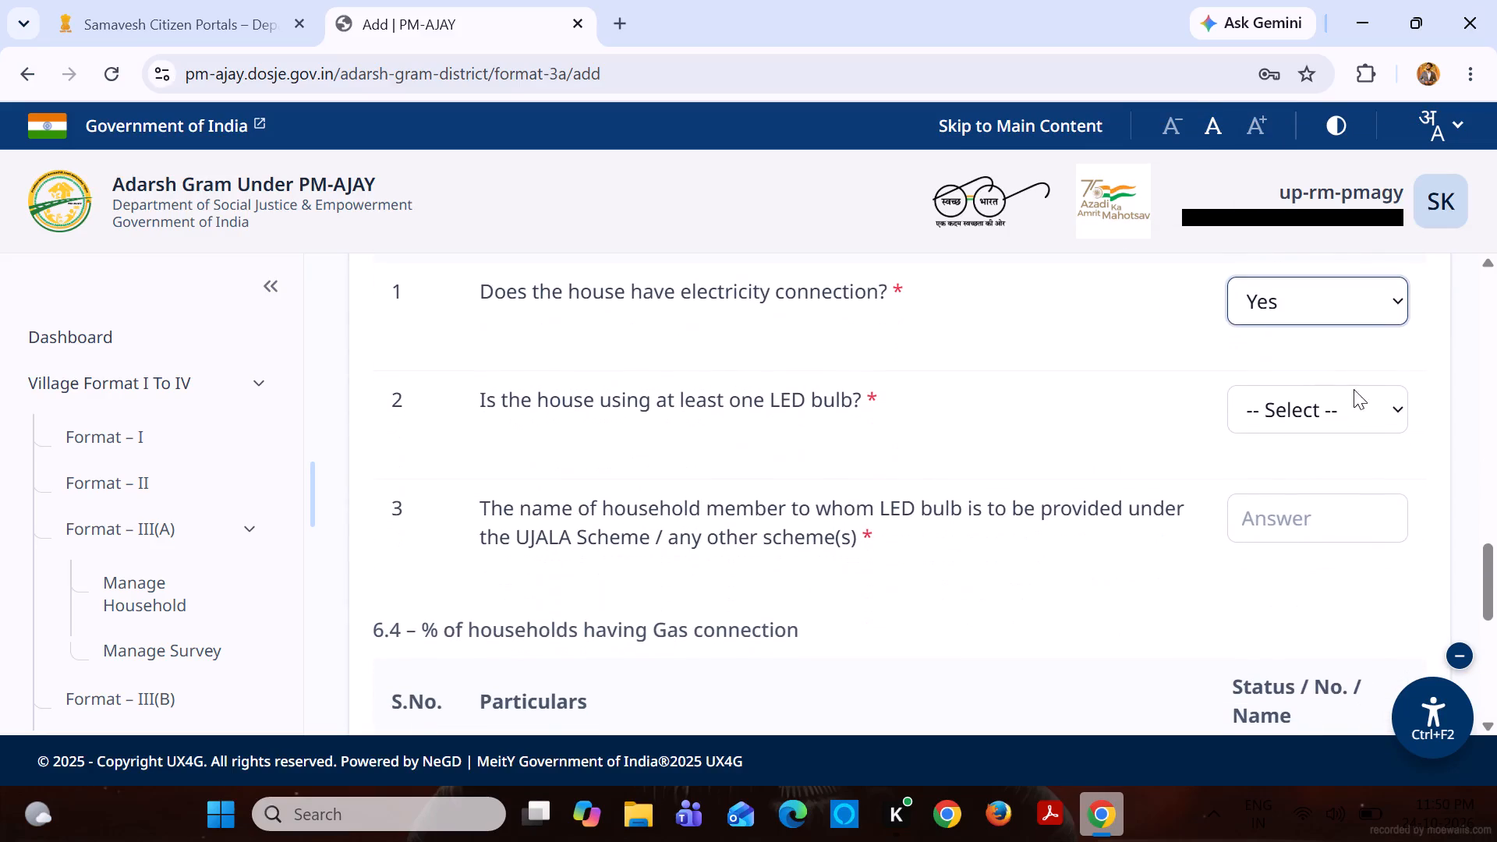
left_click_drag(1346, 395, 1278, 479)
left_click(1278, 479)
Answer Yes for clean fuel use in 6.4 and submit the Electricity and Clean Fuel domain.
scroll(1278, 479, "down", 2)
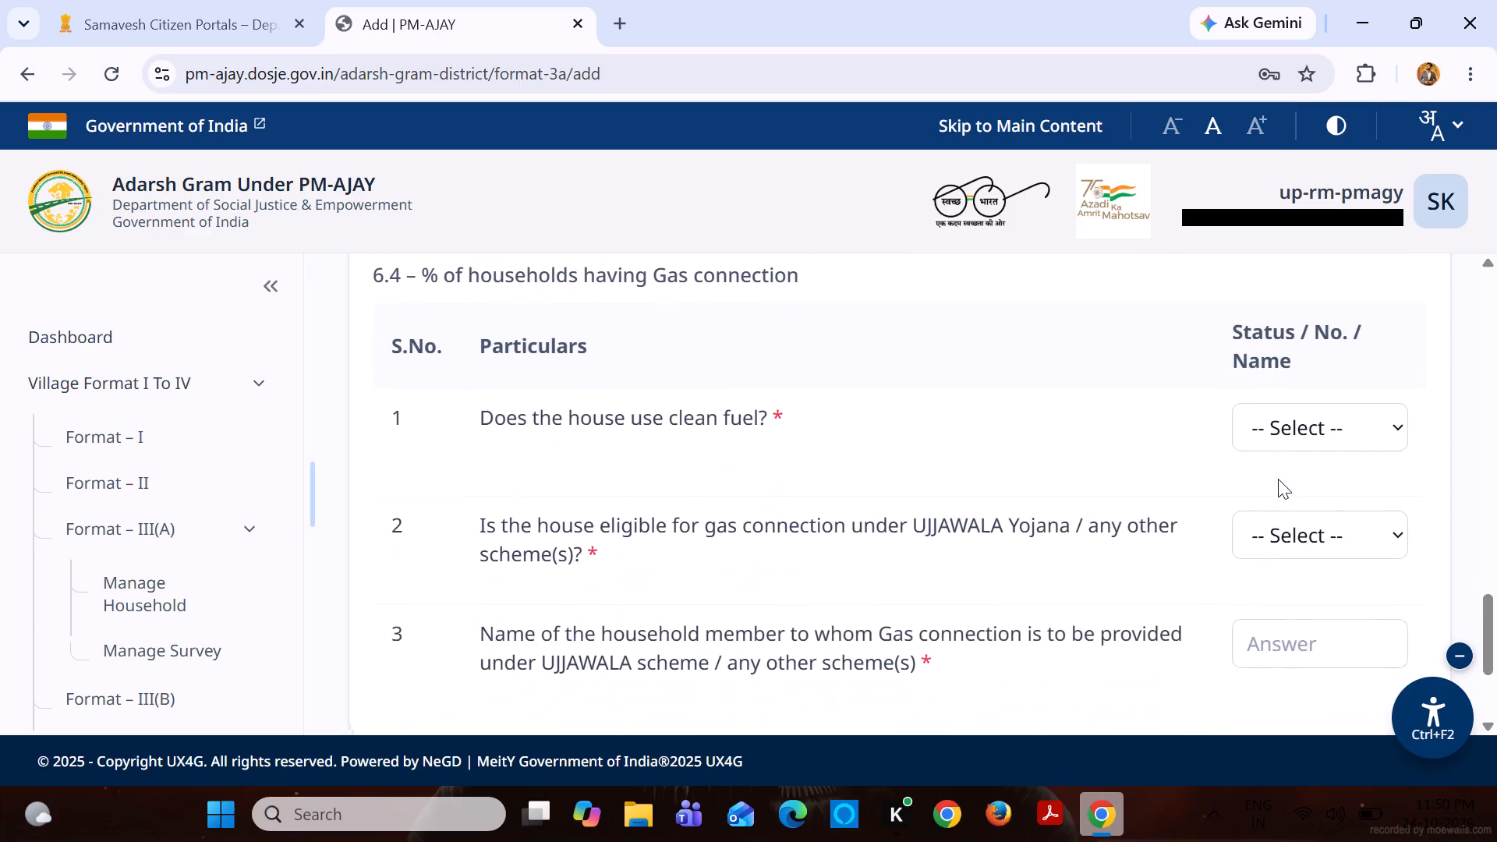
left_click(1329, 418)
left_click(1276, 497)
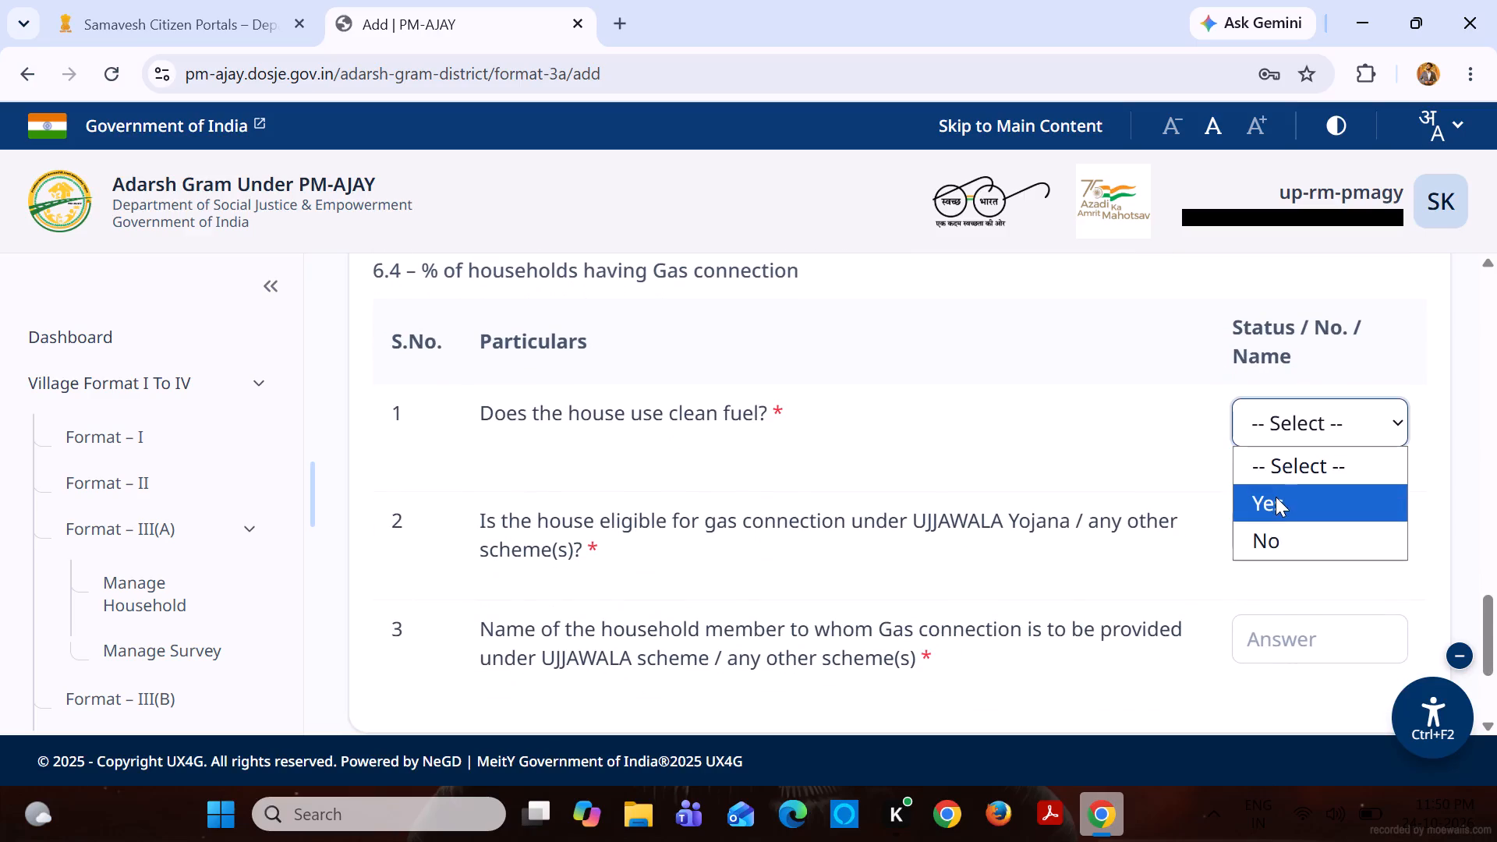
scroll(1276, 497, "down", 1)
left_click(1376, 578)
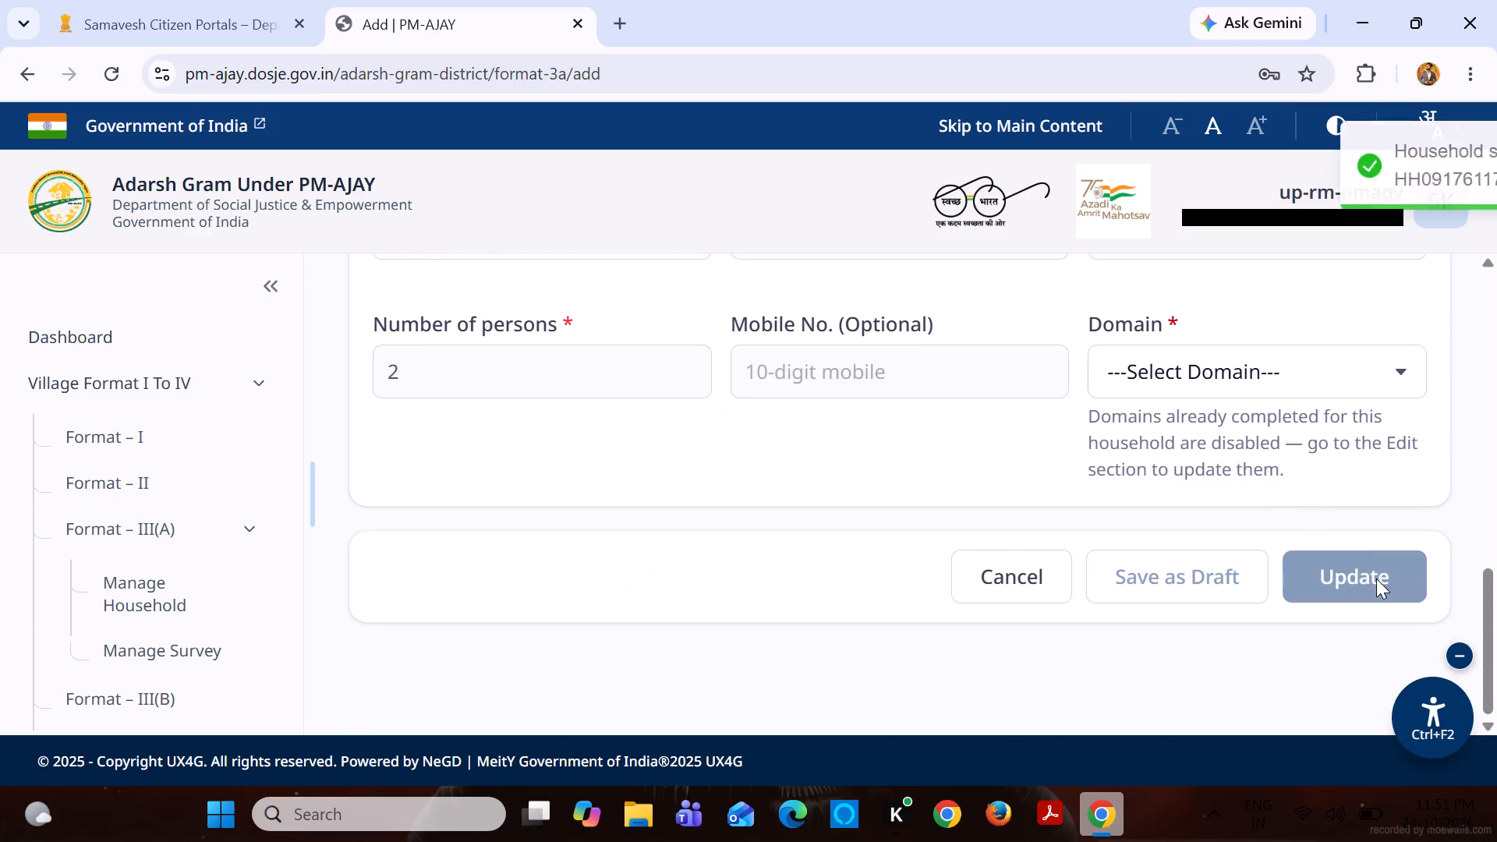
Select 7 – Agricultural Practices etc., answer No for involvement in farming in 7.1, and submit the domain.
left_click(1337, 378)
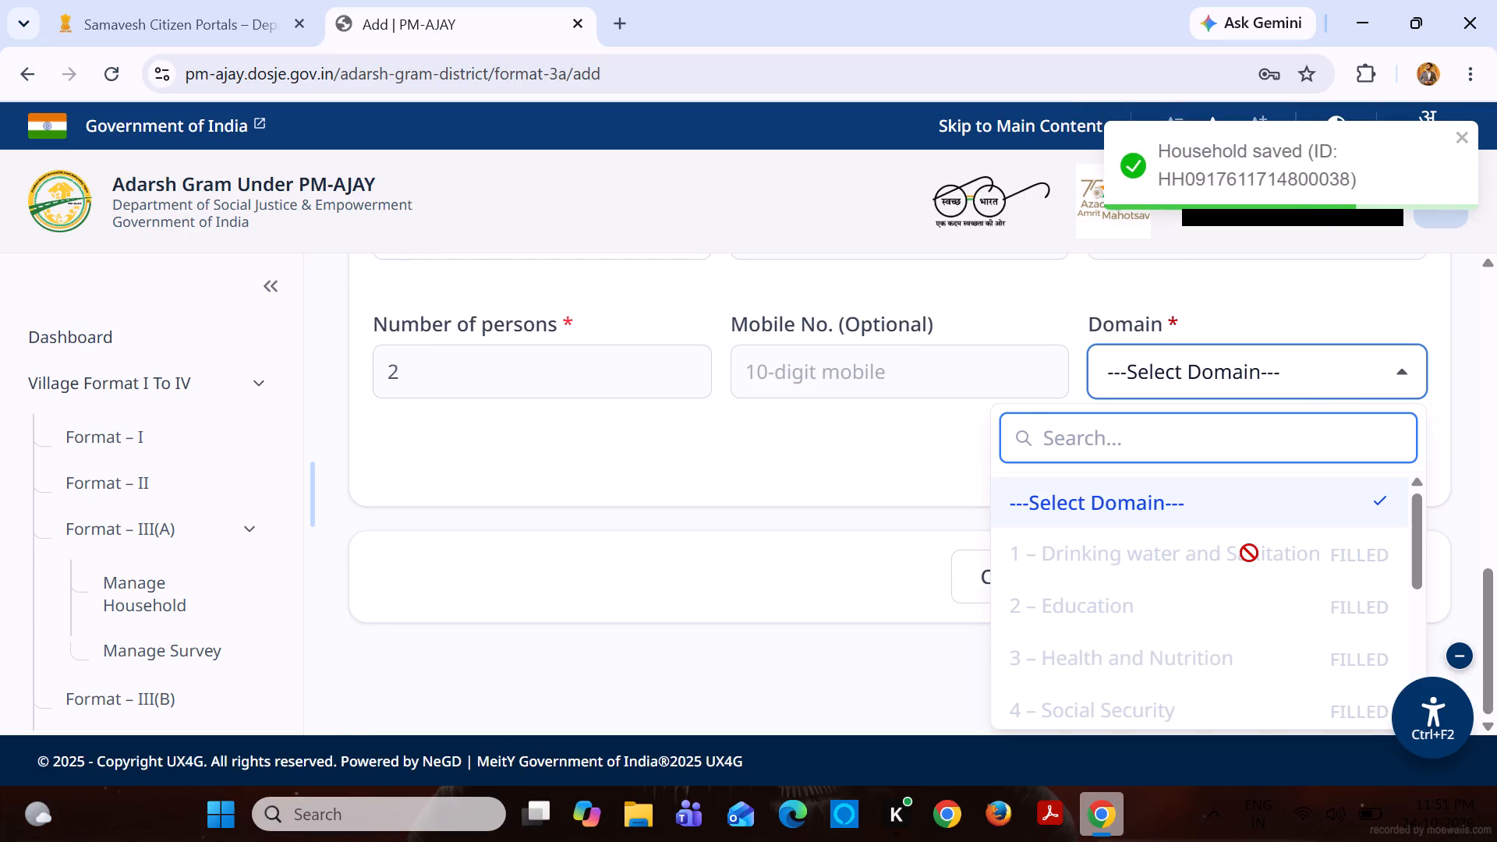
scroll(1249, 553, "down", 4)
left_click(1198, 554)
scroll(1297, 549, "down", 1)
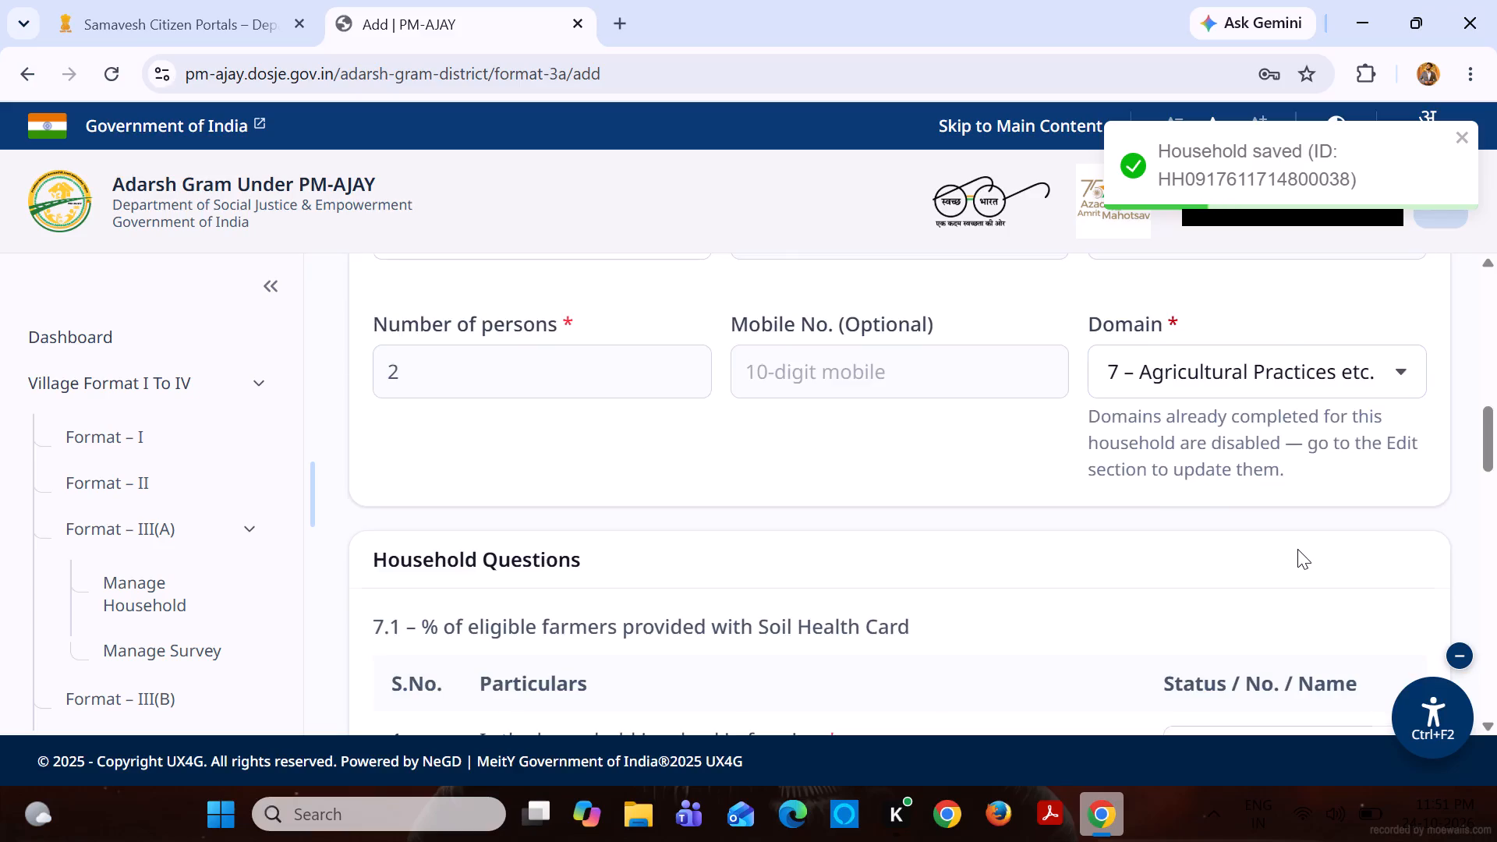
scroll(1297, 549, "down", 1)
left_click(1308, 490)
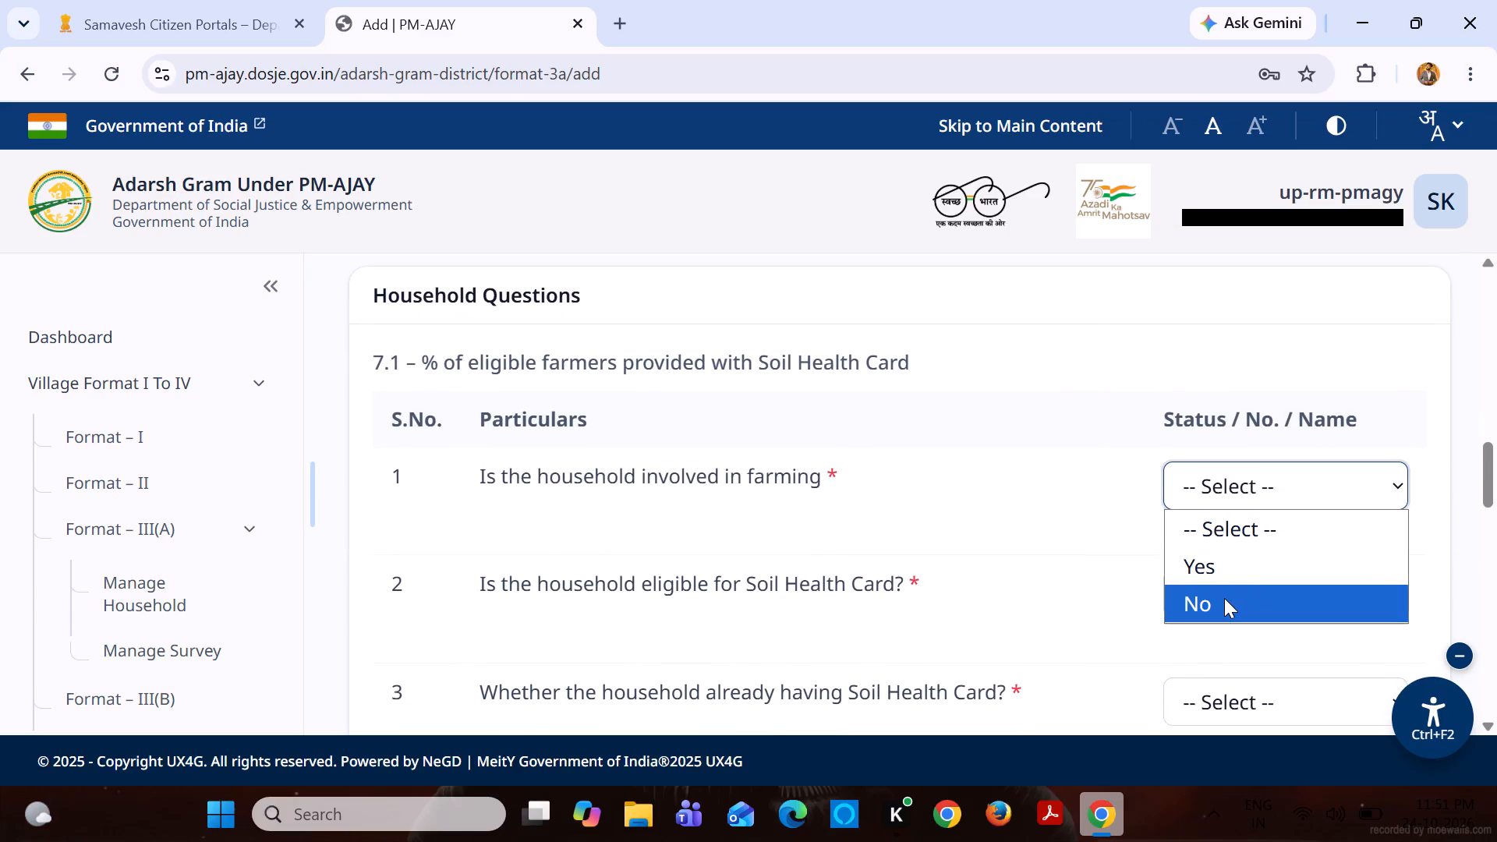
left_click(1224, 598)
scroll(1224, 598, "down", 7)
left_click(1327, 578)
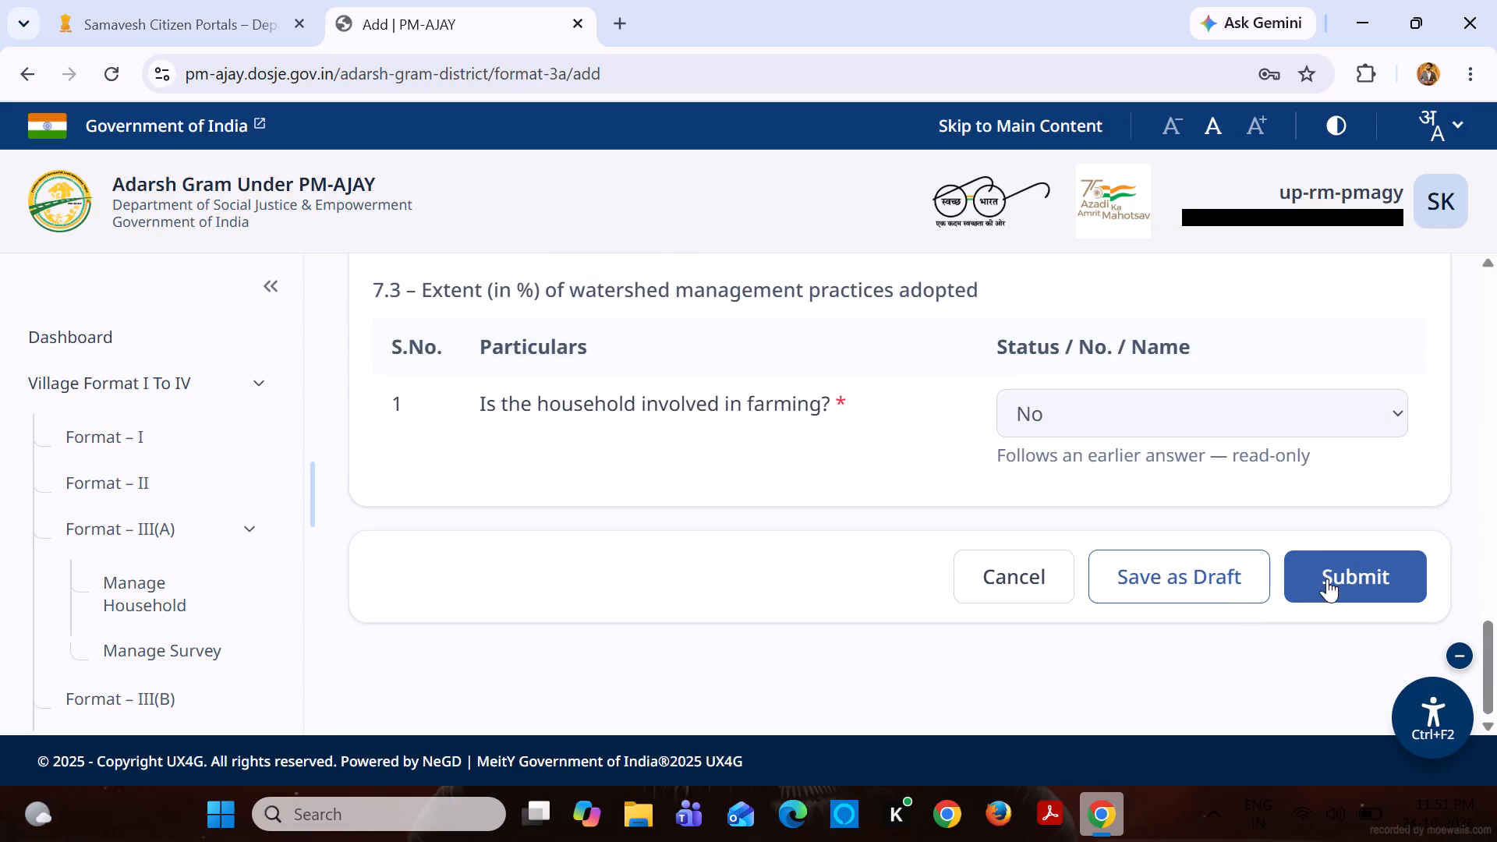
Select 8 – Financial Inclusion and enter 0 persons above 5 years in 8.1 and 0 members eligible for a bank/post office account in 8.2.
left_click(1314, 370)
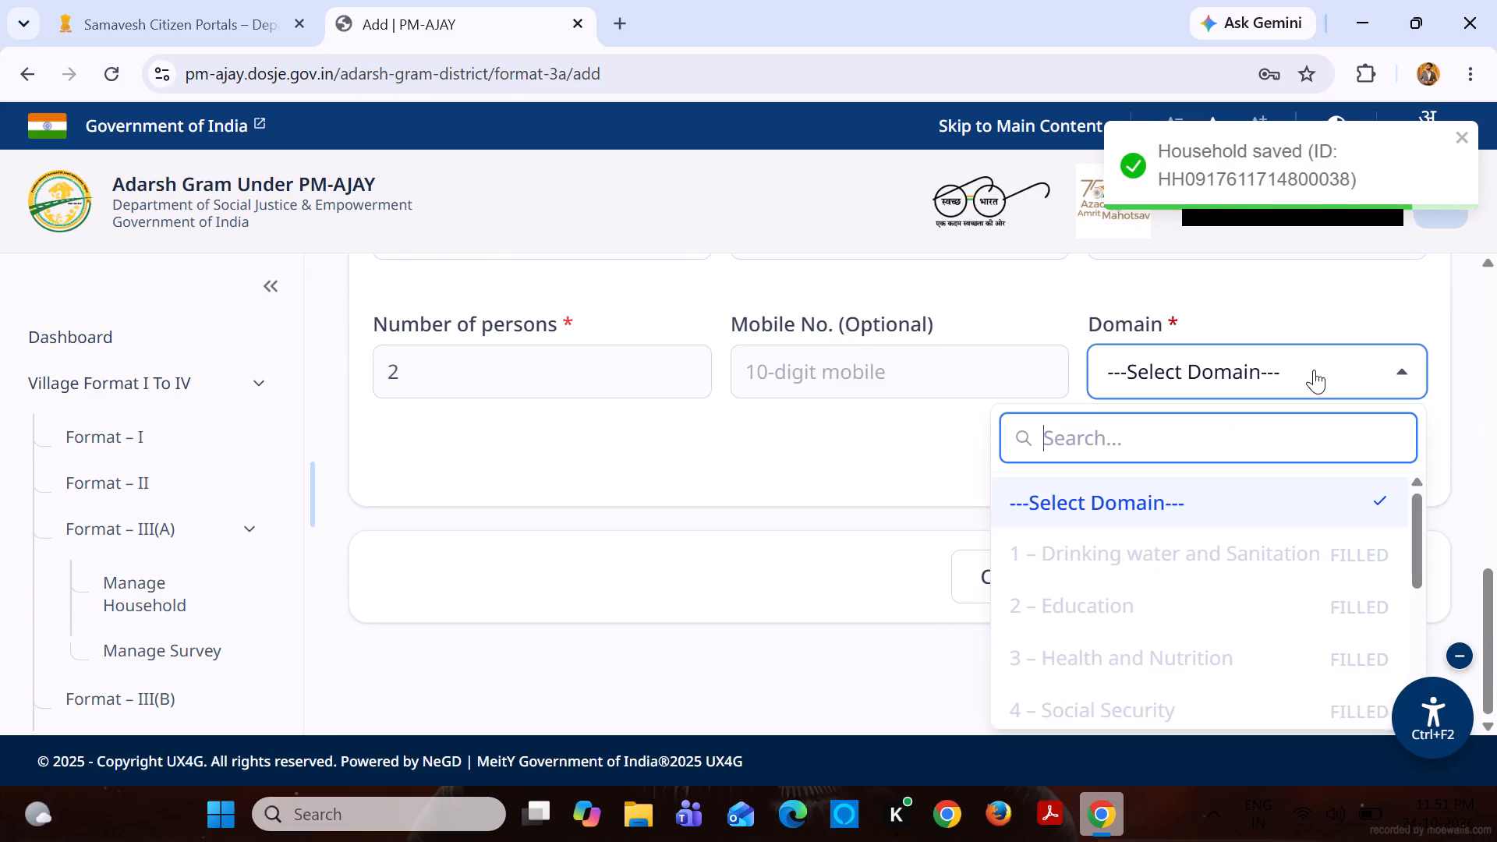
scroll(1248, 543, "down", 3)
left_click(1149, 616)
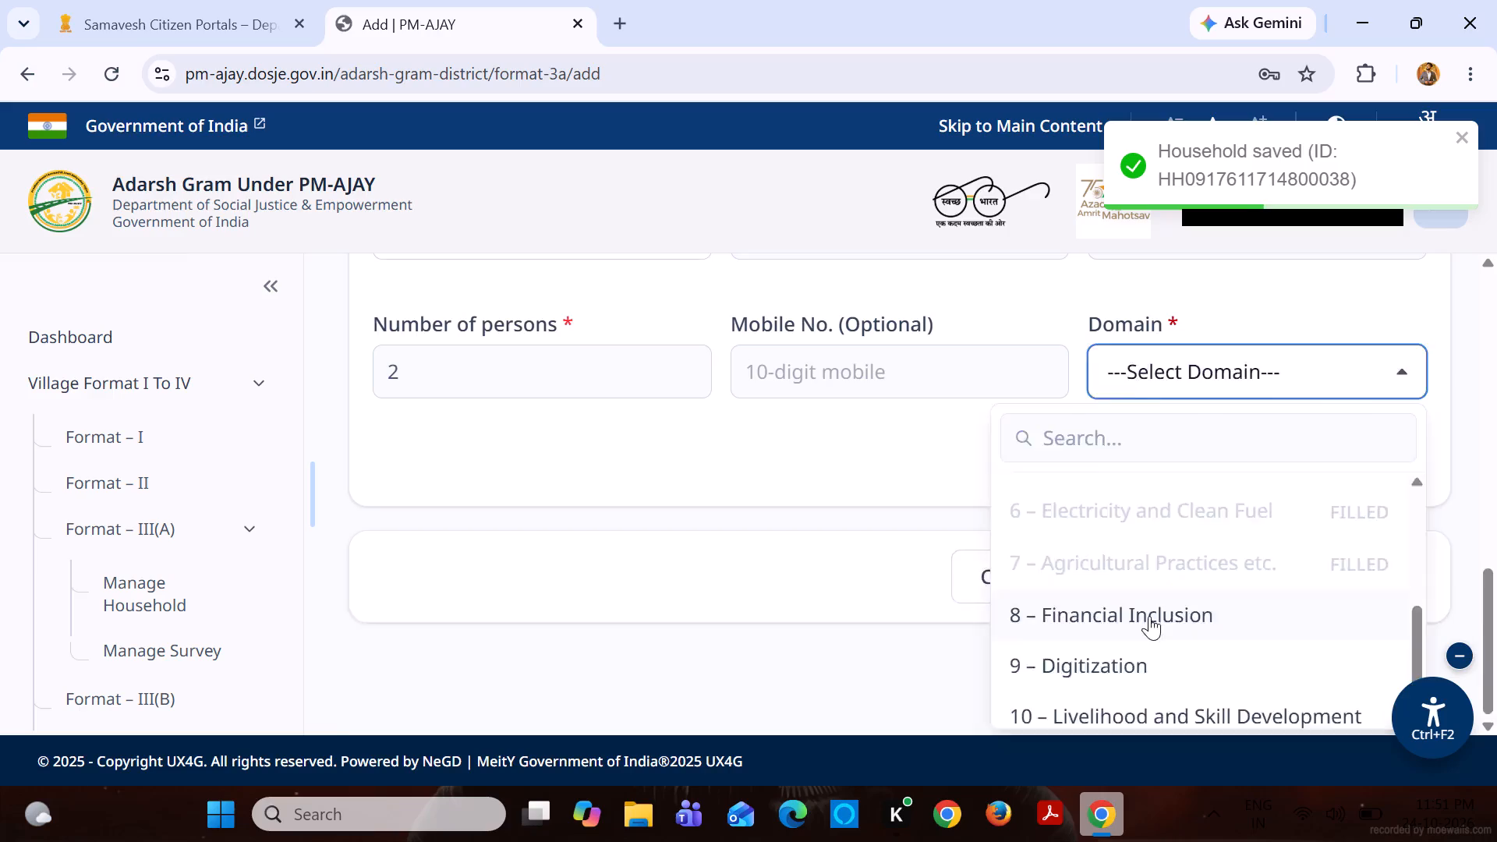
scroll(1262, 532, "down", 3)
left_click(1224, 376)
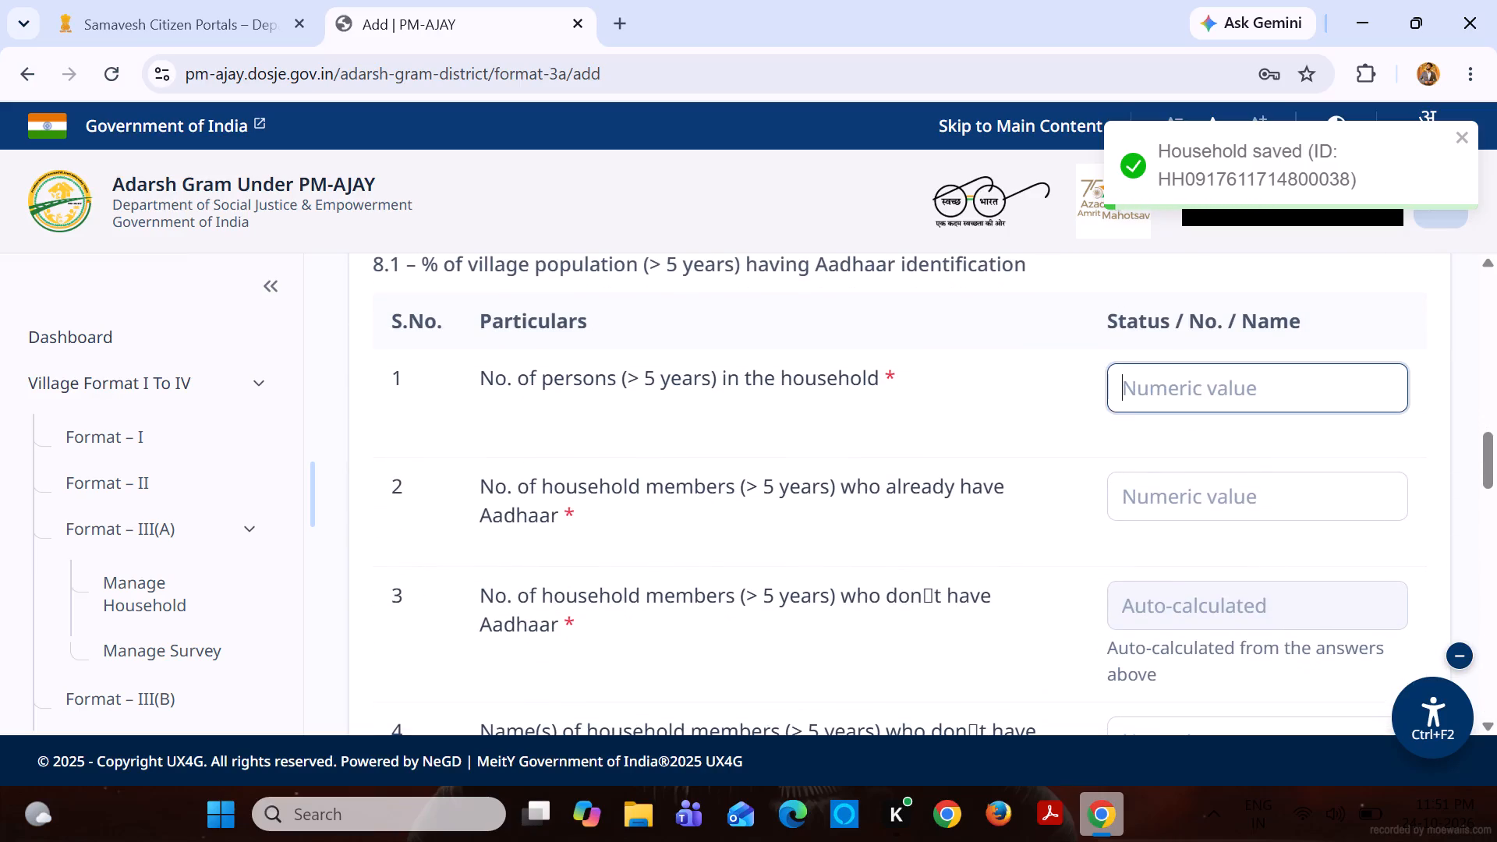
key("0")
left_click(1223, 606)
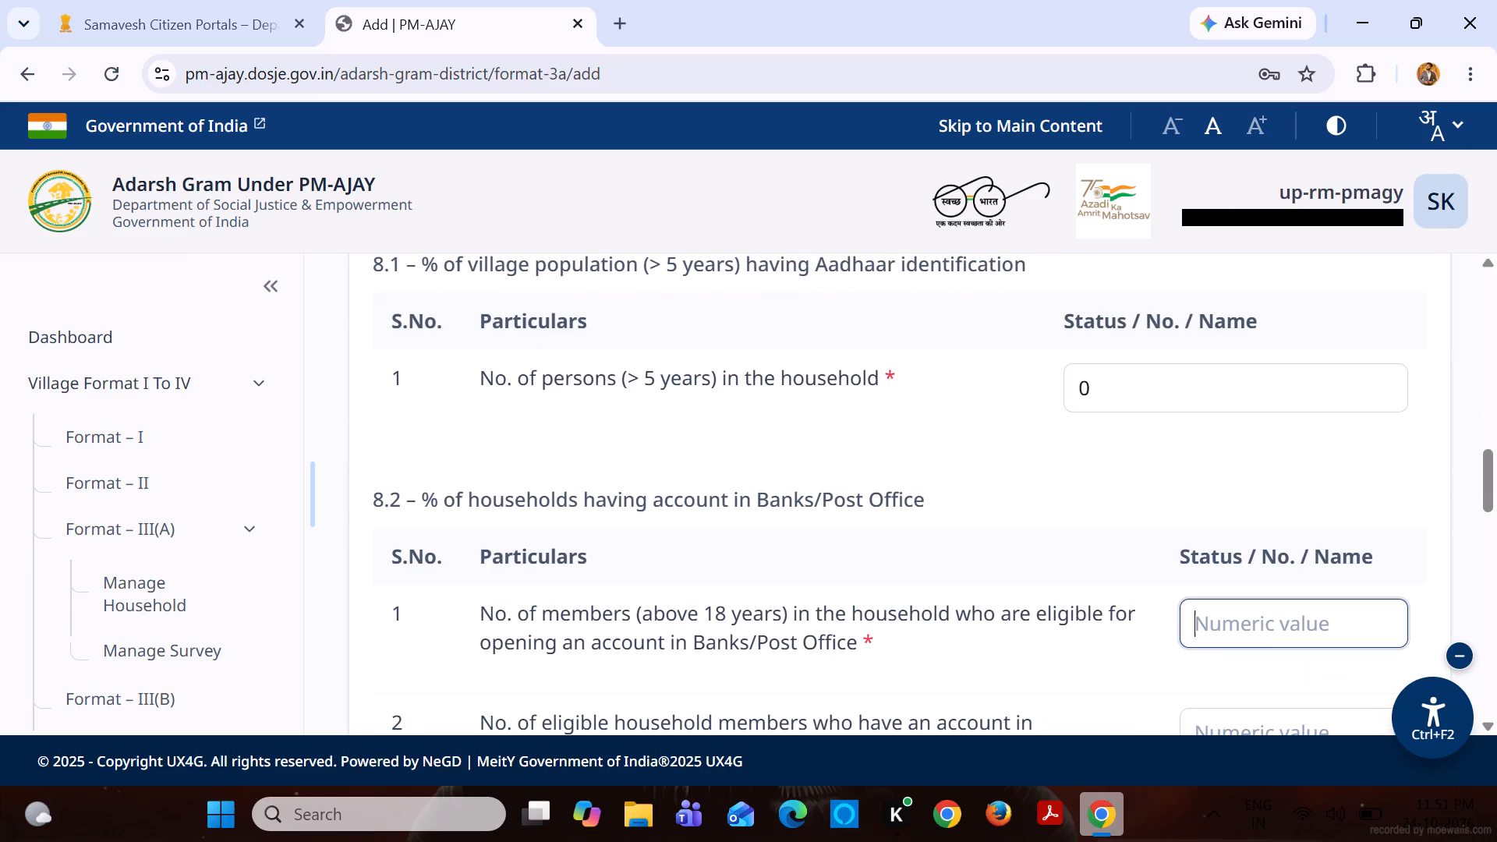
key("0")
Enter 0 persons eligible for PMSBY coverage in 8.3 and 0 for PMJJBY coverage in 8.4, and submit the Financial Inclusion domain.
scroll(1223, 606, "down", 4)
left_click(1328, 529)
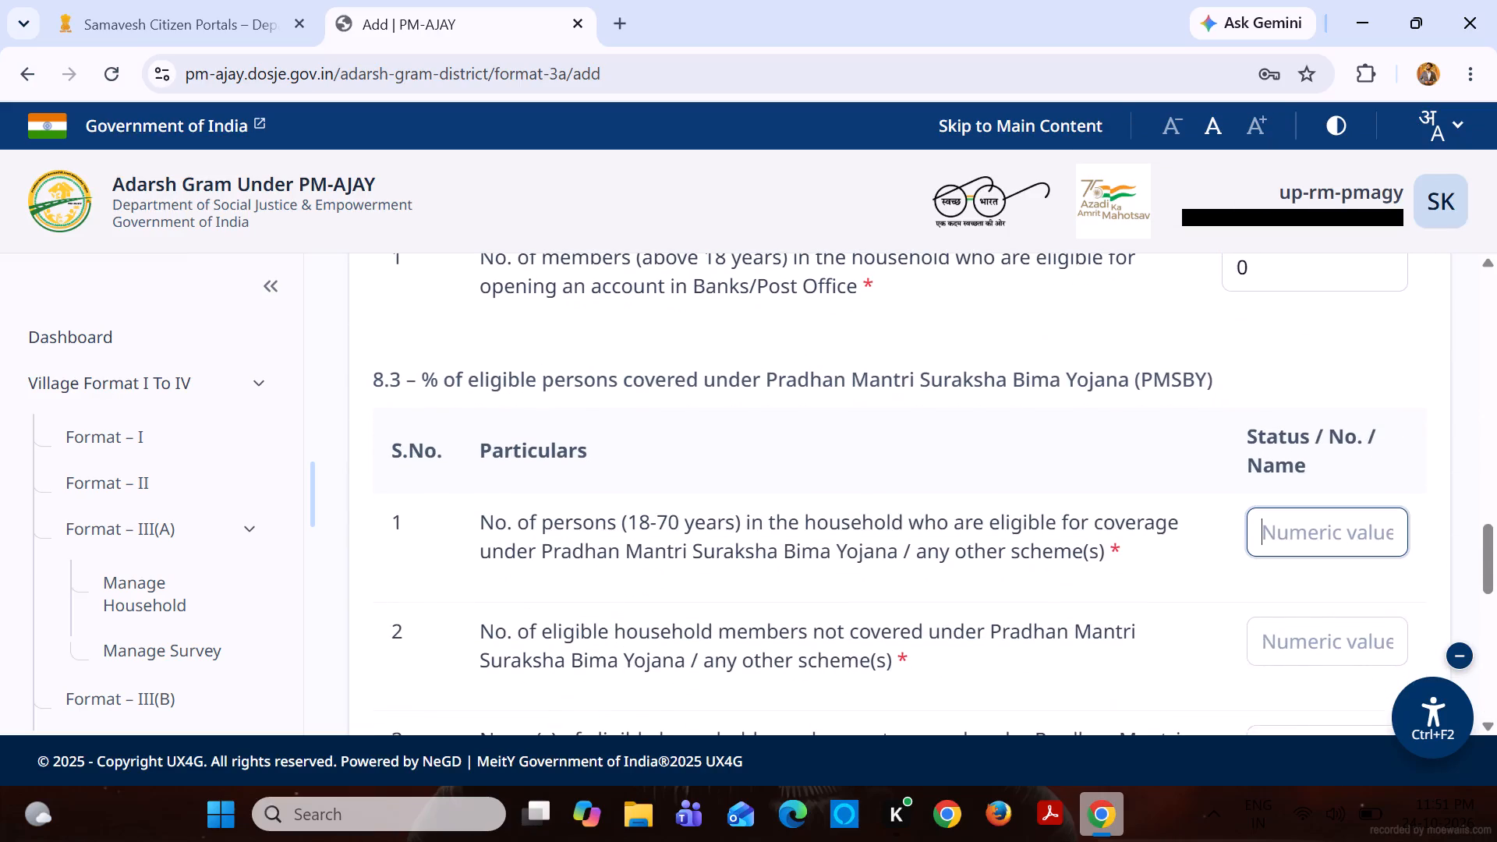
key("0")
scroll(1328, 529, "down", 2)
left_click(1323, 526)
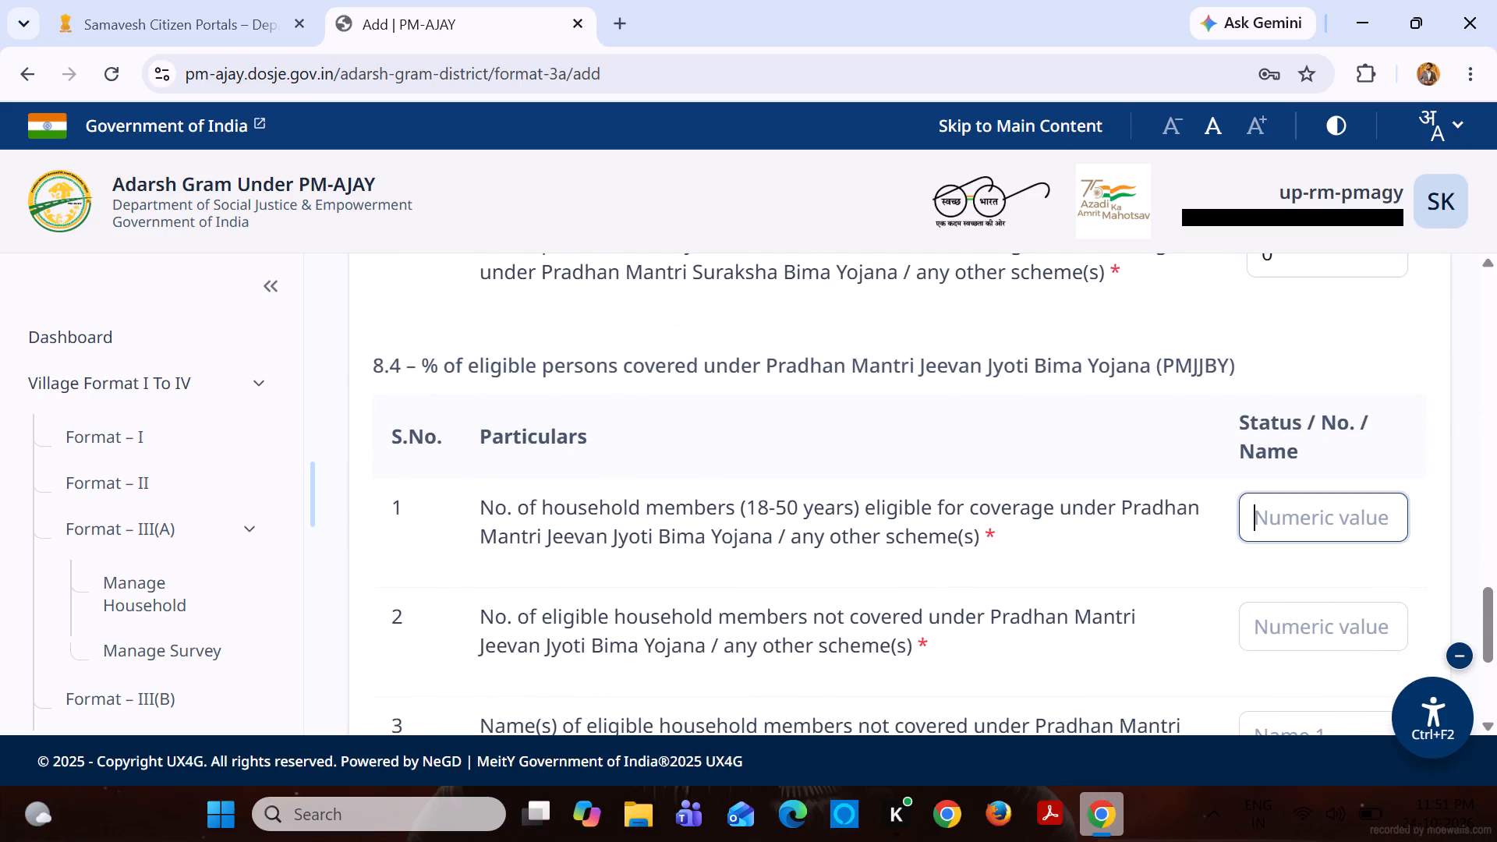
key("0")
scroll(1323, 526, "down", 4)
left_click(1384, 578)
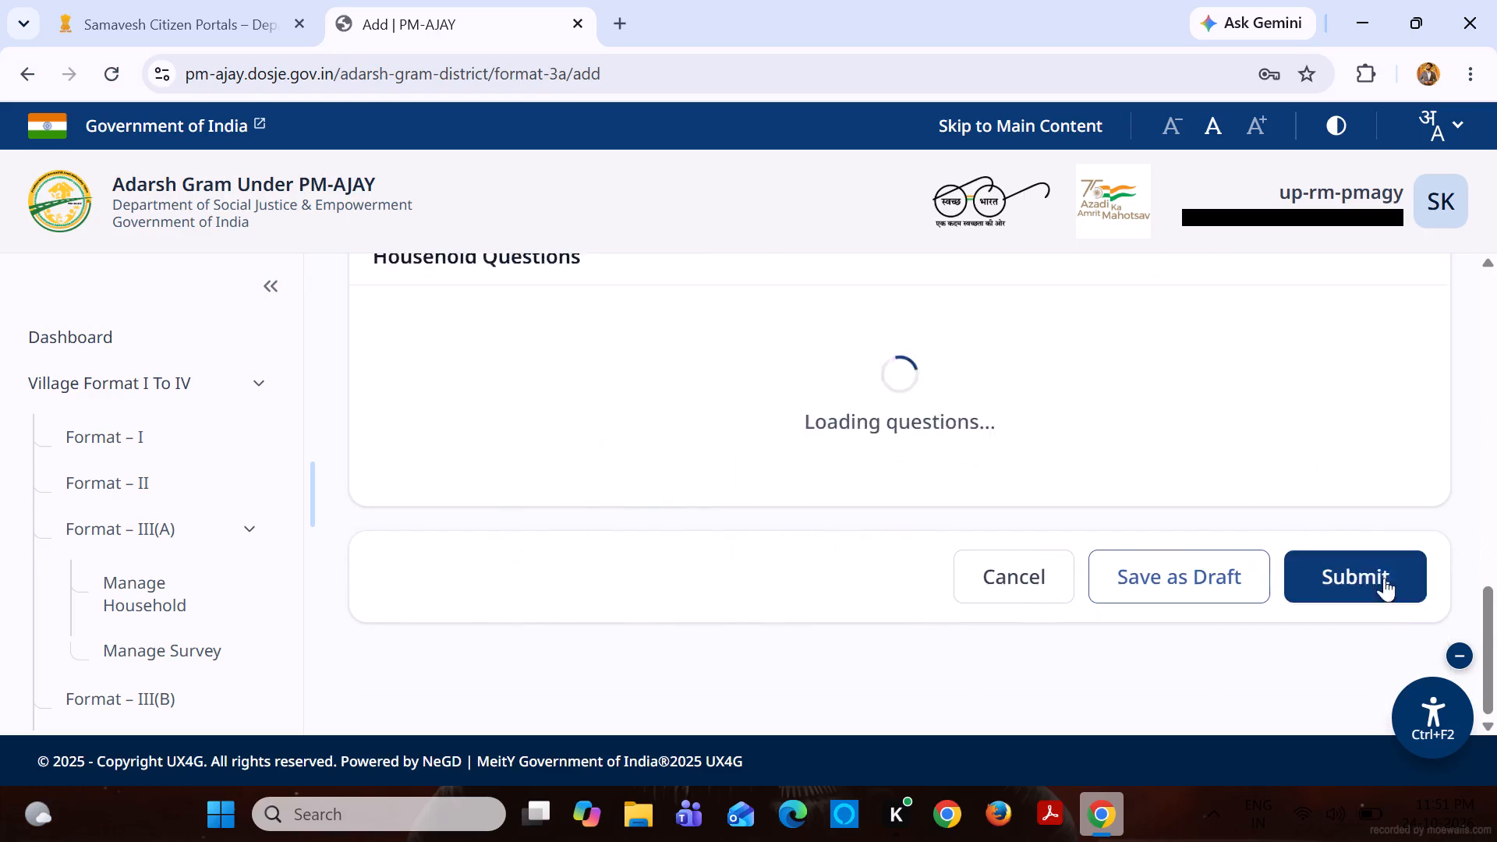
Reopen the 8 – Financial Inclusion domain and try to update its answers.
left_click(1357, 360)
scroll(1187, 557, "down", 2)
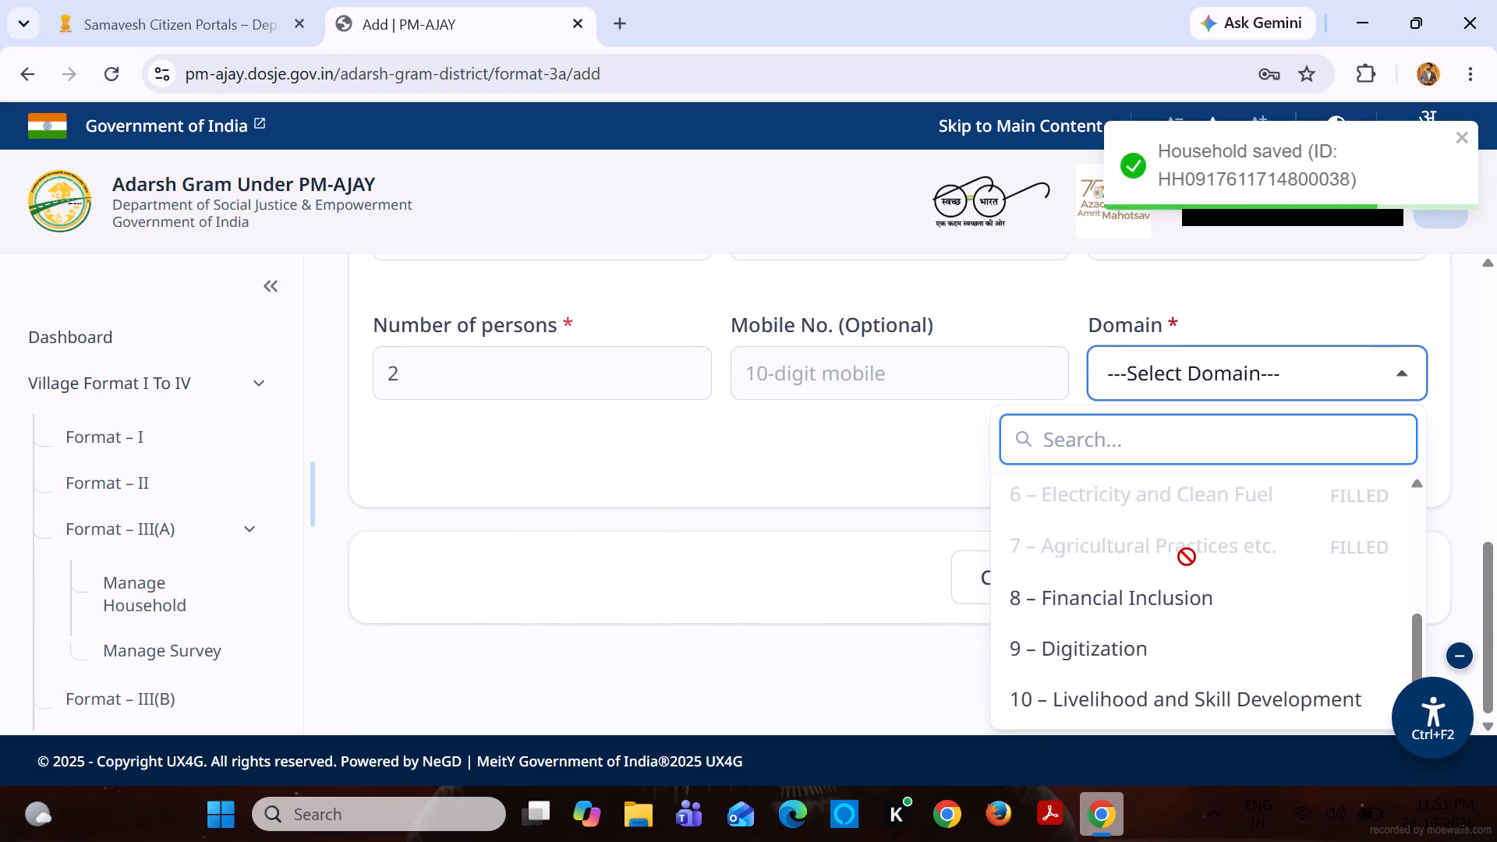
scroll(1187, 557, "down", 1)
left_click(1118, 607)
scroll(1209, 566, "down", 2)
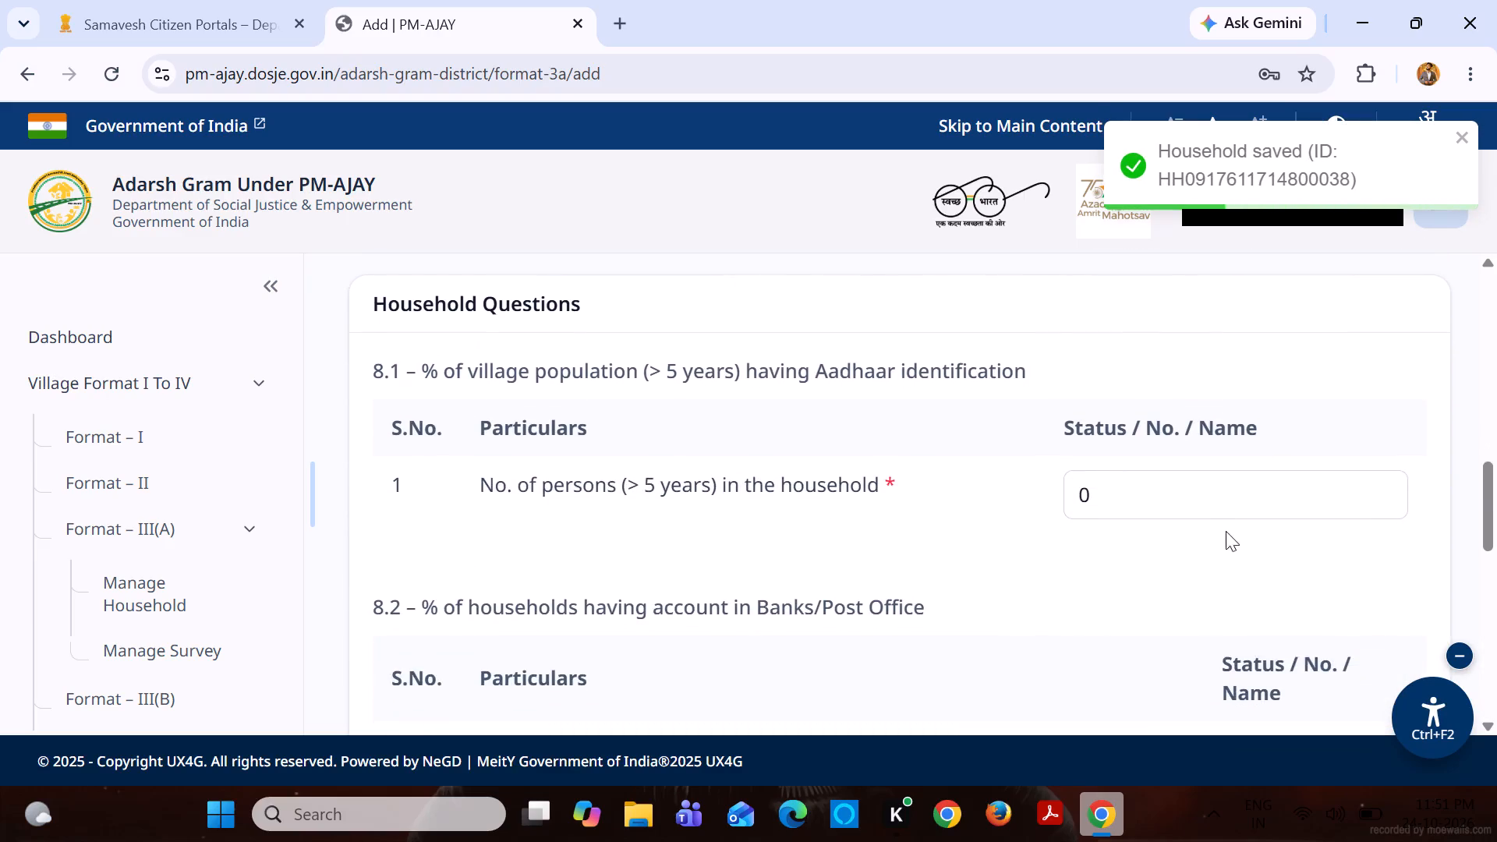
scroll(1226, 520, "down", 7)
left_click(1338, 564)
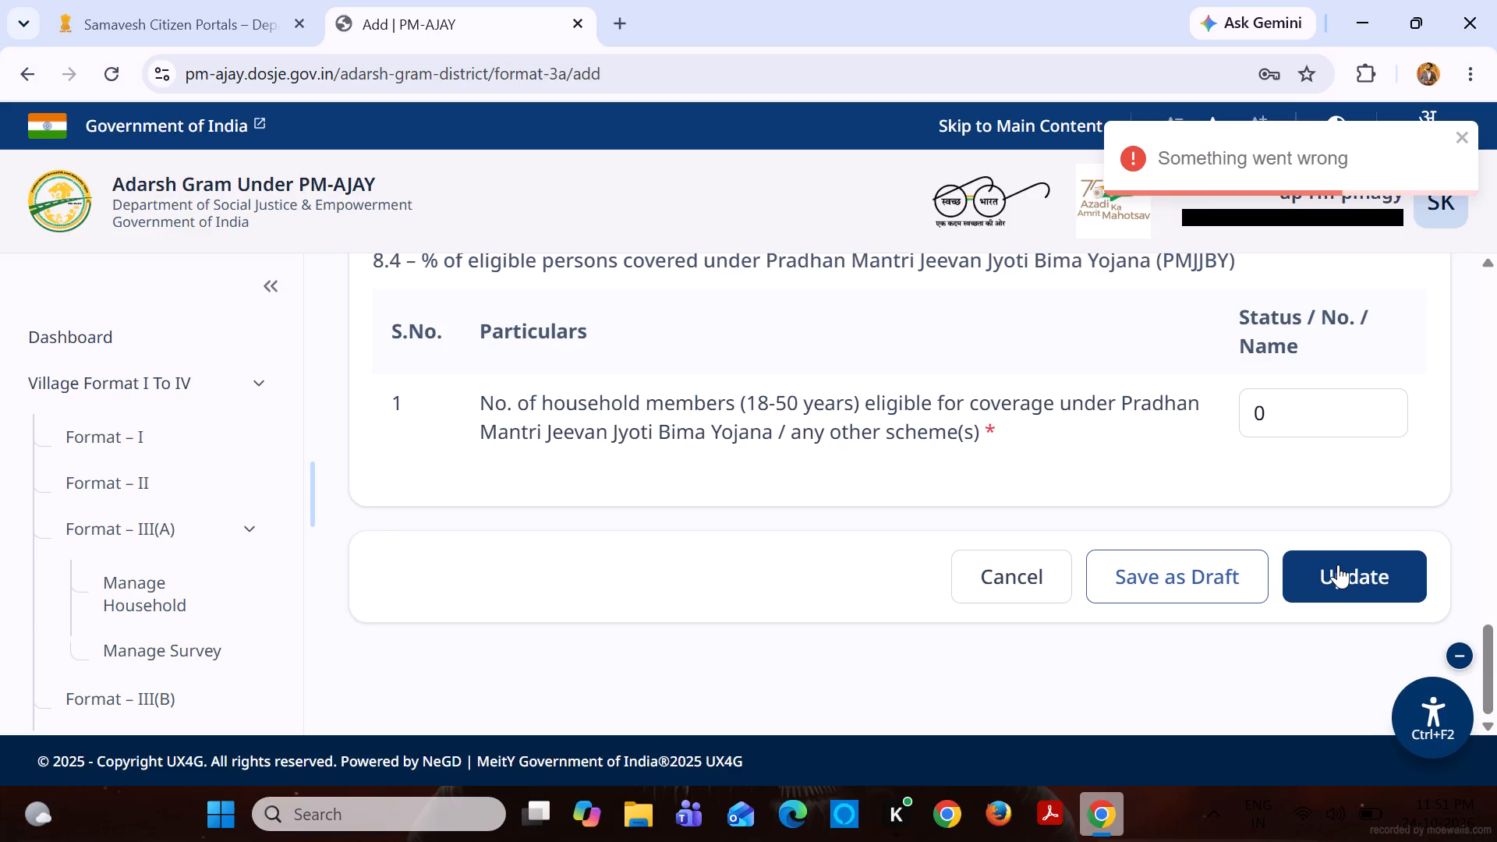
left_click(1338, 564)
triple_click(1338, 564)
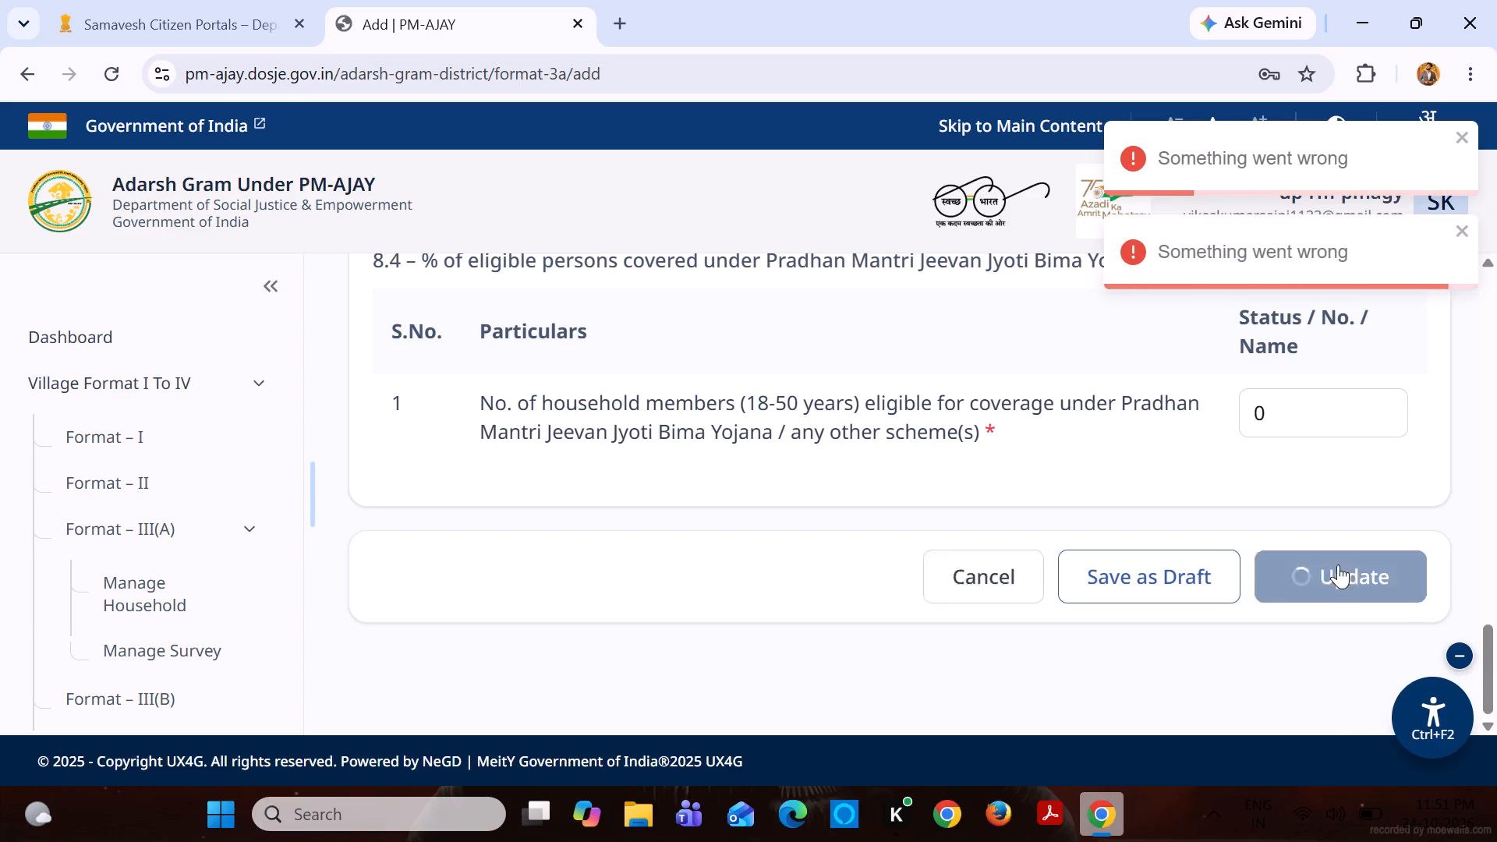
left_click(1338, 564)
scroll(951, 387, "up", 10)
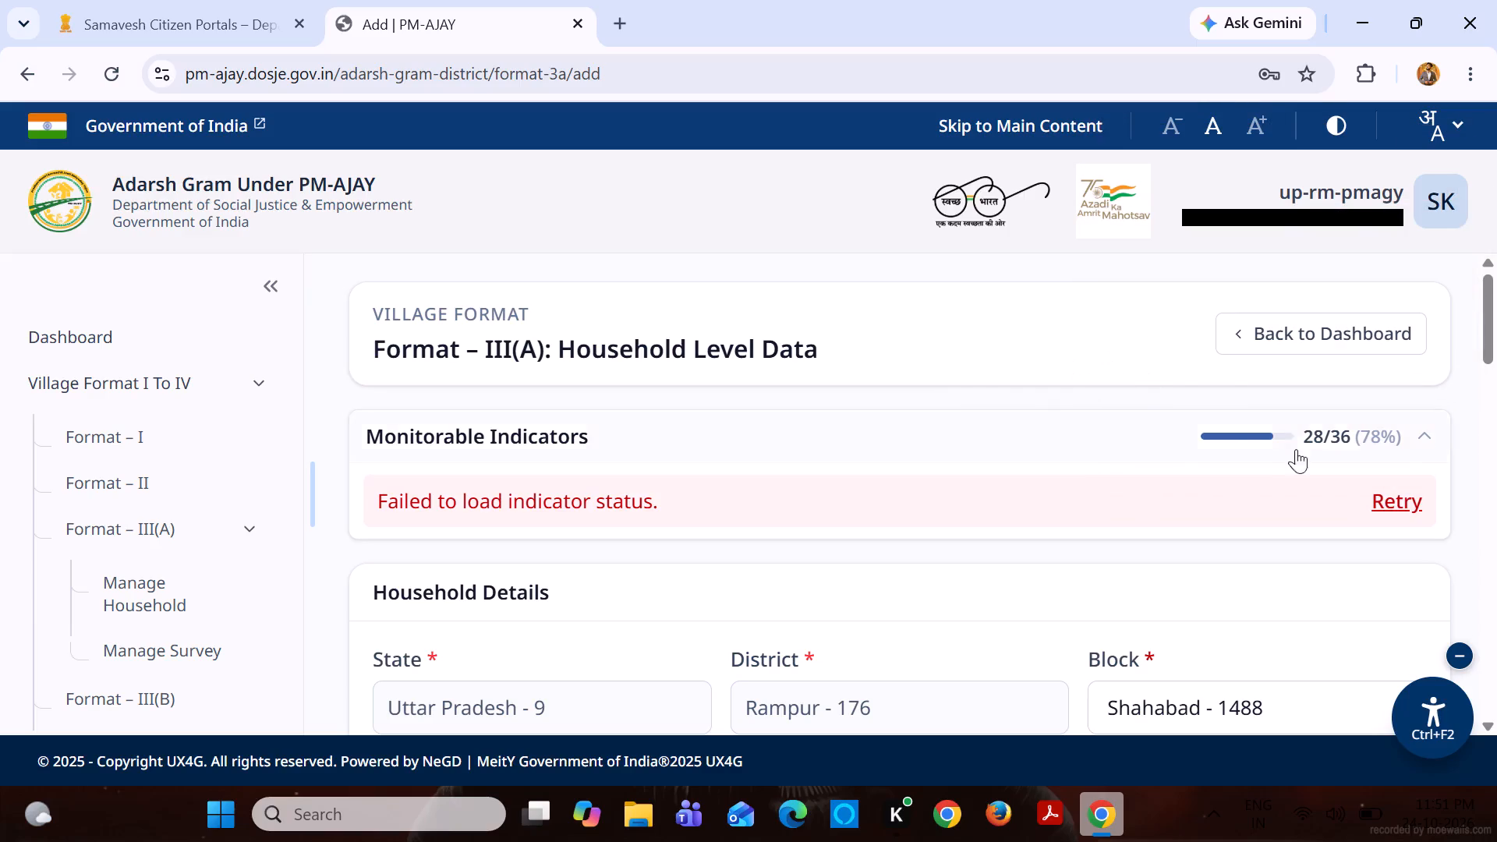
Retry loading the Monitorable Indicators status for house 37.
left_click(1408, 515)
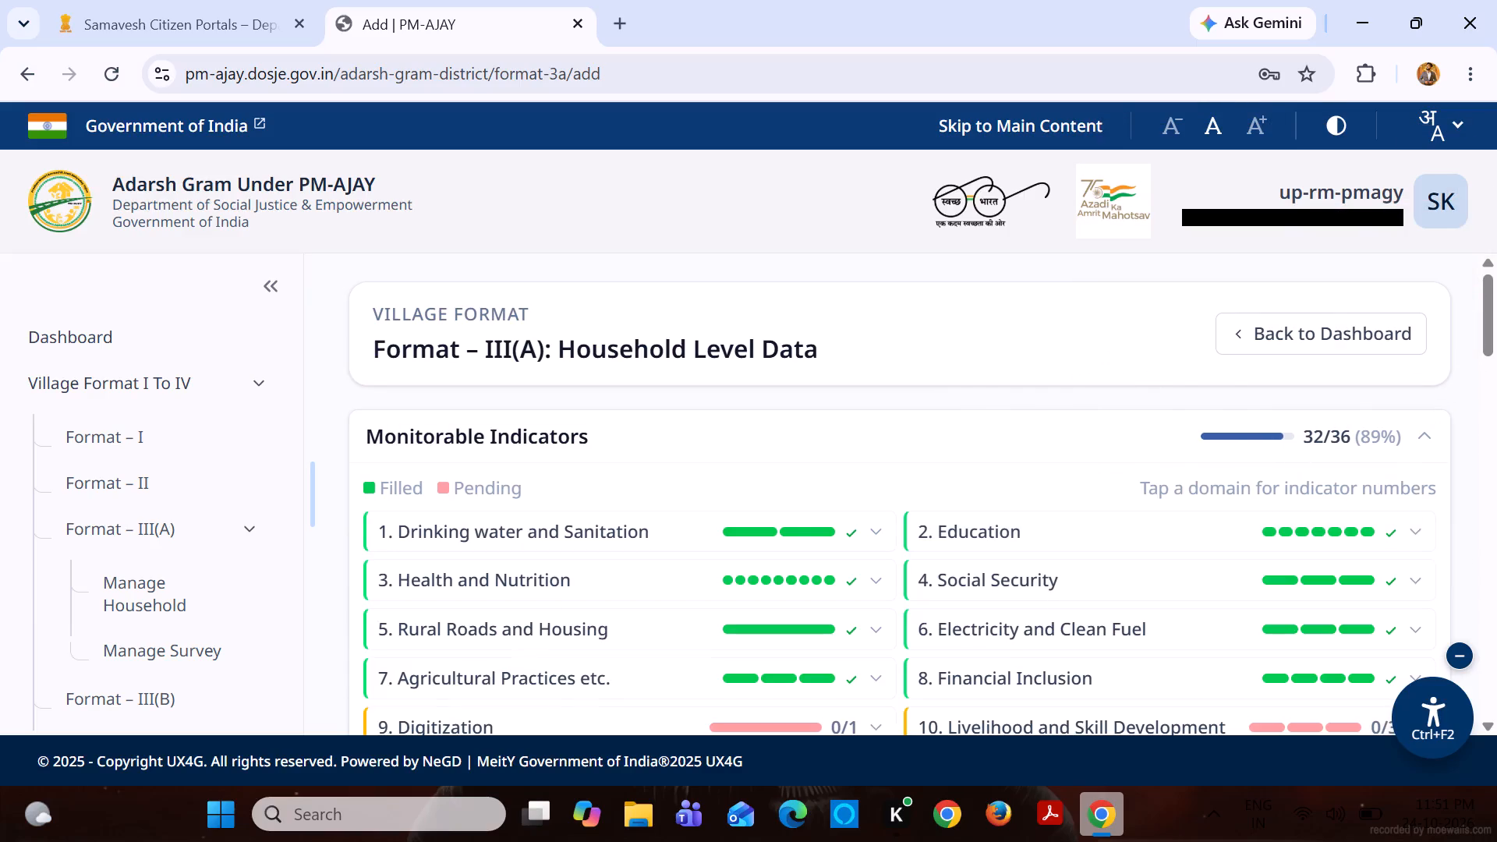
Select 9 – Digitization, enter 0 members eligible for PMGDISHA training in 9.3, and submit the domain.
scroll(1317, 497, "down", 11)
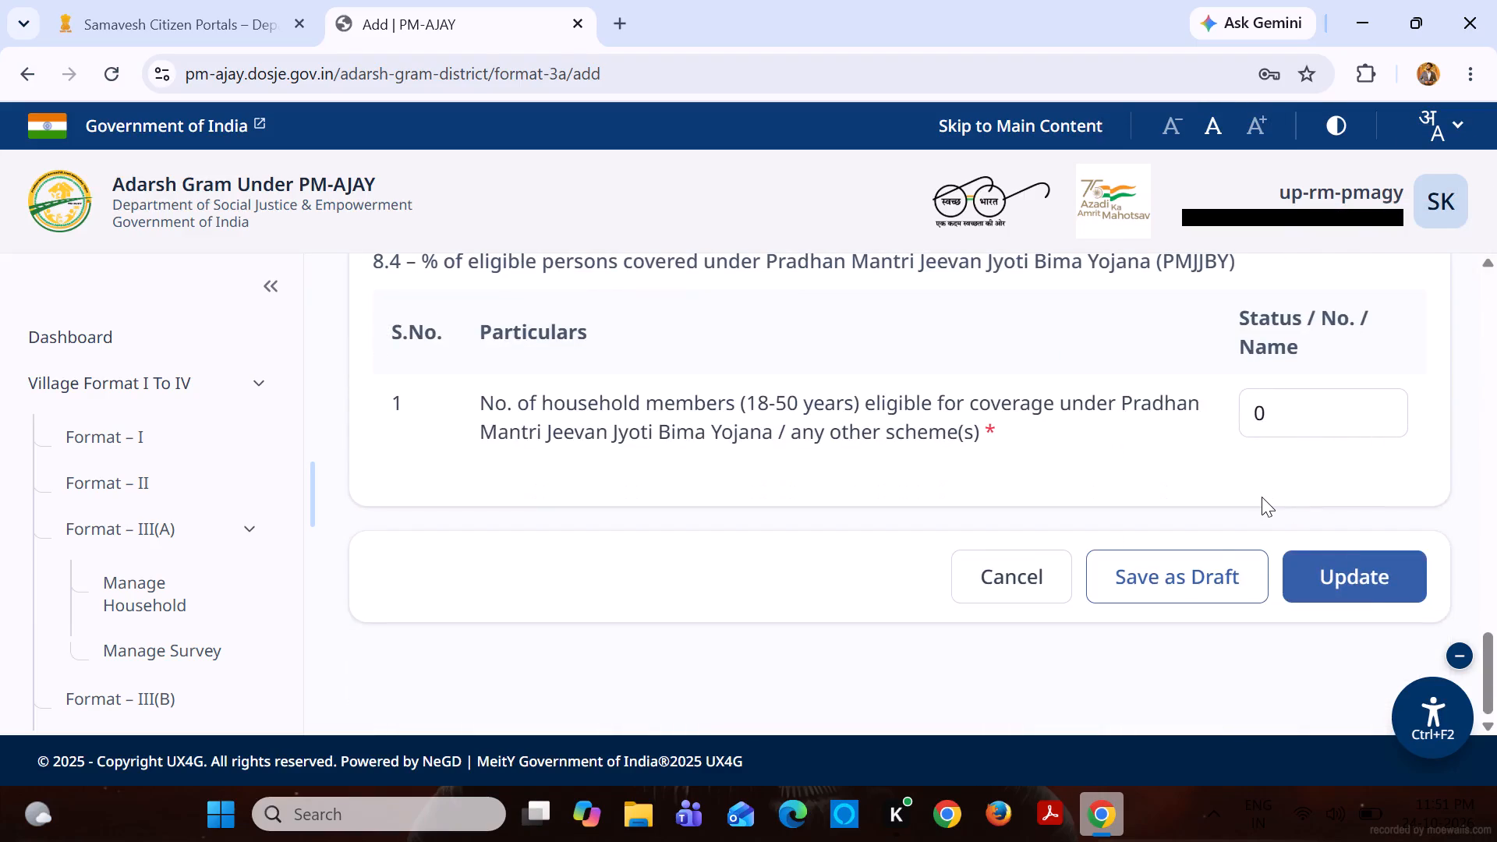
scroll(1262, 497, "up", 7)
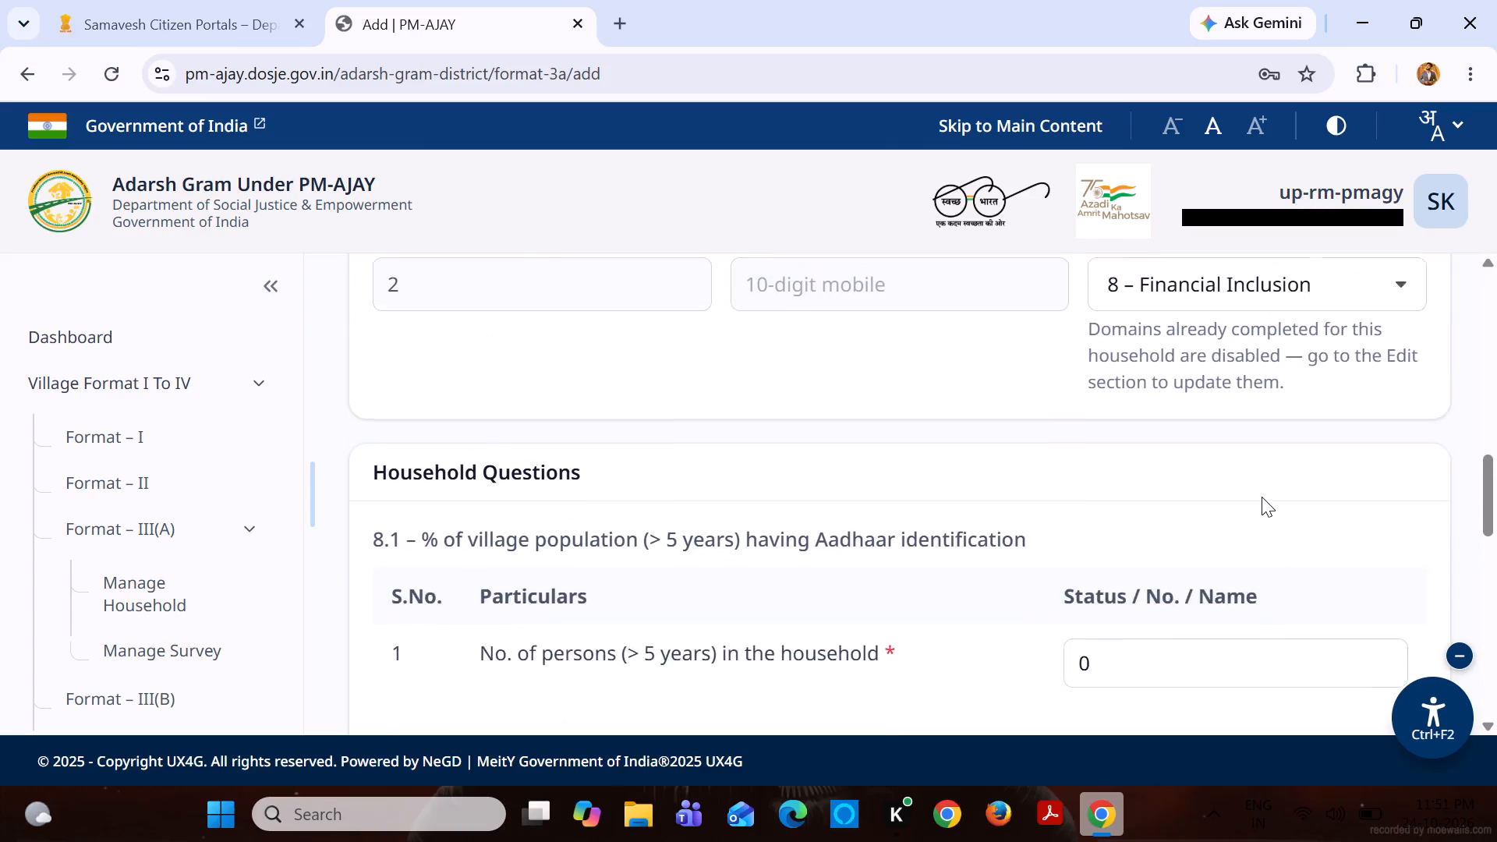
scroll(1262, 497, "up", 2)
left_click(1350, 411)
scroll(1228, 602, "down", 6)
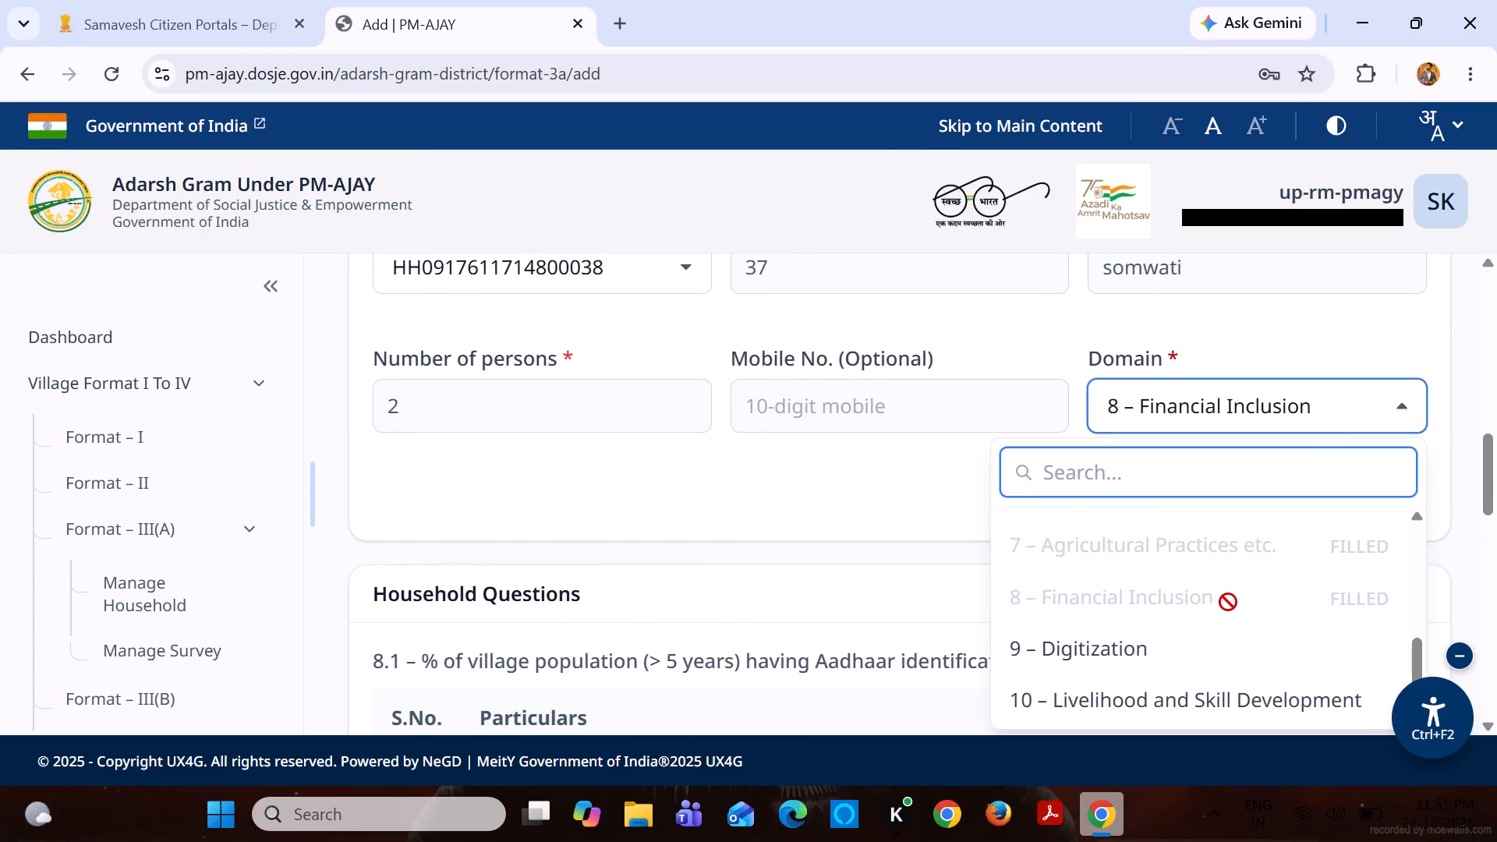
left_click(1128, 647)
scroll(1230, 539, "down", 3)
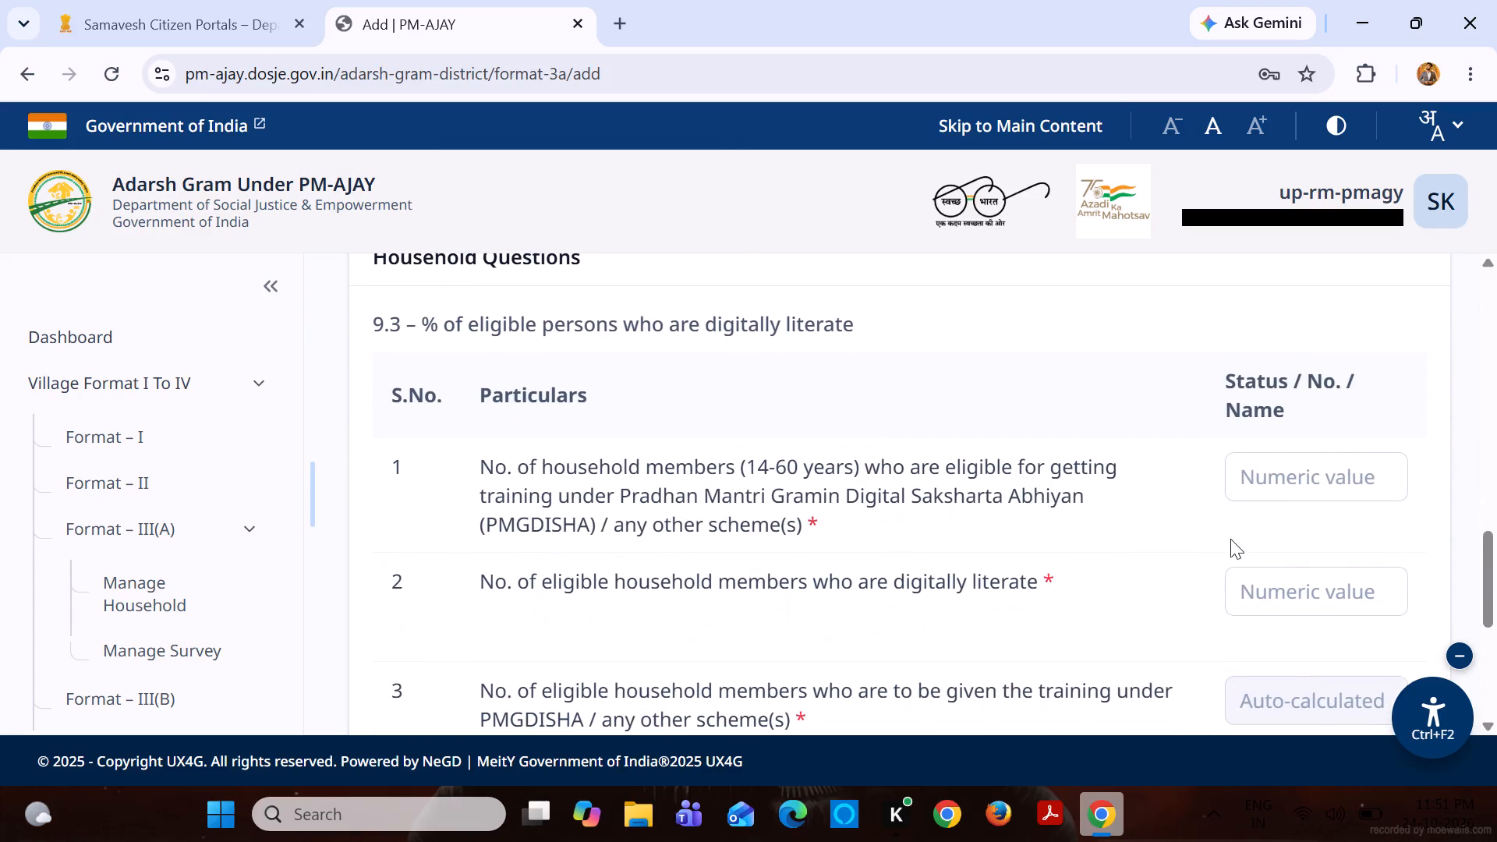
left_click(1306, 455)
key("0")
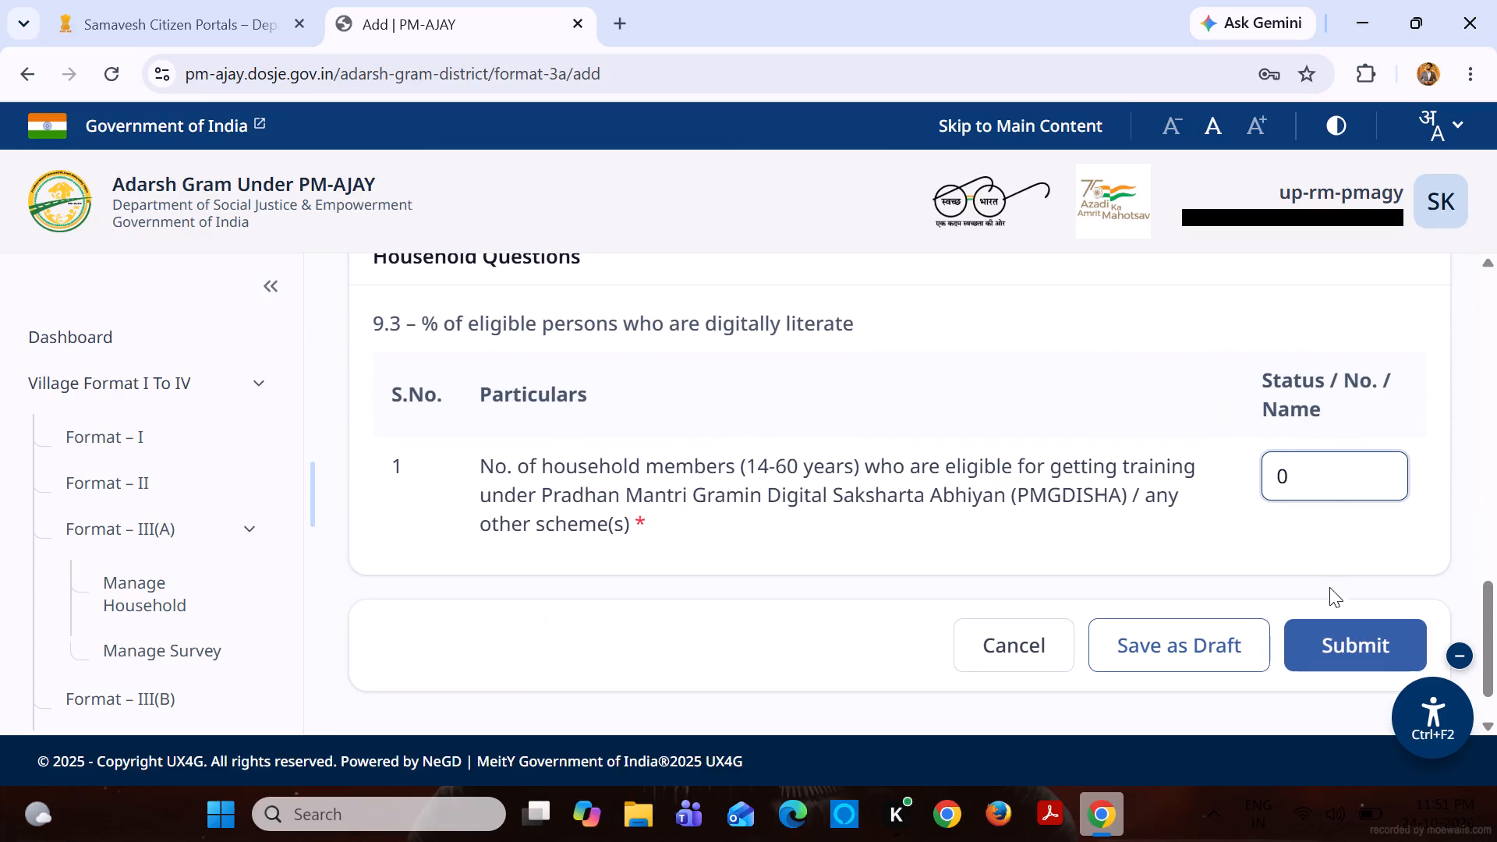
left_click(1337, 638)
Select 10 – Livelihood and Skill Development and enter 0 youth eligible for skill training in 10.1 and 0 for bank linked loans in 10.2.
left_click(1334, 455)
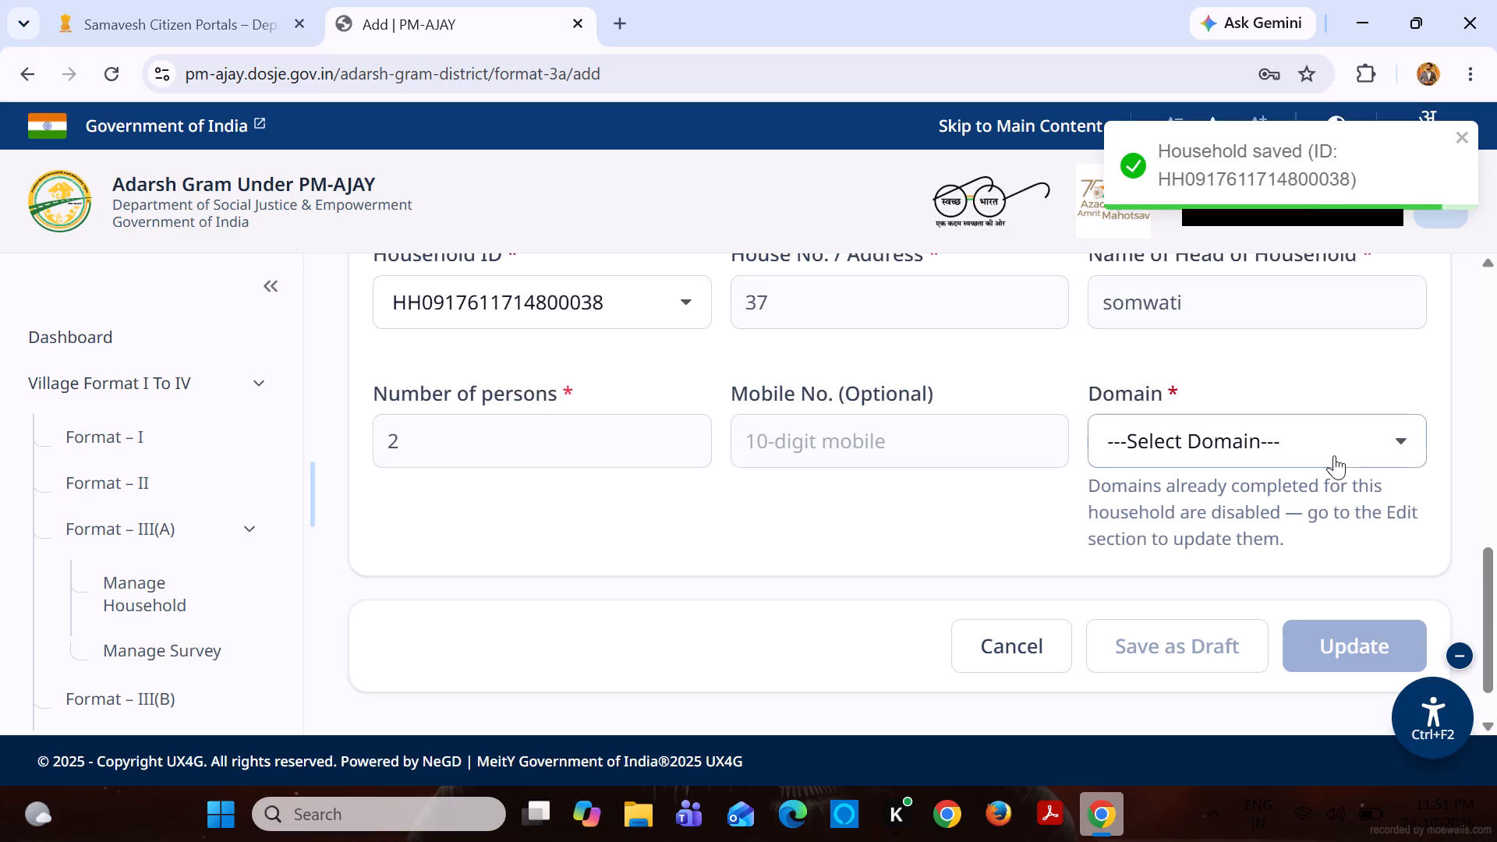
scroll(1250, 251, "down", 7)
left_click(1173, 370)
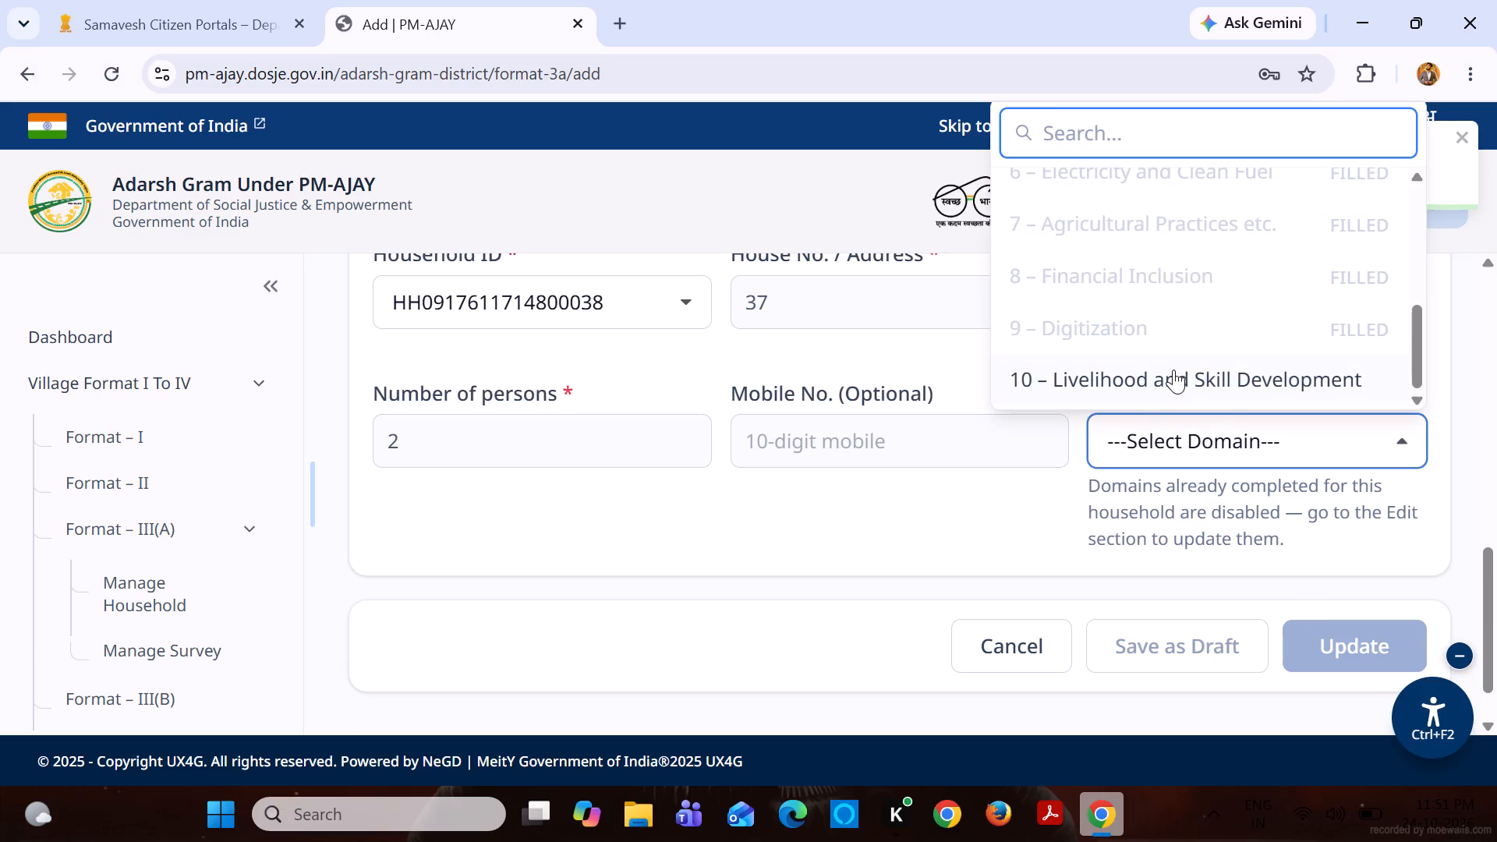
scroll(1270, 469, "down", 2)
left_click(1219, 438)
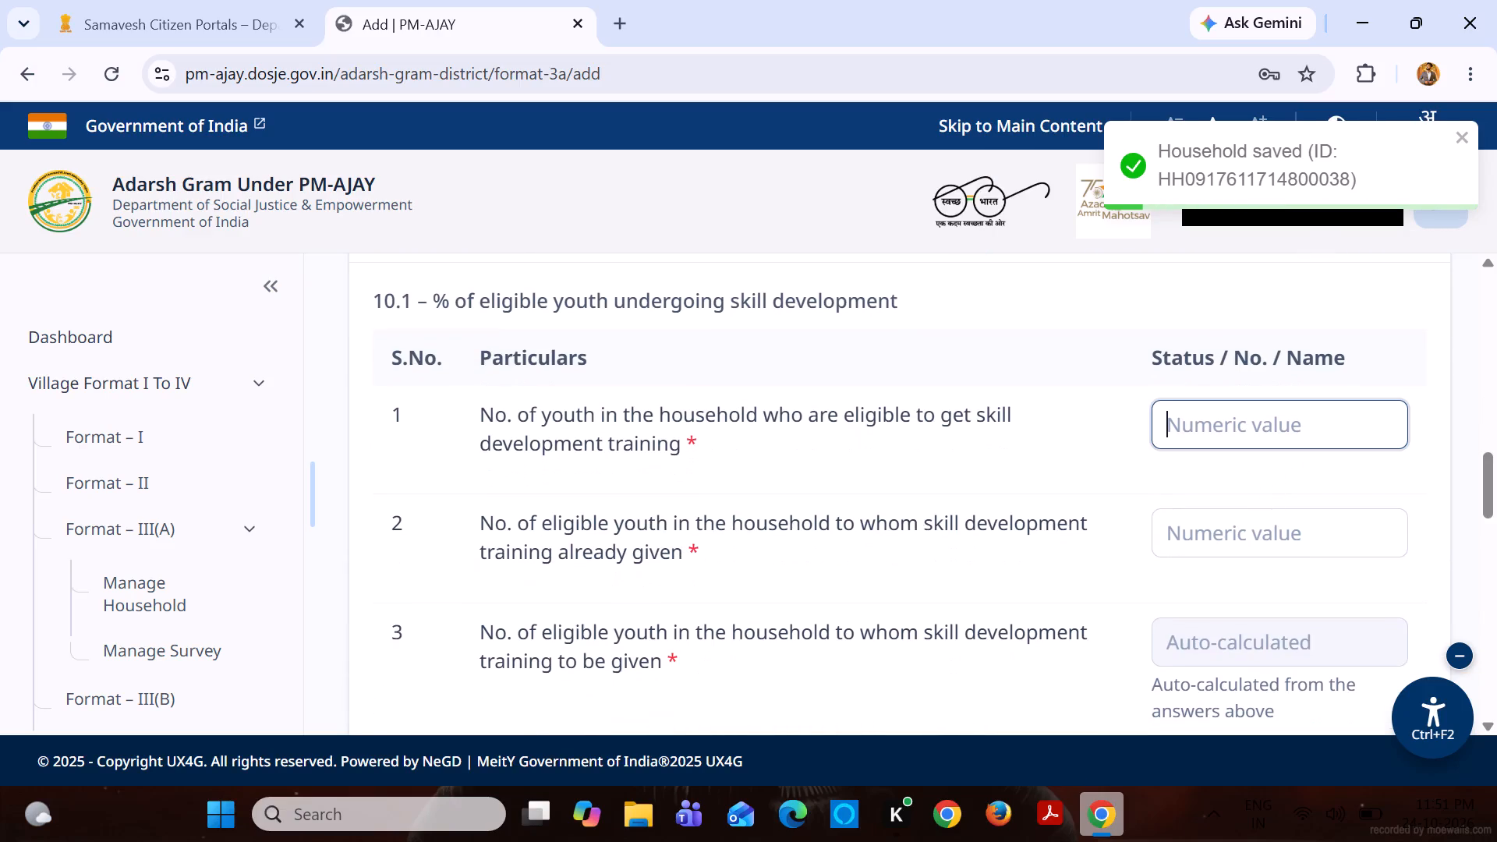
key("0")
scroll(1219, 438, "down", 2)
left_click(1248, 420)
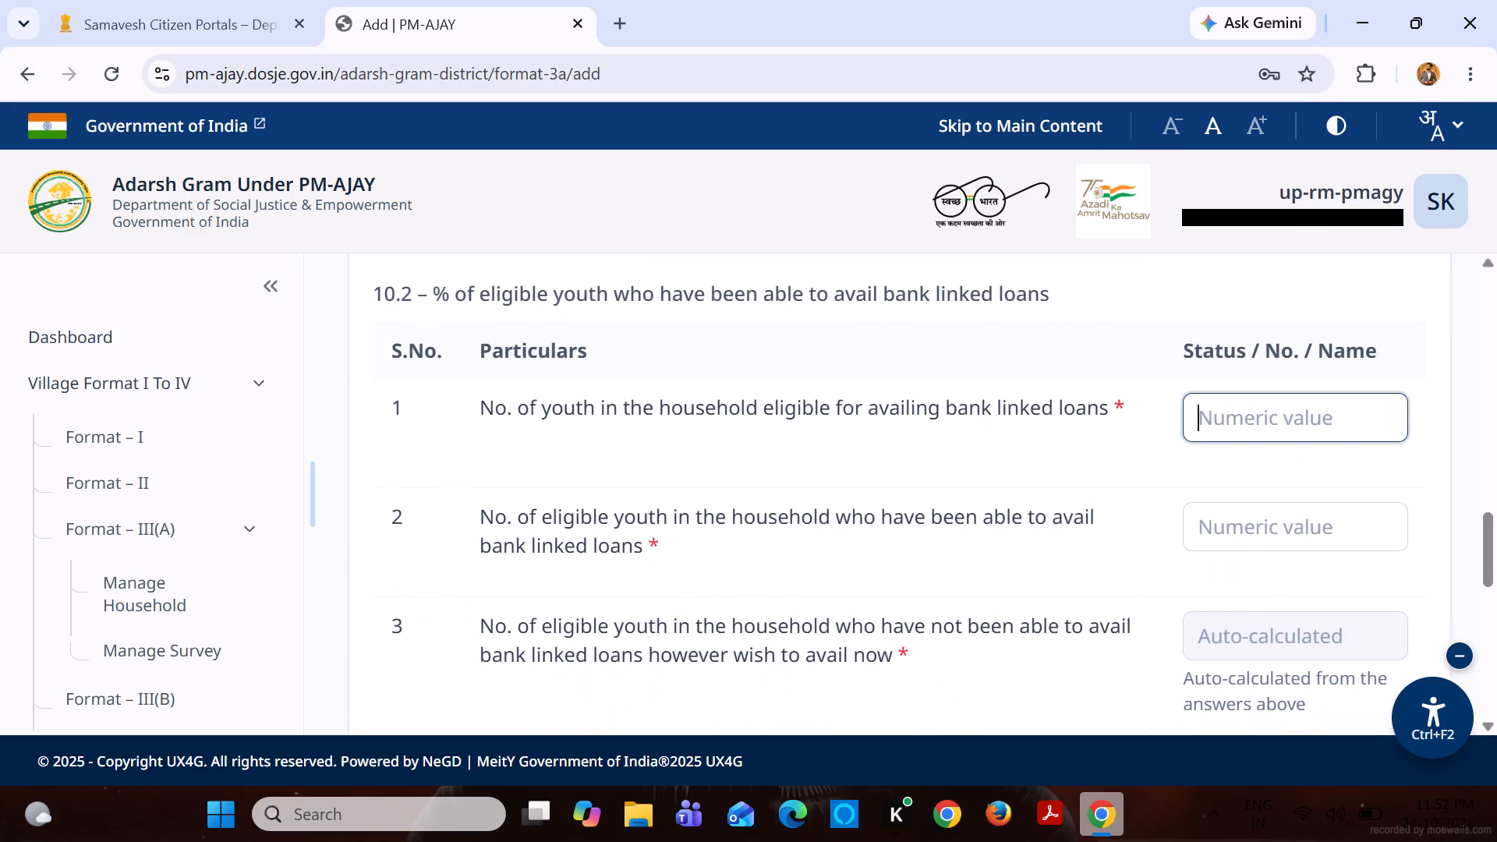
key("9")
key("BackSpace")
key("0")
Answer No for self-help group membership, enter 0 members wishing to join one, and submit the Livelihood and Skill Development domain.
scroll(1248, 420, "down", 2)
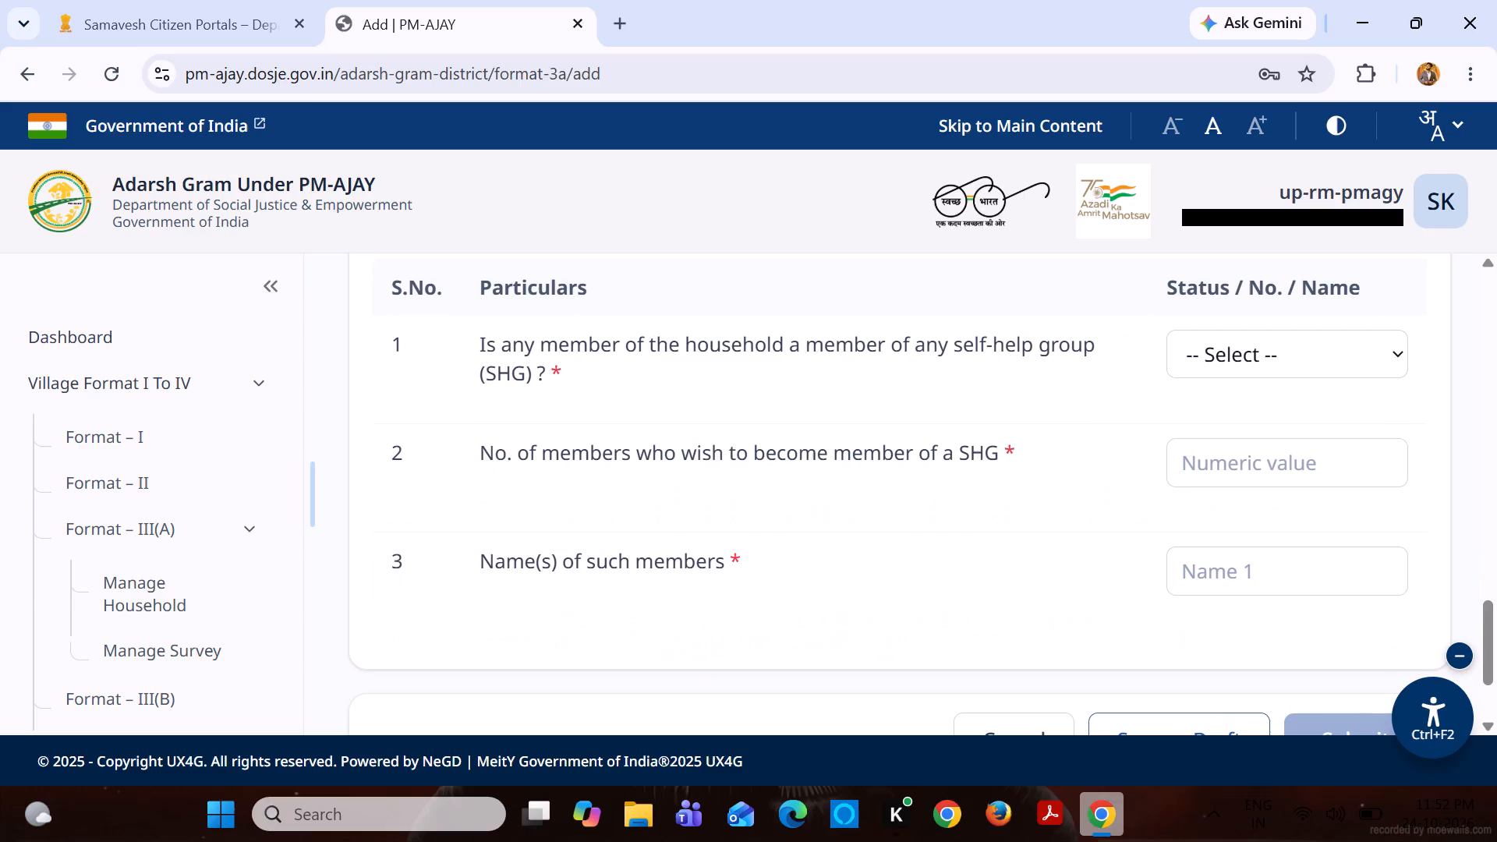
left_click_drag(1374, 368, 1209, 477)
left_click(1209, 477)
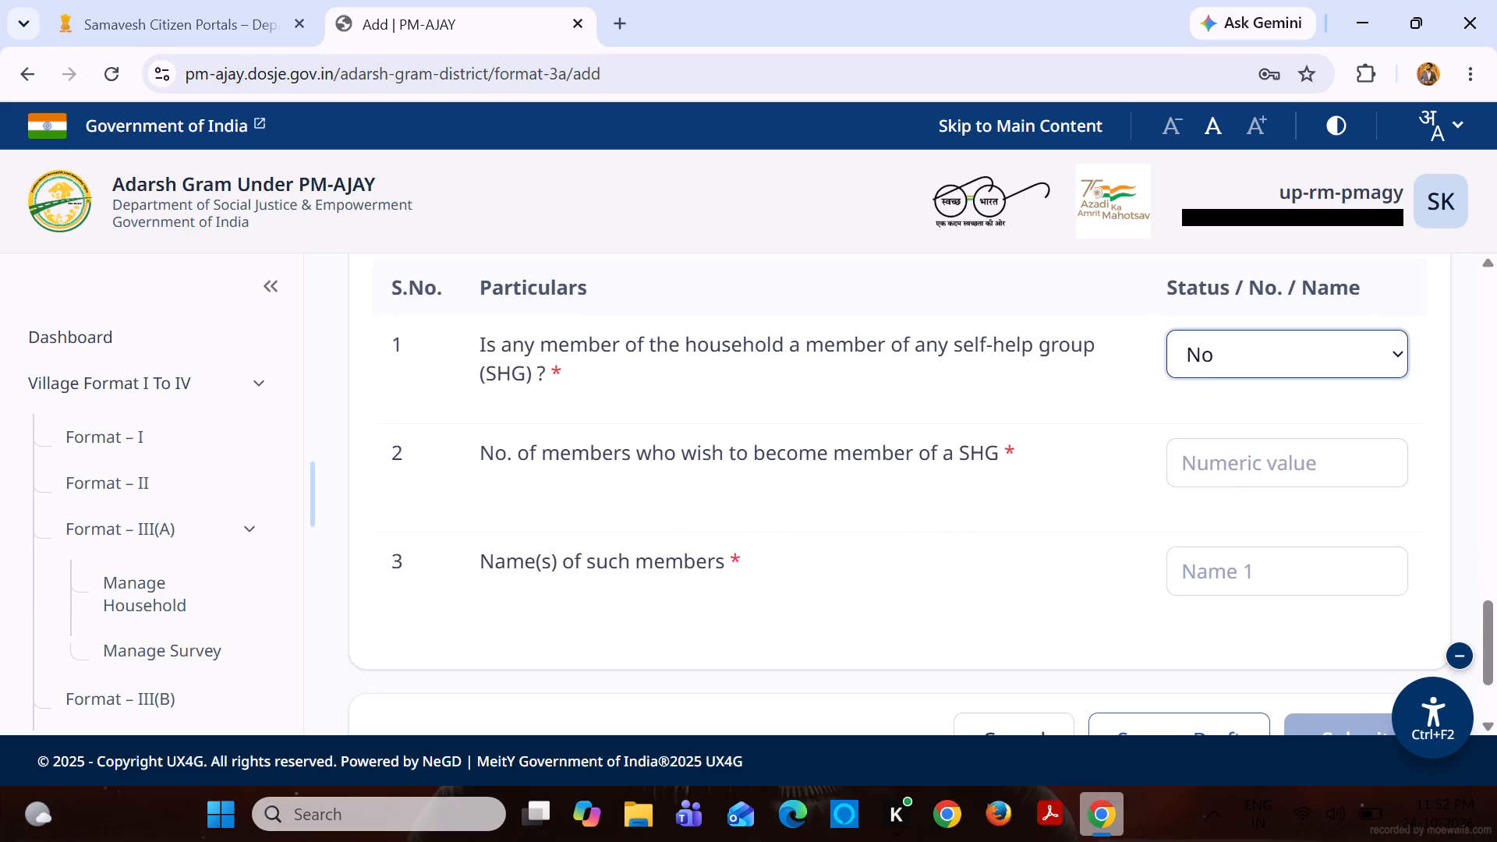
left_click(1209, 477)
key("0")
left_click(1349, 624)
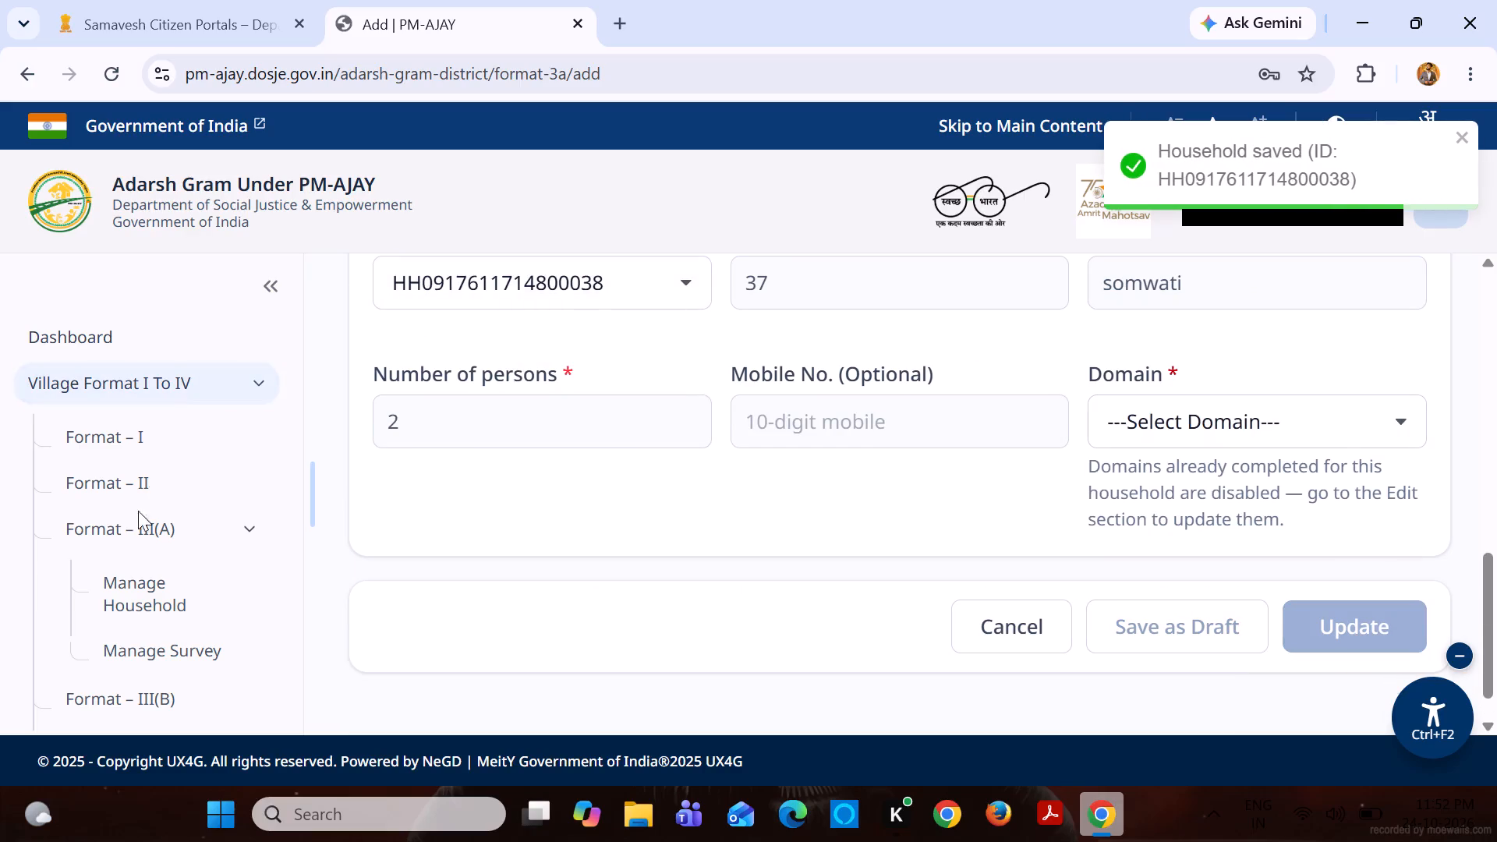
Add a new household with block Shahabad - 1488, gram panchayat Husainganj - 84761, village Sujatganj - 117148 and category SC.
left_click(144, 582)
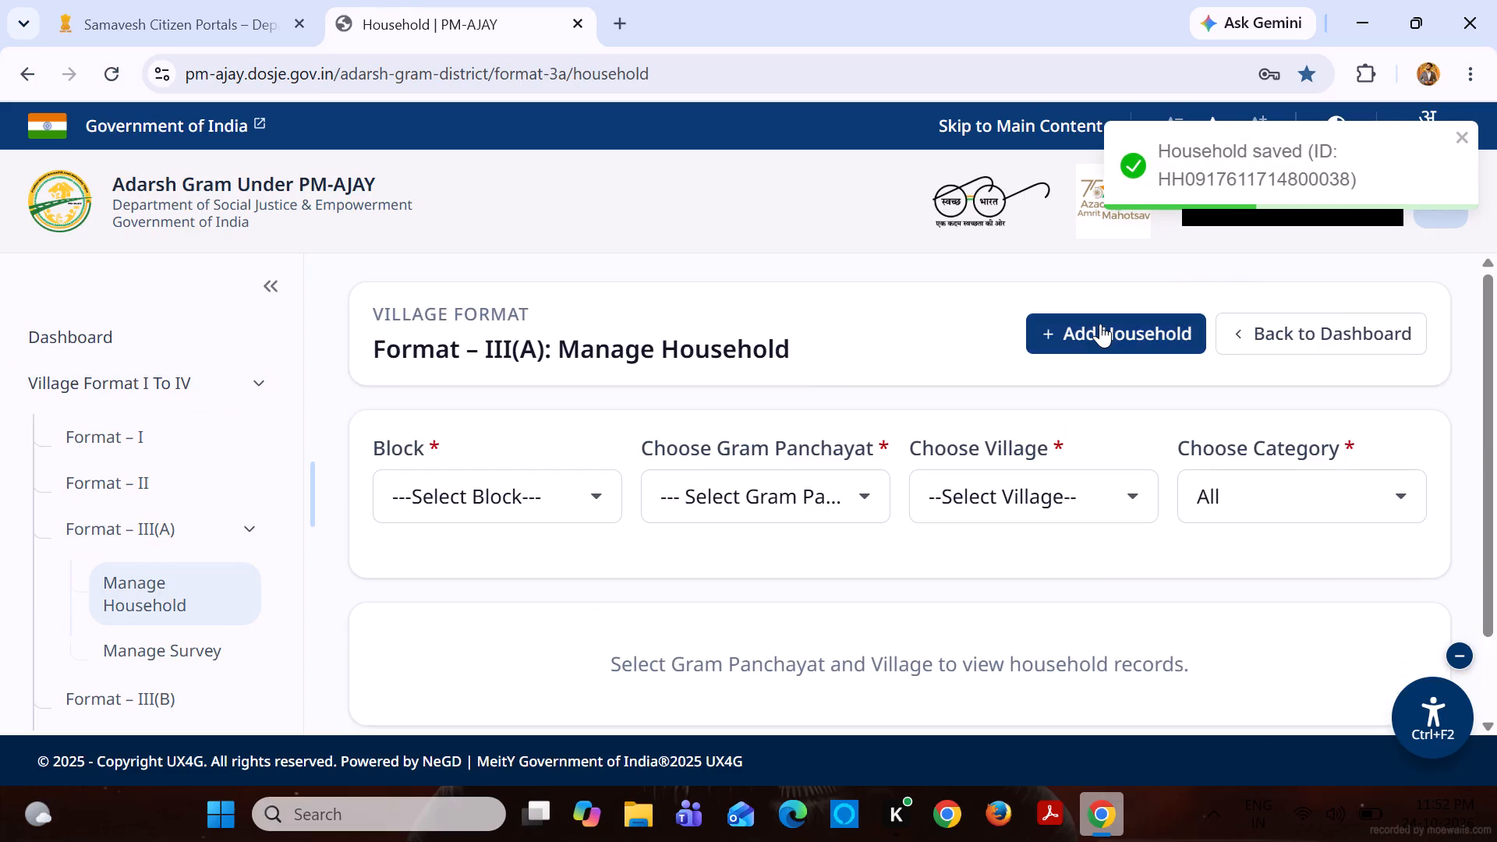
left_click(1100, 324)
left_click(1101, 264)
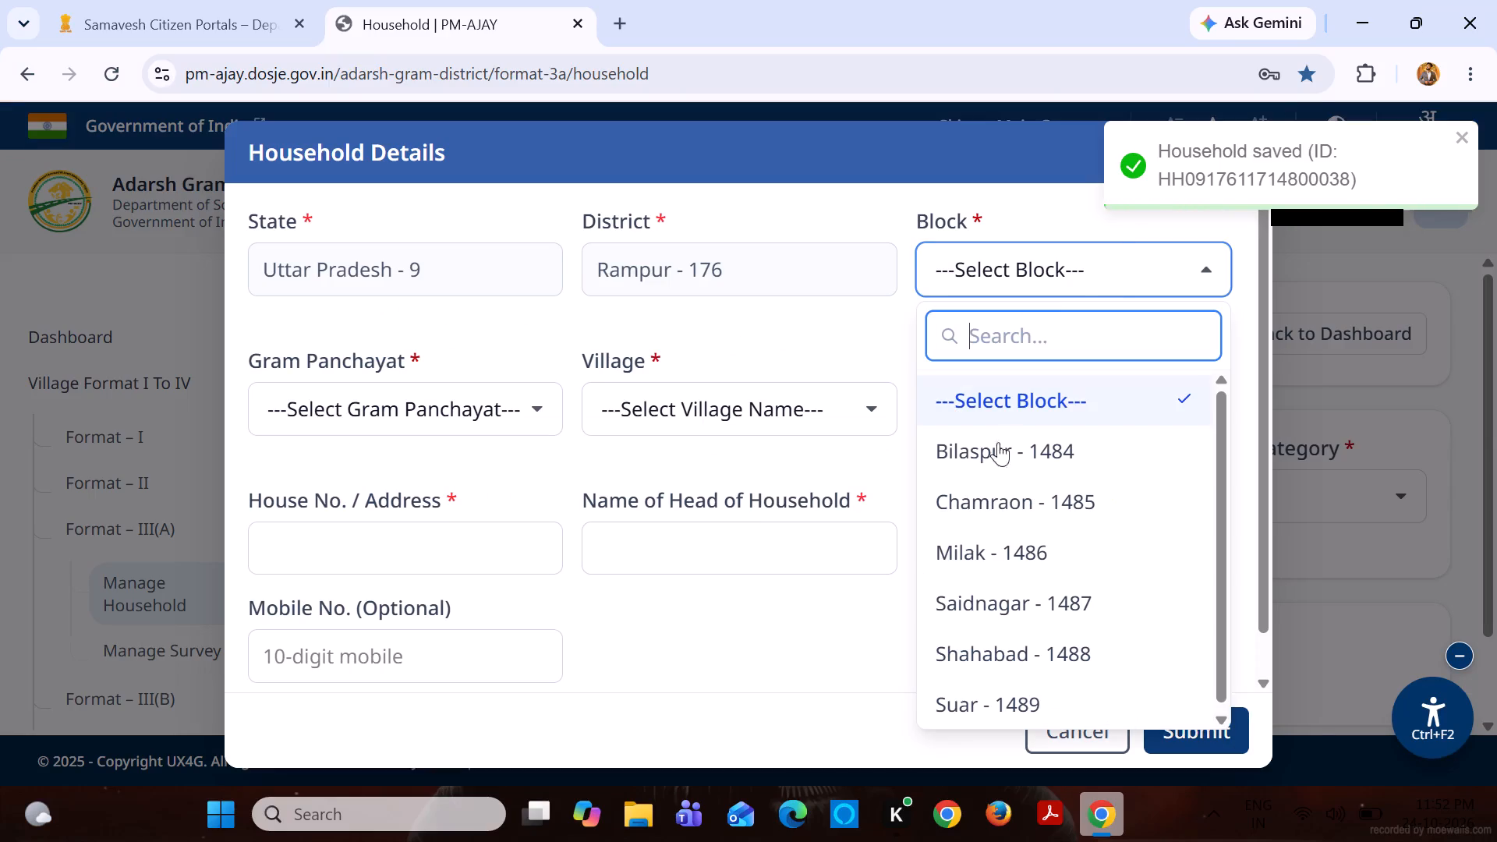
left_click(985, 638)
left_click(497, 387)
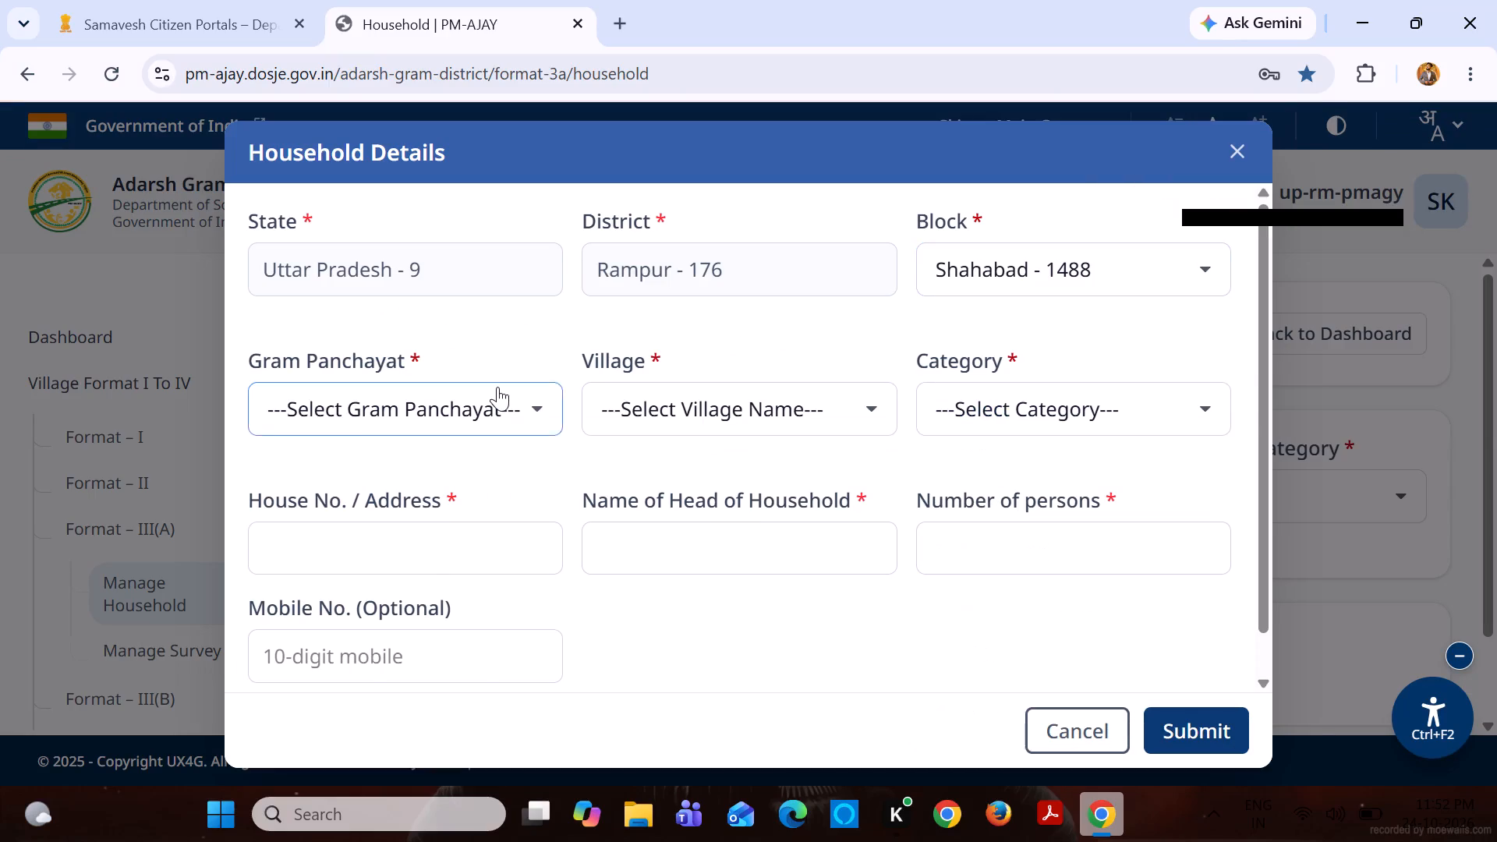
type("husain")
left_click(416, 531)
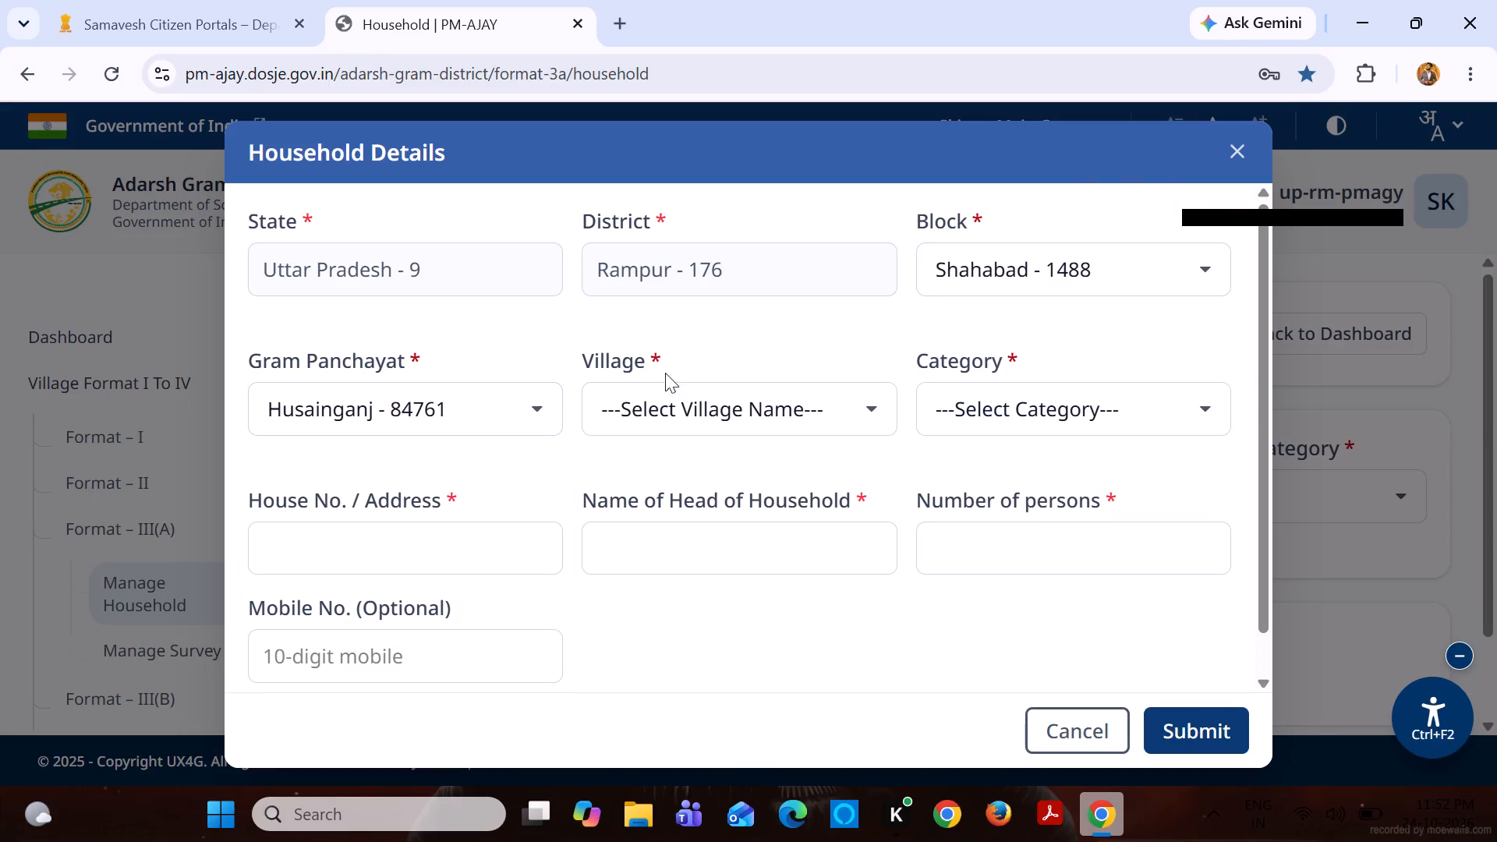
left_click(705, 410)
left_click(643, 604)
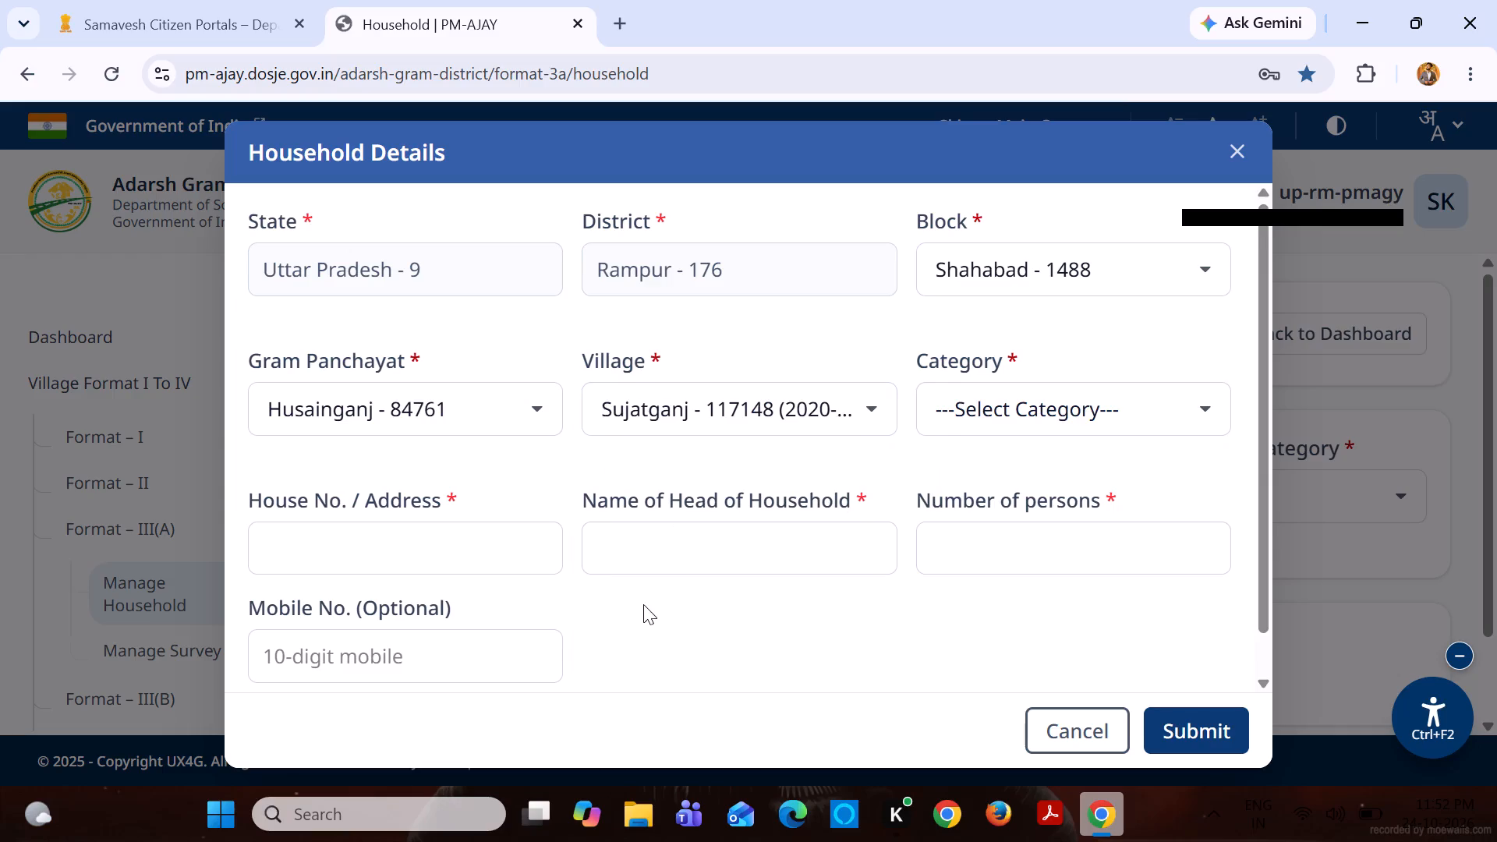
left_click(1034, 421)
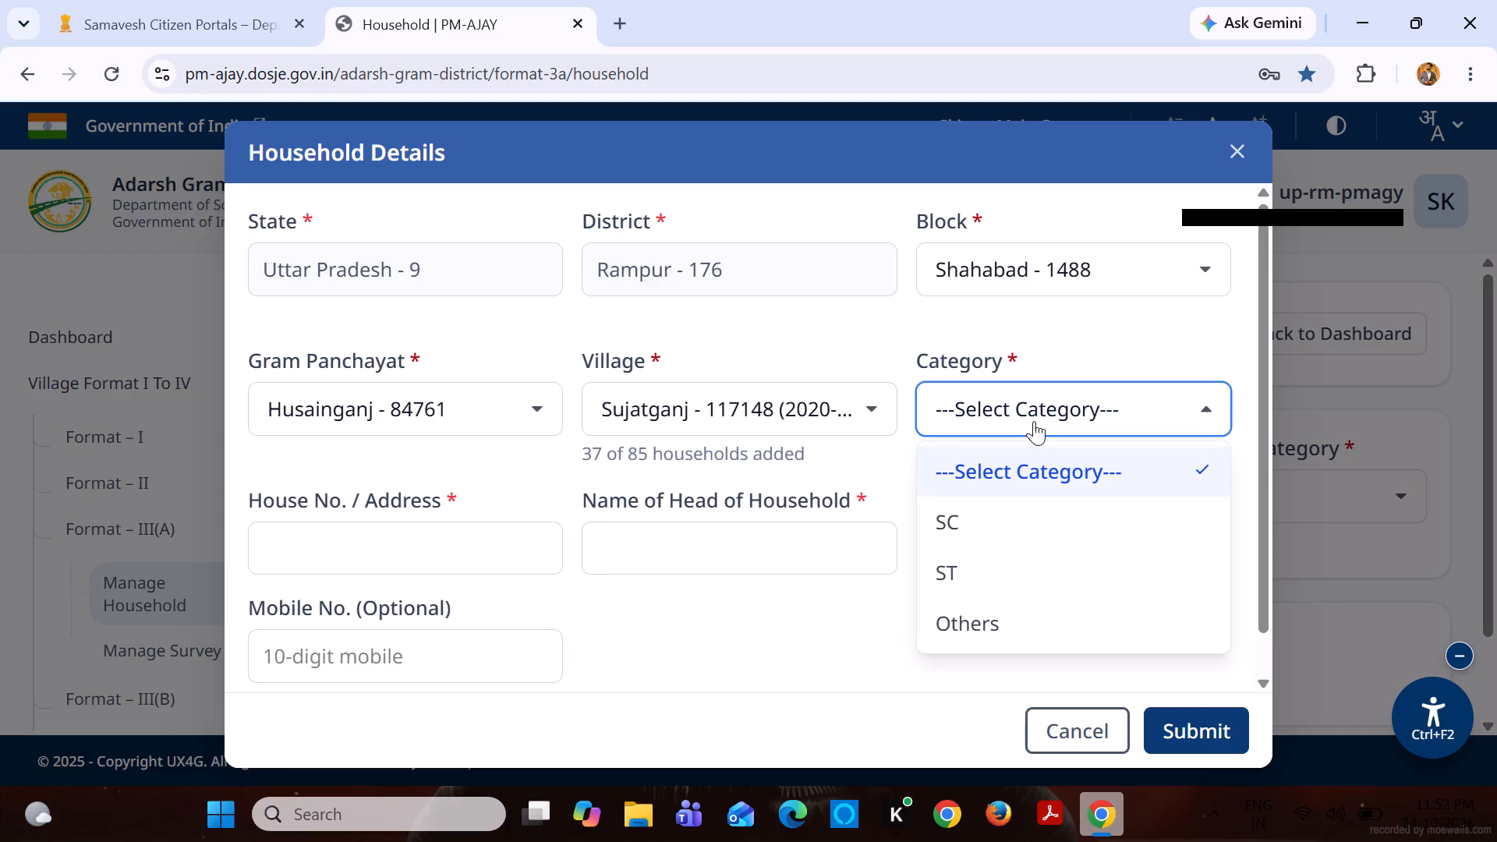
left_click(990, 498)
Enter house number 38, the name of the head of household and 9 persons, and submit the household details.
left_click(416, 557)
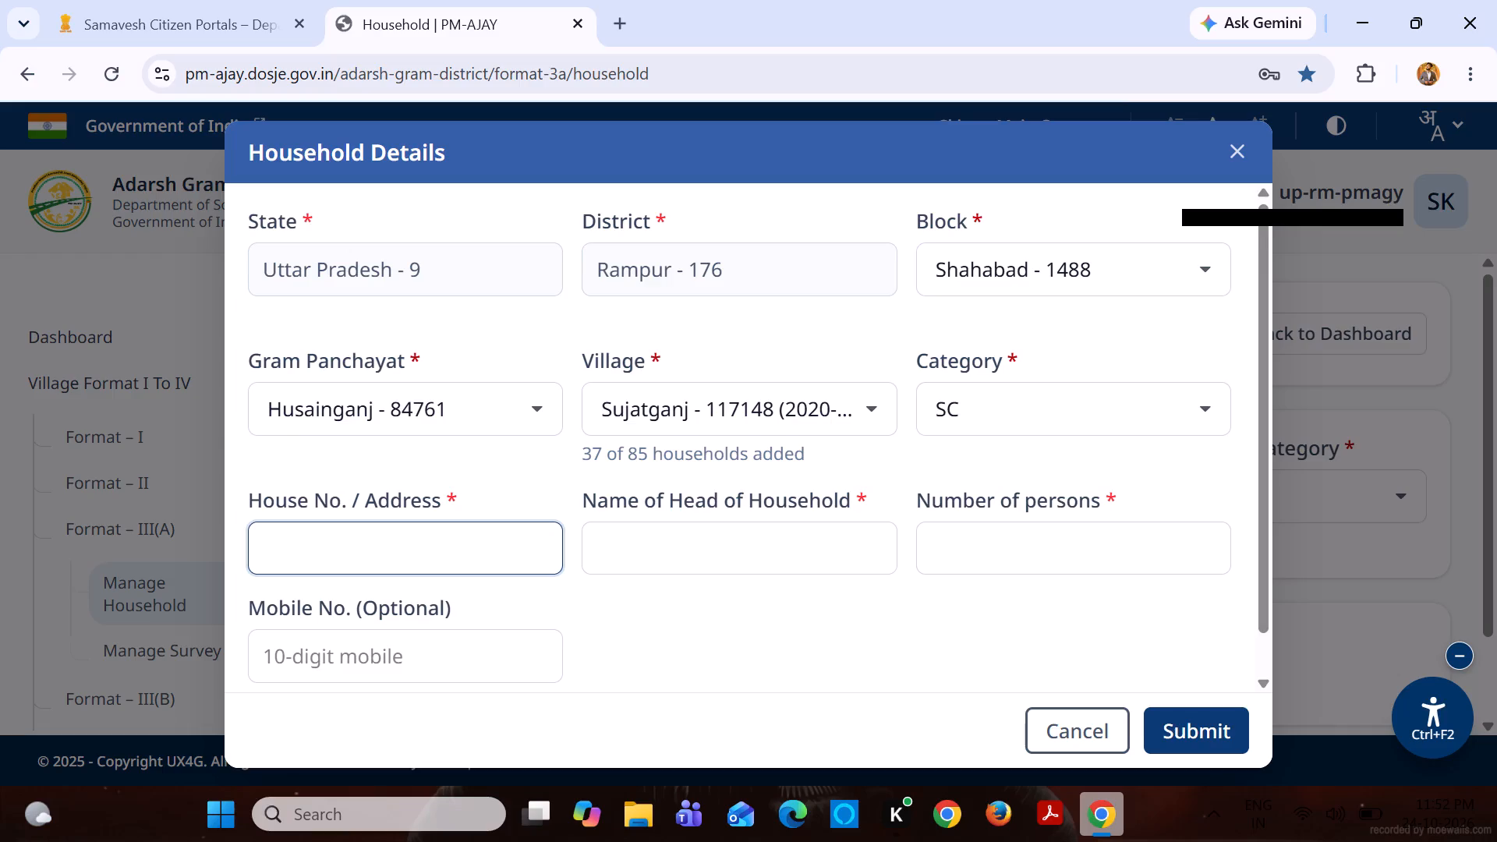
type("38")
left_click(806, 557)
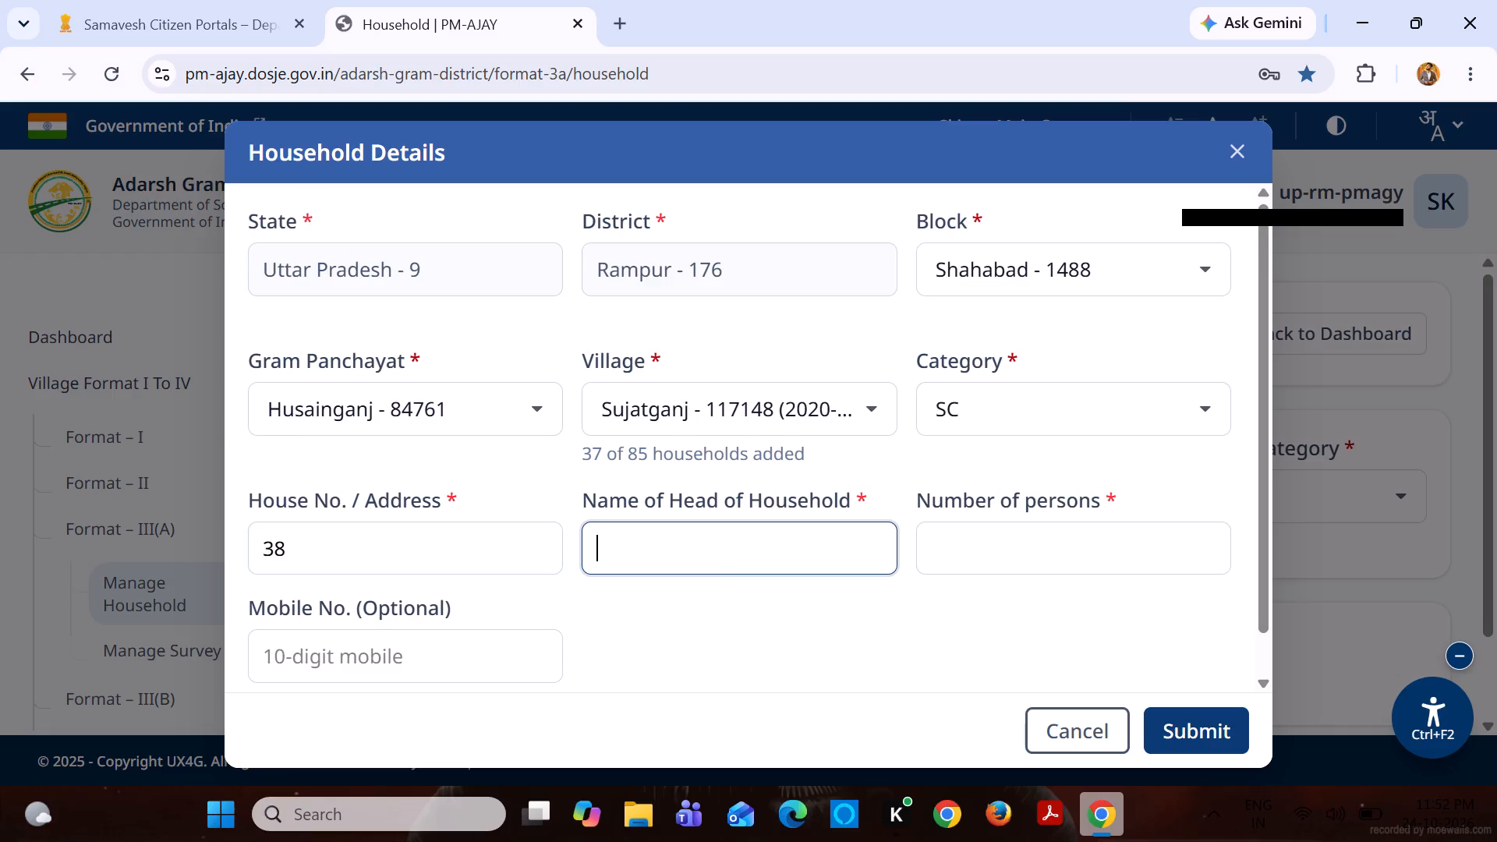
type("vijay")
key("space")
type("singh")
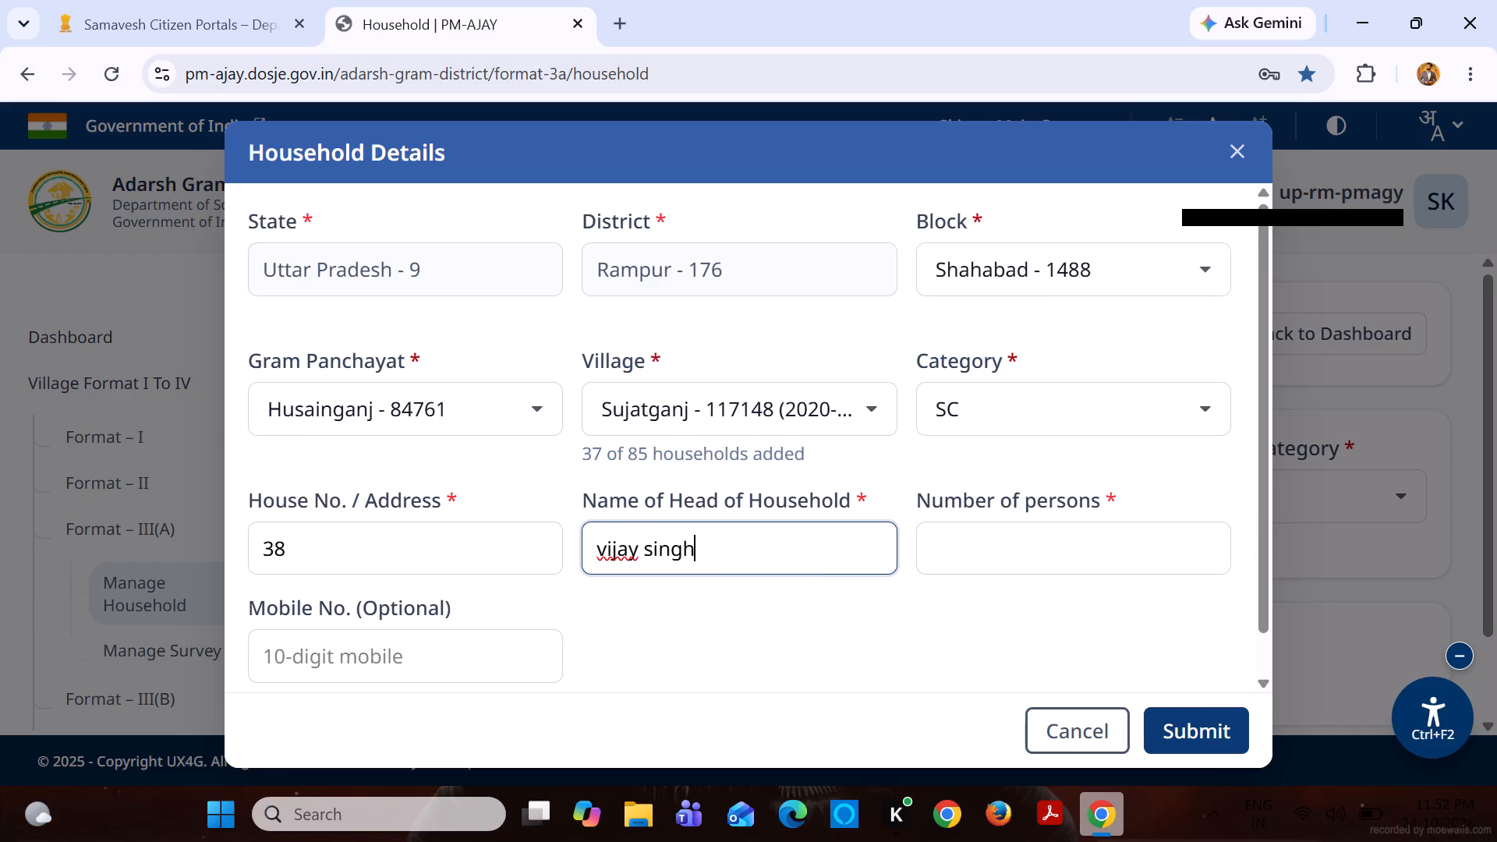
left_click(969, 544)
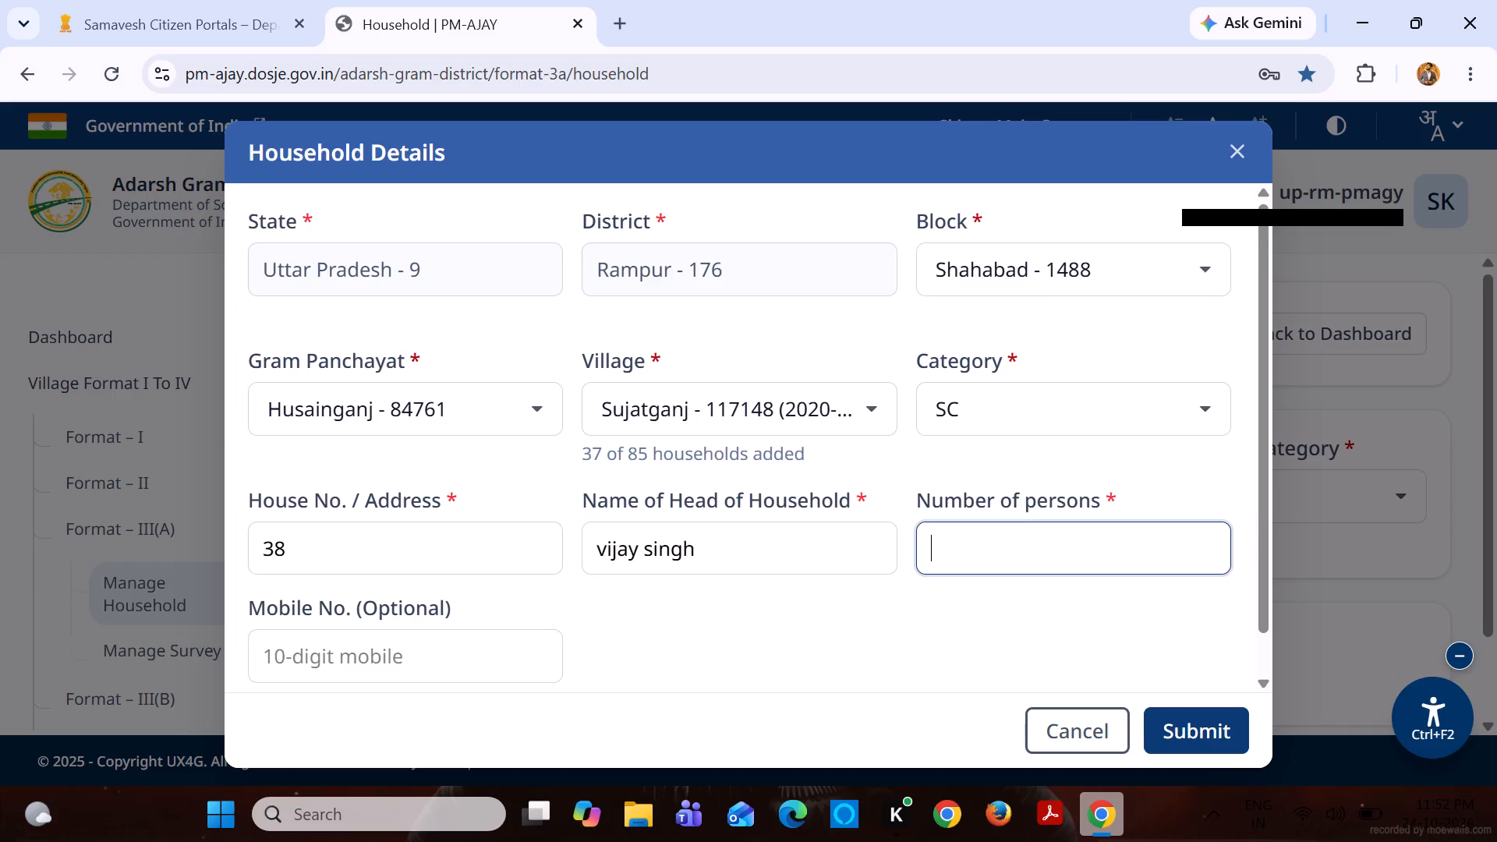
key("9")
left_click(1187, 727)
Select 1 – Drinking water and Sanitation, answer Yes for having a household latrine in 1.3, answer the remaining question, and submit the domain.
scroll(1141, 527, "down", 8)
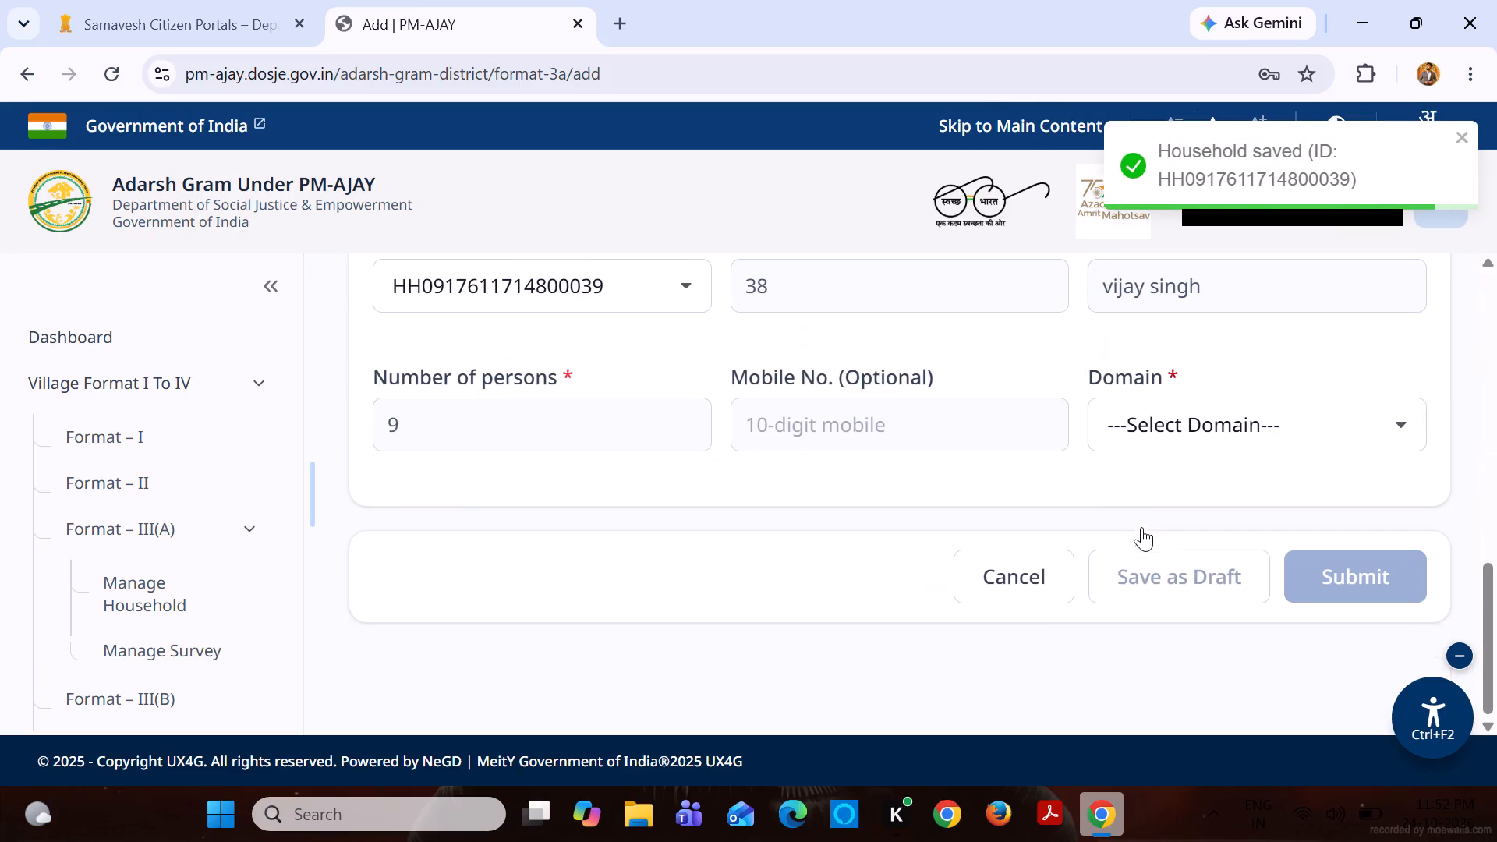
left_click(1247, 444)
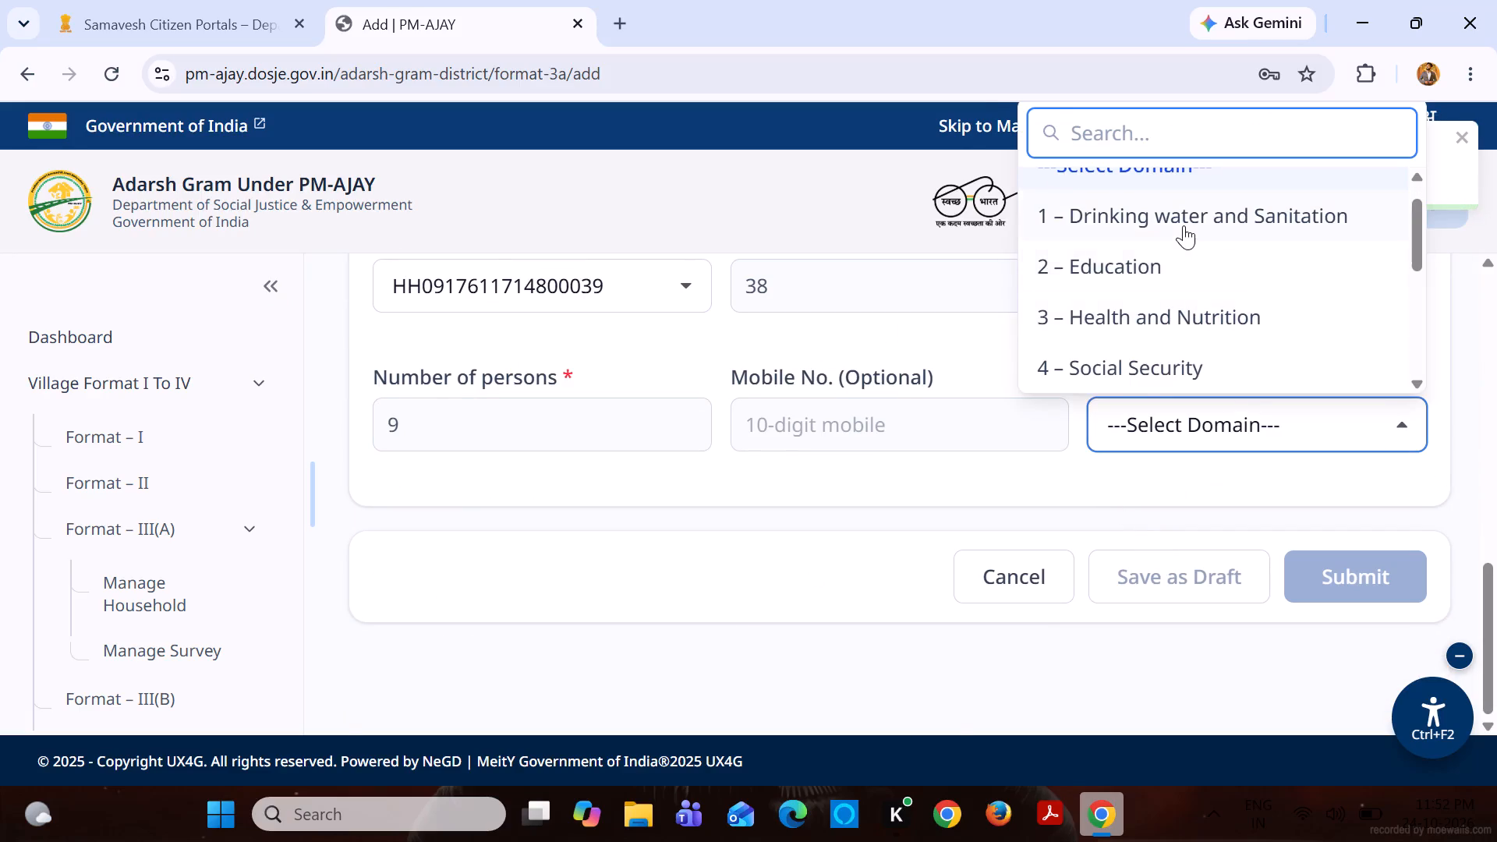
left_click(1184, 225)
scroll(1276, 436, "down", 2)
left_click(1336, 486)
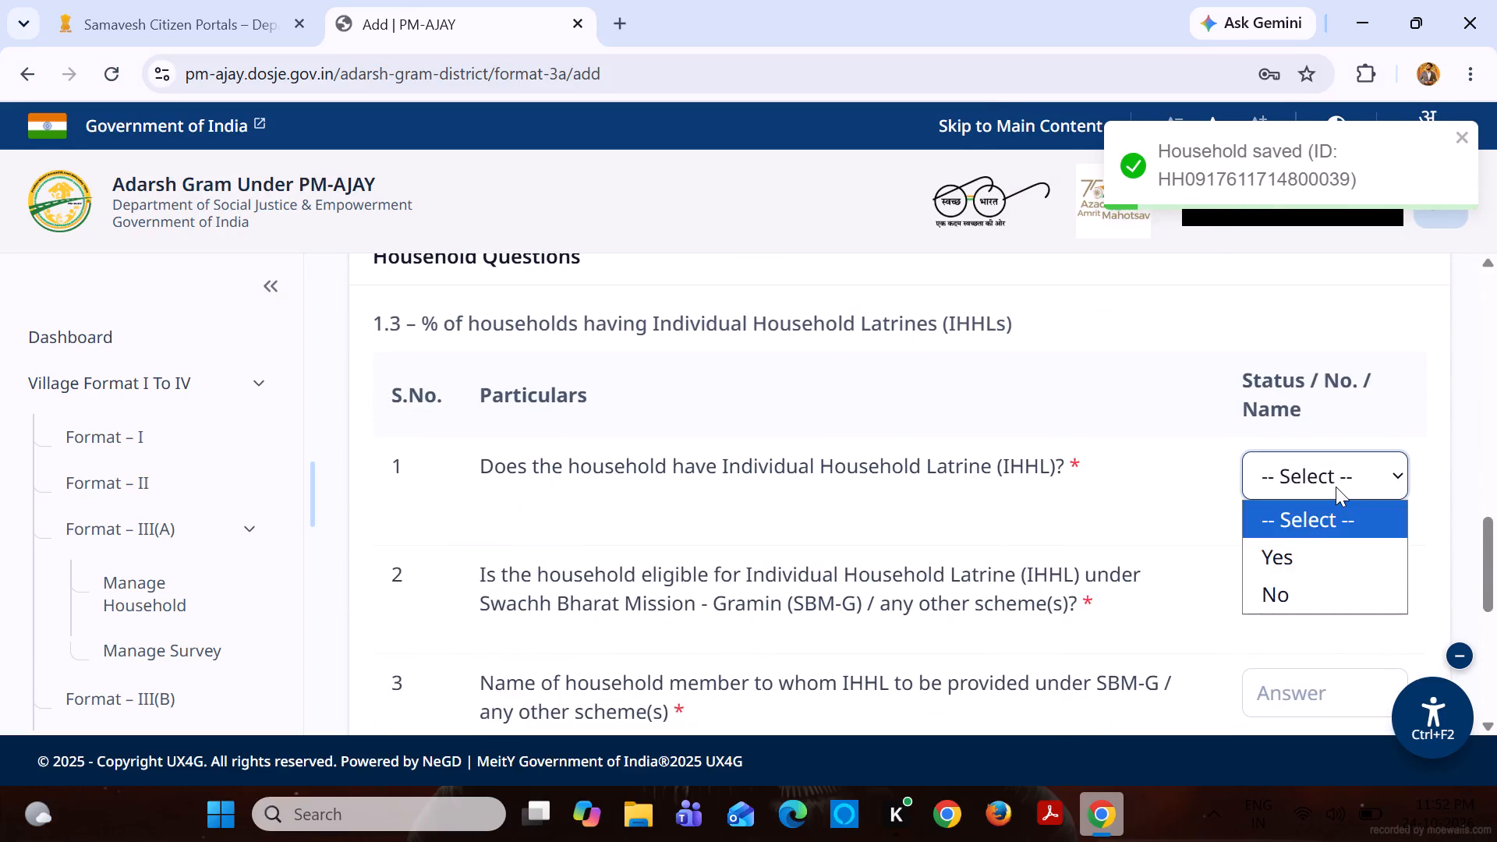
left_click(1296, 553)
scroll(1296, 553, "down", 3)
left_click_drag(1368, 412, 1265, 535)
left_click(1265, 535)
left_click(1357, 564)
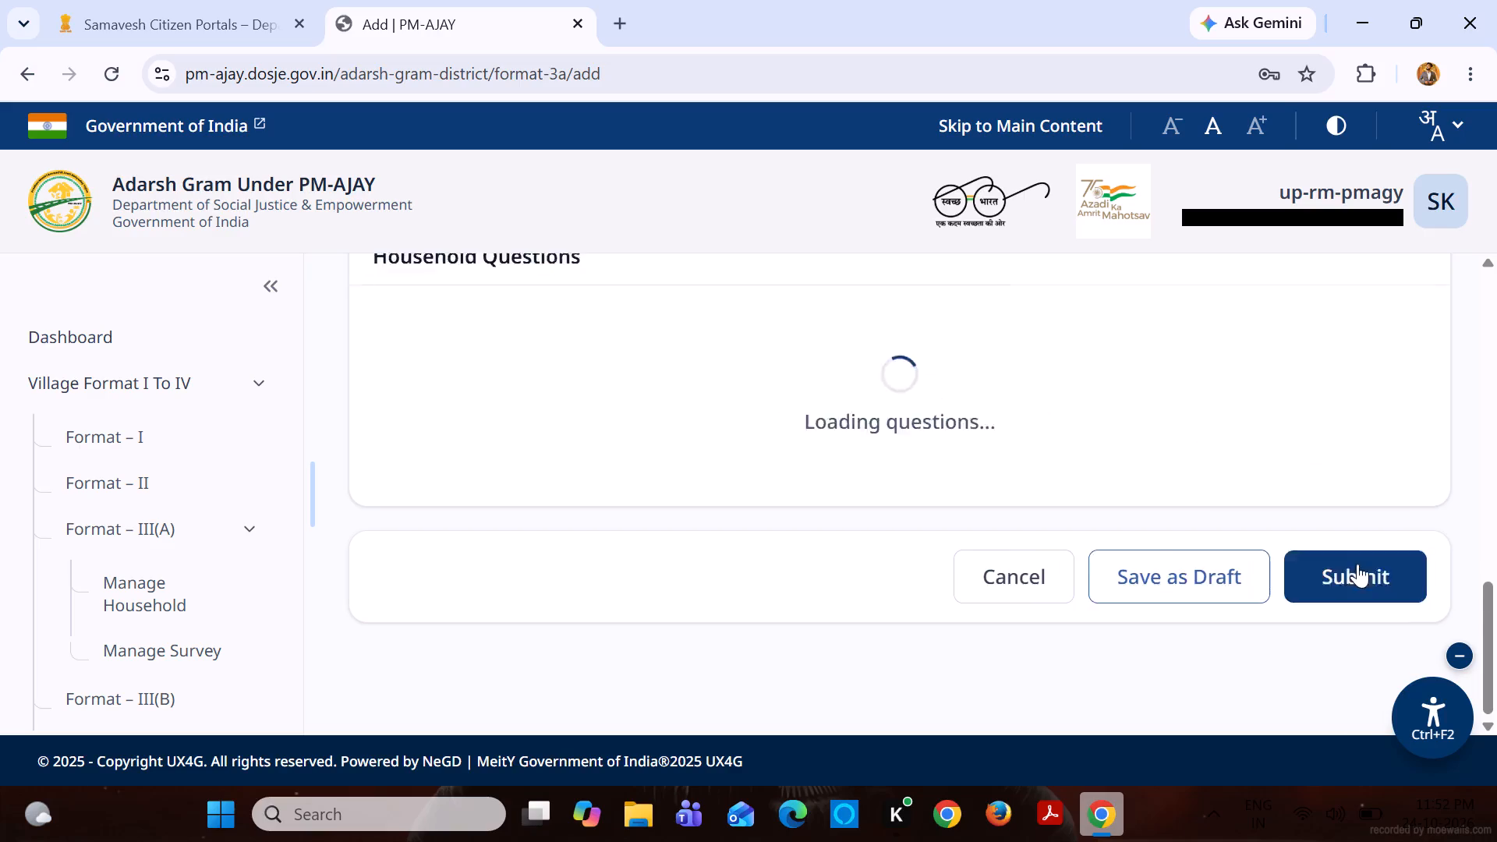
Select domain 2 – Education and enter 0 children aged 6-10 years in the household in 2.1.
left_click(1318, 347)
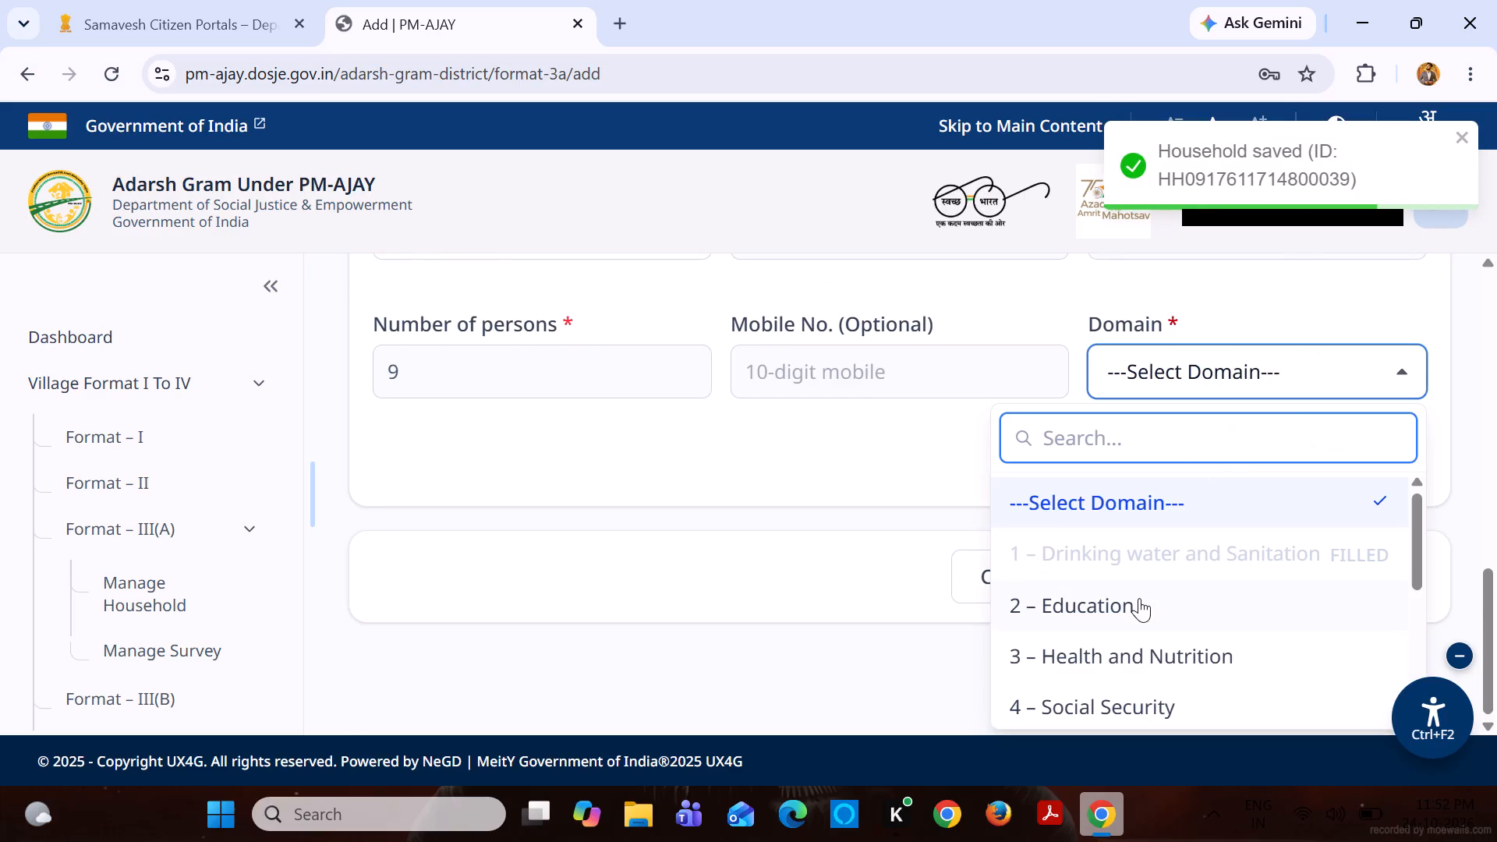
left_click(1139, 598)
scroll(1205, 530, "down", 3)
left_click(1237, 472)
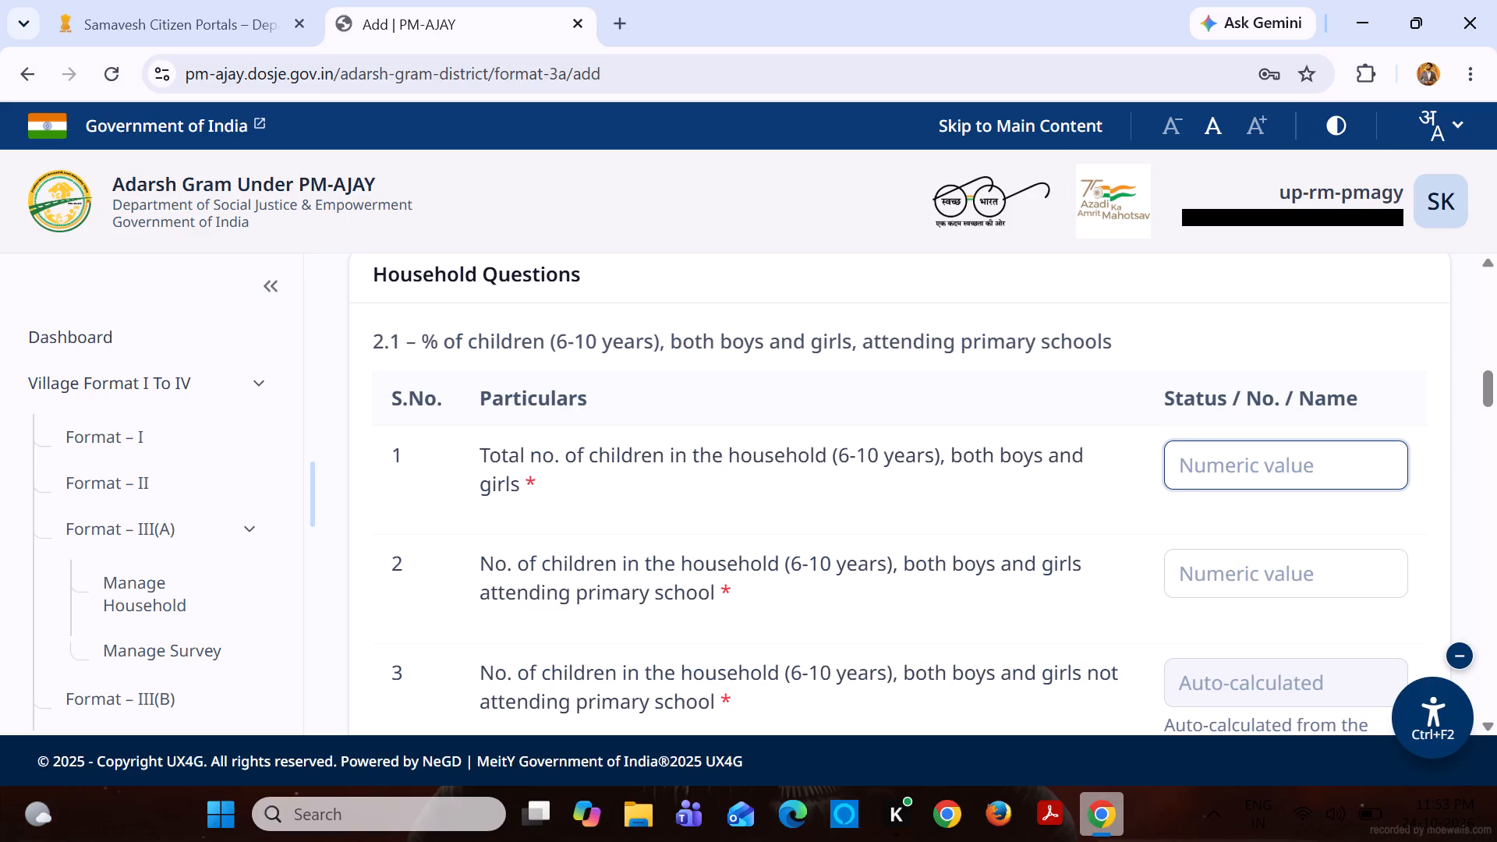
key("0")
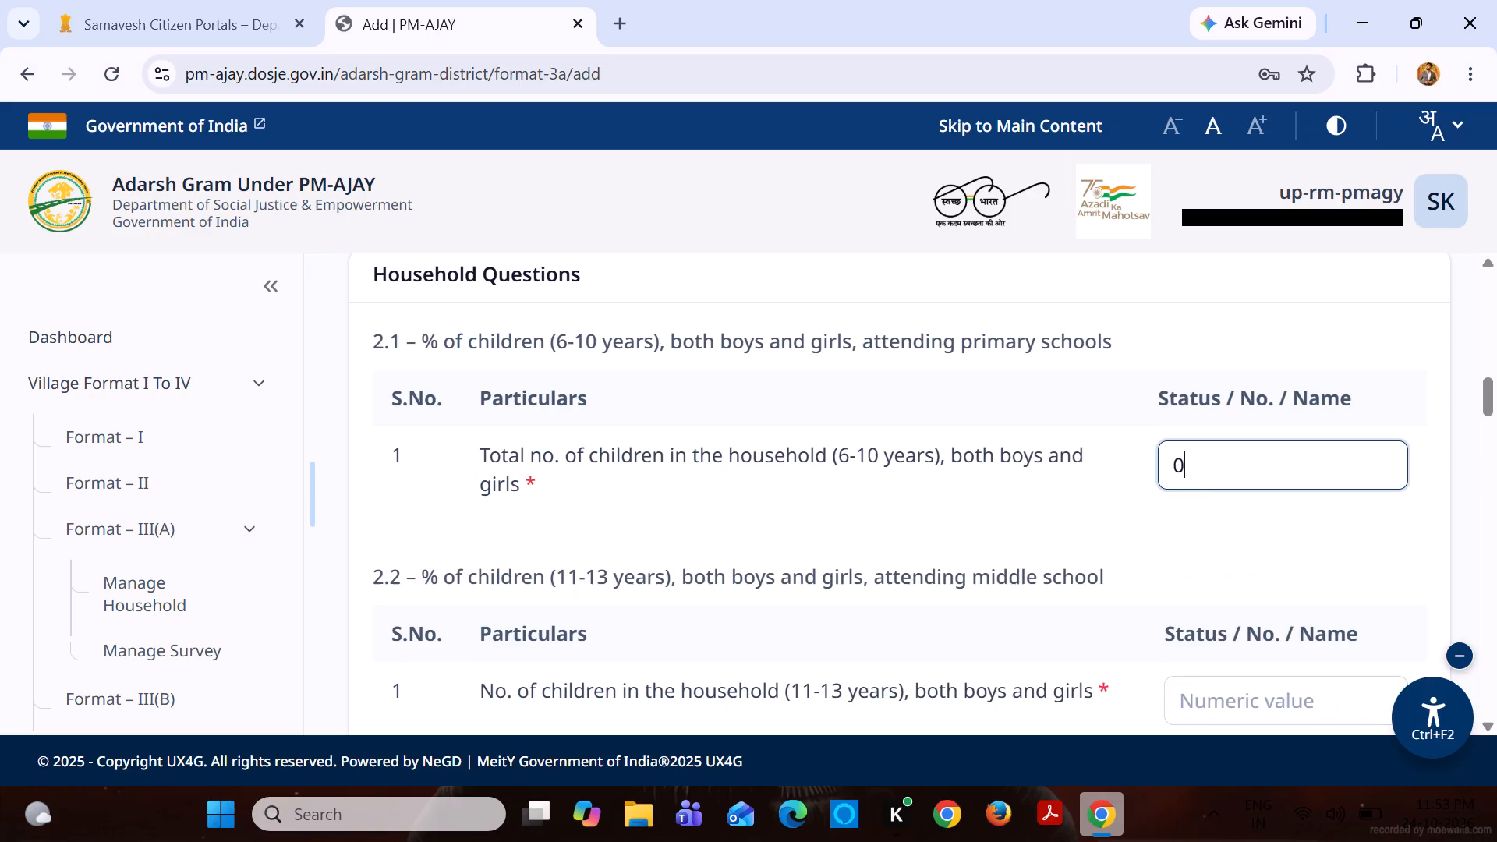
In 2.2, enter 2 children aged 11-13 years in the household and 2 attending middle school.
scroll(1237, 472, "down", 2)
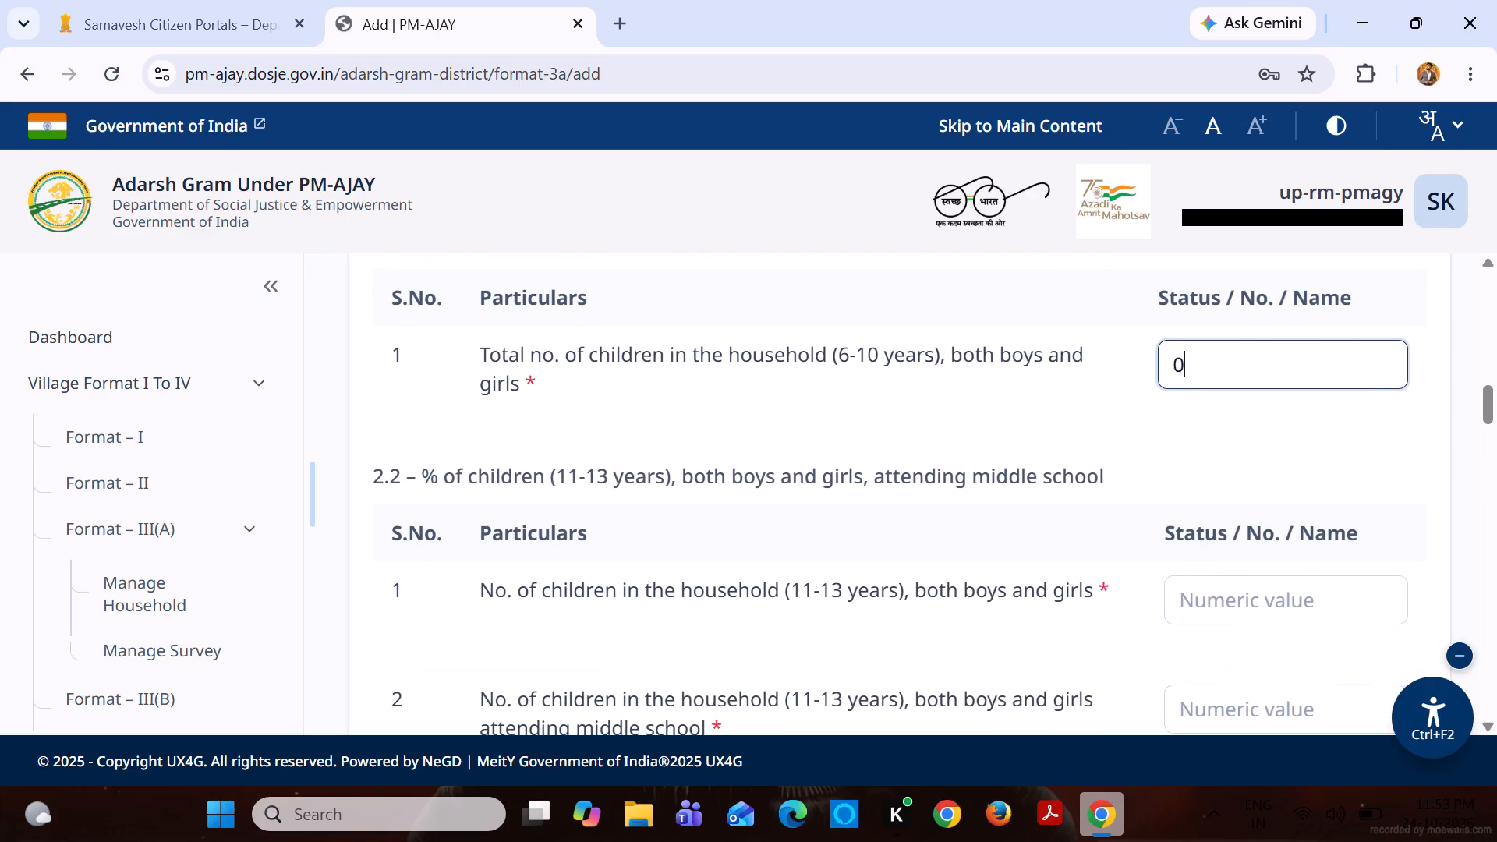
left_click(1219, 586)
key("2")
scroll(1224, 676, "down", 1)
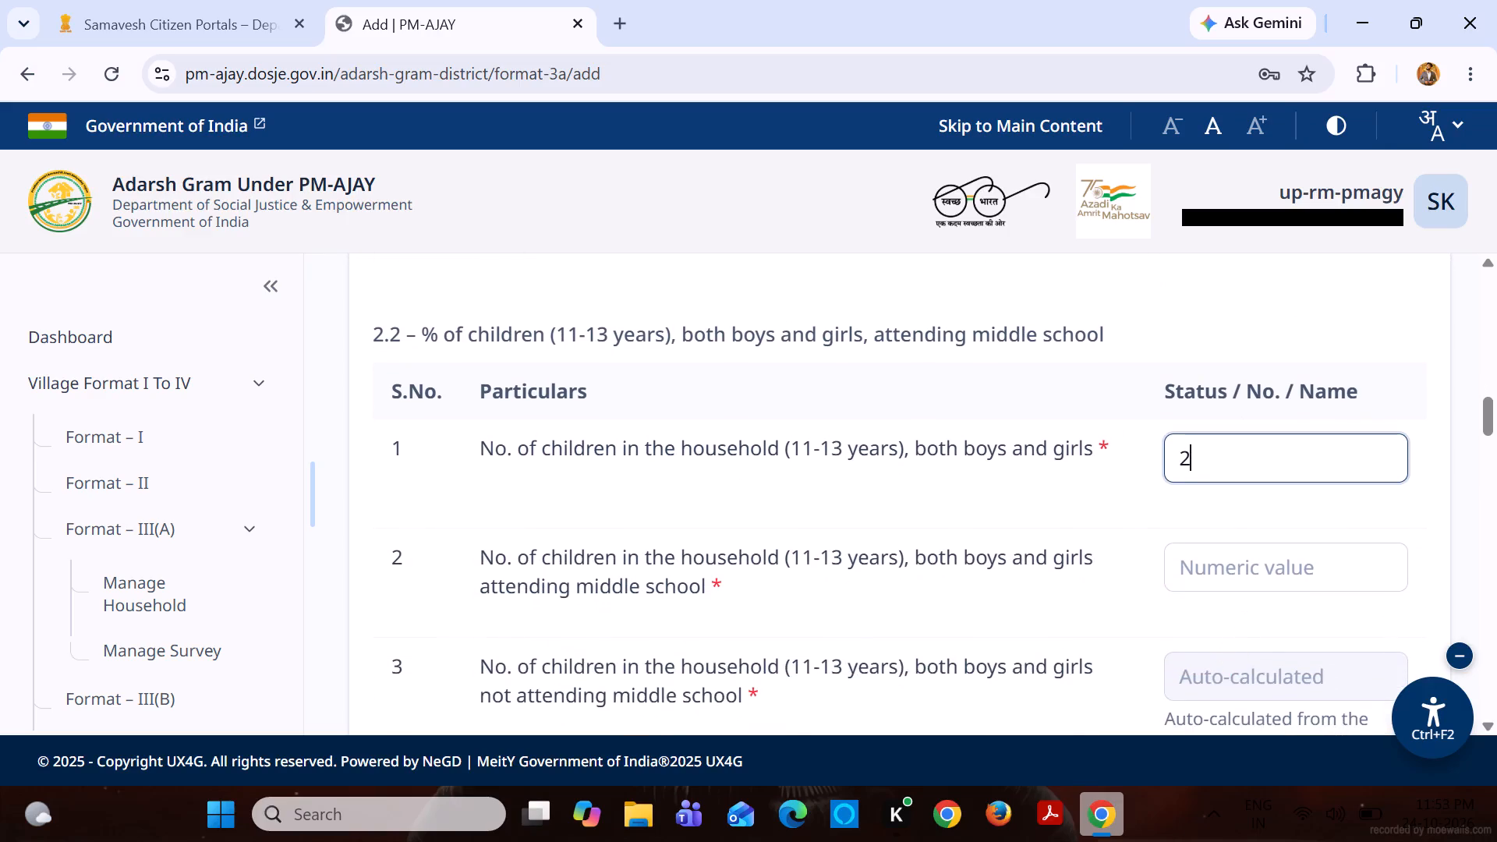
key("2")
key("BackSpace")
left_click(1243, 582)
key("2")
In 2.3, enter 2 children aged 14-15 years in the household and 2 attending secondary school.
scroll(1243, 582, "down", 3)
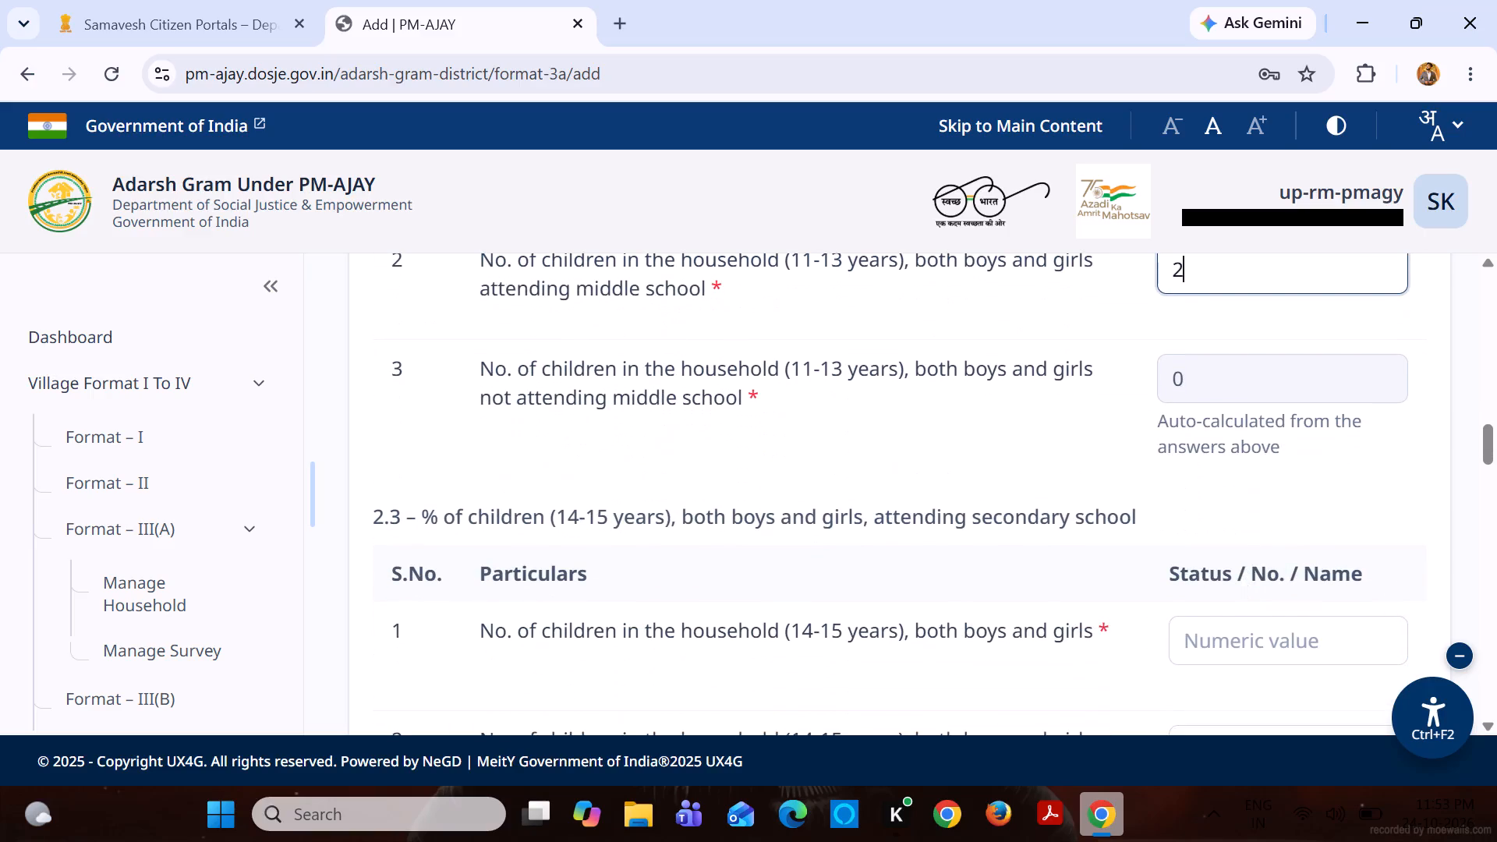
scroll(1243, 582, "down", 1)
left_click(1238, 532)
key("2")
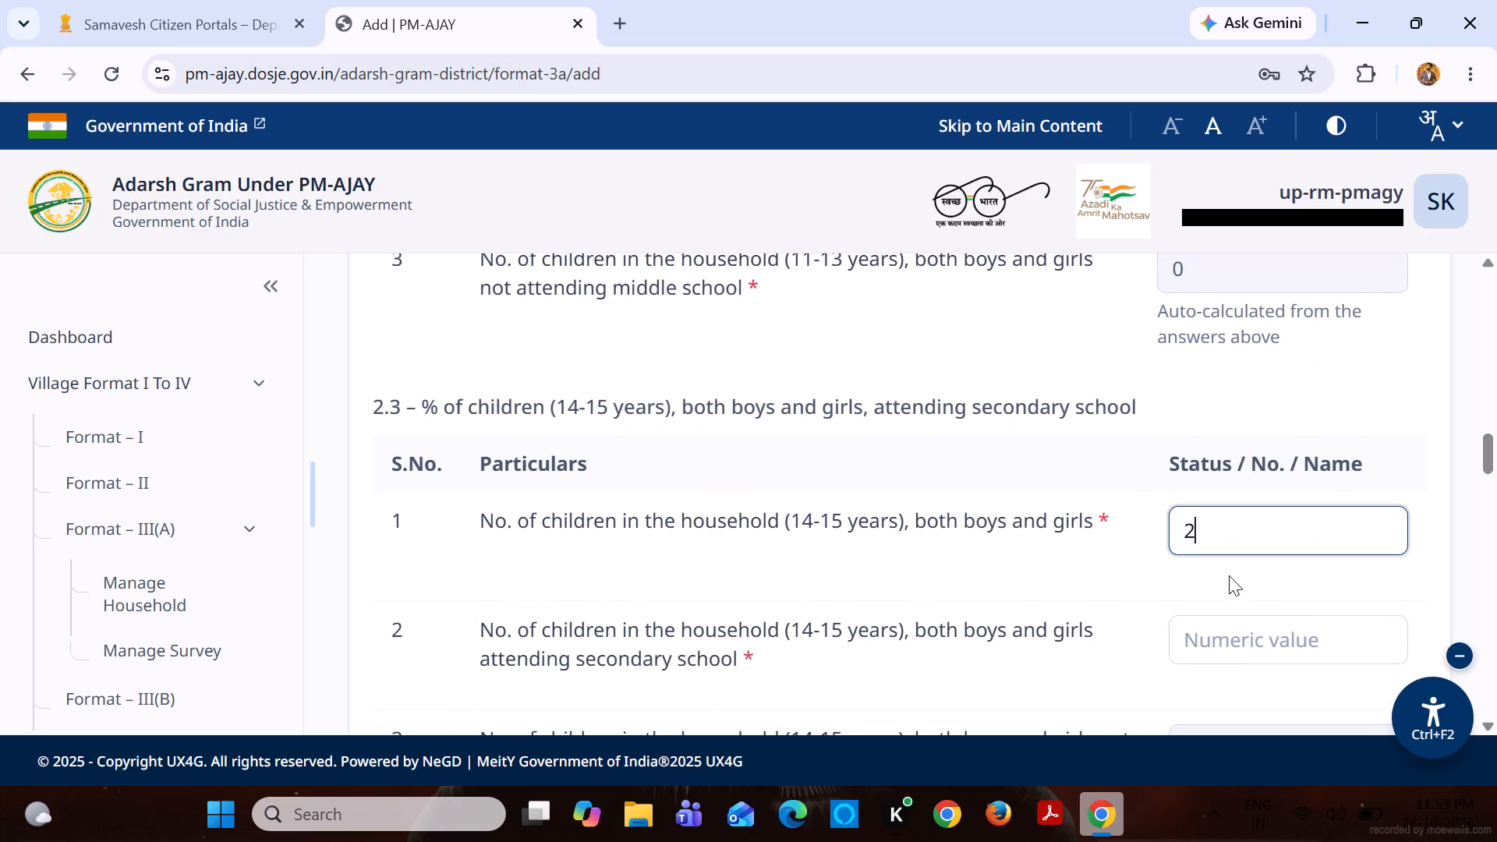
left_click(1212, 635)
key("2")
In 2.4, enter 2 children aged 16-17 years and 2 attending higher secondary school, checking the earlier age-group answers.
scroll(1212, 635, "down", 3)
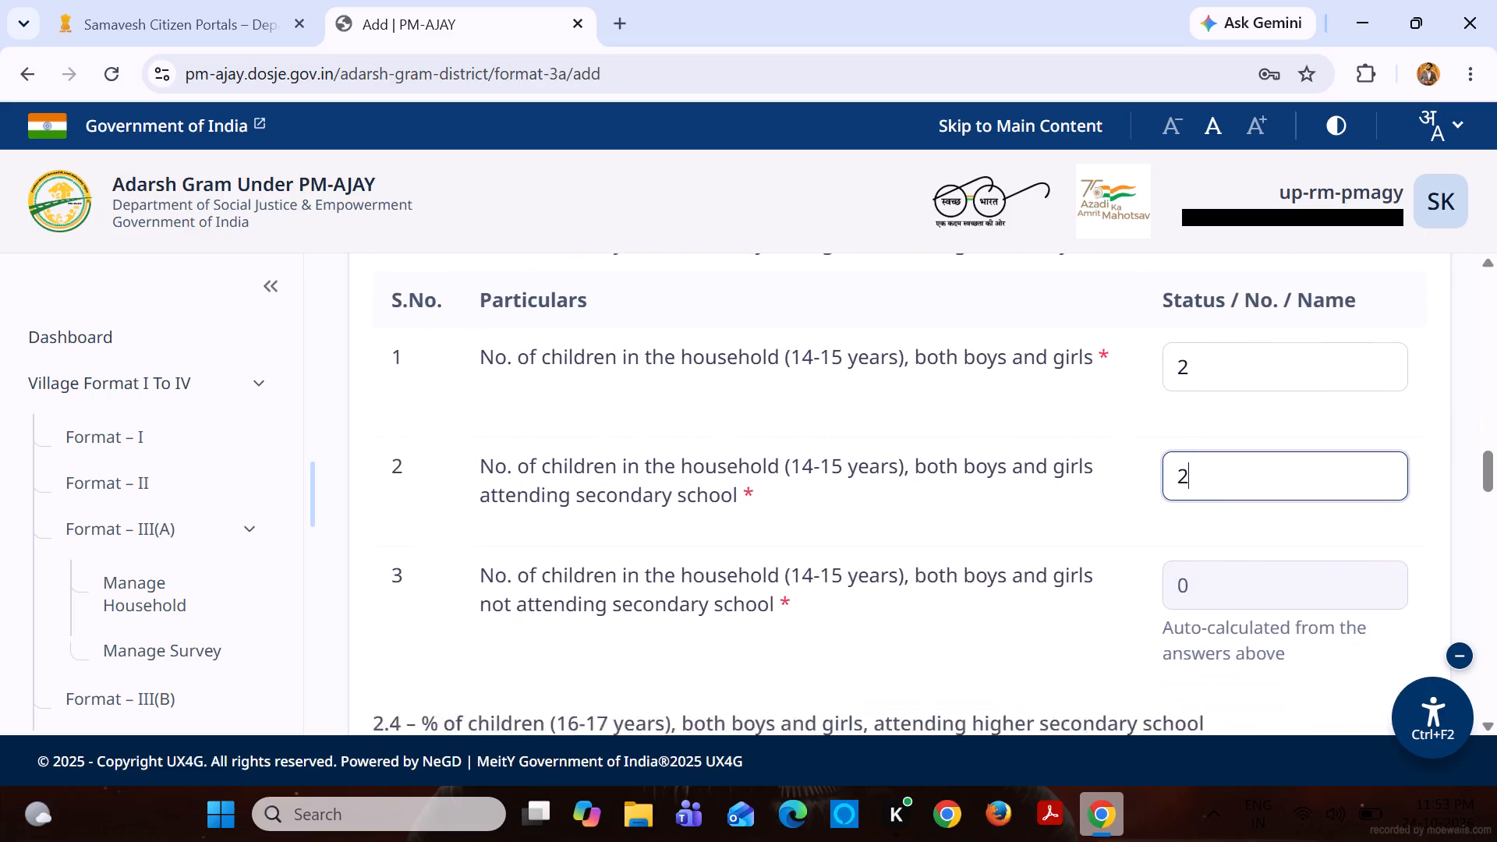
scroll(1212, 635, "down", 3)
left_click(1245, 523)
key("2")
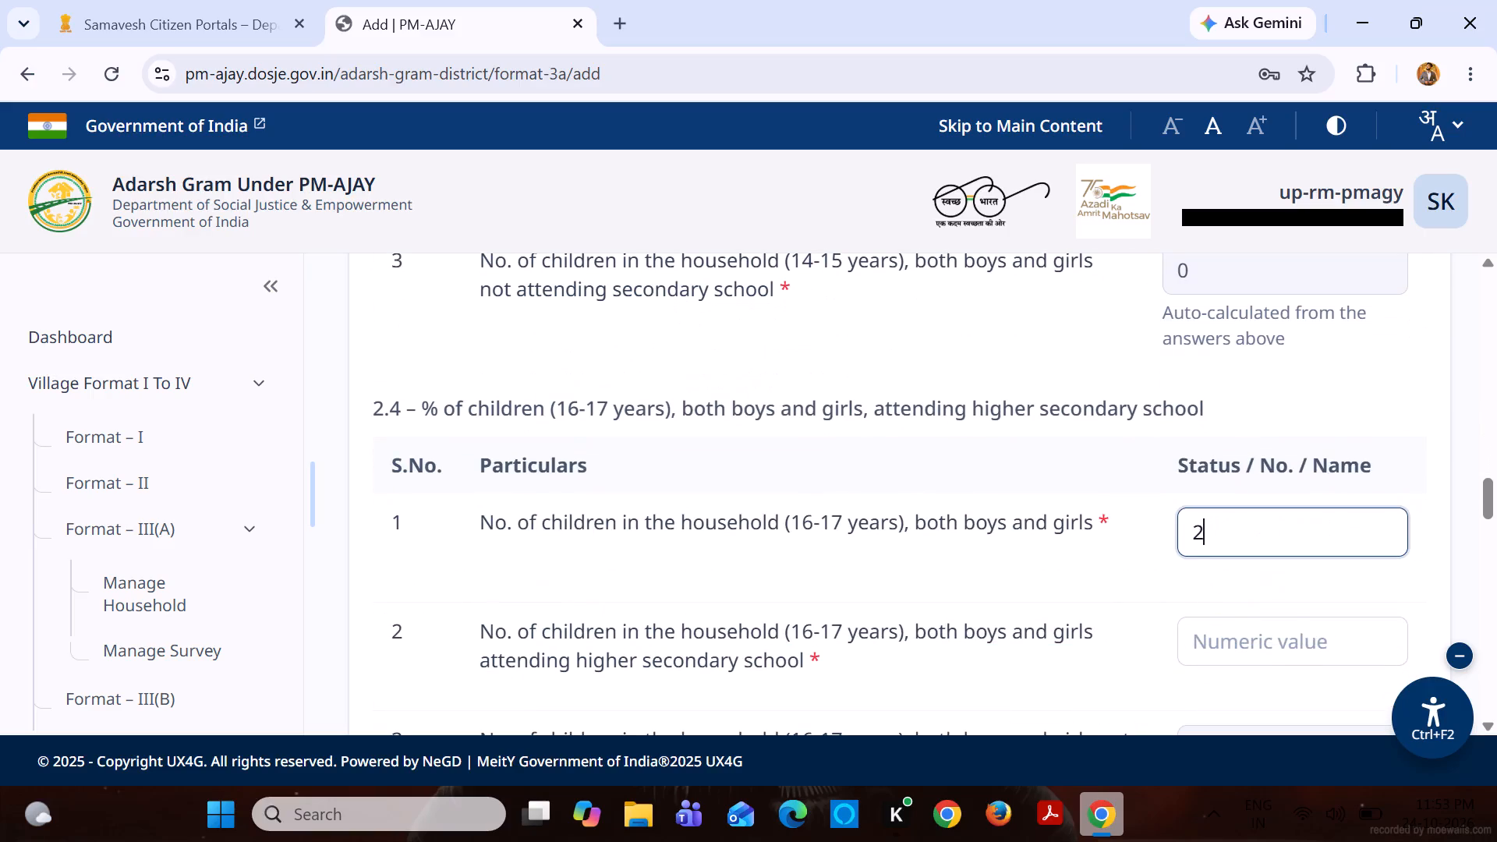
scroll(1245, 523, "down", 2)
left_click(1244, 440)
scroll(1244, 440, "up", 2)
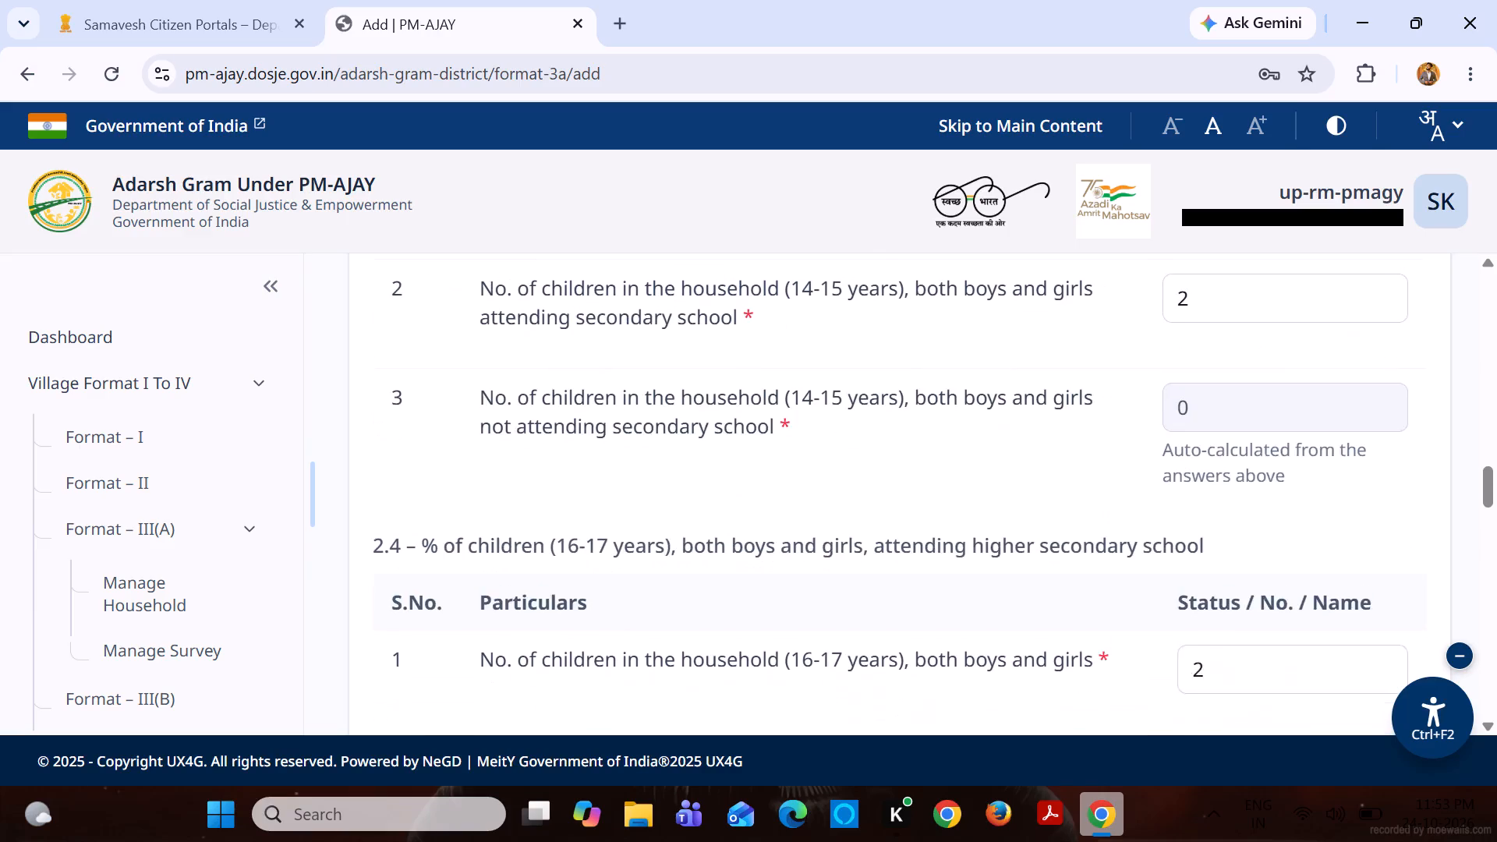
scroll(1244, 440, "up", 6)
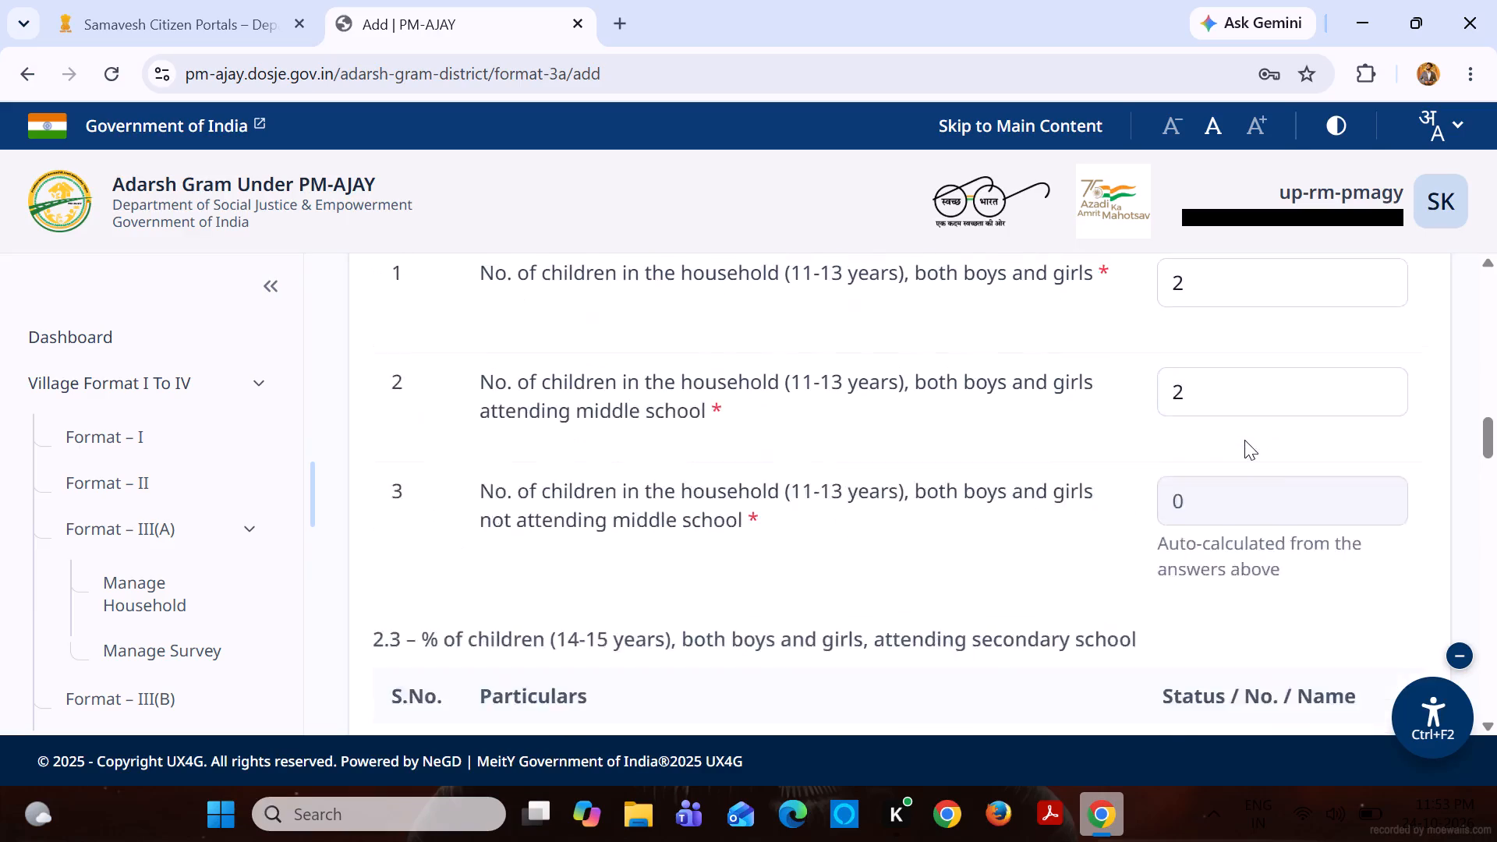
scroll(1244, 440, "up", 4)
scroll(1244, 440, "down", 3)
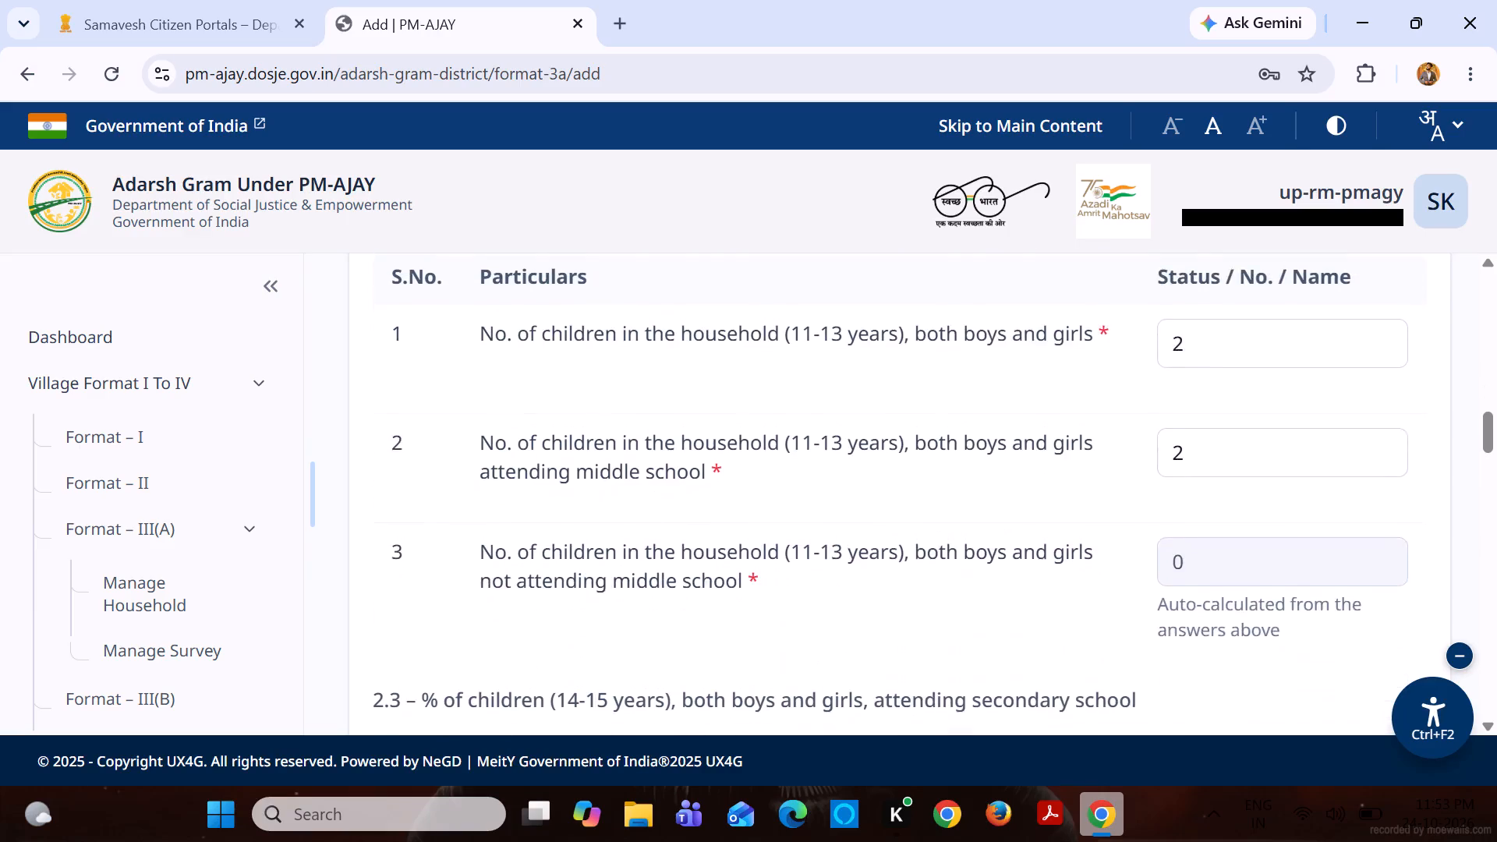
scroll(1244, 440, "down", 8)
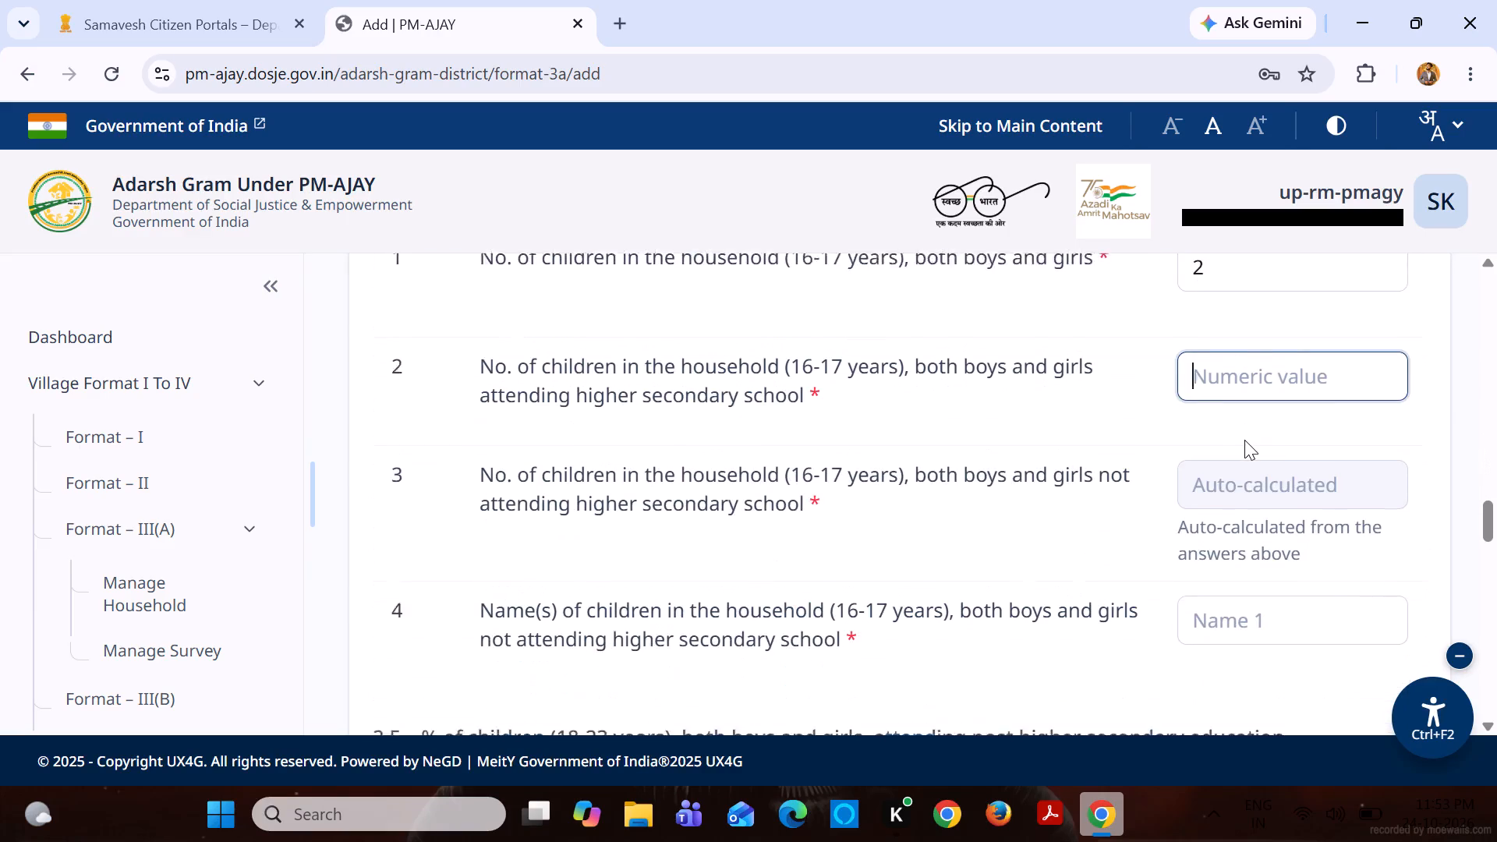
scroll(1244, 440, "down", 1)
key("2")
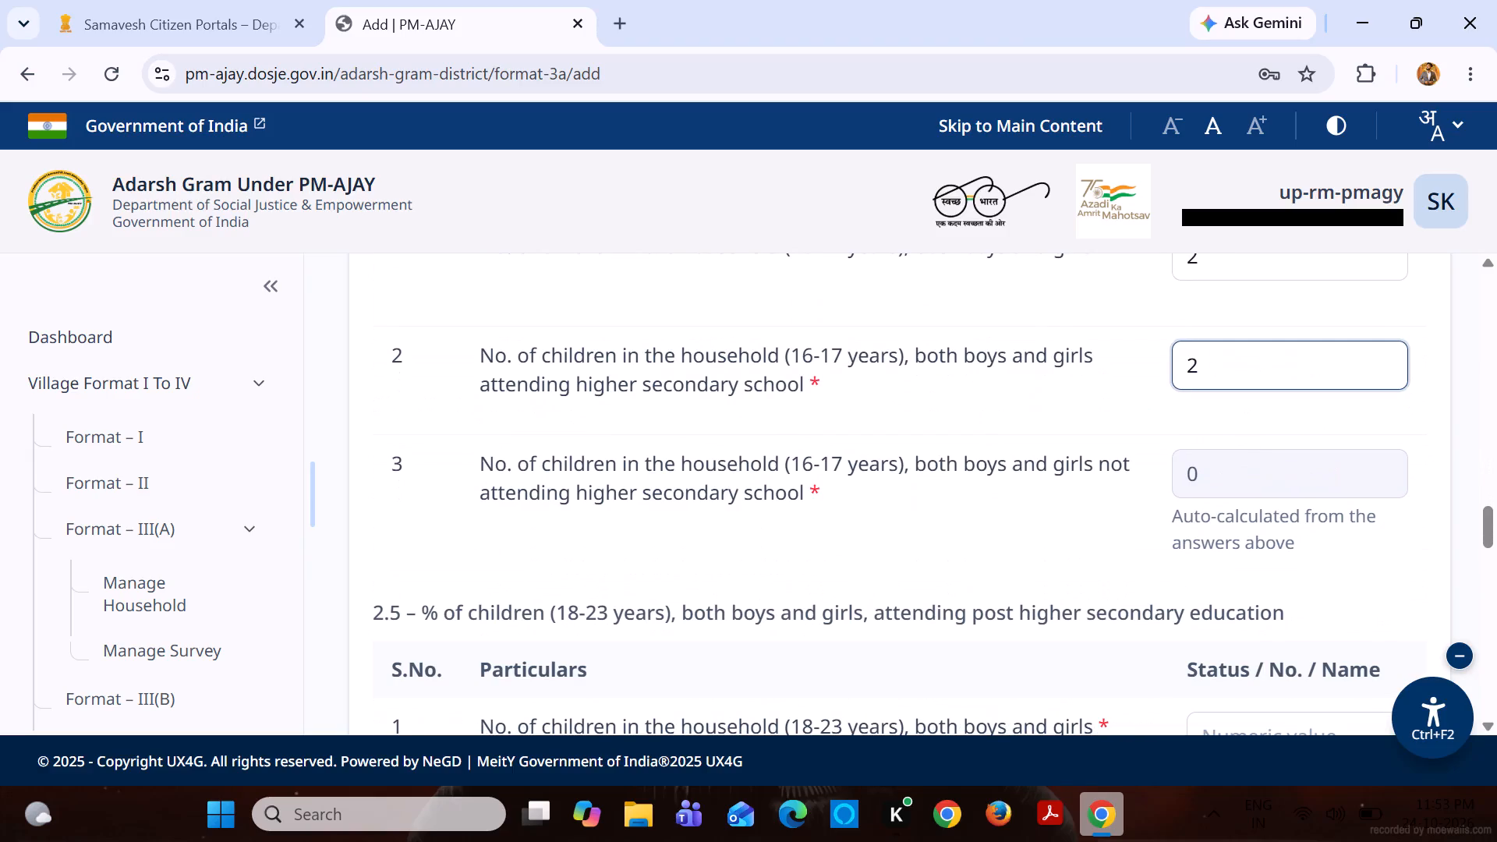
Enter 0 children aged 18-23 years, 0 eligible for pre-matric scholarship and 0 for post-matric scholarship, and submit the Education domain.
scroll(1303, 542, "down", 2)
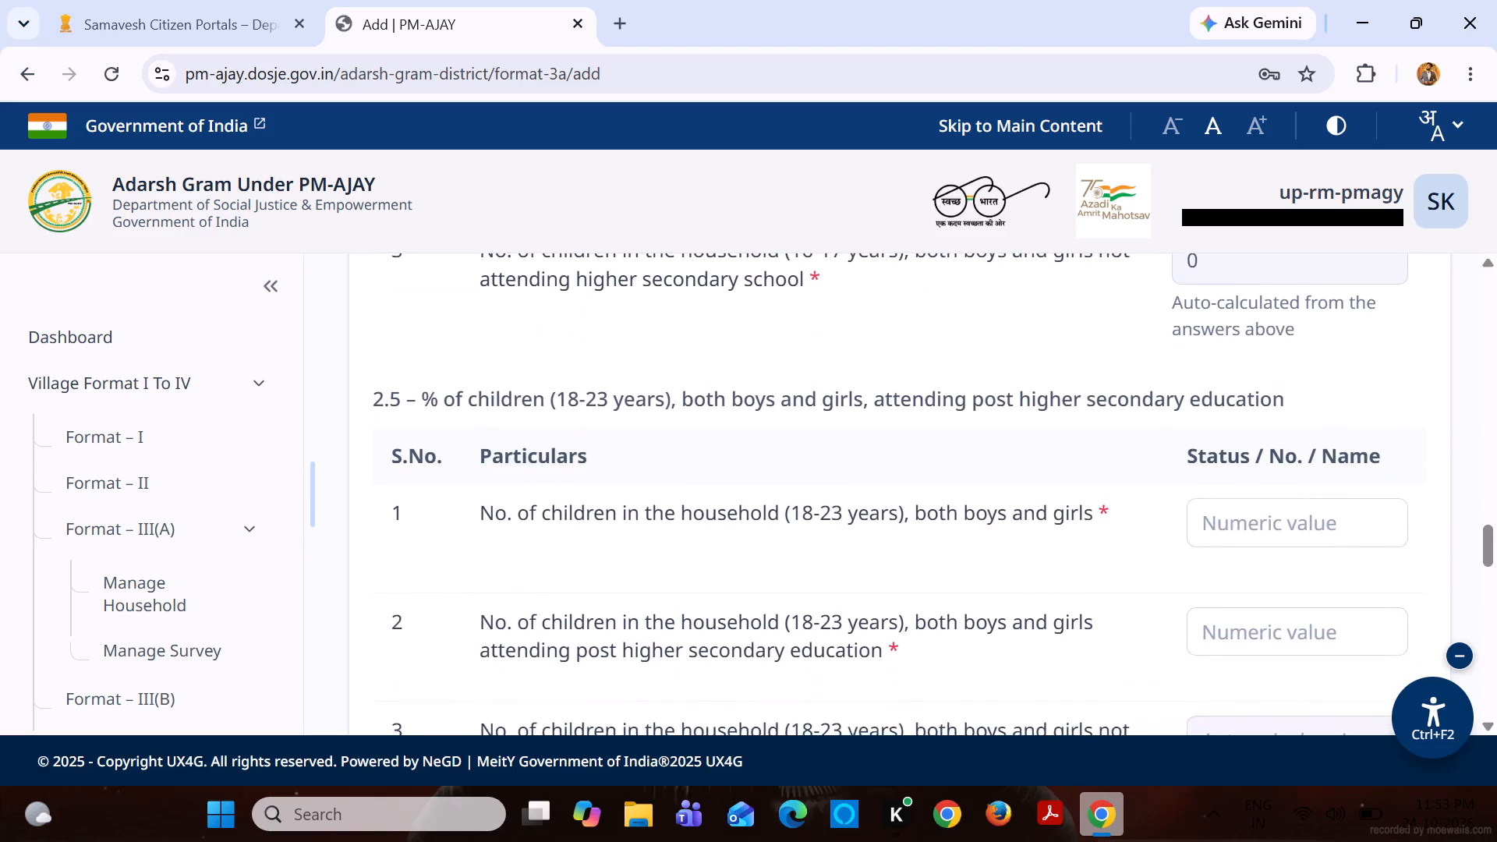
left_click(1285, 532)
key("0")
scroll(1285, 532, "down", 3)
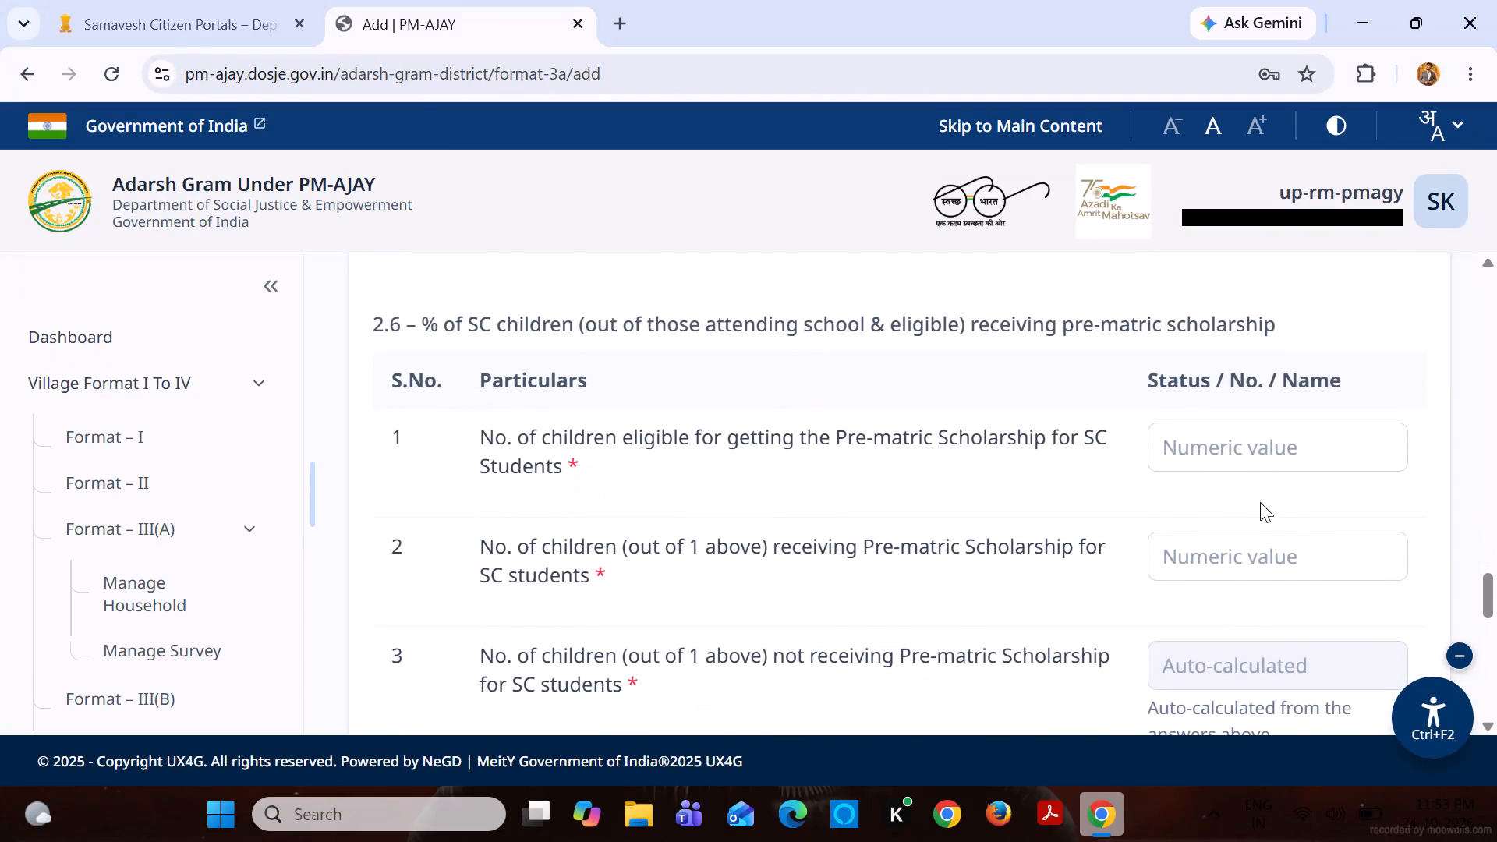
left_click(1224, 444)
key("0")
scroll(1224, 444, "down", 2)
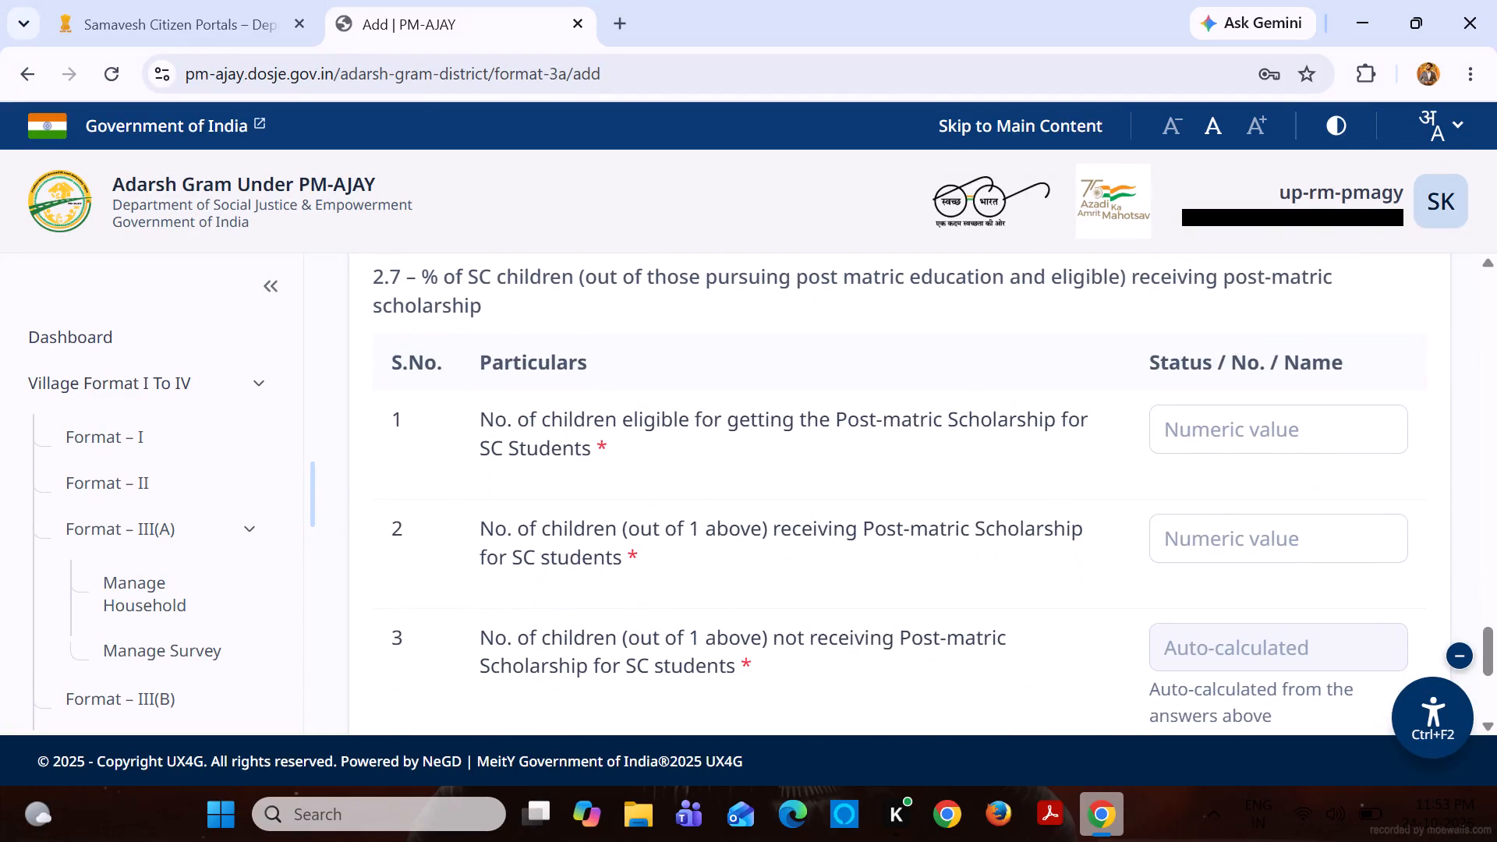
left_click(1209, 422)
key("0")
scroll(1209, 422, "down", 1)
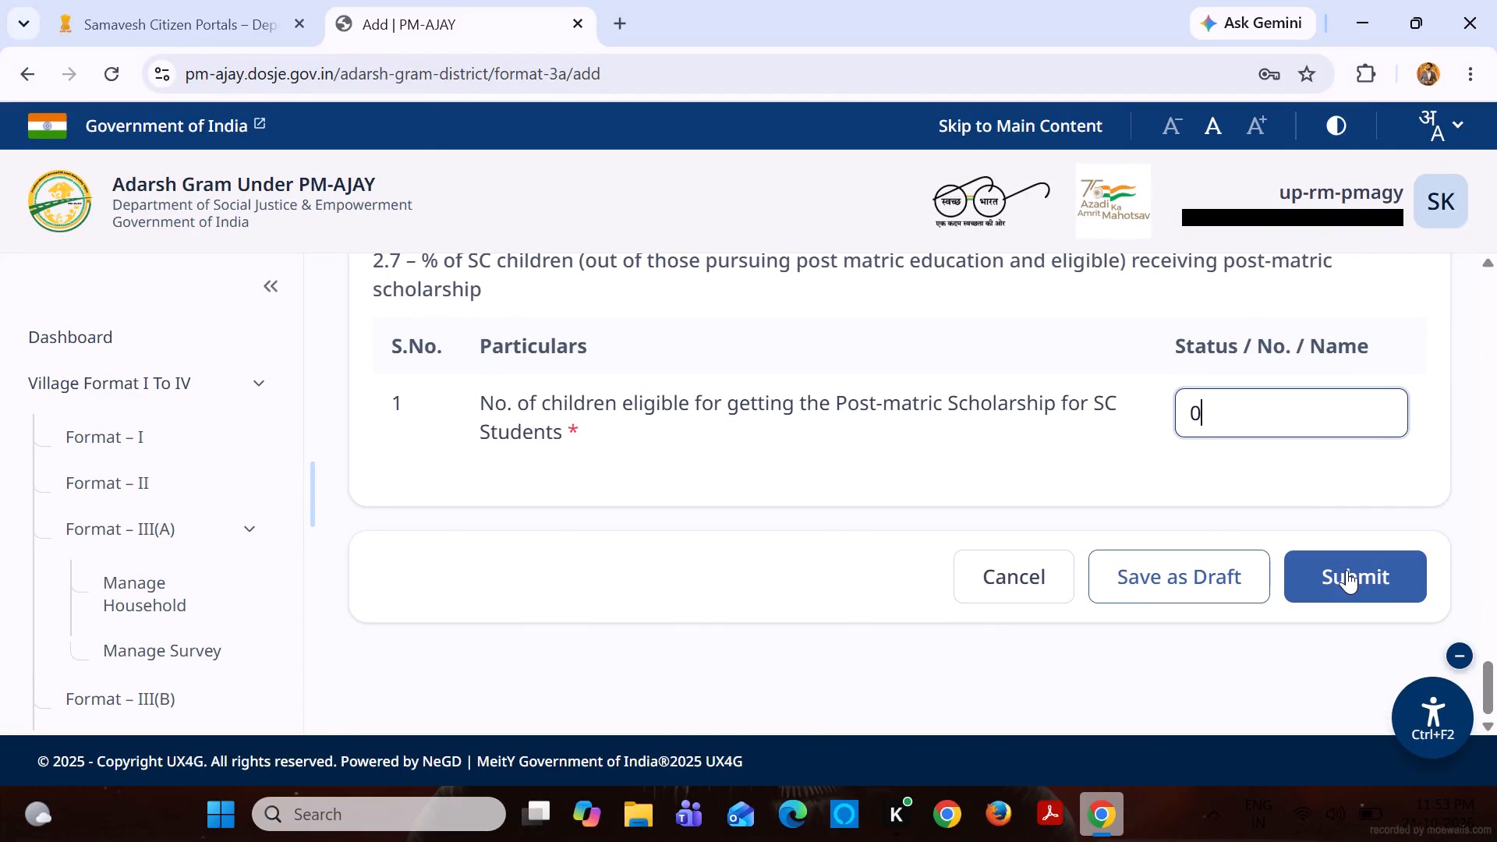
left_click(1347, 570)
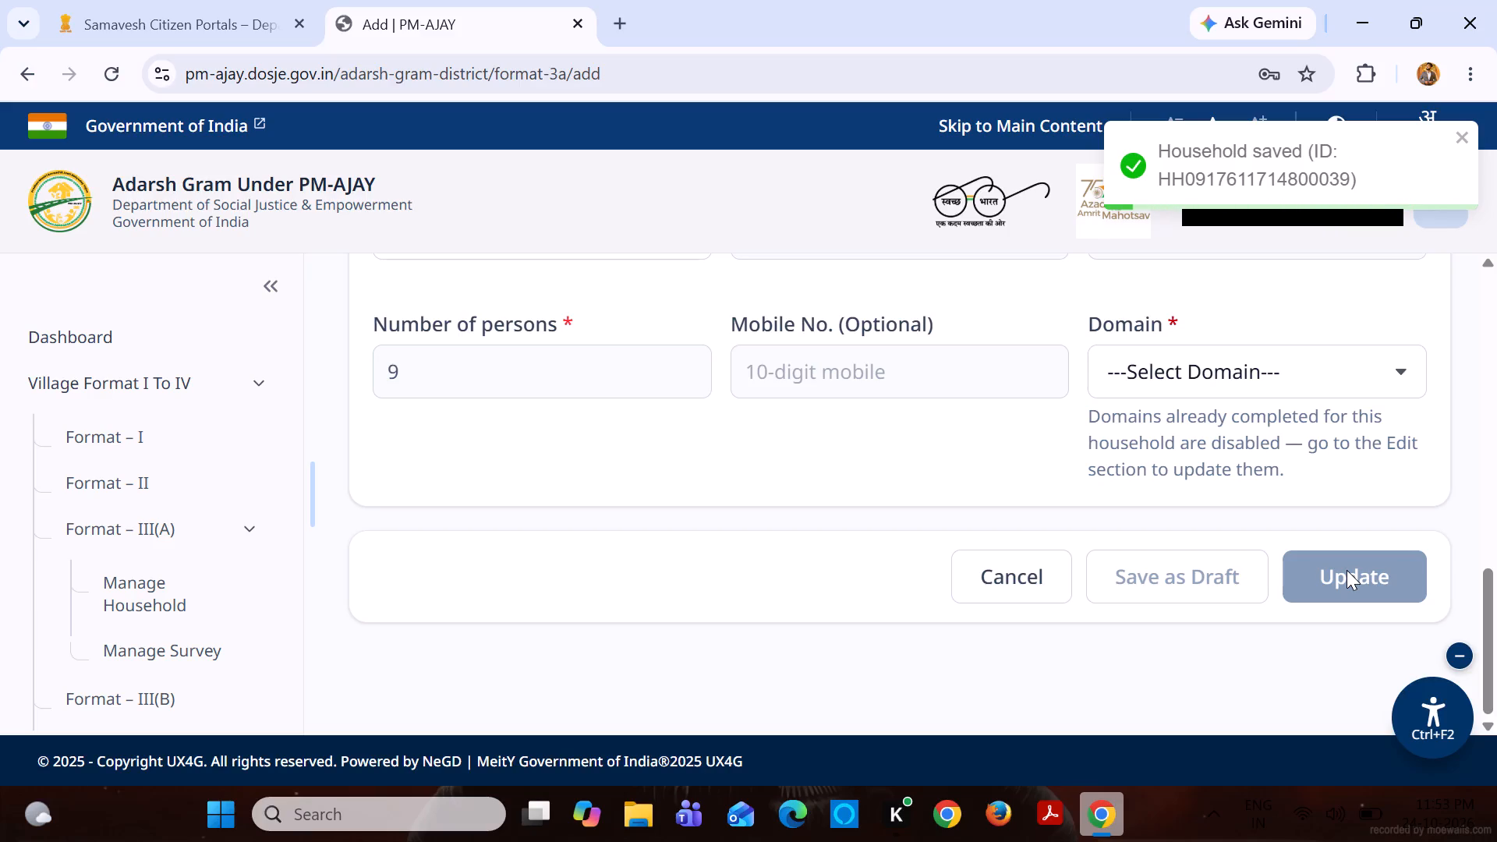
Select domain 3 – Health and Nutrition and answer Yes for household coverage under a Health Protection Scheme.
left_click(1373, 379)
scroll(1219, 589, "down", 1)
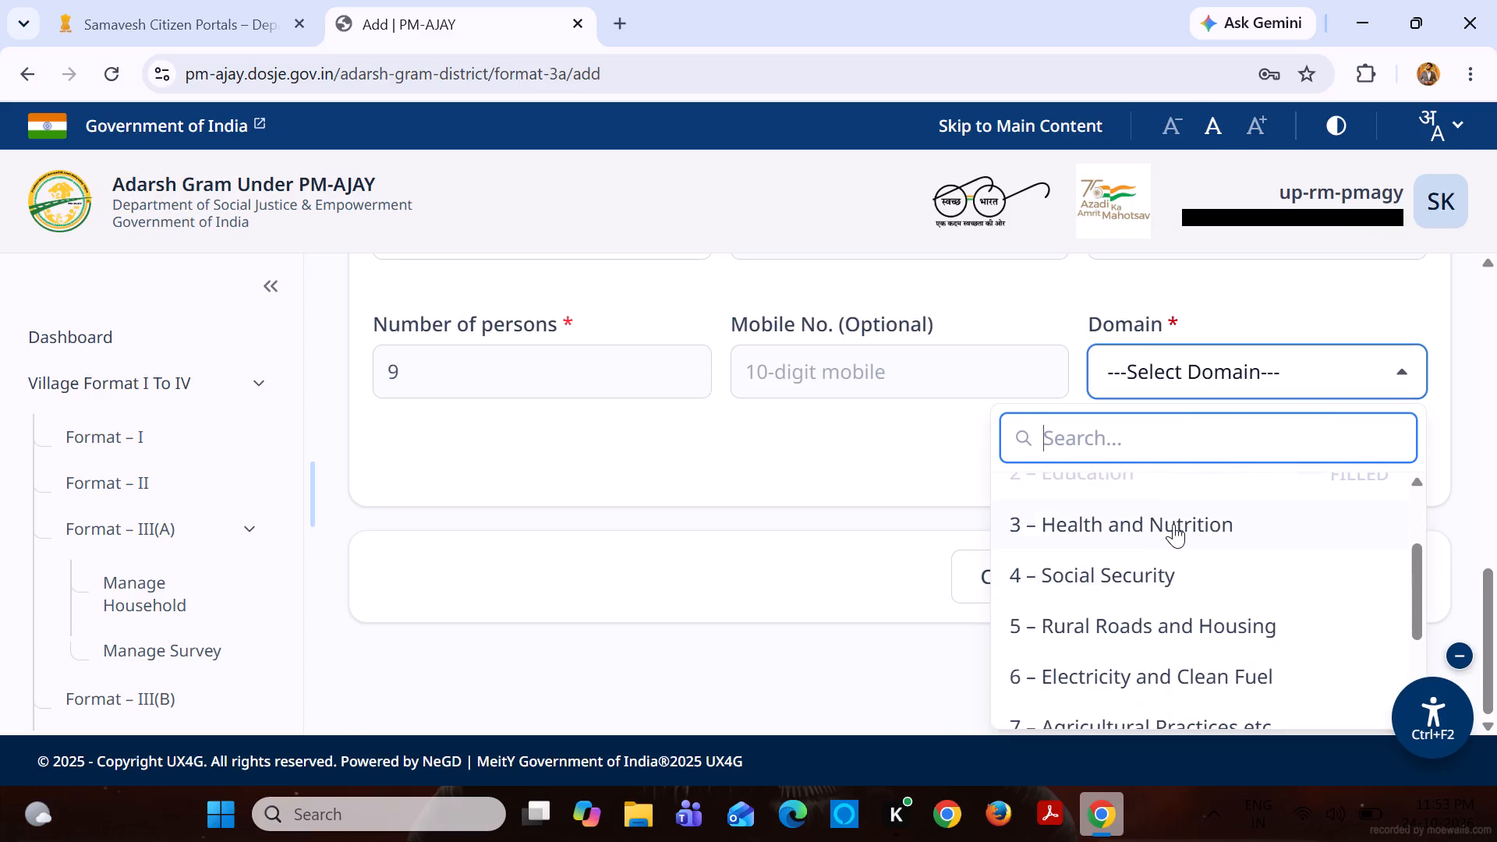
left_click(1173, 524)
scroll(1284, 575, "down", 2)
left_click_drag(1295, 521, 1240, 606)
left_click(1240, 606)
In 3.3 to 3.6, enter 0 pregnant women, 0 deliveries and 0 children born in the last year, and 0 children below one year.
scroll(1240, 606, "down", 5)
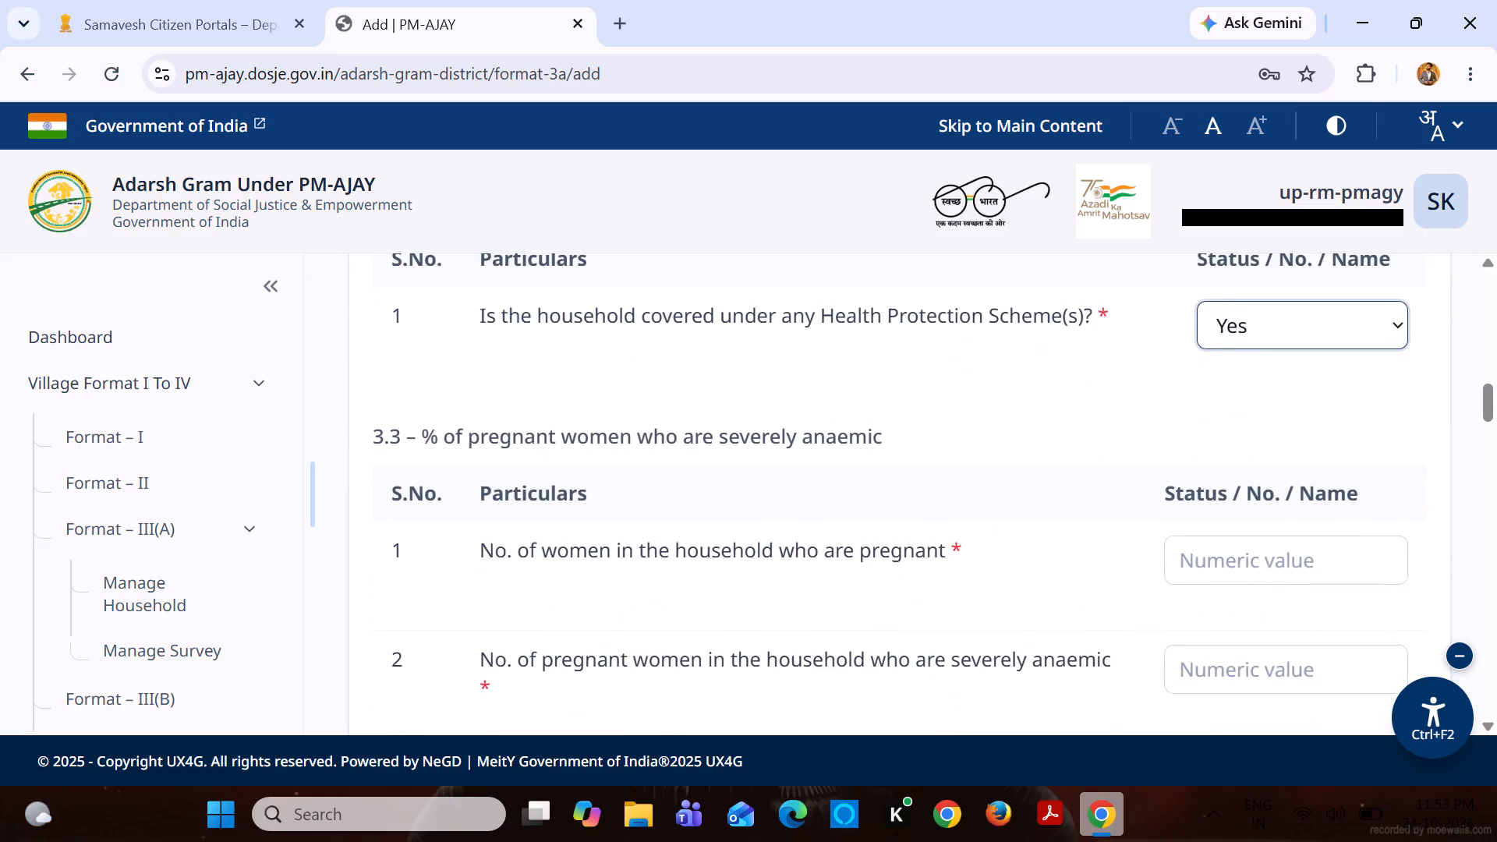
left_click(1239, 568)
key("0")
scroll(1239, 568, "down", 3)
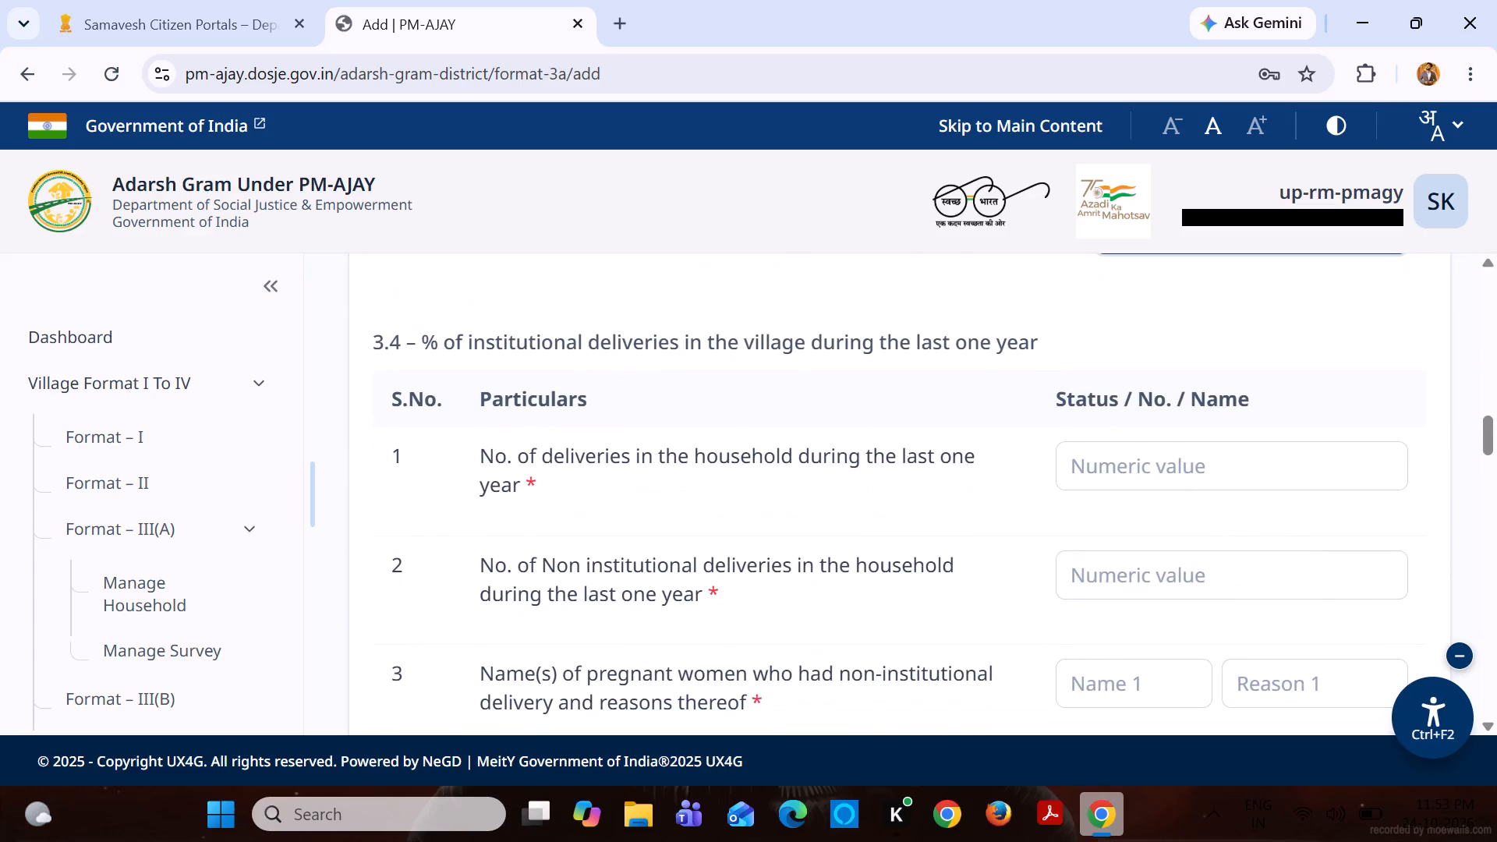
left_click(1148, 476)
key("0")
scroll(1148, 476, "down", 2)
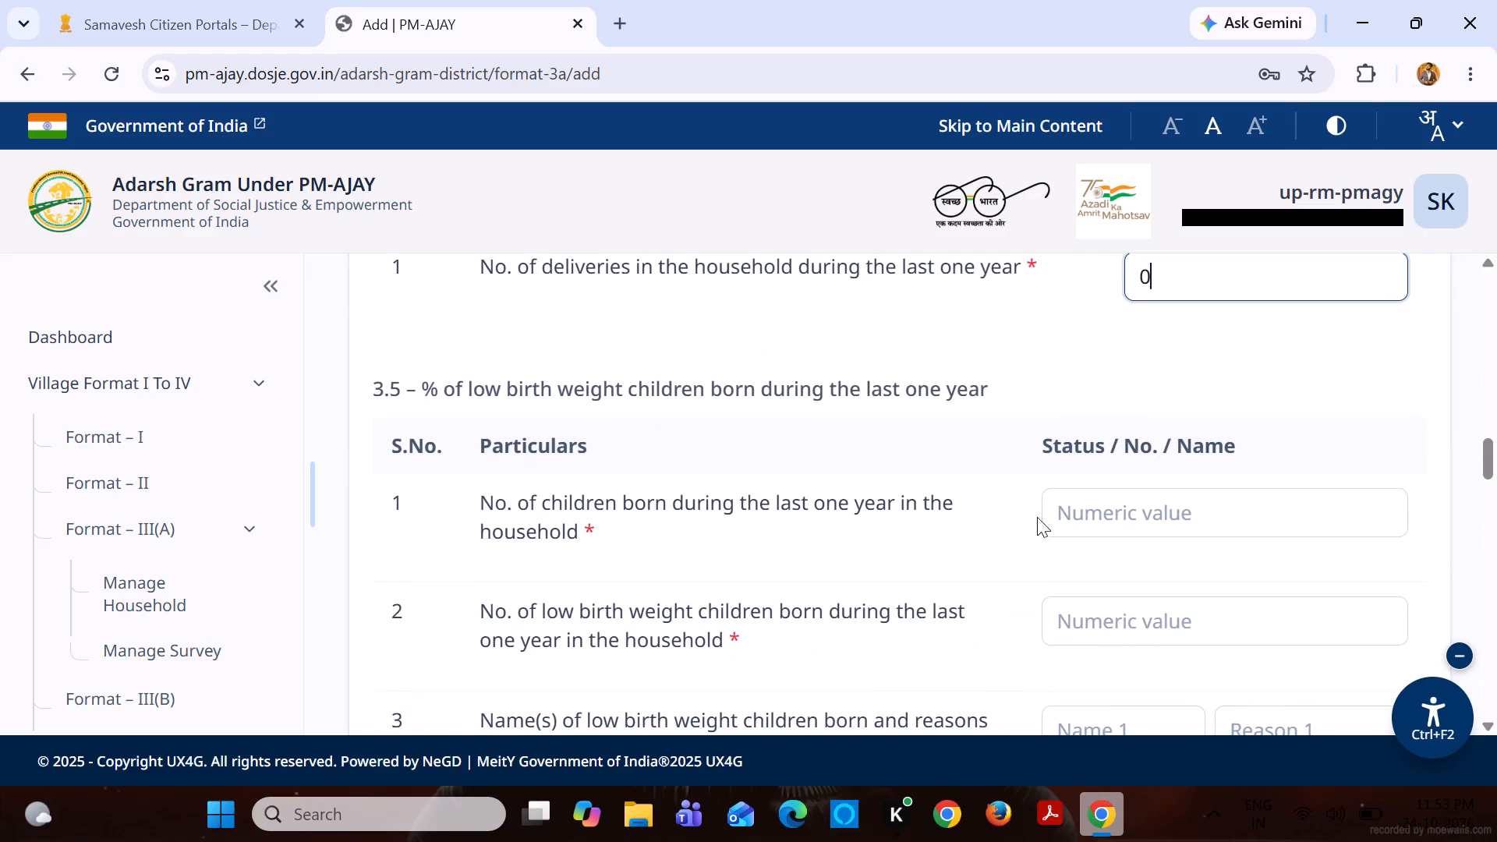
left_click(1106, 508)
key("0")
scroll(1106, 508, "down", 3)
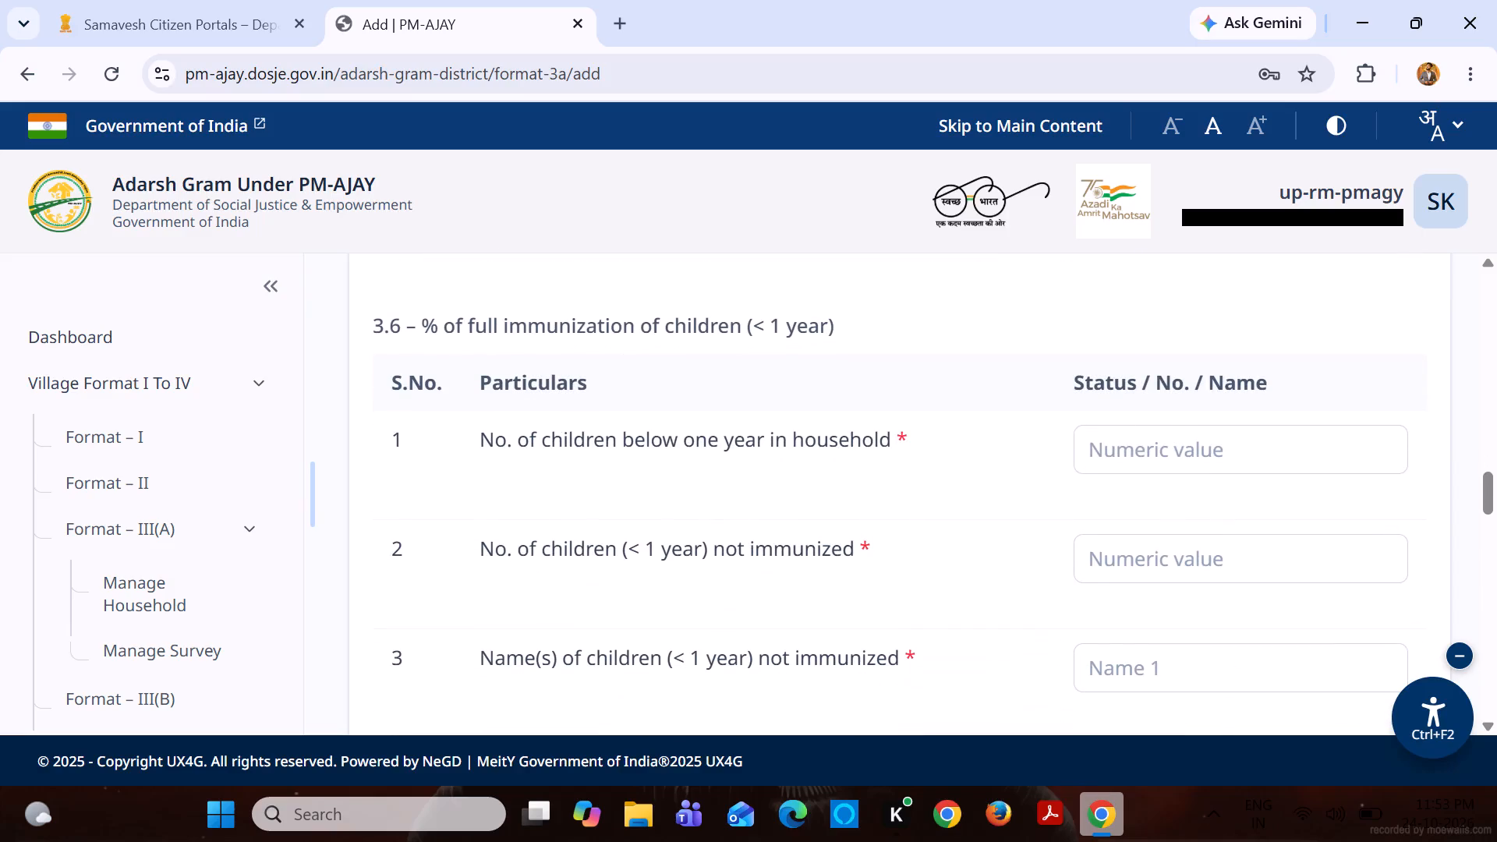
left_click(1150, 451)
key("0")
In 3.7 to 3.10, enter 0 for children 0-5 years, women pregnant last year, children under one and communicable disease sufferers, and submit the domain.
scroll(1150, 451, "down", 4)
scroll(1227, 363, "up", 1)
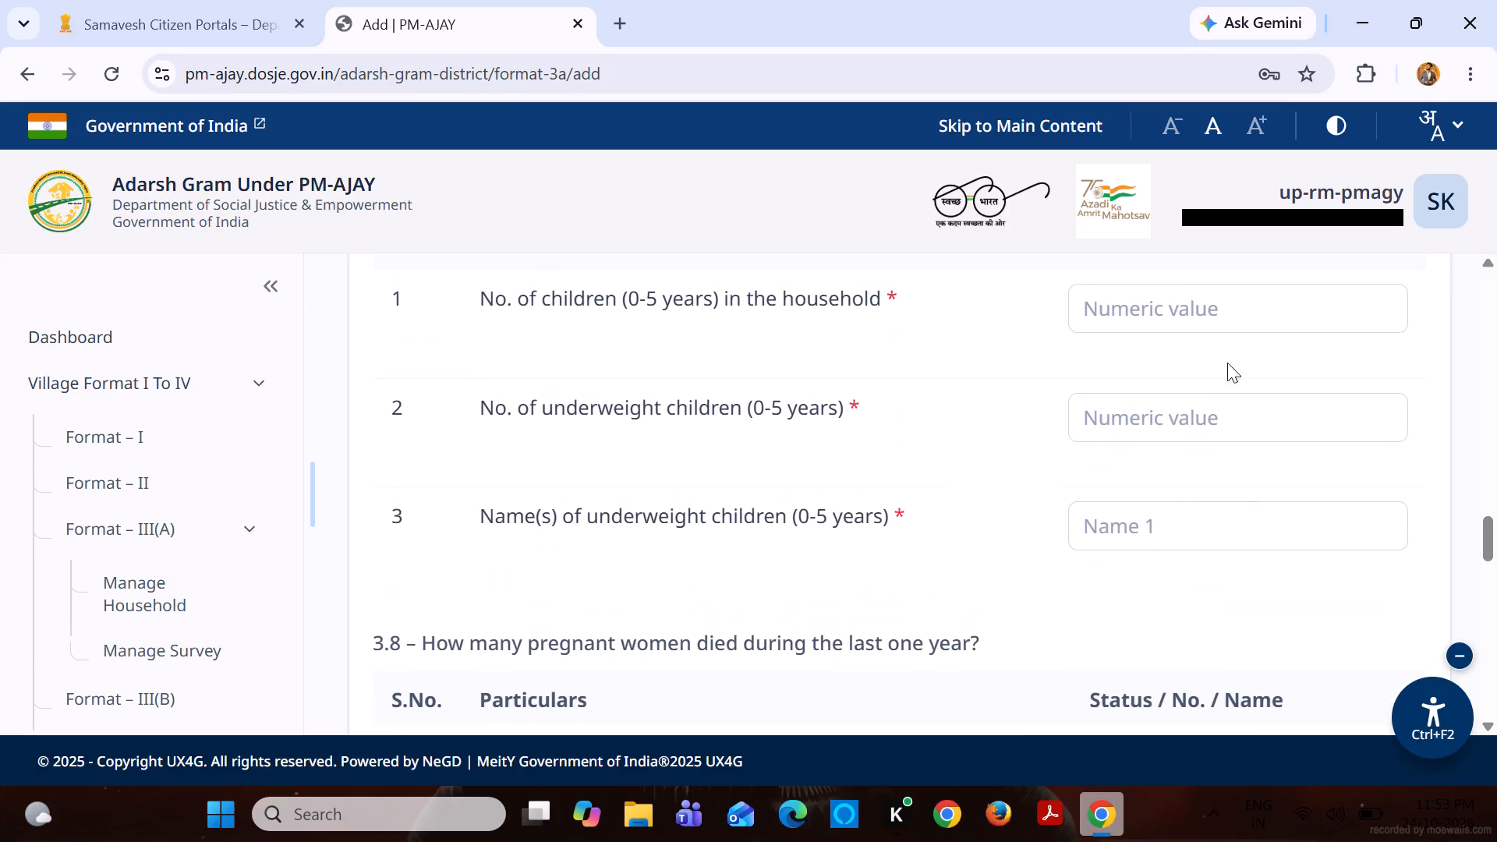
left_click(1162, 313)
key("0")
scroll(1162, 313, "down", 1)
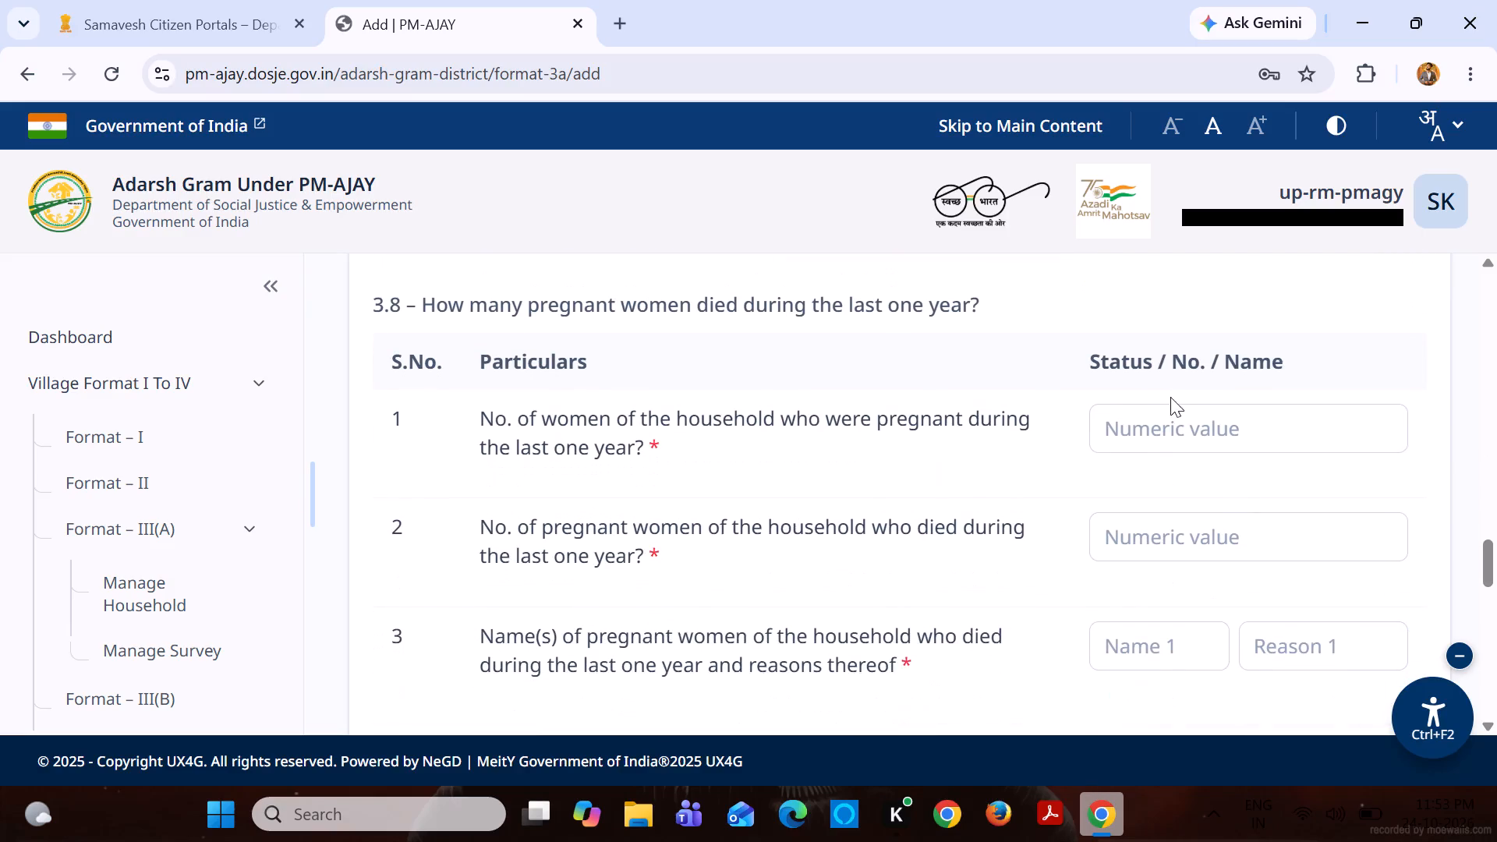
left_click(1166, 400)
left_click(1170, 417)
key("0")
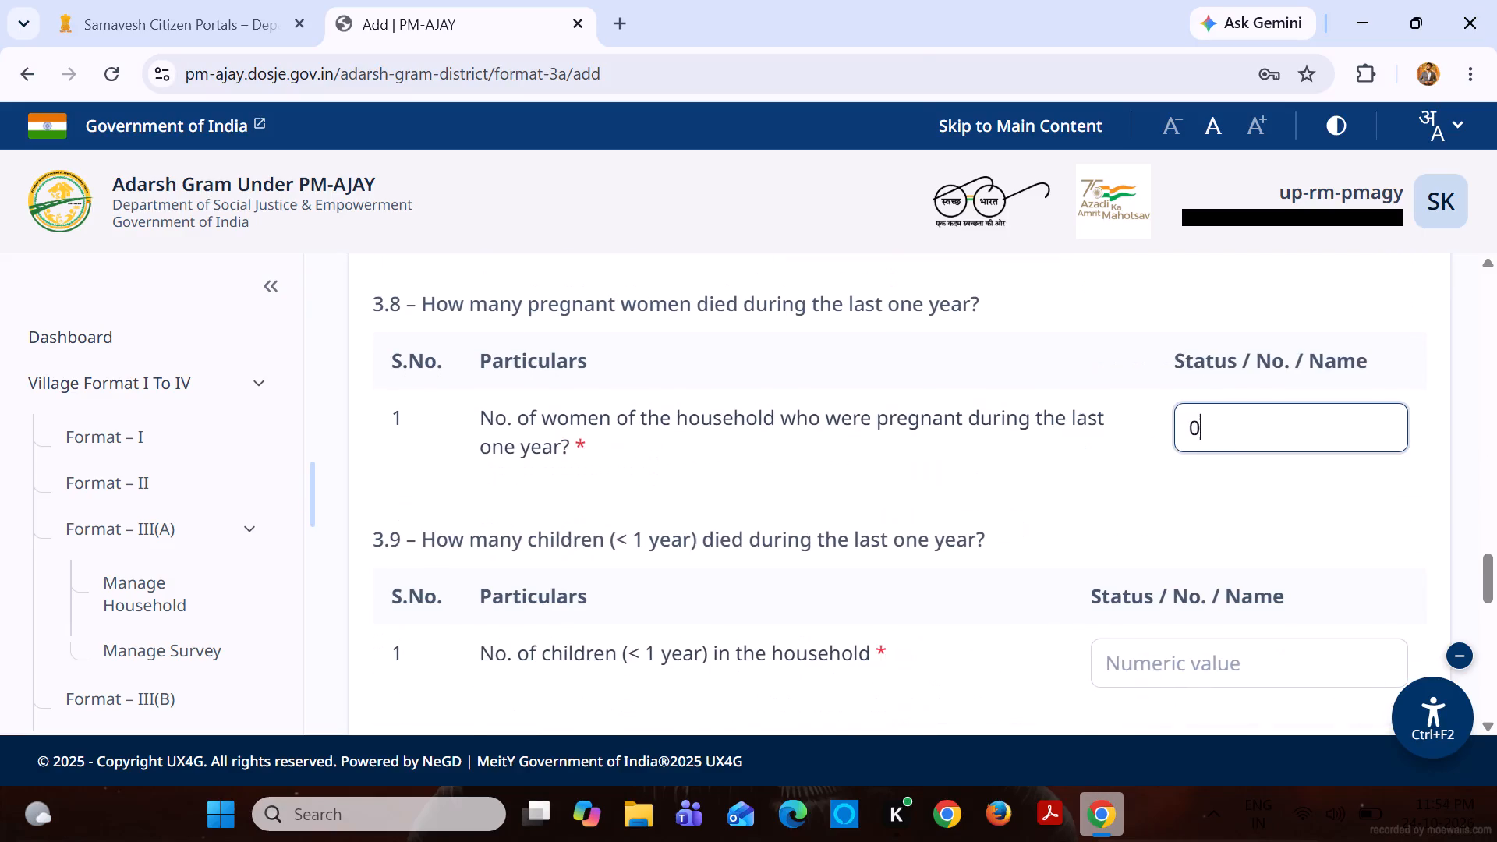
scroll(1170, 417, "down", 2)
left_click(1139, 465)
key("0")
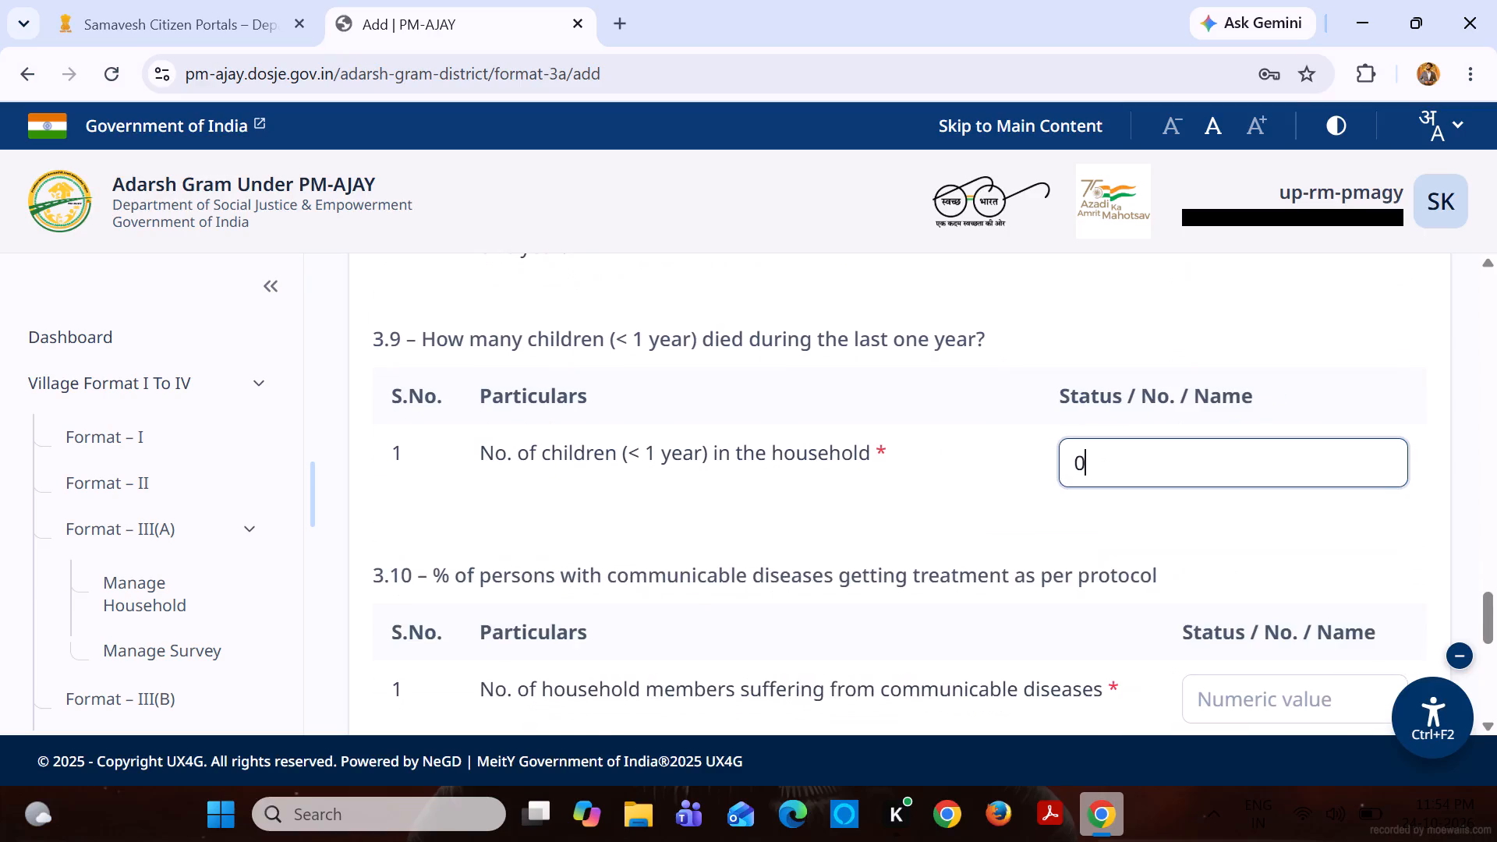
scroll(1139, 465, "down", 2)
left_click(1250, 360)
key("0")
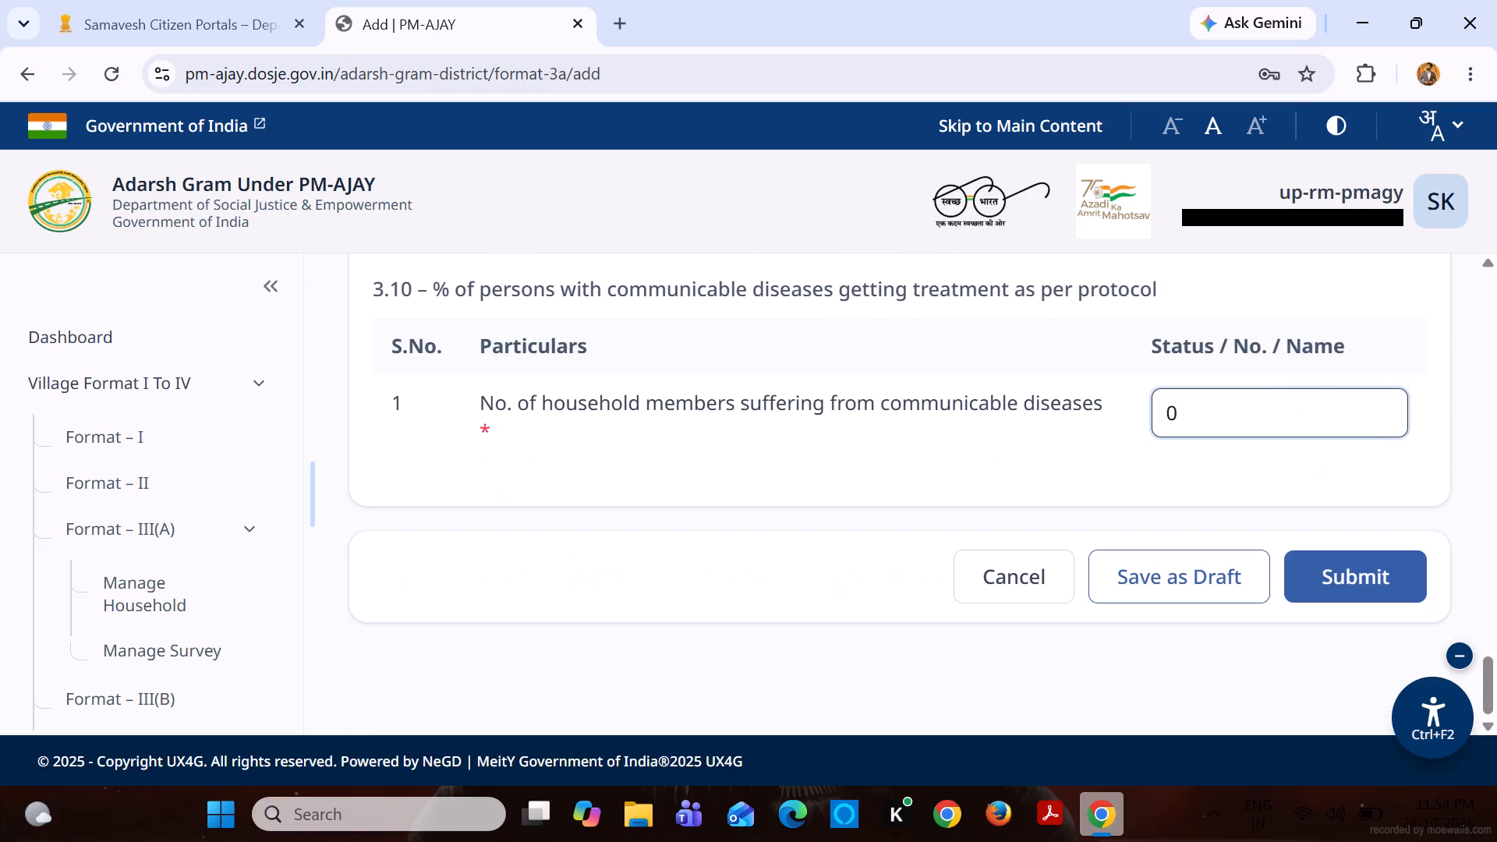
left_click(1380, 561)
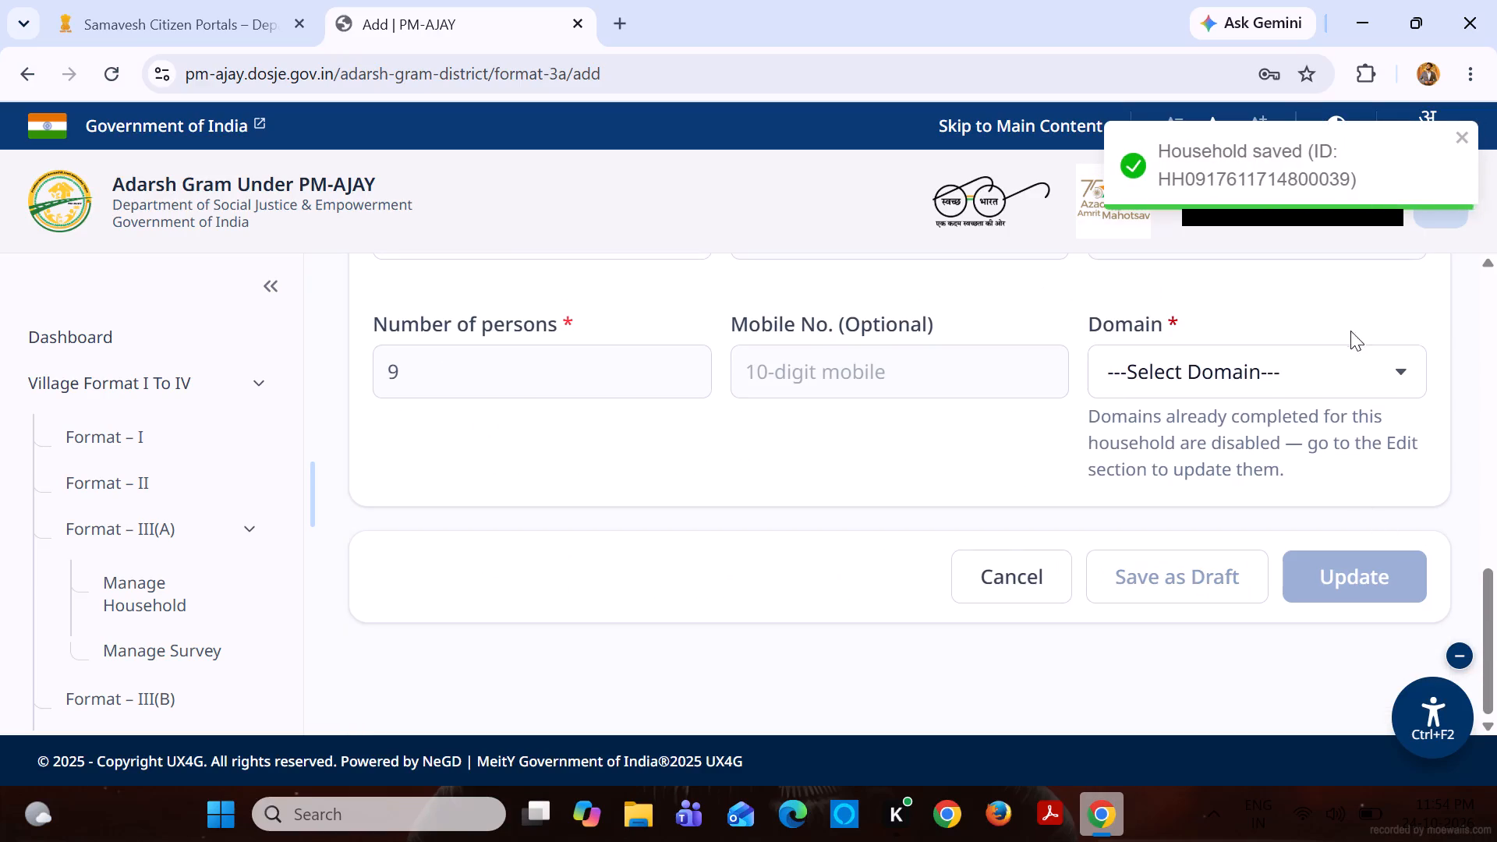
Select domain 4 – Social Security, enter 0 members eligible for Widow, Old Age and Disability Pension, and submit the domain.
left_click(1332, 350)
scroll(1244, 626, "down", 1)
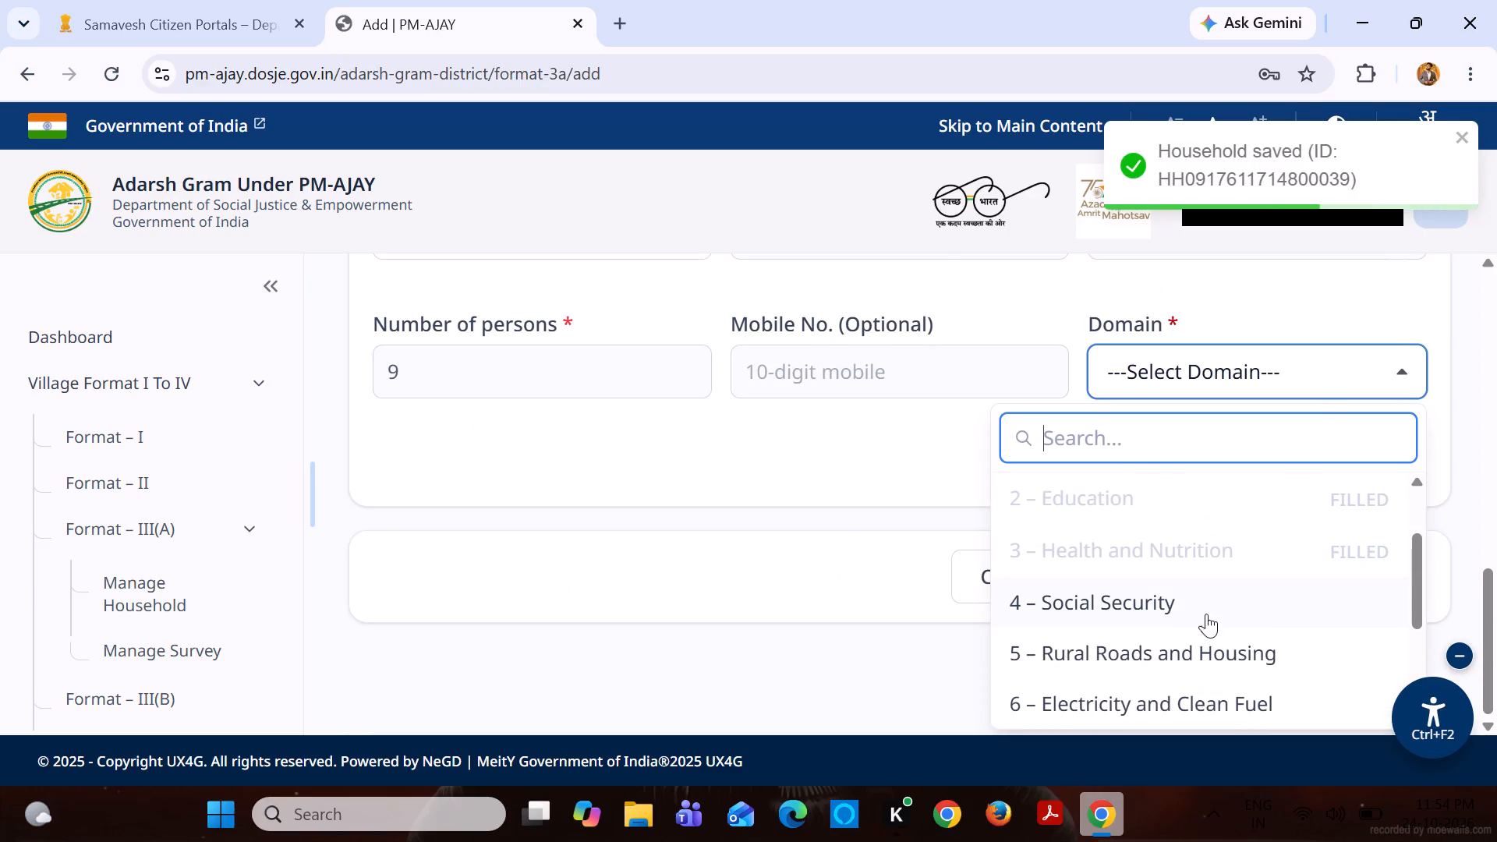
left_click(1190, 609)
scroll(1271, 602, "down", 2)
left_click(1237, 581)
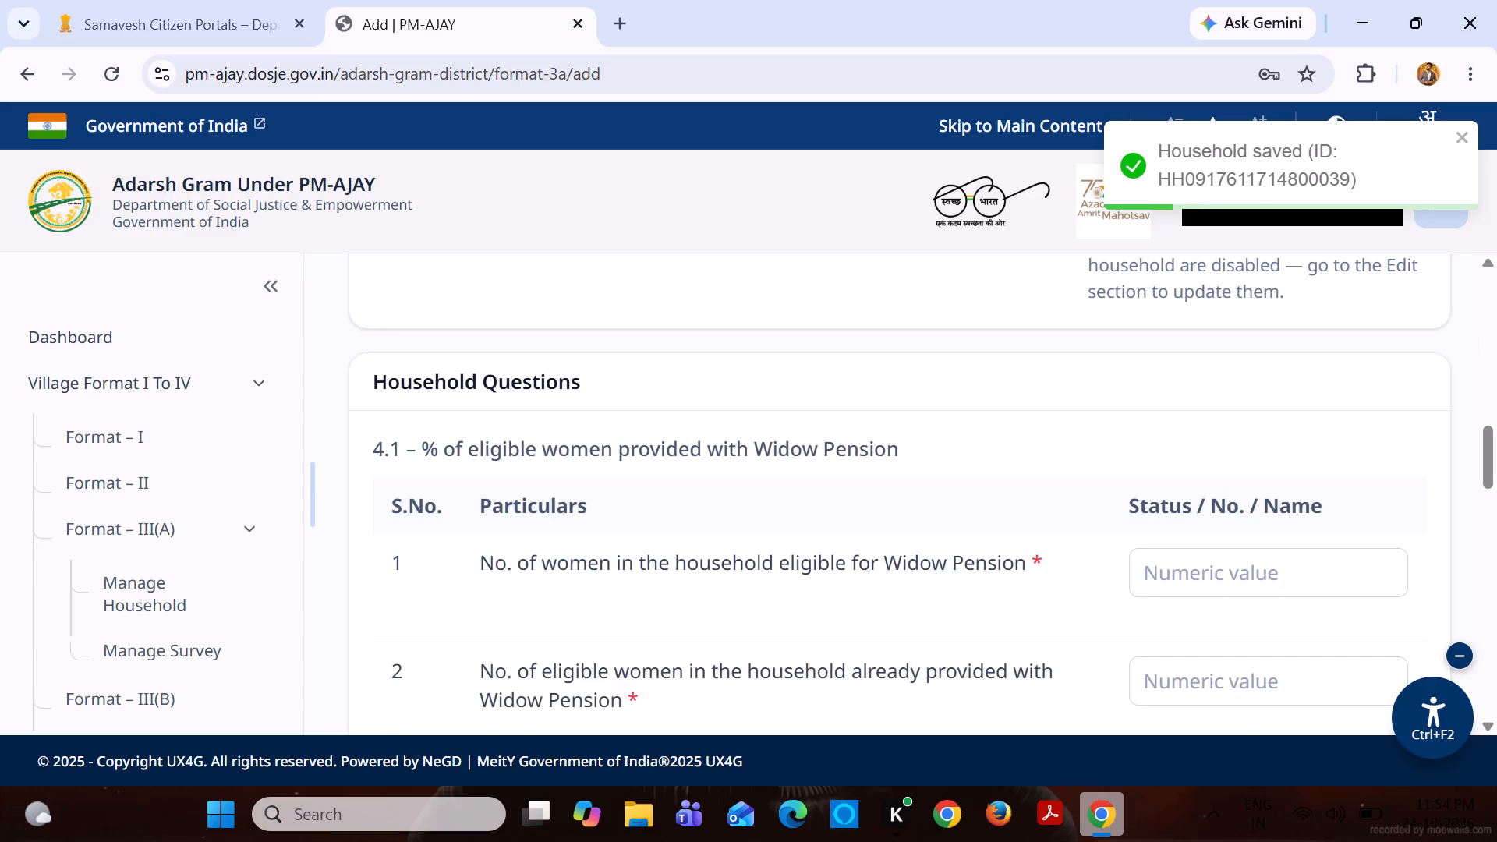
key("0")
scroll(1237, 573, "down", 4)
left_click(1180, 587)
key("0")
scroll(1180, 587, "down", 2)
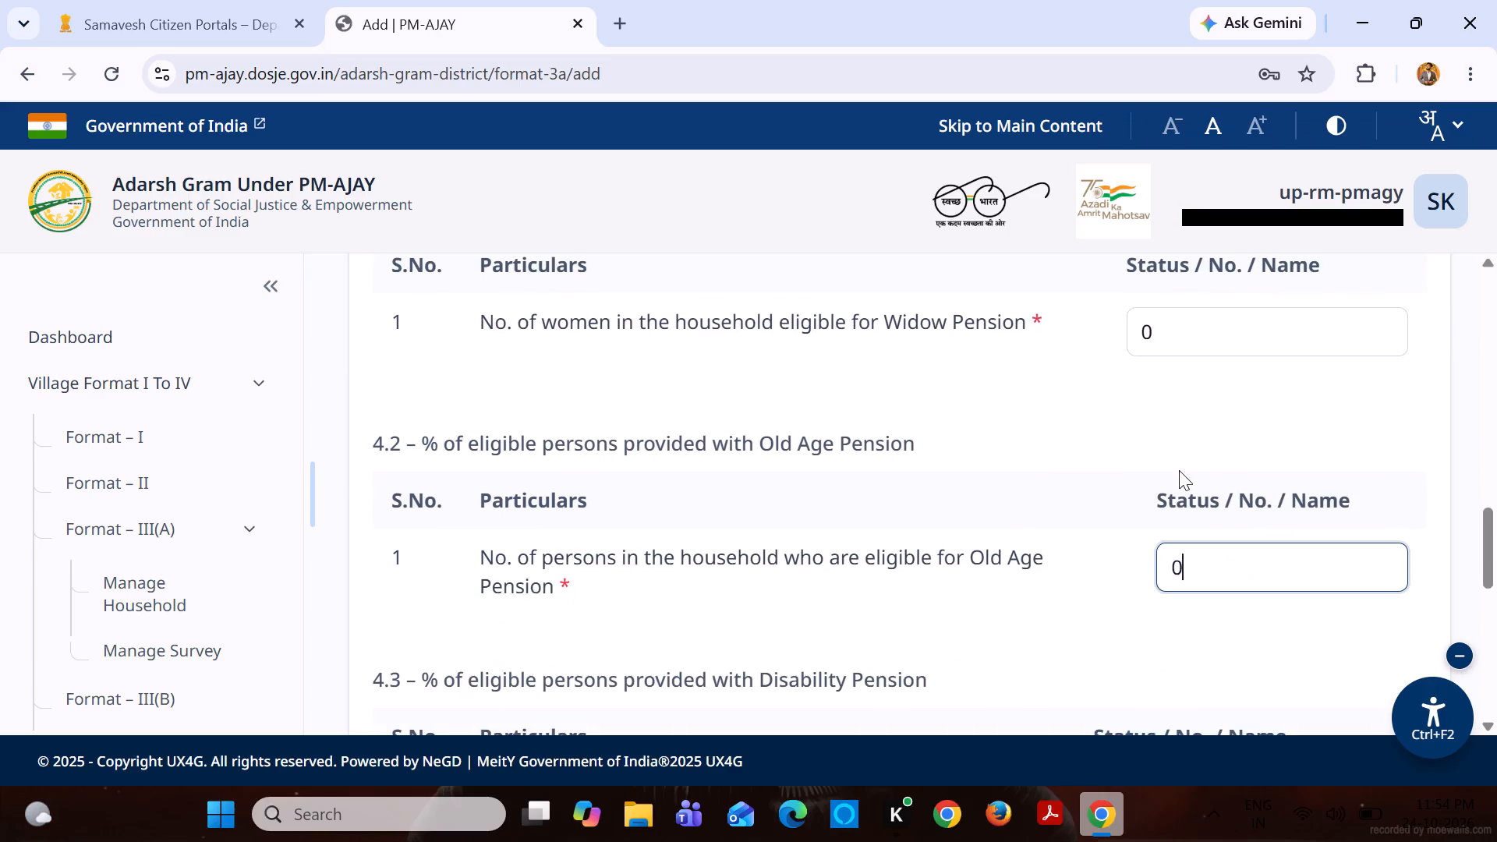
scroll(1179, 470, "down", 3)
left_click(1143, 543)
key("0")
scroll(1143, 543, "down", 2)
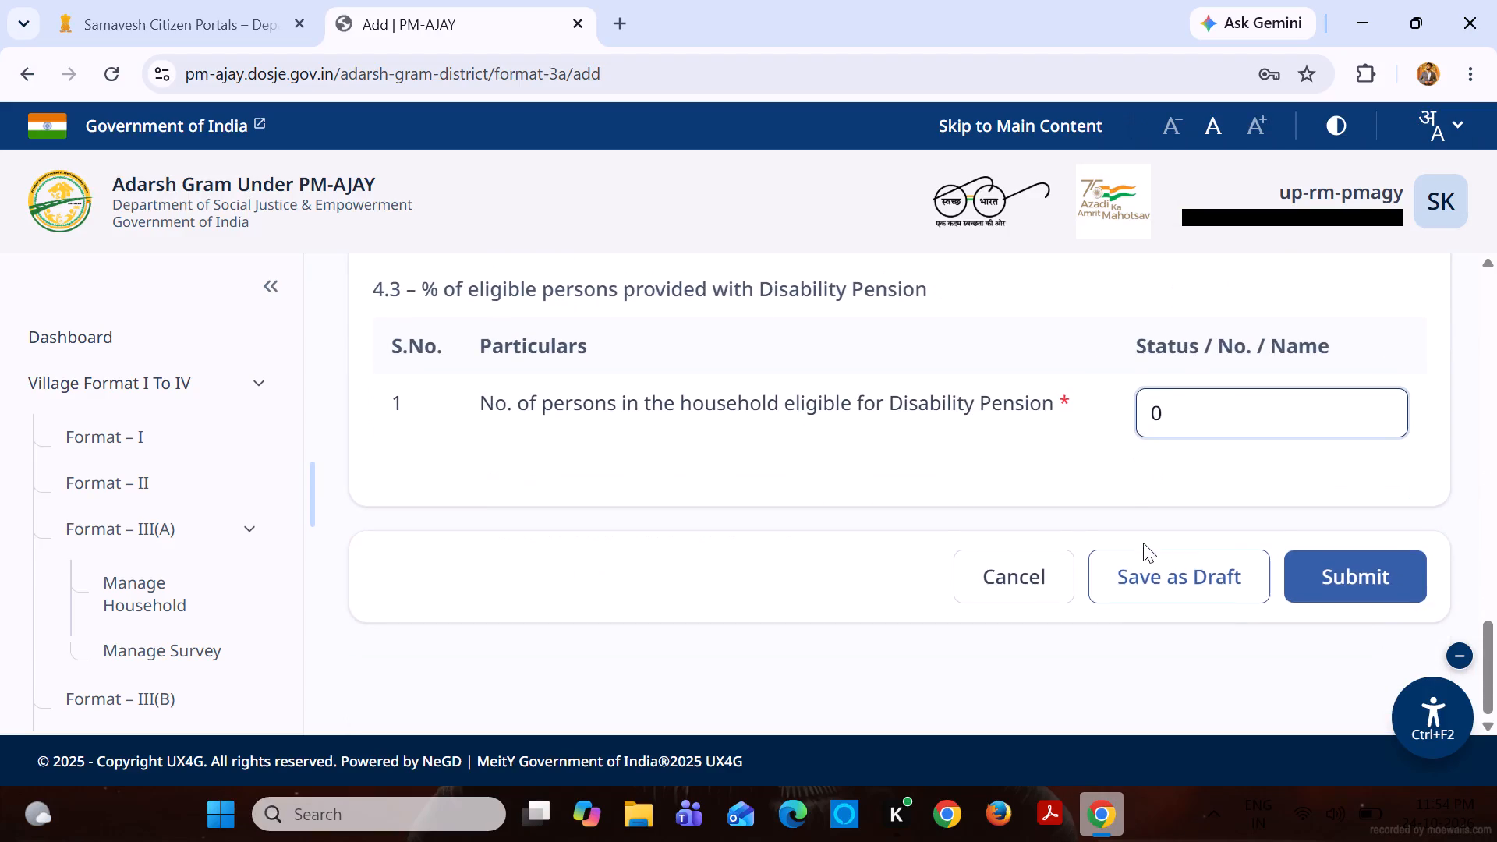
left_click(1297, 559)
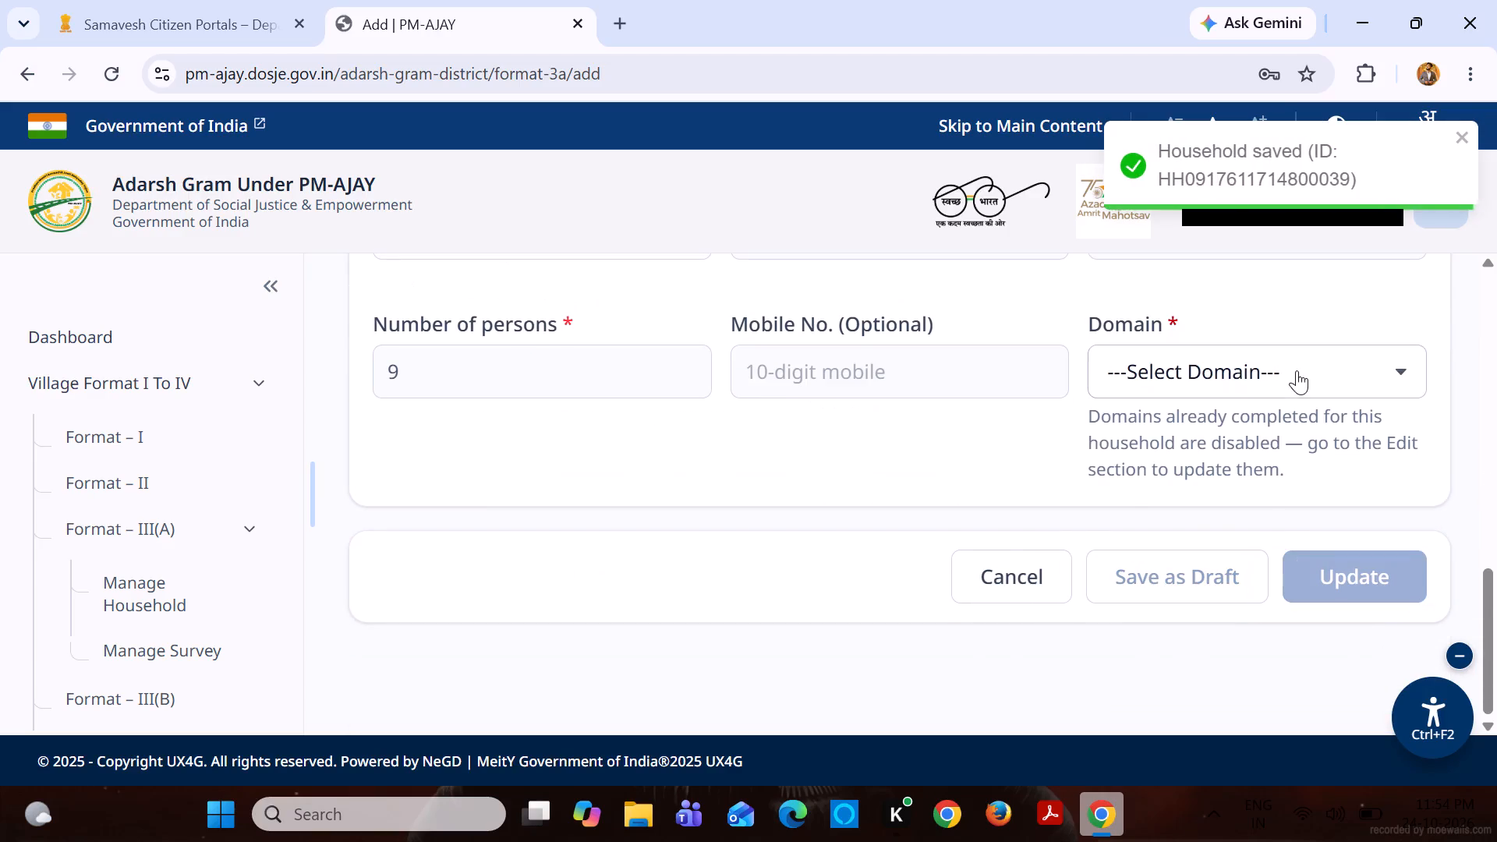
Select domain 5 – Rural Roads and Housing, answer No for living in a Kachcha/unsafe house, and submit the domain.
left_click(1297, 370)
scroll(1214, 562, "down", 7)
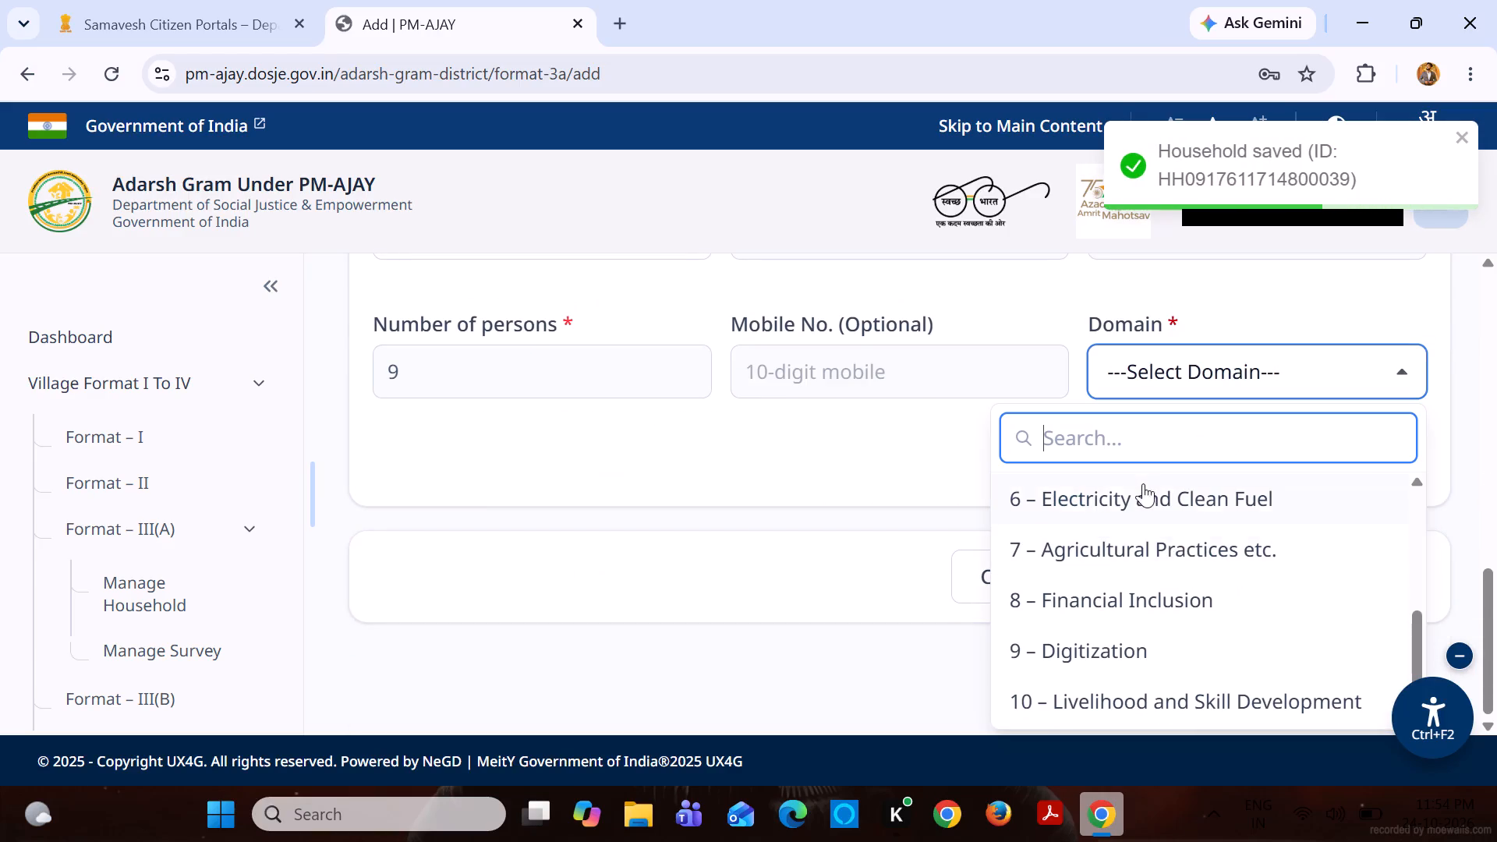
scroll(1143, 483, "up", 1)
left_click(1114, 541)
scroll(1207, 608, "down", 2)
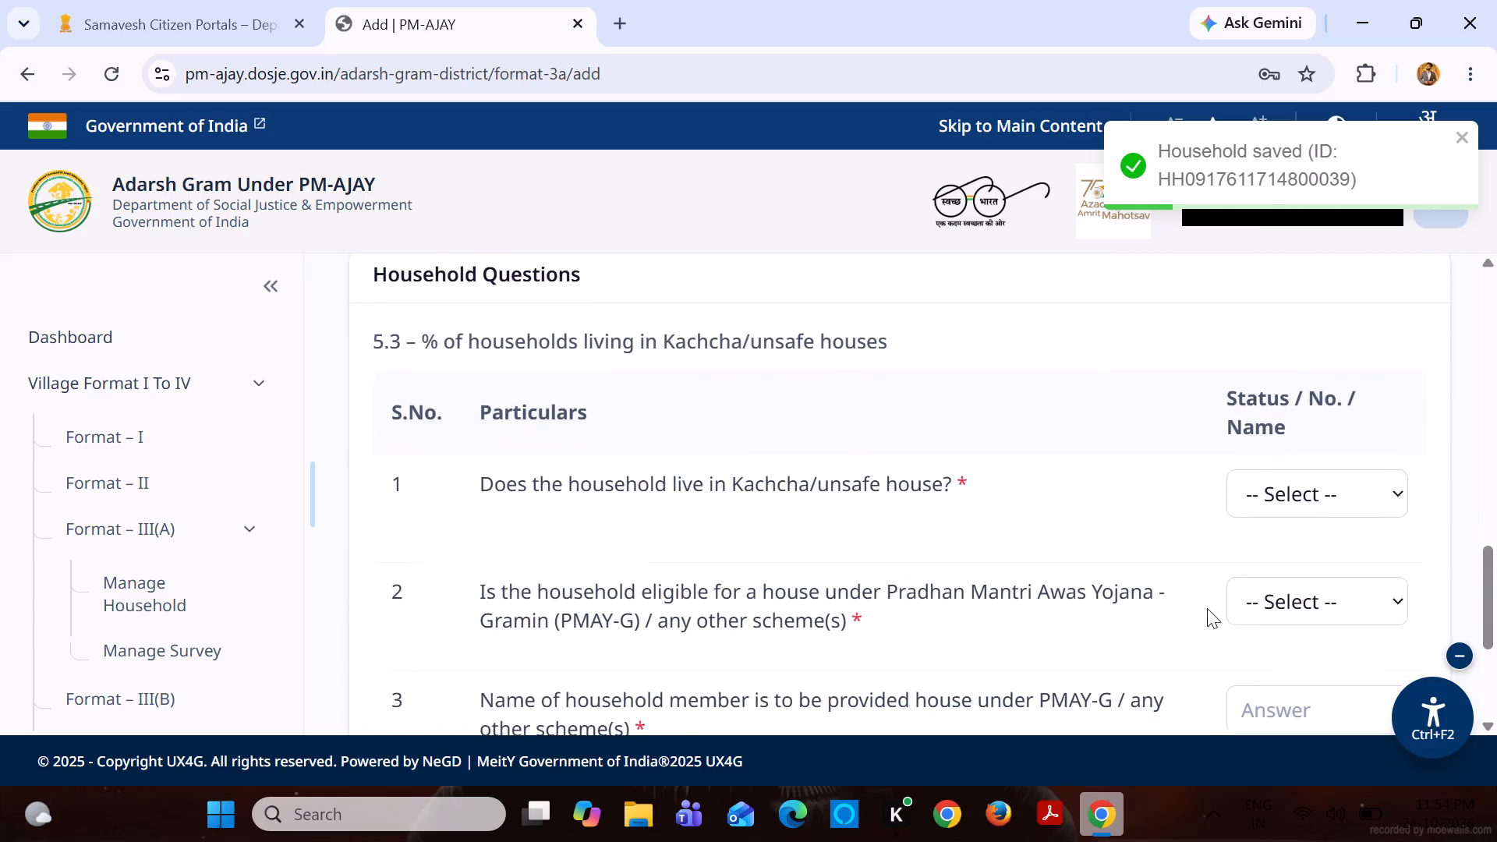
left_click_drag(1335, 486, 1258, 609)
left_click(1258, 609)
scroll(1258, 609, "down", 6)
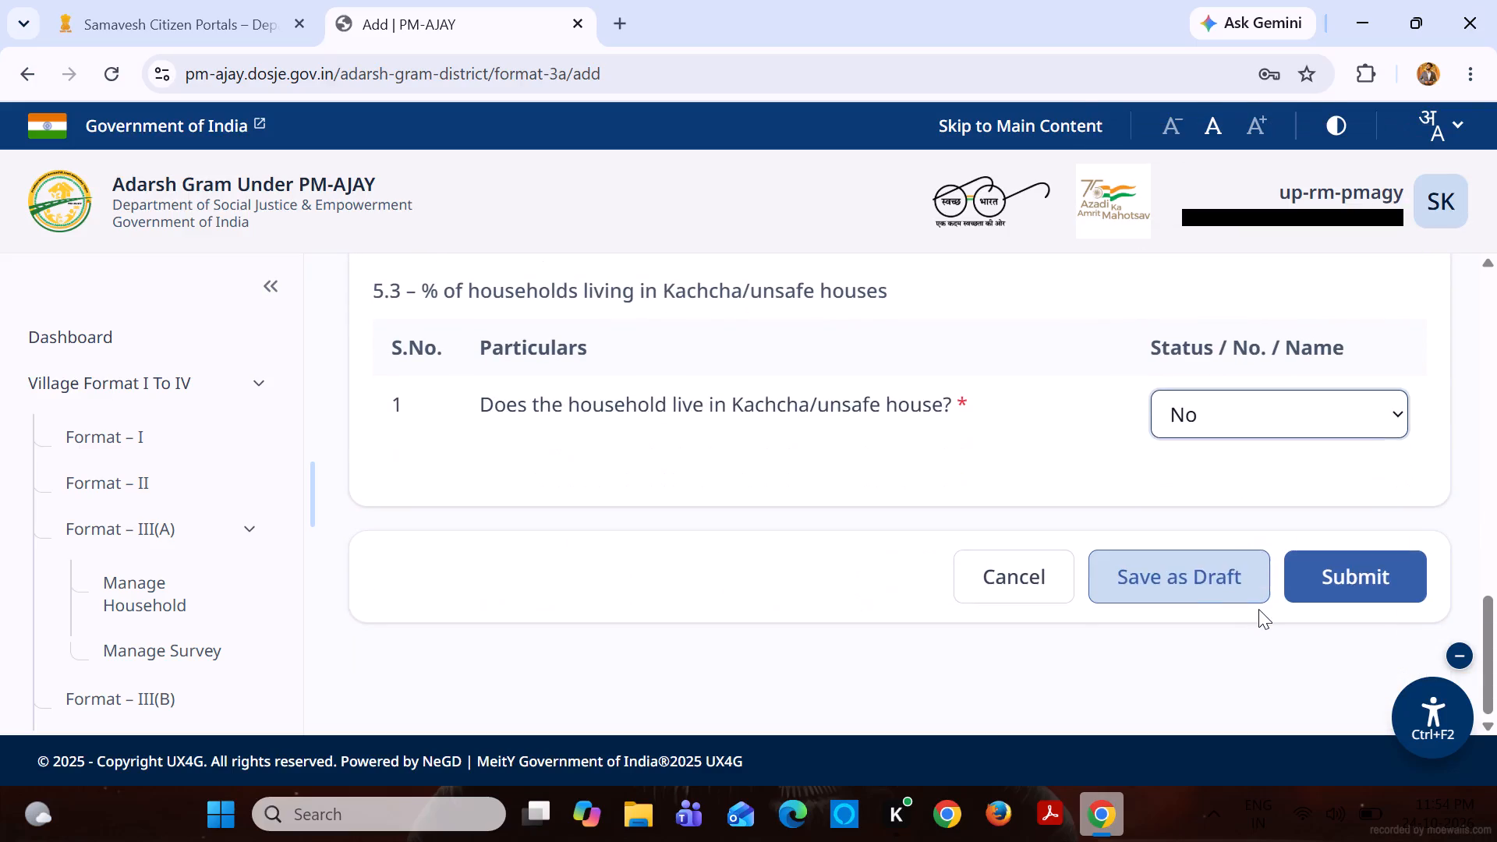
left_click(1341, 575)
Select domain 6 – Electricity and Clean Fuel and answer Yes in 6.2 for the house having an electricity connection.
left_click_drag(1314, 342, 1312, 352)
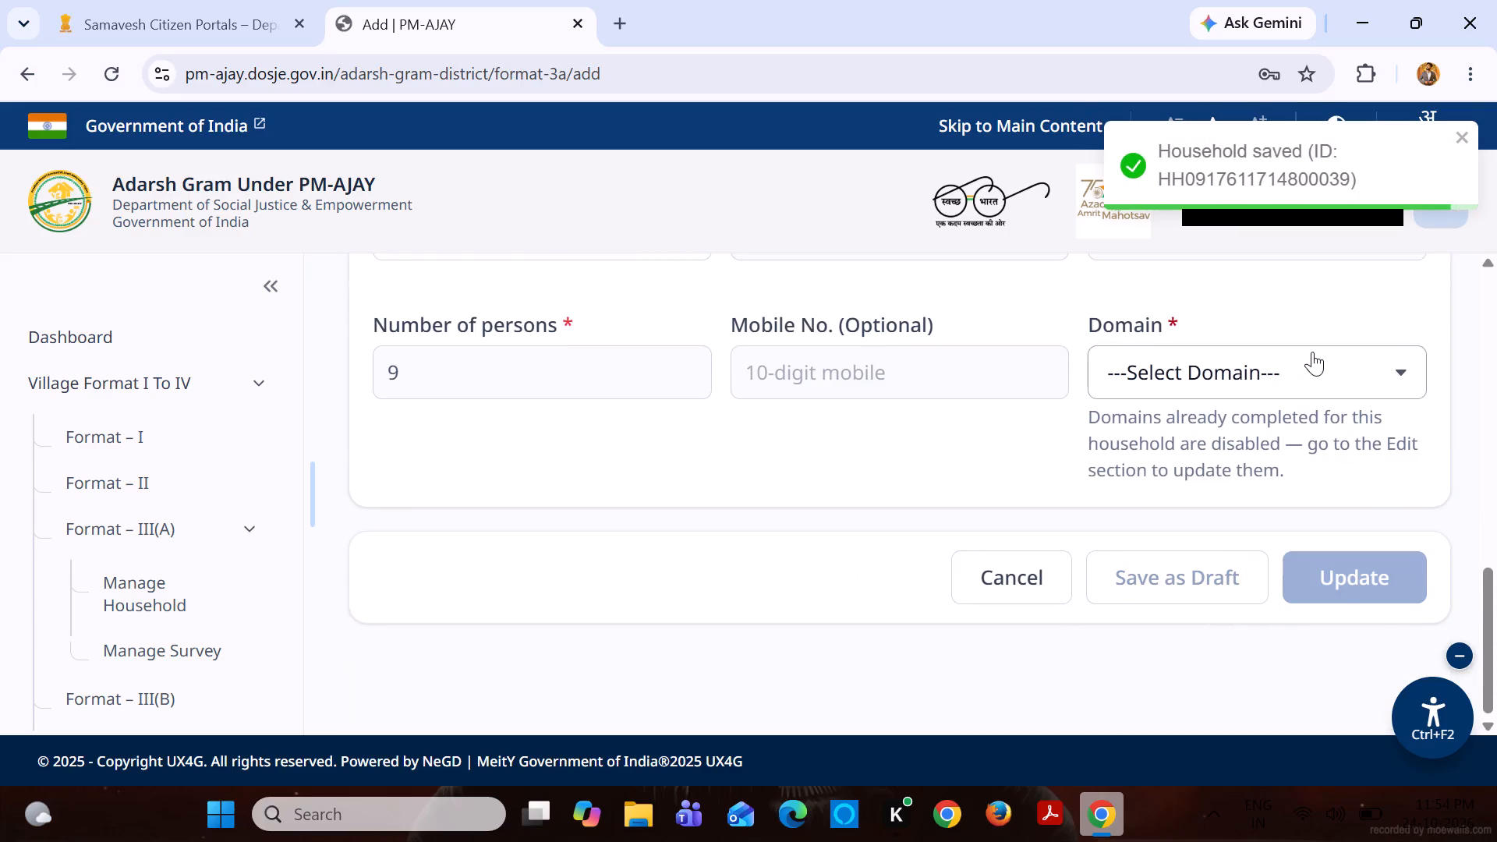
left_click(1312, 352)
scroll(1292, 469, "down", 3)
scroll(1190, 596, "down", 2)
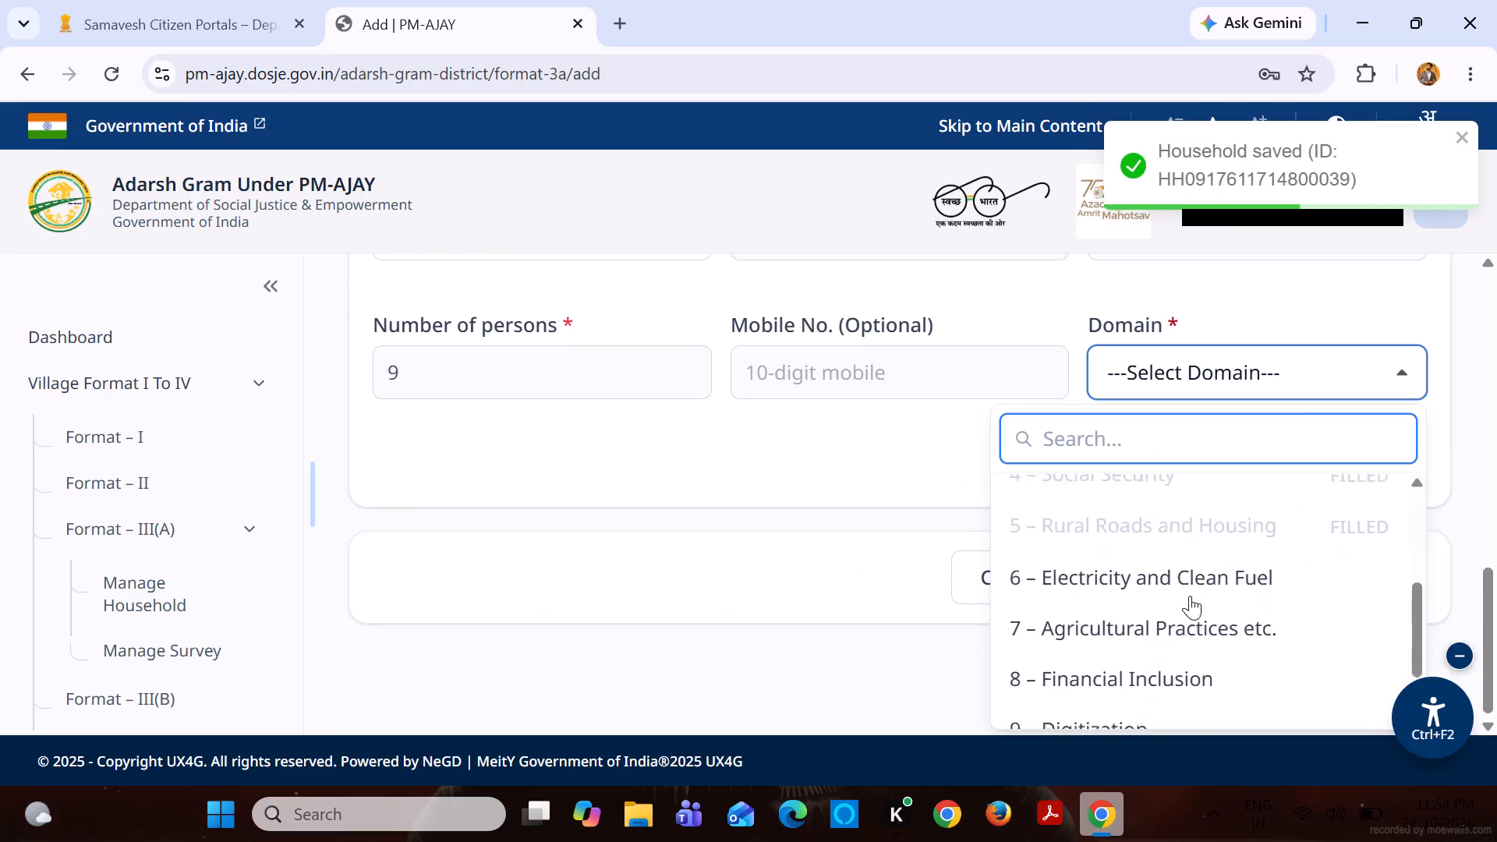
scroll(1190, 596, "down", 1)
left_click(1168, 560)
scroll(1286, 600, "down", 2)
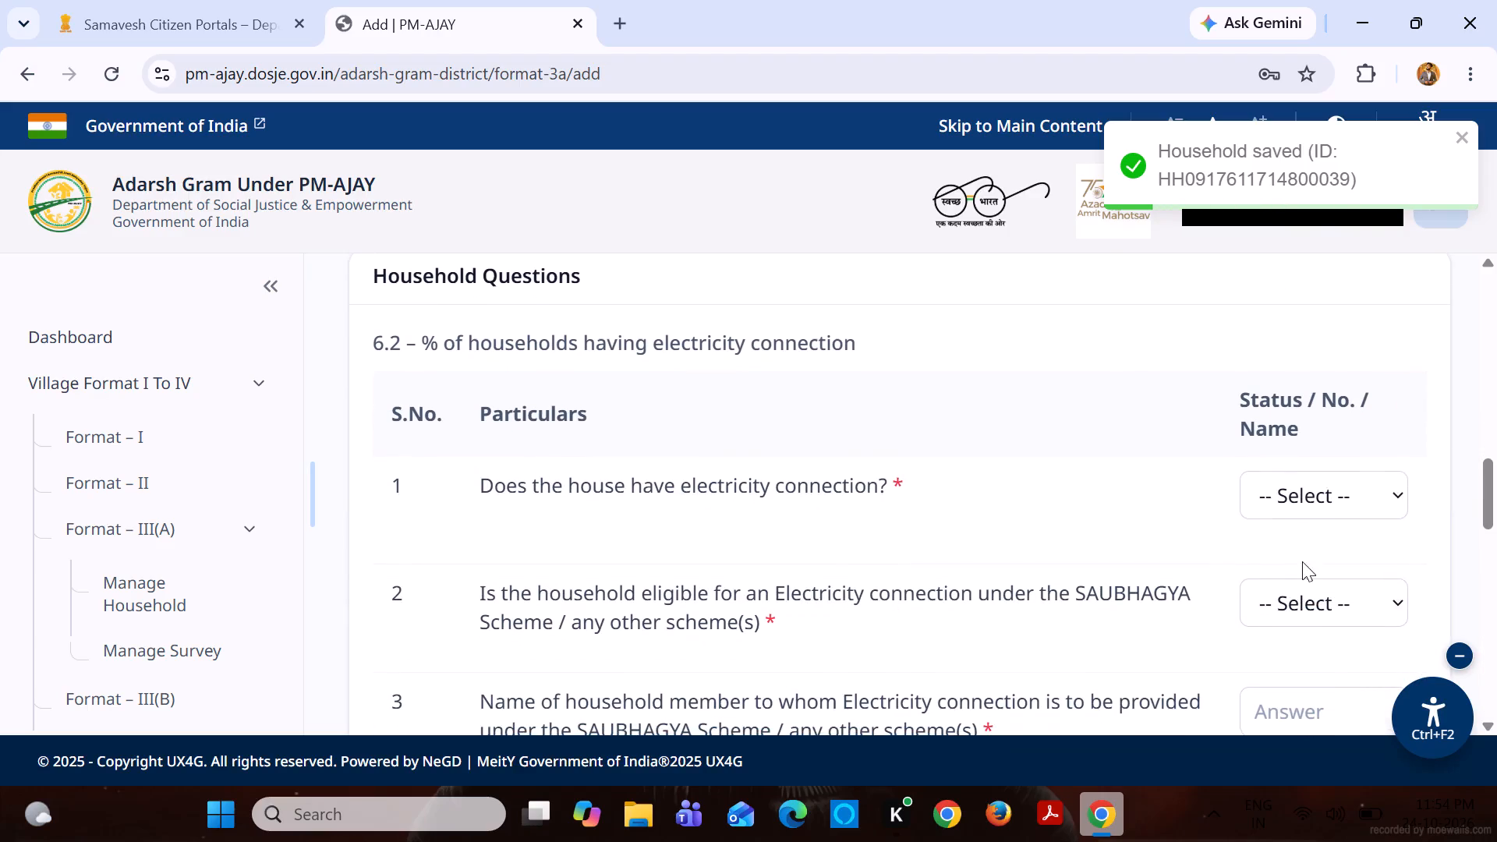
left_click(1334, 478)
left_click(1302, 564)
scroll(1302, 564, "down", 3)
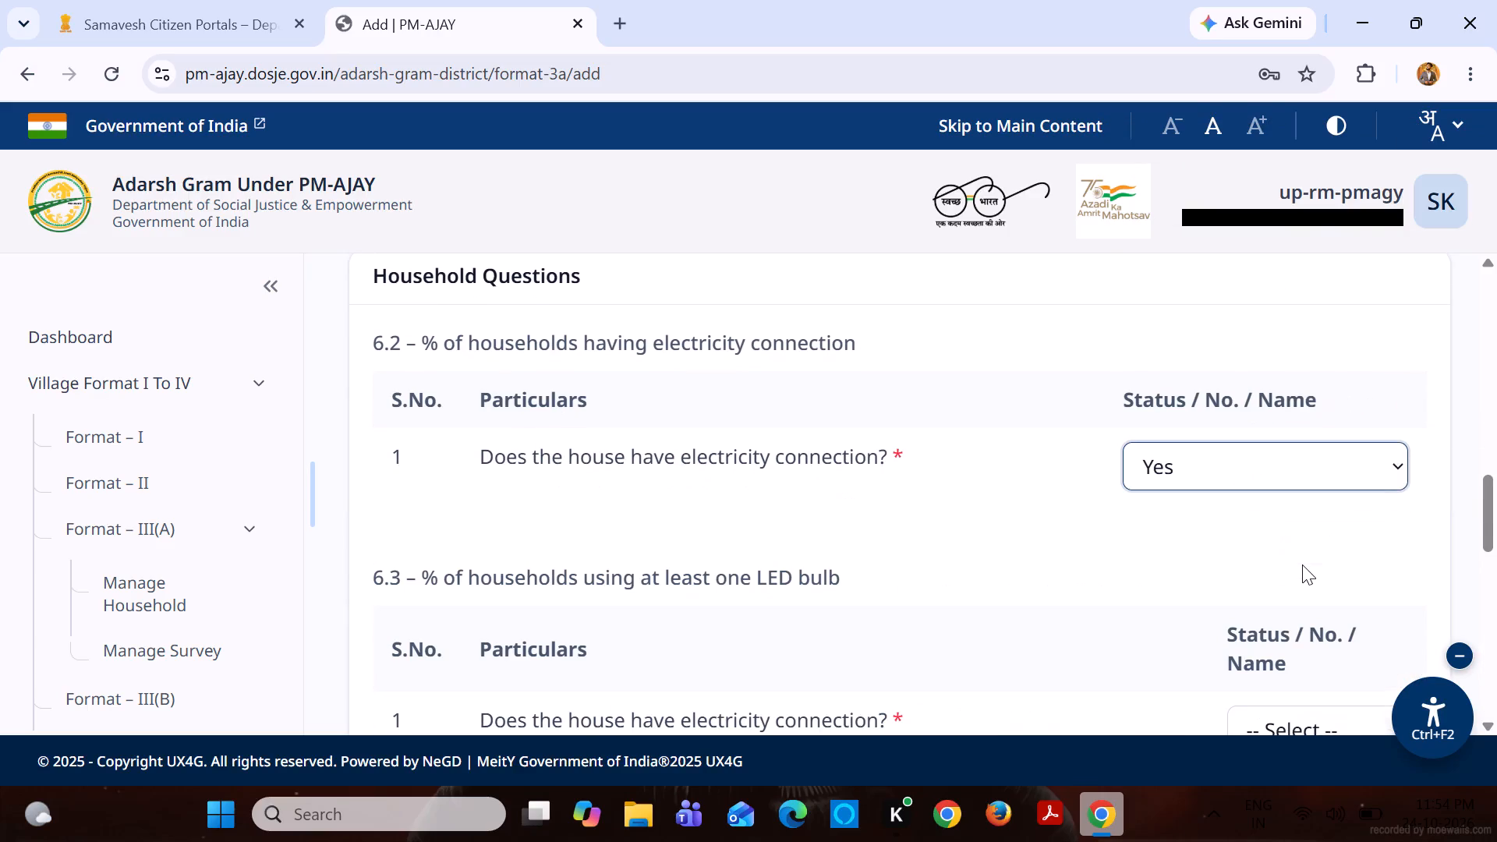
In 6.3, answer Yes for the electricity connection and Yes for using at least one LED bulb.
scroll(1302, 564, "down", 4)
left_click_drag(1339, 338, 1294, 407)
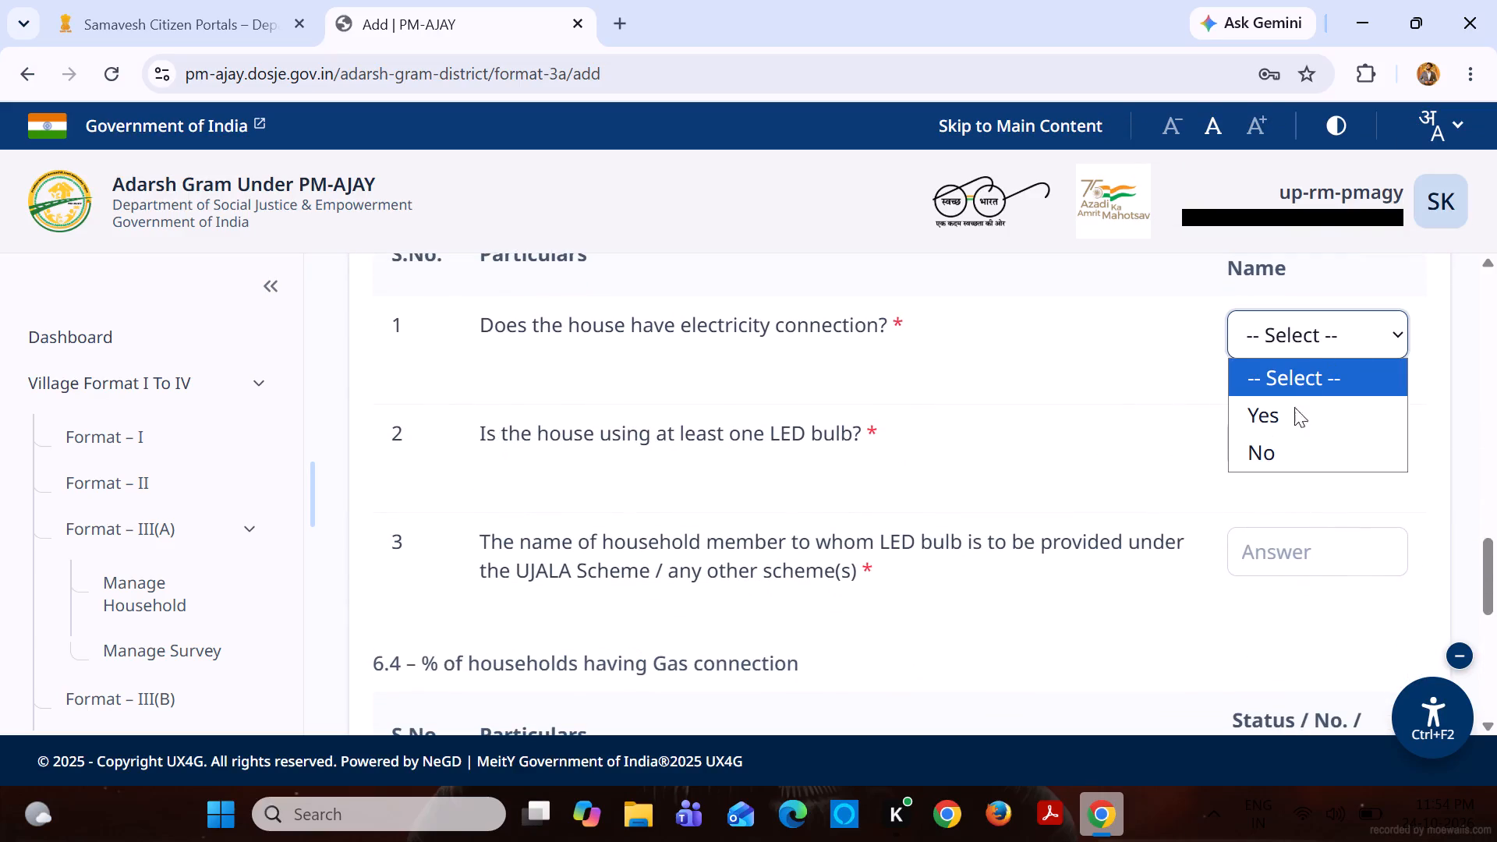
left_click_drag(1294, 407, 1285, 434)
left_click(1285, 434)
left_click_drag(1318, 320, 1237, 402)
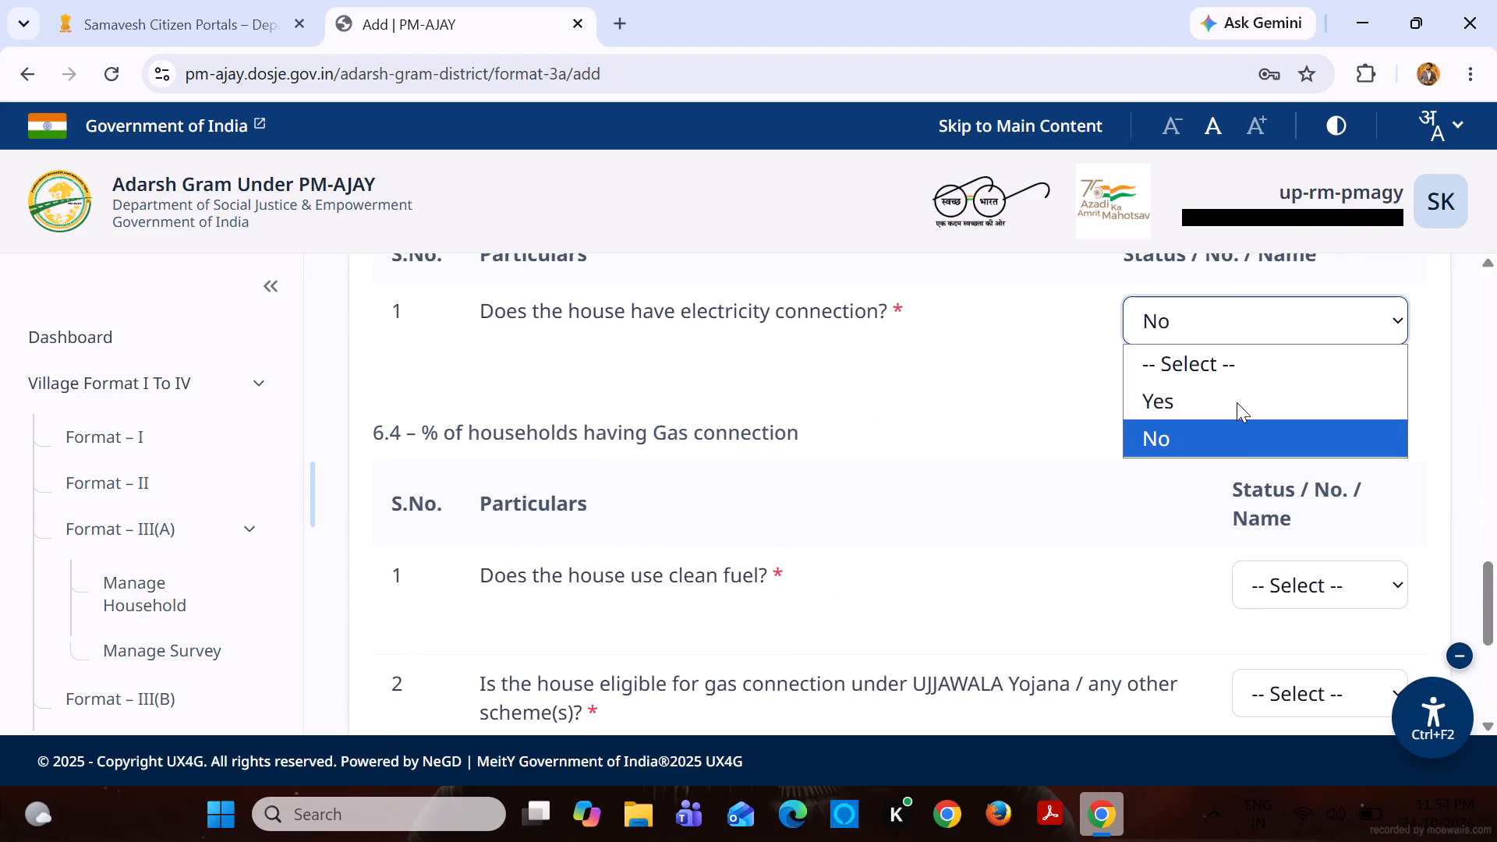
left_click_drag(1237, 402, 1234, 402)
left_click(1234, 402)
left_click_drag(1301, 440, 1277, 513)
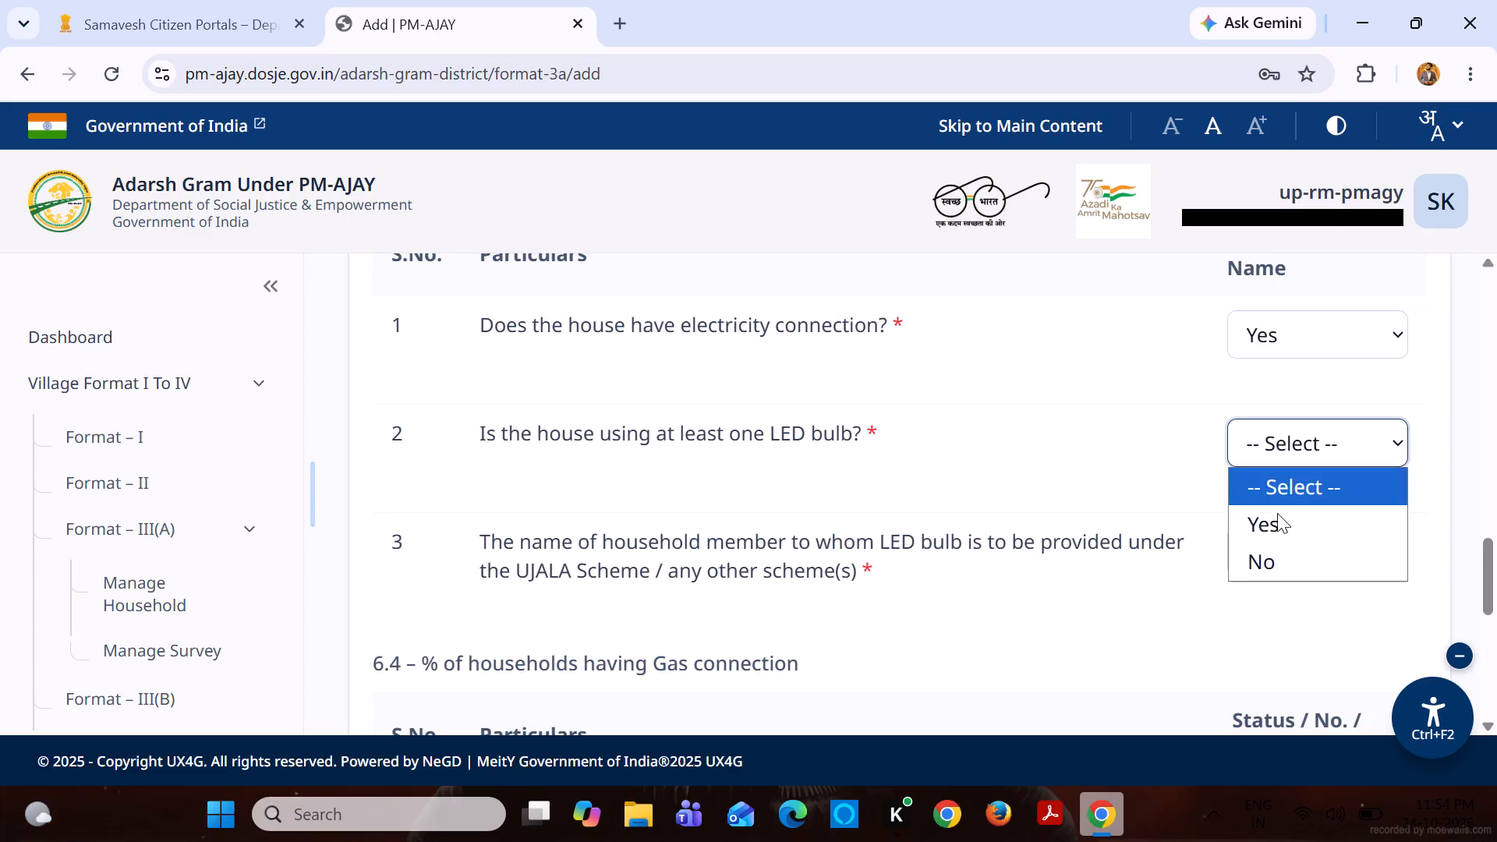
left_click(1277, 513)
In 6.4, answer Yes for the house using clean fuel and submit the Electricity and Clean Fuel domain.
scroll(1277, 513, "down", 2)
left_click_drag(1335, 442, 1253, 538)
left_click(1260, 522)
scroll(1260, 522, "down", 3)
left_click(1347, 567)
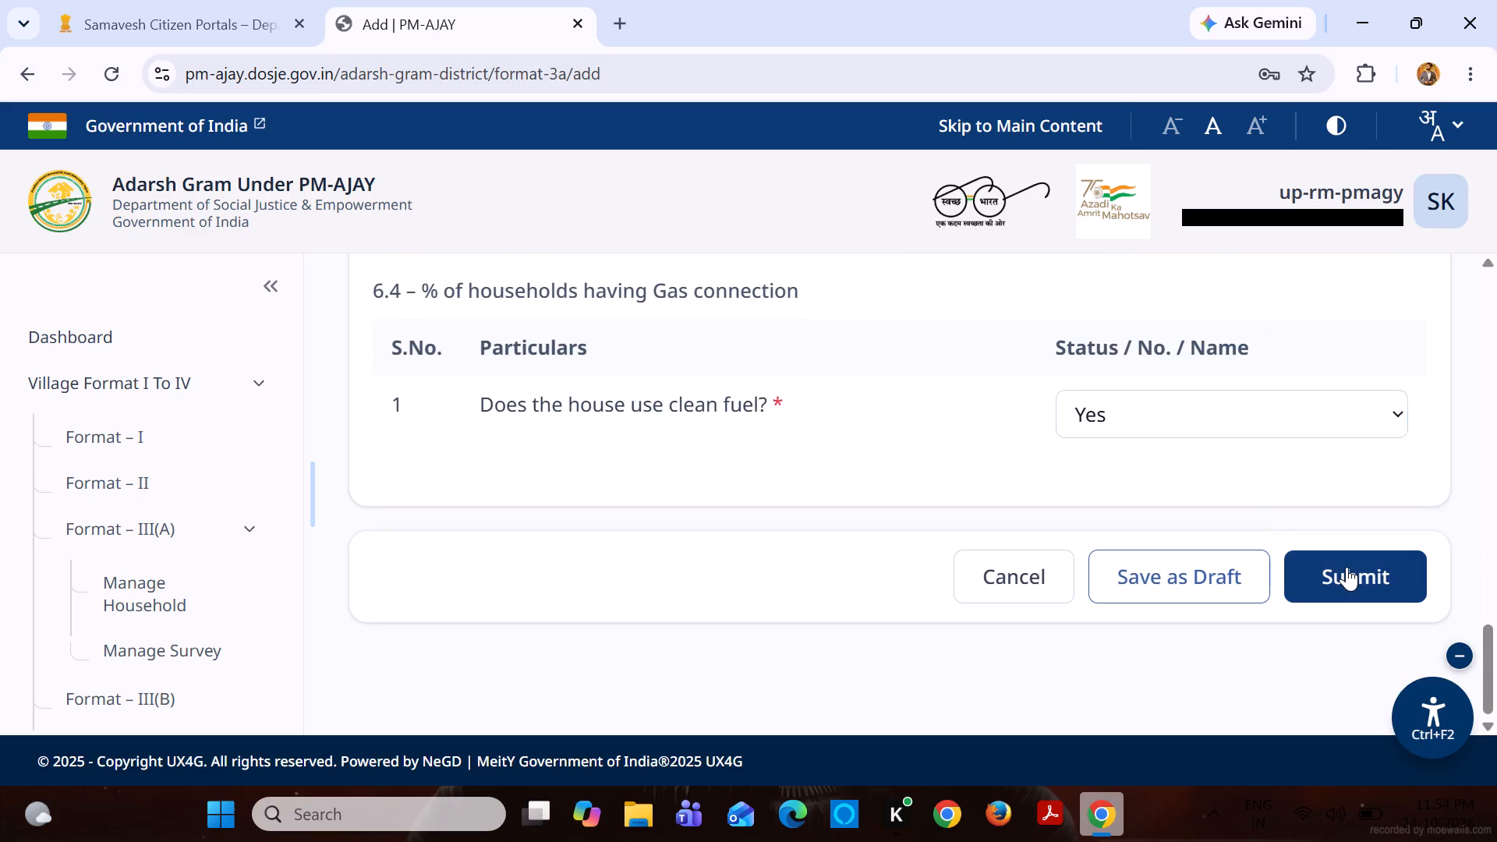
Select domain 7 – Agricultural Practices etc., answer No for household involvement in farming, and submit the domain.
left_click(1323, 357)
scroll(1244, 530, "down", 8)
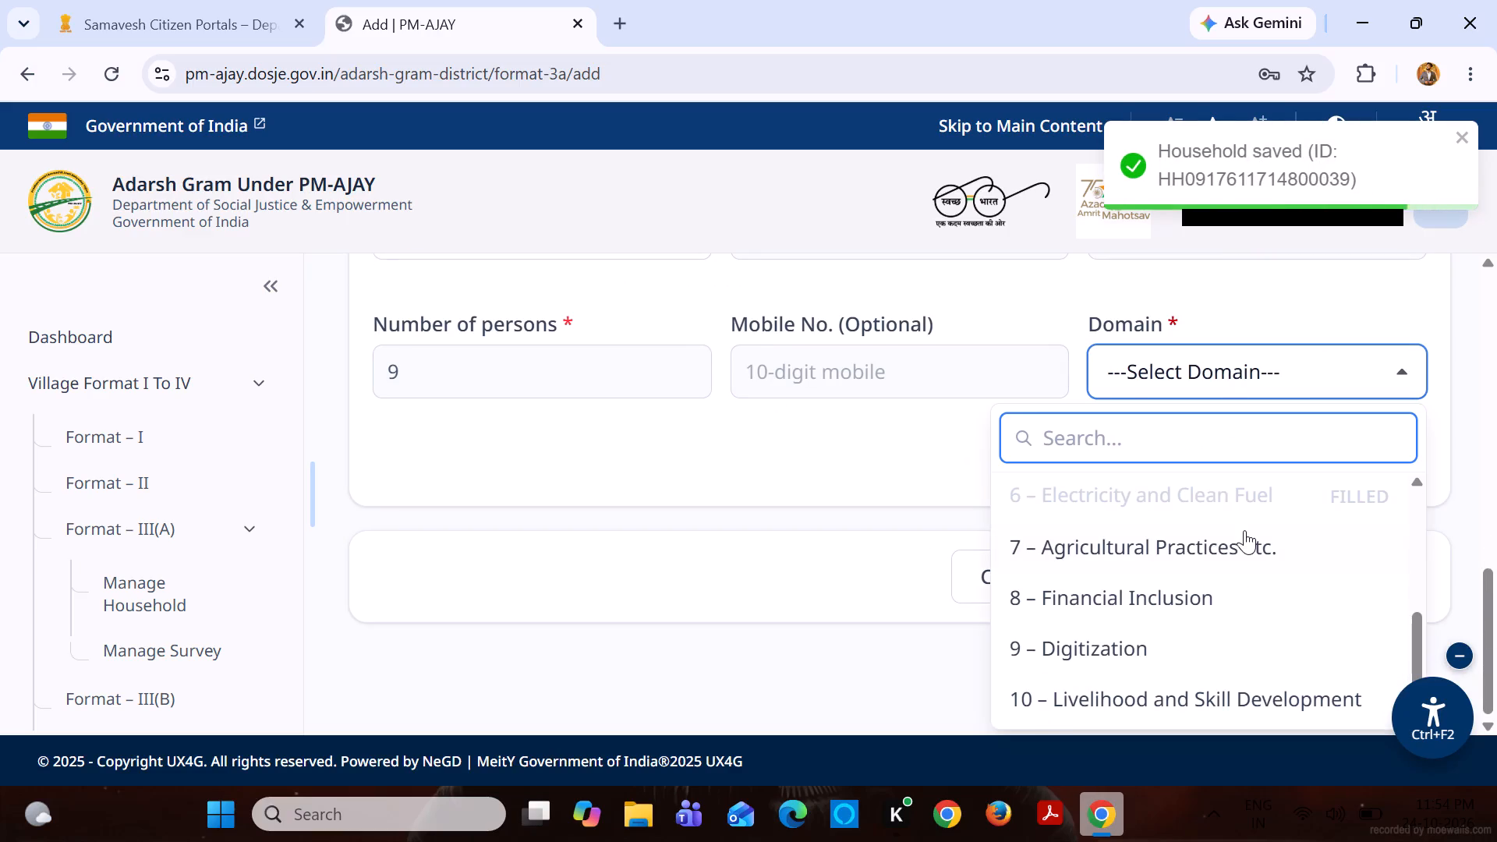
left_click(1190, 549)
scroll(1250, 589, "down", 2)
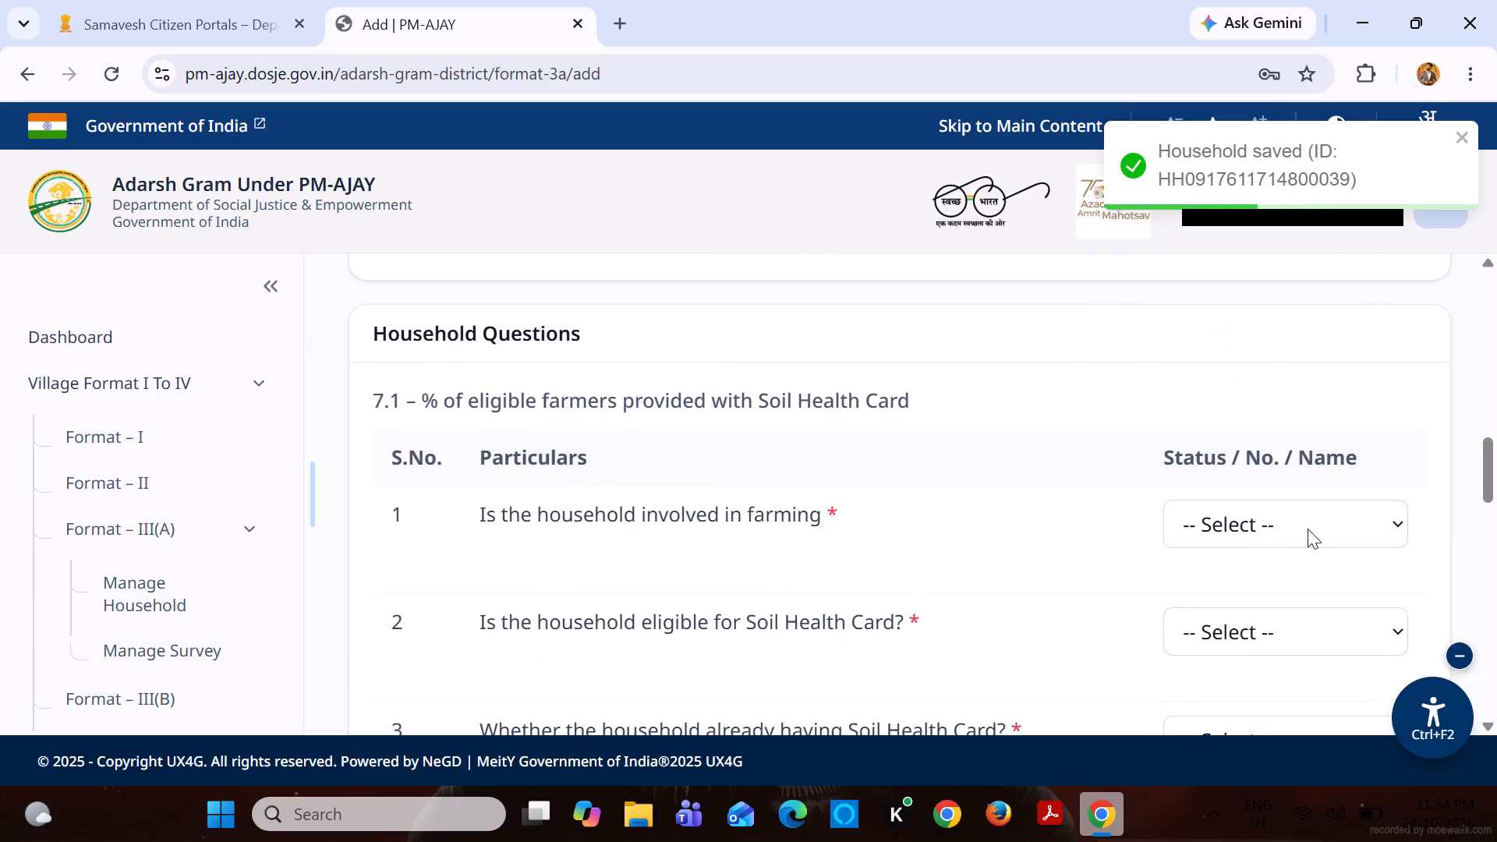
left_click(1308, 529)
left_click(1227, 645)
scroll(1227, 645, "down", 8)
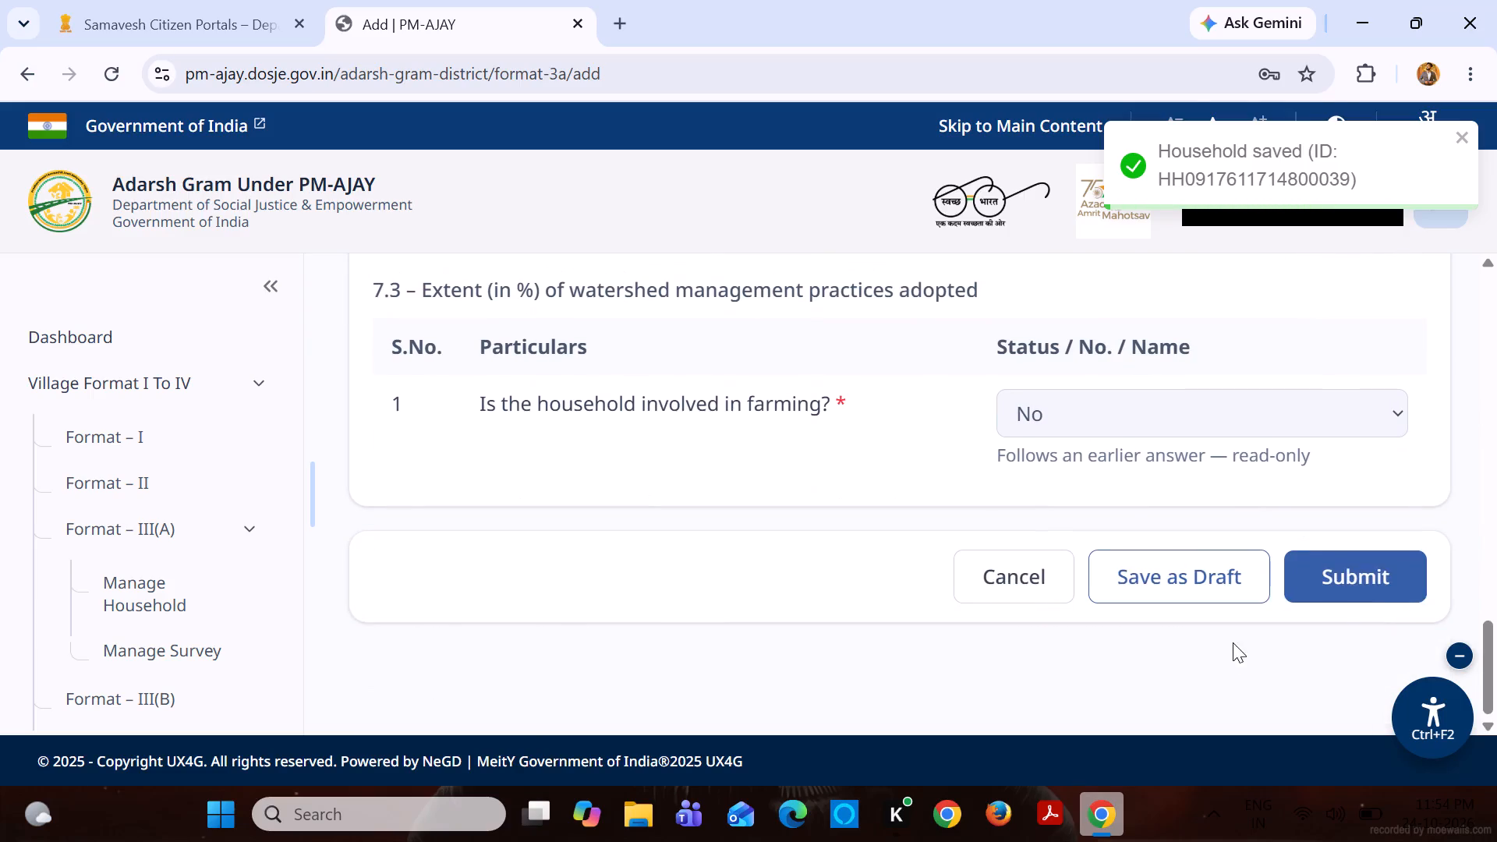
left_click(1353, 577)
left_click(1353, 577)
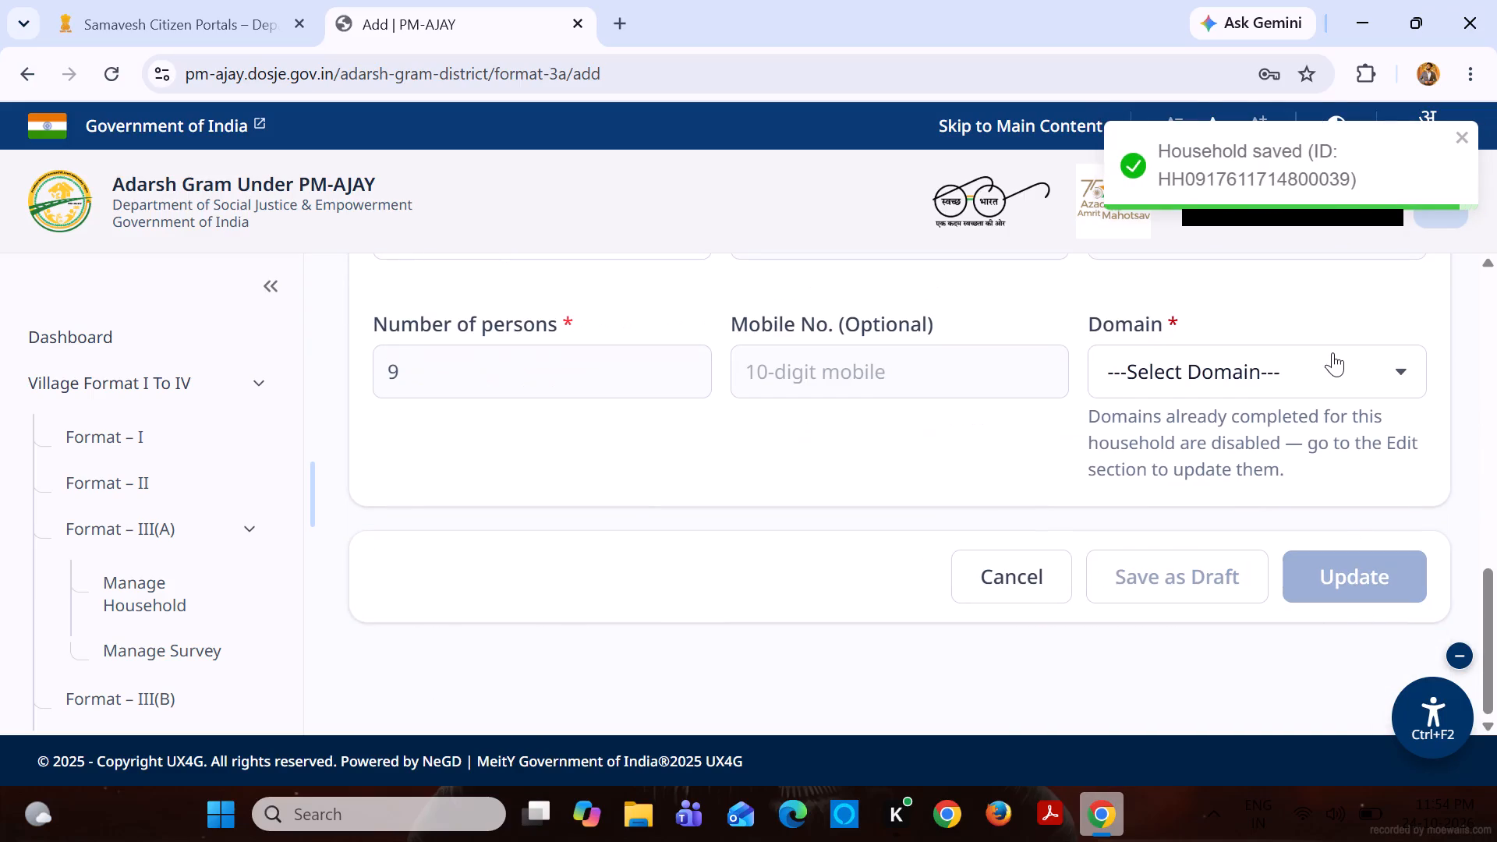
Select domain 8 – Financial Inclusion and enter 0 persons above 5 years and 0 members eligible for a Banks/Post Office account.
left_click(1332, 352)
scroll(1279, 603, "down", 7)
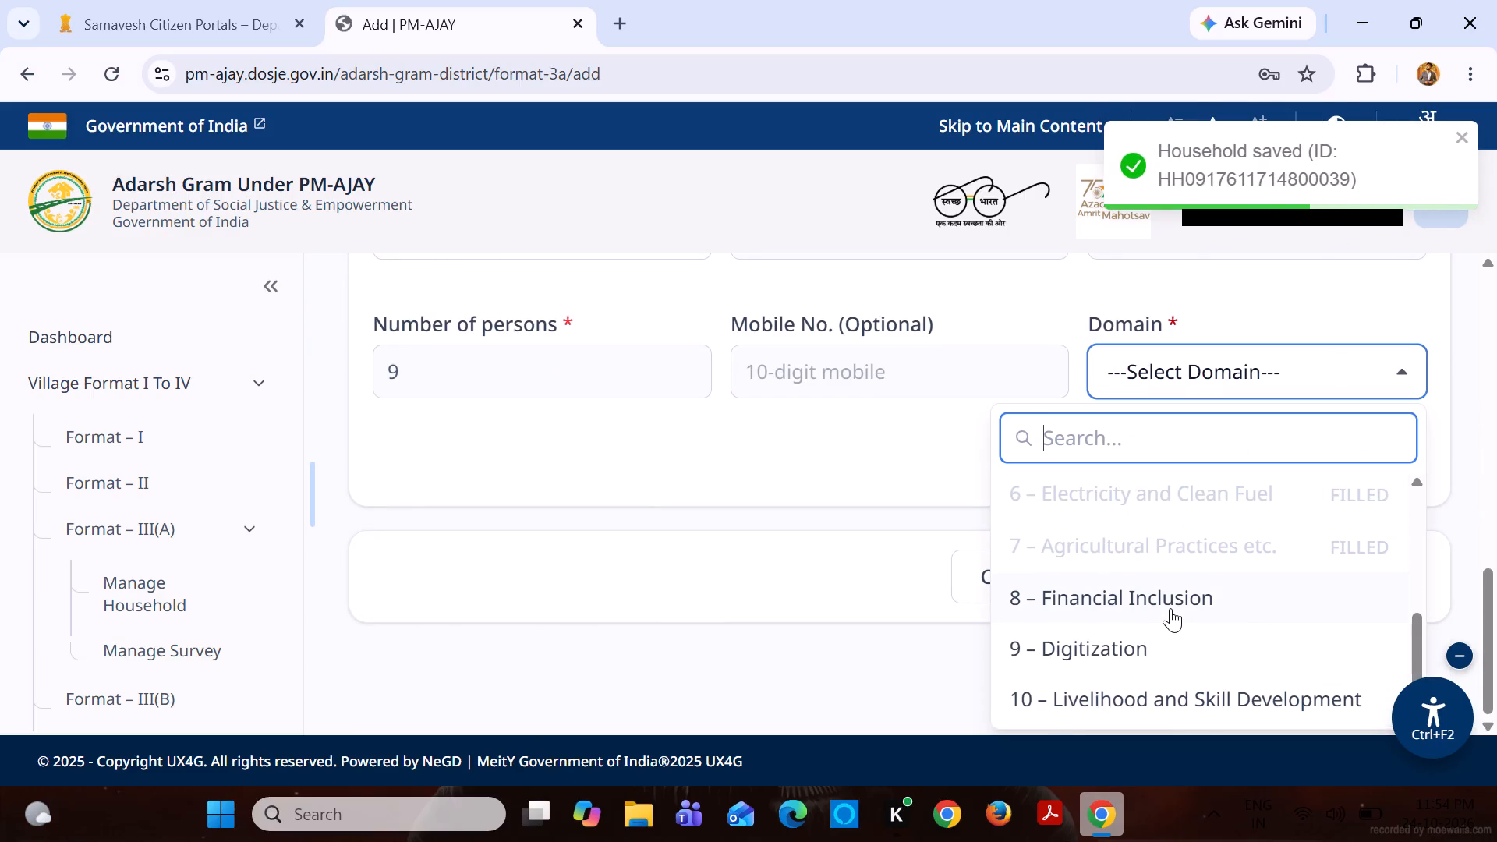
left_click(1170, 608)
scroll(1251, 540, "down", 3)
left_click(1240, 441)
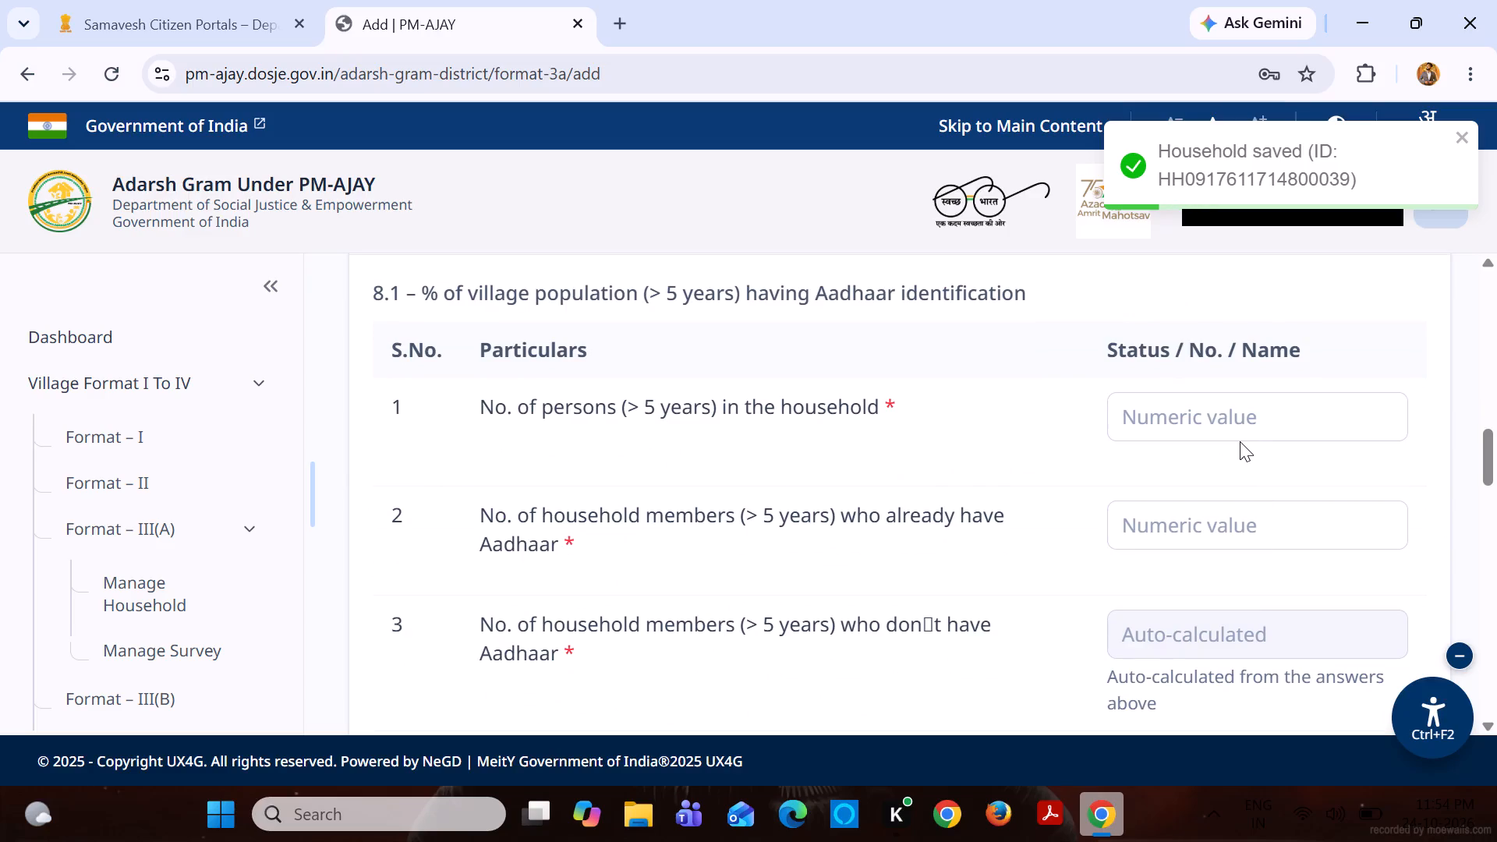
left_click(1210, 403)
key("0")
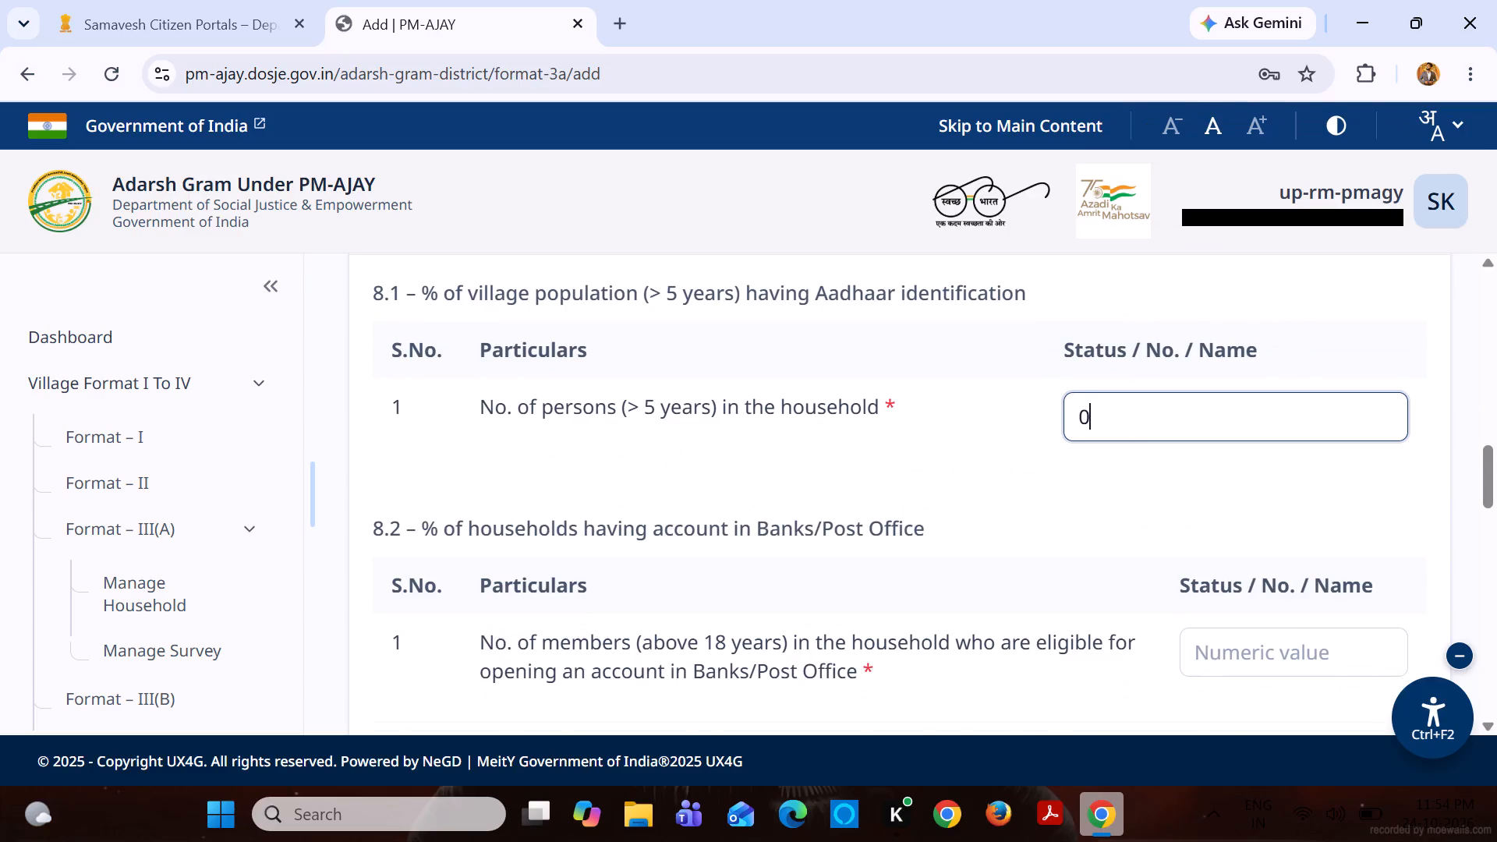
scroll(1210, 403, "down", 1)
left_click(1251, 508)
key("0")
In 8.3 and 8.4, enter 0 persons eligible for PMSBY and 0 members eligible for PMJJBY coverage, and submit the domain.
scroll(1251, 508, "down", 3)
left_click_drag(1323, 465, 1314, 480)
left_click(1314, 480)
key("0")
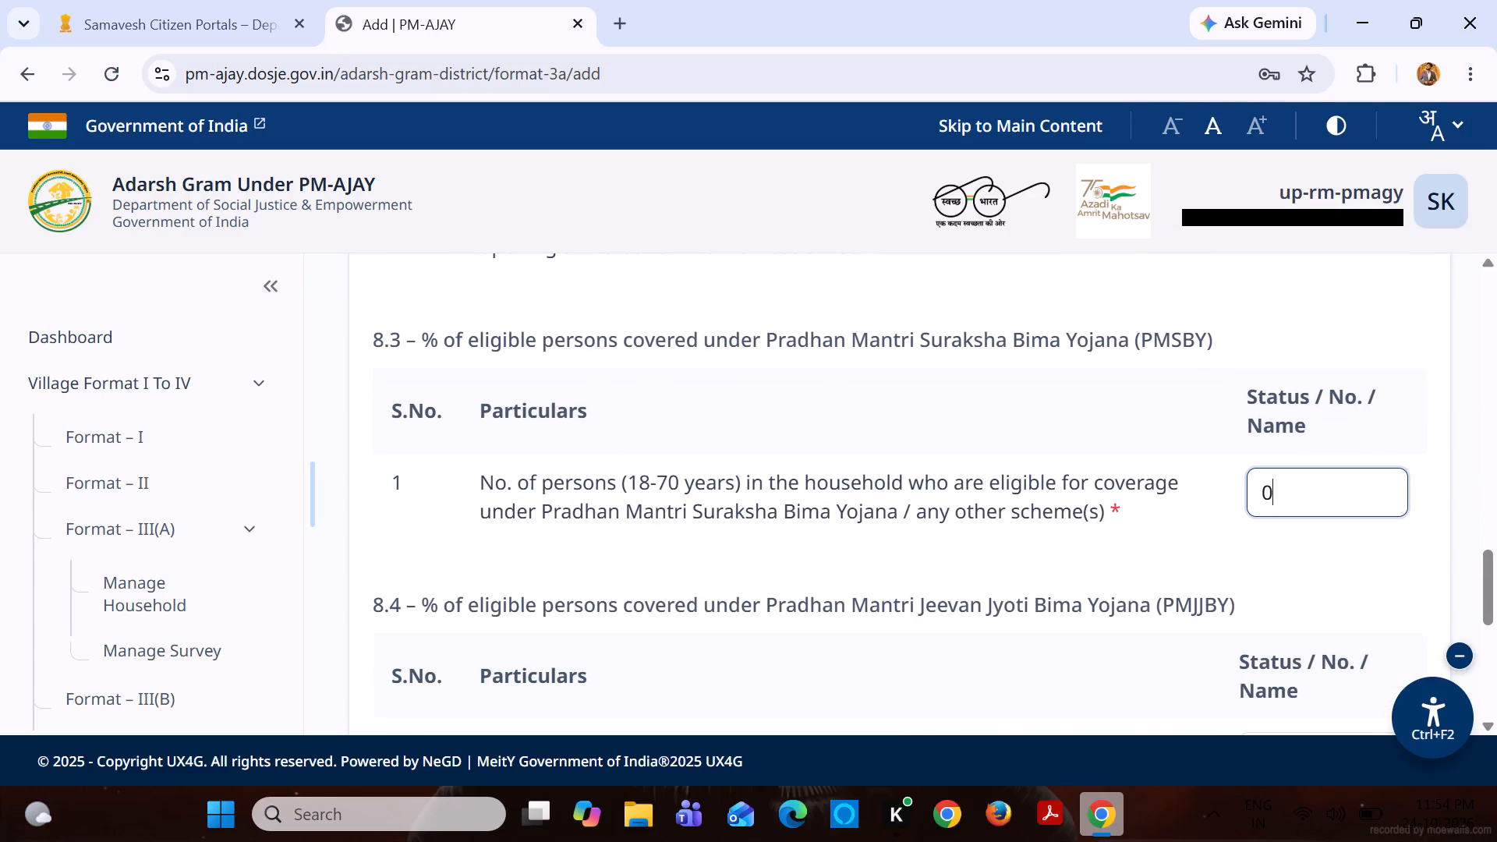
scroll(1314, 480, "down", 2)
left_click(1319, 467)
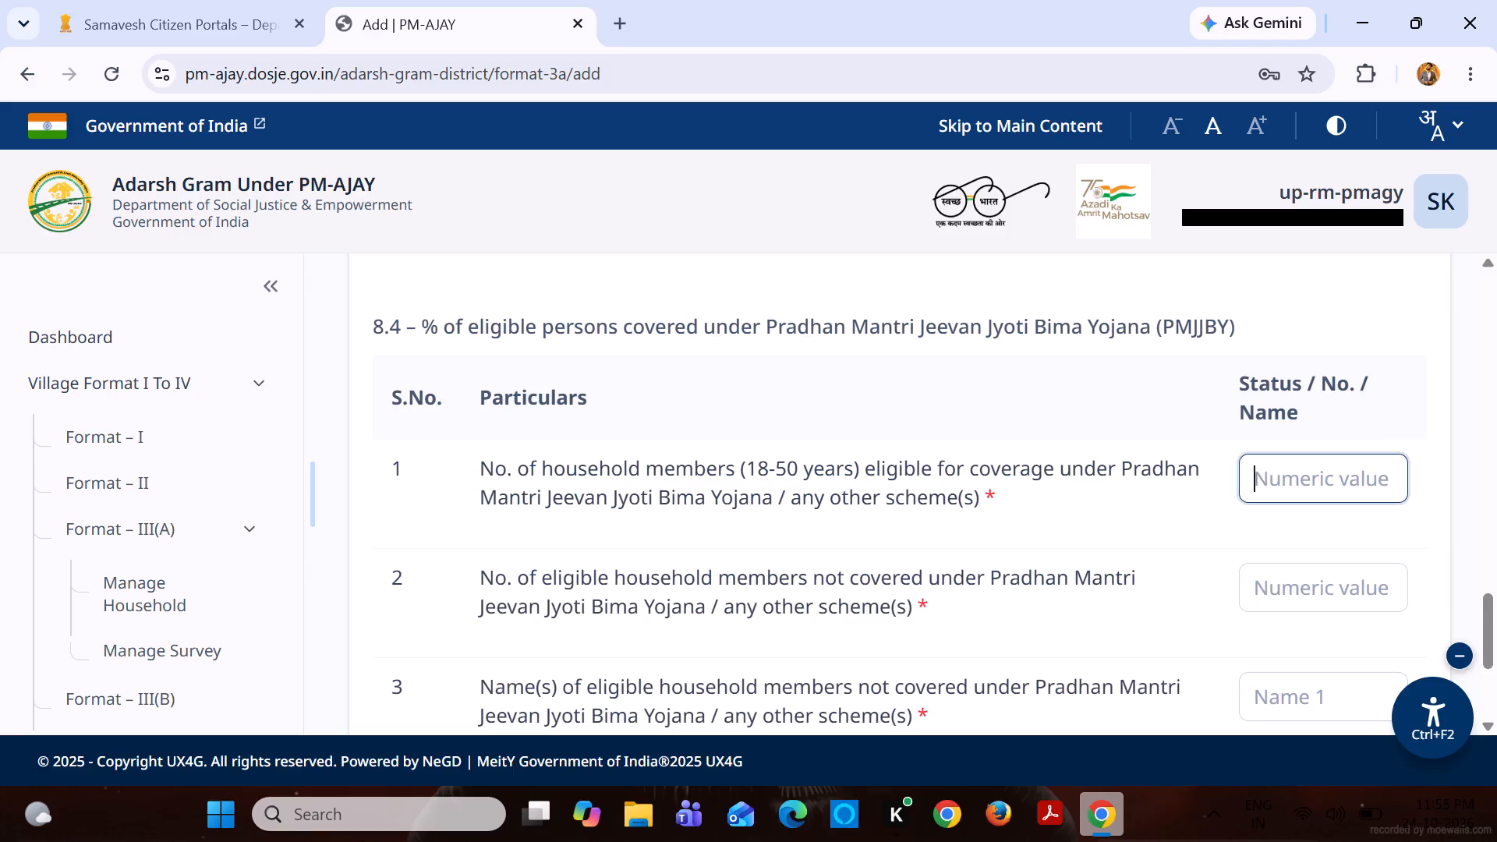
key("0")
scroll(1319, 467, "down", 2)
left_click(1368, 547)
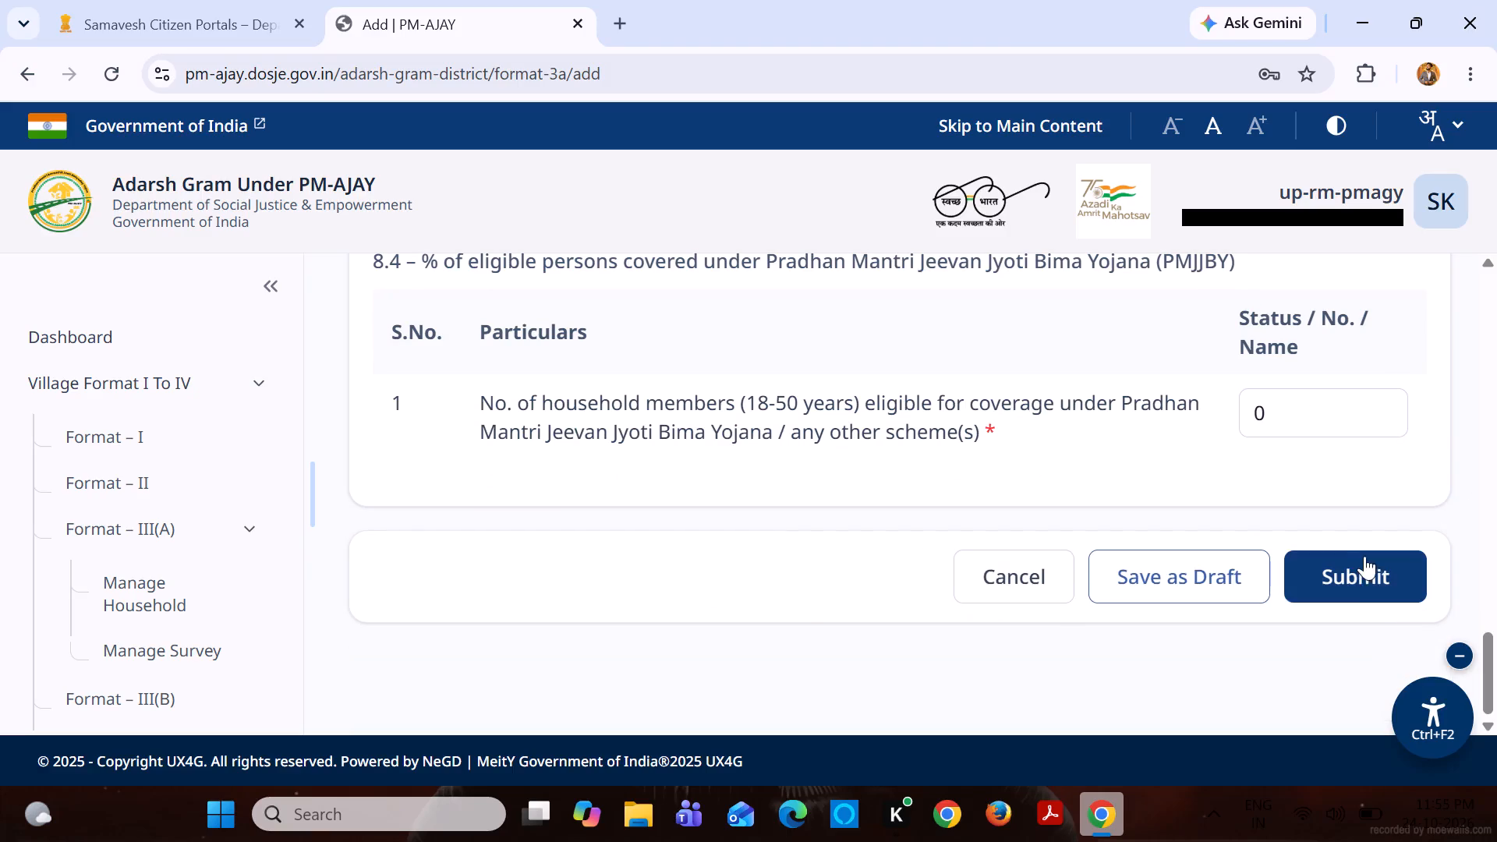
left_click(1366, 568)
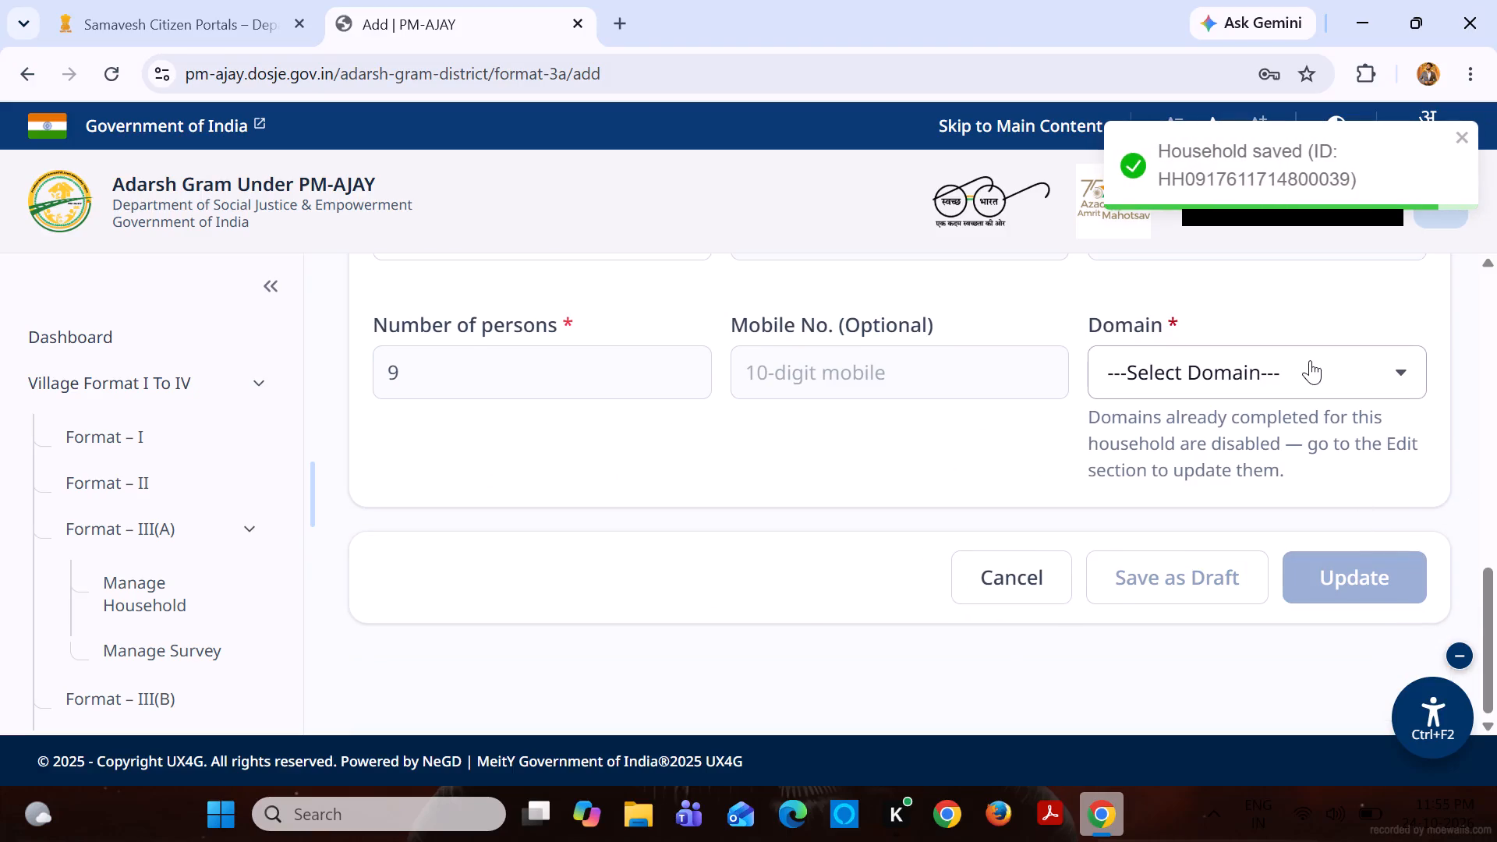
Select domain 9 – Digitization, enter 0 members aged 14-60 years eligible for PMGDISHA training, and submit the domain.
left_click(1310, 360)
scroll(1272, 474, "down", 7)
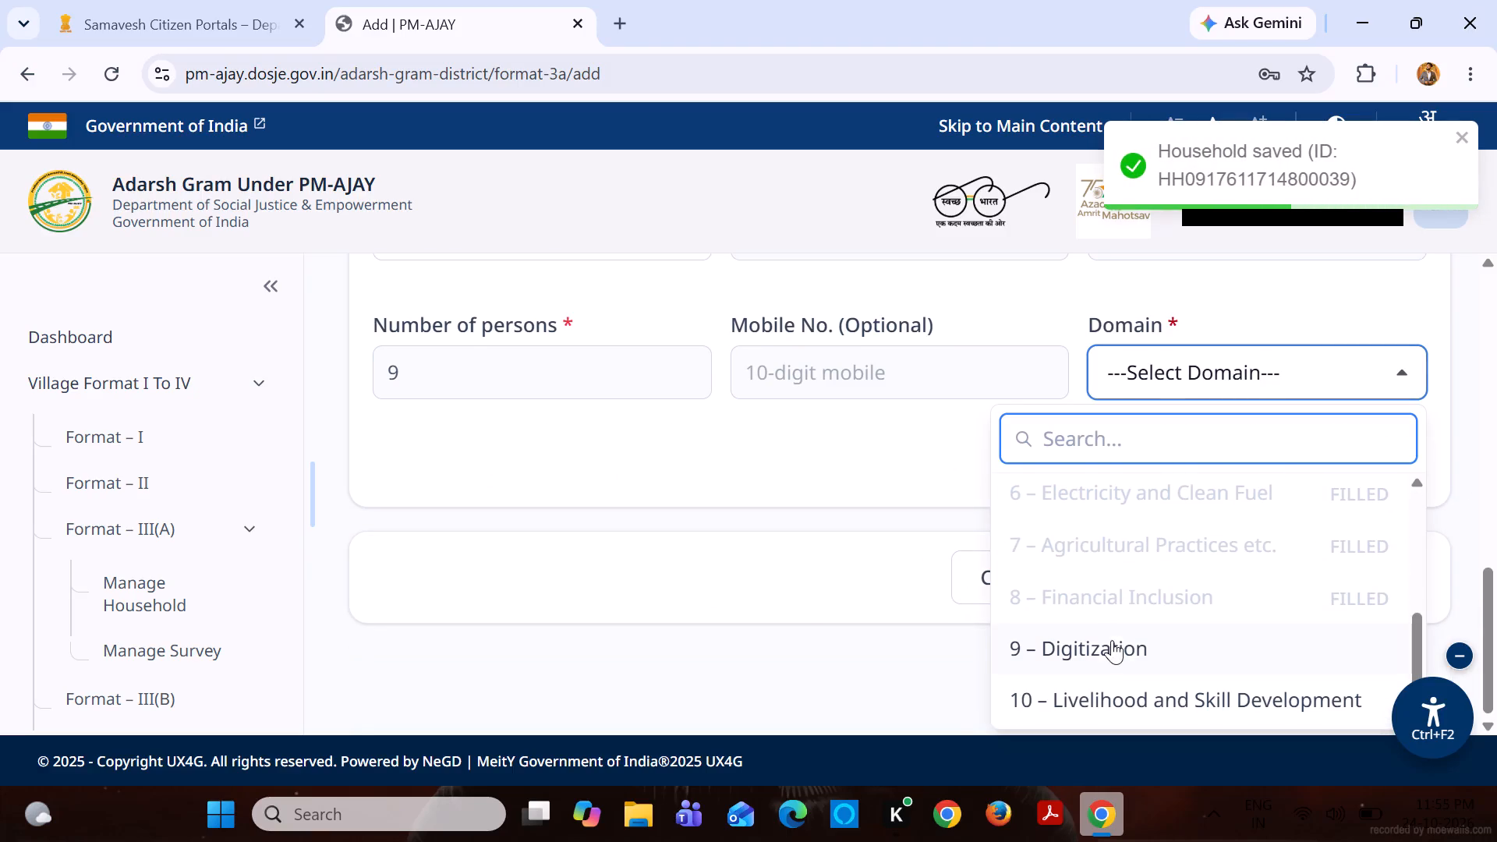
left_click(1110, 641)
scroll(1183, 575, "down", 2)
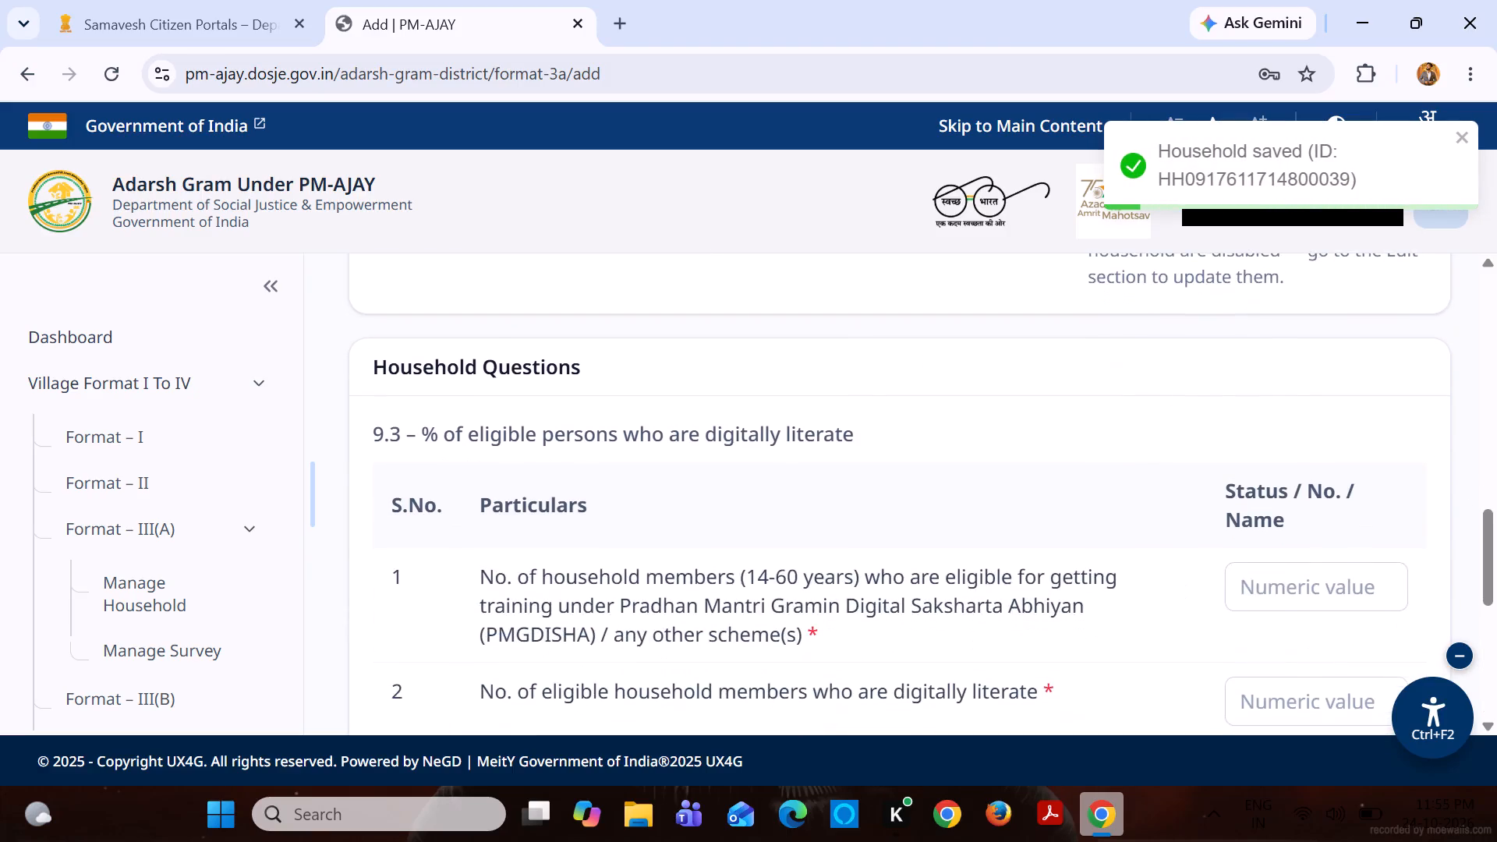
left_click(1277, 590)
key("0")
scroll(1277, 590, "down", 3)
left_click(1386, 561)
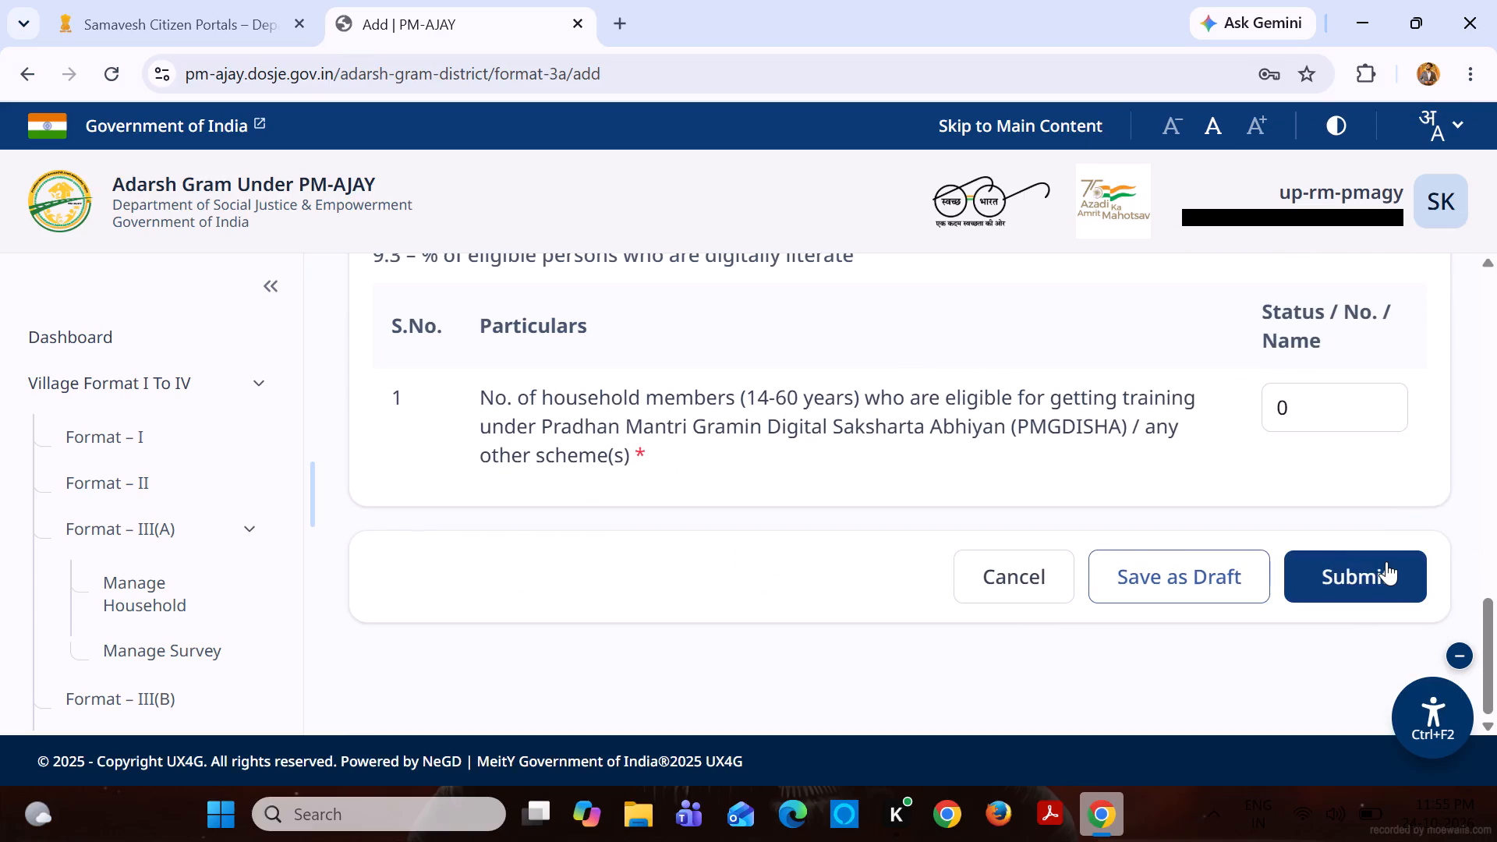
Select domain 10 – Livelihood and Skill Development and enter 0 youth eligible for skill development training and 0 for bank linked loans.
left_click(1355, 370)
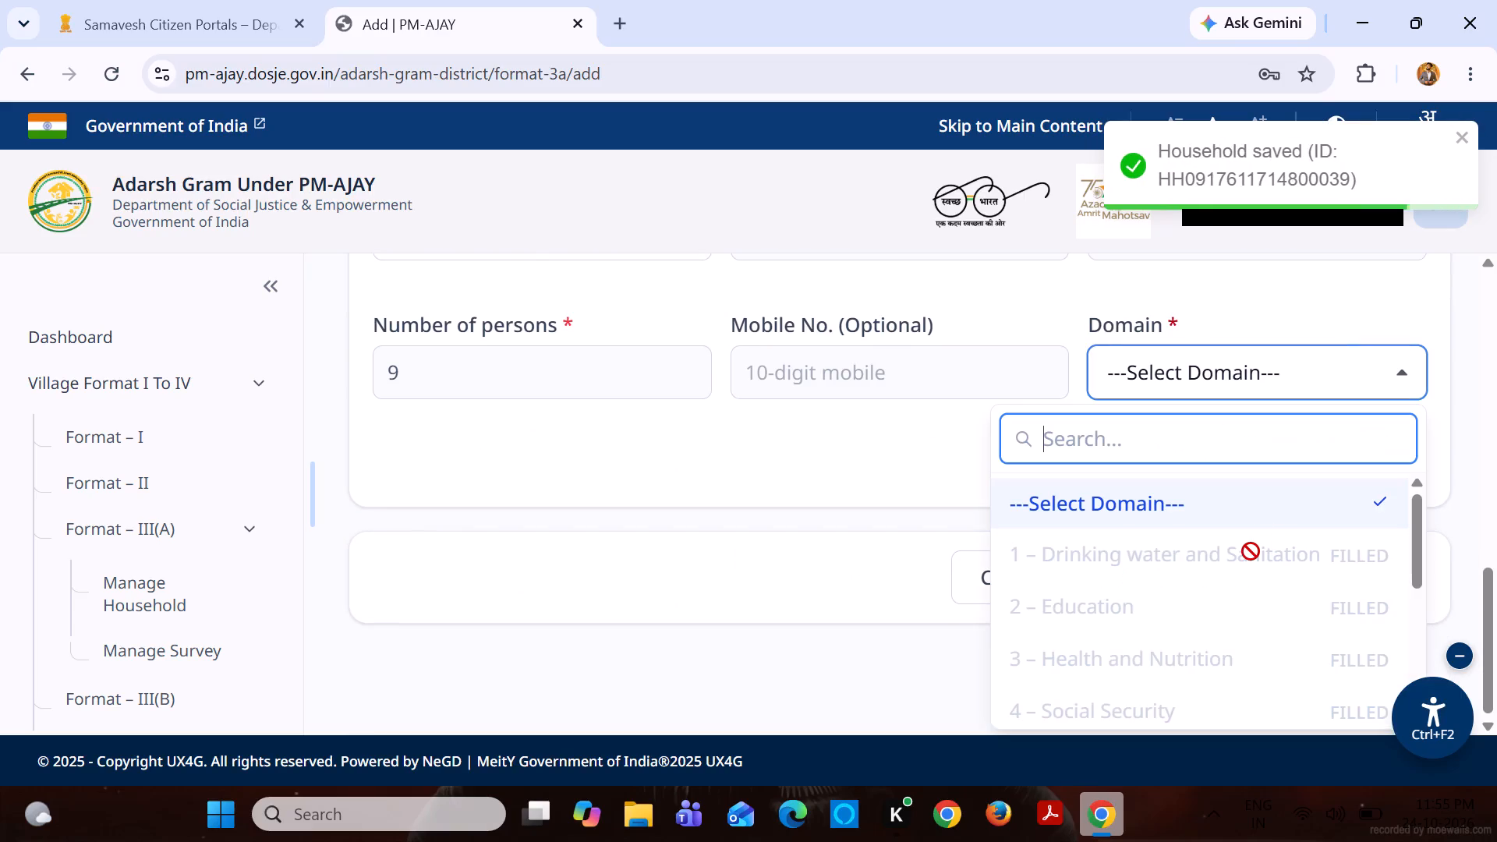
scroll(1251, 551, "down", 6)
left_click(1104, 688)
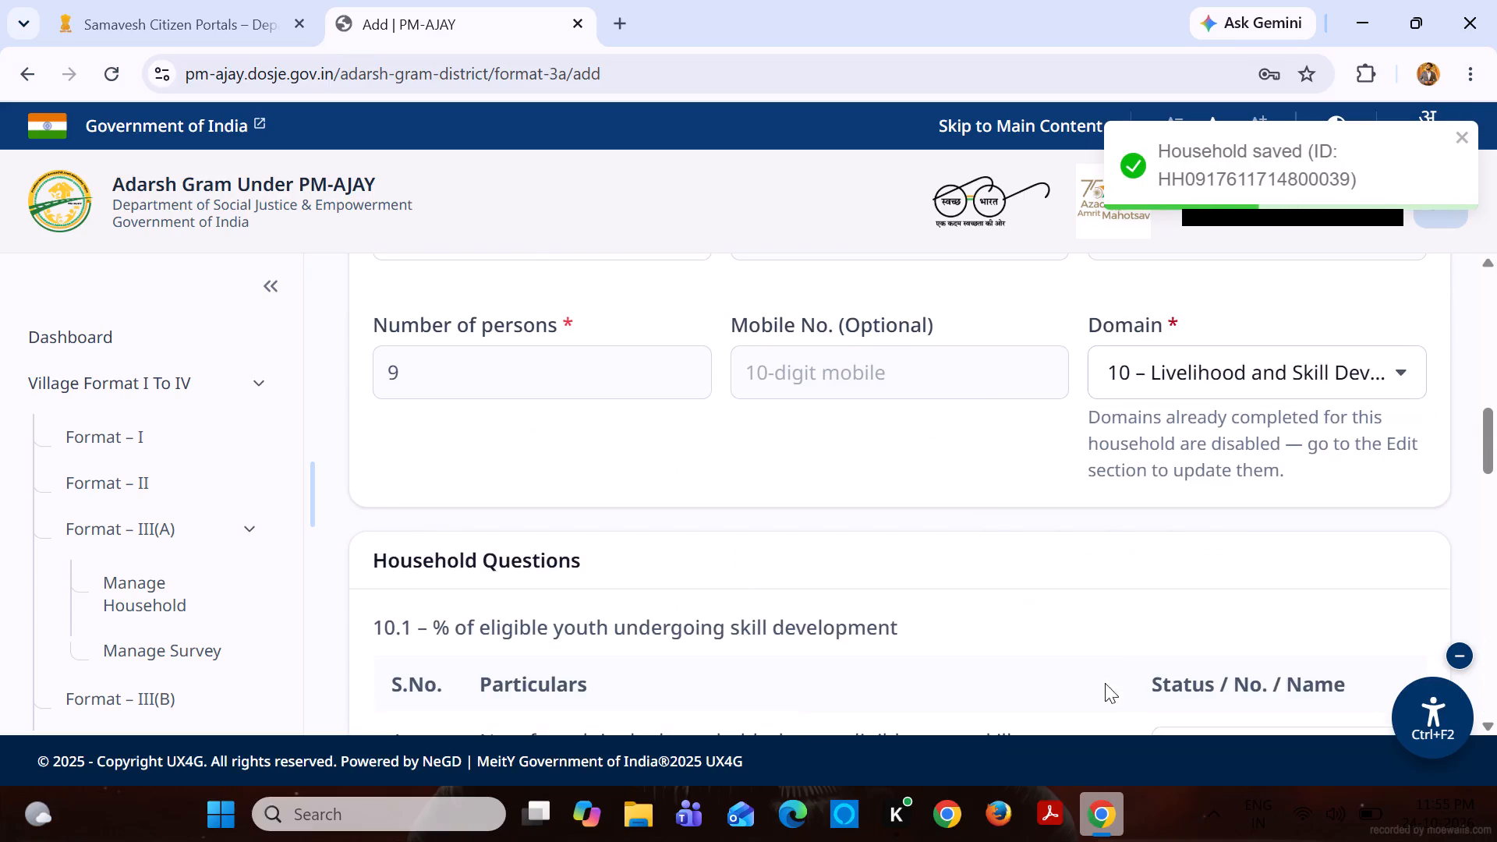
scroll(1235, 506, "down", 3)
left_click(1231, 299)
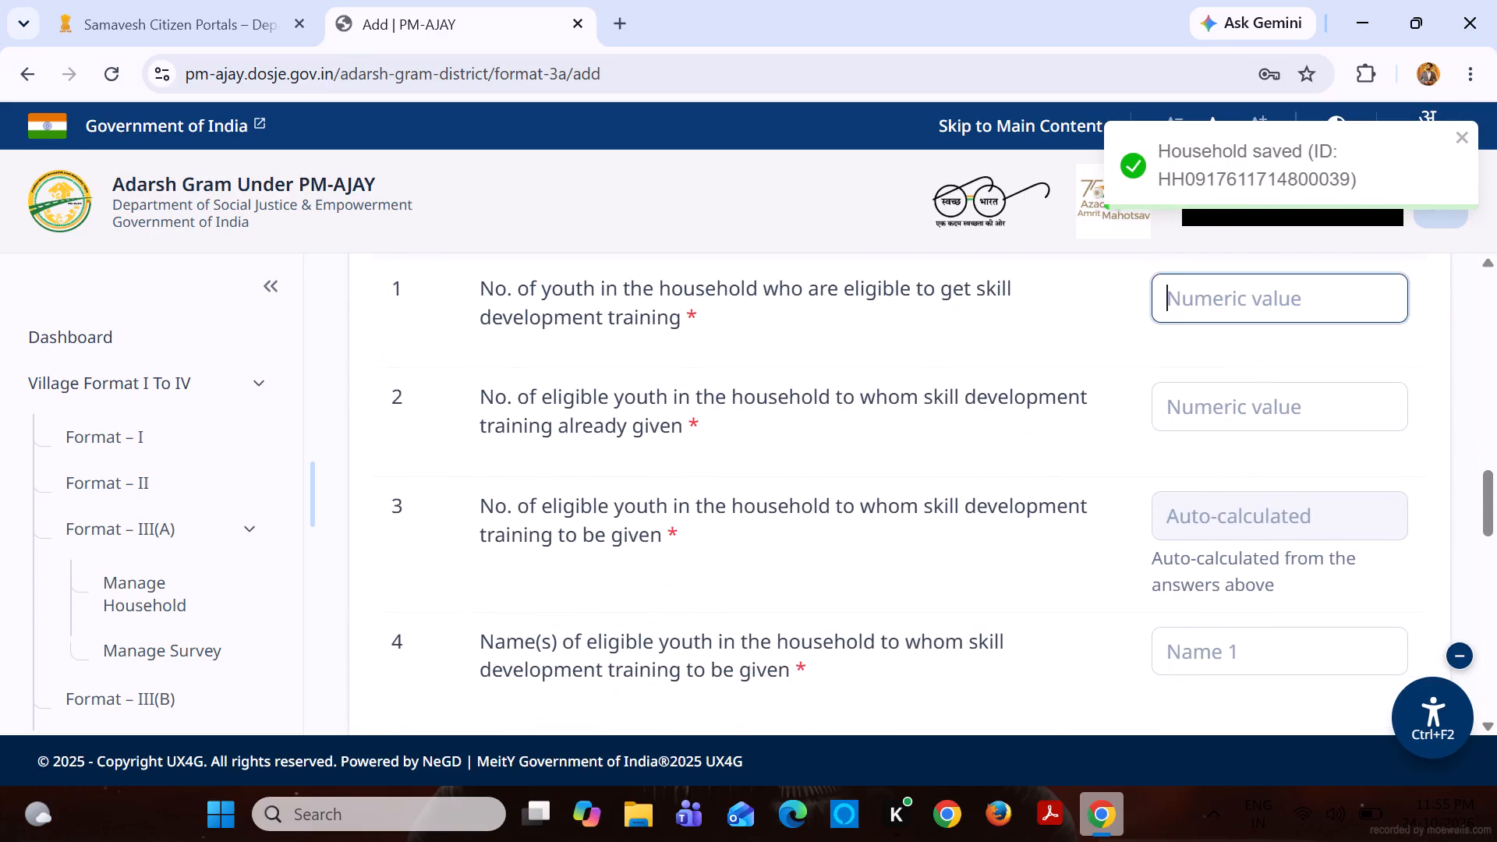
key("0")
left_click(1233, 547)
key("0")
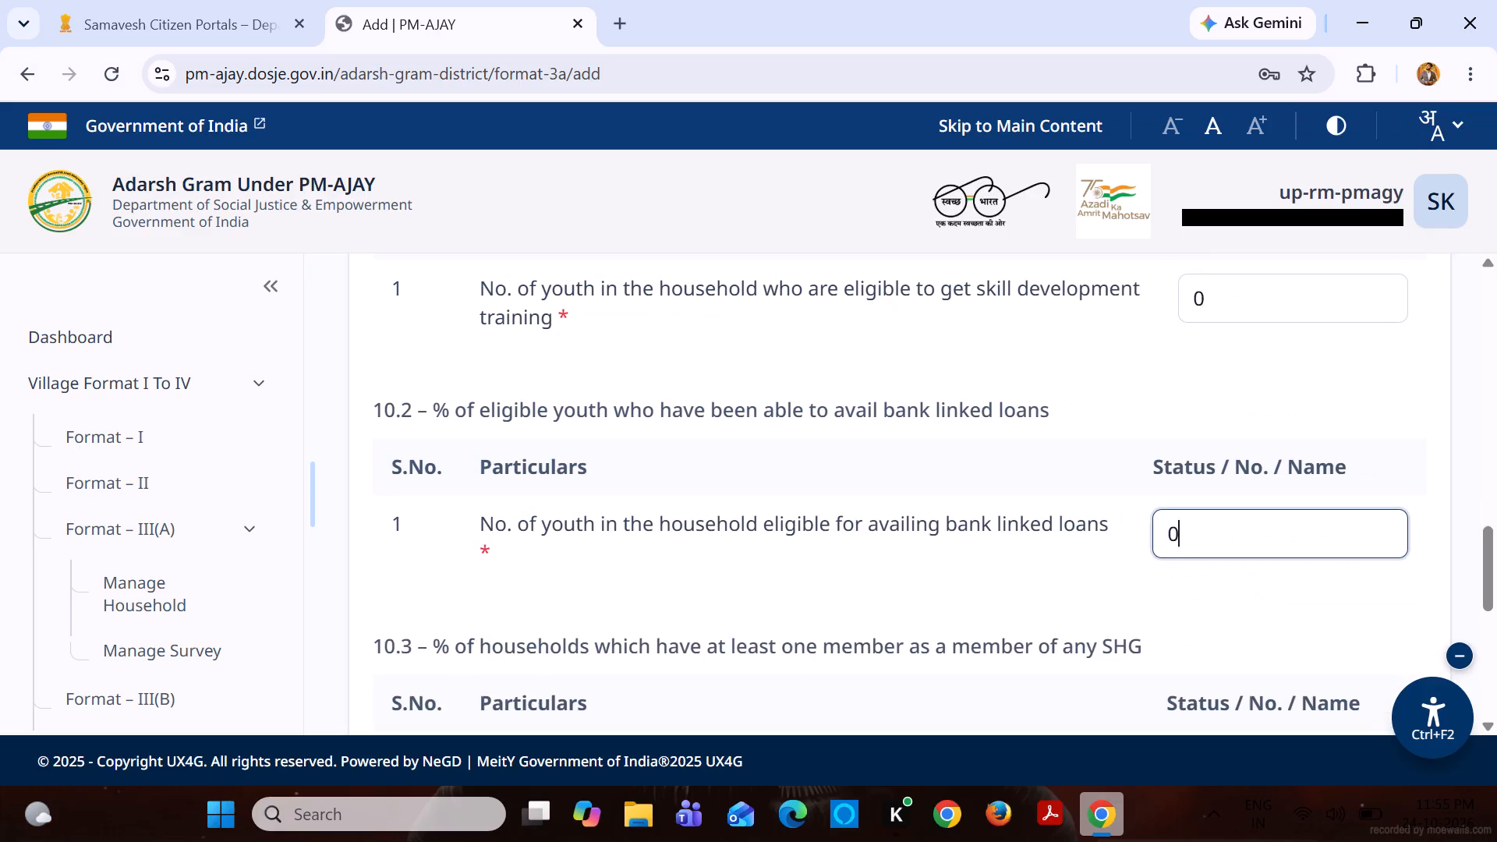
In 10.3, answer No to SHG membership, enter 0 members wishing to join an SHG, and submit the domain.
scroll(1233, 547, "down", 3)
left_click_drag(1363, 437, 1188, 539)
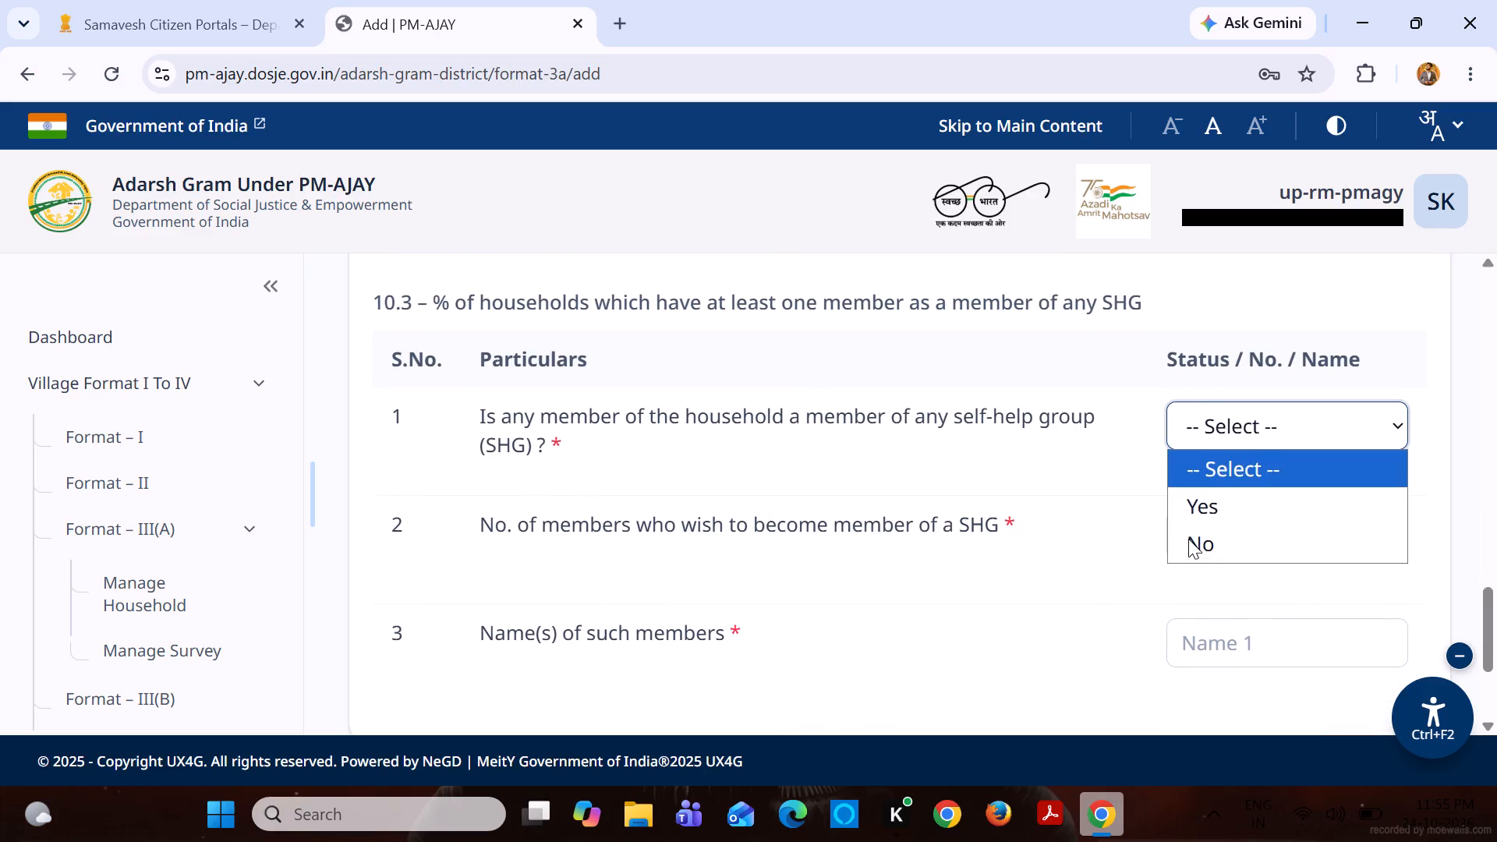
left_click(1188, 539)
left_click(1237, 539)
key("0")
scroll(1237, 539, "down", 1)
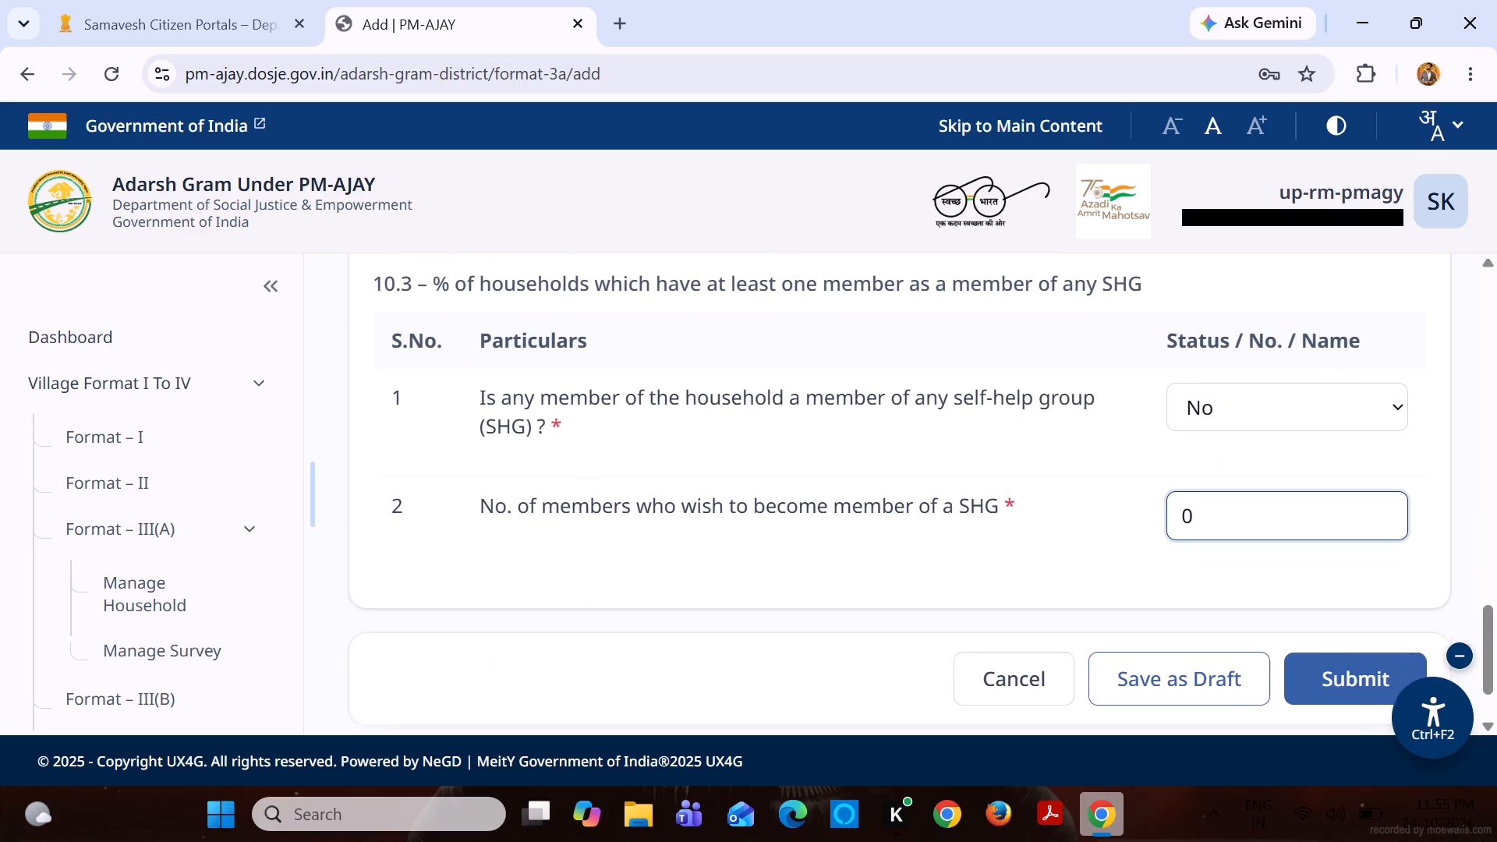
scroll(1237, 539, "down", 1)
left_click(1350, 563)
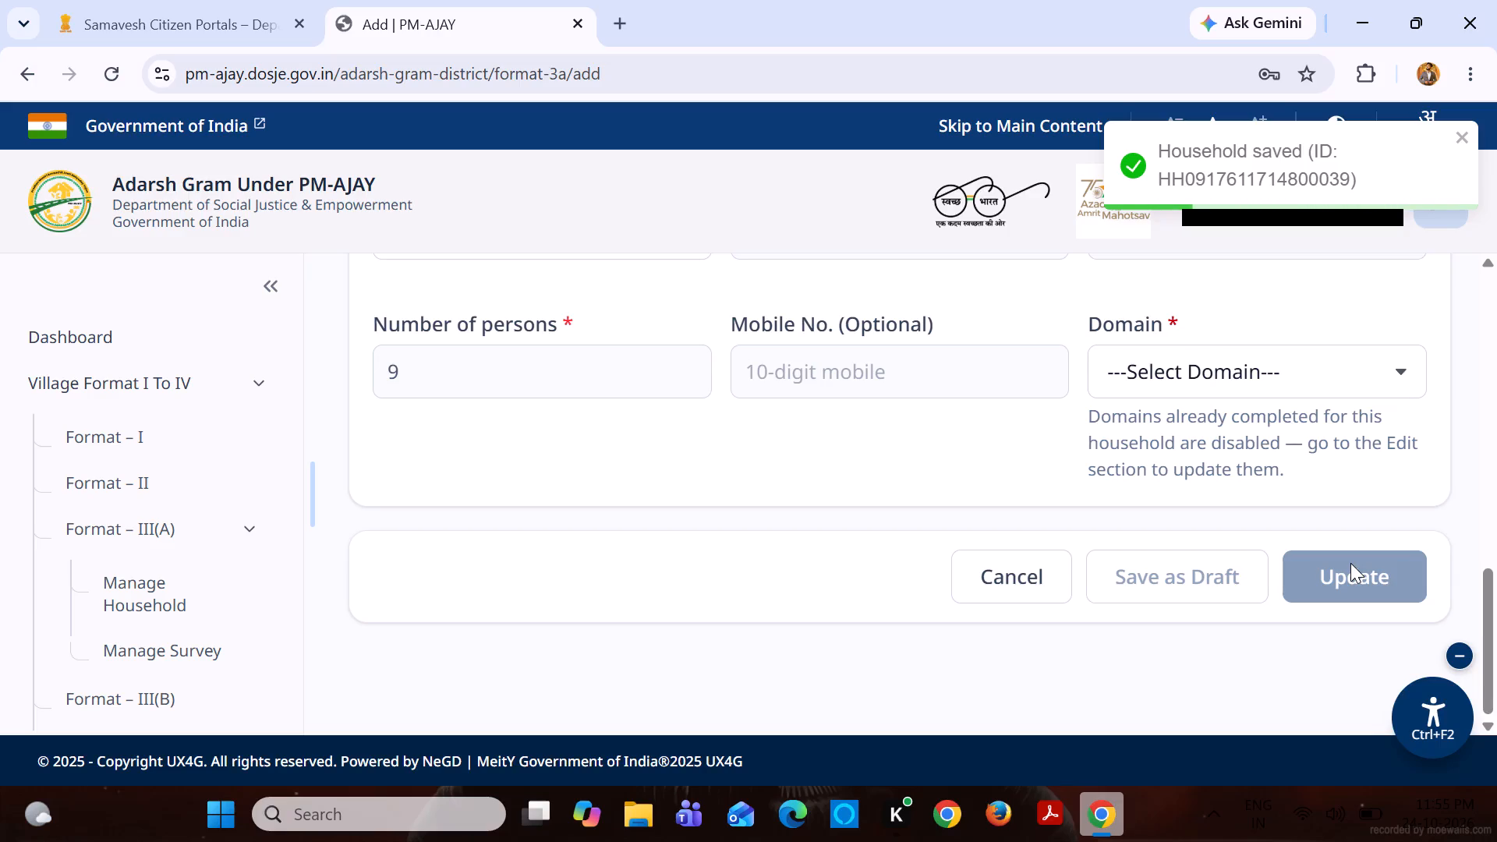
left_click(1283, 388)
scroll(1202, 564, "down", 9)
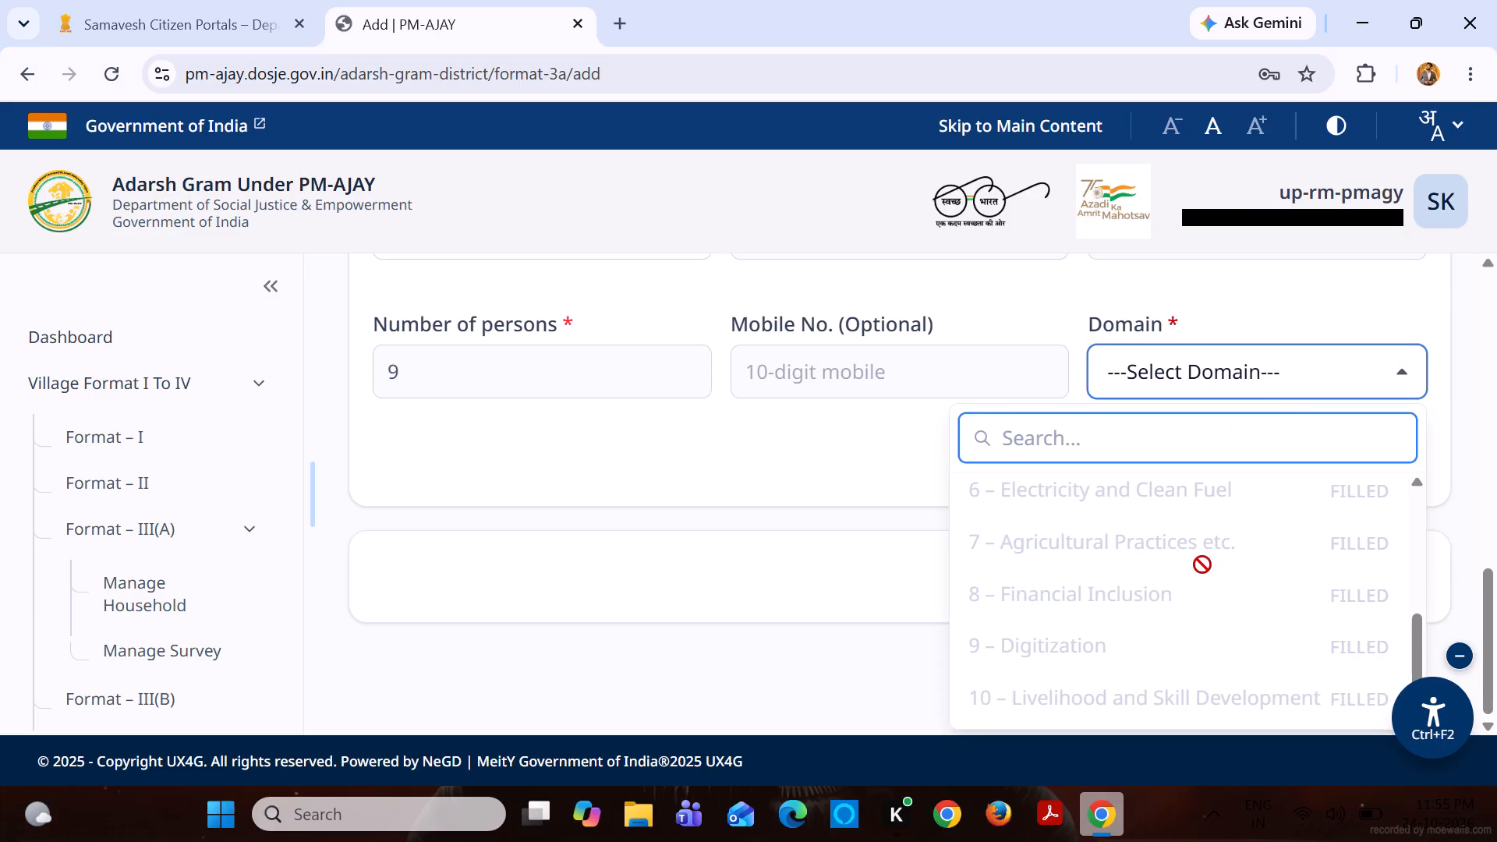
Start a new household record with block Shahabad, gram panchayat Husainganj and village Sujatganj.
left_click(196, 610)
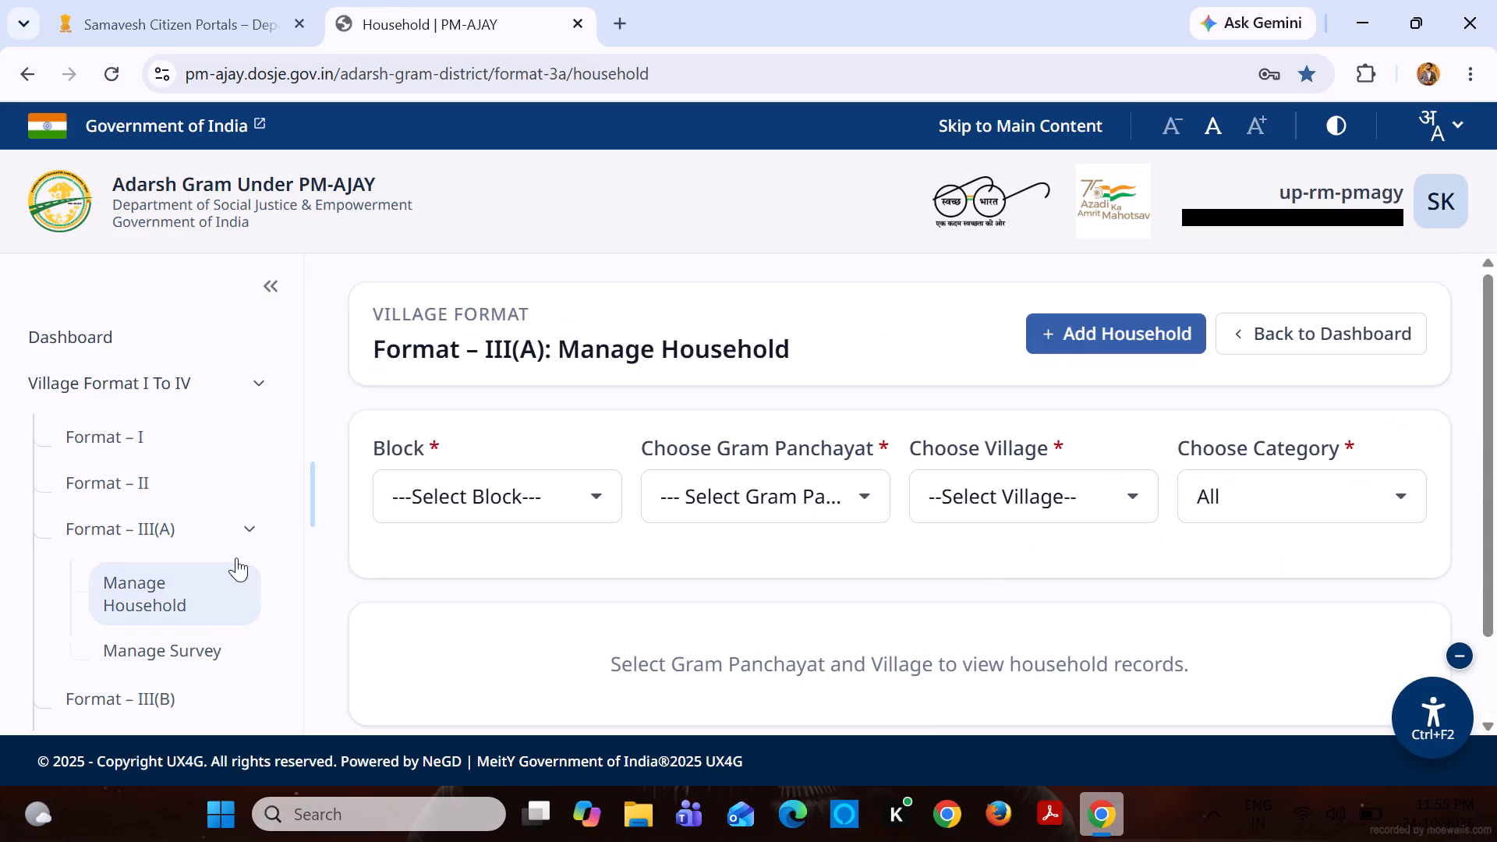
left_click(1077, 323)
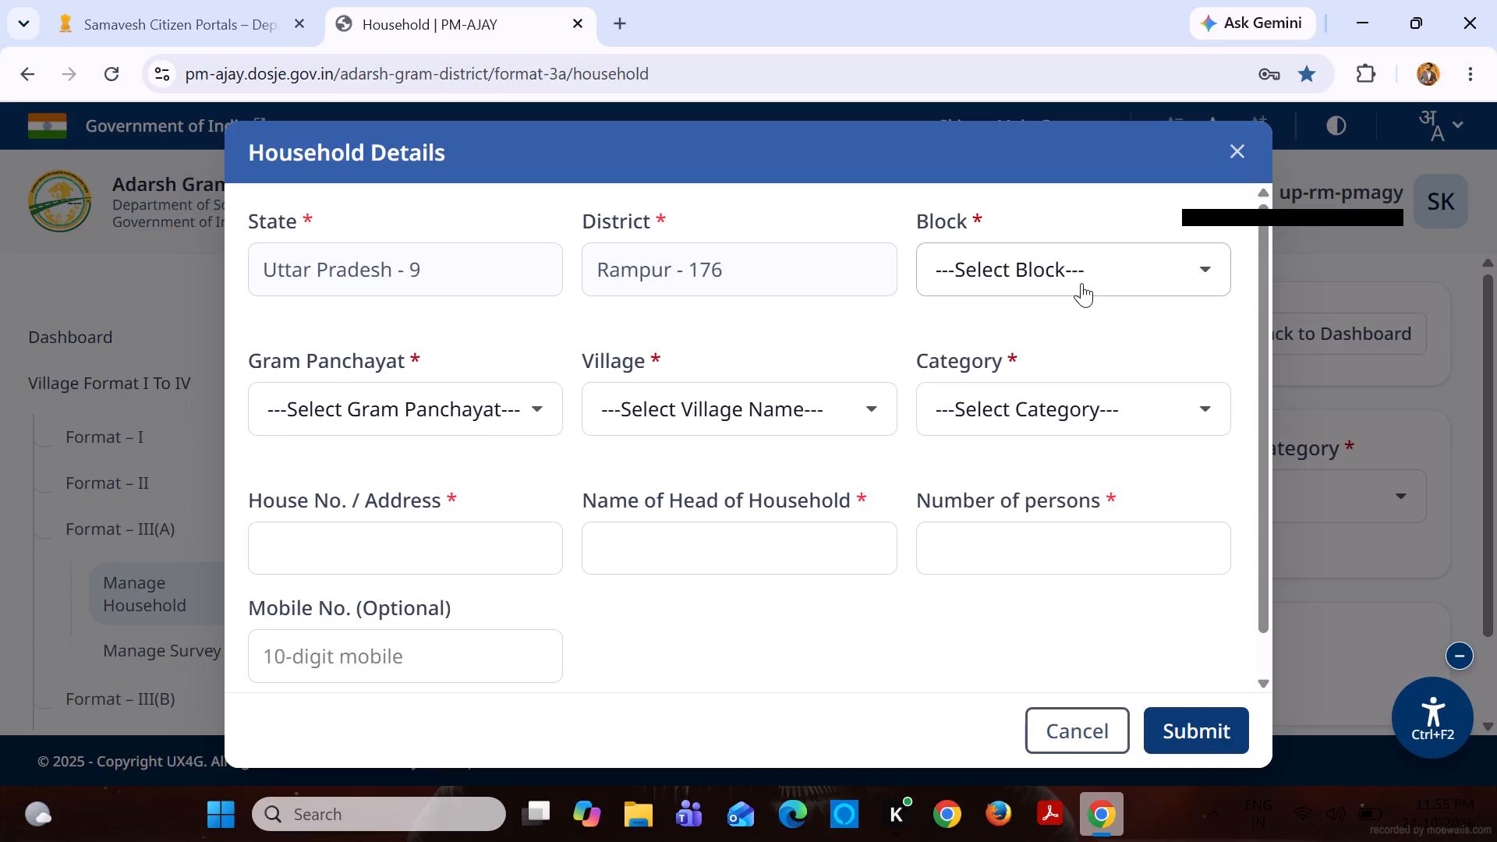
left_click(1081, 283)
left_click(987, 634)
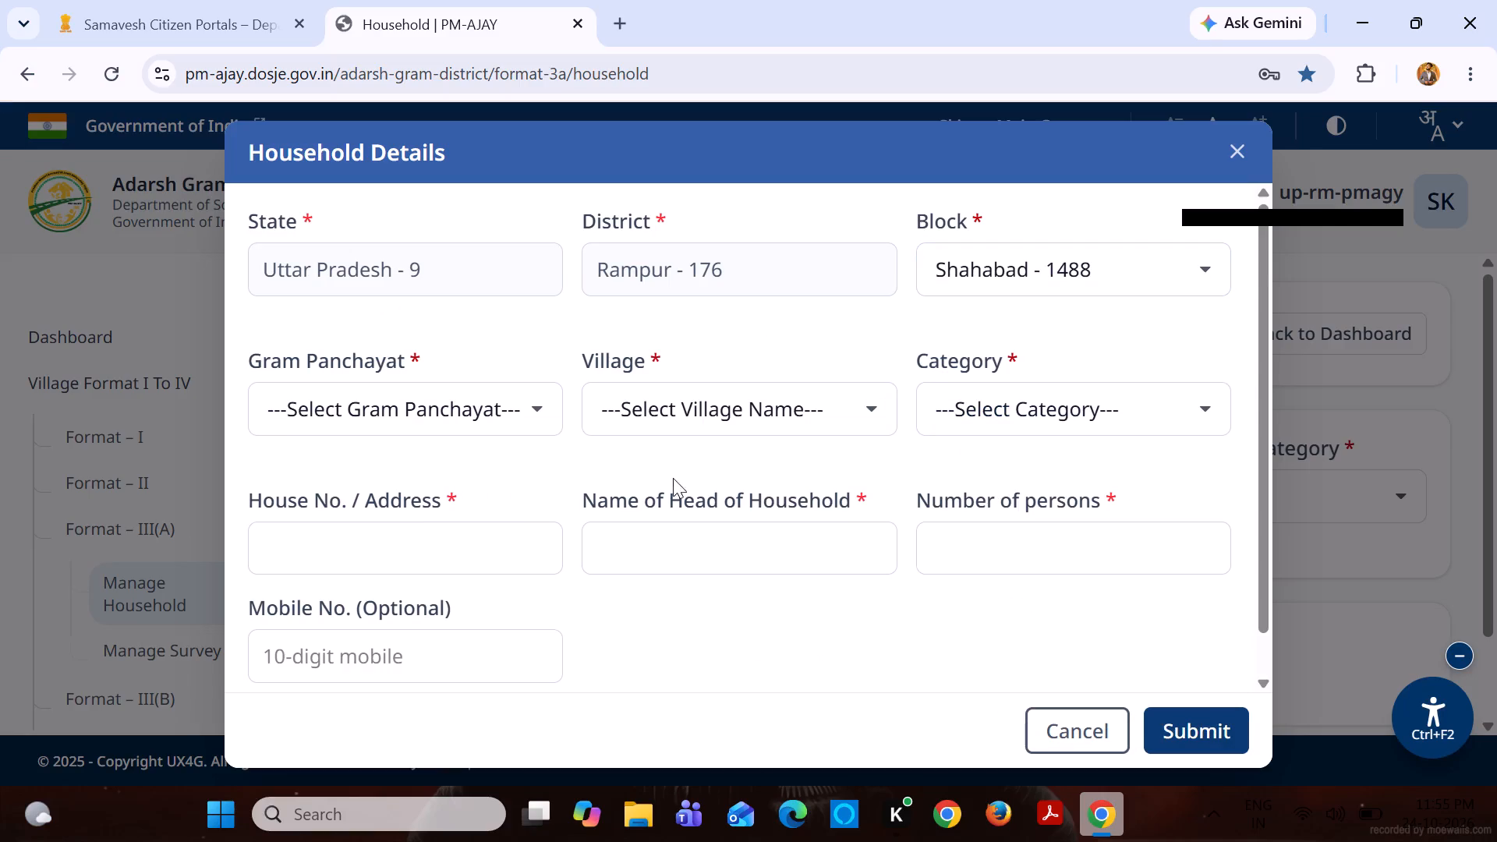
left_click(470, 411)
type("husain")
left_click(356, 549)
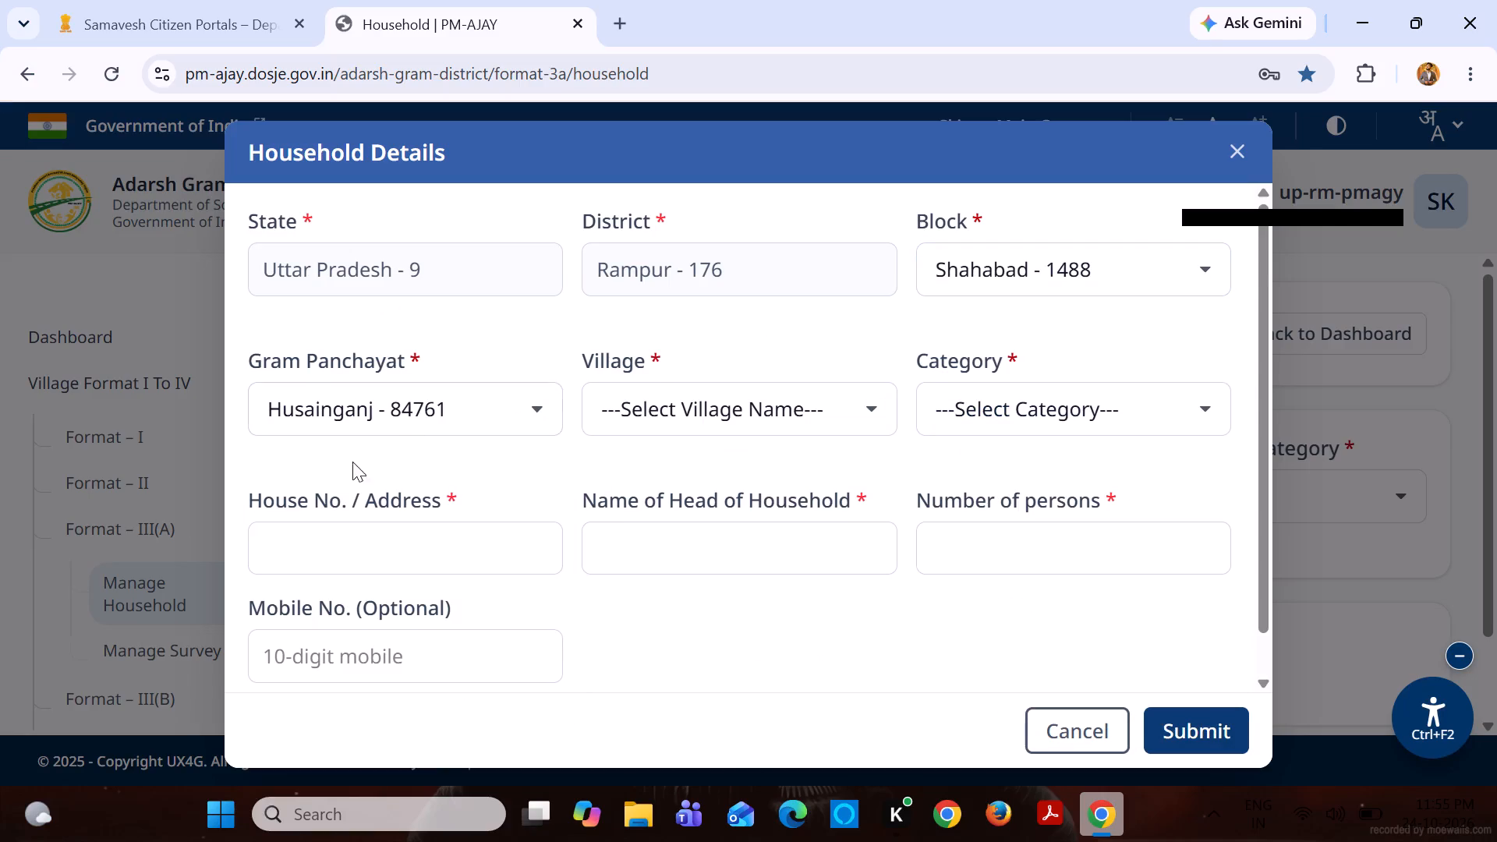
left_click(688, 394)
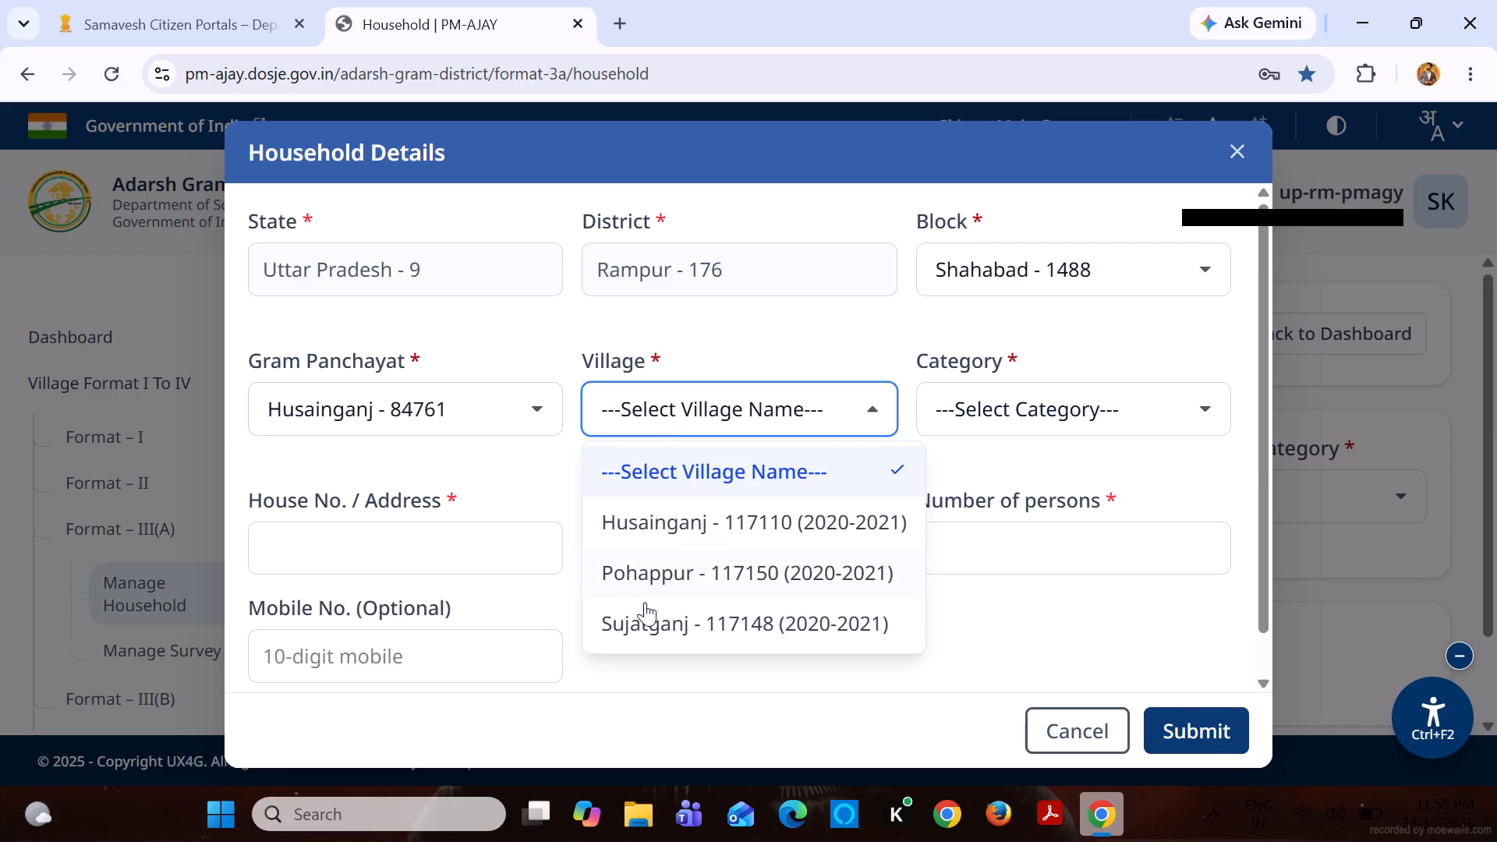
left_click(645, 617)
Set category SC, house number 39, the head of household's name and 4 persons, and submit the household details.
left_click(1003, 423)
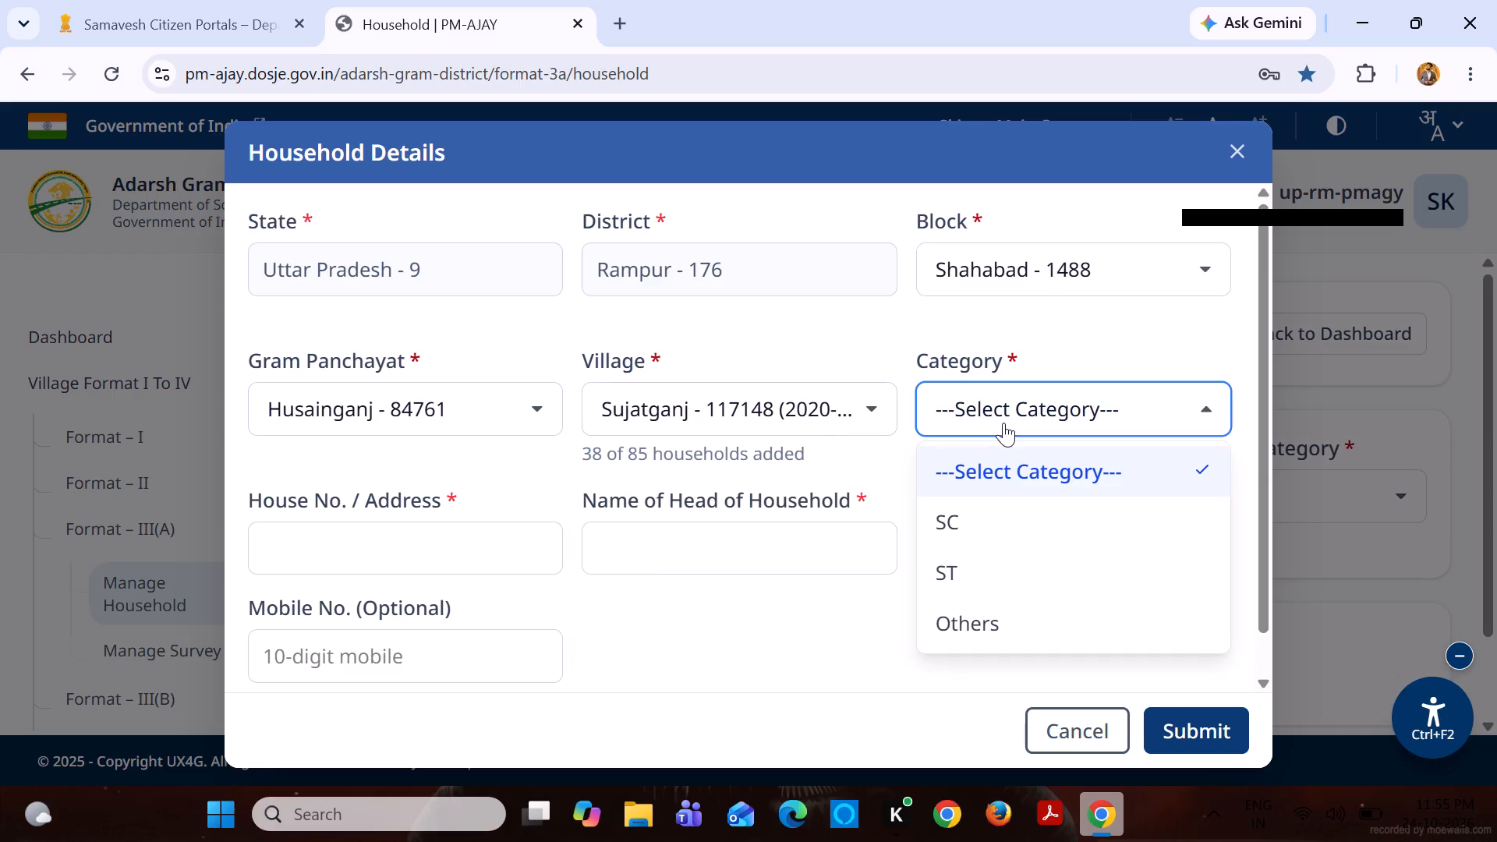
left_click(981, 518)
left_click(363, 557)
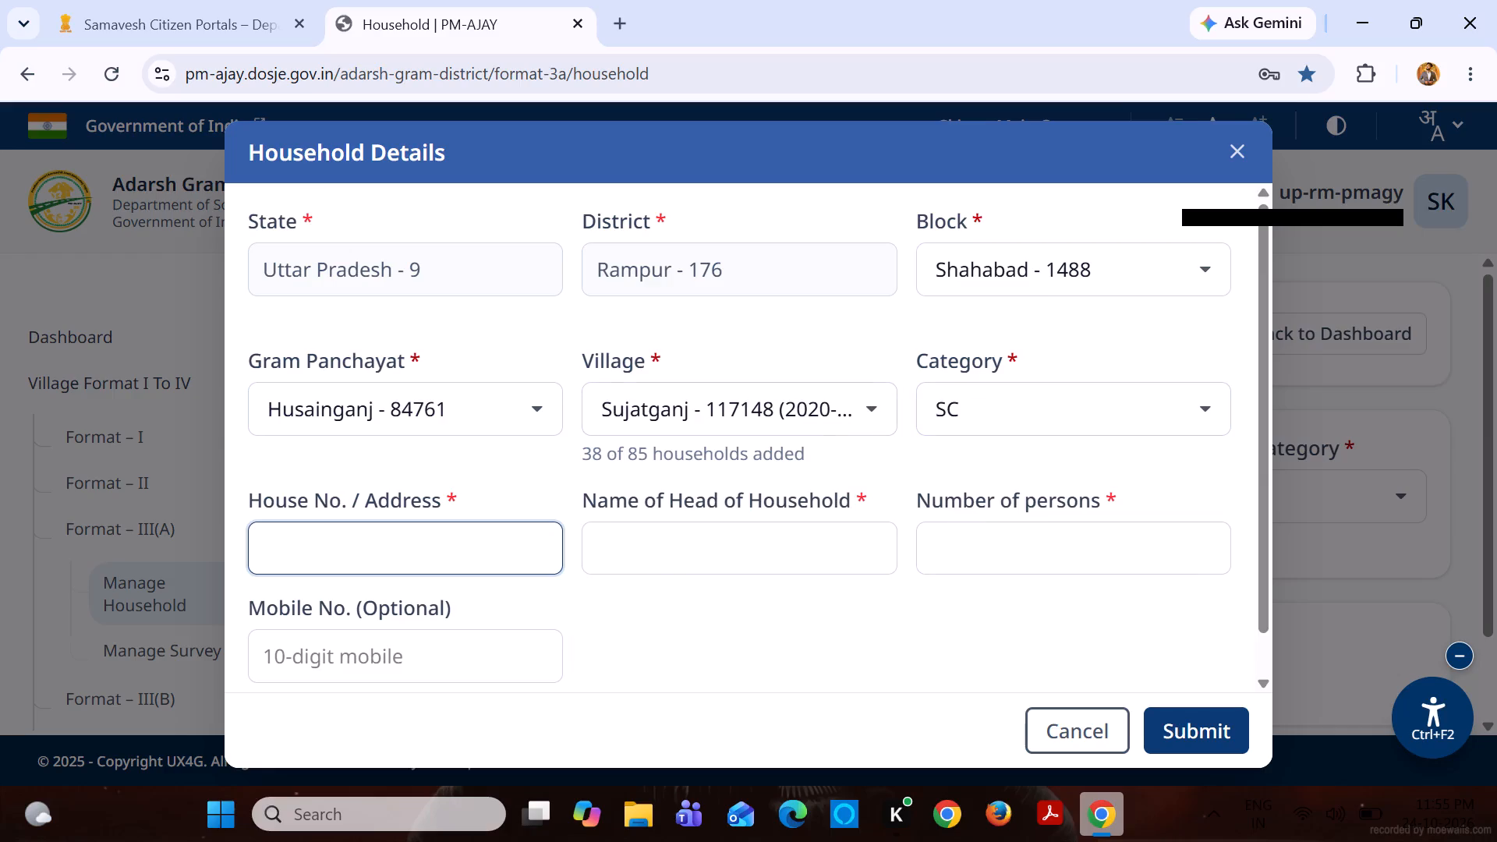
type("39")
left_click(668, 568)
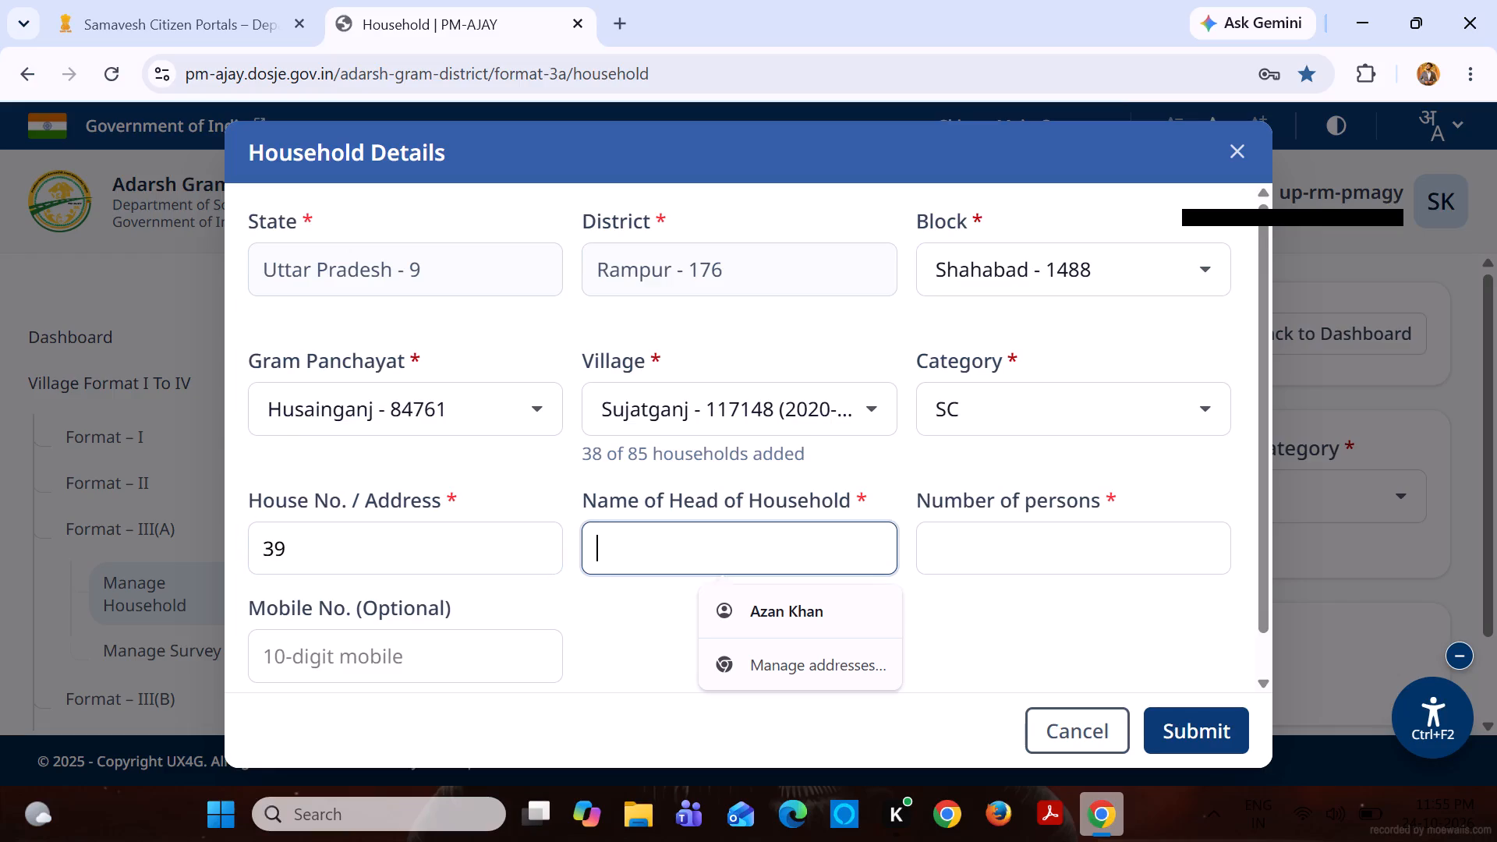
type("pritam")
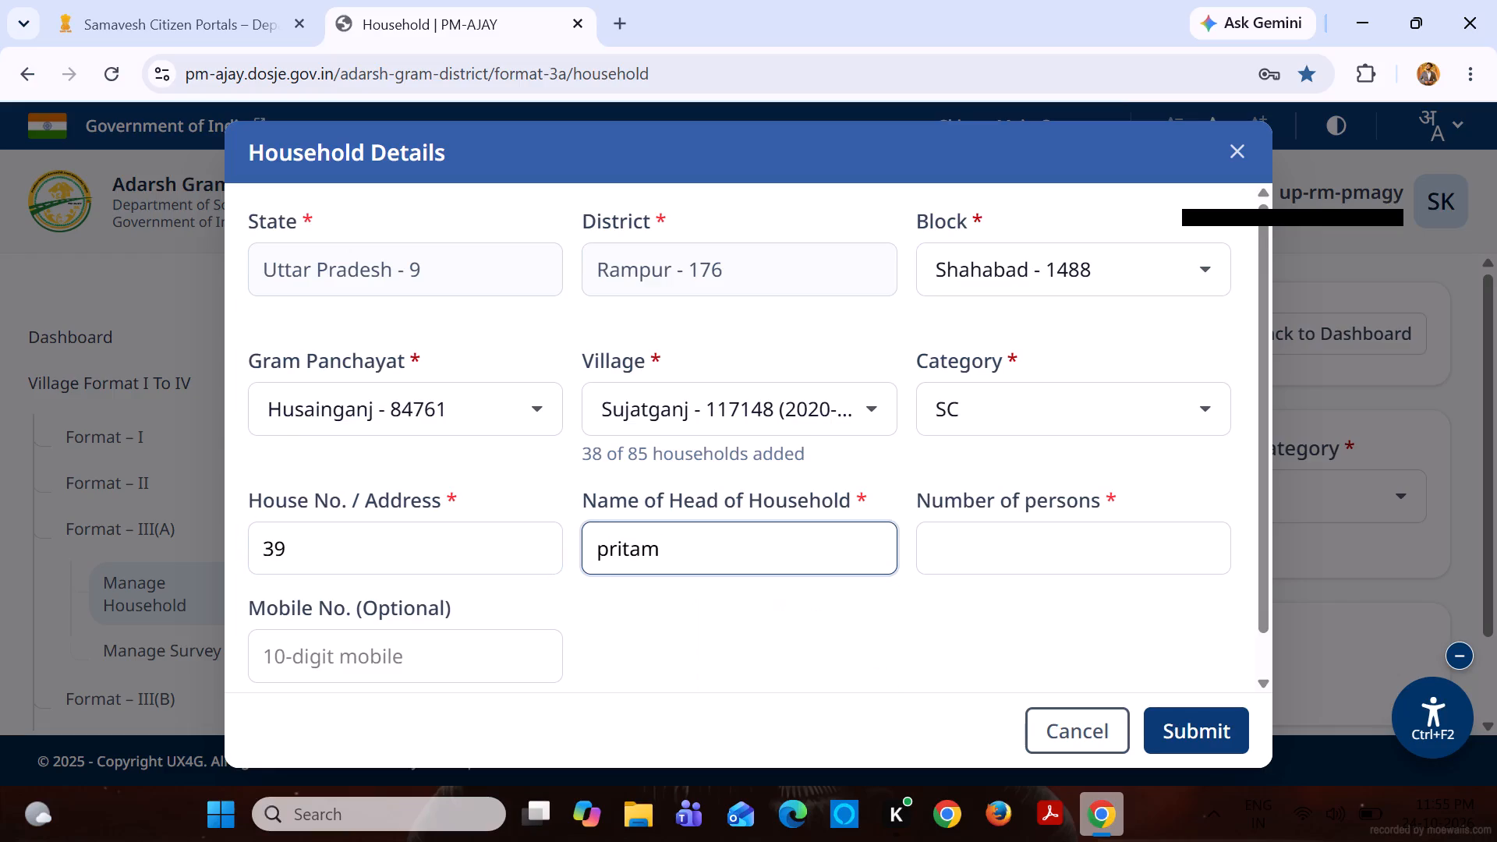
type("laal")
left_click(1015, 553)
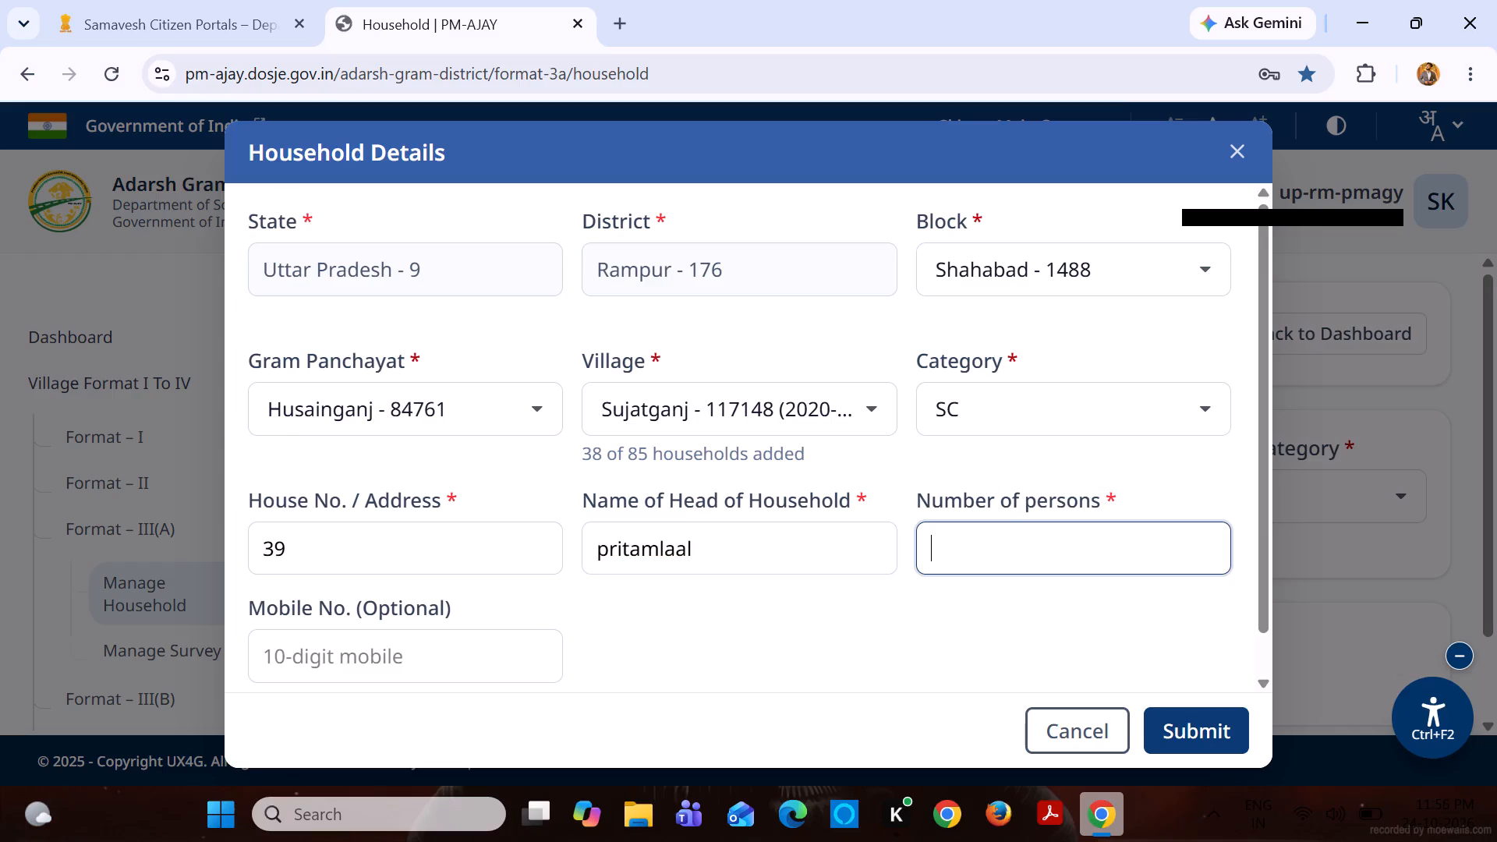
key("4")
left_click(1216, 726)
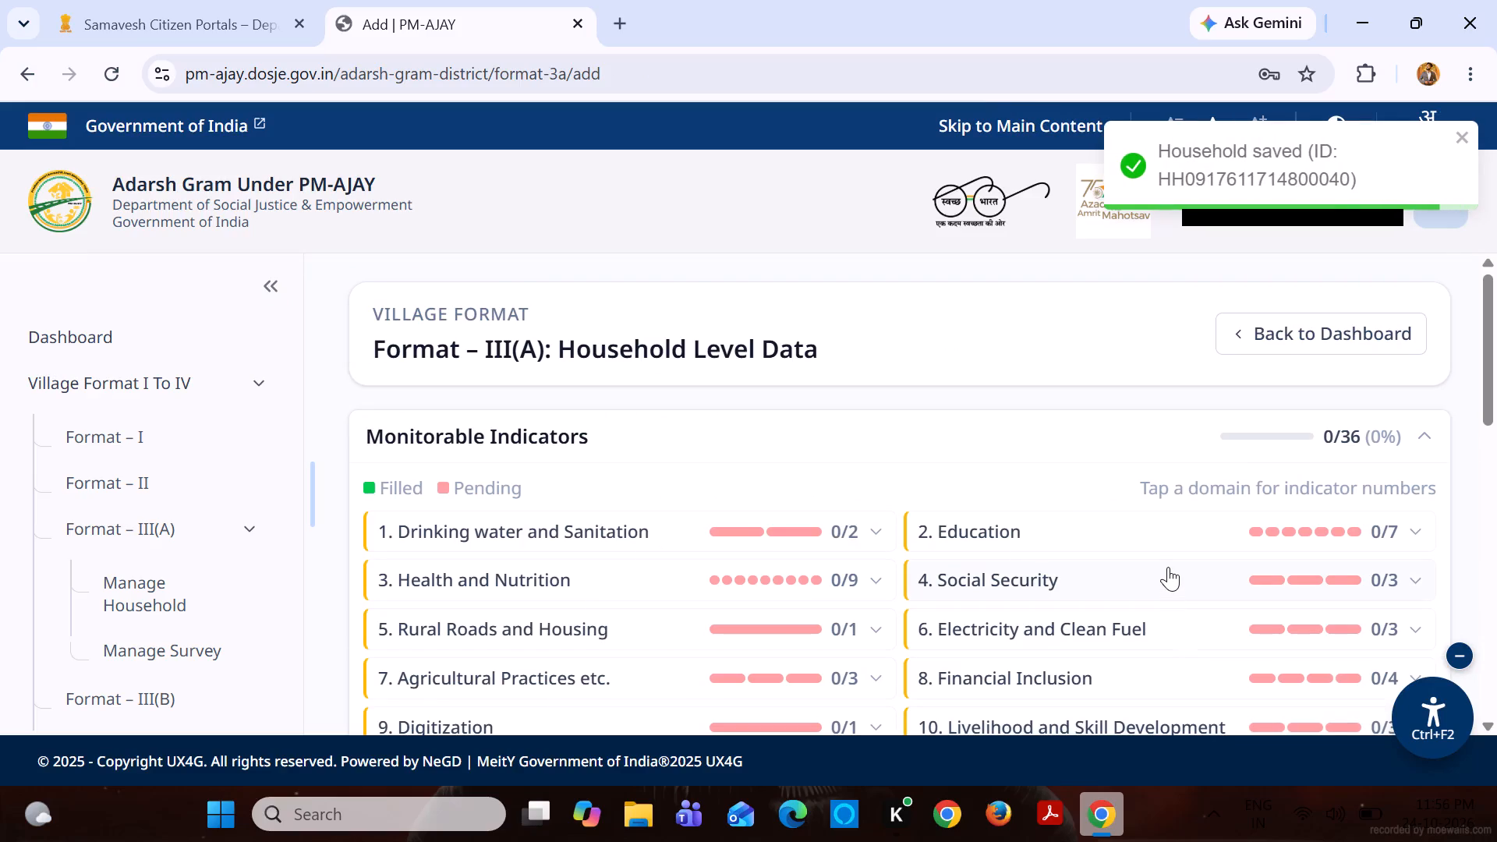
Select domain 1 – Drinking water and Sanitation, answer Yes to having an IHHL, answer the open defecation question, and submit the domain.
scroll(1168, 567, "down", 6)
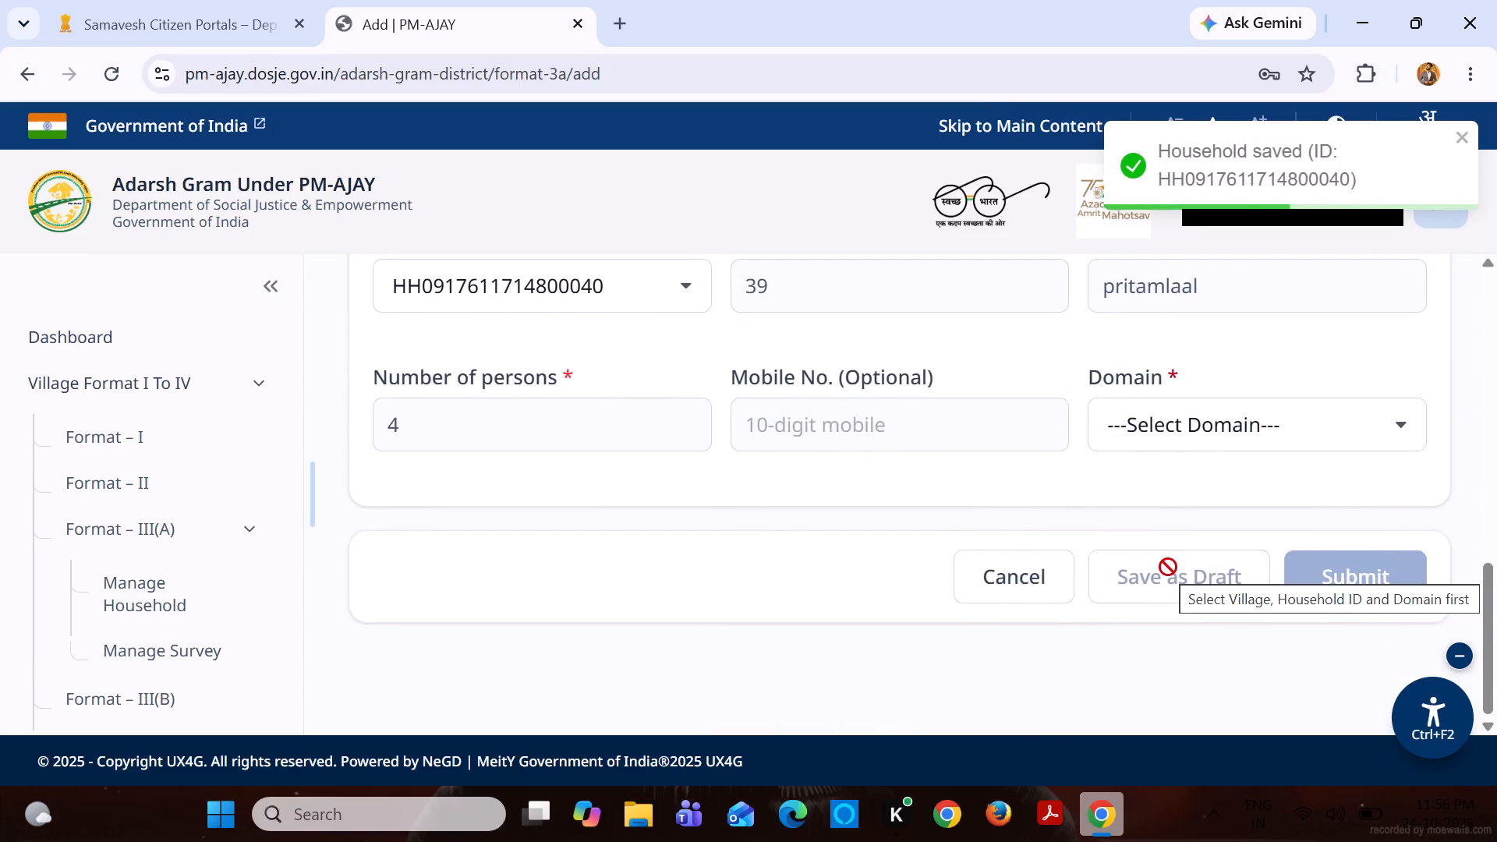
left_click(1300, 432)
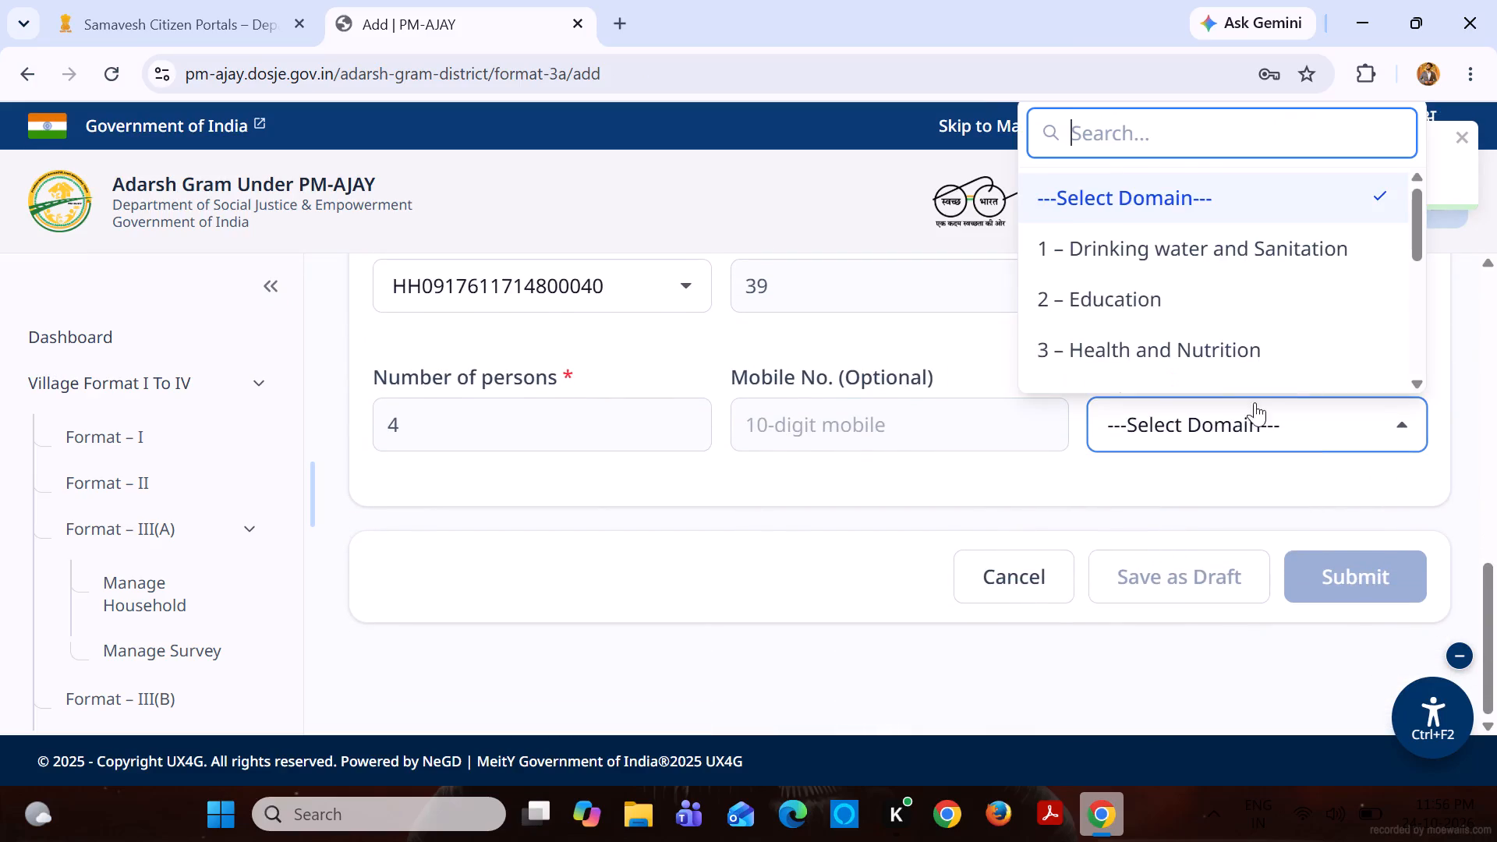
left_click(1178, 213)
scroll(1244, 453, "down", 1)
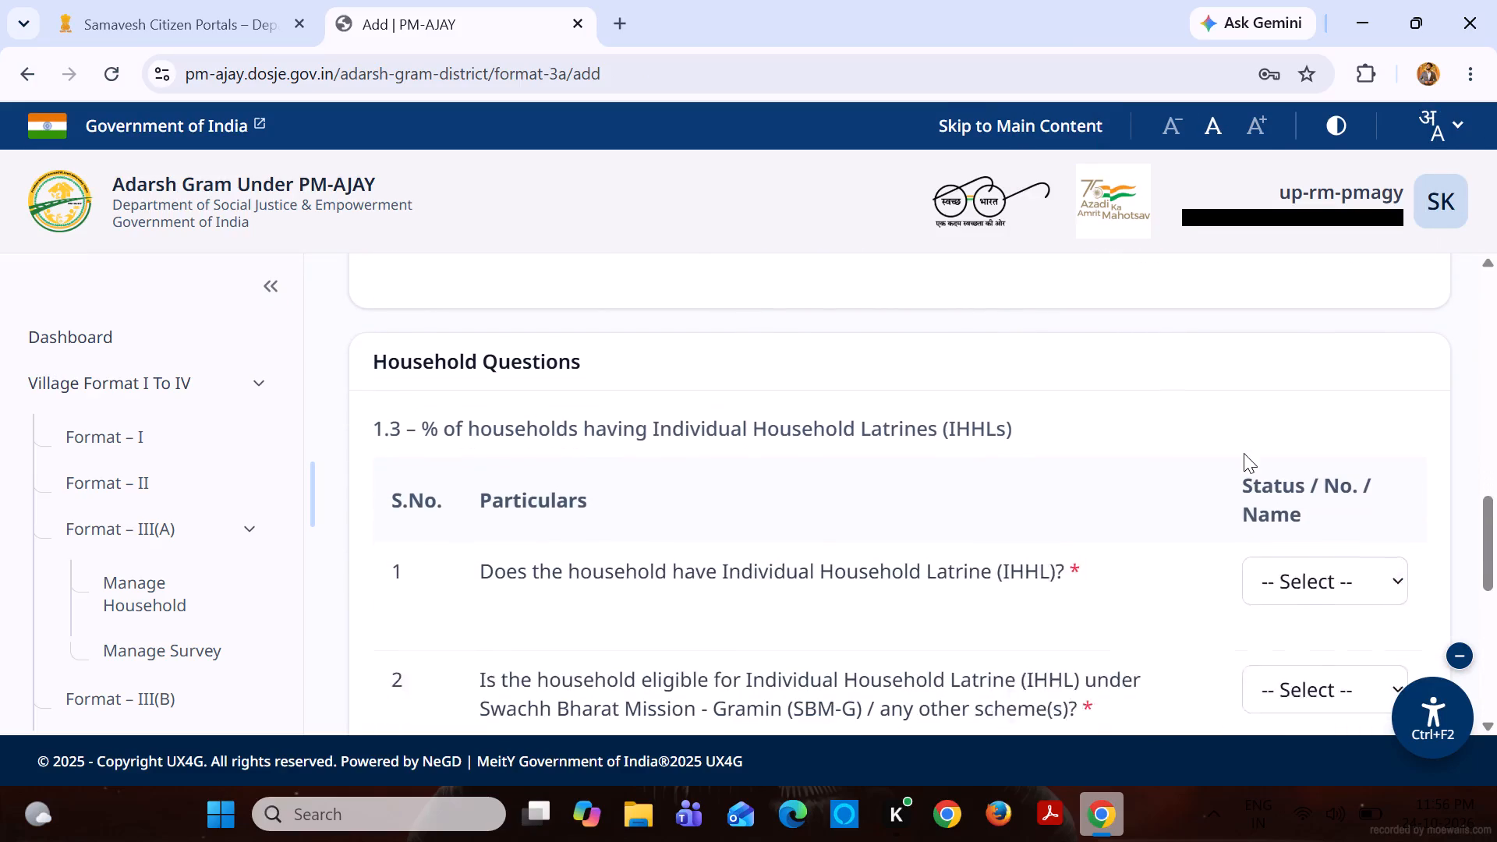
scroll(1244, 453, "down", 1)
left_click(1347, 557)
left_click(1295, 616)
scroll(1295, 616, "down", 1)
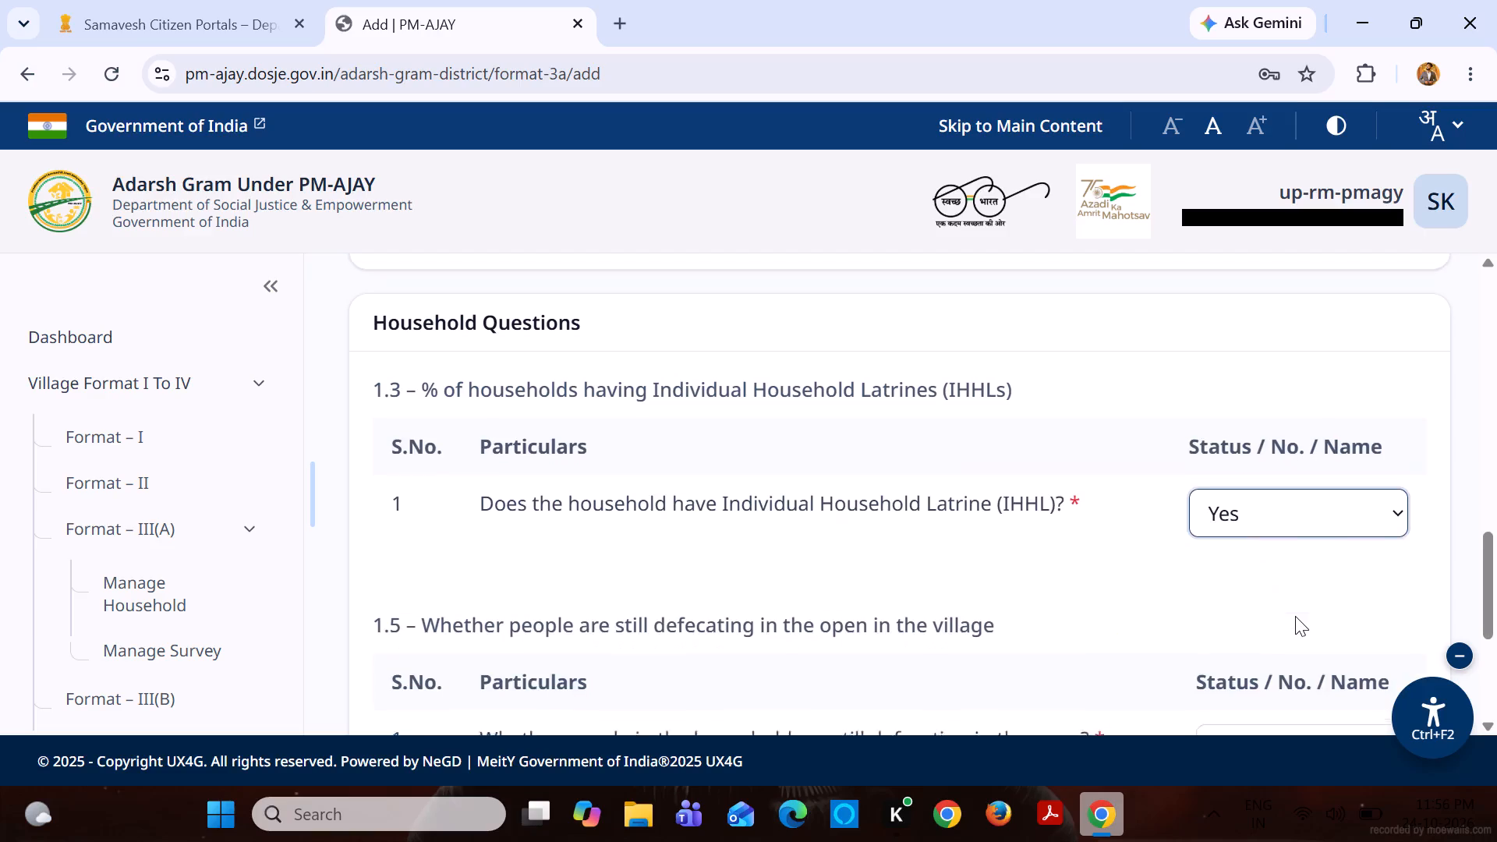
scroll(1295, 616, "down", 6)
left_click(1374, 464)
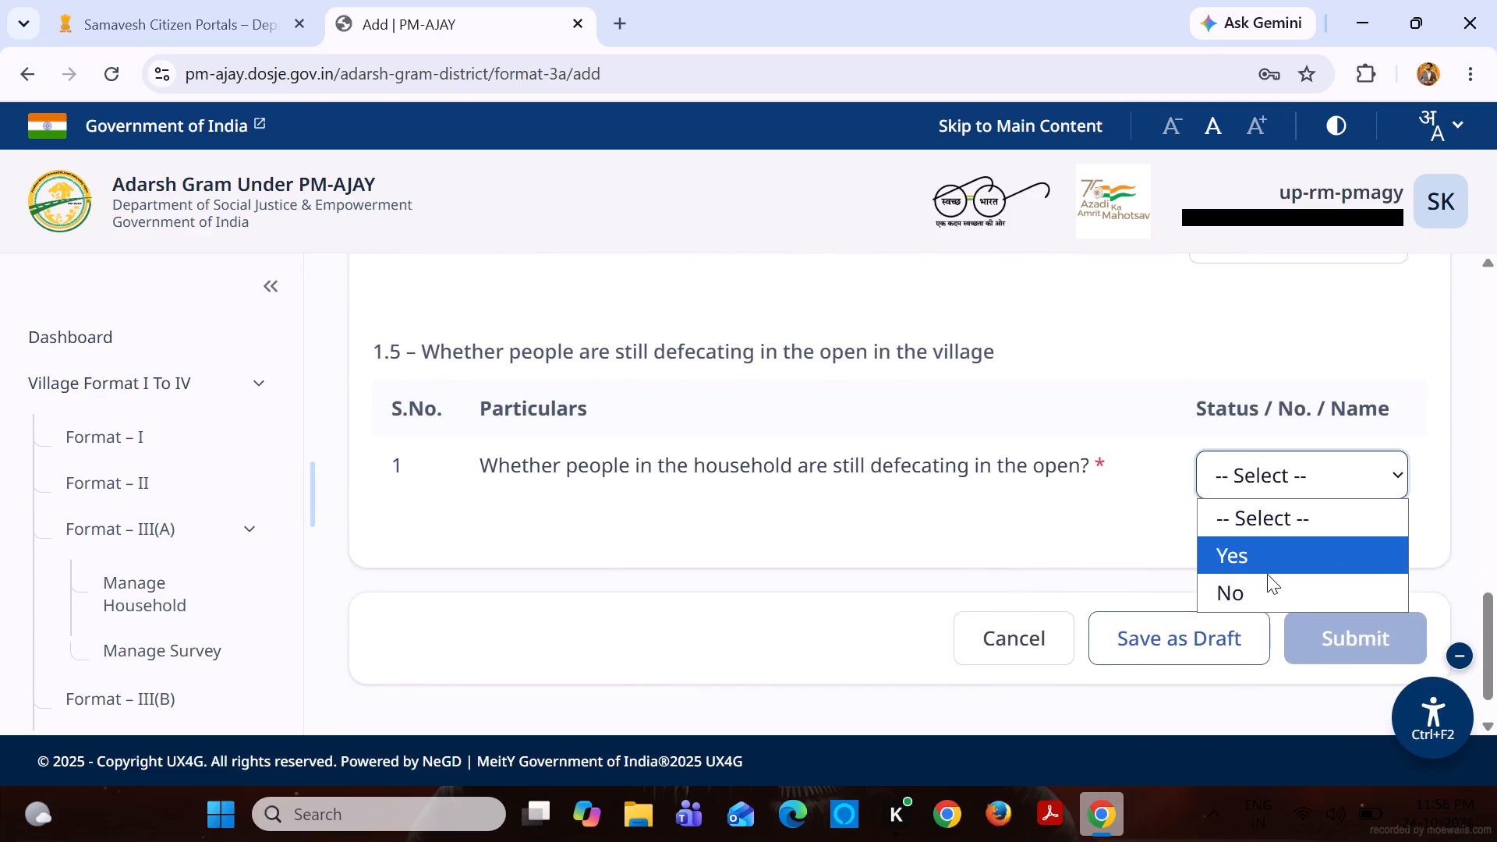
left_click(1267, 574)
left_click(1325, 625)
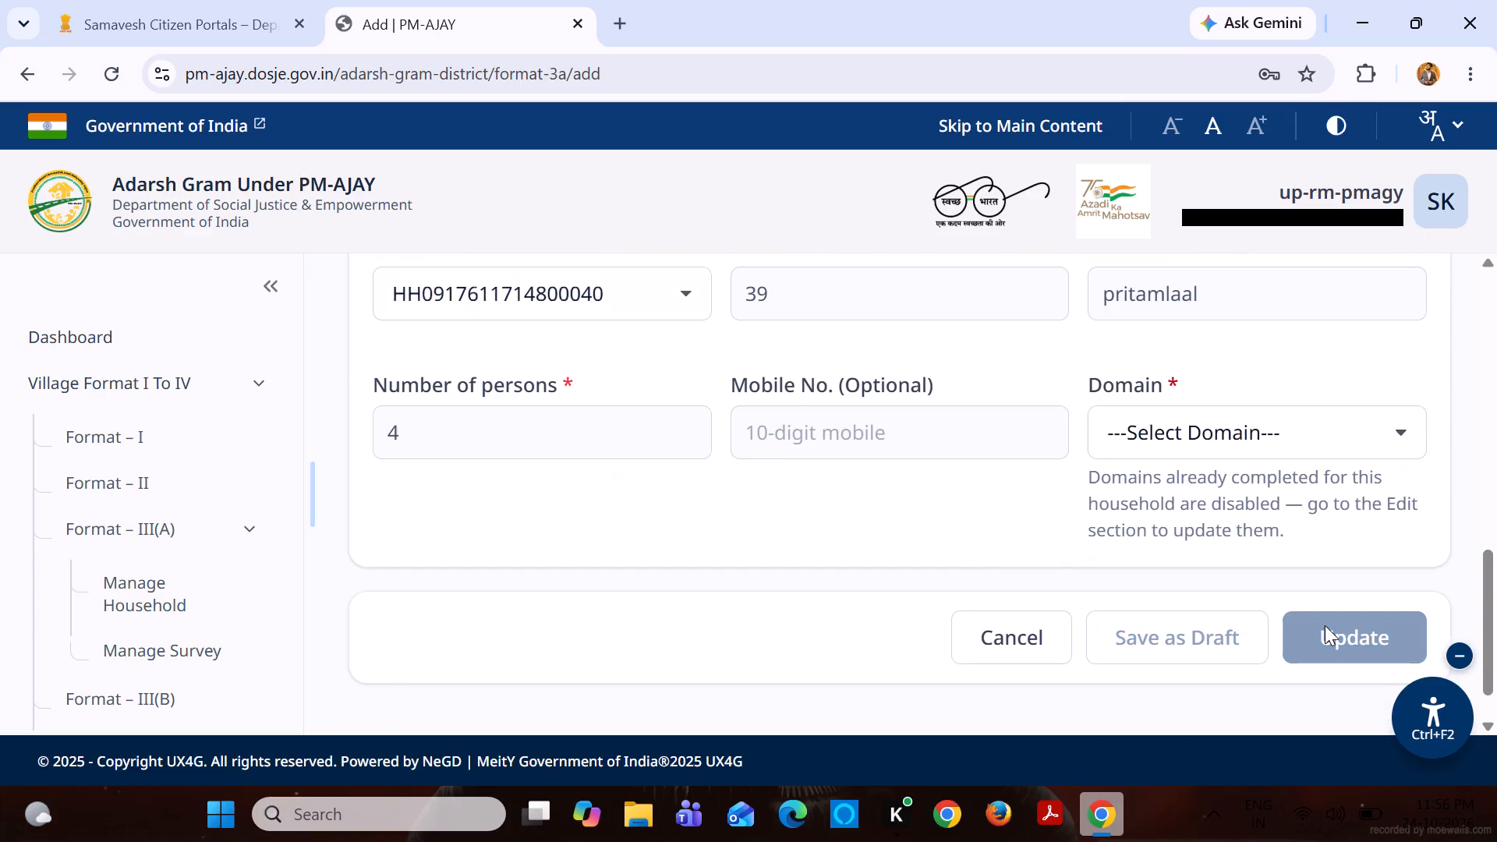
Select domain 2 – Education and enter 2 children aged 6-10 years, with 2 attending primary school.
left_click(1341, 427)
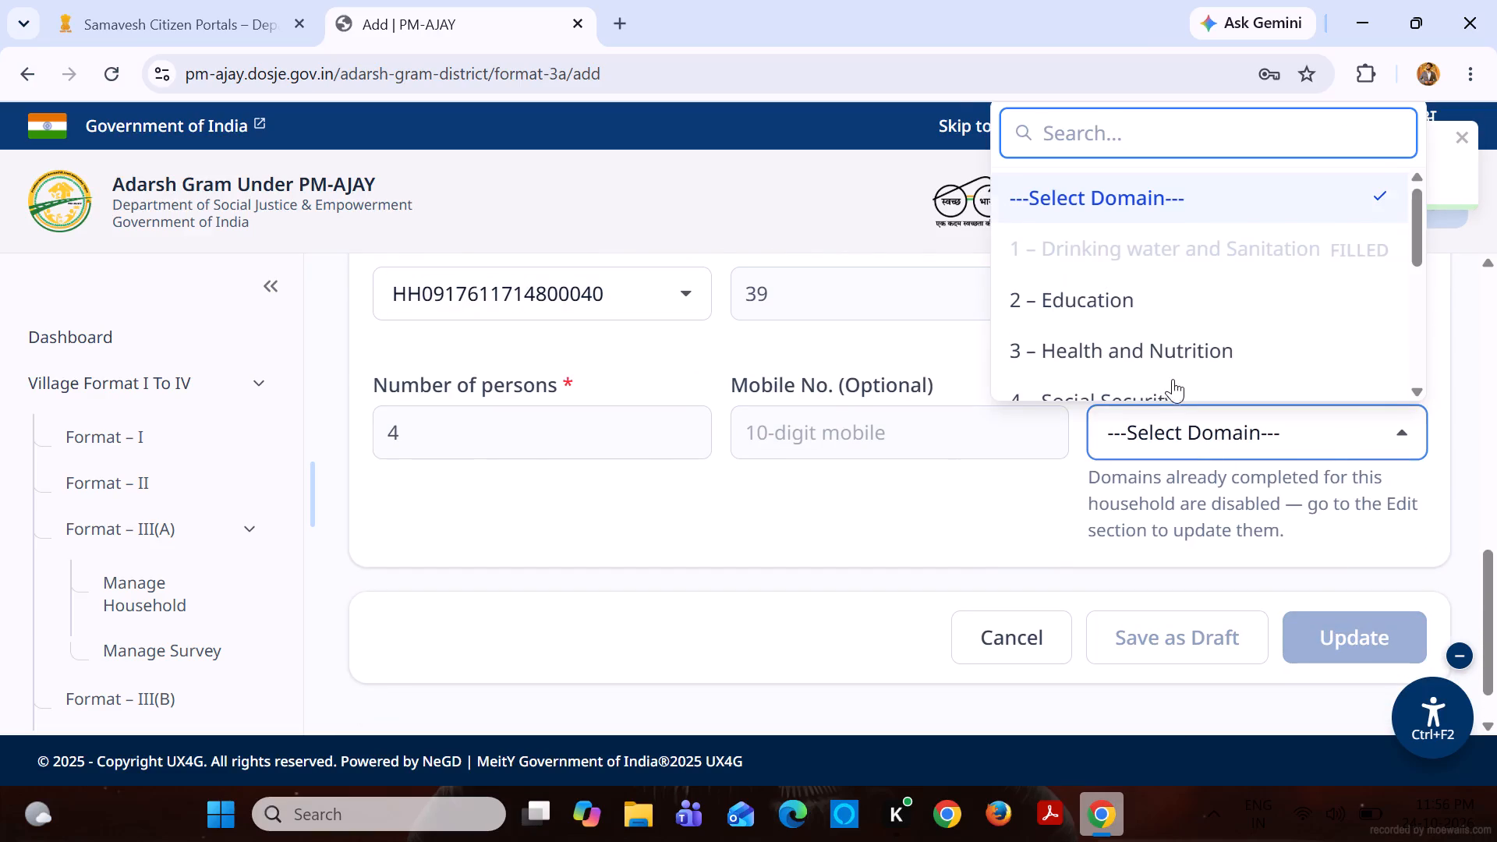
left_click(1131, 273)
scroll(1152, 486, "down", 2)
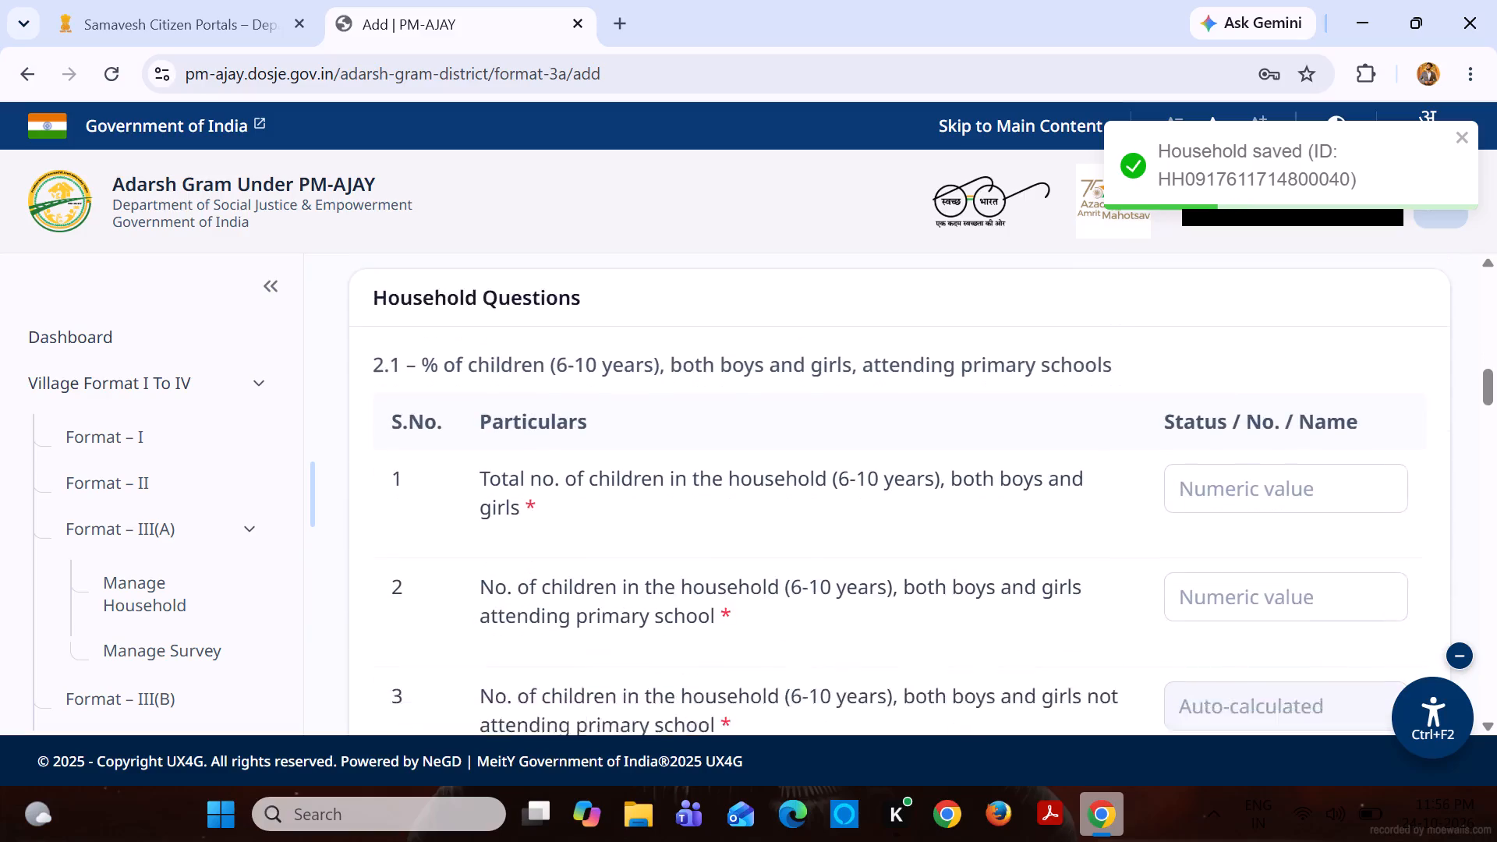
scroll(1152, 486, "down", 2)
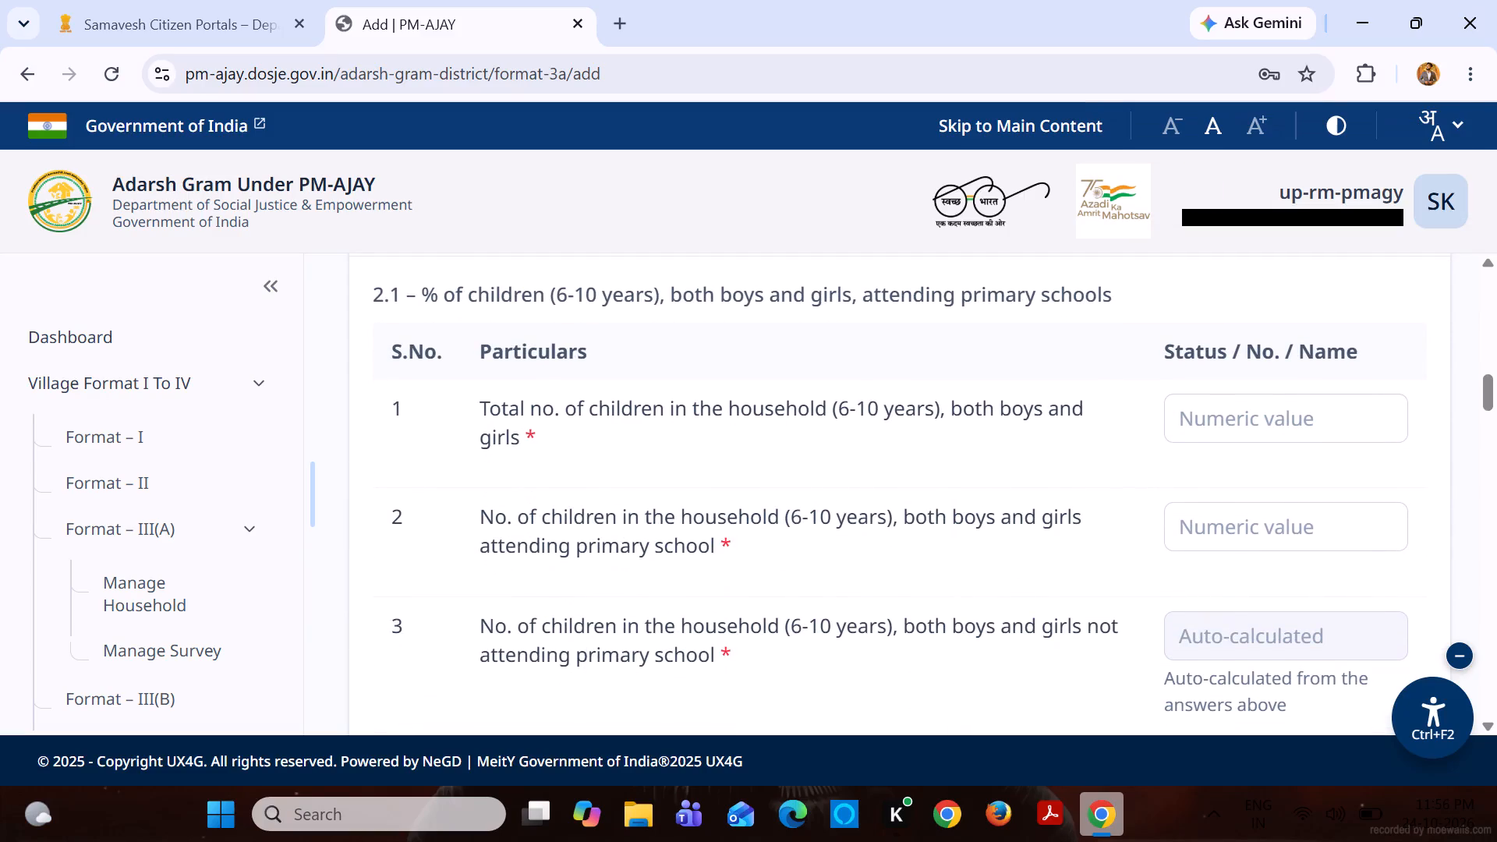
left_click(1218, 424)
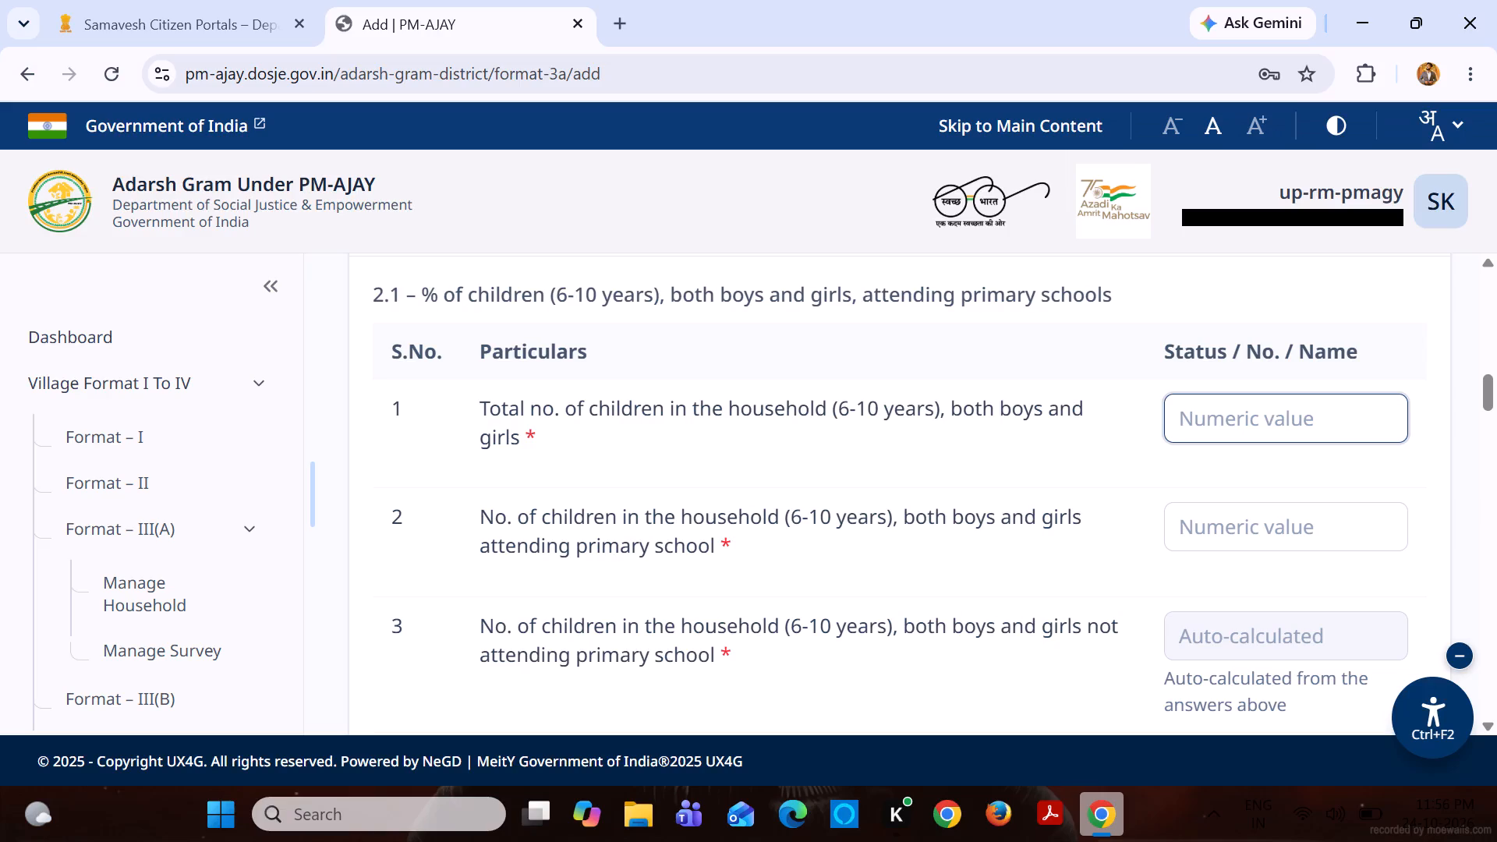
left_click(1218, 424)
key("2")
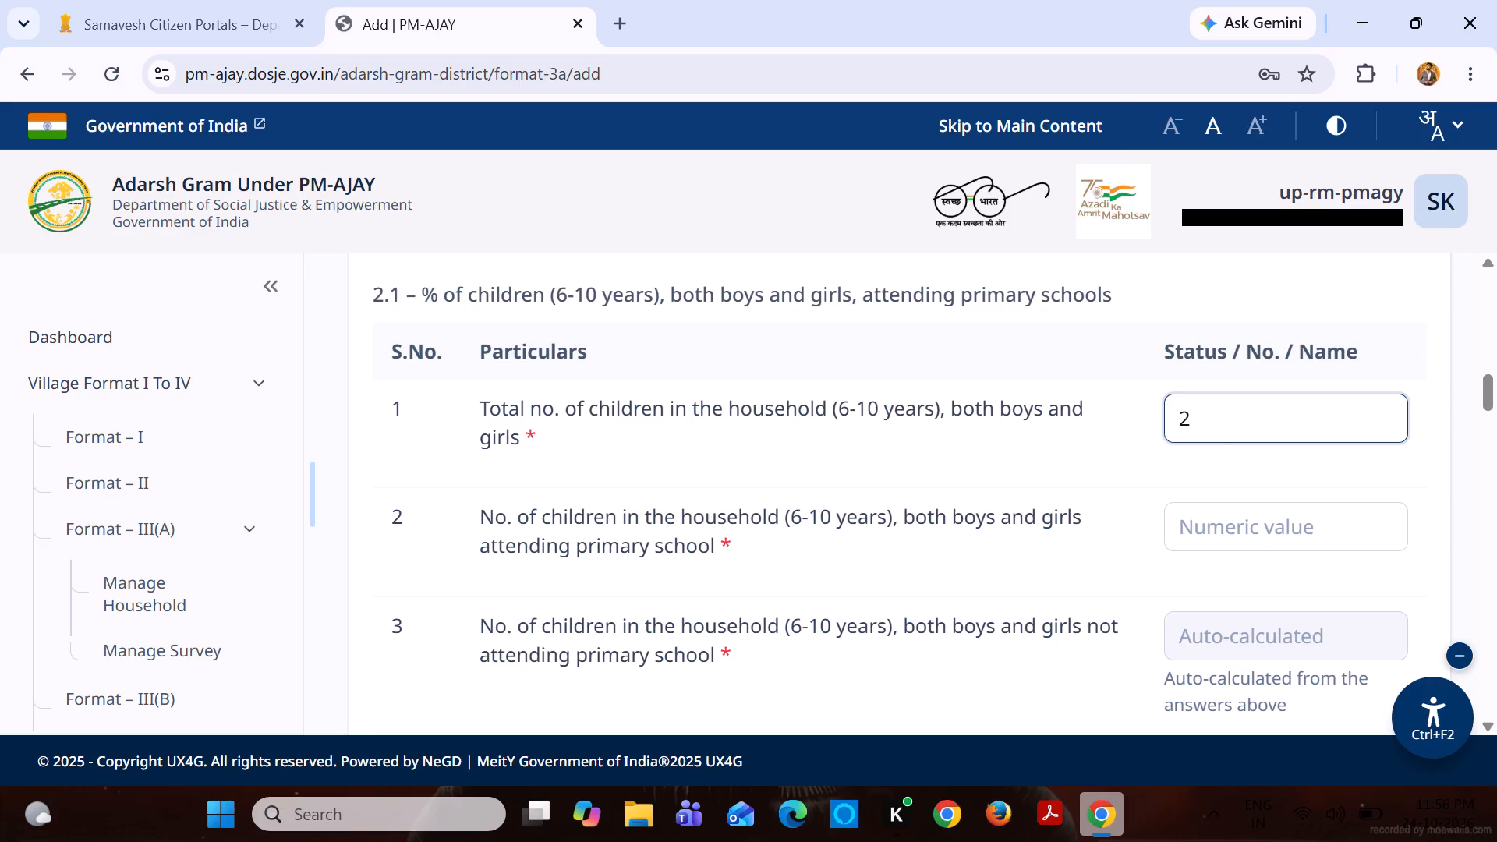
left_click(1199, 544)
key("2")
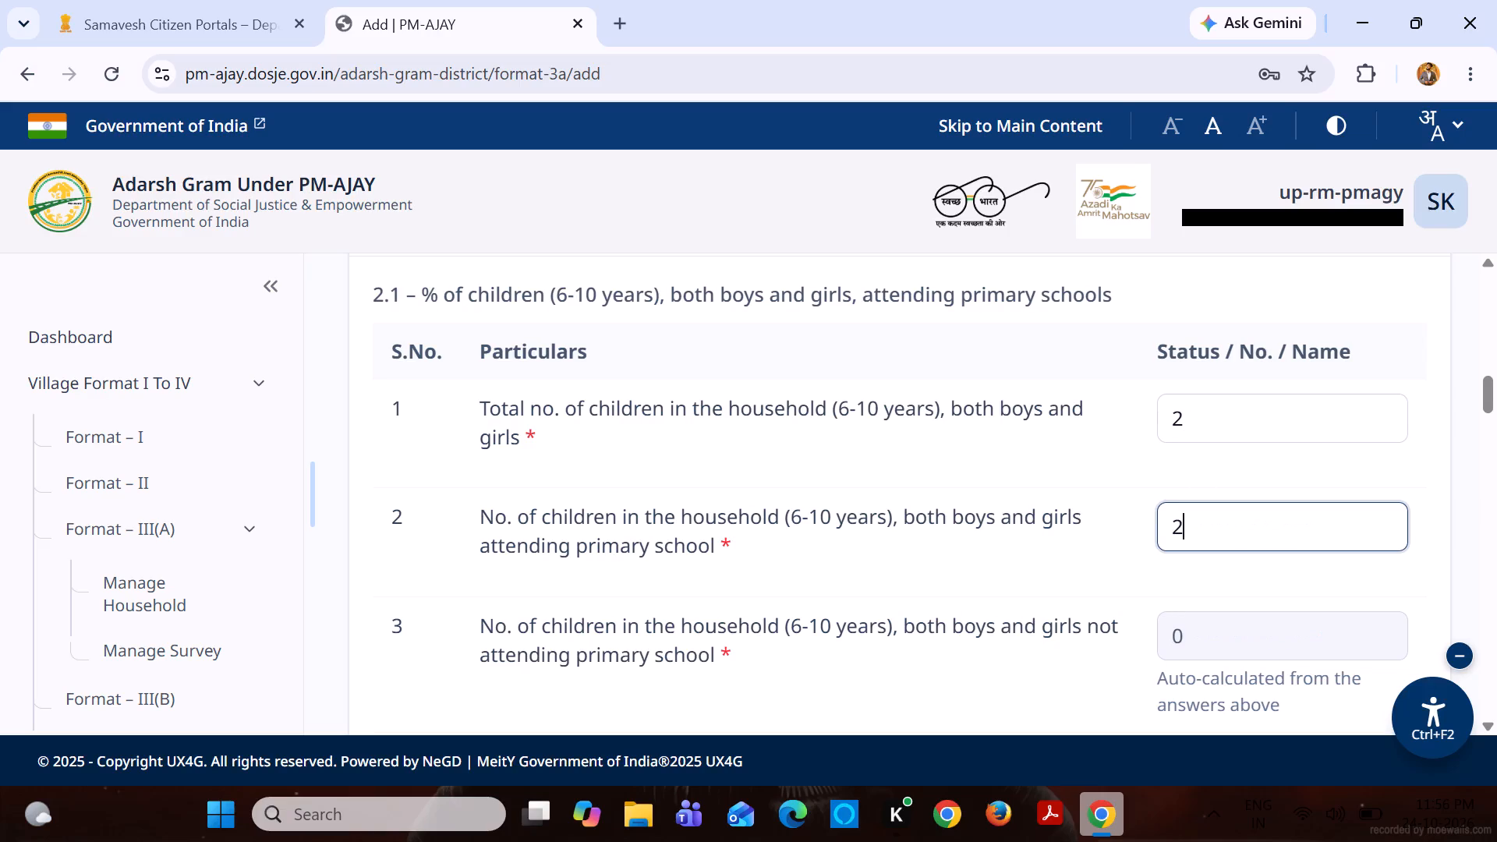
In 2.2 to 2.5, enter 0 children for the 11-13, 14-15, 16-17 and 18-23 years age groups.
scroll(1199, 544, "down", 5)
left_click(1244, 469)
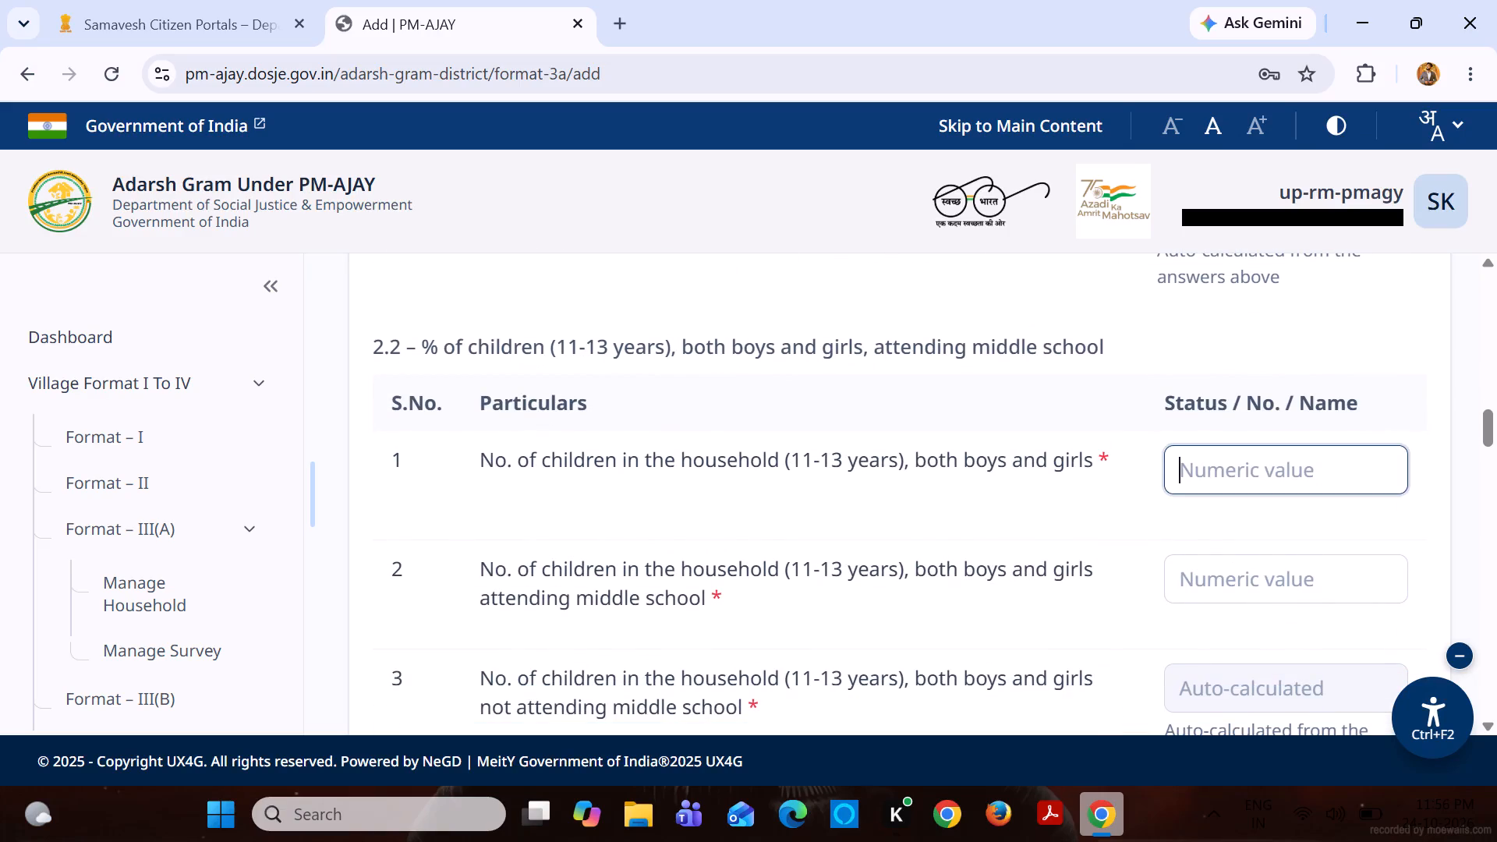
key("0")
scroll(1244, 469, "down", 2)
left_click(1251, 483)
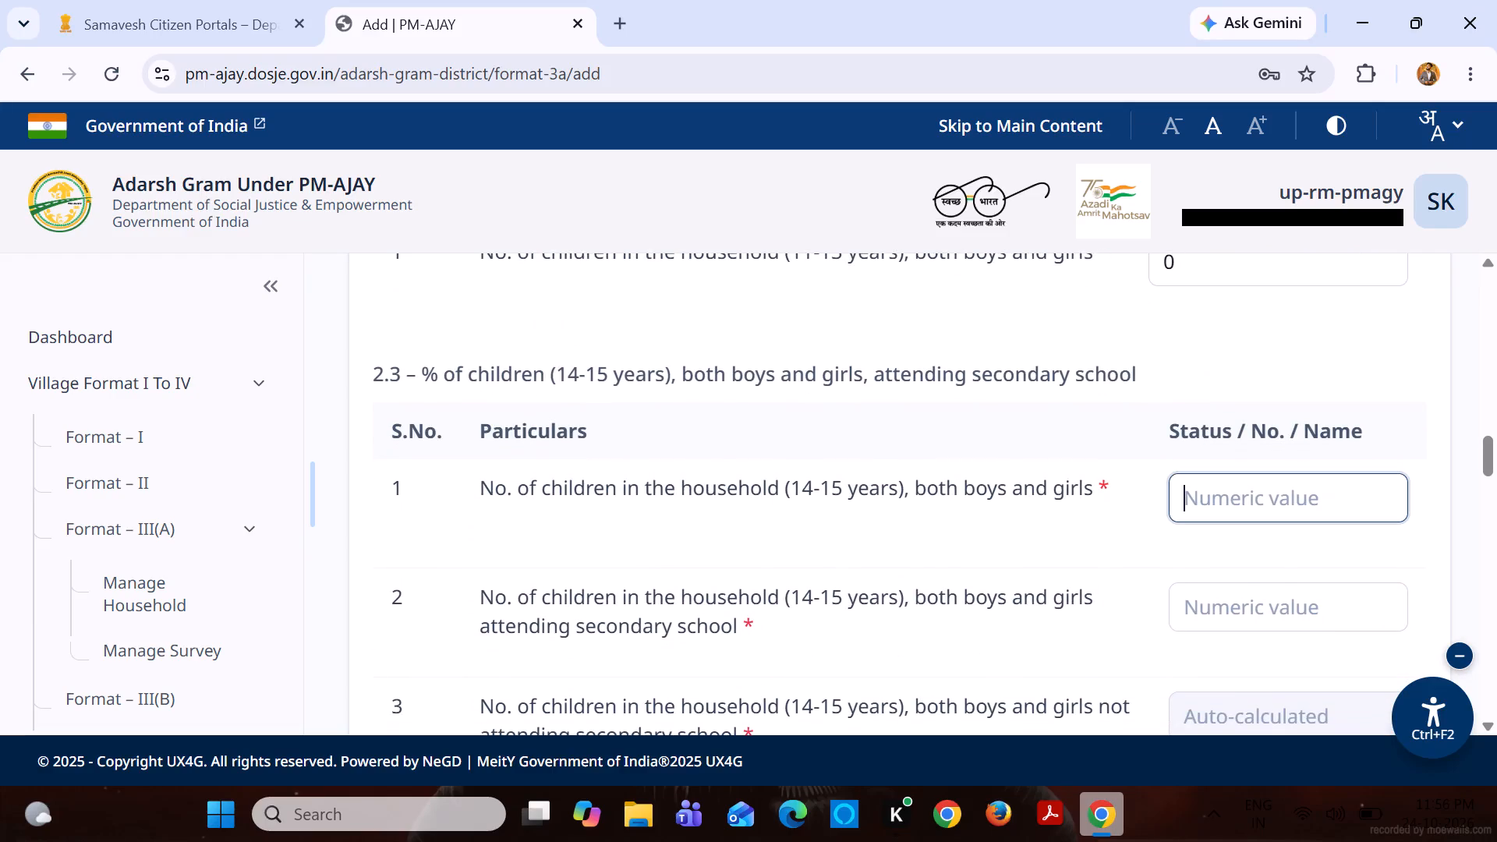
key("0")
scroll(1251, 483, "down", 2)
left_click(1262, 454)
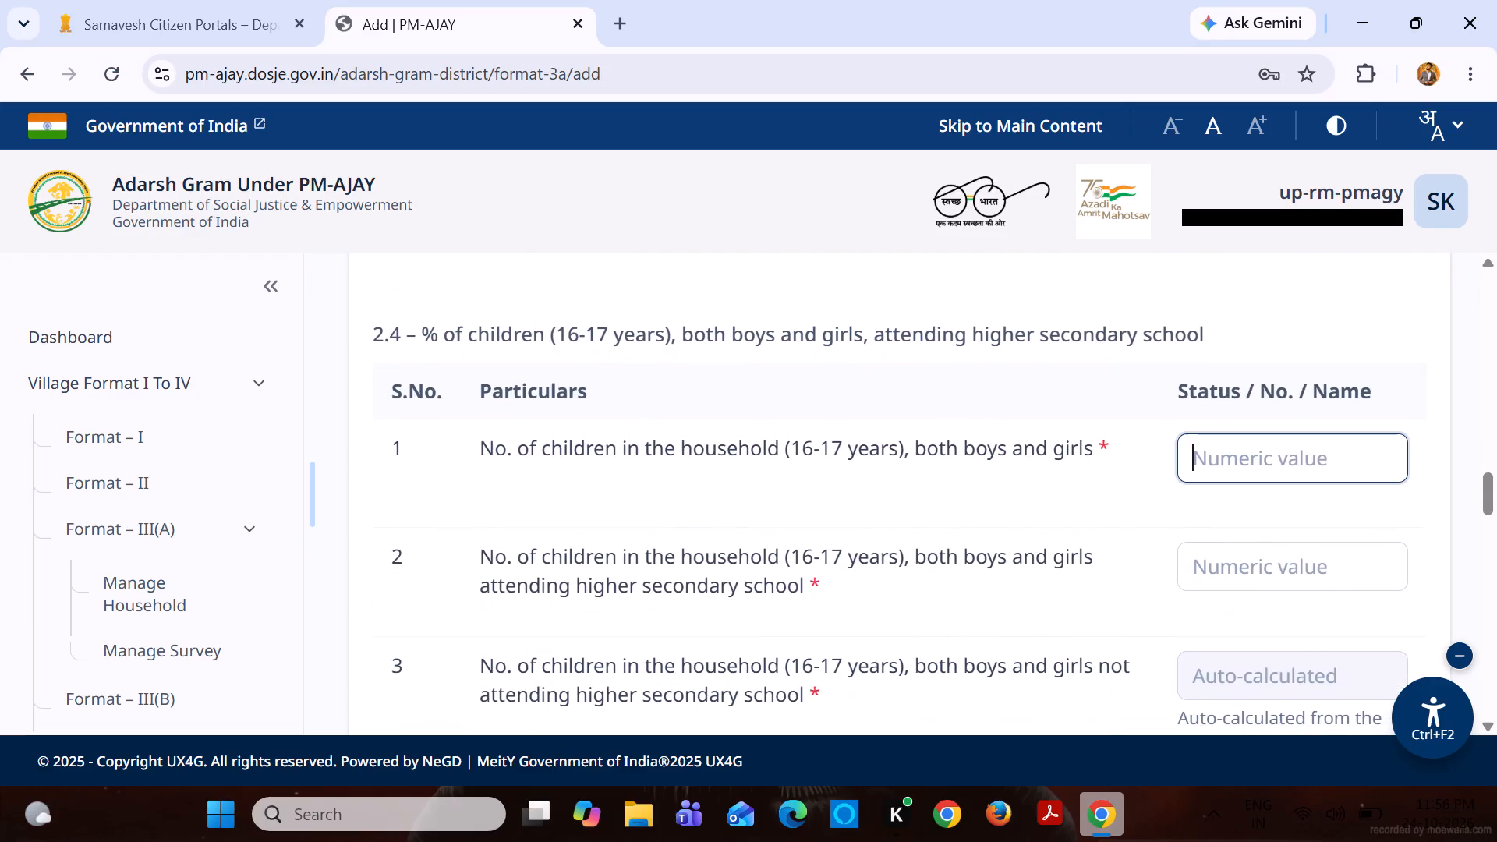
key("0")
scroll(1262, 454, "down", 2)
left_click(1286, 481)
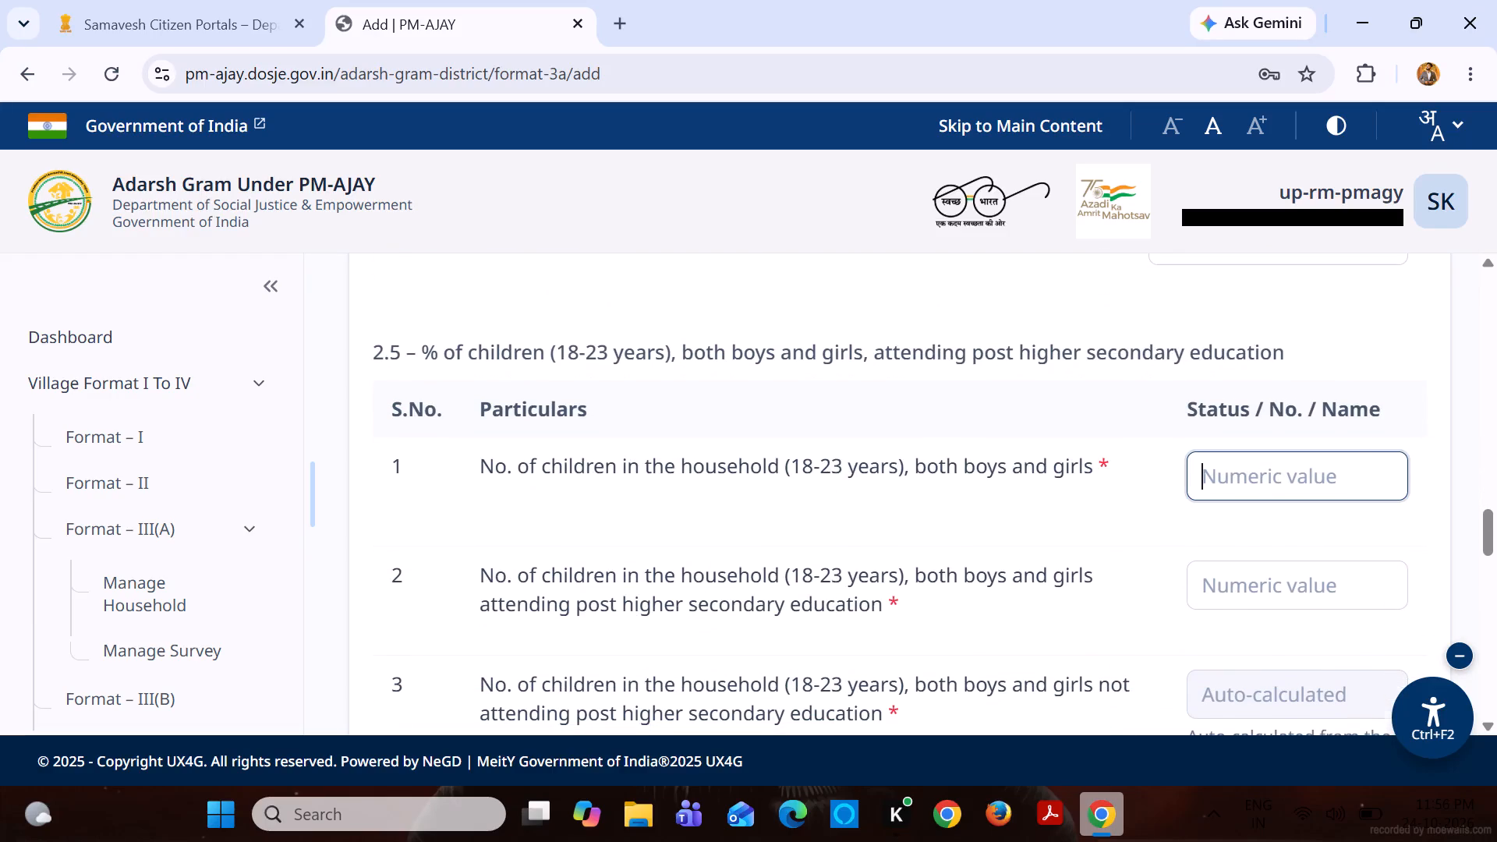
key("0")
In 2.6 and 2.7, enter 0 children eligible for the Pre-matric and 0 for the Post-matric Scholarship for SC Students.
scroll(1286, 481, "down", 2)
left_click(1260, 511)
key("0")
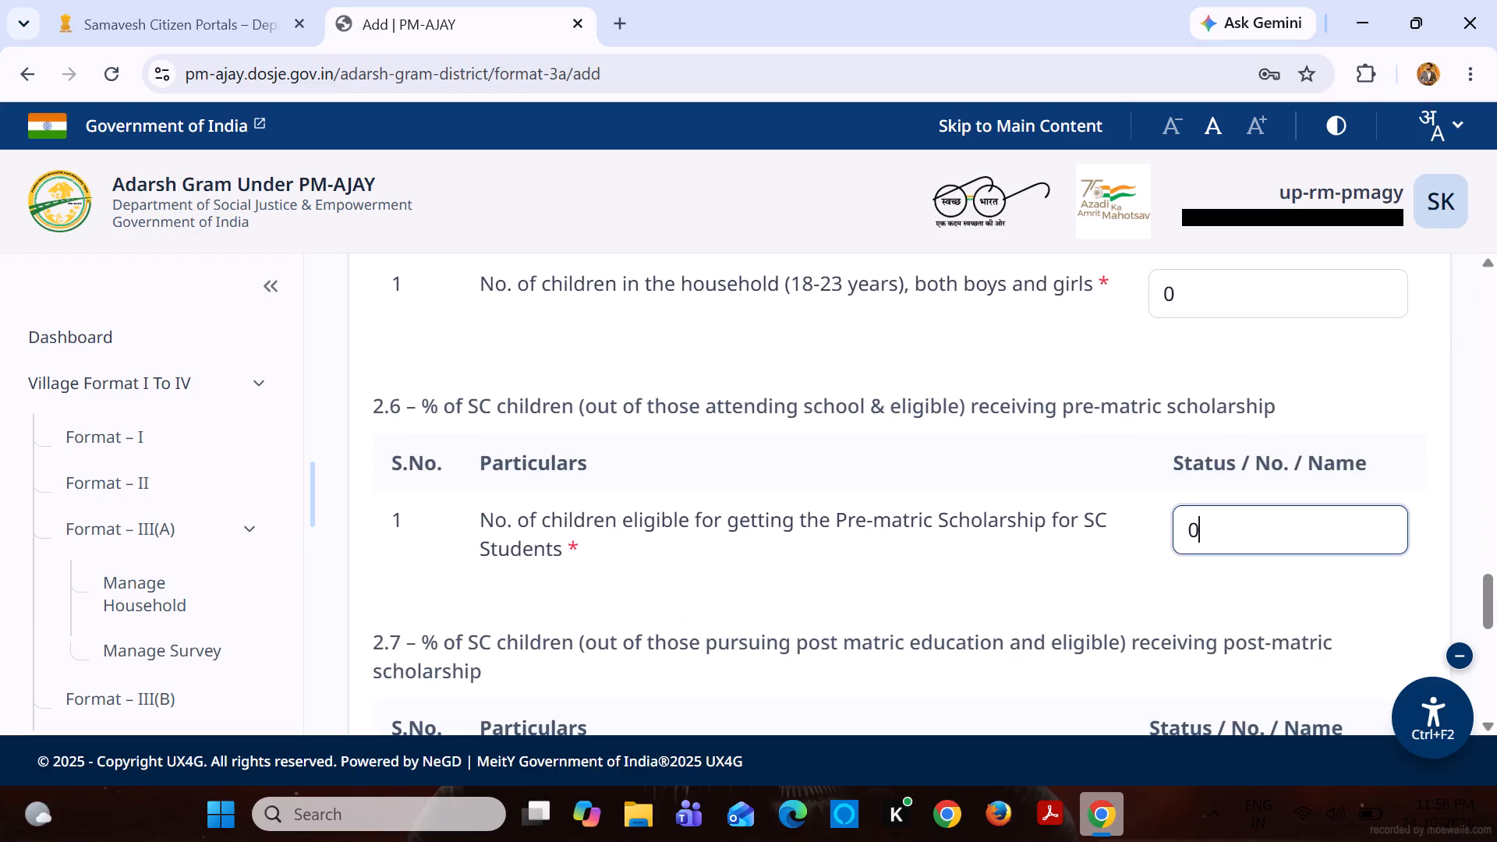
scroll(1260, 511, "down", 1)
left_click(1181, 607)
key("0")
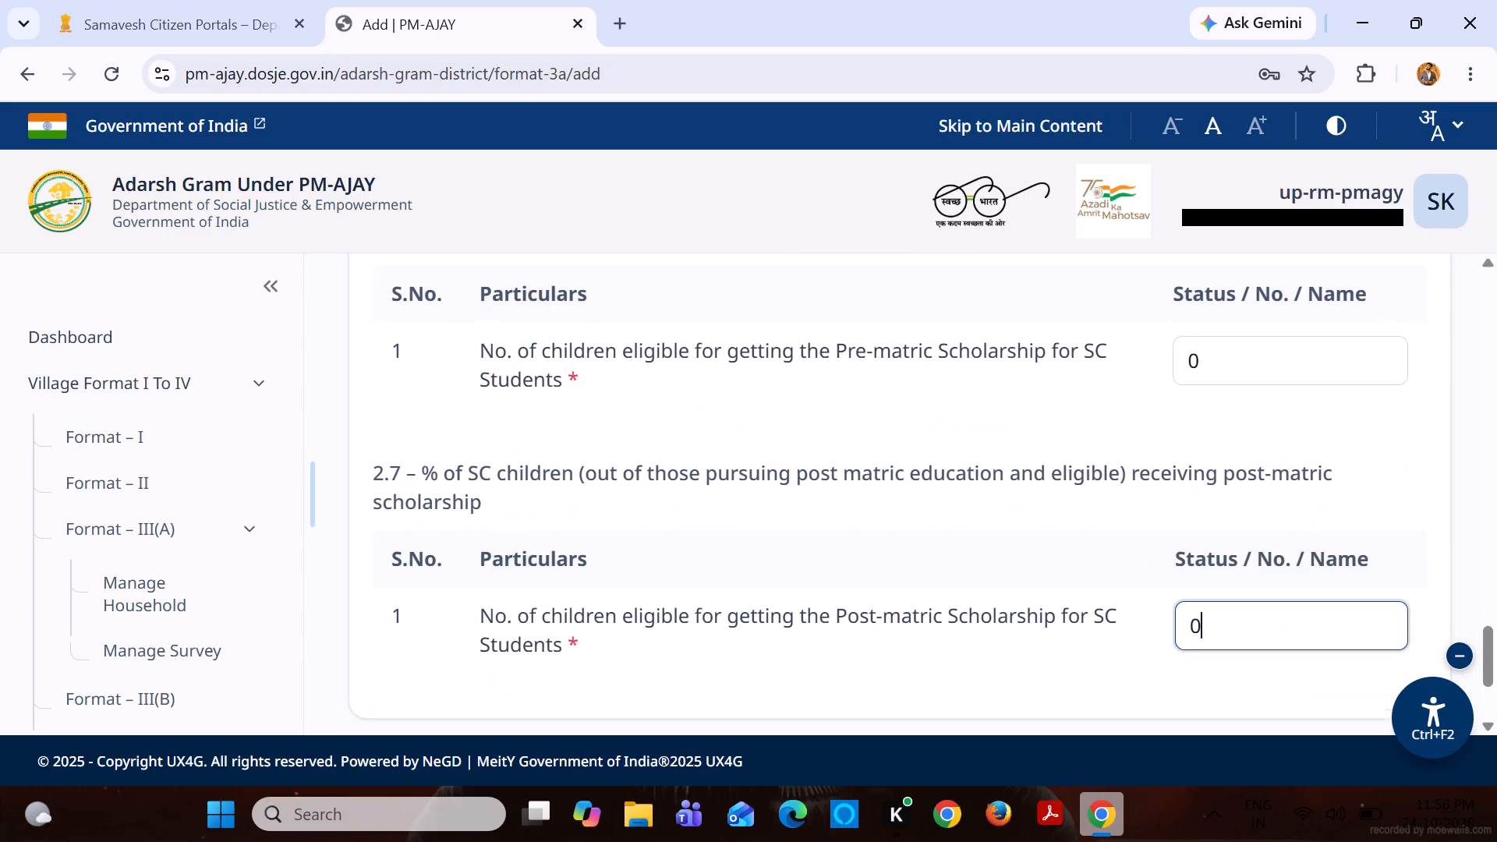
Submit the completed domain 2 – Education answers for the household.
scroll(1181, 607, "down", 3)
left_click(1355, 594)
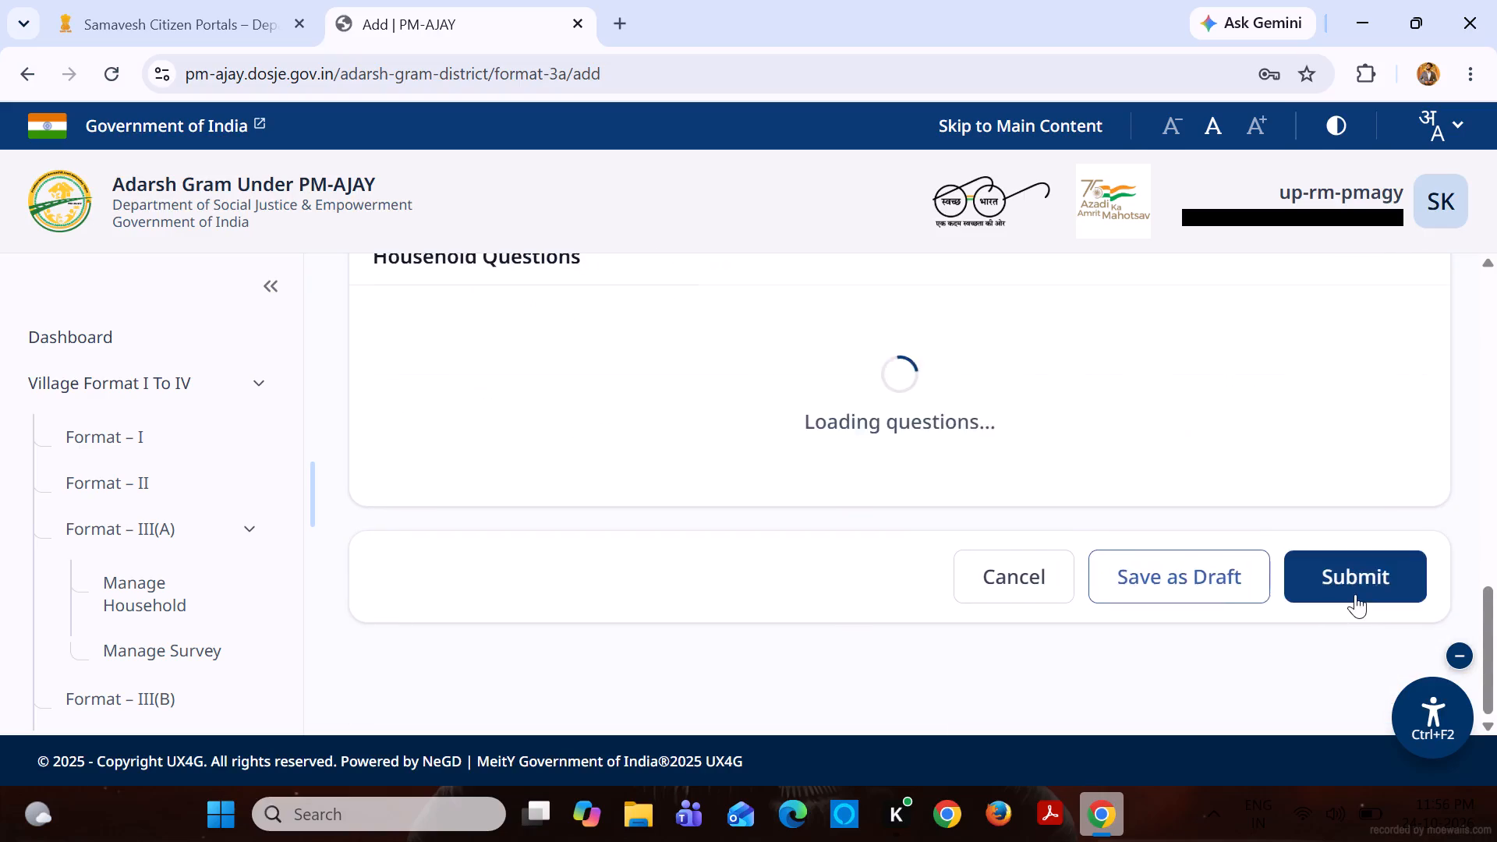
Select domain 3 – Health and Nutrition, answer Yes to Health Protection Scheme coverage, and enter 0 pregnant women in 3.3.
left_click(1326, 379)
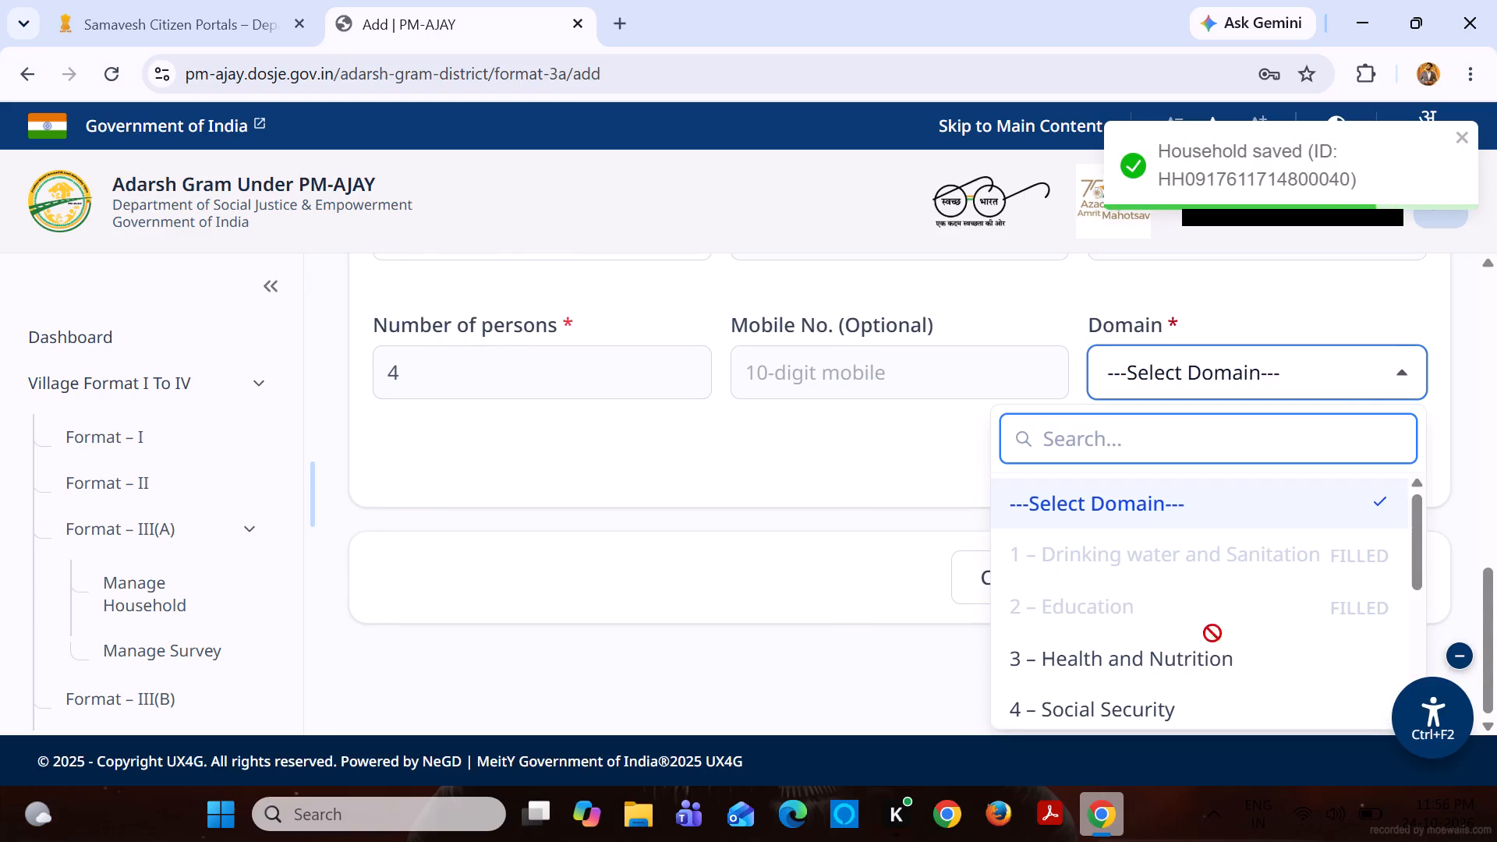
left_click(1187, 667)
scroll(1187, 667, "down", 3)
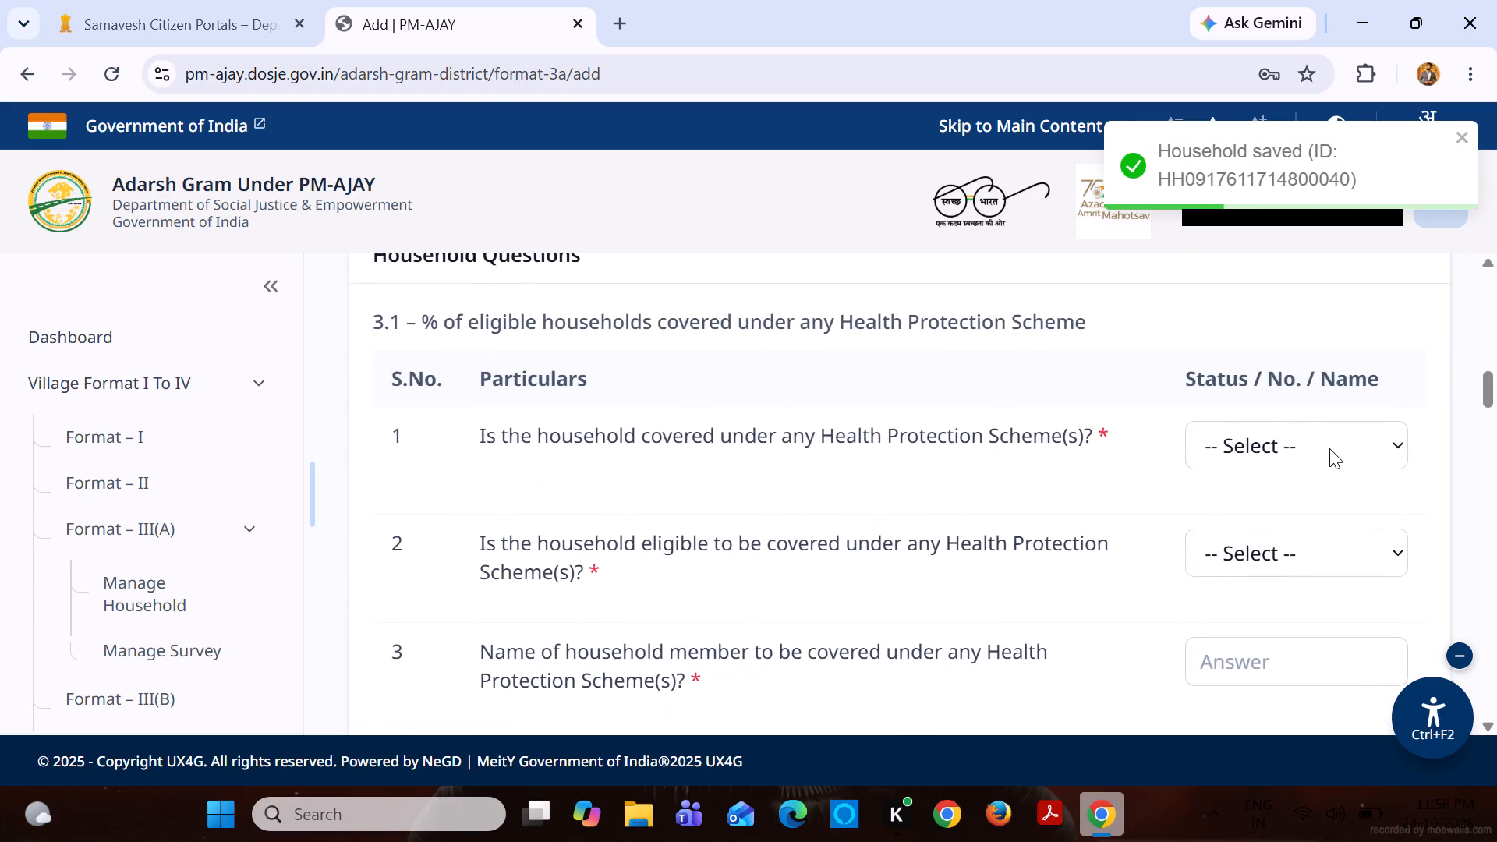
left_click_drag(1329, 448, 1238, 511)
left_click(1238, 511)
scroll(1238, 511, "down", 3)
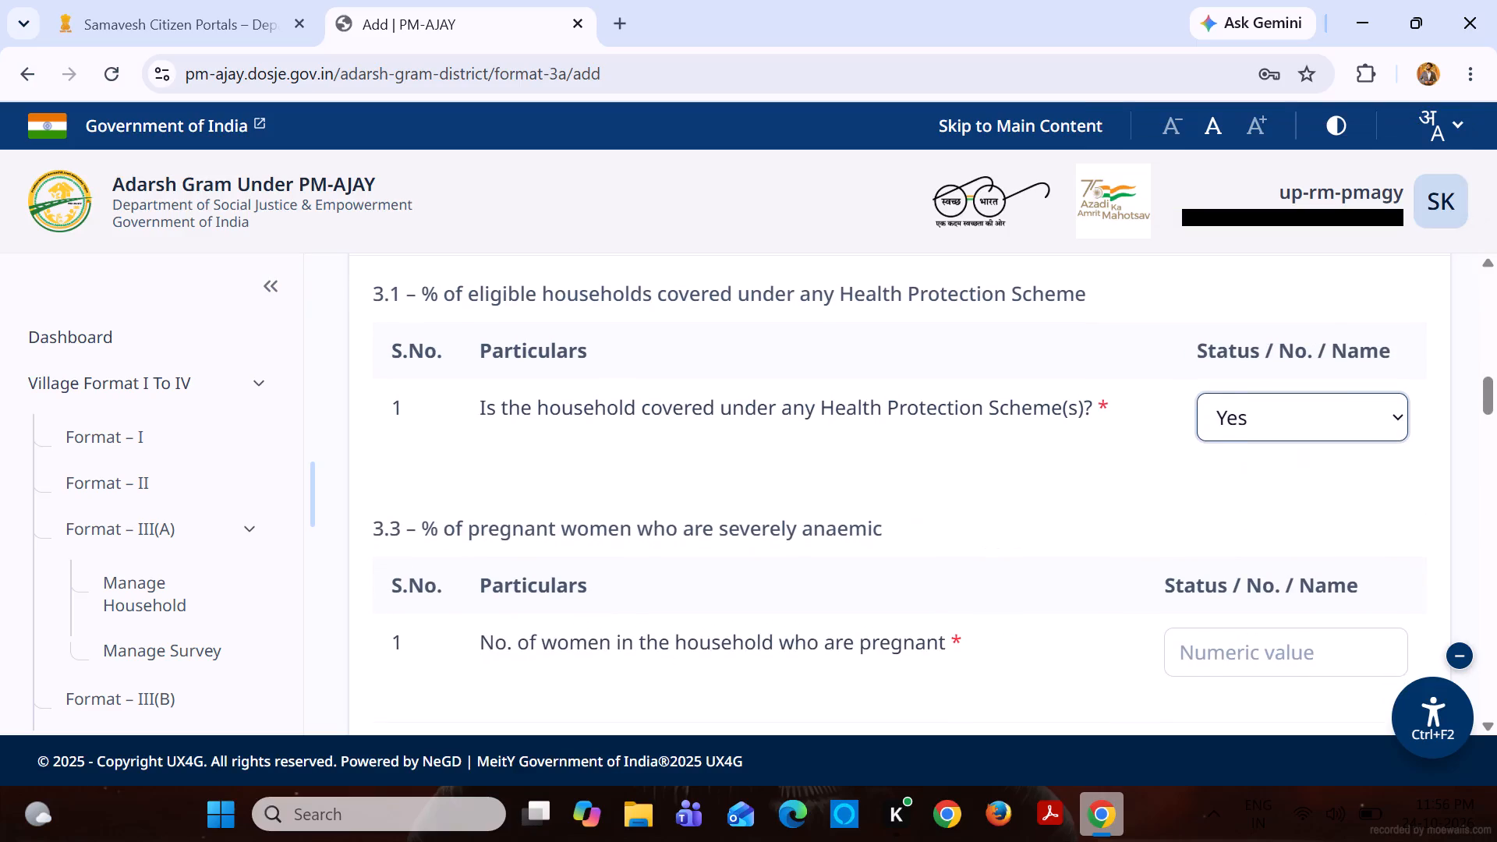
left_click(1234, 633)
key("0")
In 3.4 to 3.6, enter 0 deliveries in the last year, 0 children born in the last year, and 0 children below one year.
scroll(1234, 633, "down", 4)
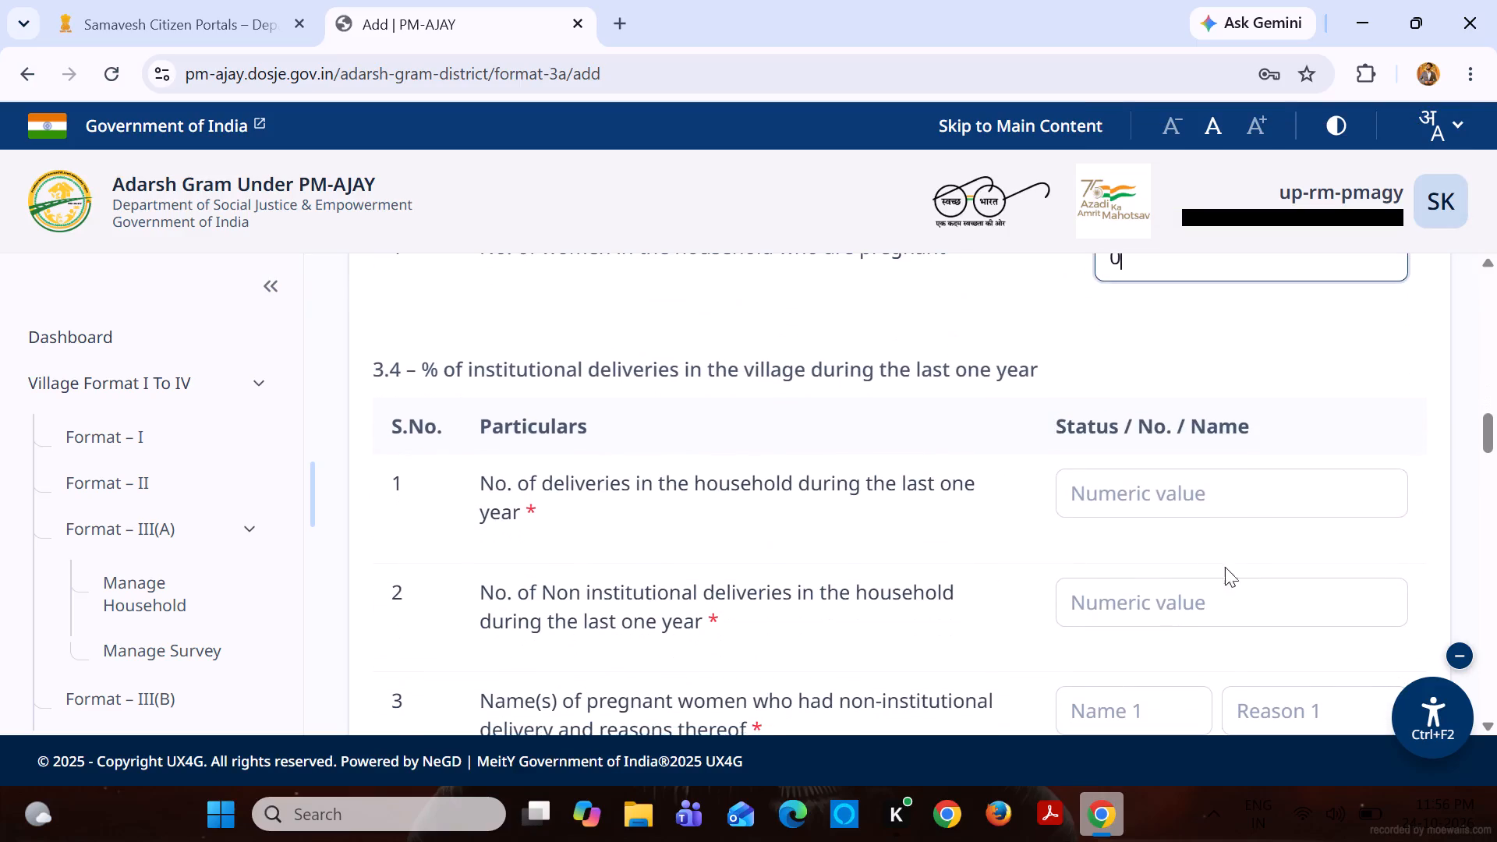
left_click(1152, 499)
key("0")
scroll(1152, 499, "down", 3)
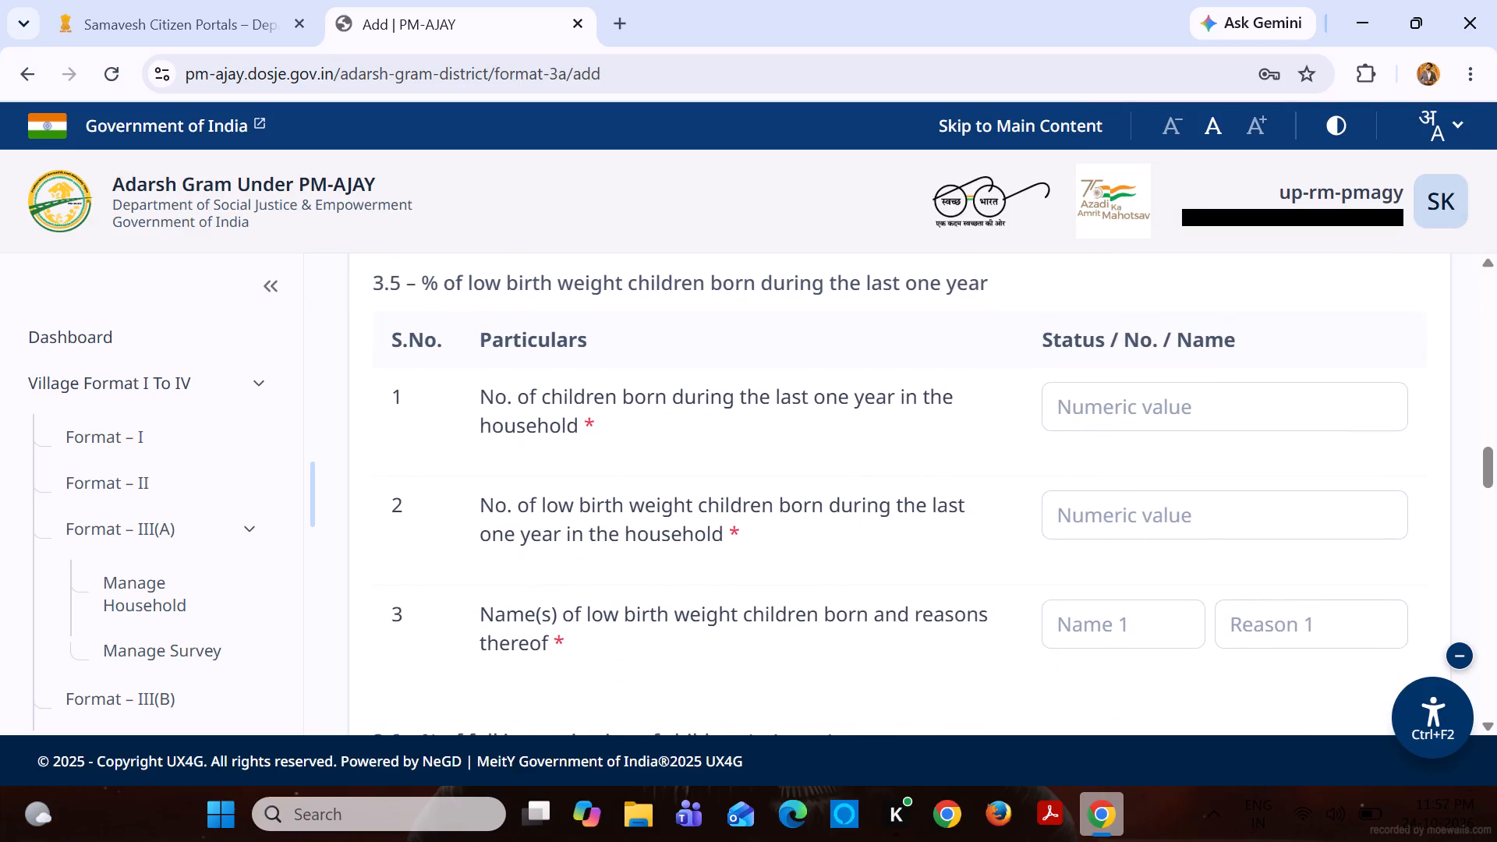
left_click(1113, 386)
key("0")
scroll(1113, 386, "down", 2)
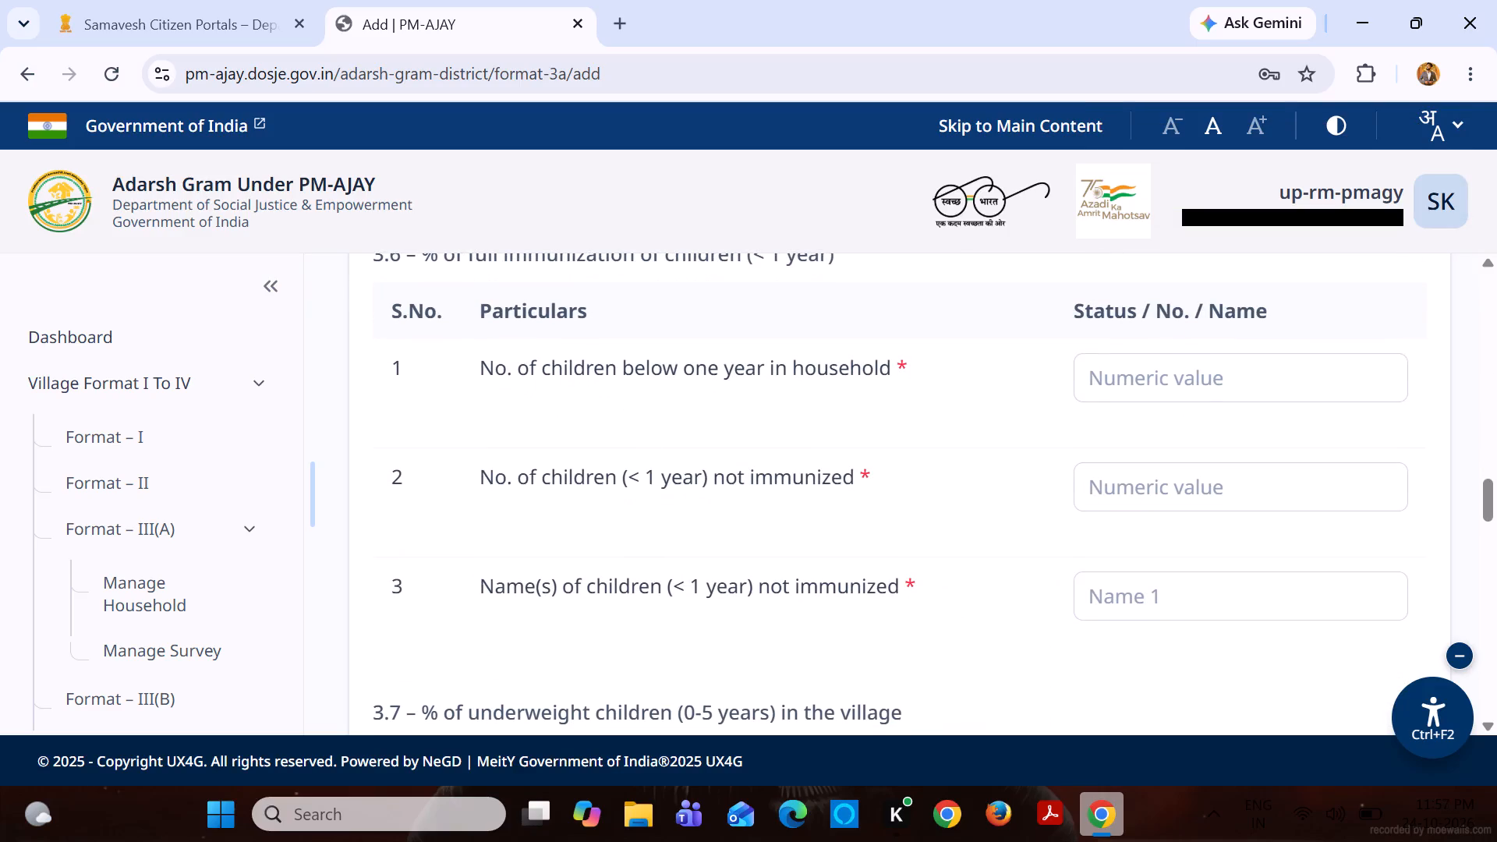
left_click(1141, 379)
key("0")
Enter 0 for the first question of each section from 3.7 to 3.10, and submit the Health and Nutrition domain.
scroll(1141, 379, "down", 1)
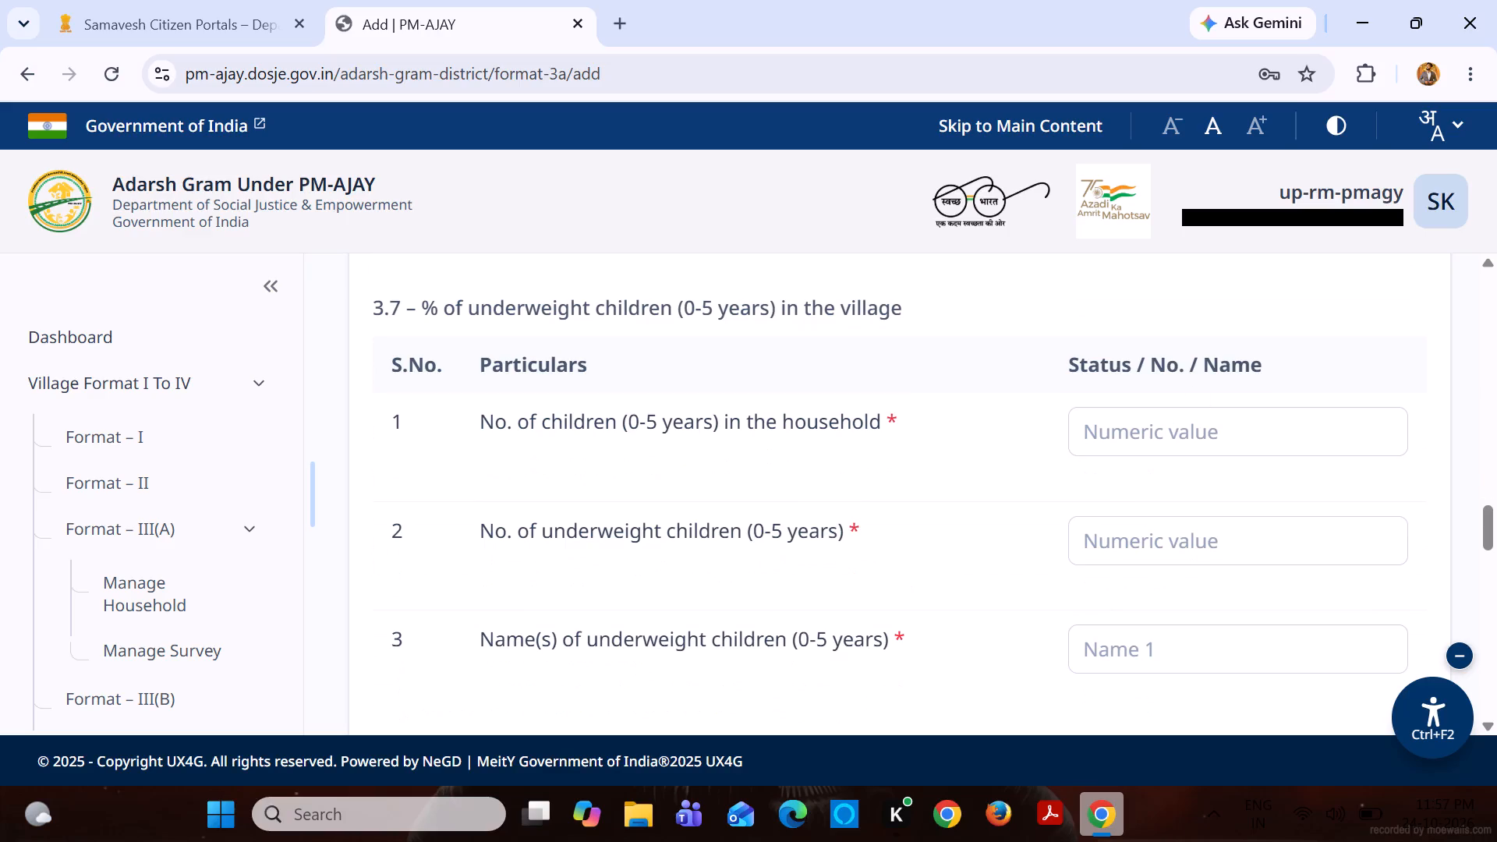
left_click(1130, 431)
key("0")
scroll(1130, 431, "down", 2)
left_click(1201, 372)
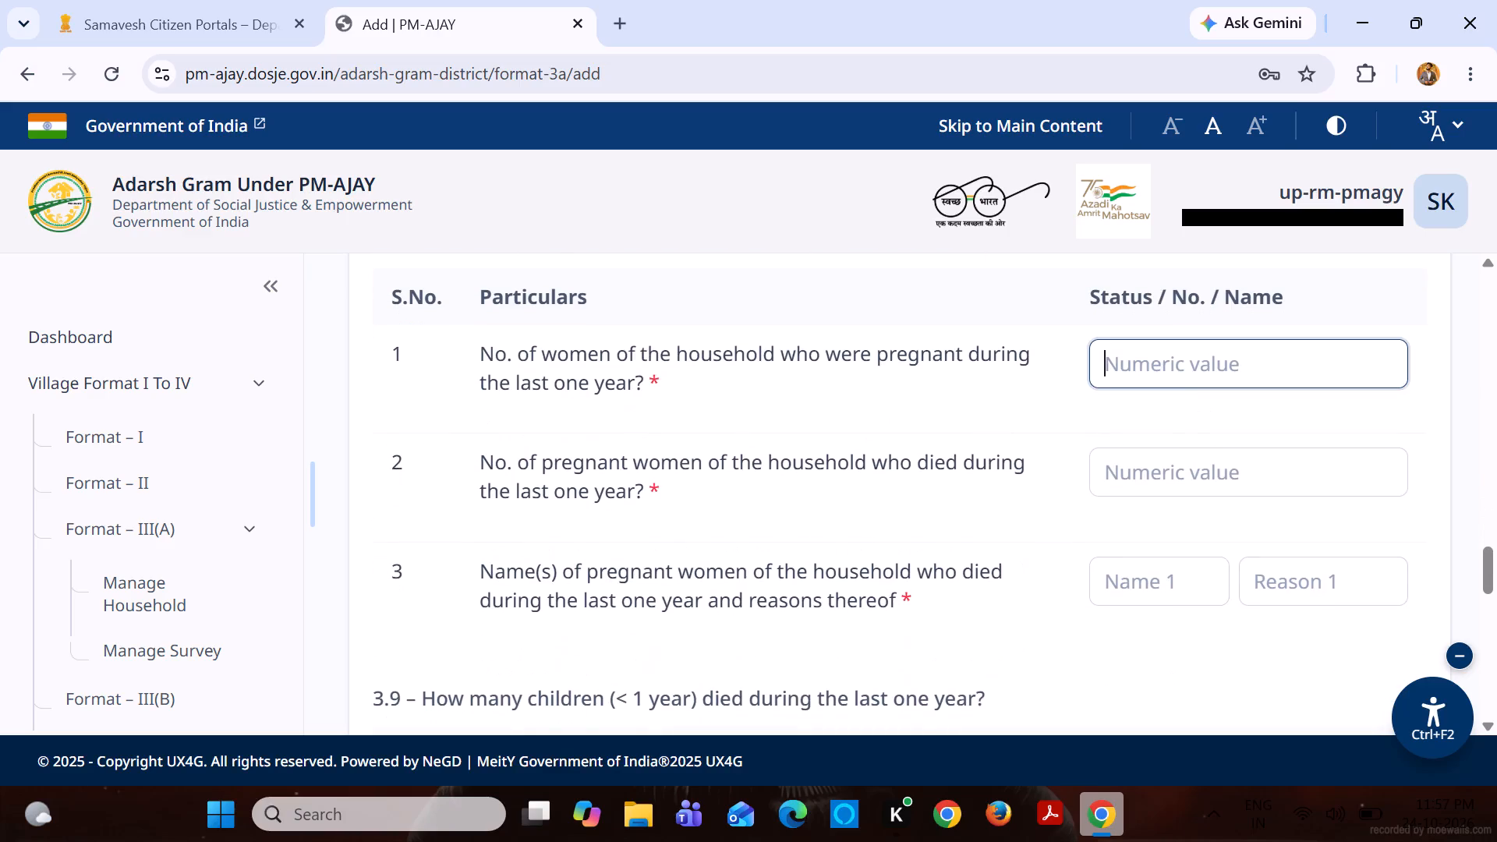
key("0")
scroll(1201, 372, "down", 1)
left_click(1184, 454)
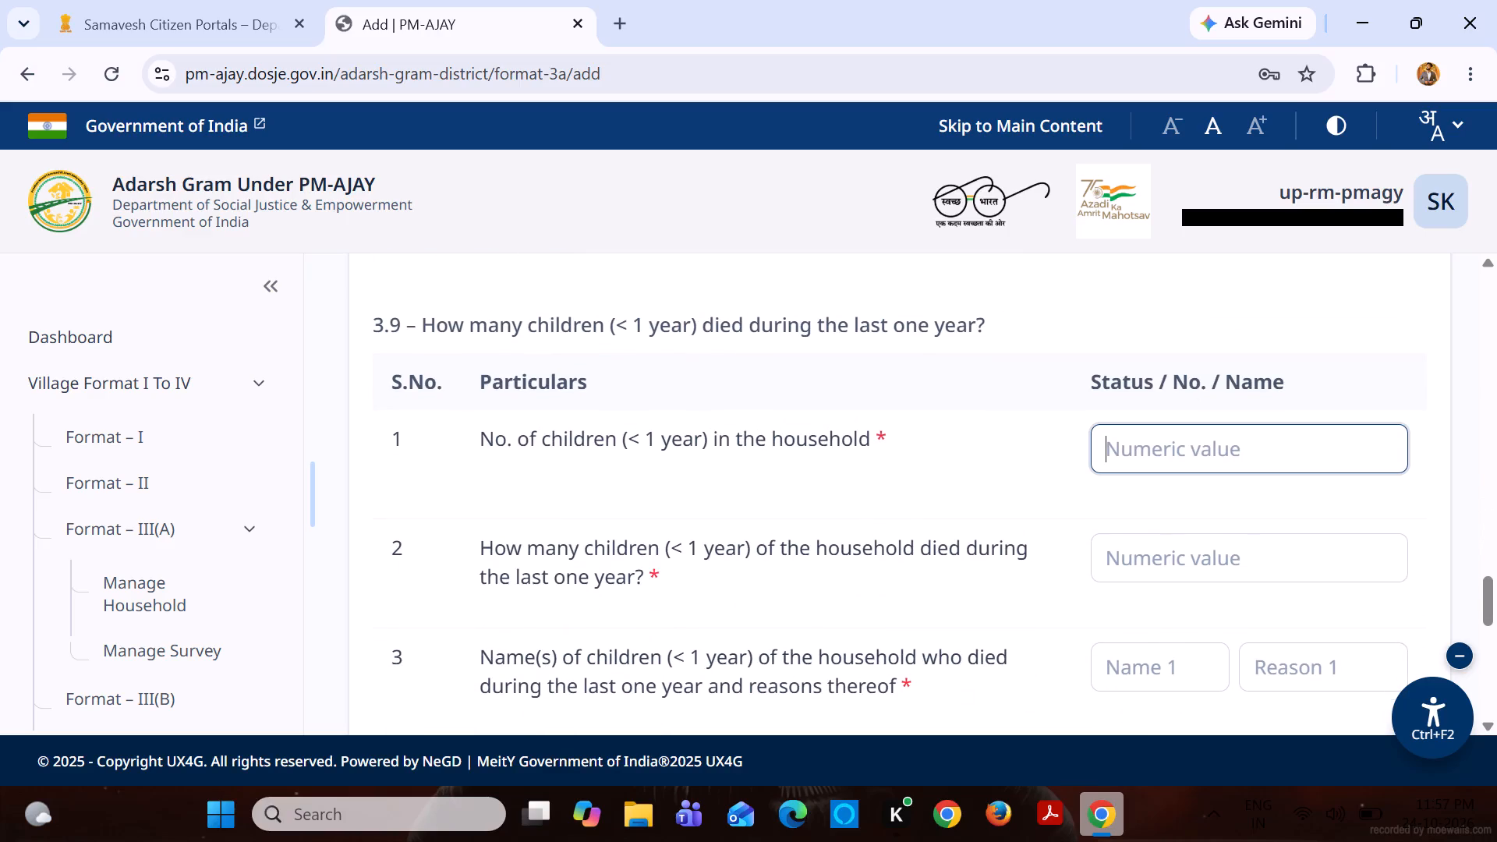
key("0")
scroll(1184, 454, "down", 2)
left_click(1264, 481)
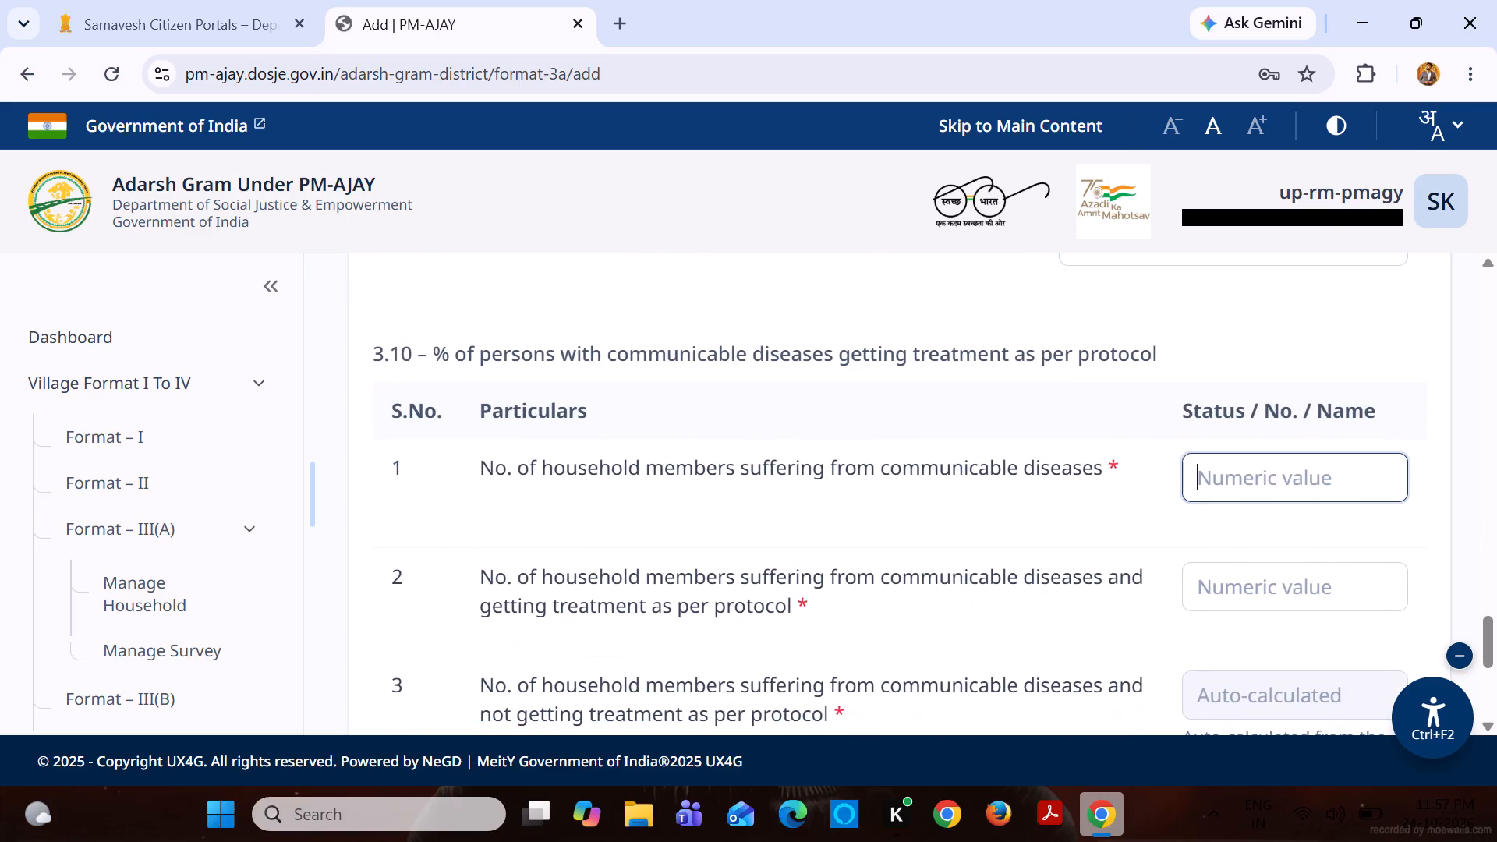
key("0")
scroll(1264, 481, "down", 2)
left_click(1351, 571)
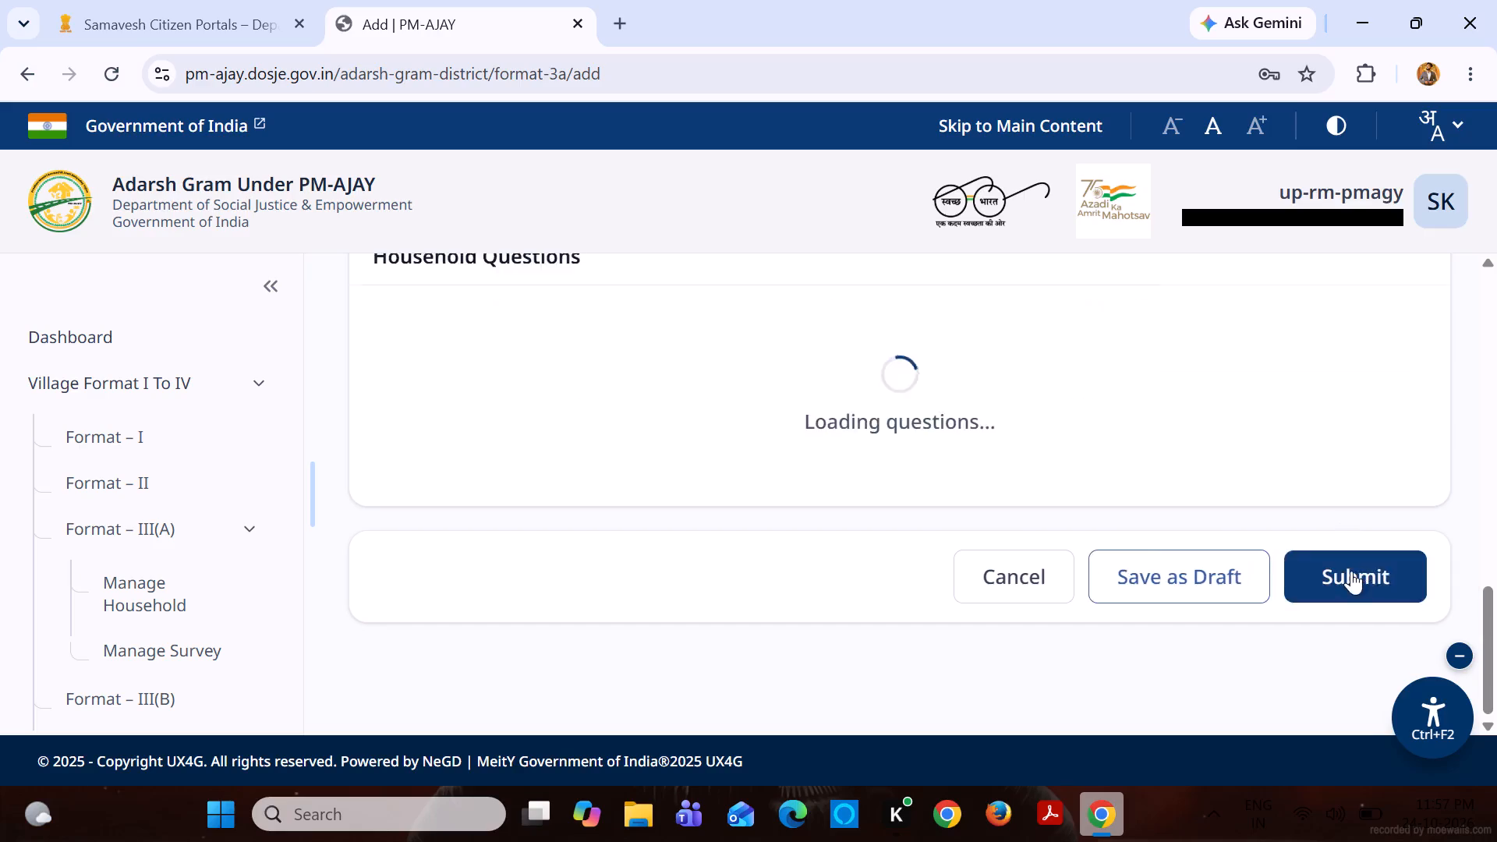
Select domain 4 – Social Security, enter 0 persons eligible for the Widow, Old Age and Disability Pensions, and submit the domain.
left_click(1309, 352)
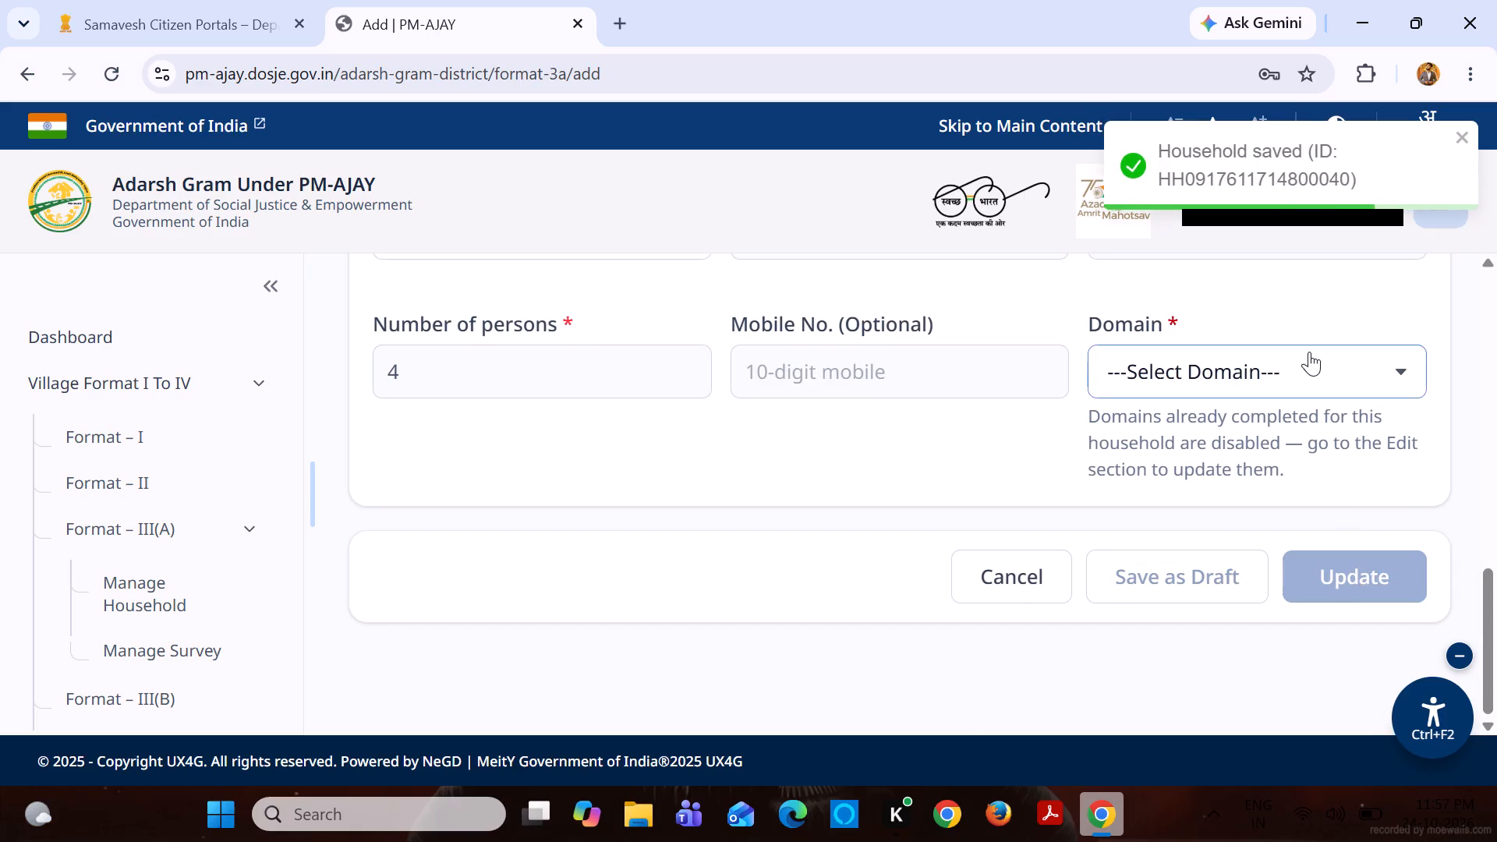
scroll(1244, 550, "down", 1)
left_click(1194, 560)
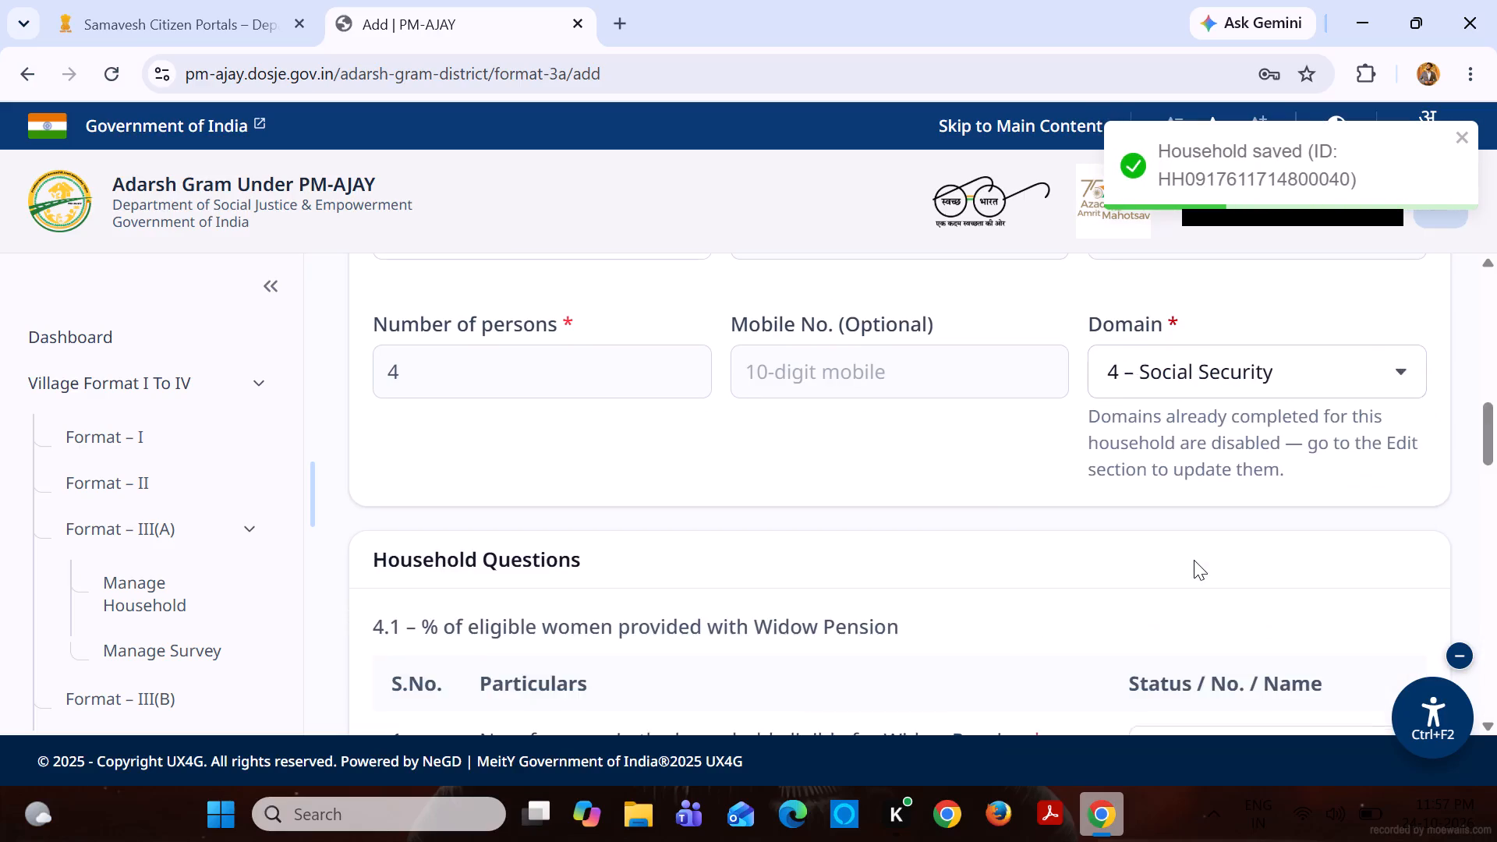
scroll(1194, 560, "down", 3)
left_click(1230, 457)
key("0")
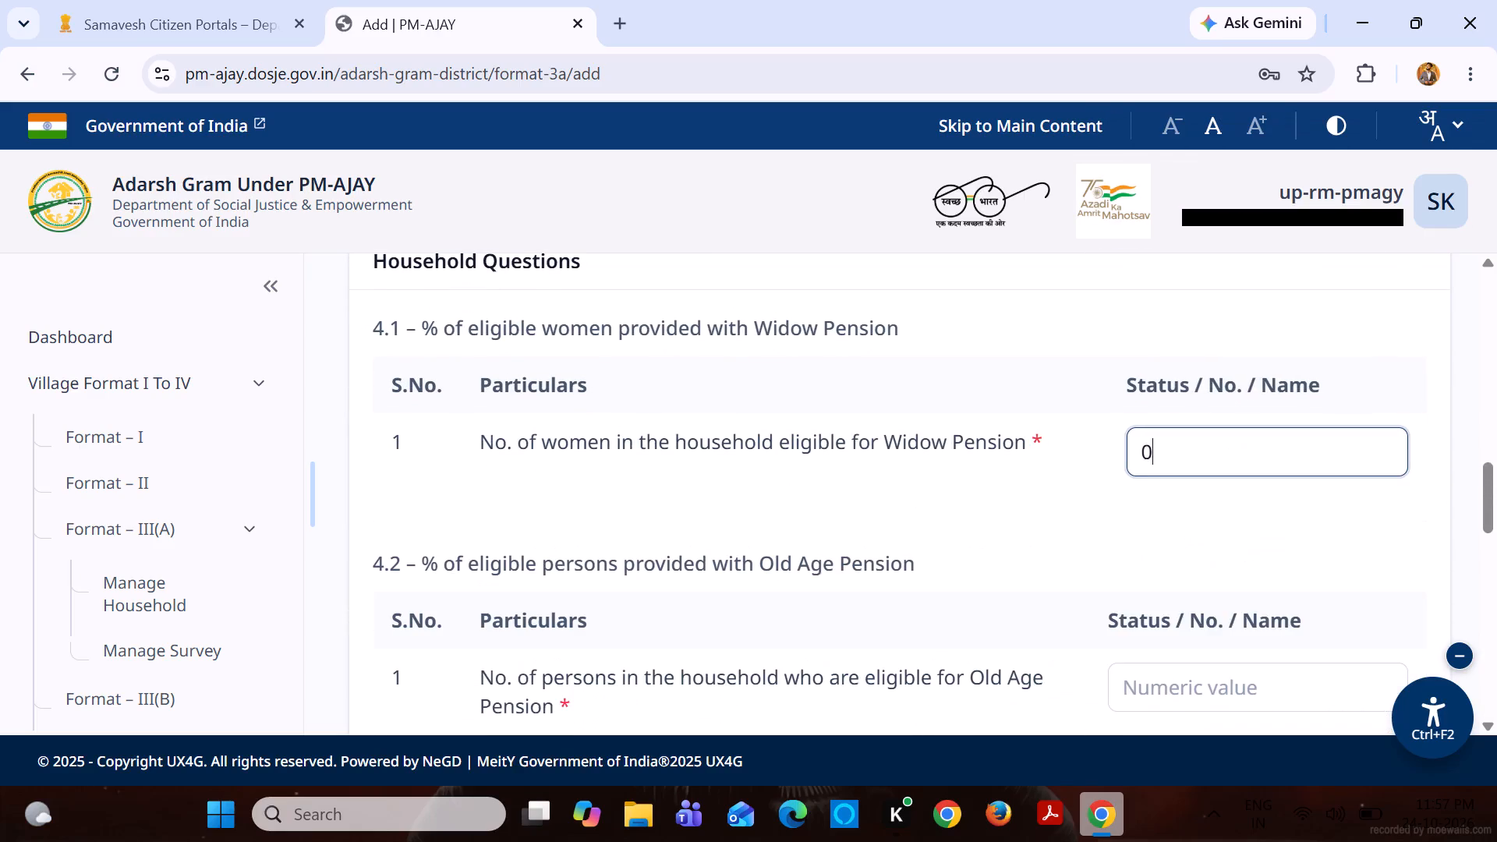
scroll(1230, 457, "down", 2)
left_click(1171, 515)
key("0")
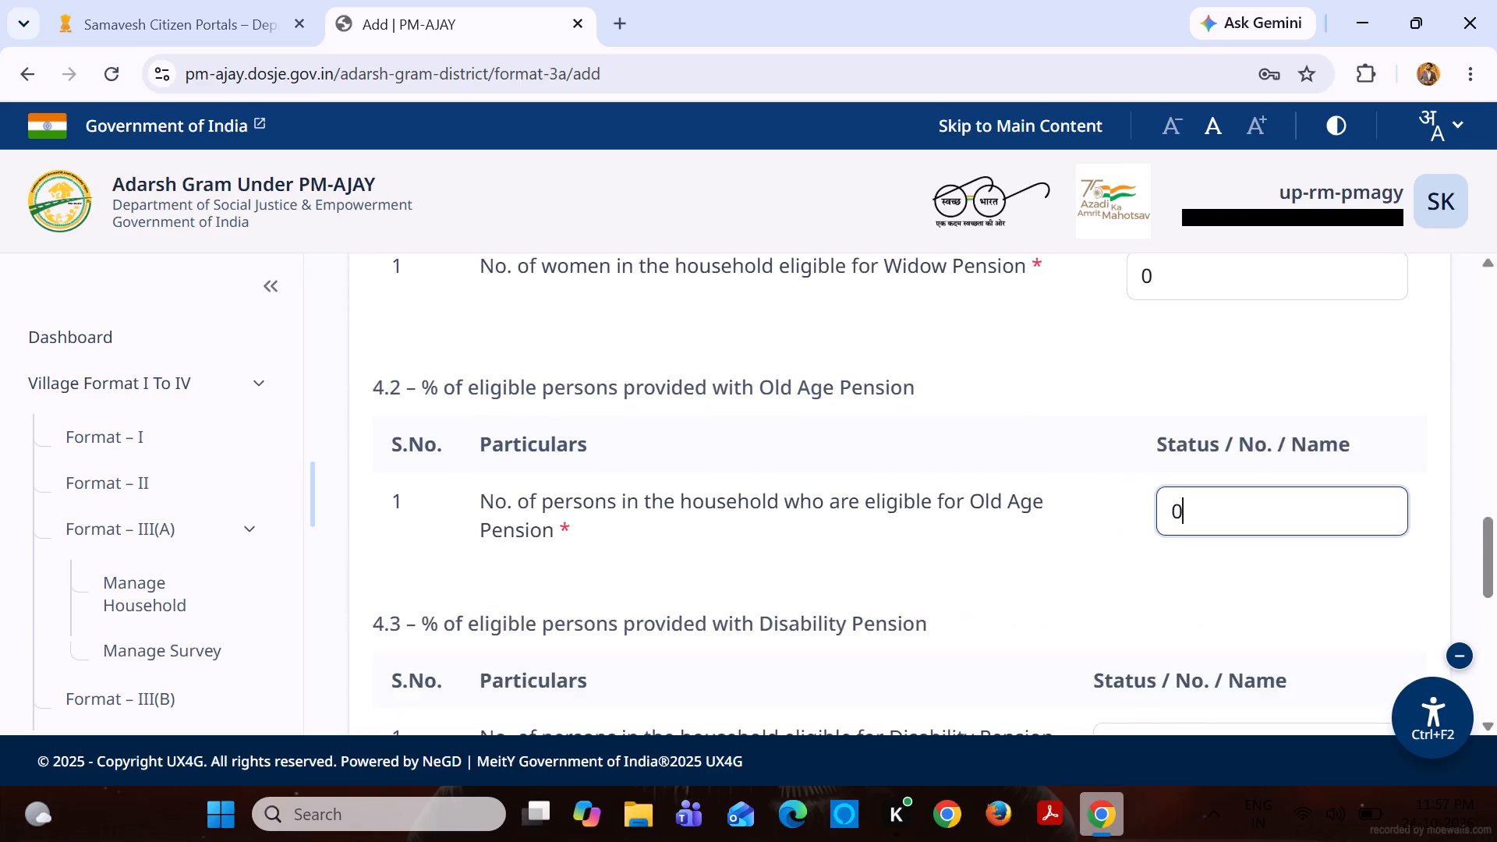
scroll(1171, 515, "down", 1)
left_click(1152, 580)
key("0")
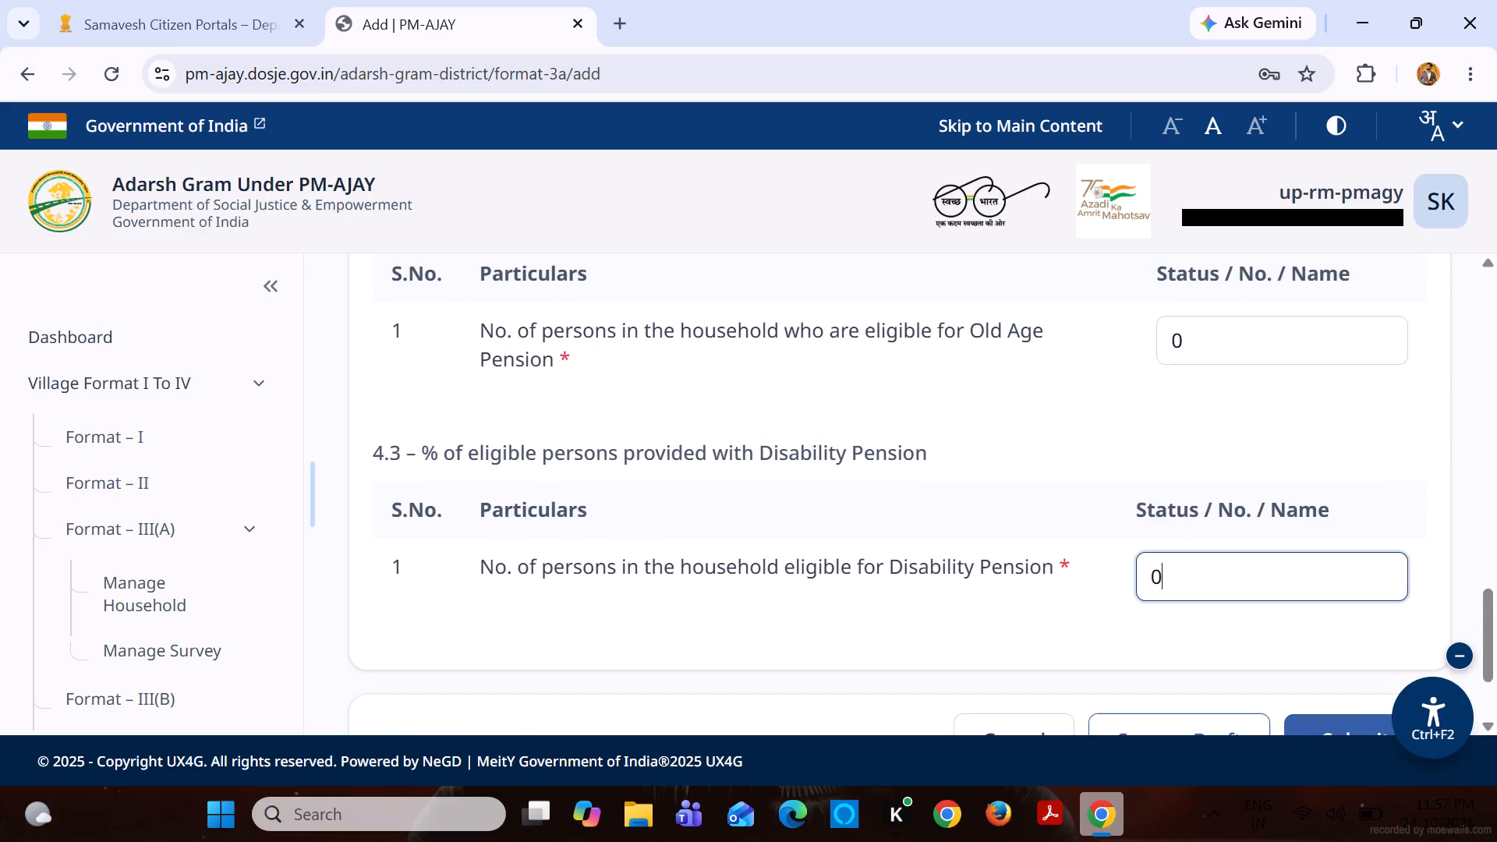
scroll(1152, 580, "down", 4)
left_click(1340, 581)
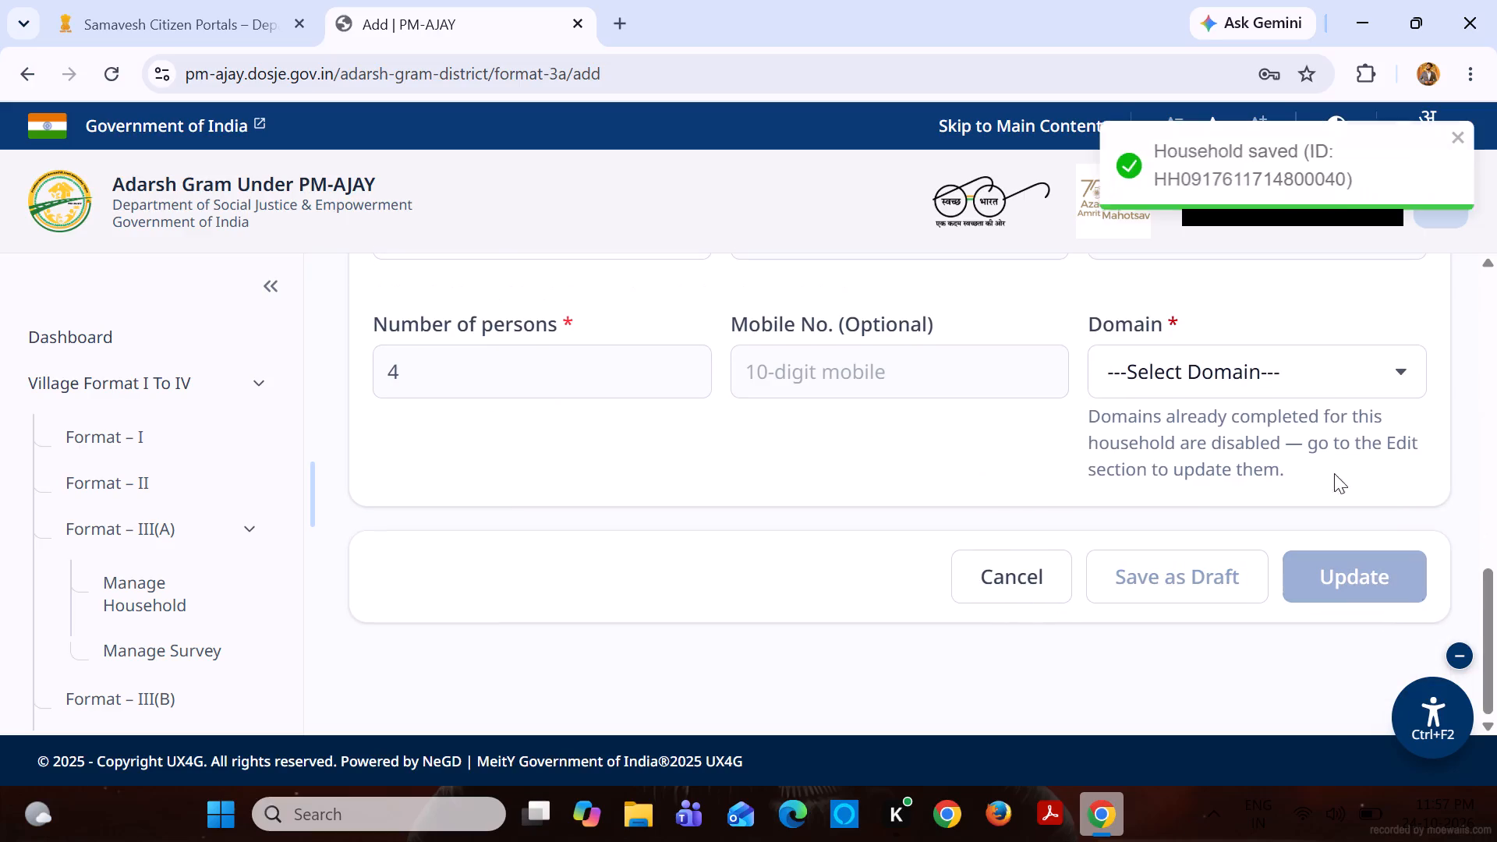
Select domain 5 – Rural Roads and Housing, answer No to living in a Kachcha/unsafe house, and submit the domain.
left_click(1327, 388)
scroll(1224, 603, "down", 3)
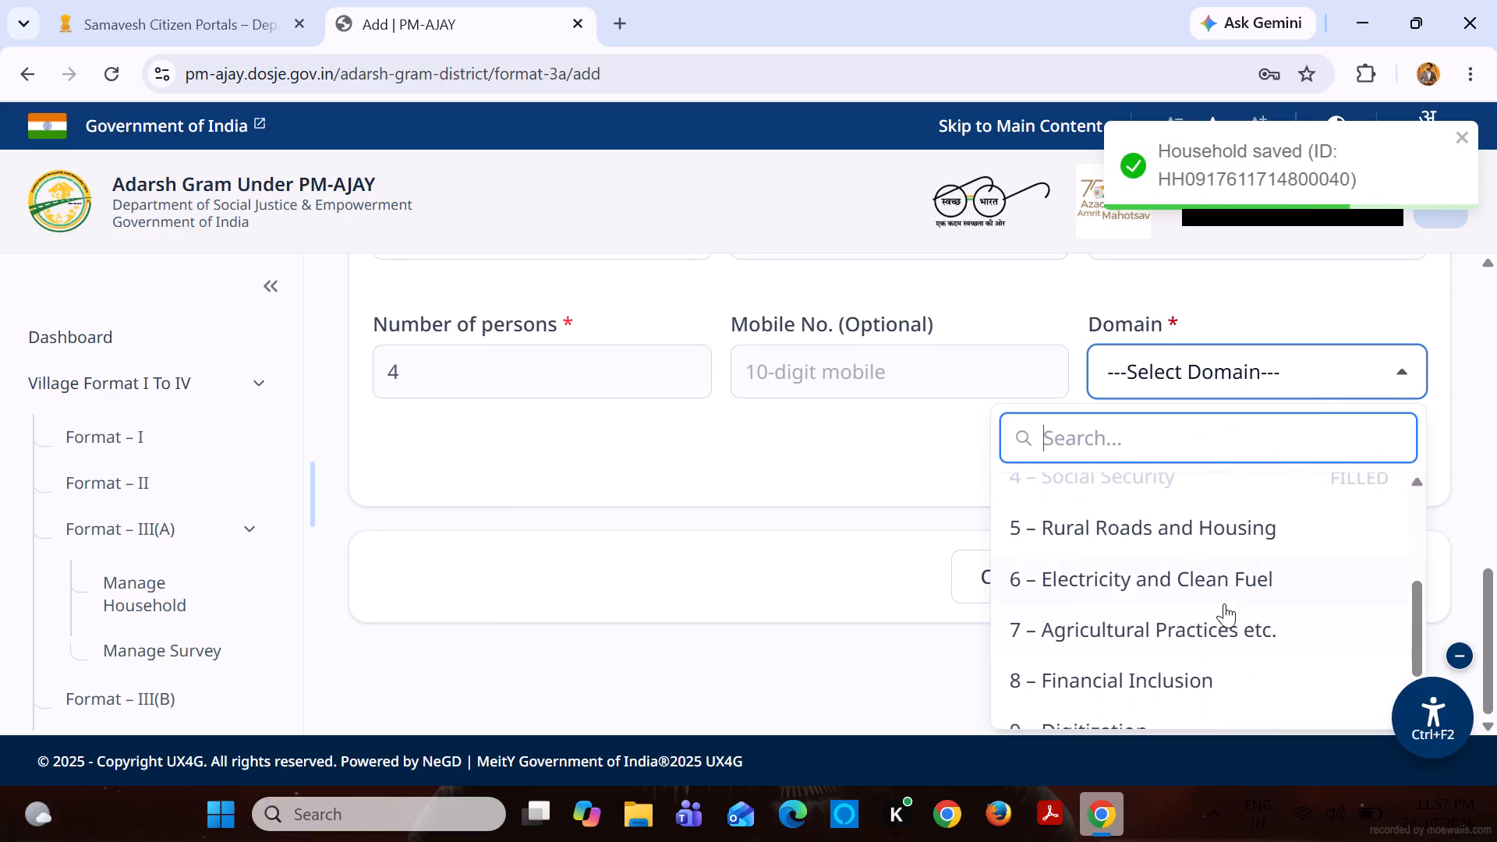
left_click(1177, 541)
scroll(1254, 585, "down", 2)
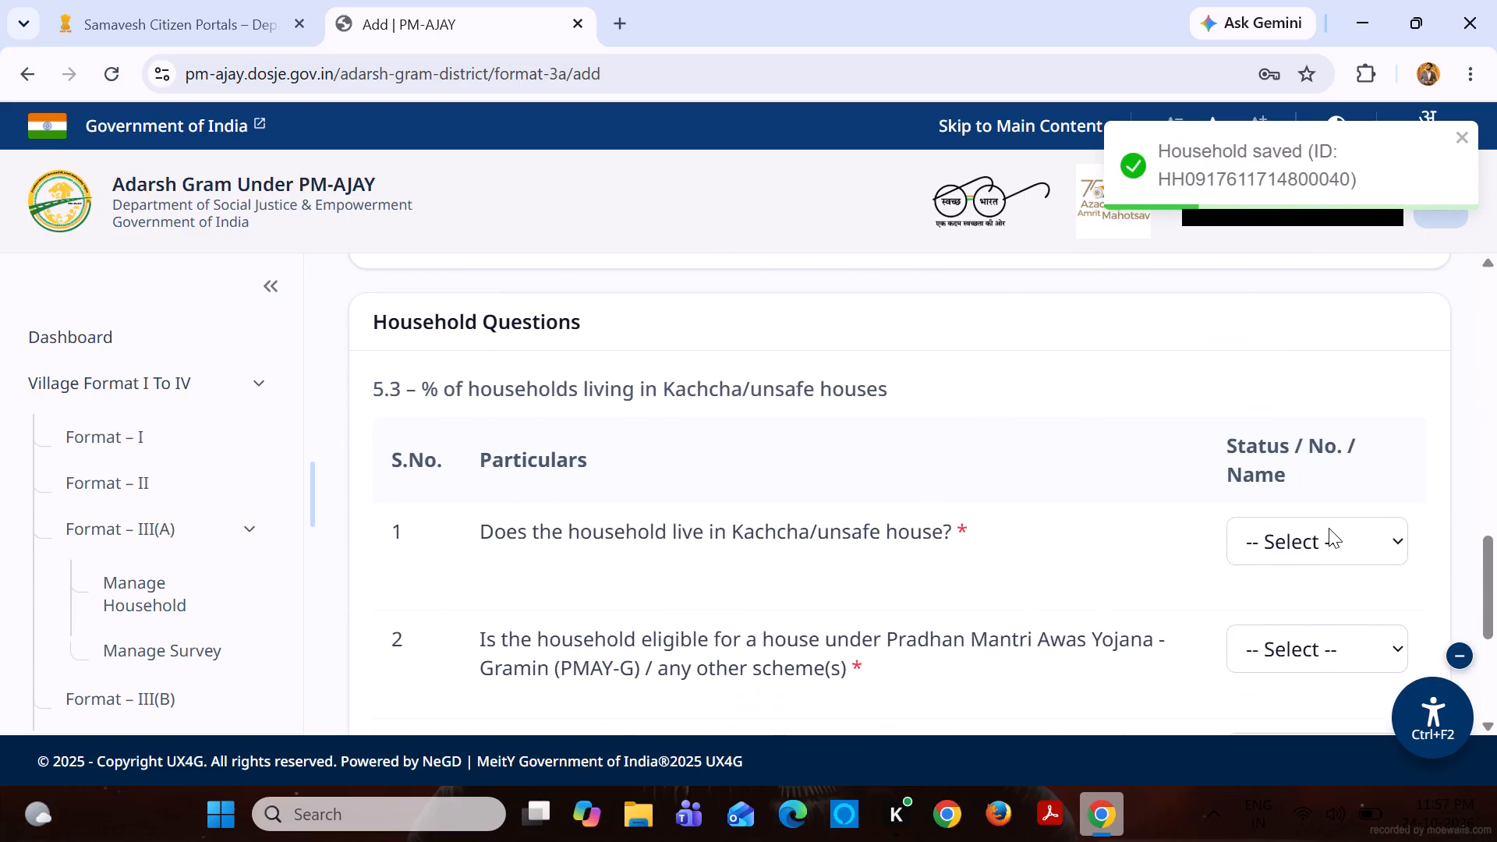
left_click_drag(1329, 528, 1279, 654)
left_click(1279, 654)
scroll(1265, 512, "down", 3)
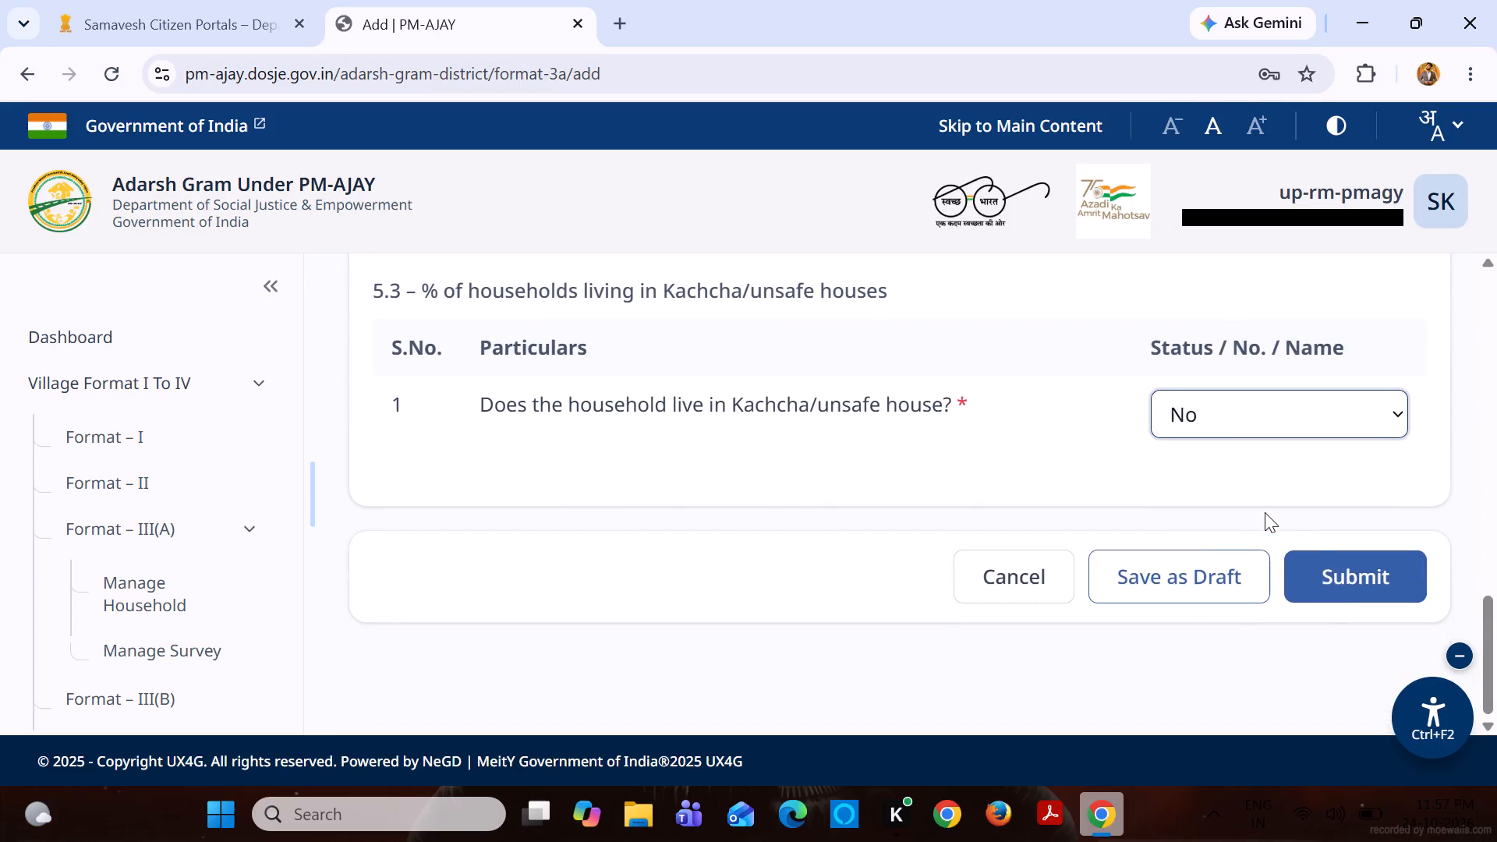
left_click(1353, 593)
Select domain 6 – Electricity and Clean Fuel and answer Yes to having an electricity connection in both 6.2 and 6.3.
left_click(1339, 370)
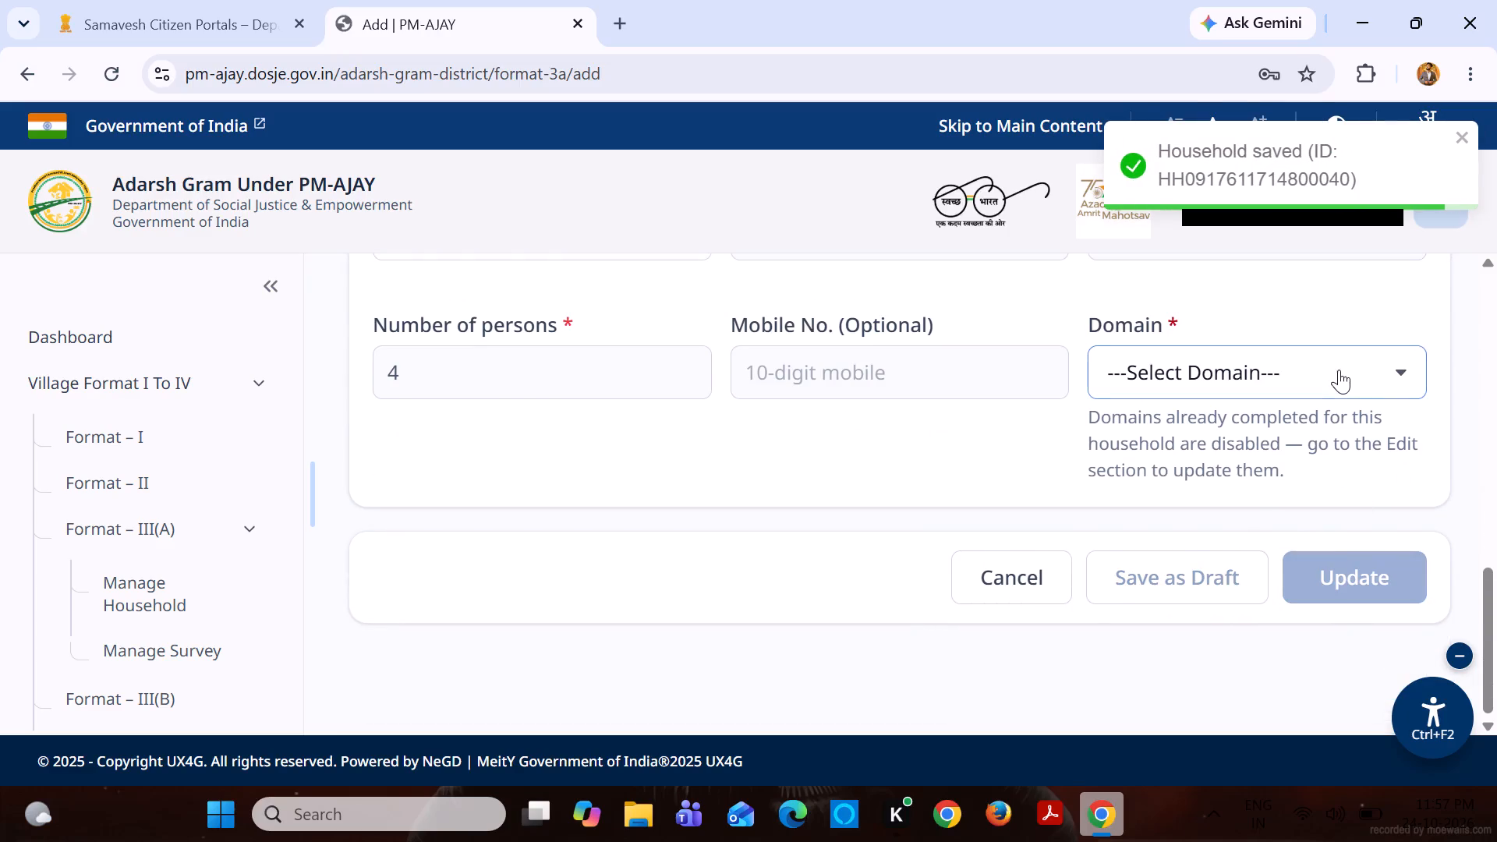
scroll(1260, 594, "down", 2)
left_click(1201, 593)
scroll(1201, 593, "down", 1)
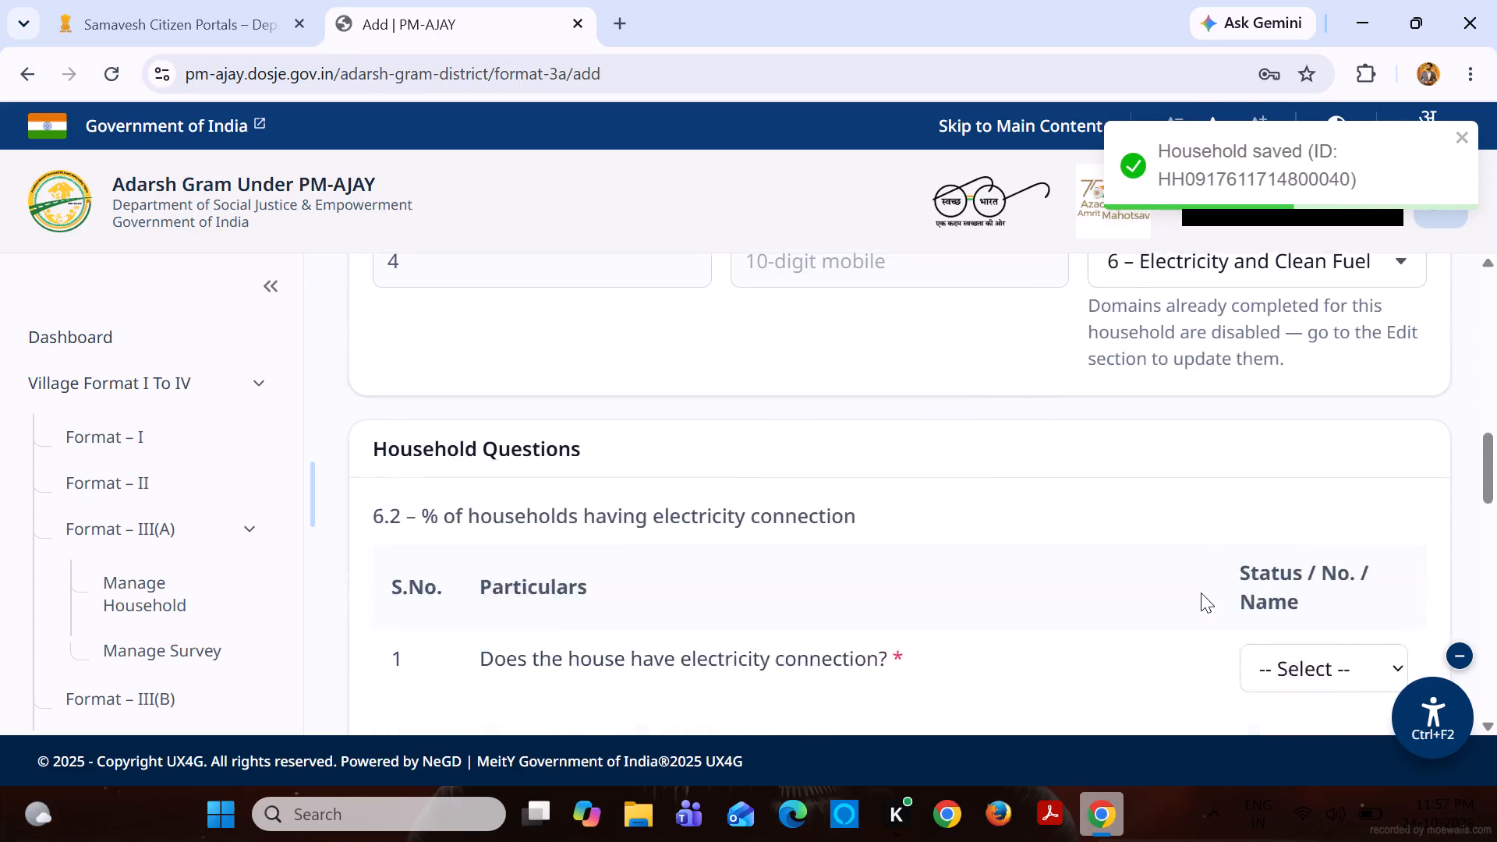
scroll(1201, 593, "down", 2)
left_click_drag(1339, 466, 1289, 540)
left_click(1289, 540)
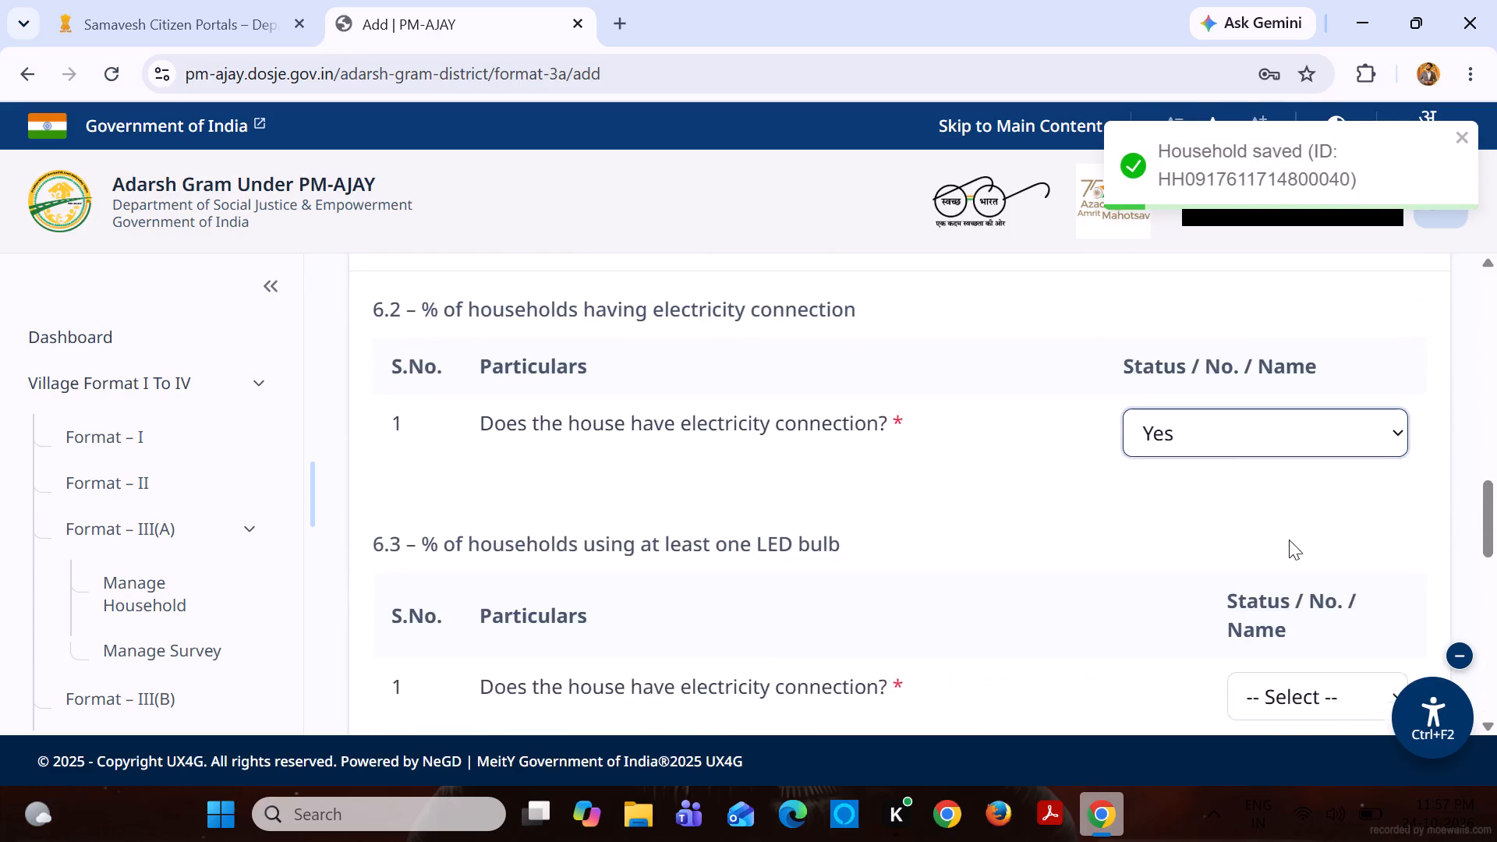
scroll(1289, 540, "down", 2)
left_click_drag(1327, 508, 1252, 588)
left_click(1252, 588)
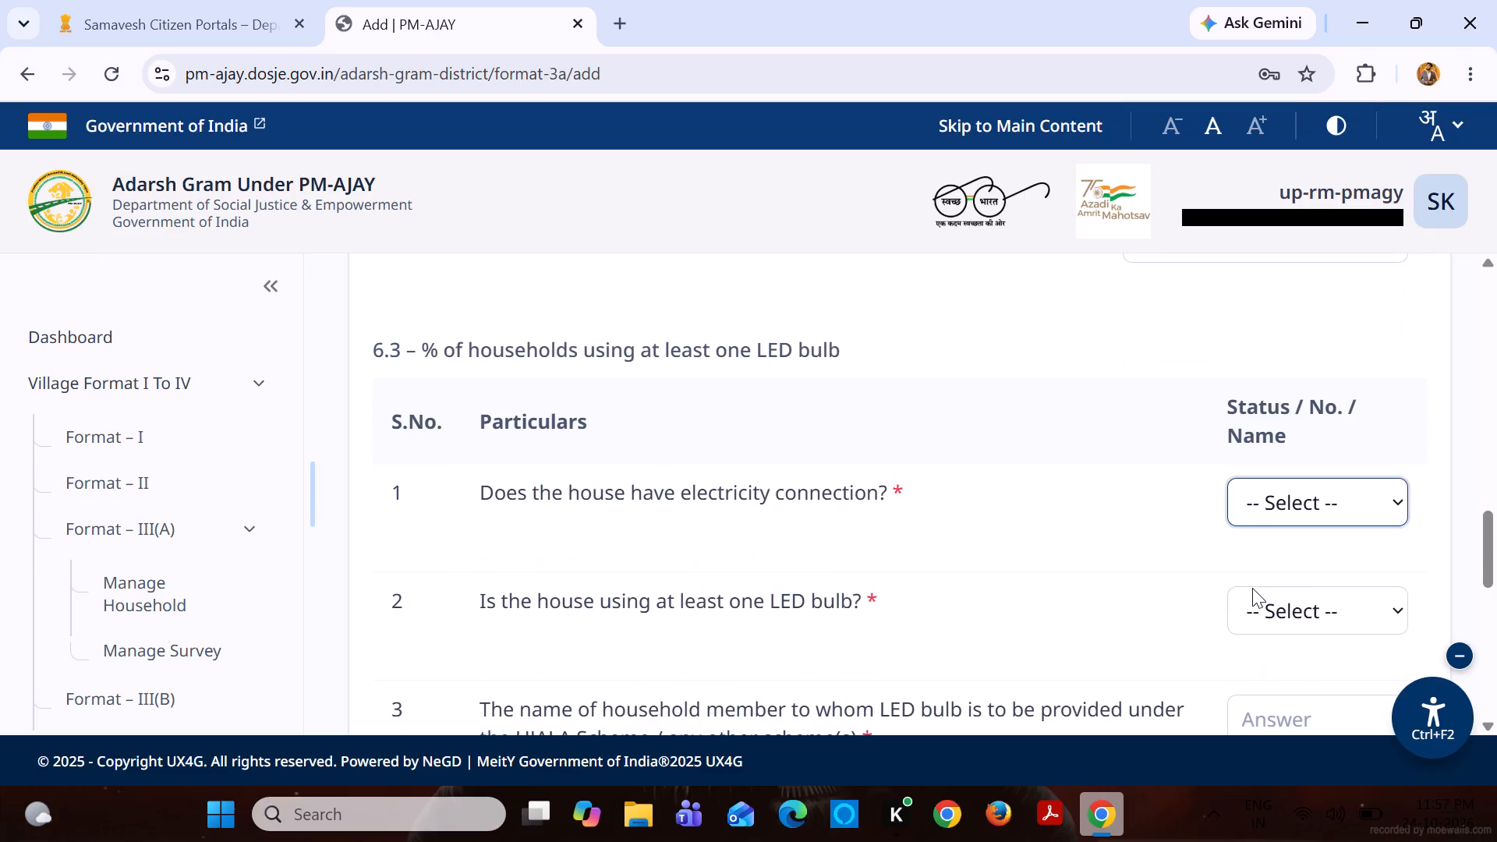
Answer Yes to using at least one LED bulb and Yes to using clean fuel, and submit the Electricity and Clean Fuel domain.
scroll(1252, 588, "down", 3)
left_click(1339, 363)
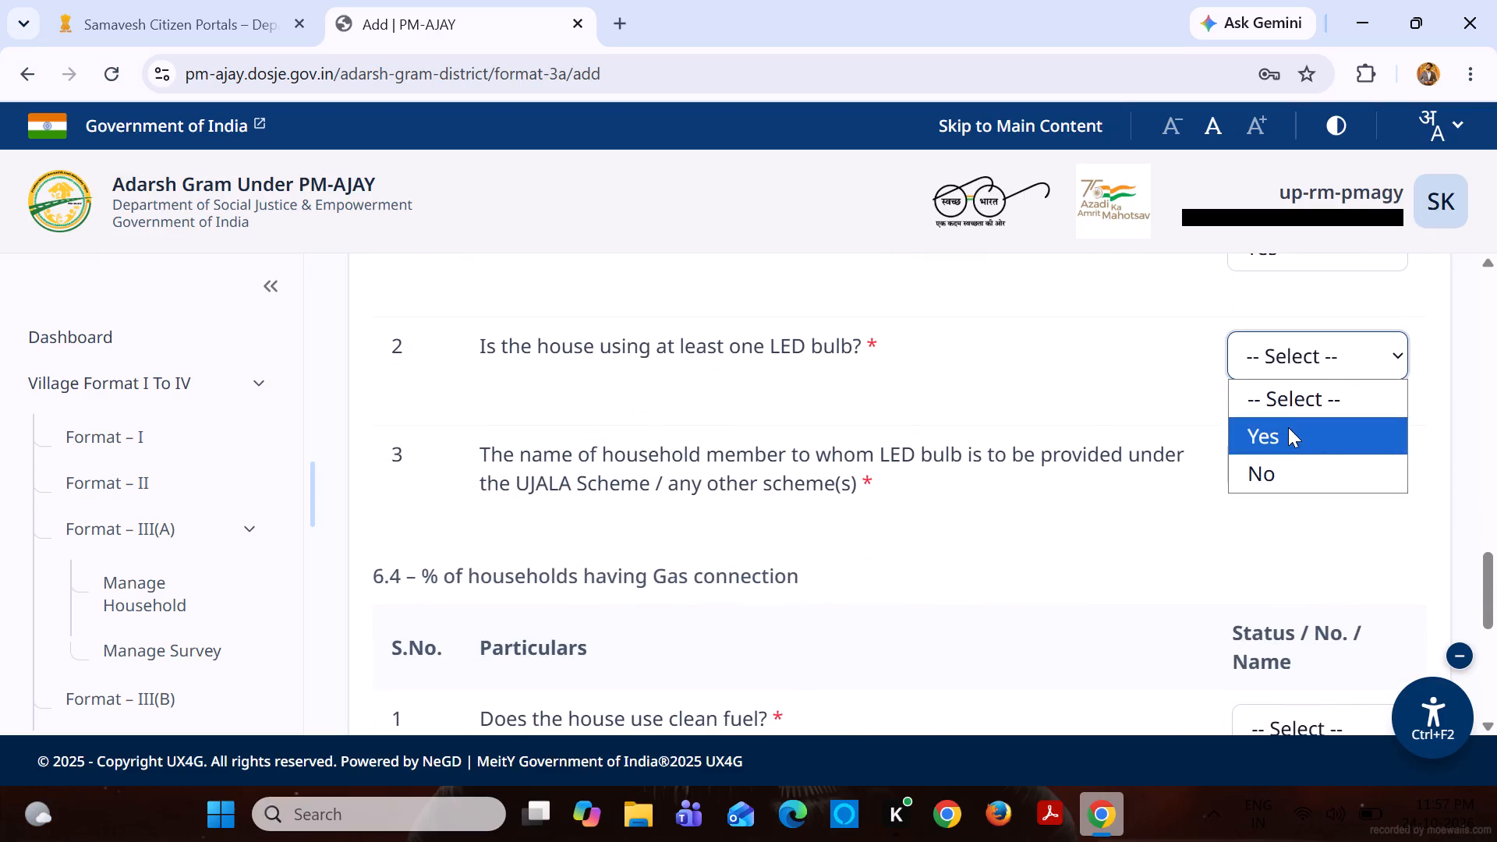
left_click(1288, 427)
scroll(1288, 427, "down", 1)
left_click_drag(1365, 438, 1303, 510)
left_click(1303, 510)
left_click(1318, 469)
left_click(1274, 534)
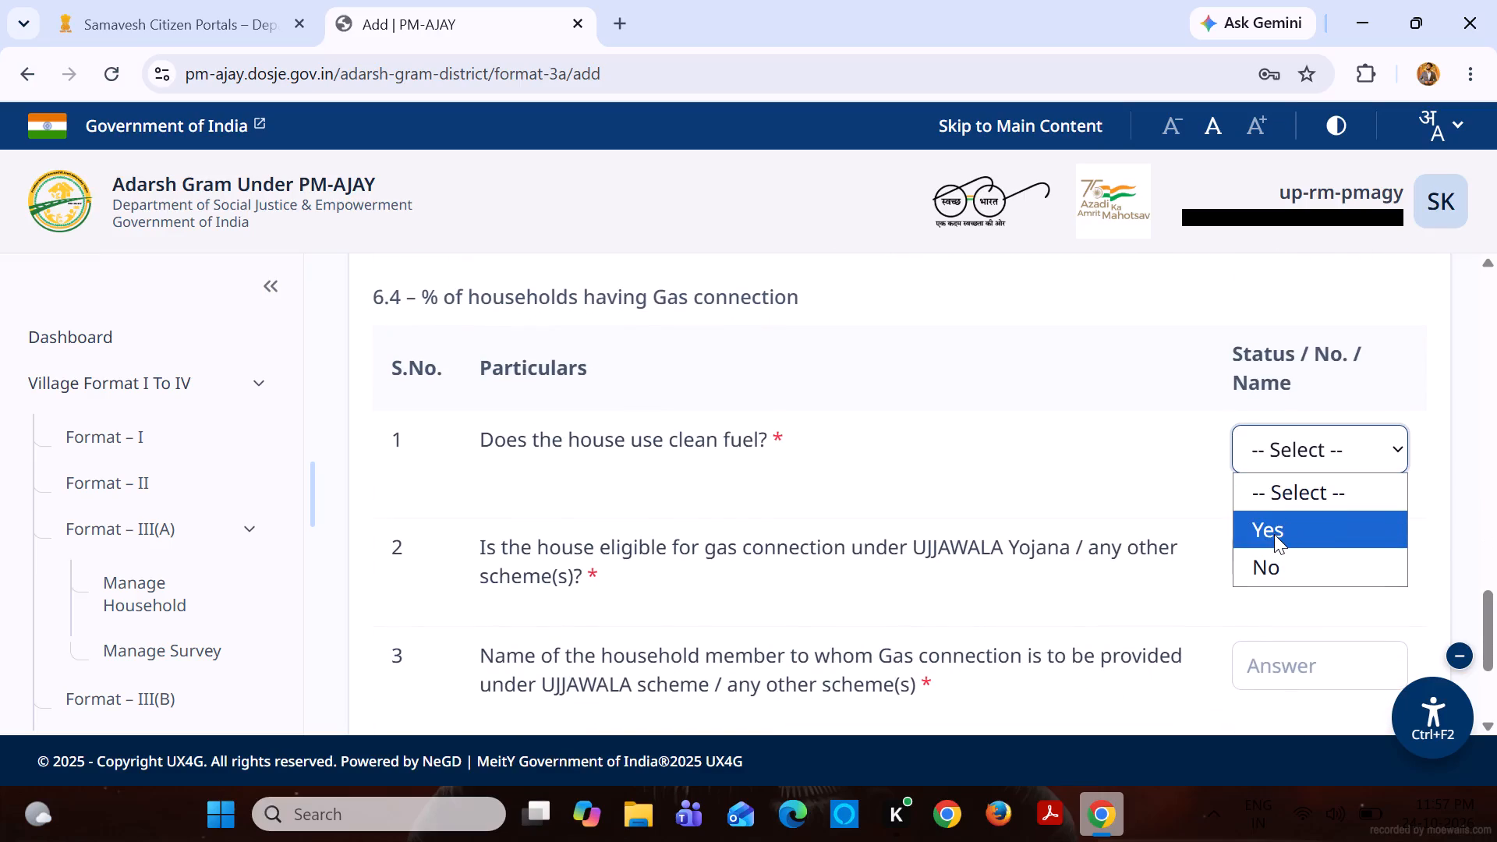
scroll(1274, 534, "down", 5)
left_click(1368, 571)
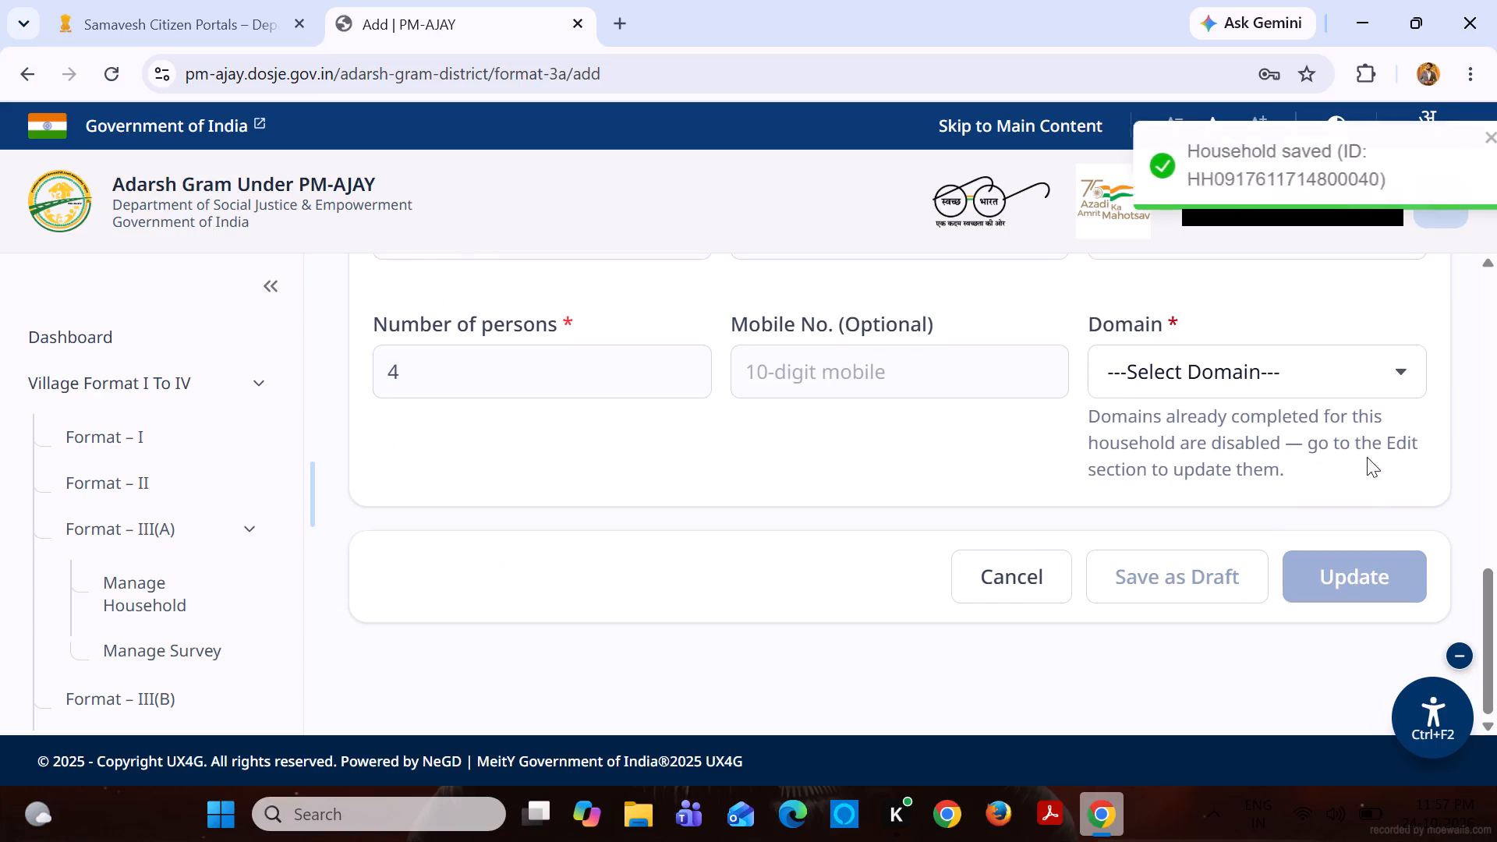
Select domain 7 – Agricultural Practices etc., answer No to the household being involved in farming, and submit the domain.
left_click(1354, 352)
scroll(1304, 585, "down", 3)
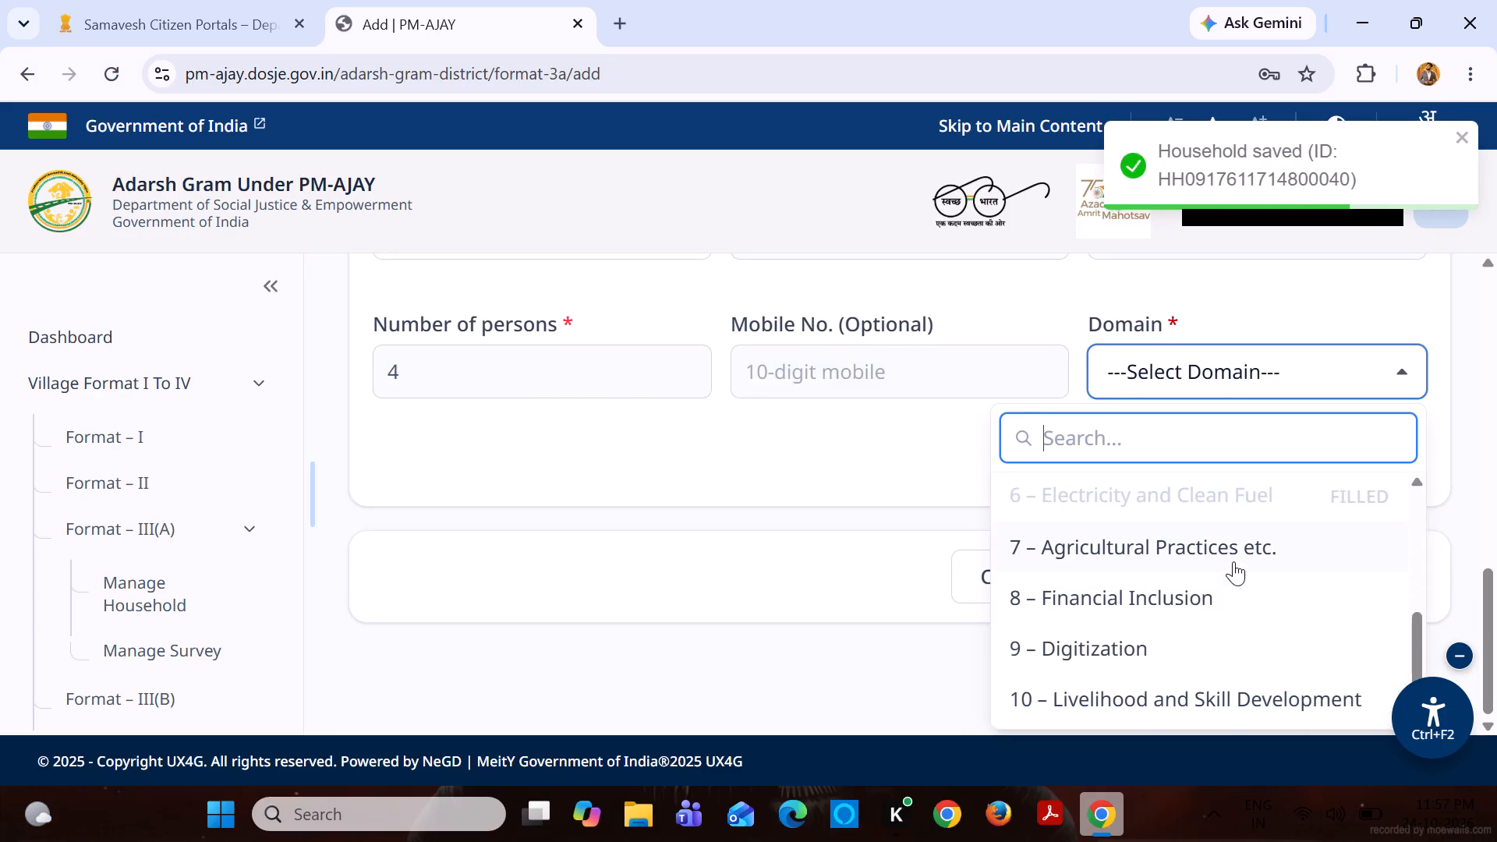
left_click(1233, 561)
scroll(1295, 582, "down", 2)
left_click(1297, 533)
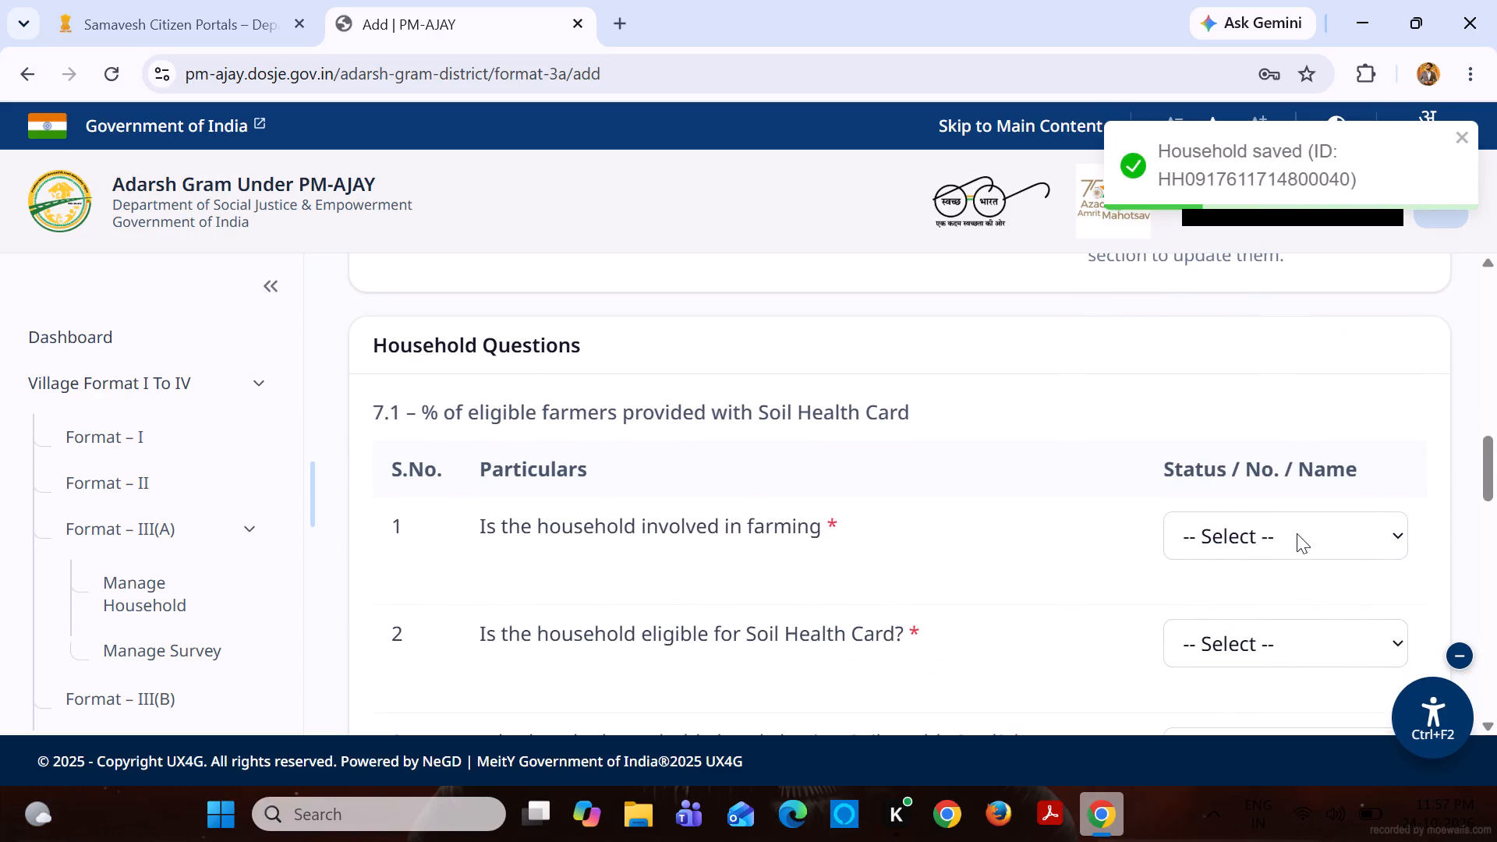
left_click(1216, 666)
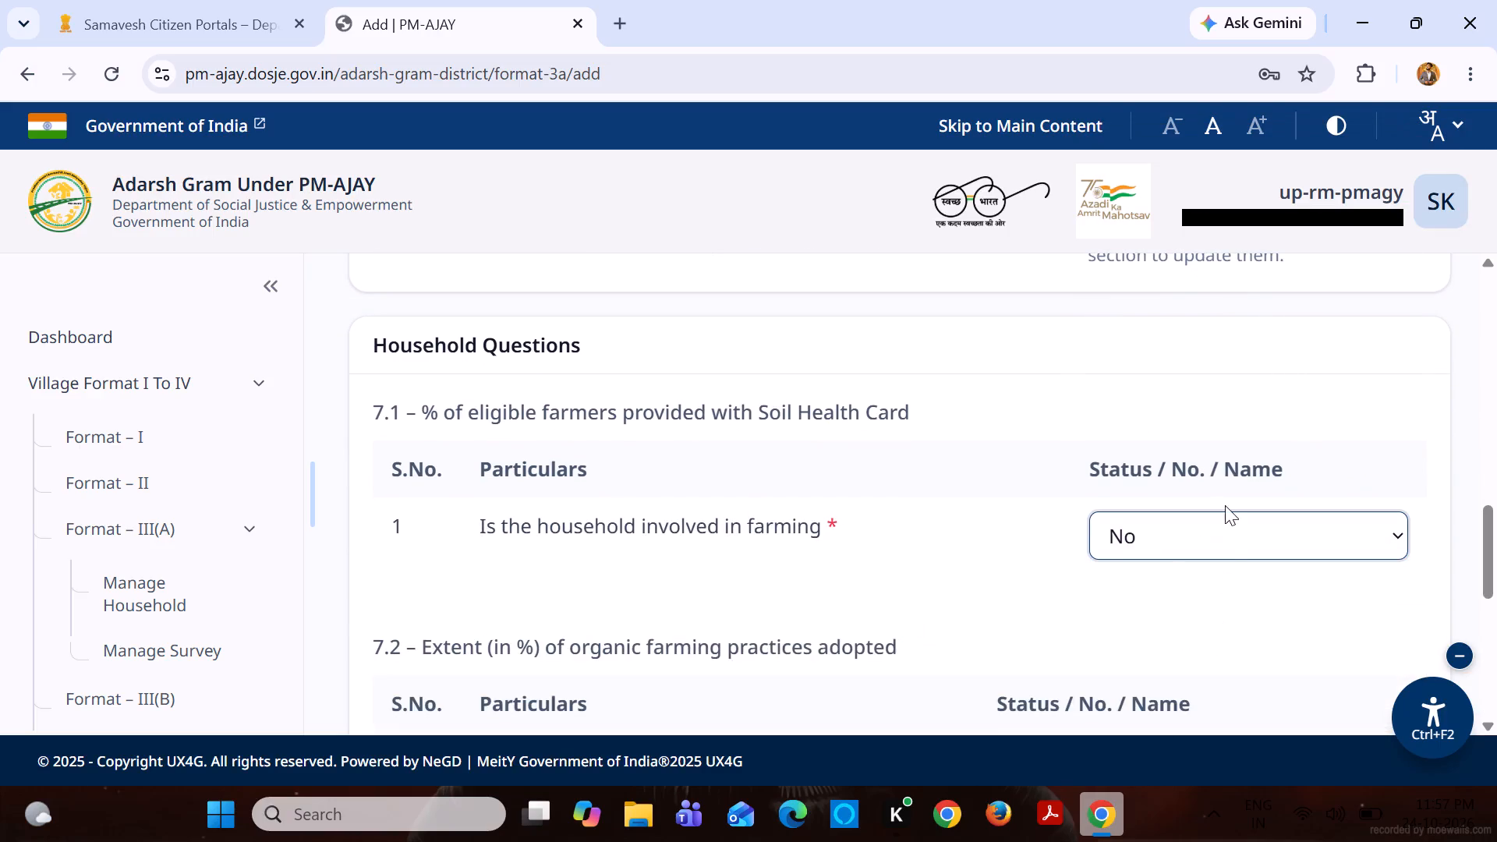
scroll(1225, 505, "down", 8)
left_click(1357, 572)
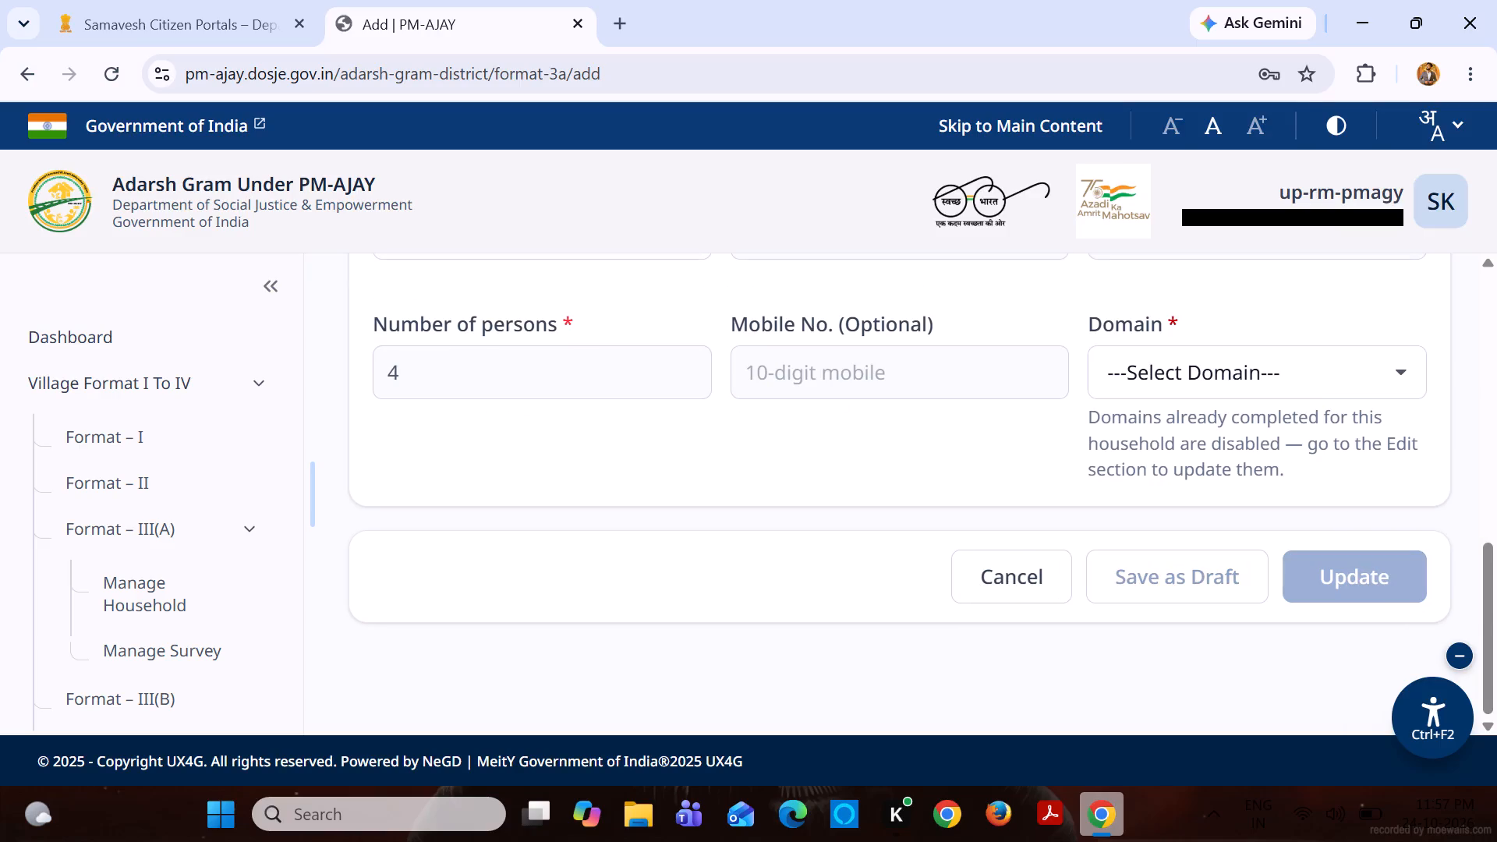
Reopen domain 7 – Agricultural Practices etc. and check its farming answers and the household's Monitorable Indicators status.
left_click(1313, 369)
scroll(1265, 597, "down", 5)
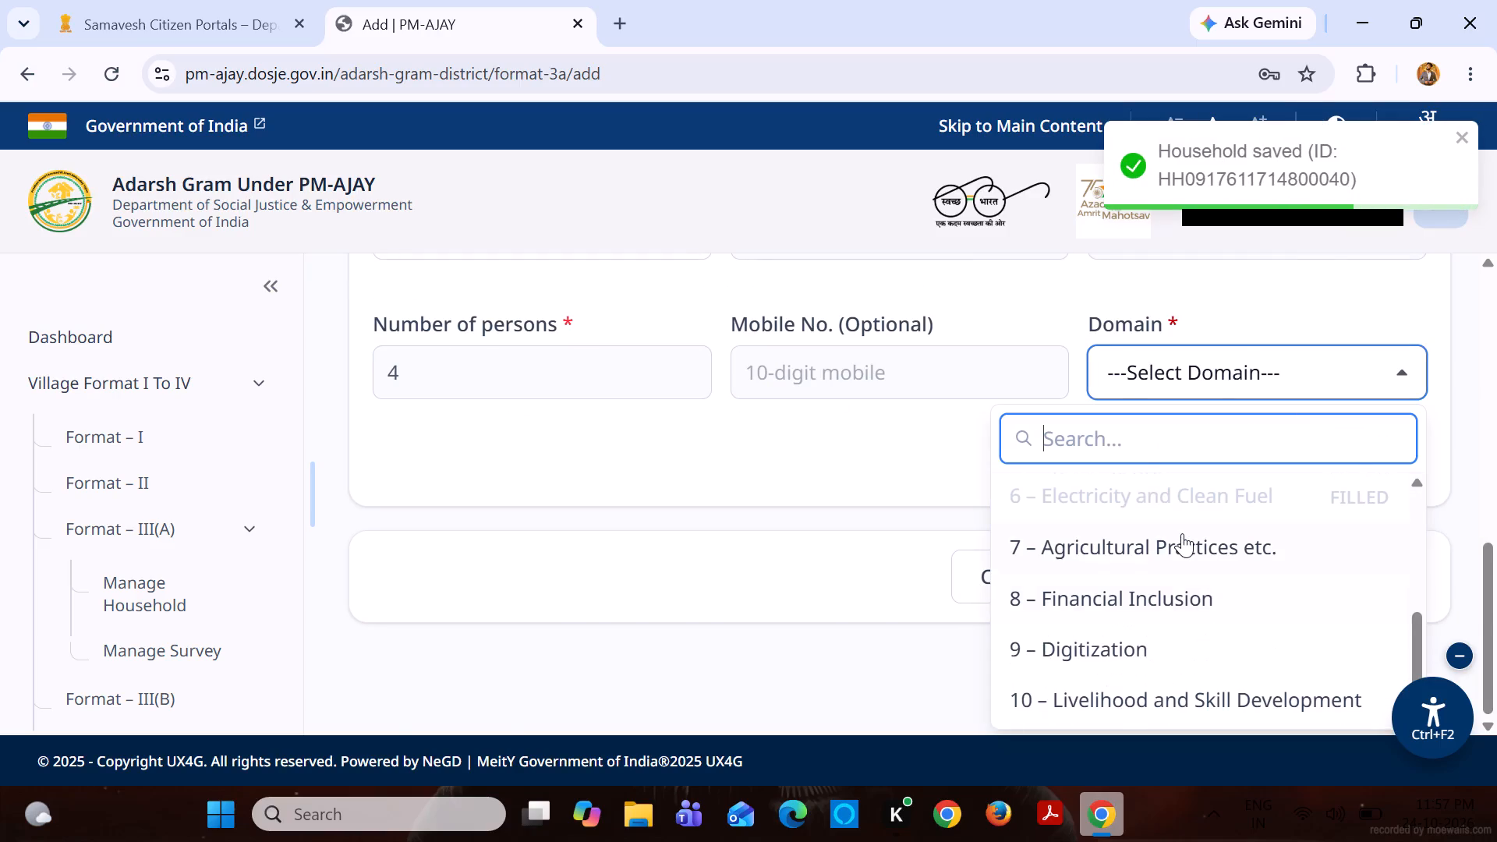
left_click(1182, 533)
scroll(1182, 533, "down", 9)
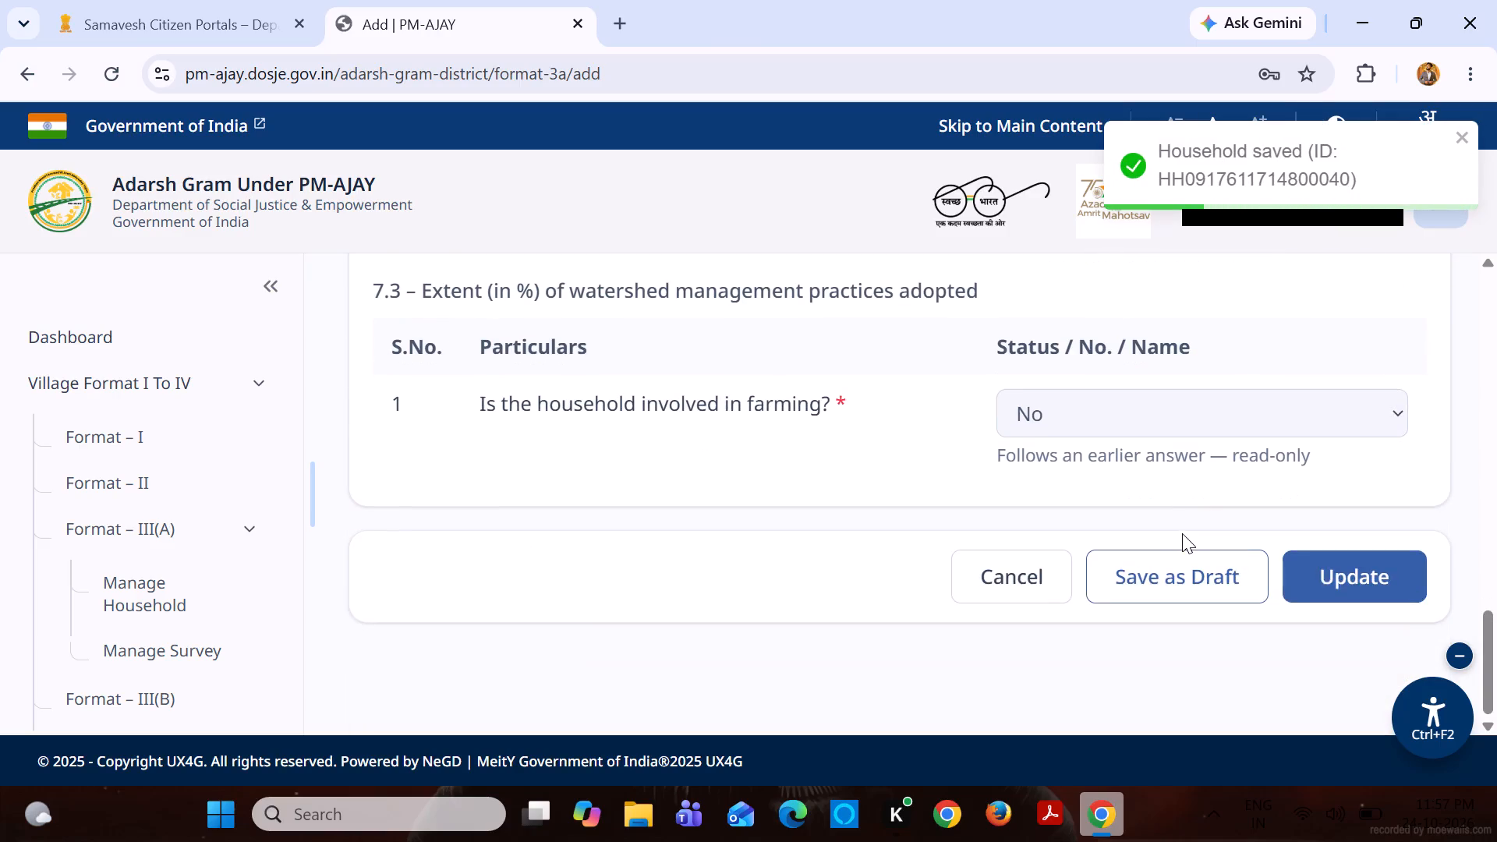
scroll(1309, 455, "up", 11)
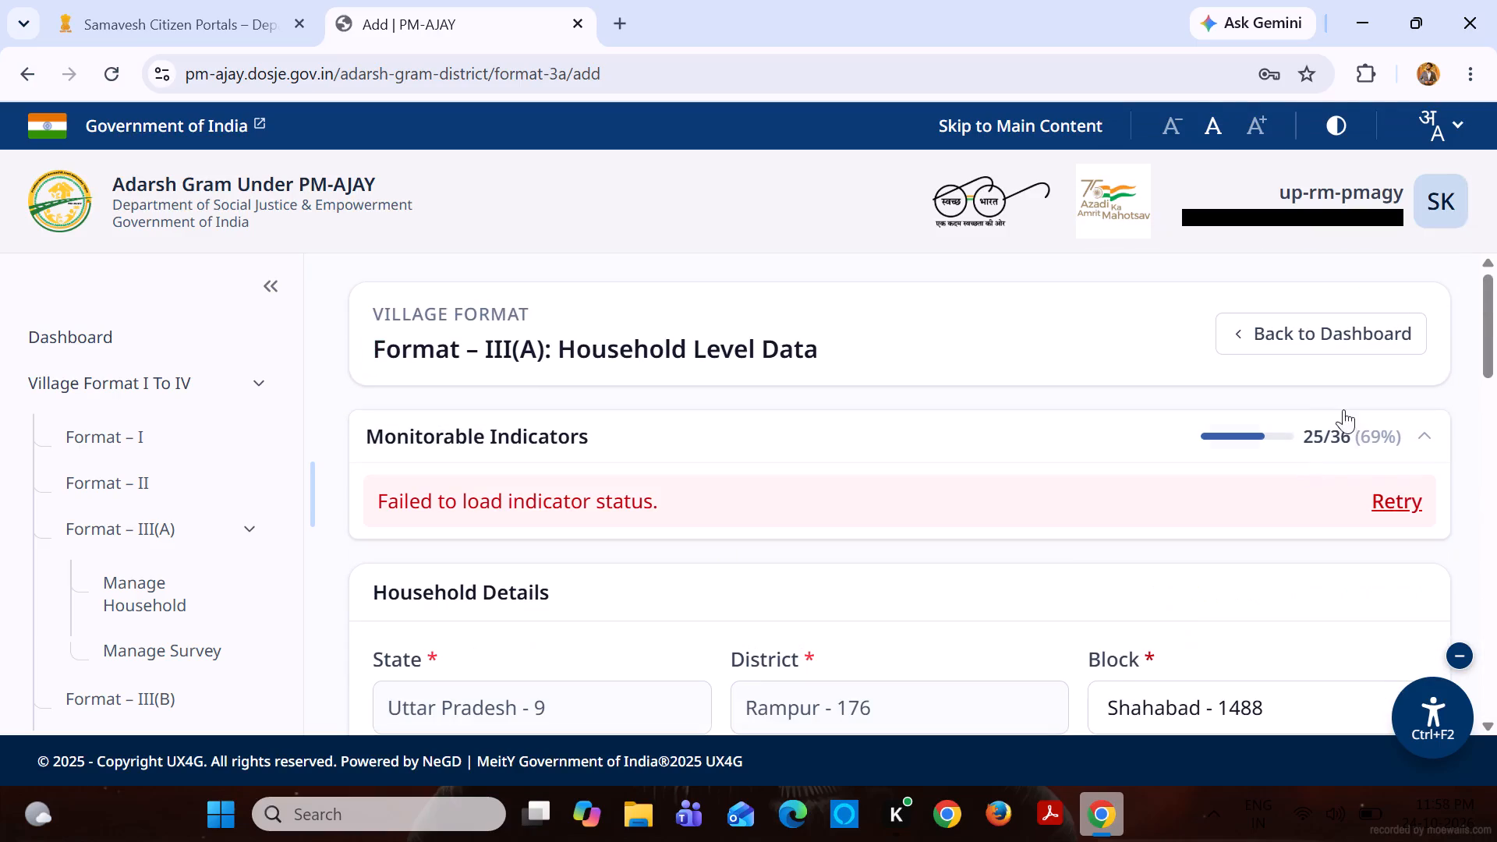
Retry loading the household's Monitorable Indicators status.
left_click(1386, 500)
left_click(1386, 500)
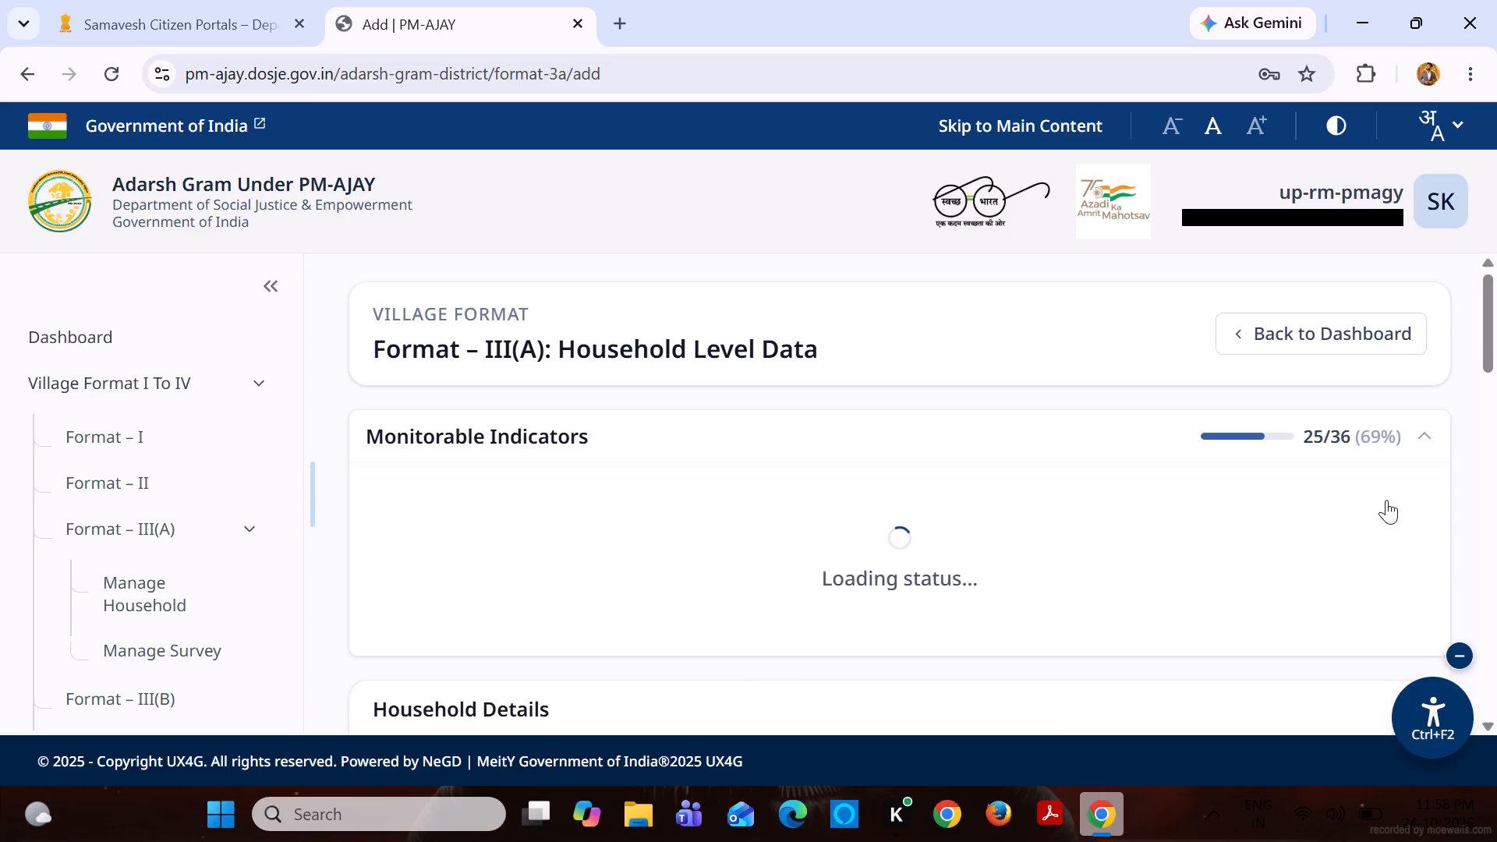
triple_click(1386, 500)
double_click(1386, 500)
Resubmit domain 7 – Agricultural Practices etc. with No for the household being involved in farming.
scroll(1311, 523, "down", 9)
left_click(1394, 564)
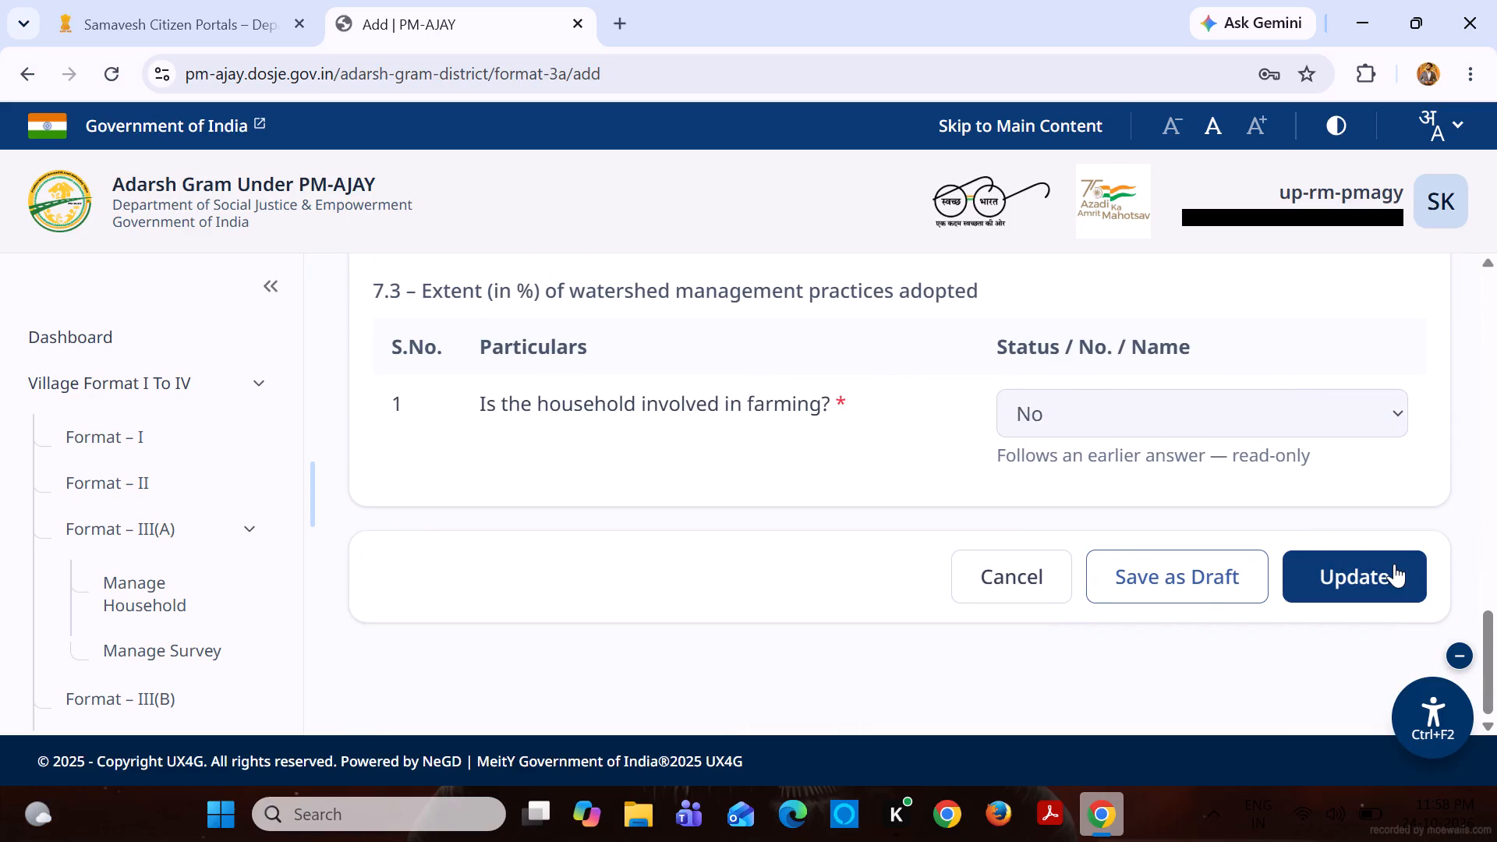
scroll(1347, 460, "up", 9)
scroll(1347, 460, "down", 5)
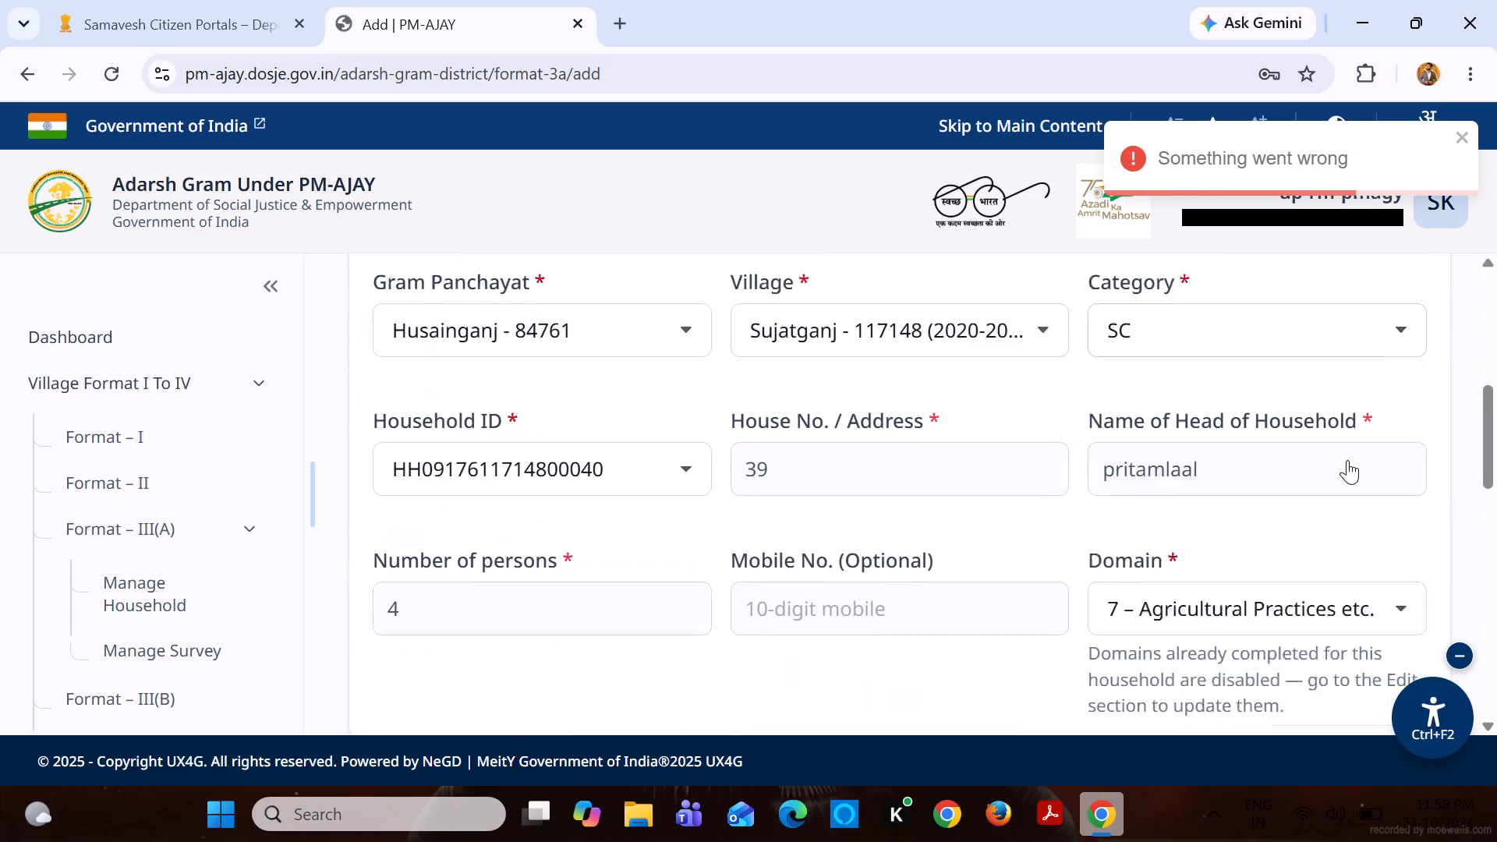
Select domain 8 – Financial Inclusion and enter 0 persons above 5 years and 0 members eligible for a bank or post office account.
scroll(1347, 460, "down", 1)
left_click(1348, 518)
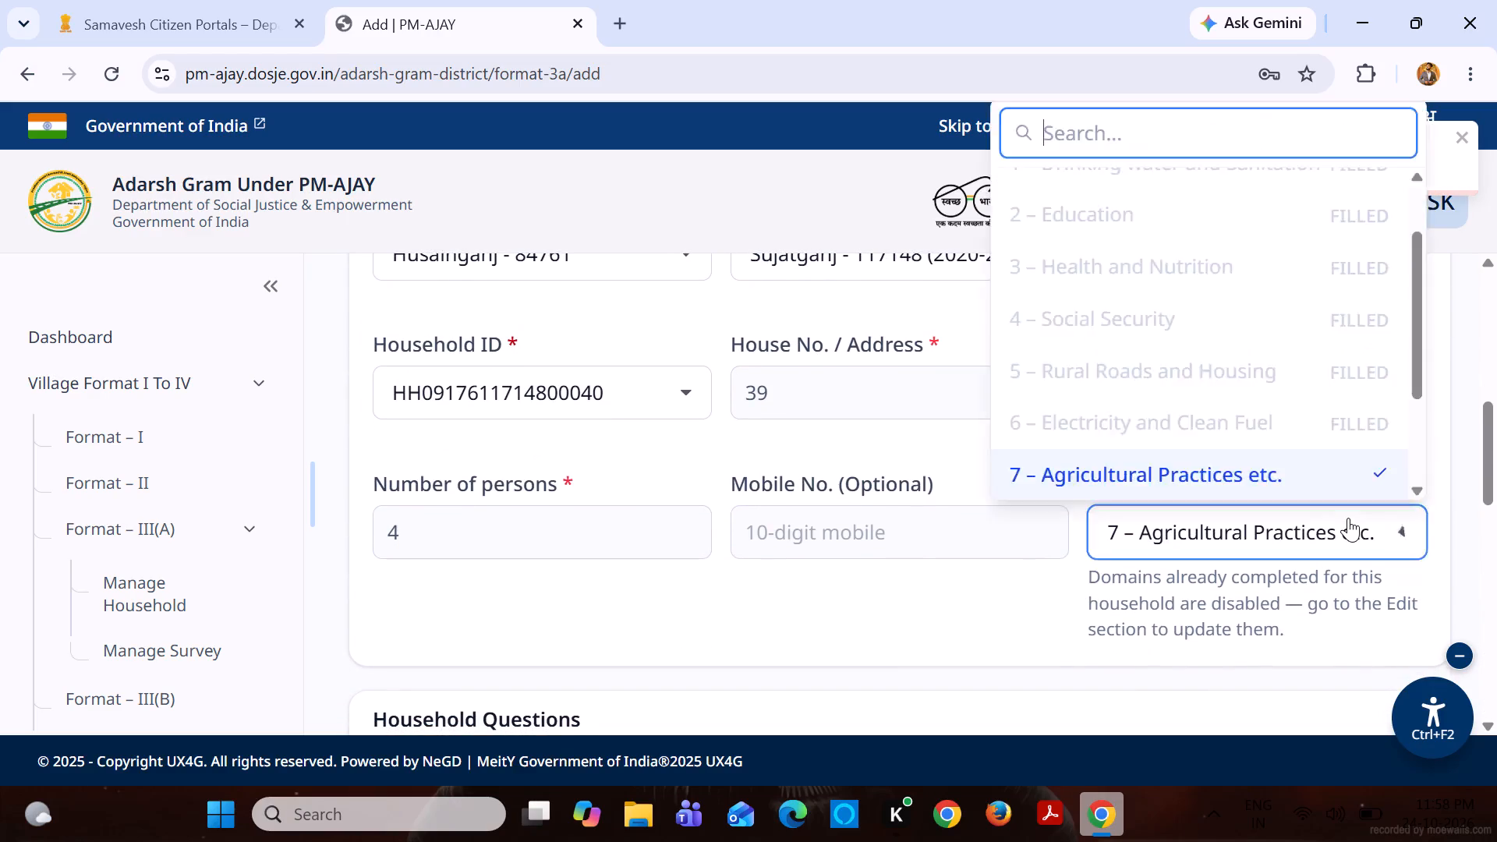
scroll(1290, 408, "down", 6)
left_click(1183, 381)
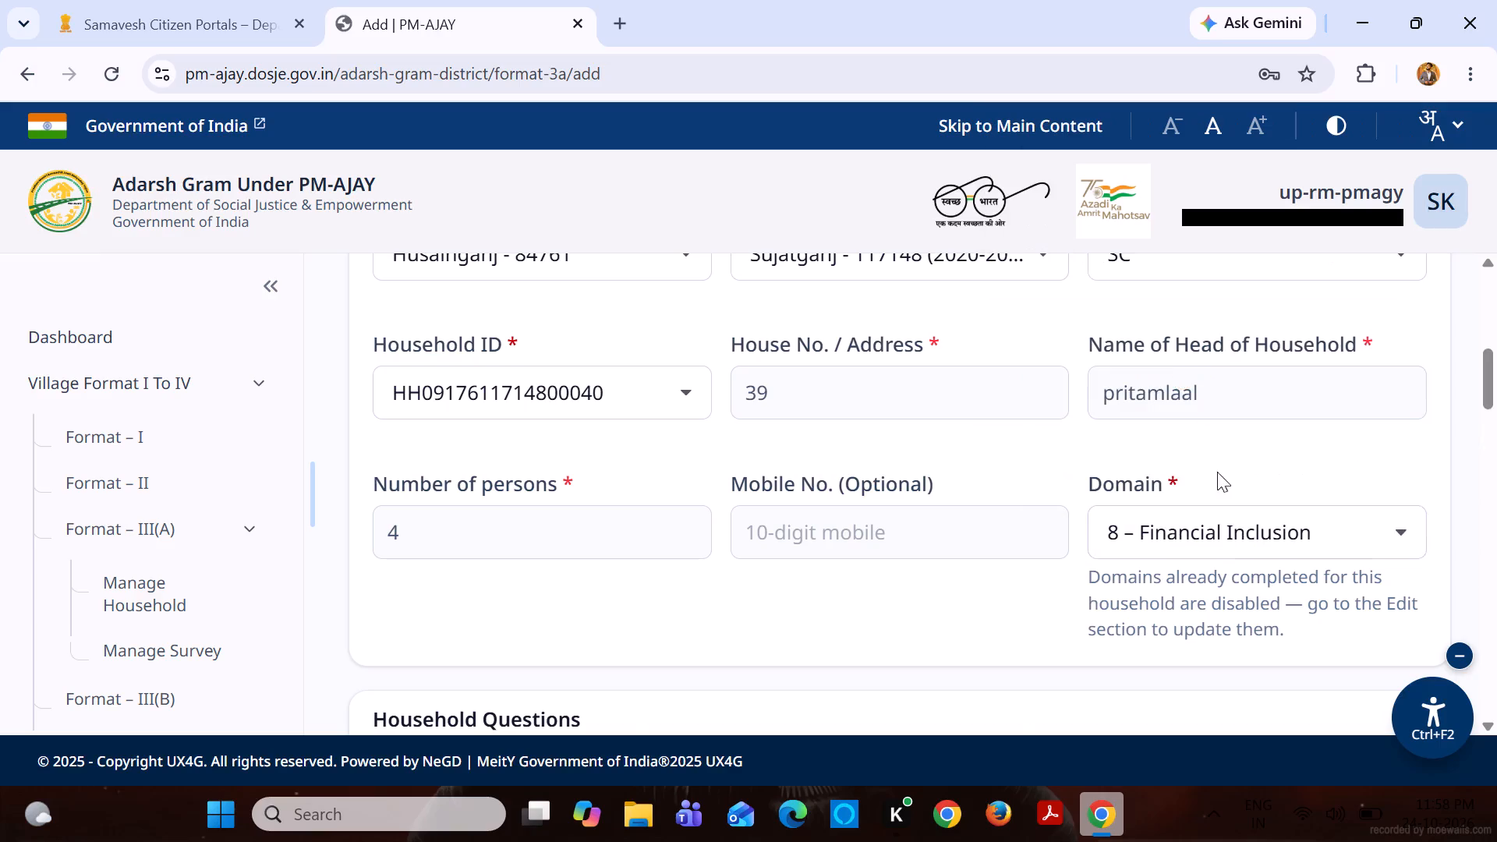
scroll(1213, 554, "down", 3)
left_click(1211, 624)
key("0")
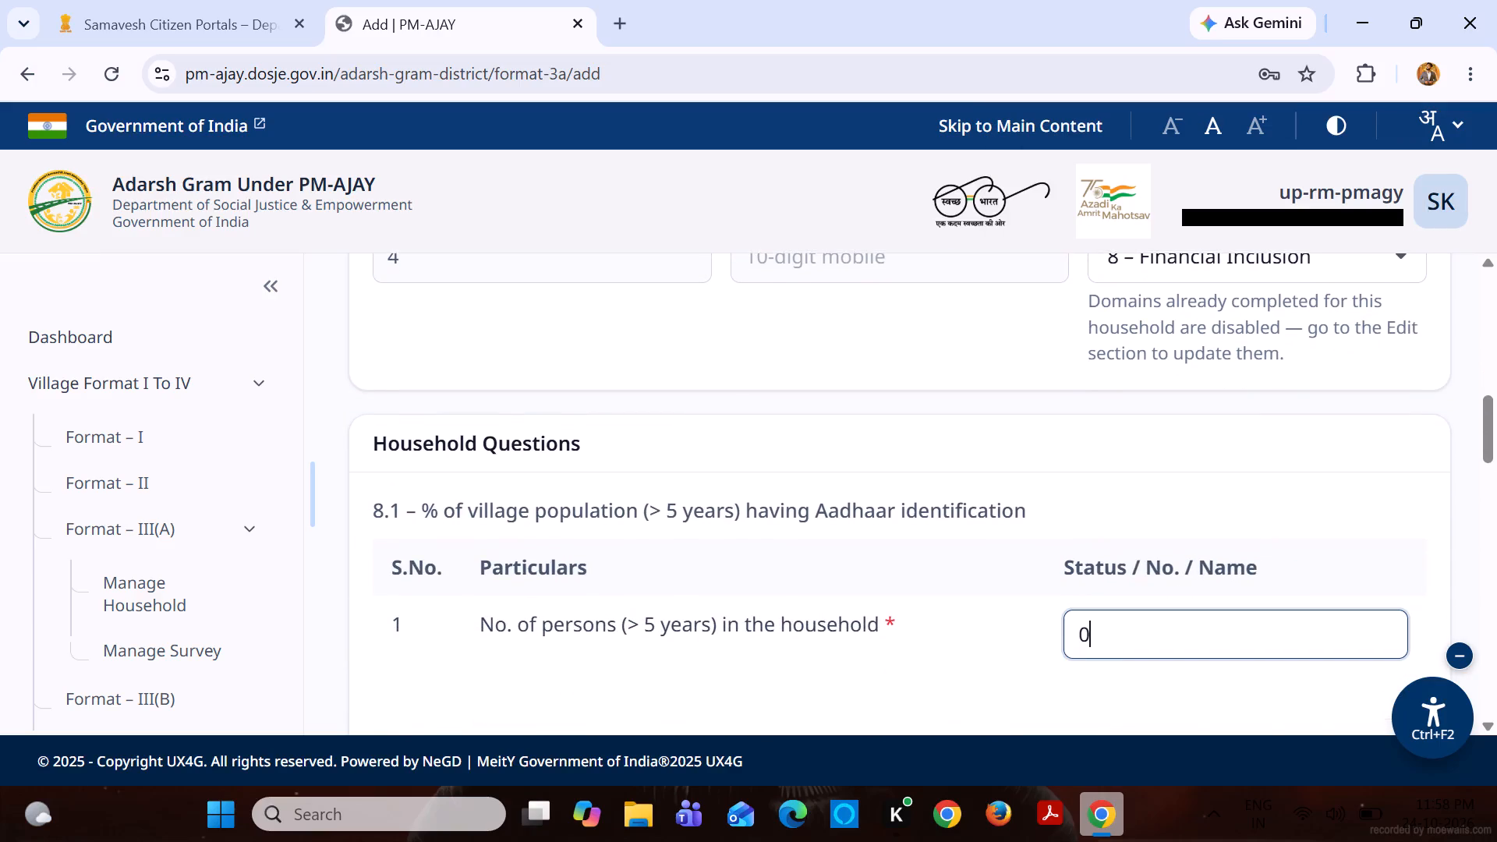
scroll(1211, 624, "down", 3)
left_click(1244, 540)
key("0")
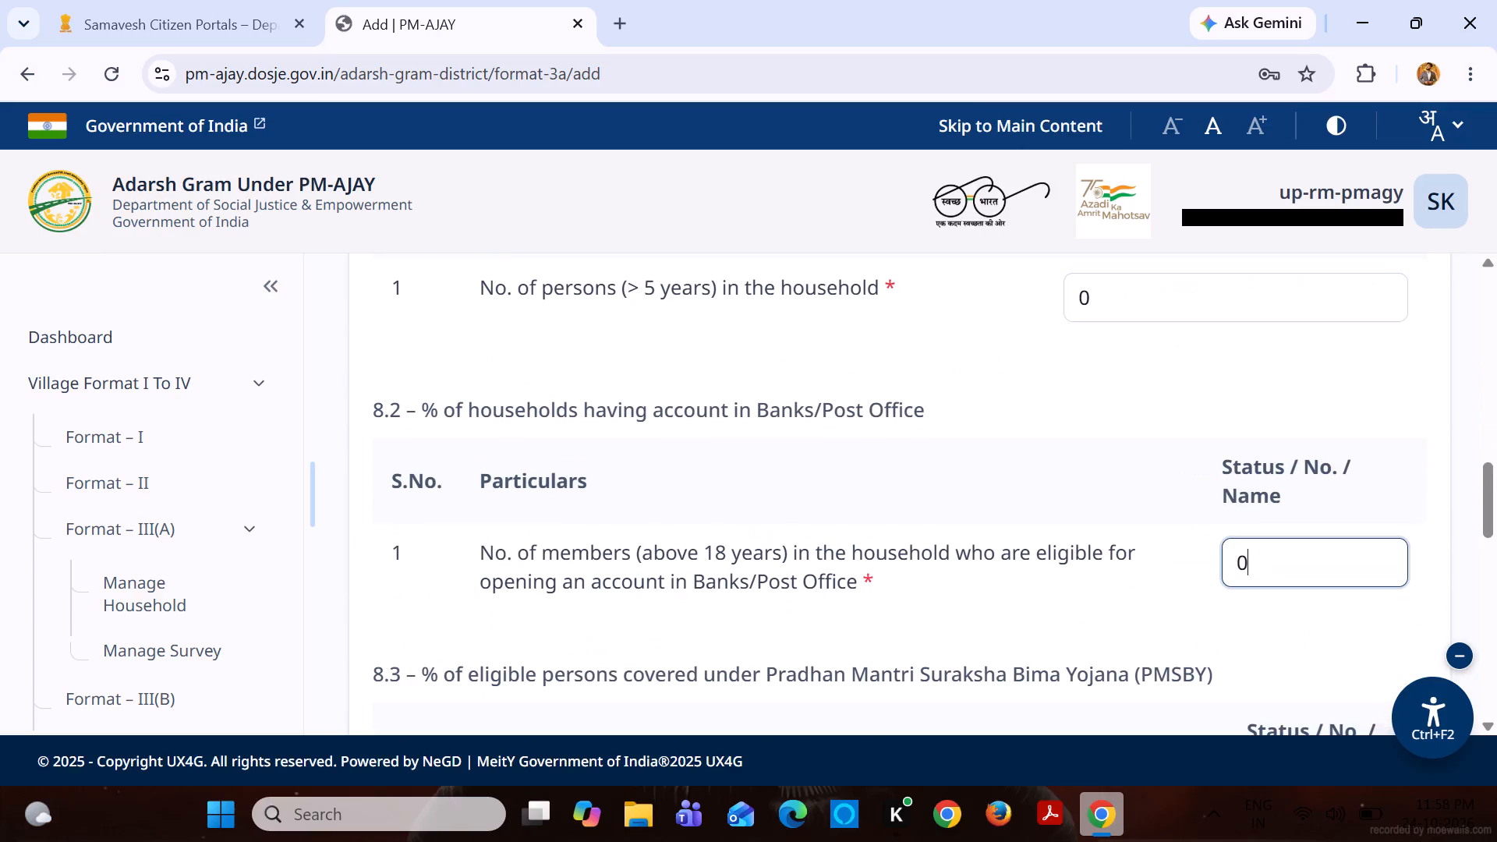
Enter 0 persons eligible for PMSBY in 8.3 and 0 members eligible for PMJJBY in 8.4, and submit the Financial Inclusion domain.
scroll(1244, 540, "down", 2)
left_click(1307, 520)
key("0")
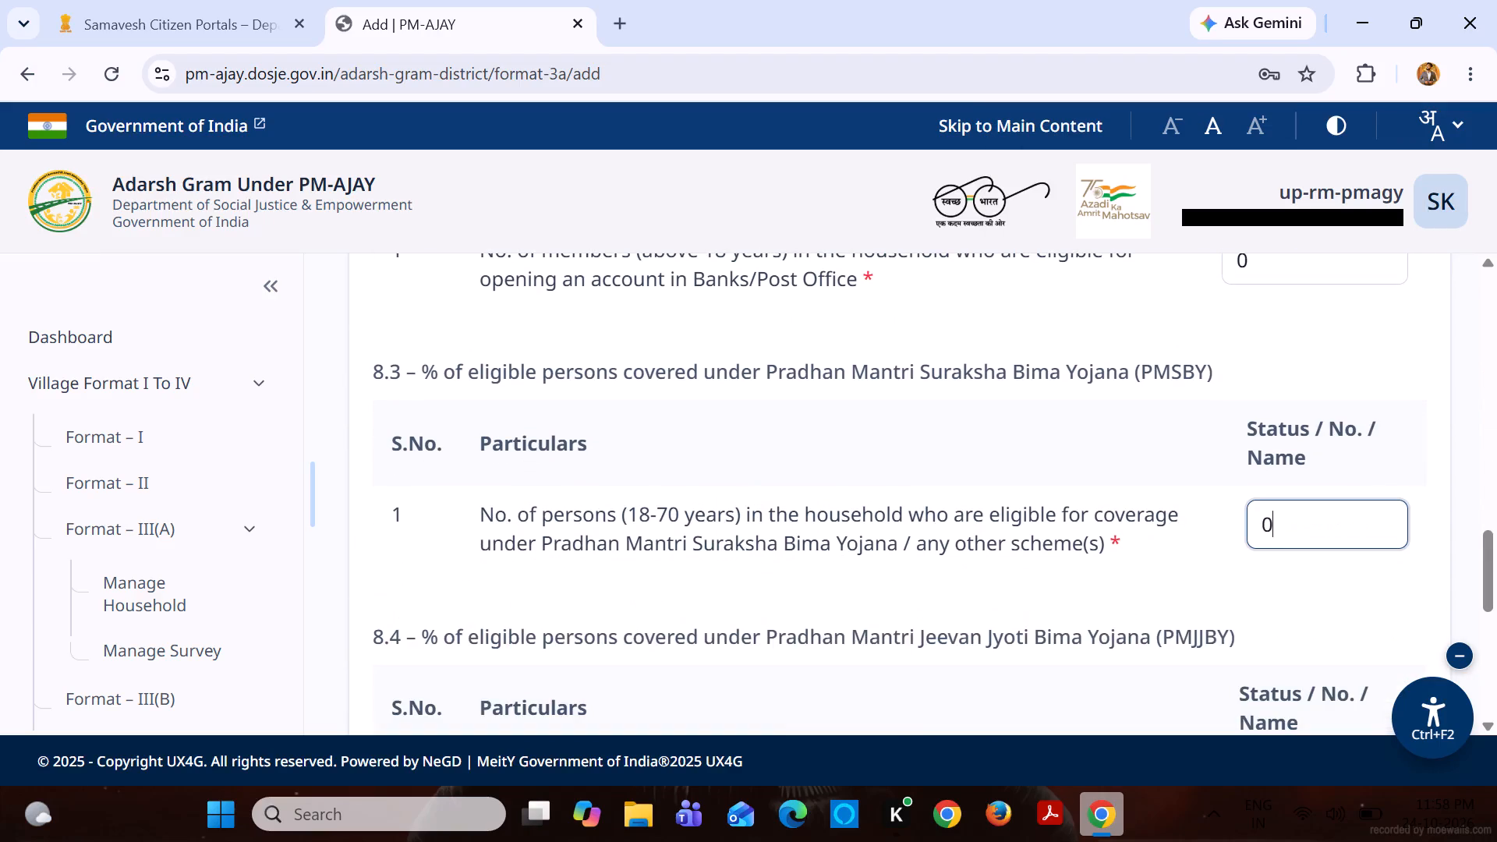
scroll(1307, 520, "down", 2)
left_click(1344, 495)
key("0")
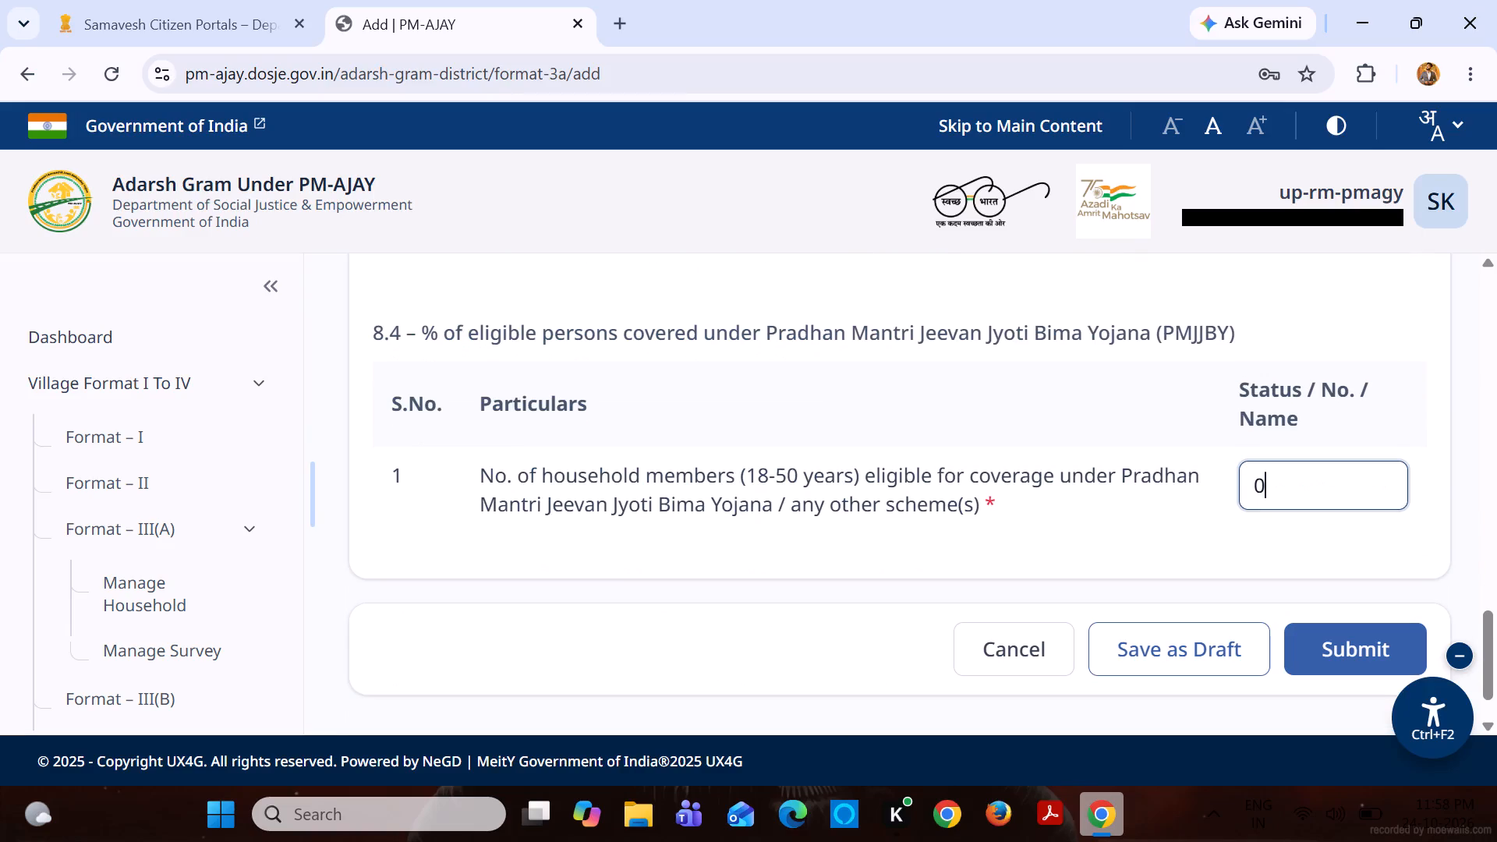
left_click(1383, 644)
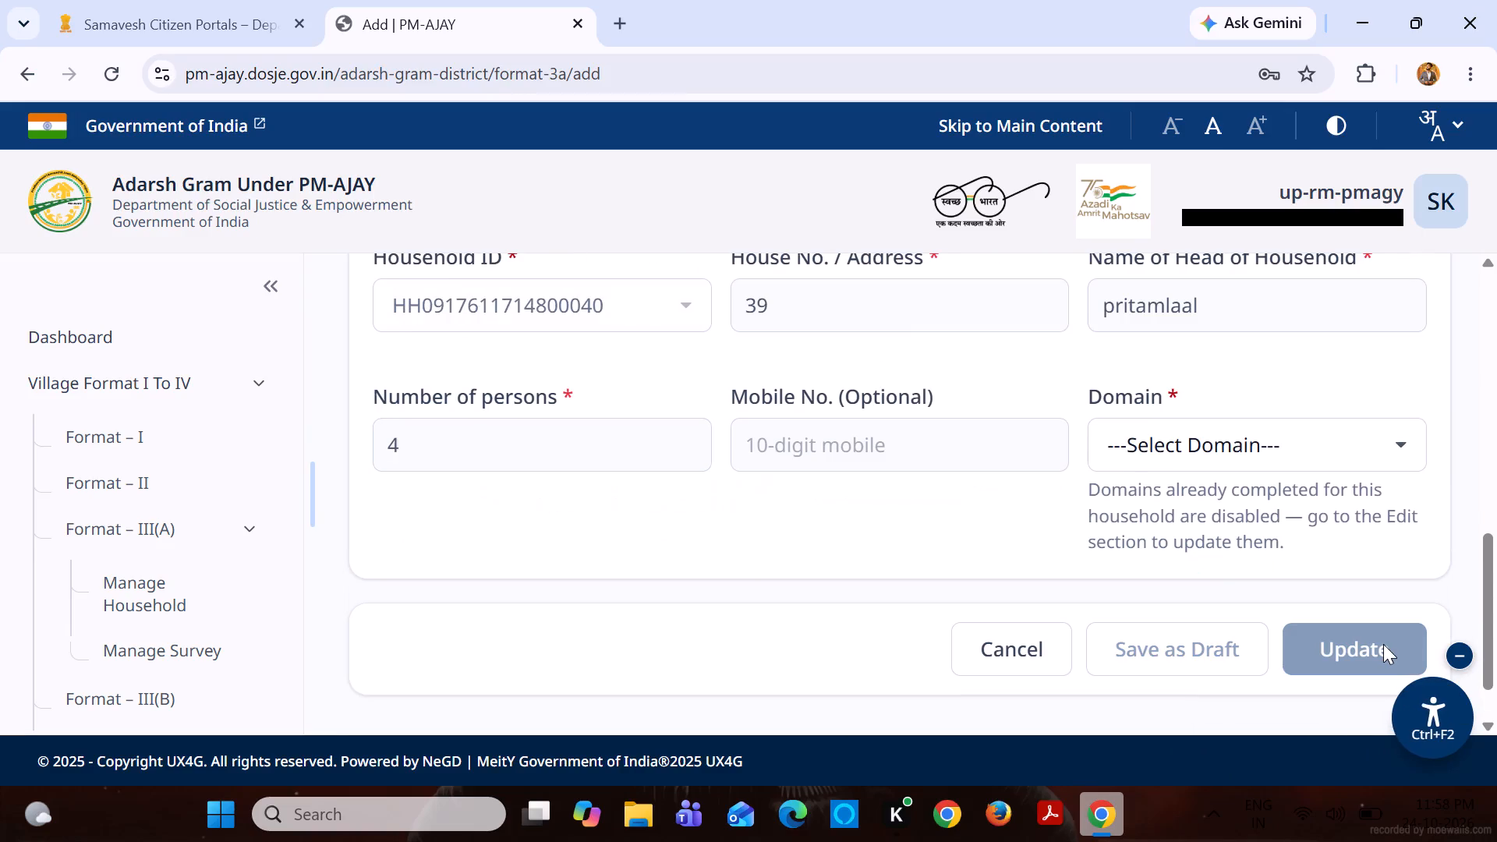
Select domain 9, enter 0 household members eligible for PMGDISHA training in 9.3, and submit the domain.
left_click(1317, 443)
scroll(1264, 334, "down", 5)
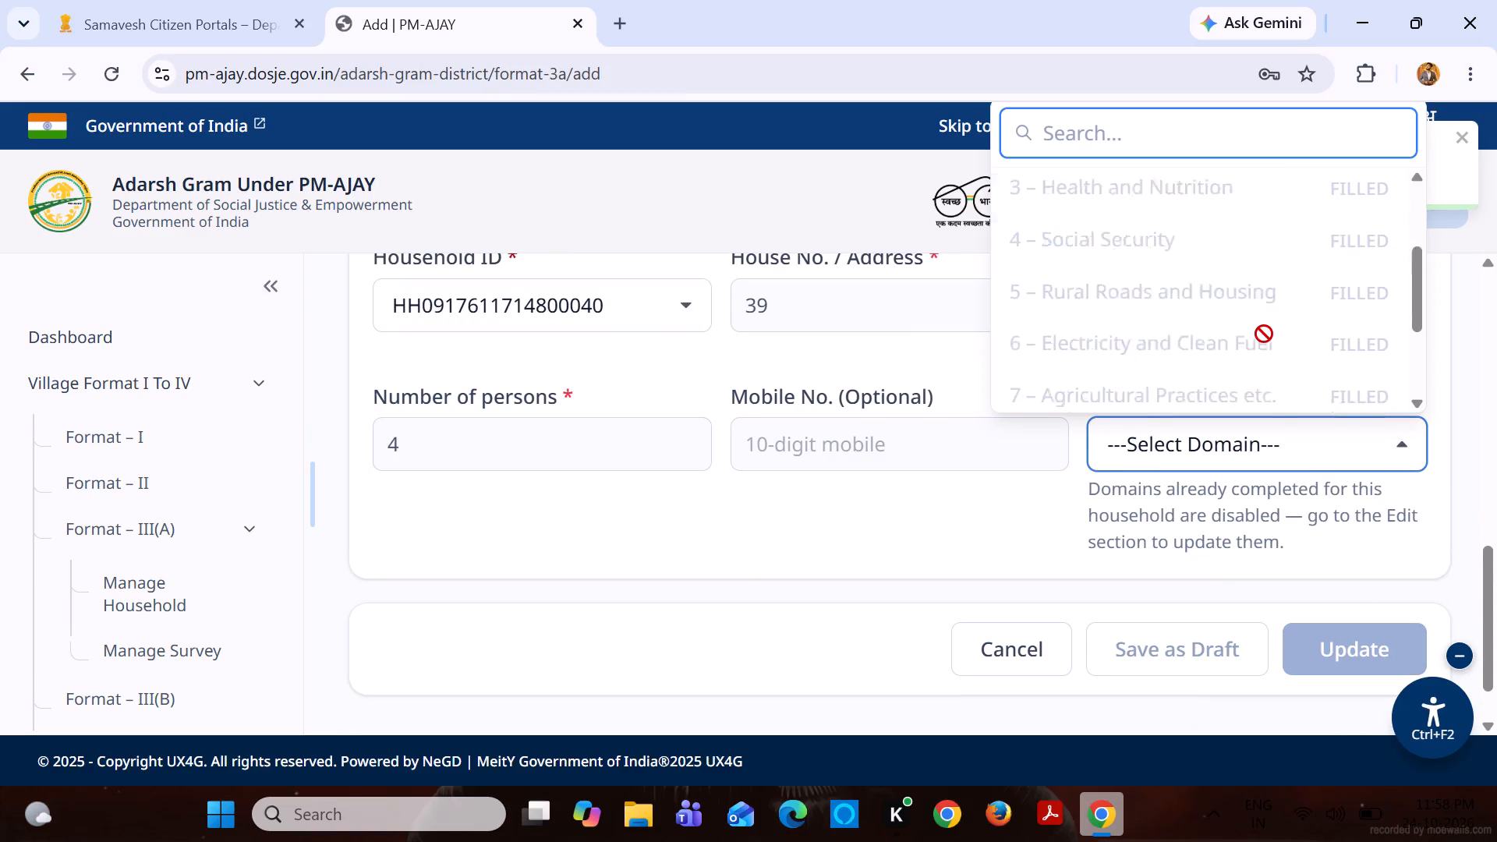
scroll(1264, 334, "down", 1)
left_click(1151, 335)
scroll(1268, 461, "down", 3)
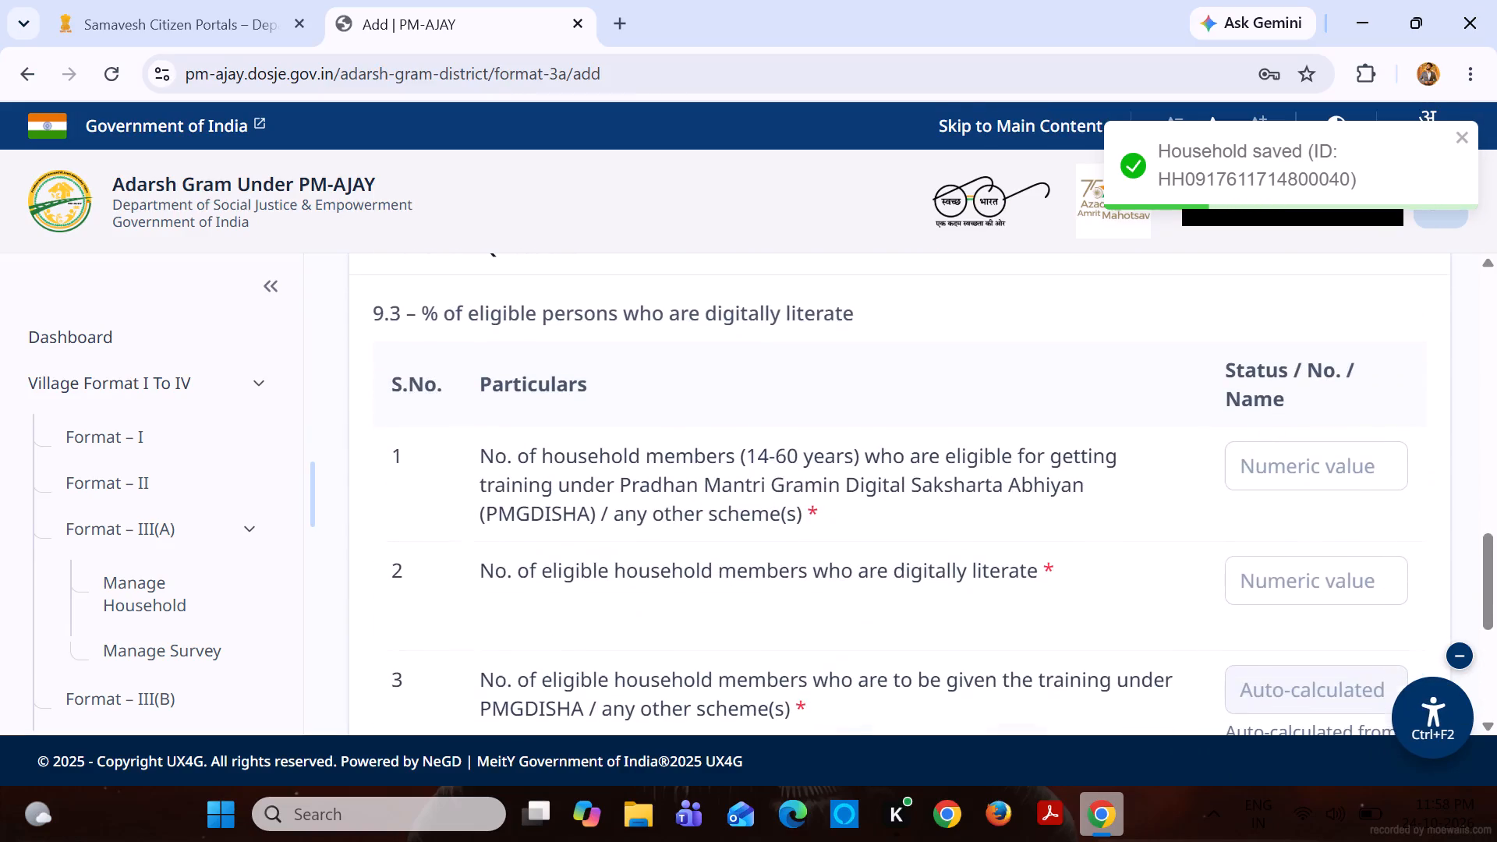
left_click(1298, 462)
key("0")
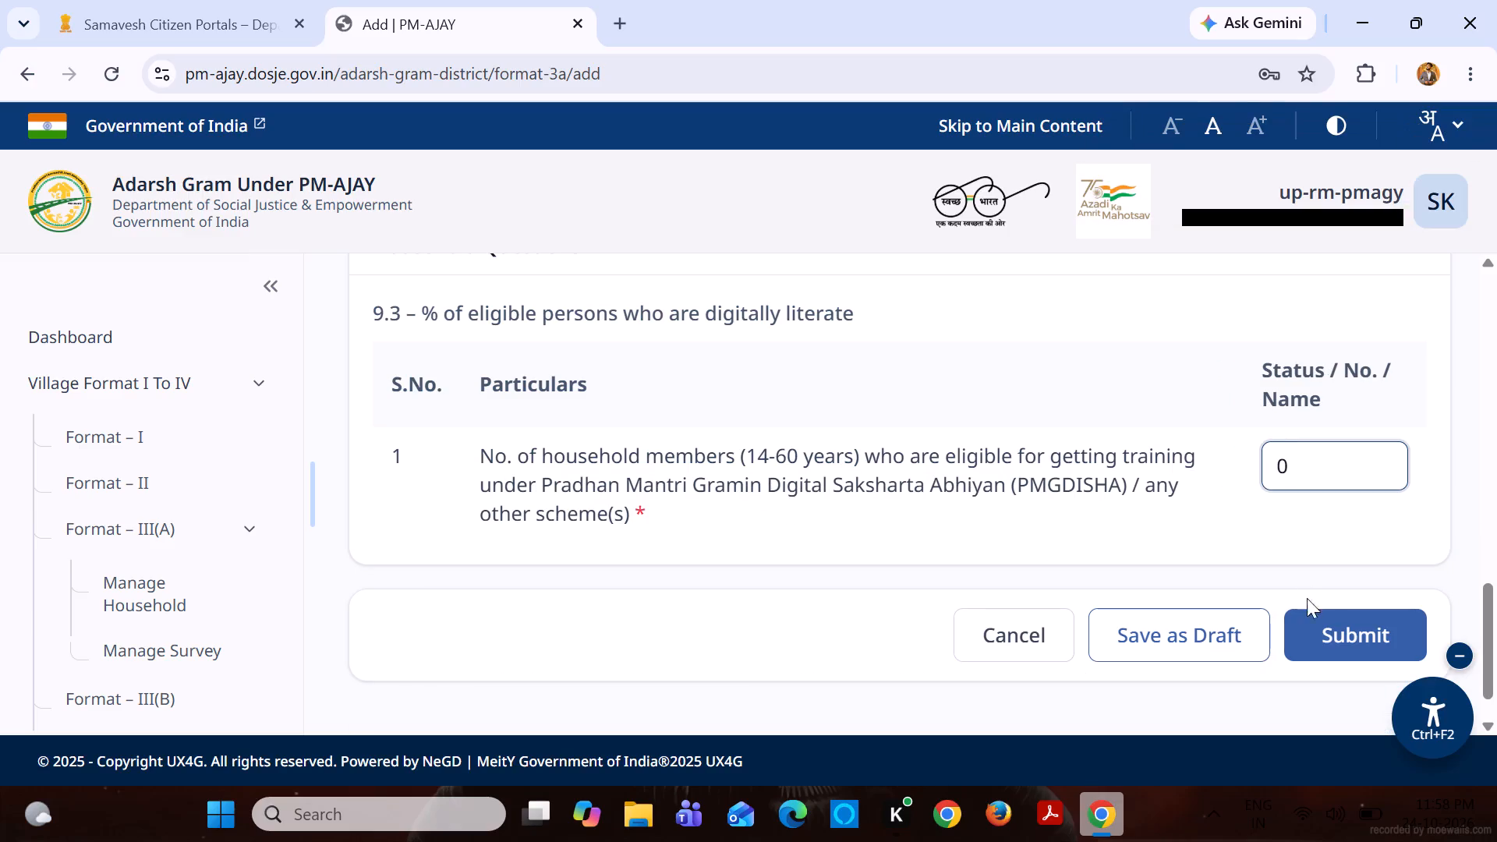
left_click(1332, 624)
Select domain 10 on livelihood and skill development and enter 0 youth eligible for skill training and 0 eligible for bank linked loans.
left_click(1314, 376)
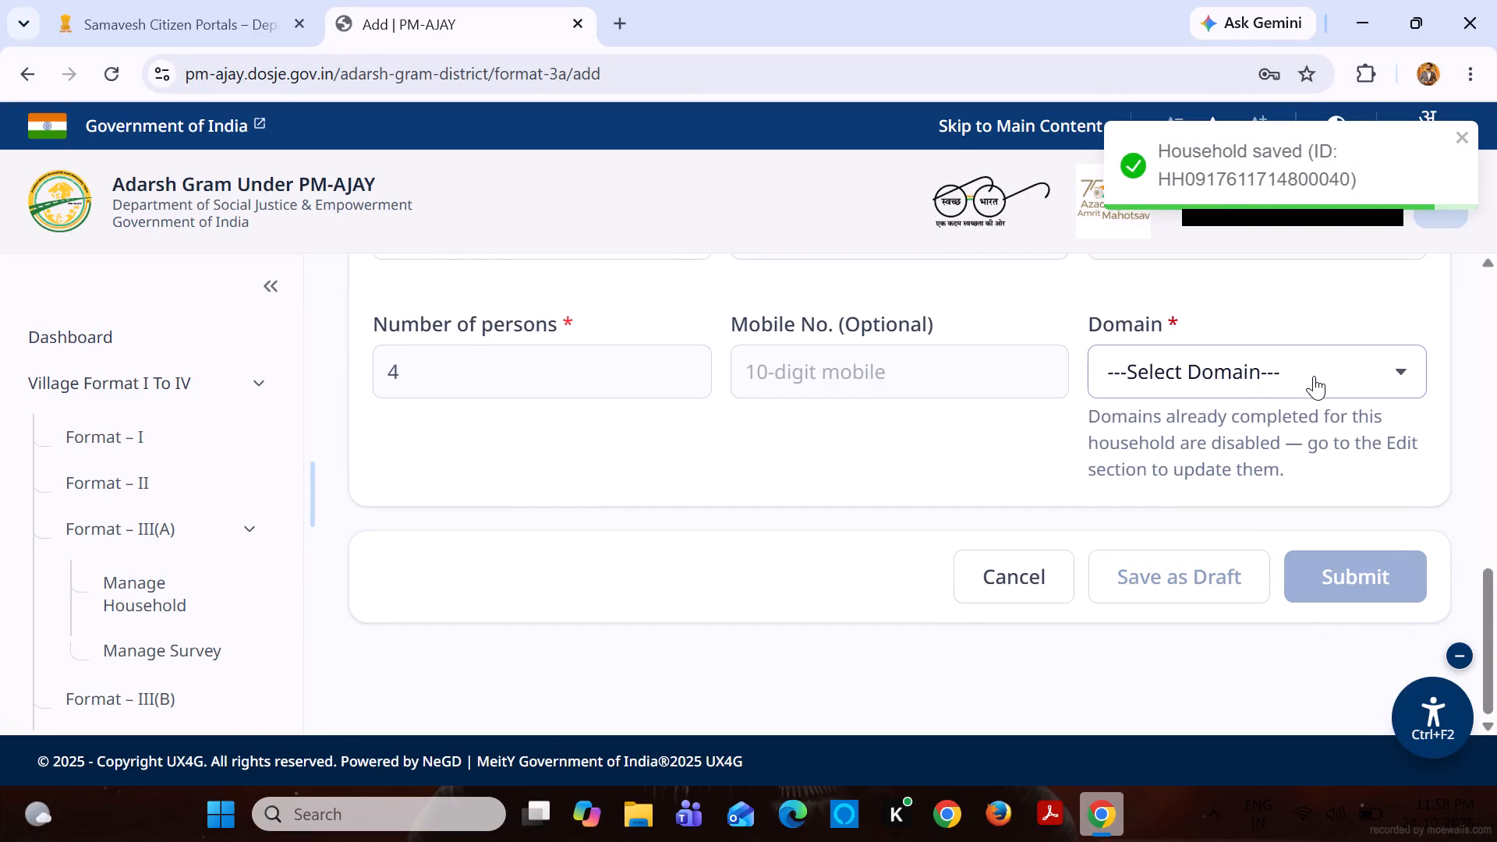
scroll(1244, 671, "down", 7)
left_click(1170, 691)
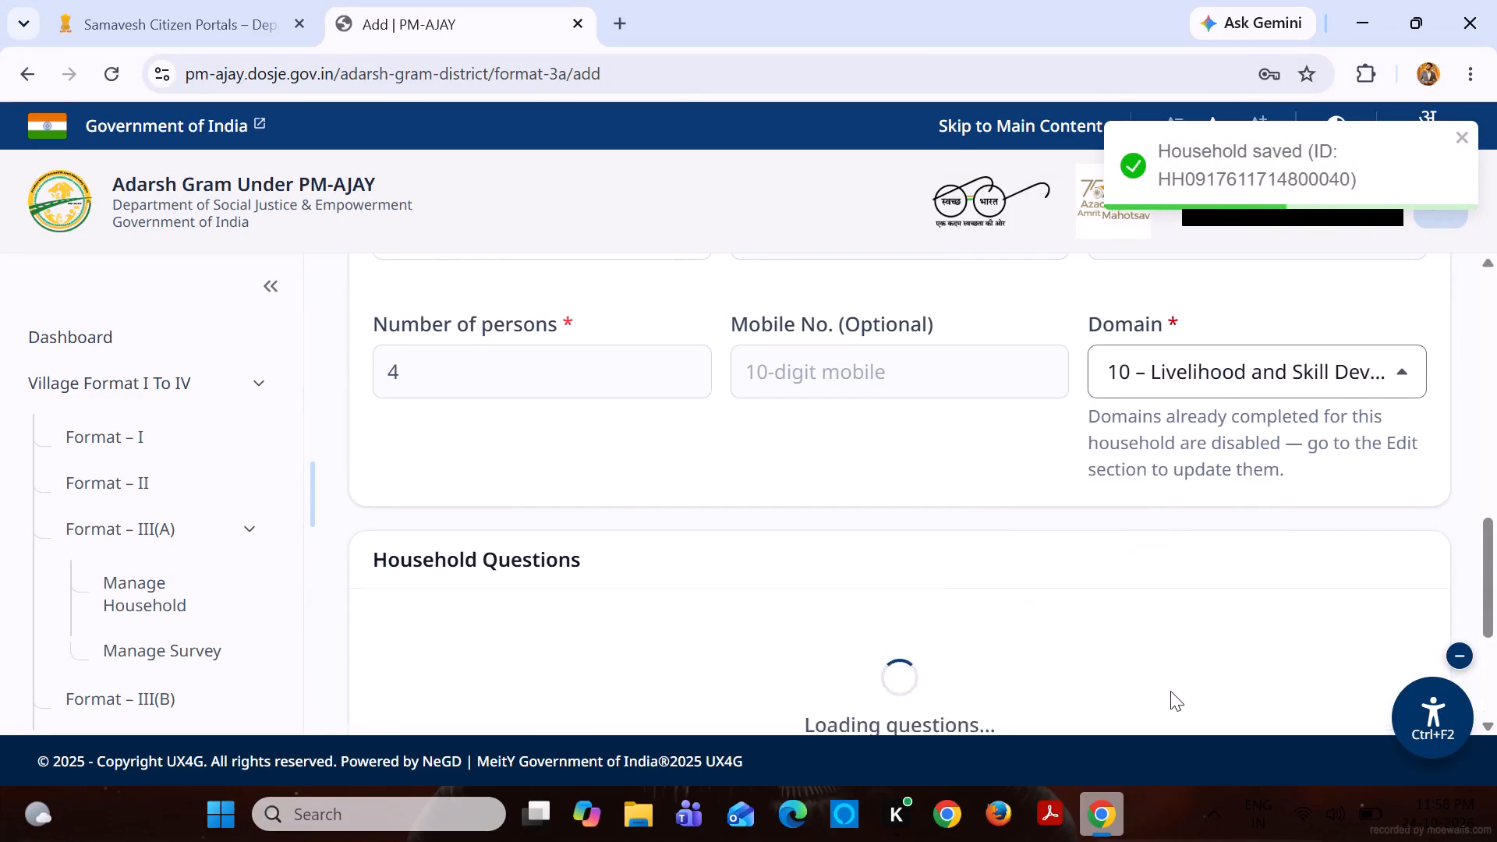
scroll(1170, 691, "down", 5)
left_click(1250, 327)
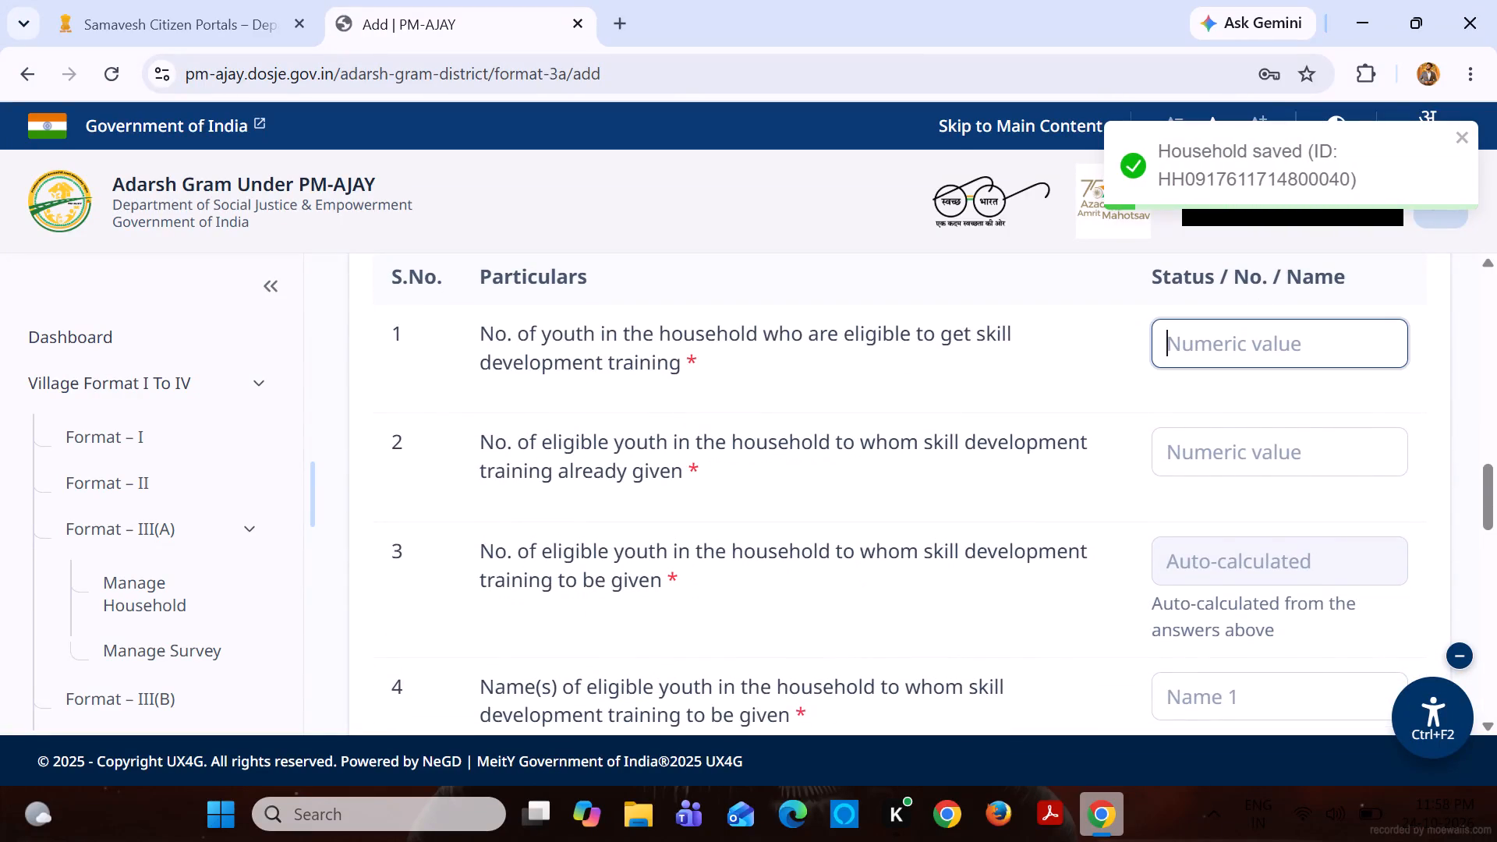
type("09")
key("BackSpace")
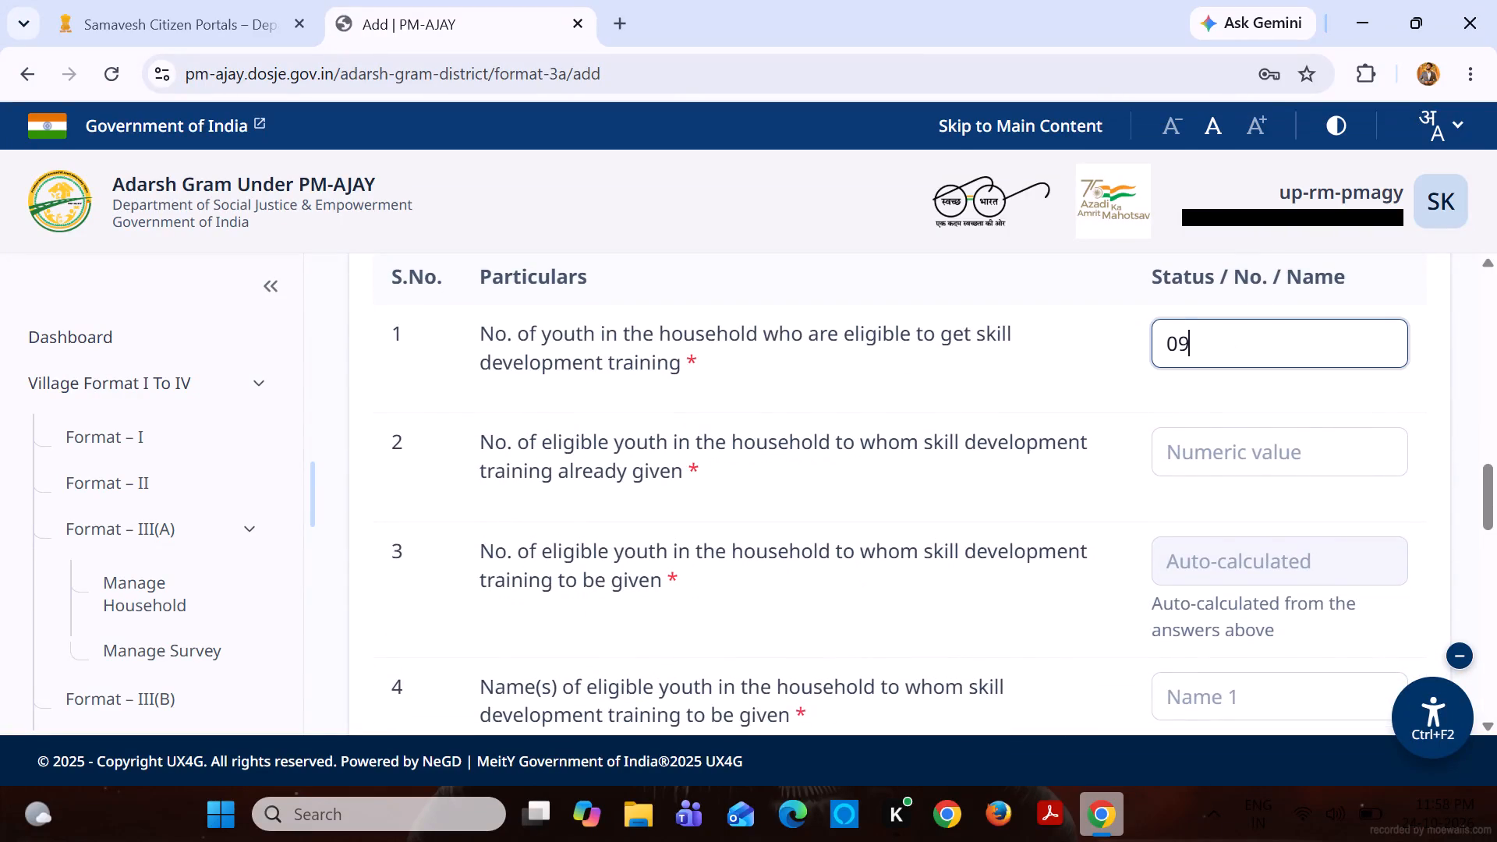
left_click(1277, 571)
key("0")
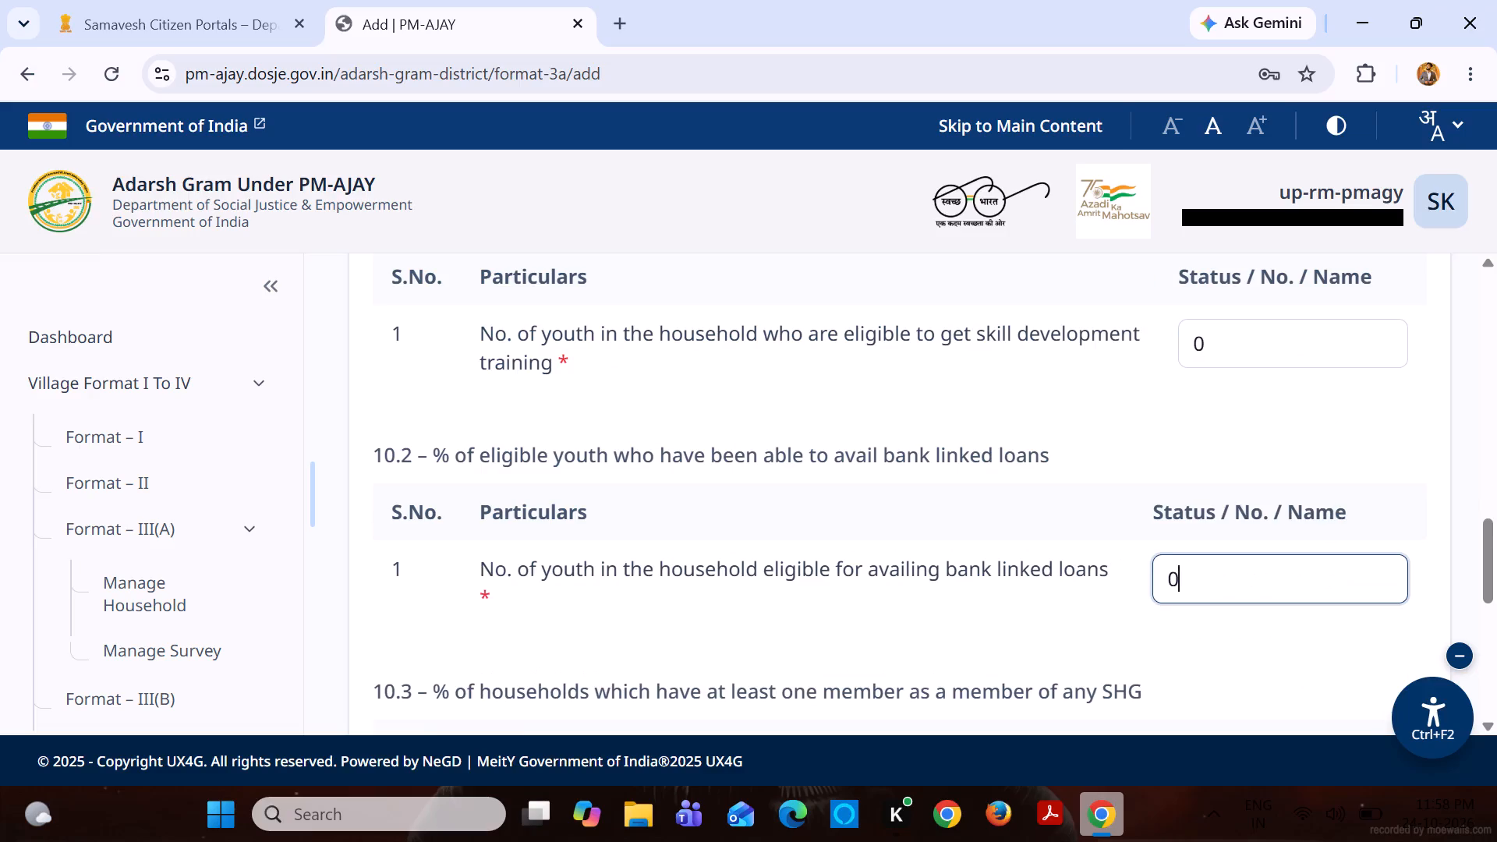
Answer No to self-help group membership, enter 0 members wishing to join an SHG, and submit domain 10.
scroll(1277, 571, "down", 3)
left_click_drag(1383, 447, 1215, 568)
left_click(1215, 568)
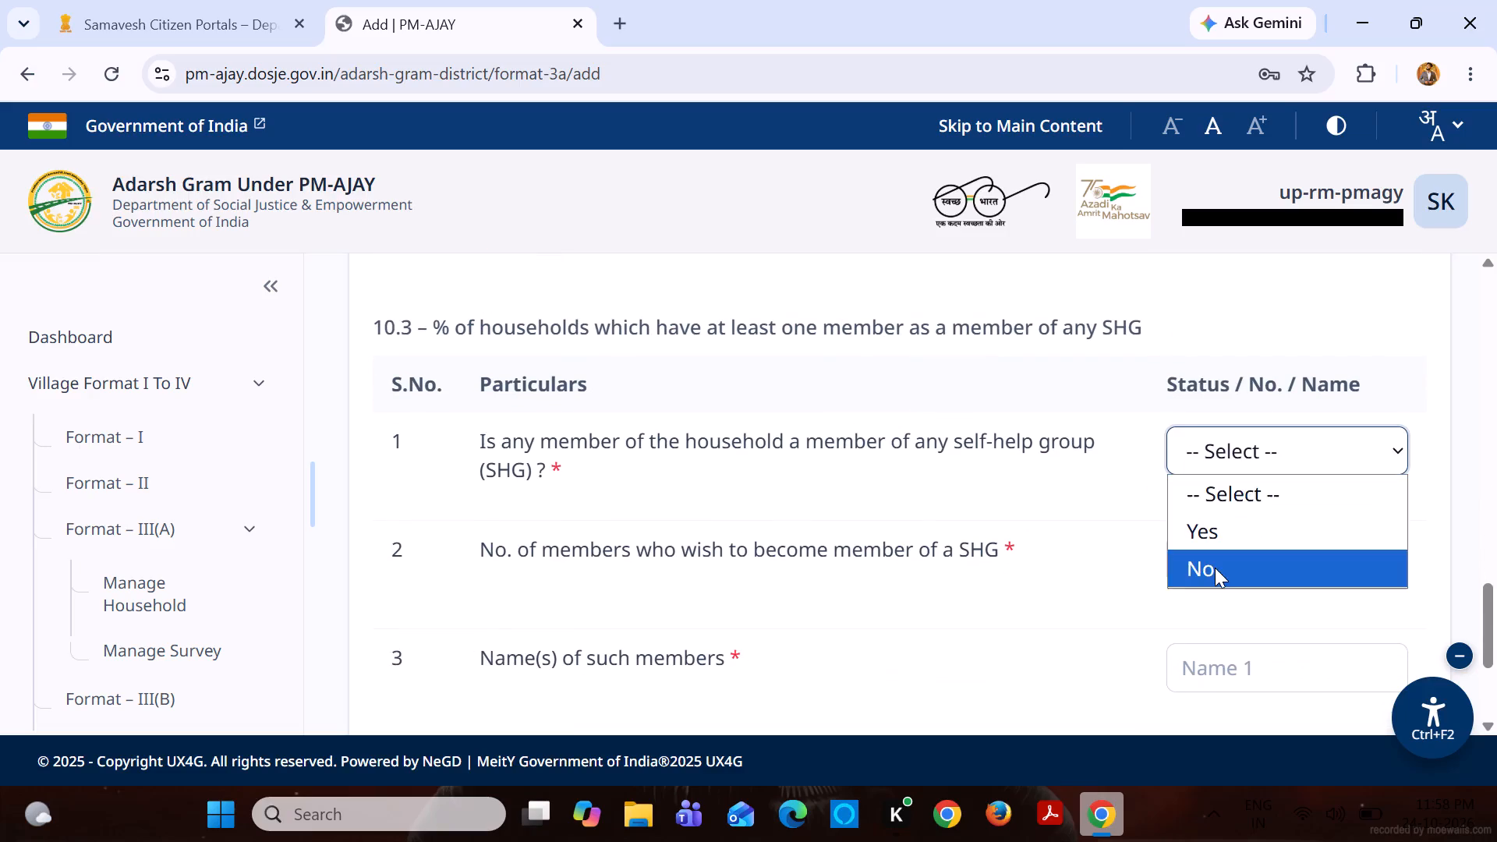
left_click(1215, 568)
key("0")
scroll(1215, 568, "down", 4)
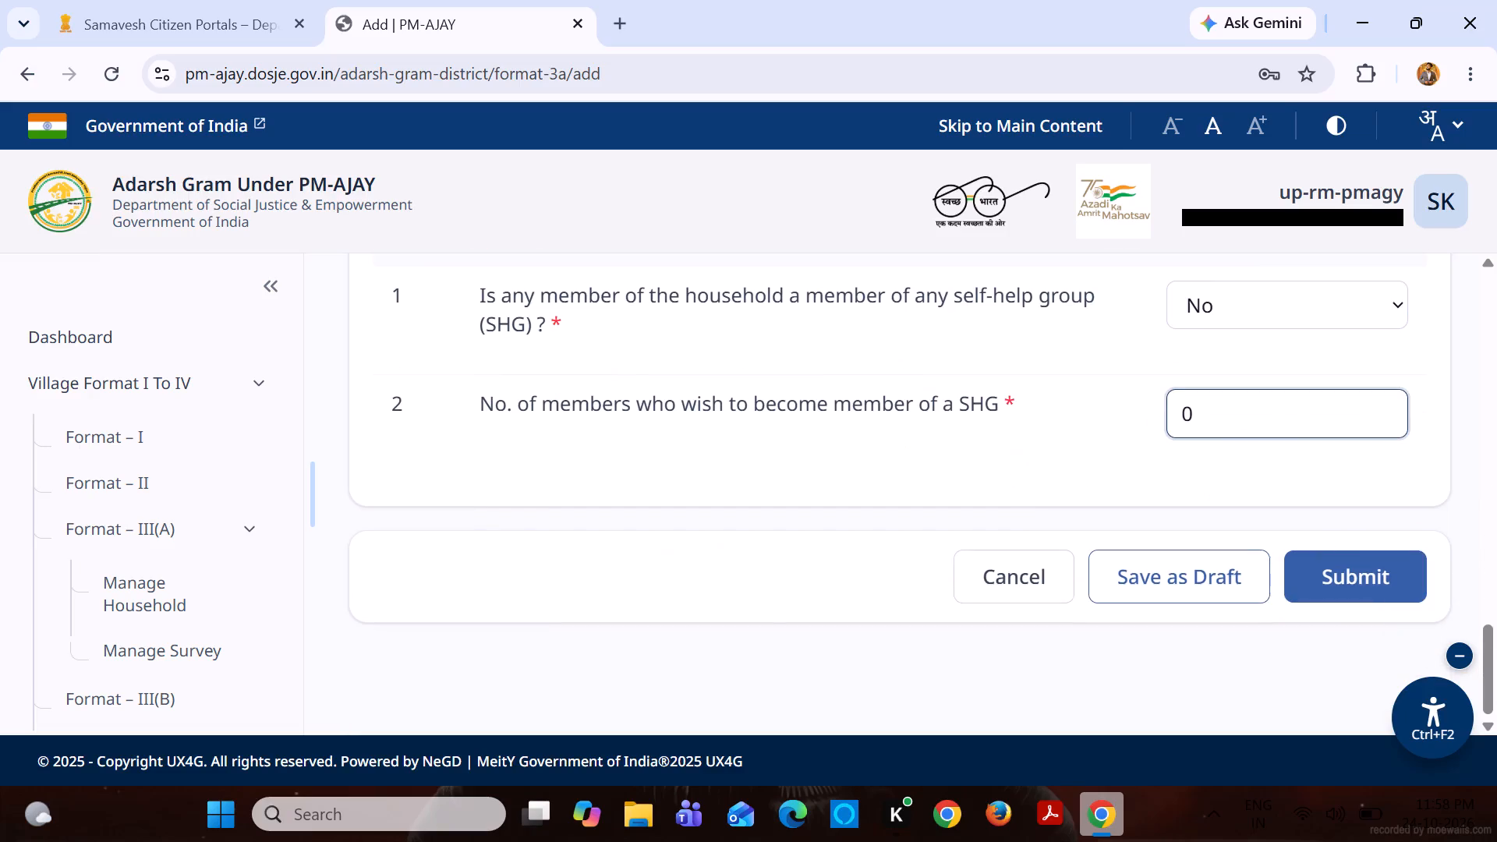
left_click(1362, 557)
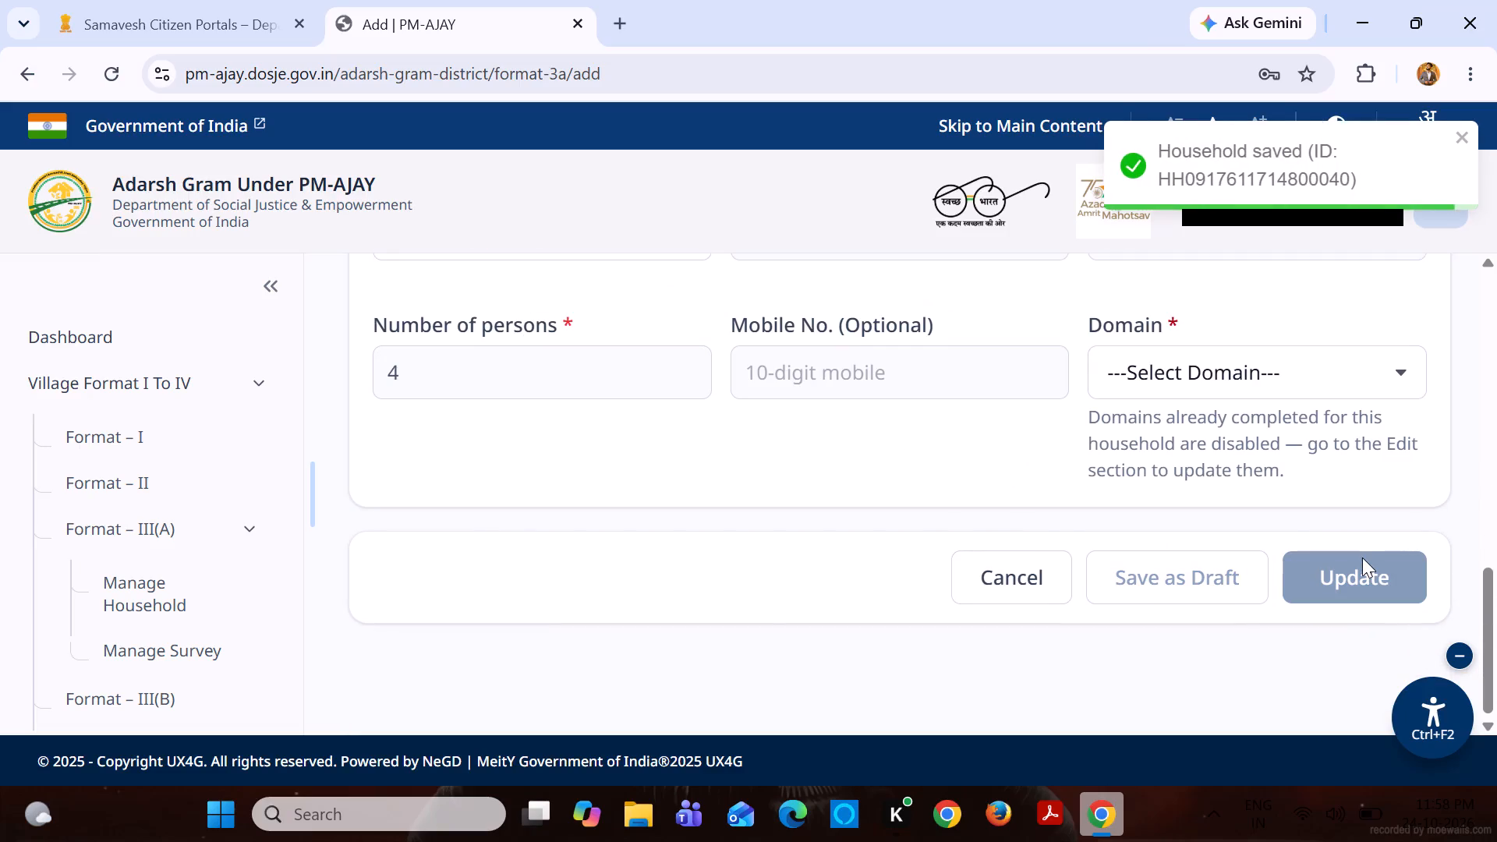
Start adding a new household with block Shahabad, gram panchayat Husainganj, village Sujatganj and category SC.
scroll(1362, 557, "left", 1)
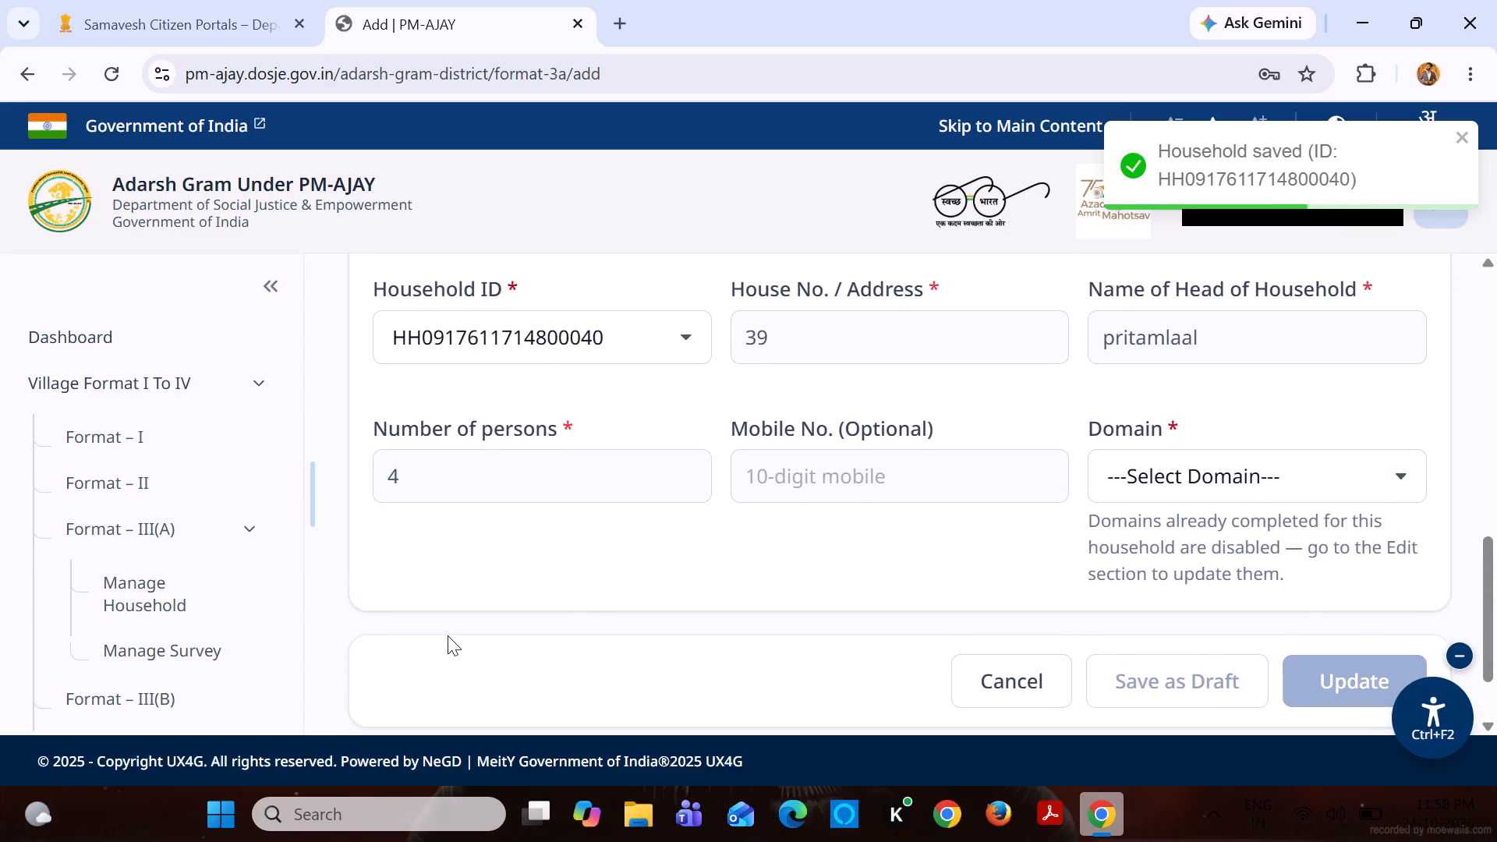
left_click(234, 595)
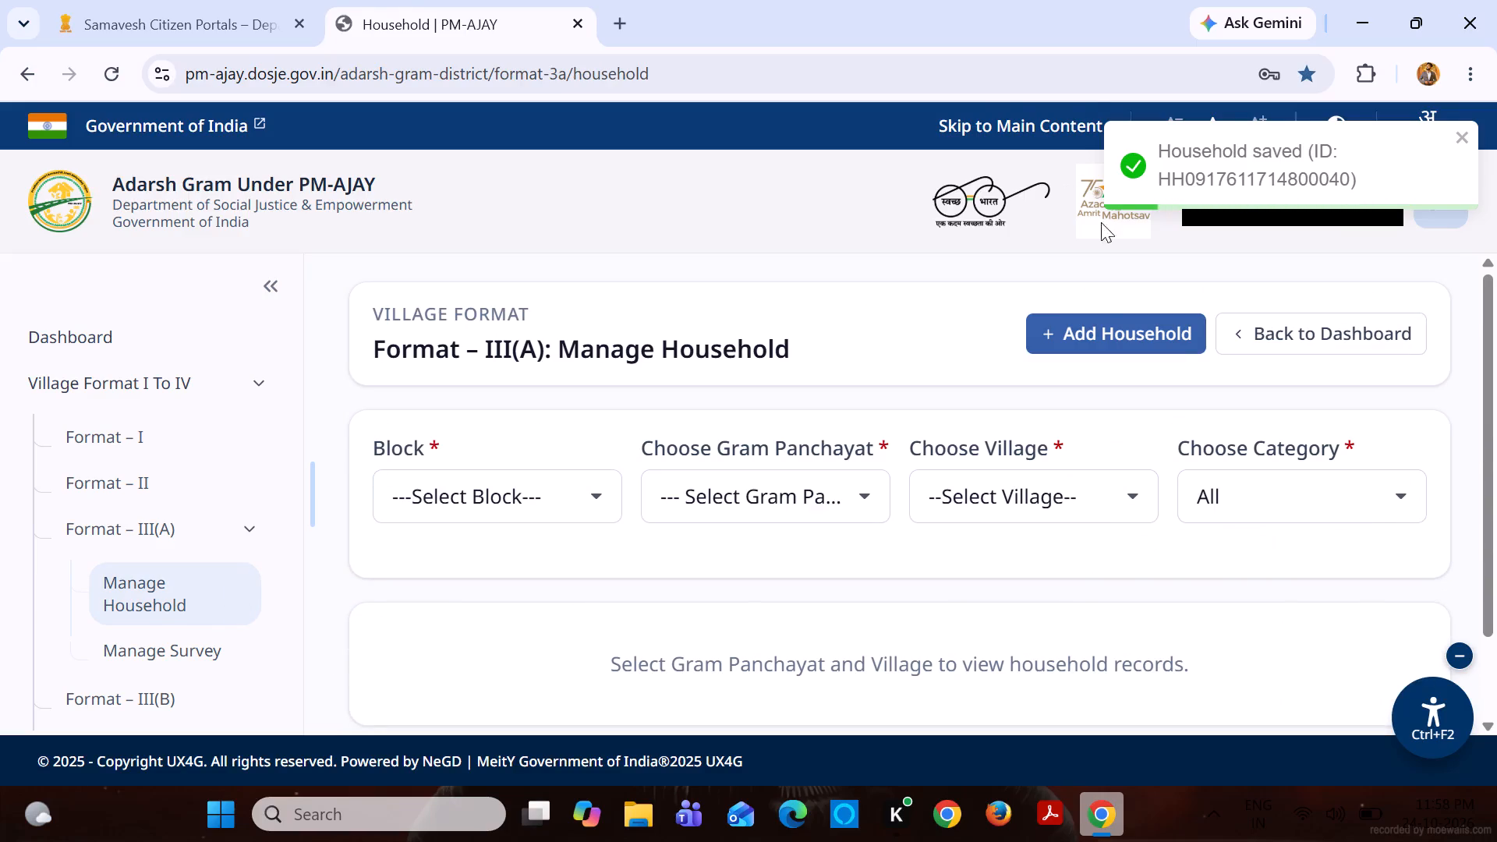
left_click(1087, 326)
left_click(1109, 276)
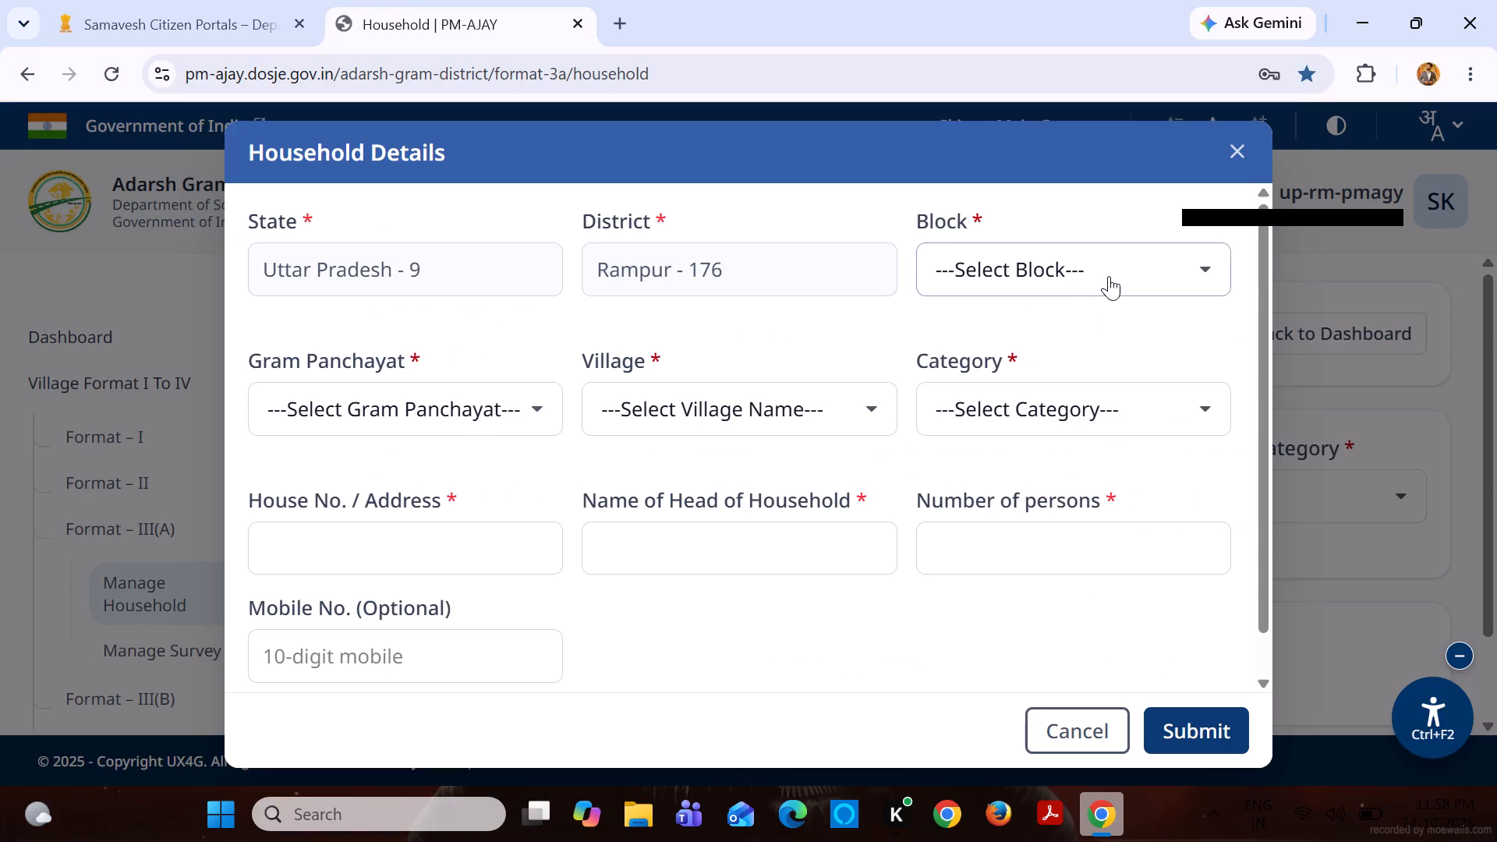
left_click(1018, 643)
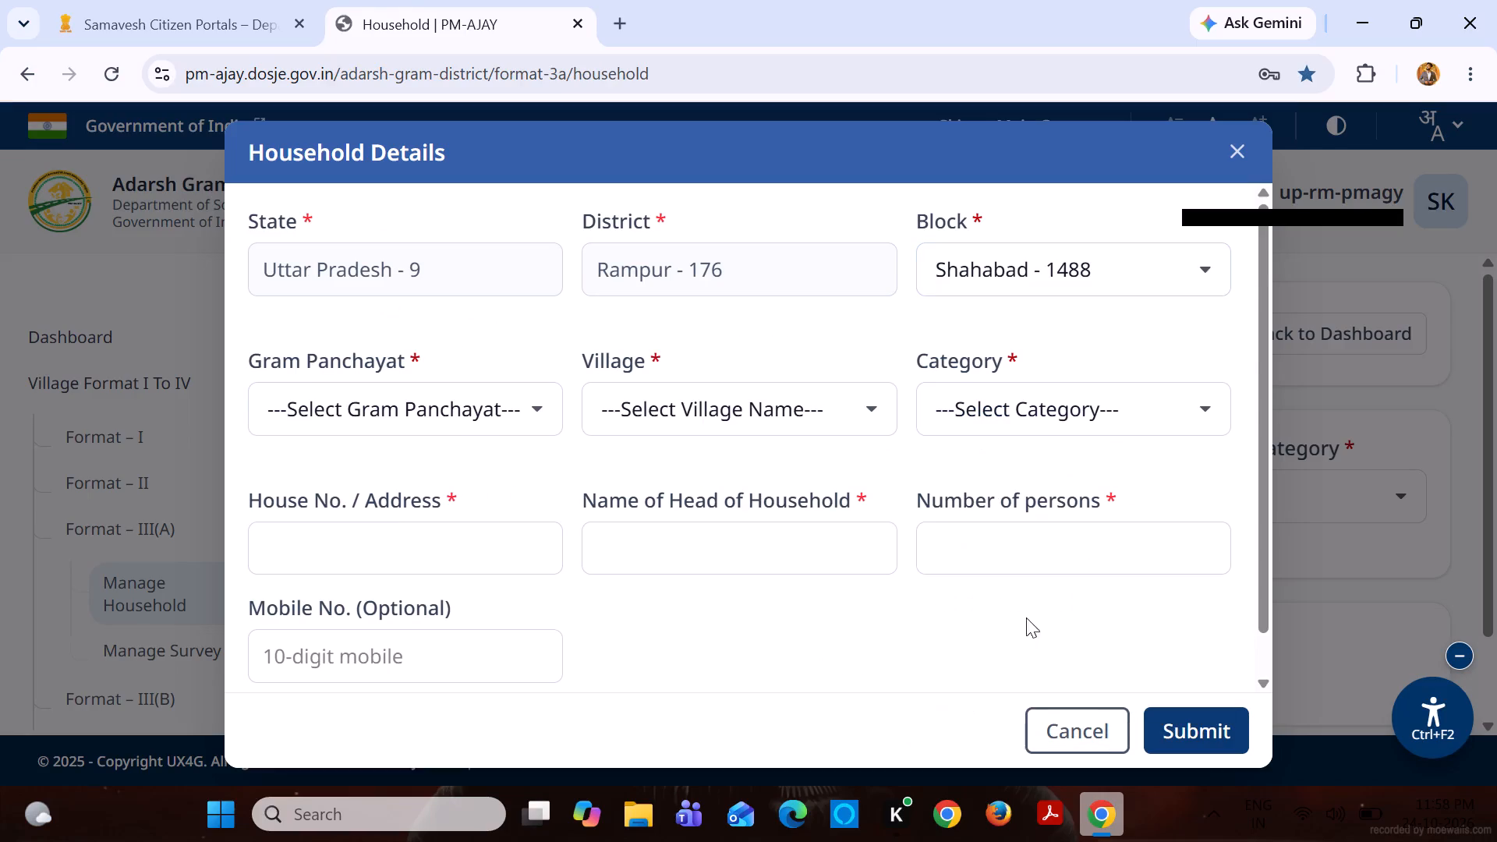
left_click(470, 405)
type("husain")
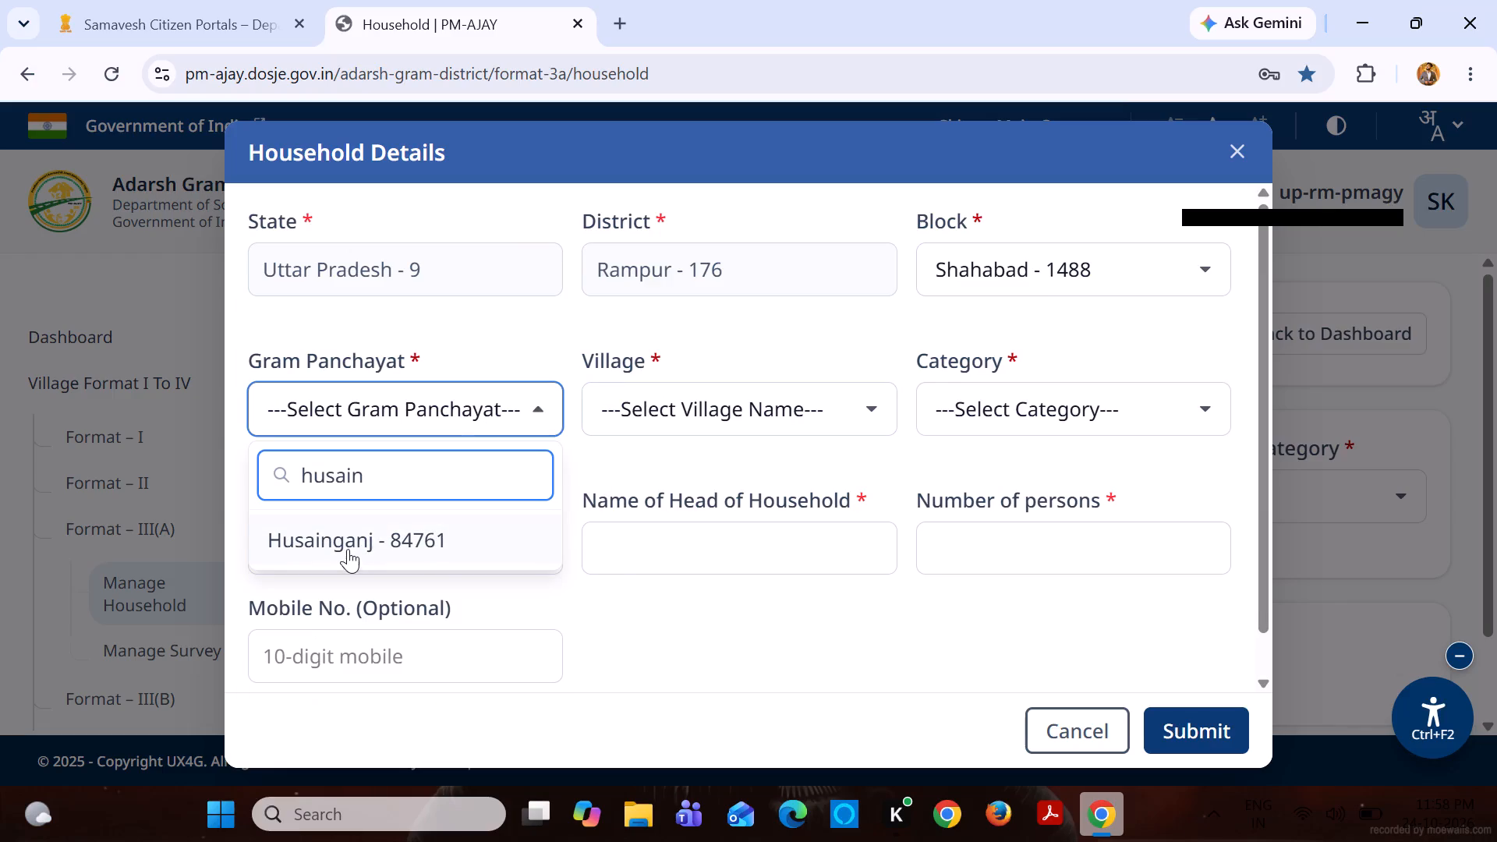
left_click(341, 551)
left_click(727, 405)
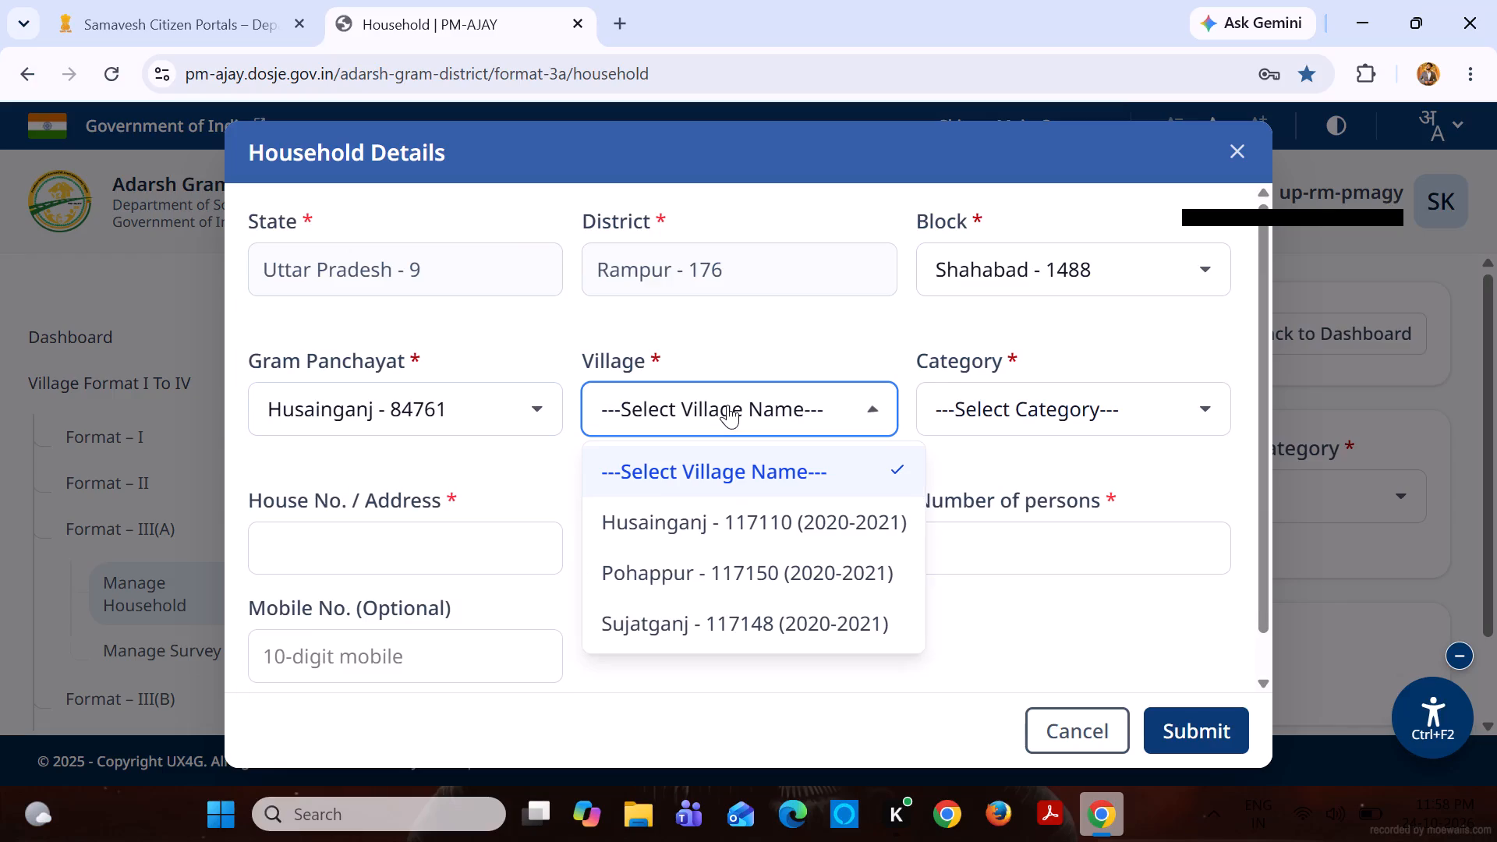
left_click(642, 617)
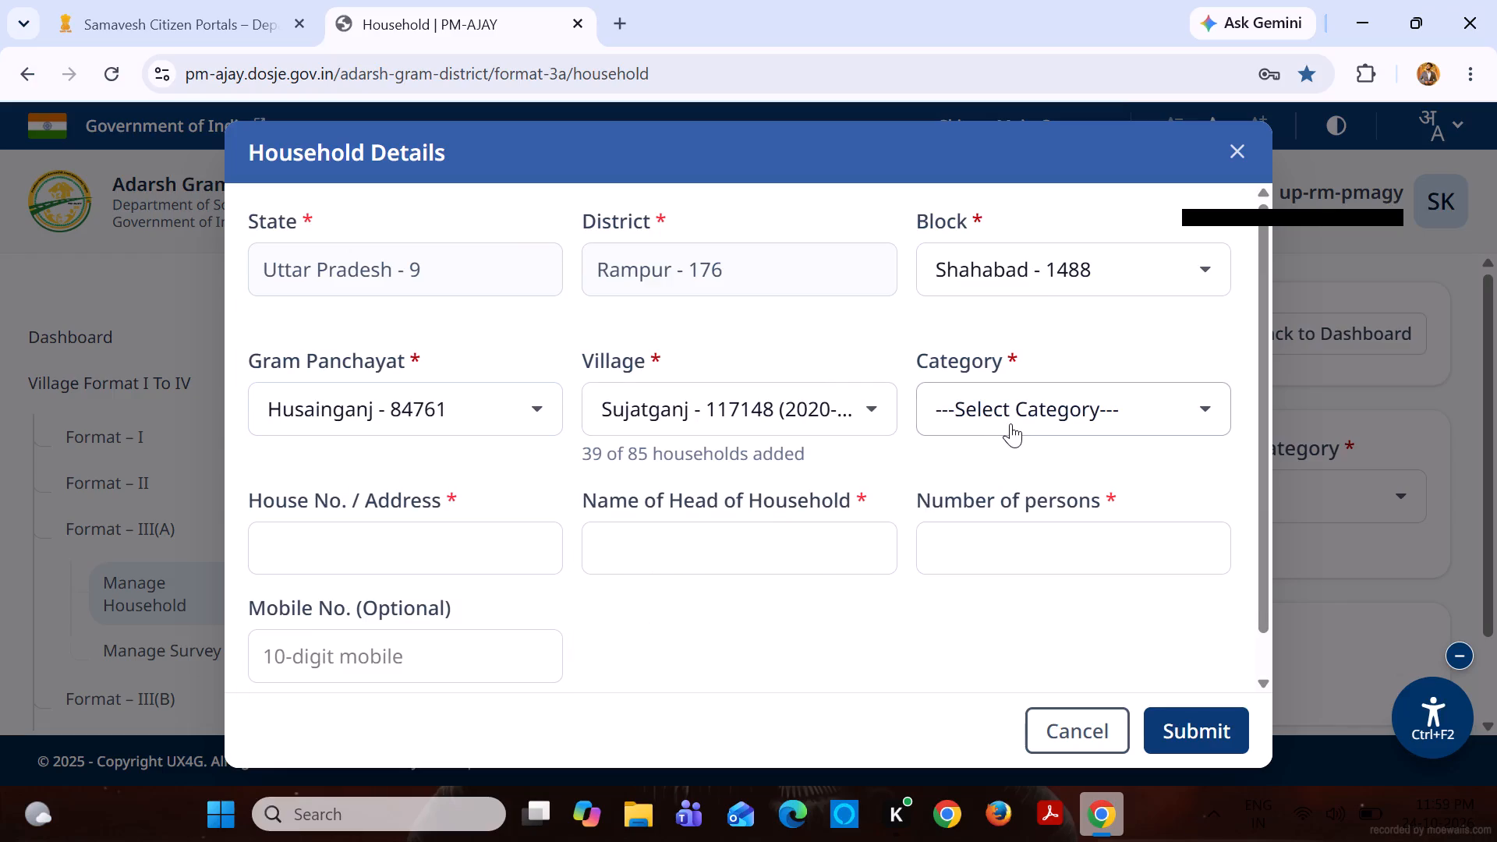
left_click(1010, 423)
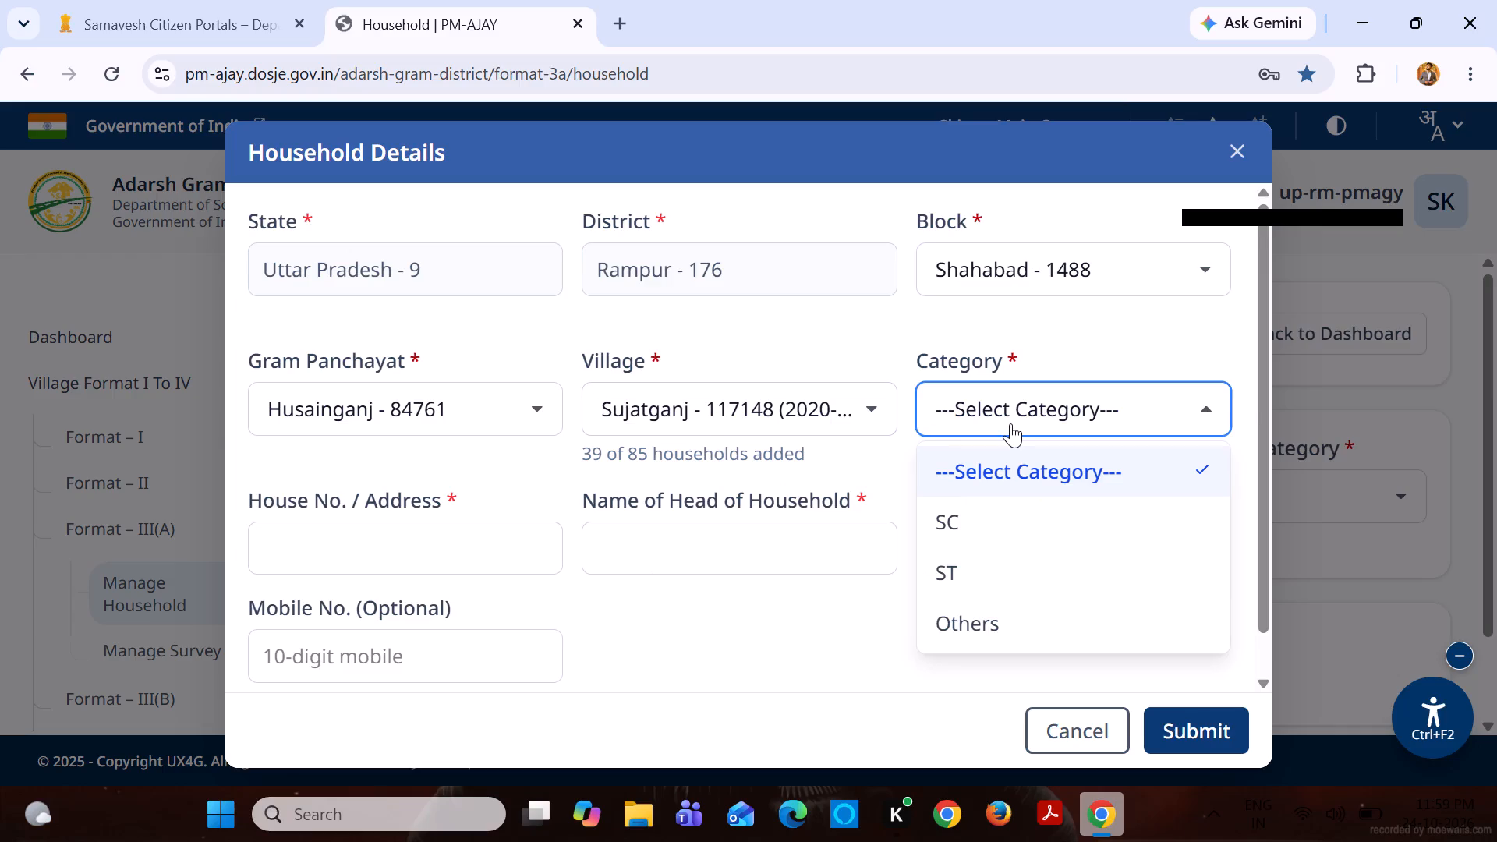
left_click(965, 518)
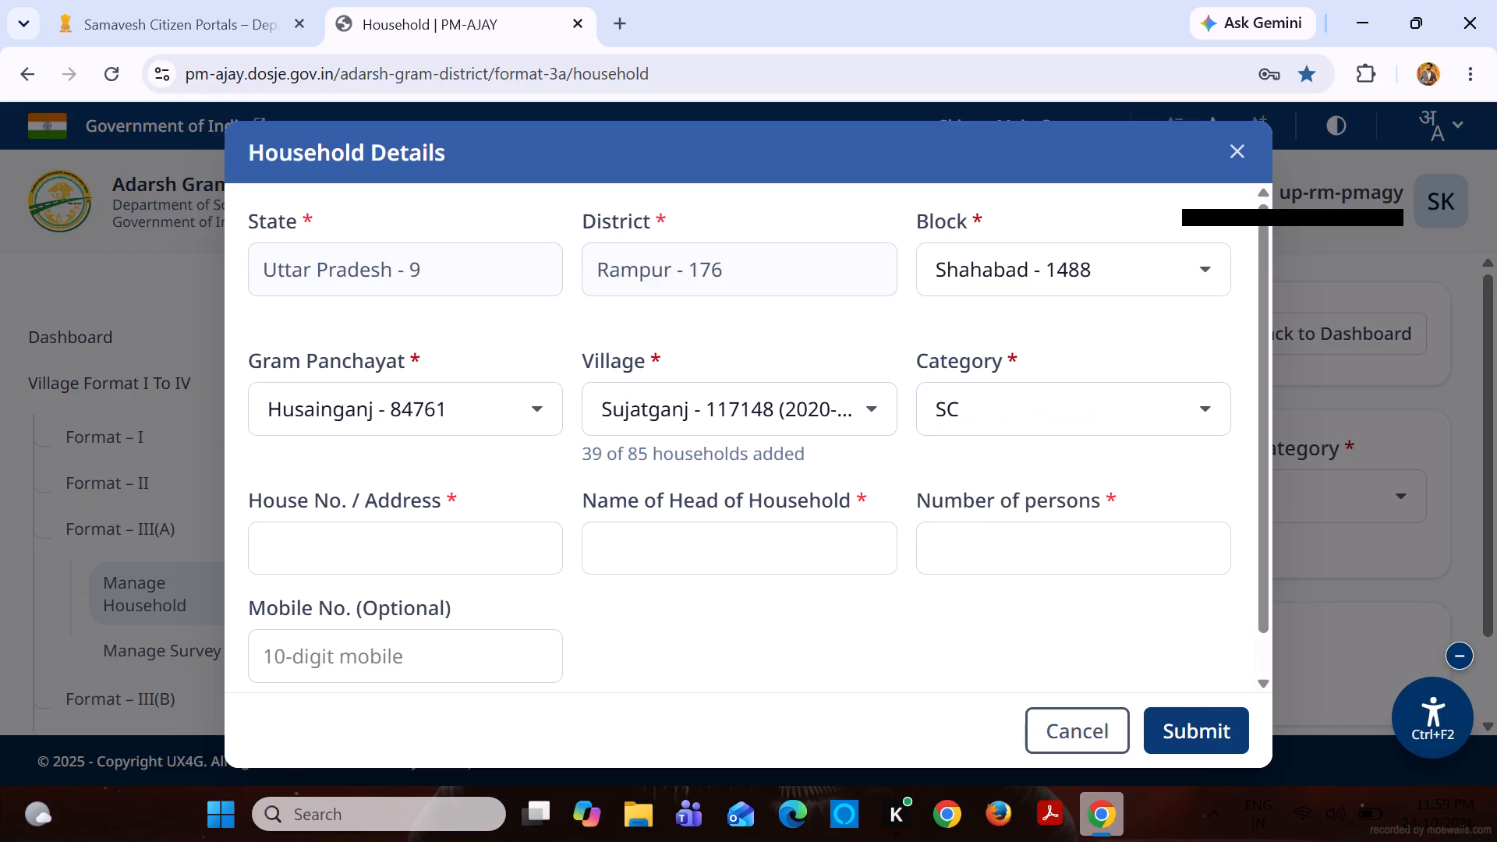
Enter house number 40, the head of household's name and 5 persons, and submit the new household.
left_click(441, 557)
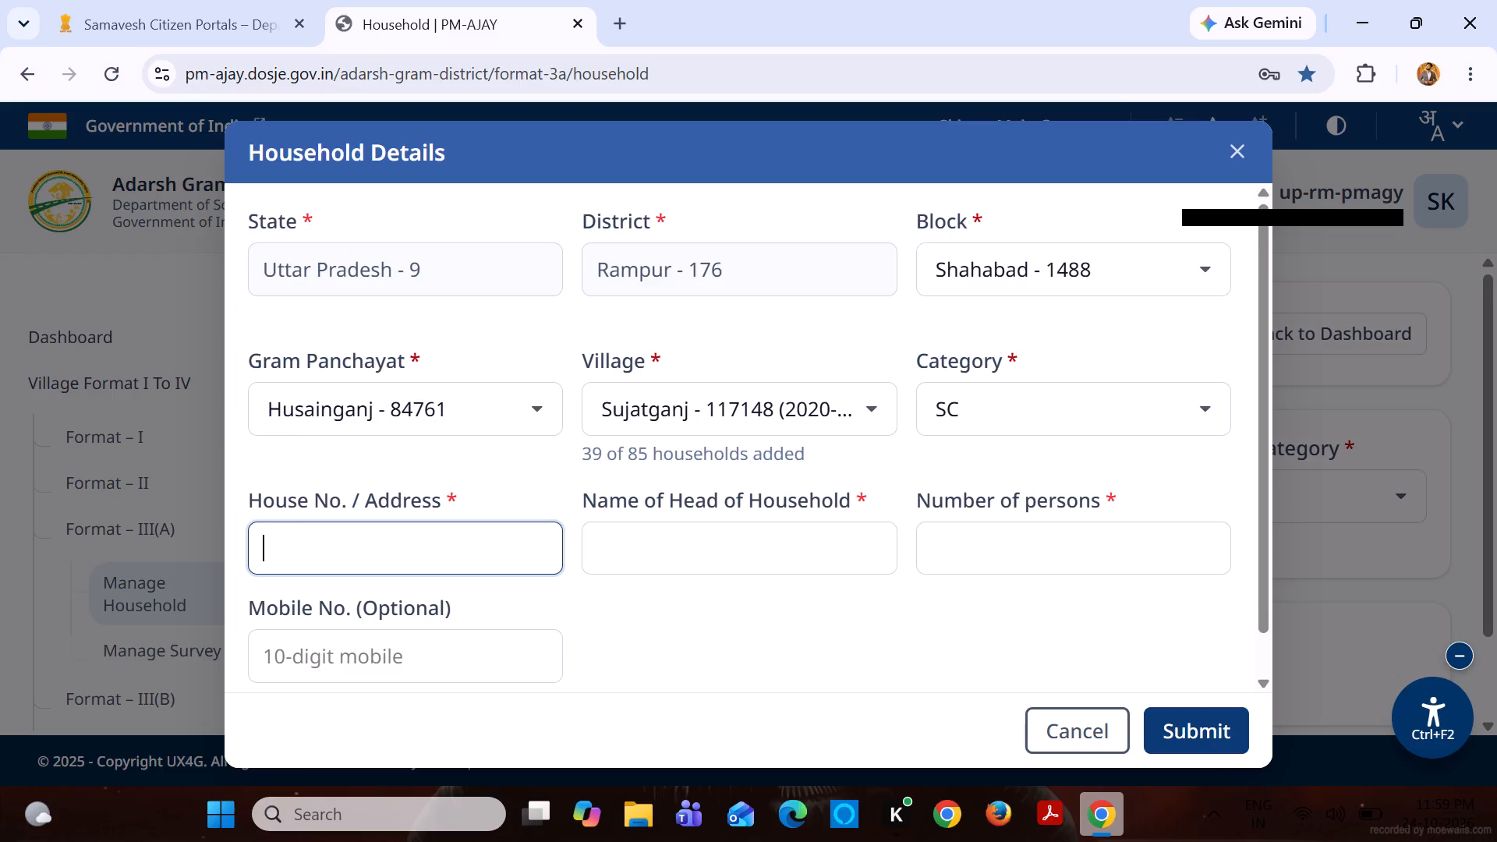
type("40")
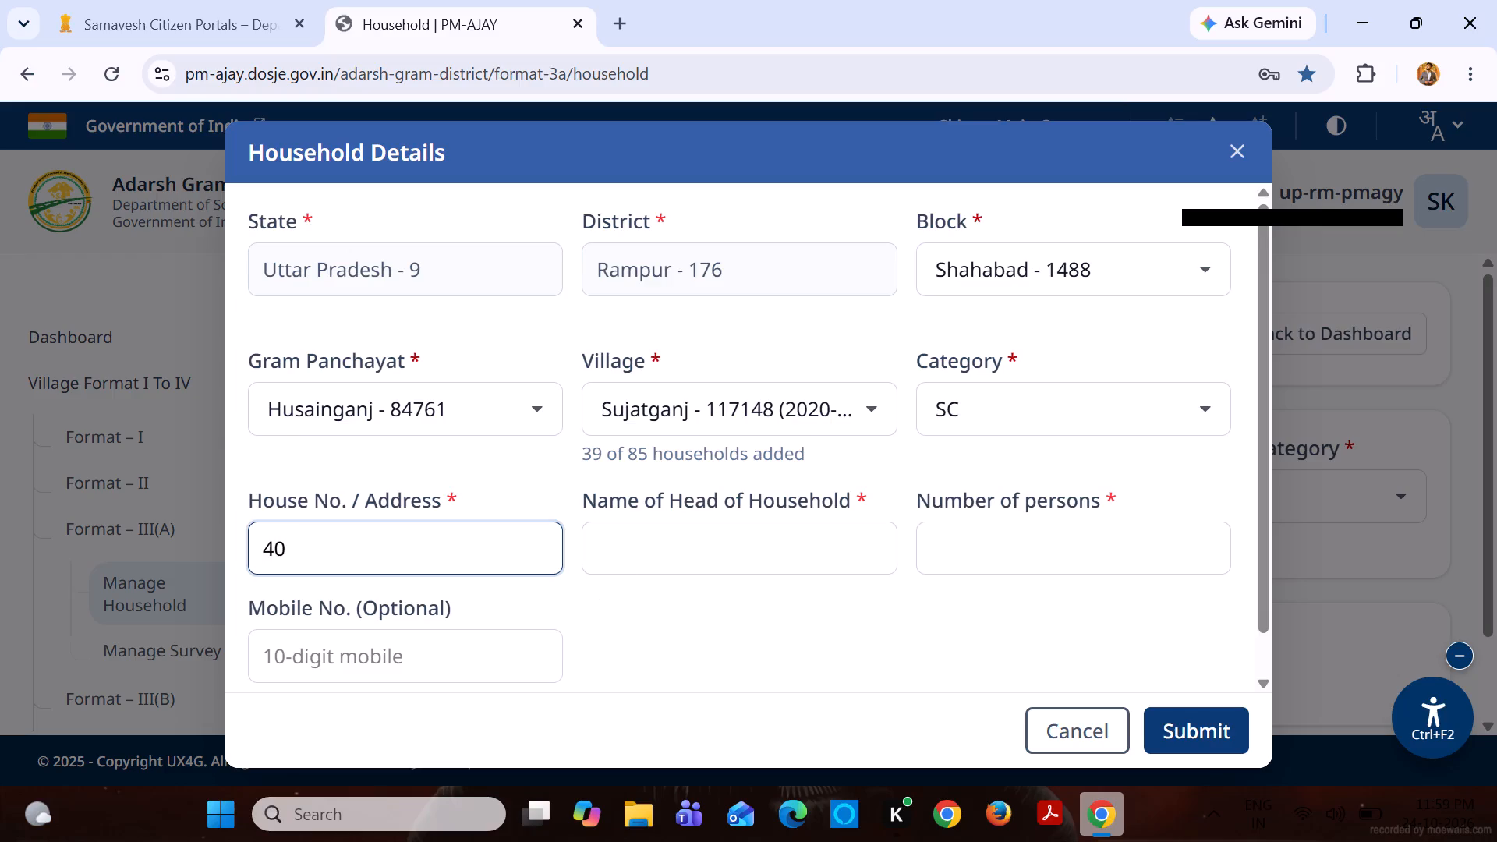
left_click(653, 571)
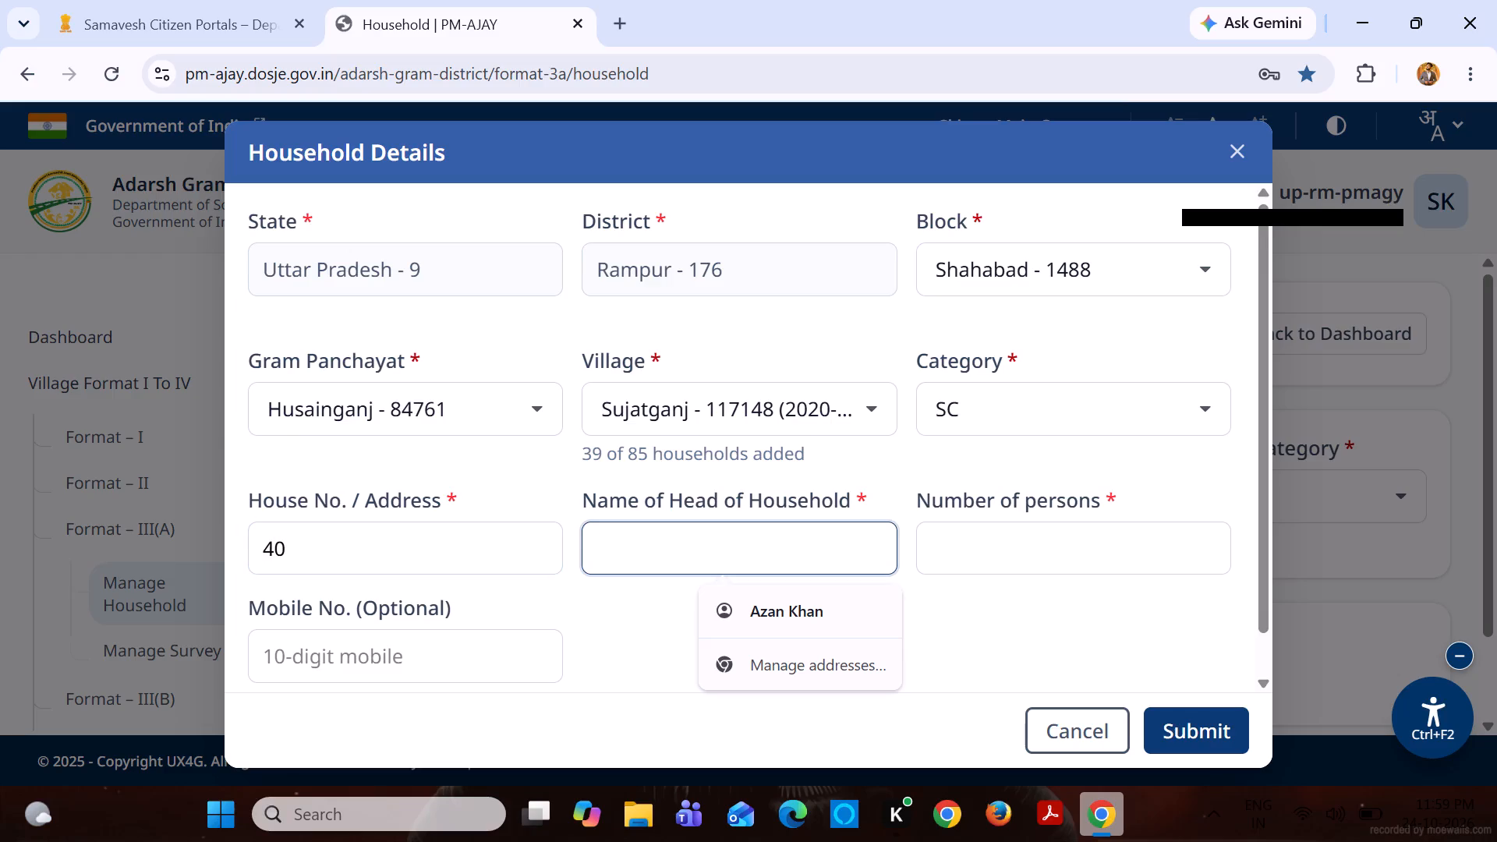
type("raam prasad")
left_click(1009, 534)
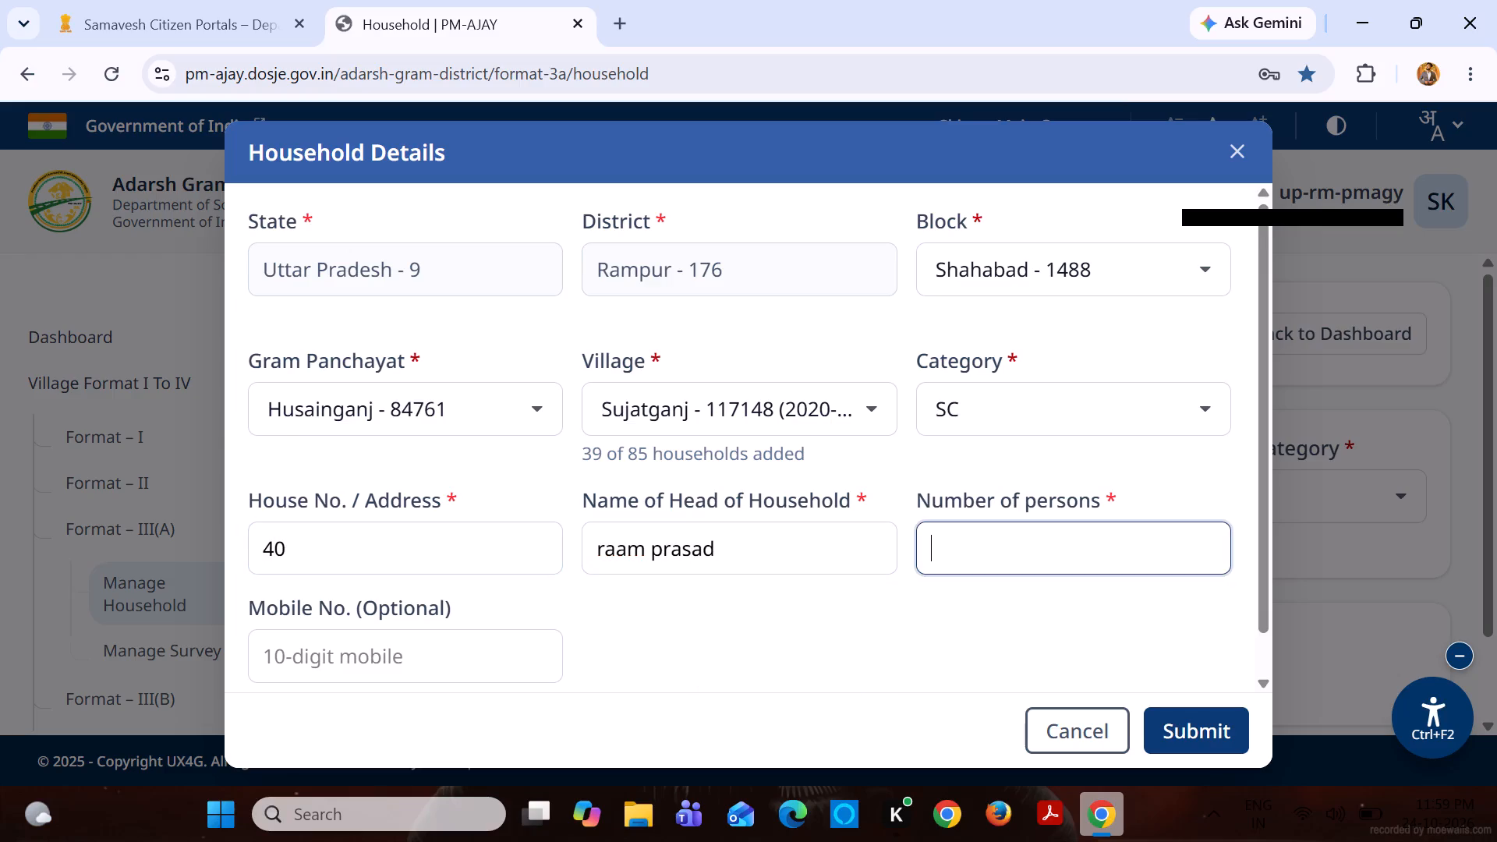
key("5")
left_click(1174, 722)
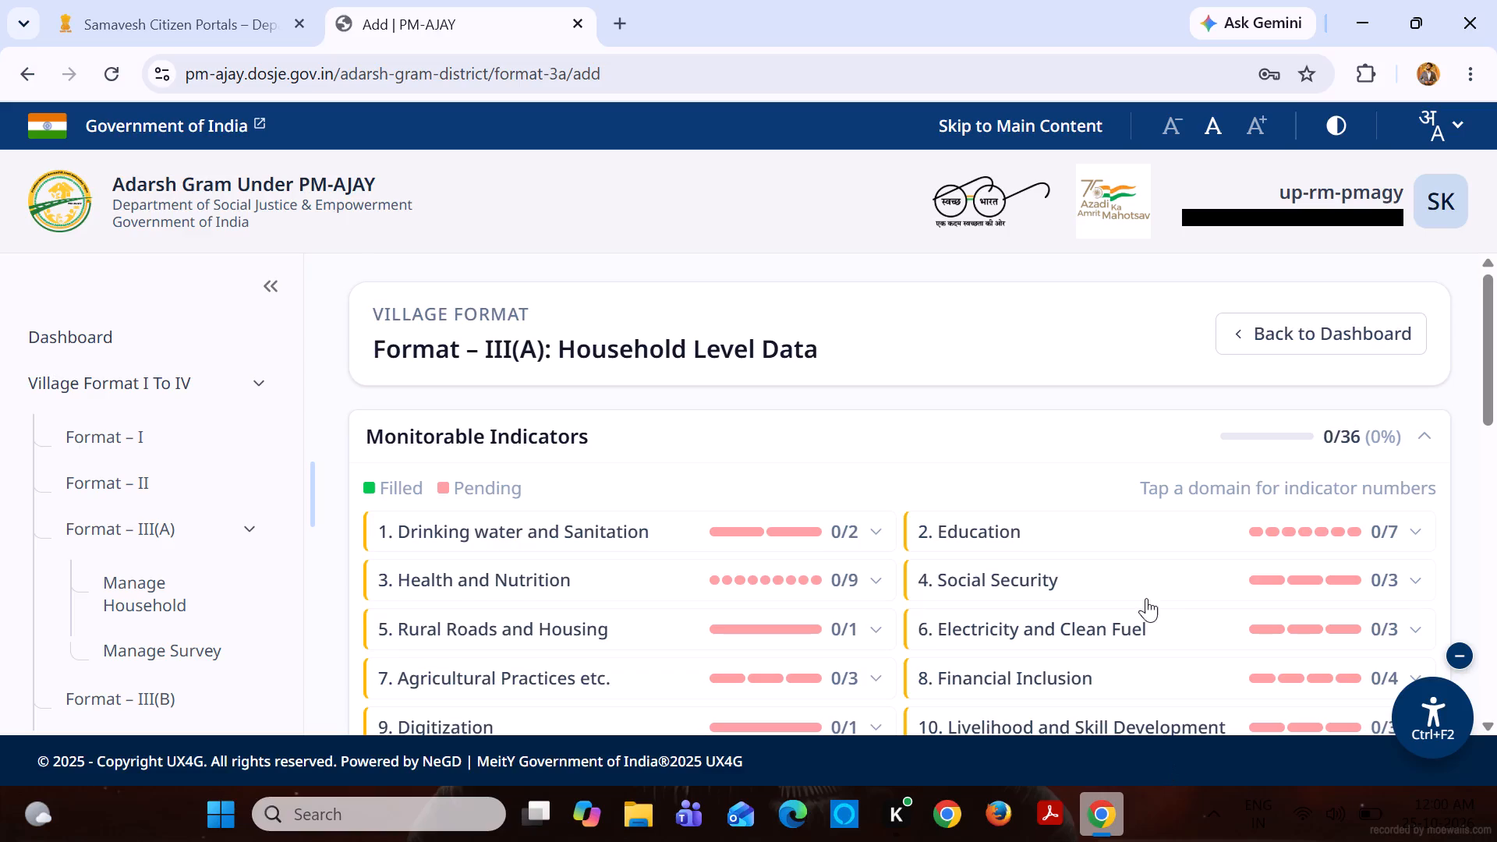
Select domain 1 on drinking water and sanitation, answer Yes to having a household latrine and No to open defecation, and submit.
scroll(1139, 578, "down", 11)
left_click(1340, 410)
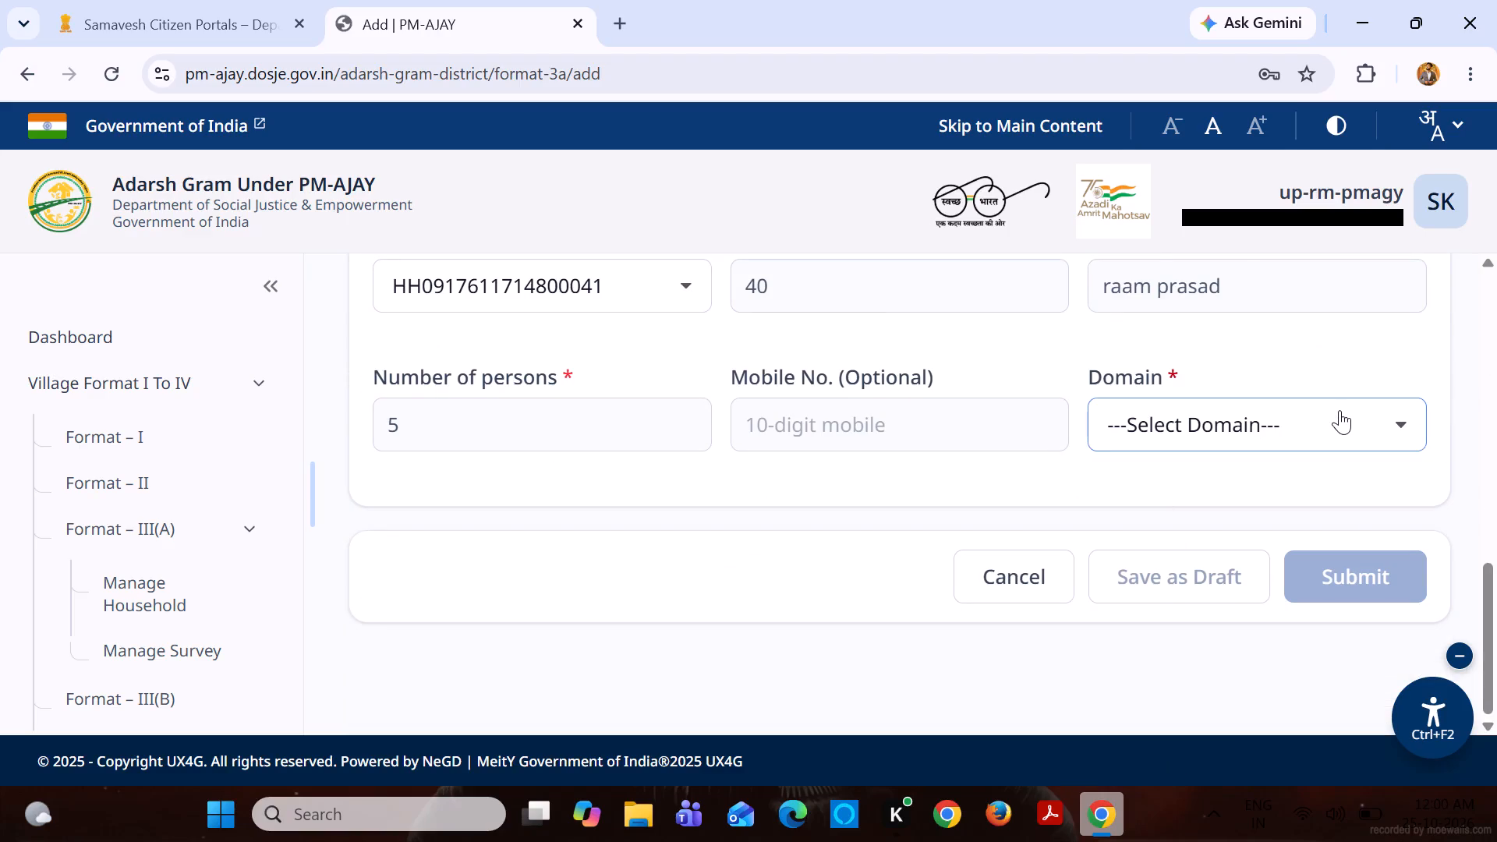
left_click(1209, 196)
scroll(1258, 419, "down", 2)
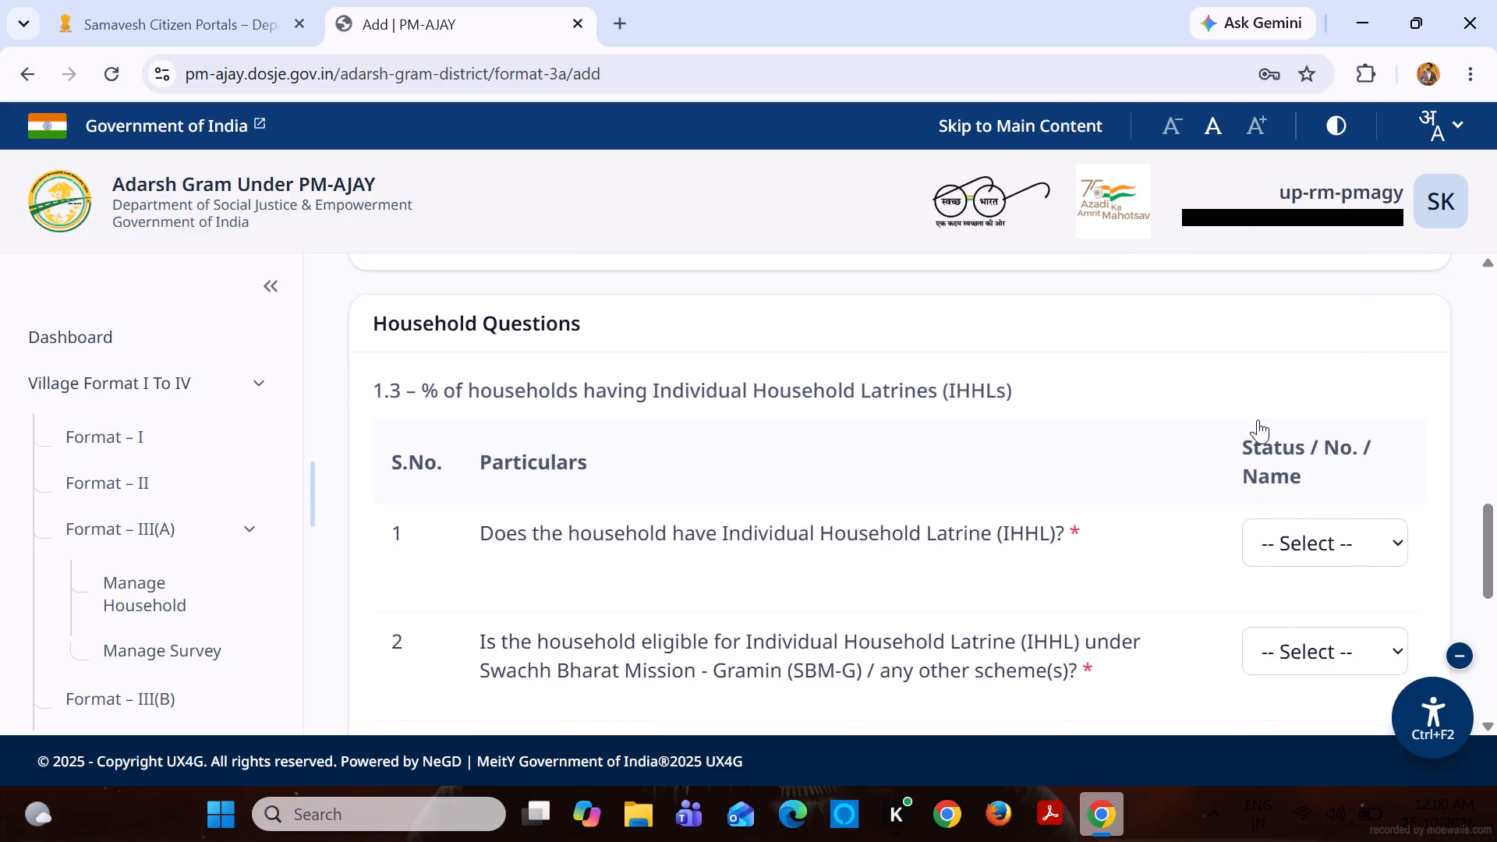
left_click_drag(1339, 536, 1288, 635)
left_click(1288, 635)
scroll(1288, 635, "down", 2)
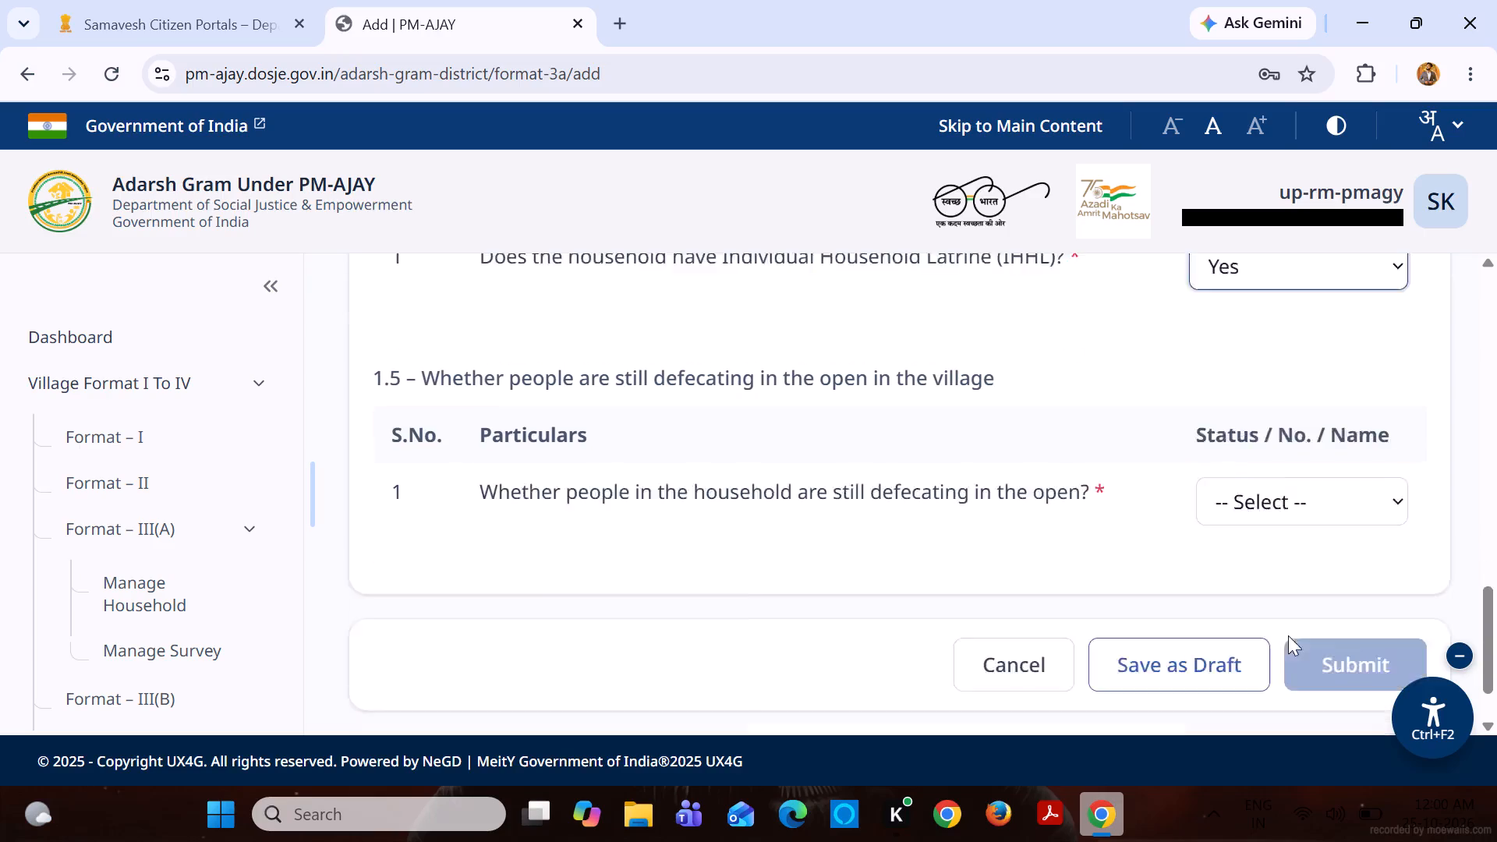
scroll(1288, 635, "down", 2)
left_click_drag(1358, 433, 1268, 525)
left_click(1268, 525)
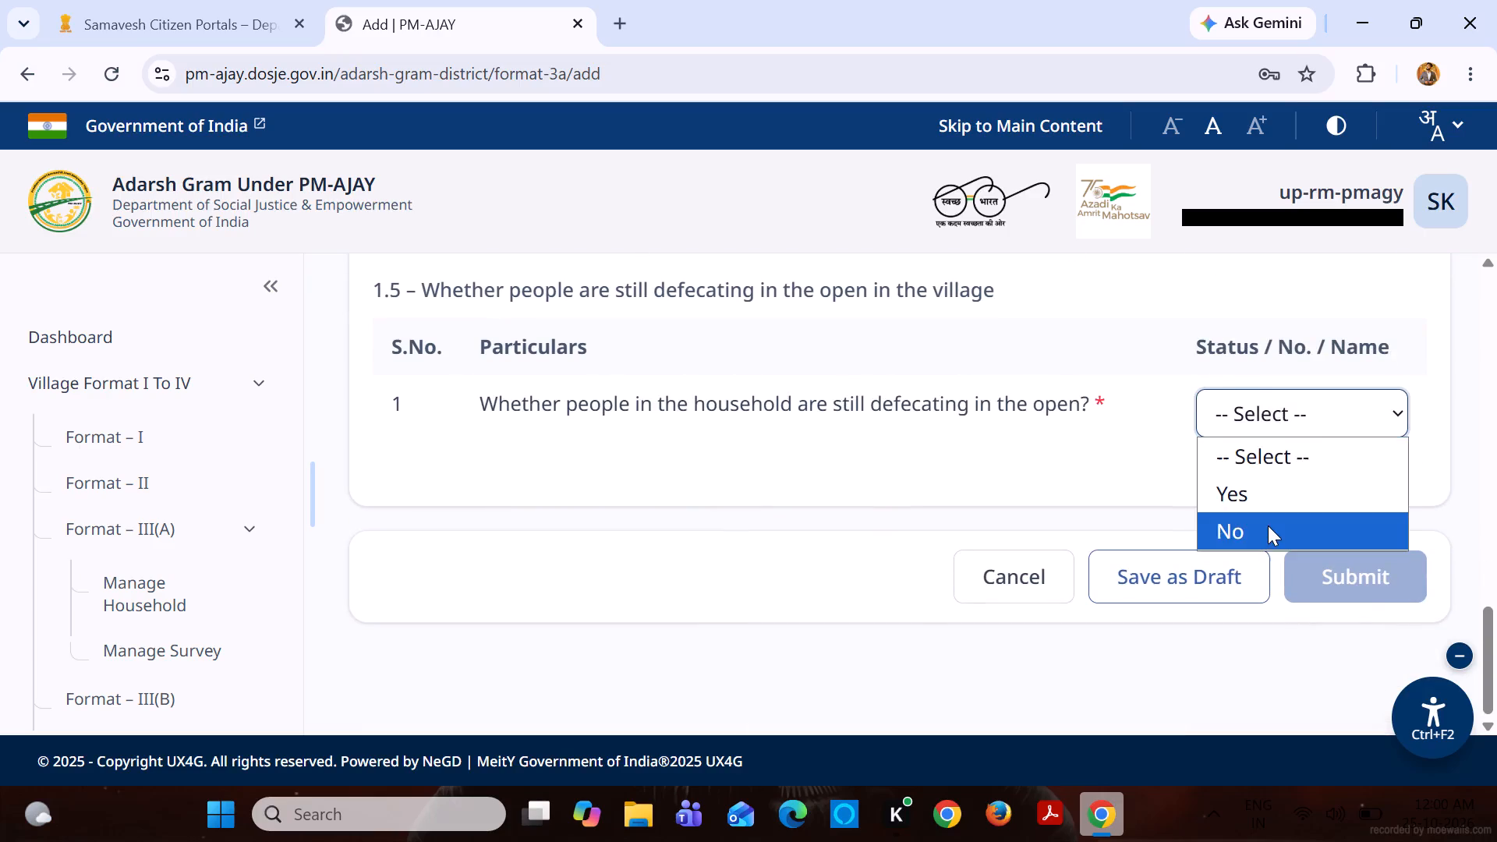
left_click(1325, 569)
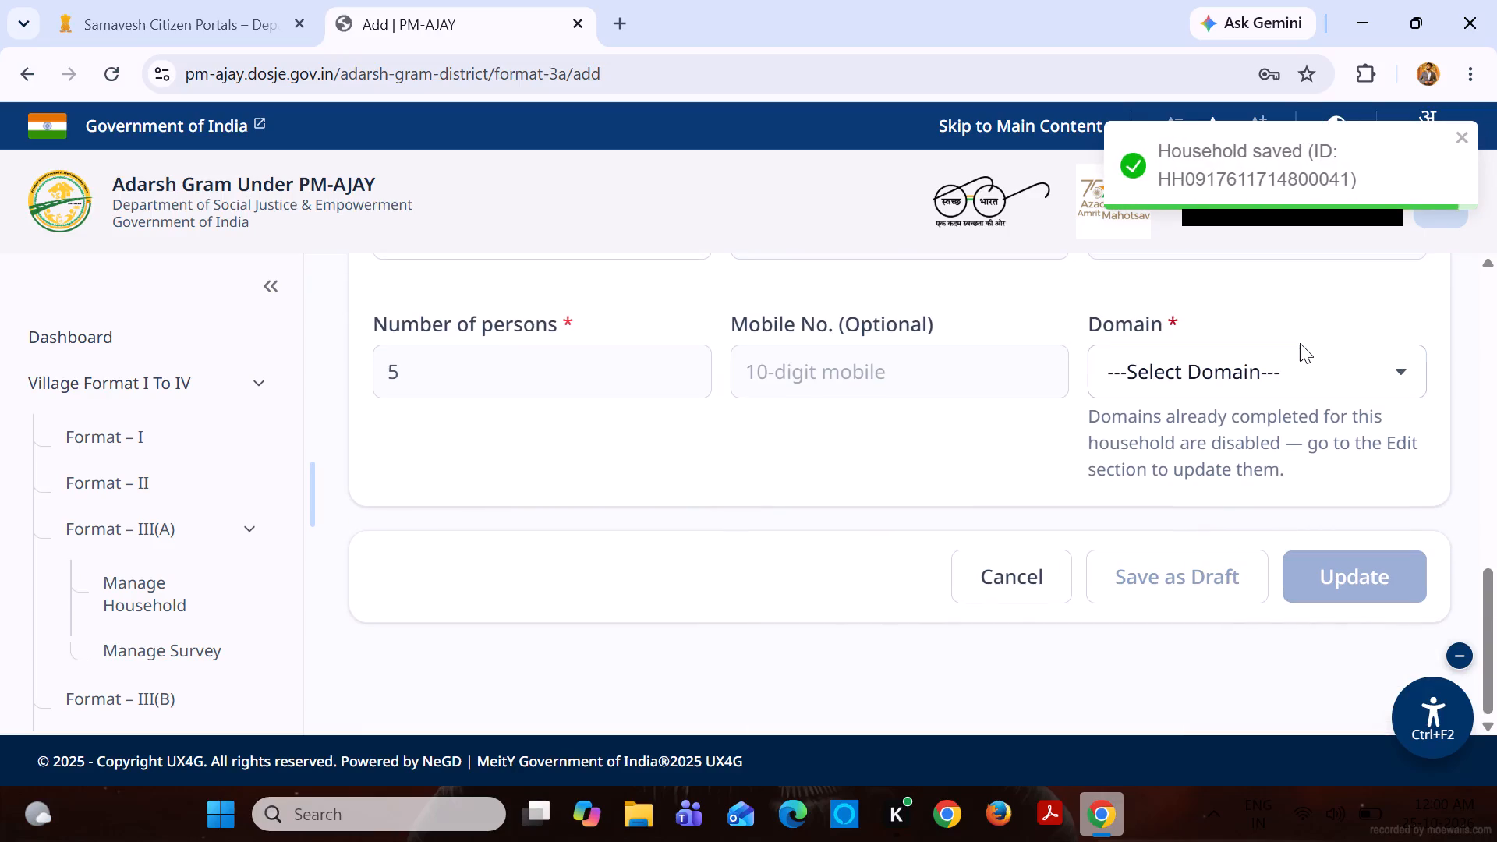
Select domain 2 on education and enter 0 children aged 6-10, 1 aged 11-13 with 1 attending middle school, and 0 aged 14-15.
left_click(1300, 343)
left_click(1308, 374)
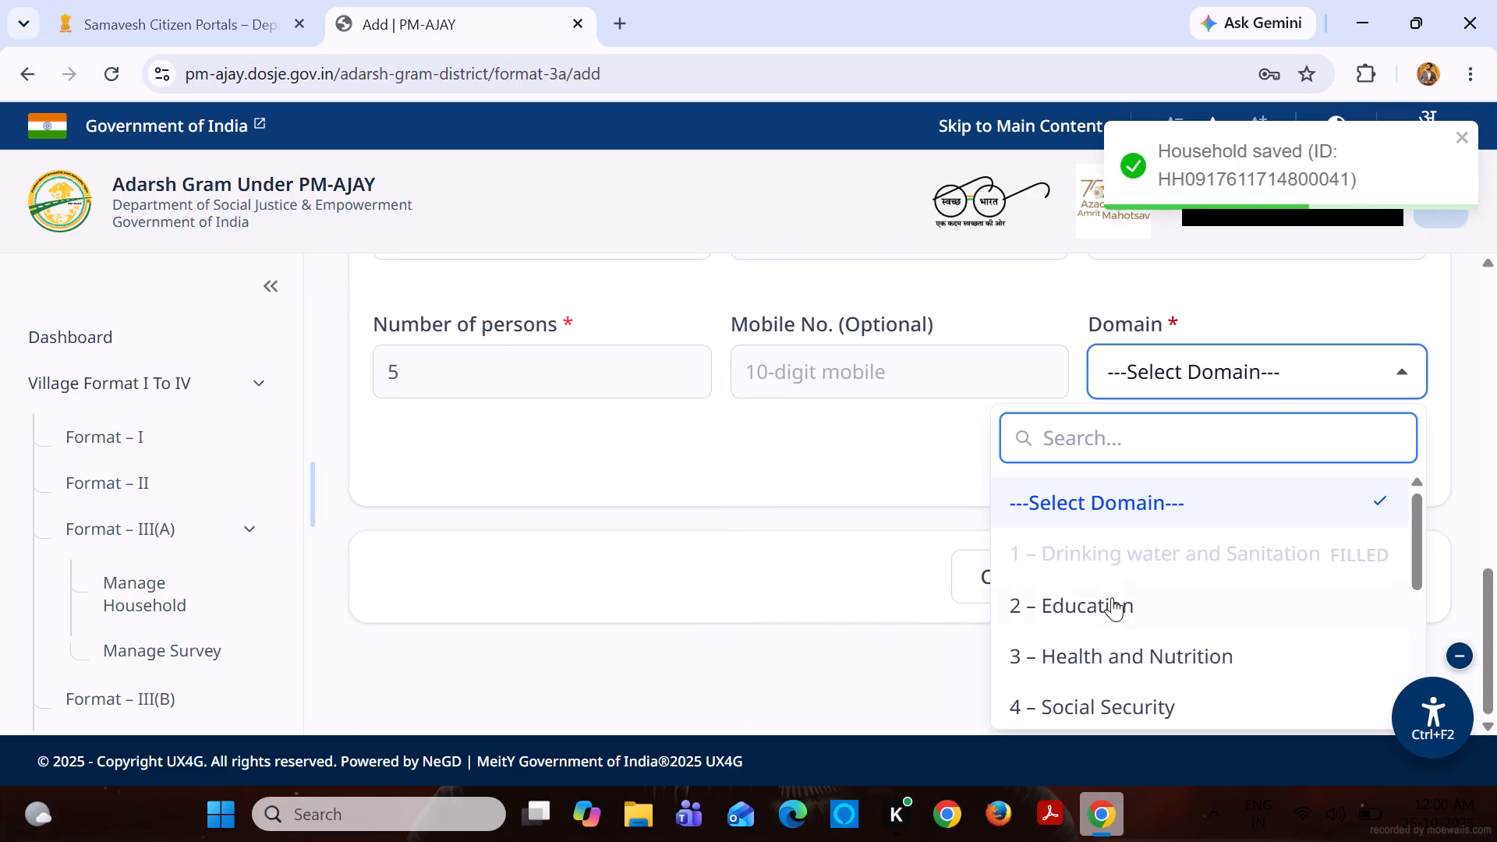
left_click(1112, 597)
scroll(1112, 597, "down", 3)
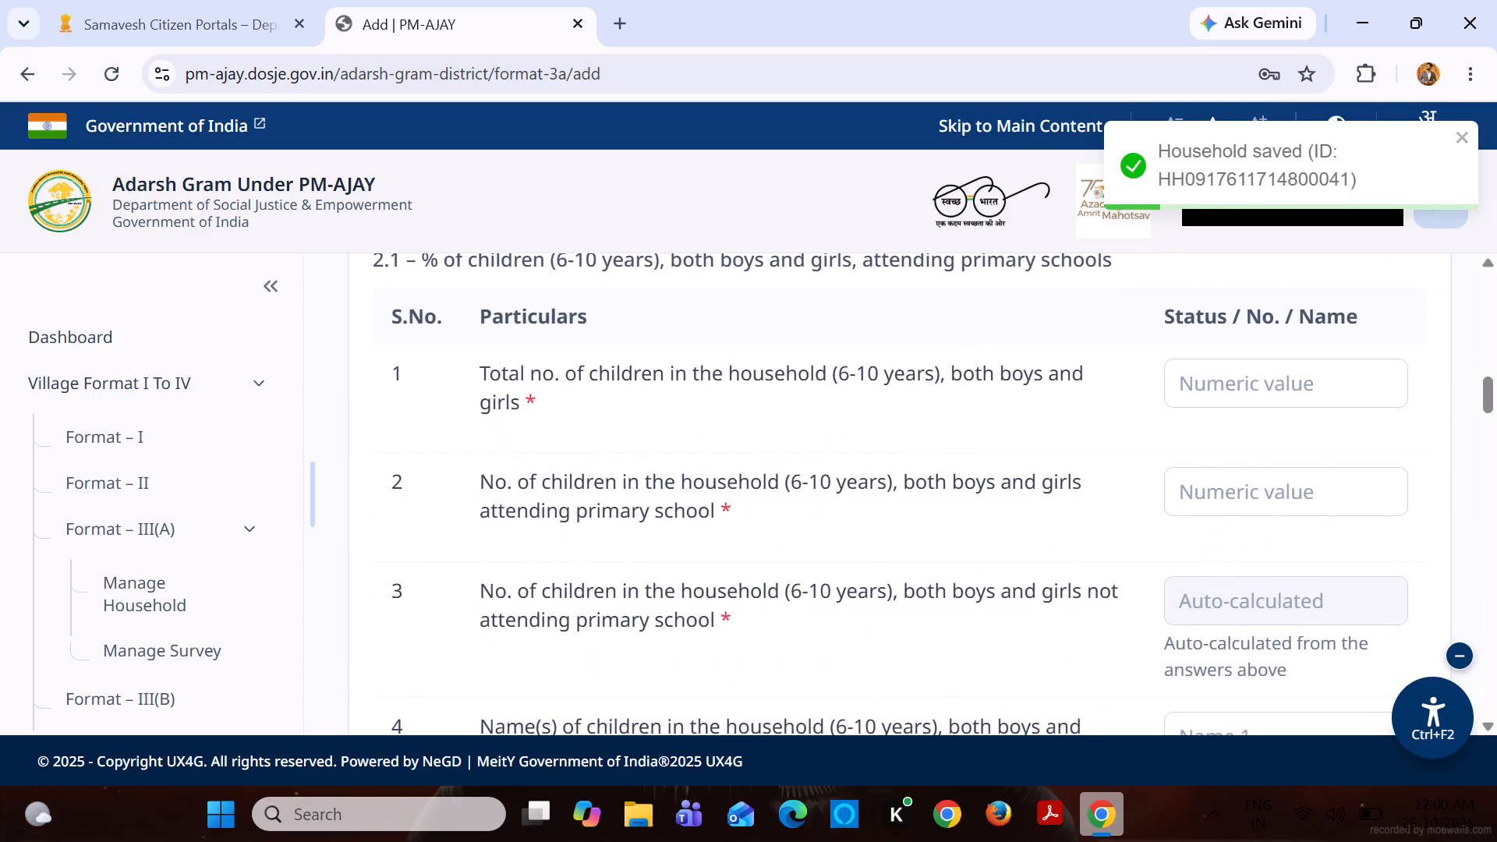
left_click(1286, 389)
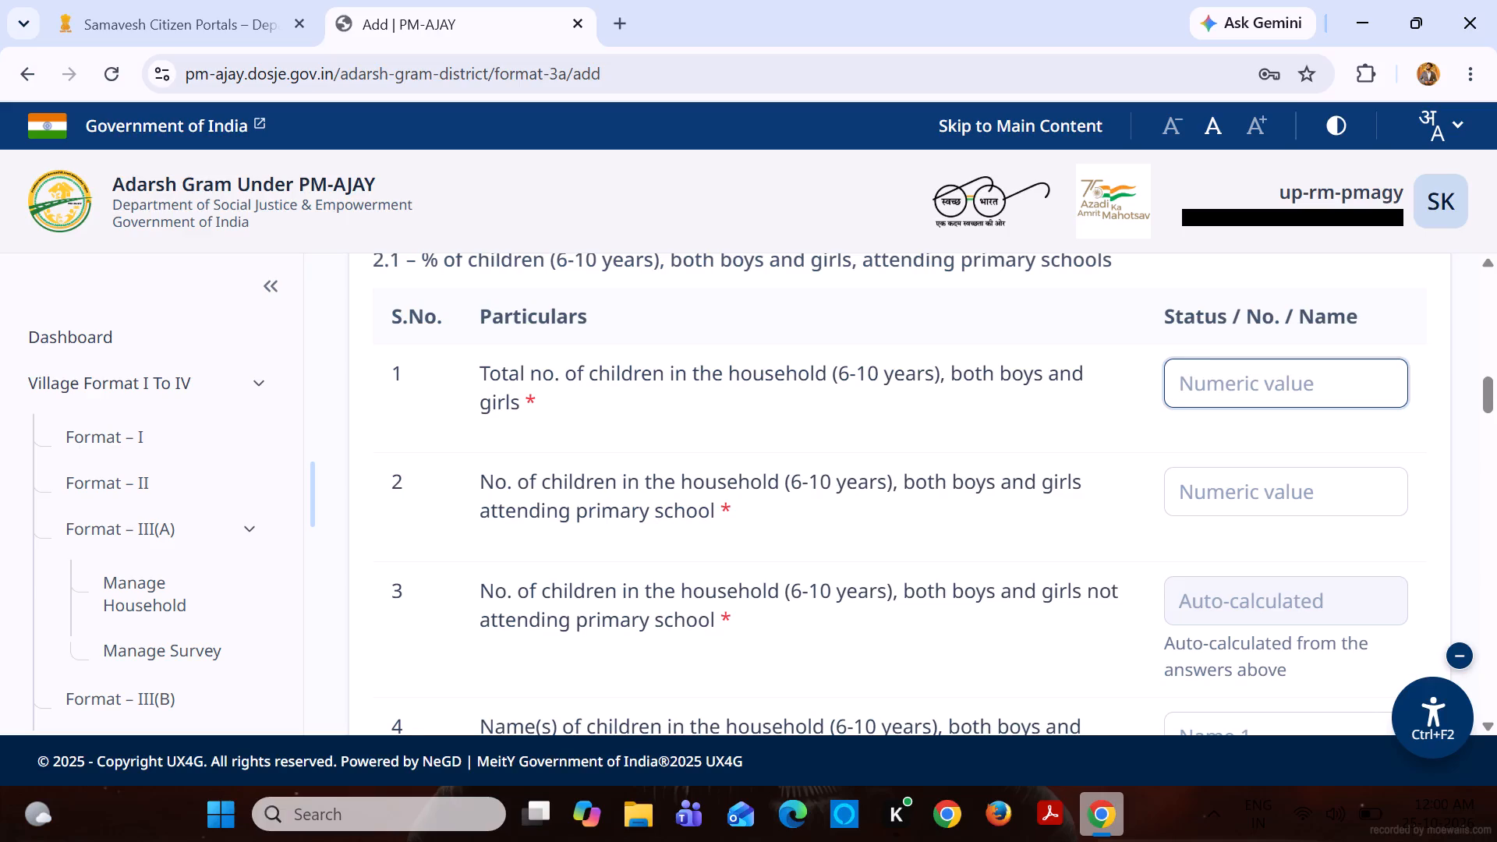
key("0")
scroll(1286, 389, "down", 1)
left_click(1262, 511)
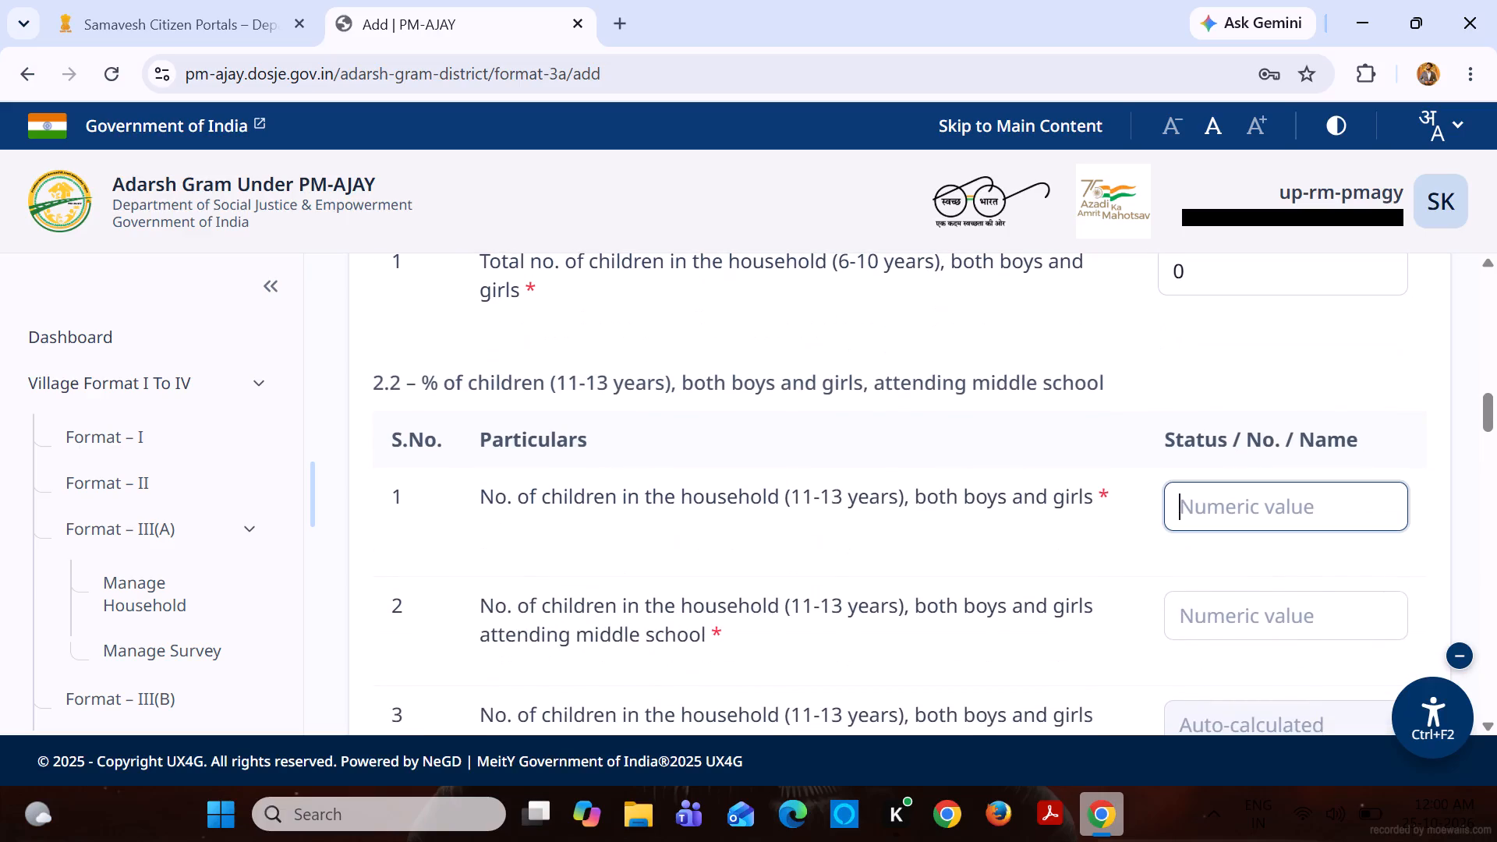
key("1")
left_click(1247, 628)
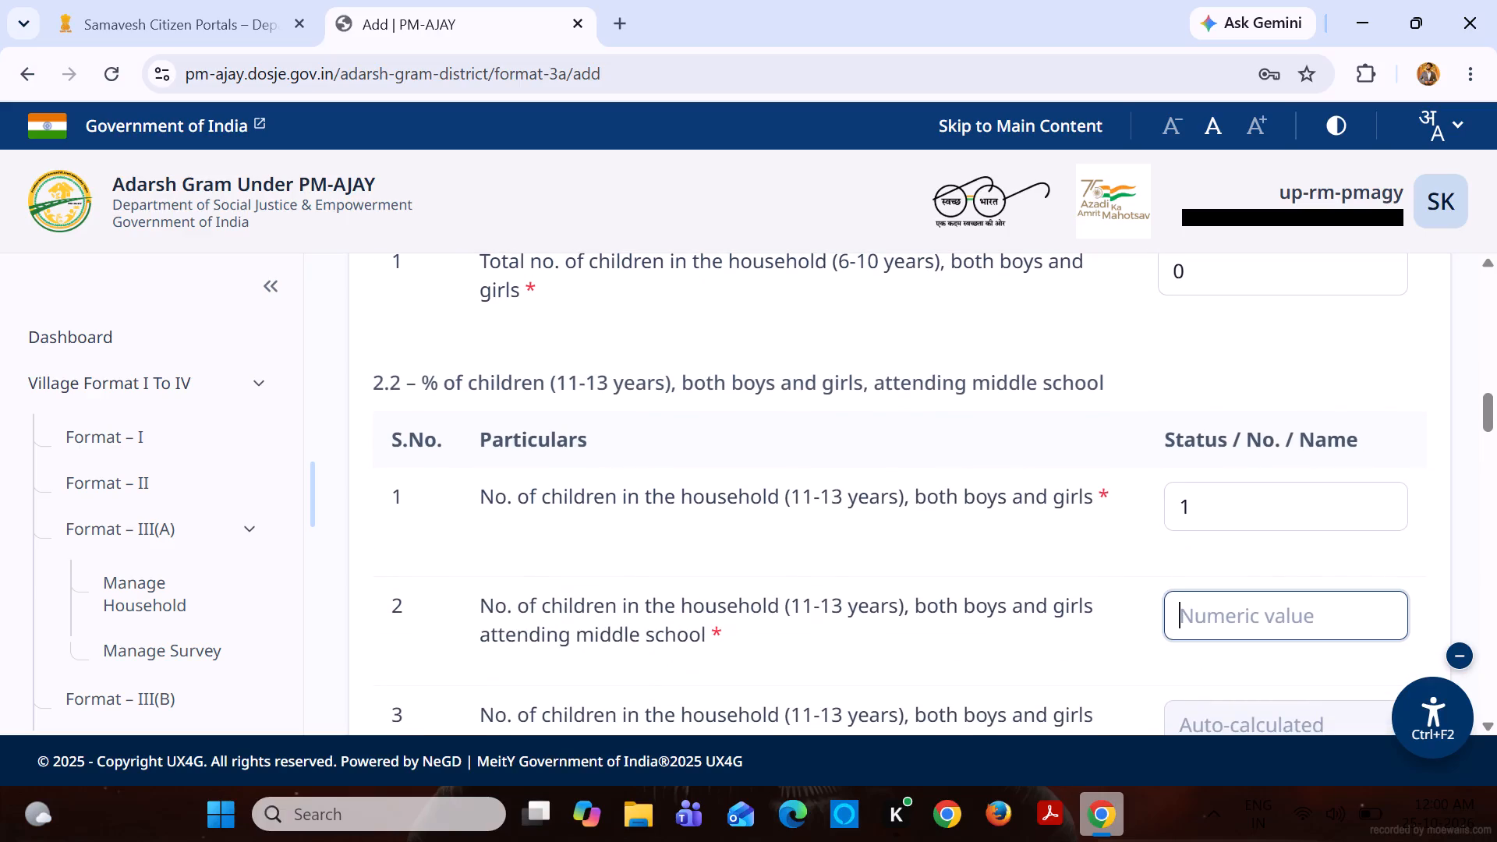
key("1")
scroll(1247, 628, "down", 4)
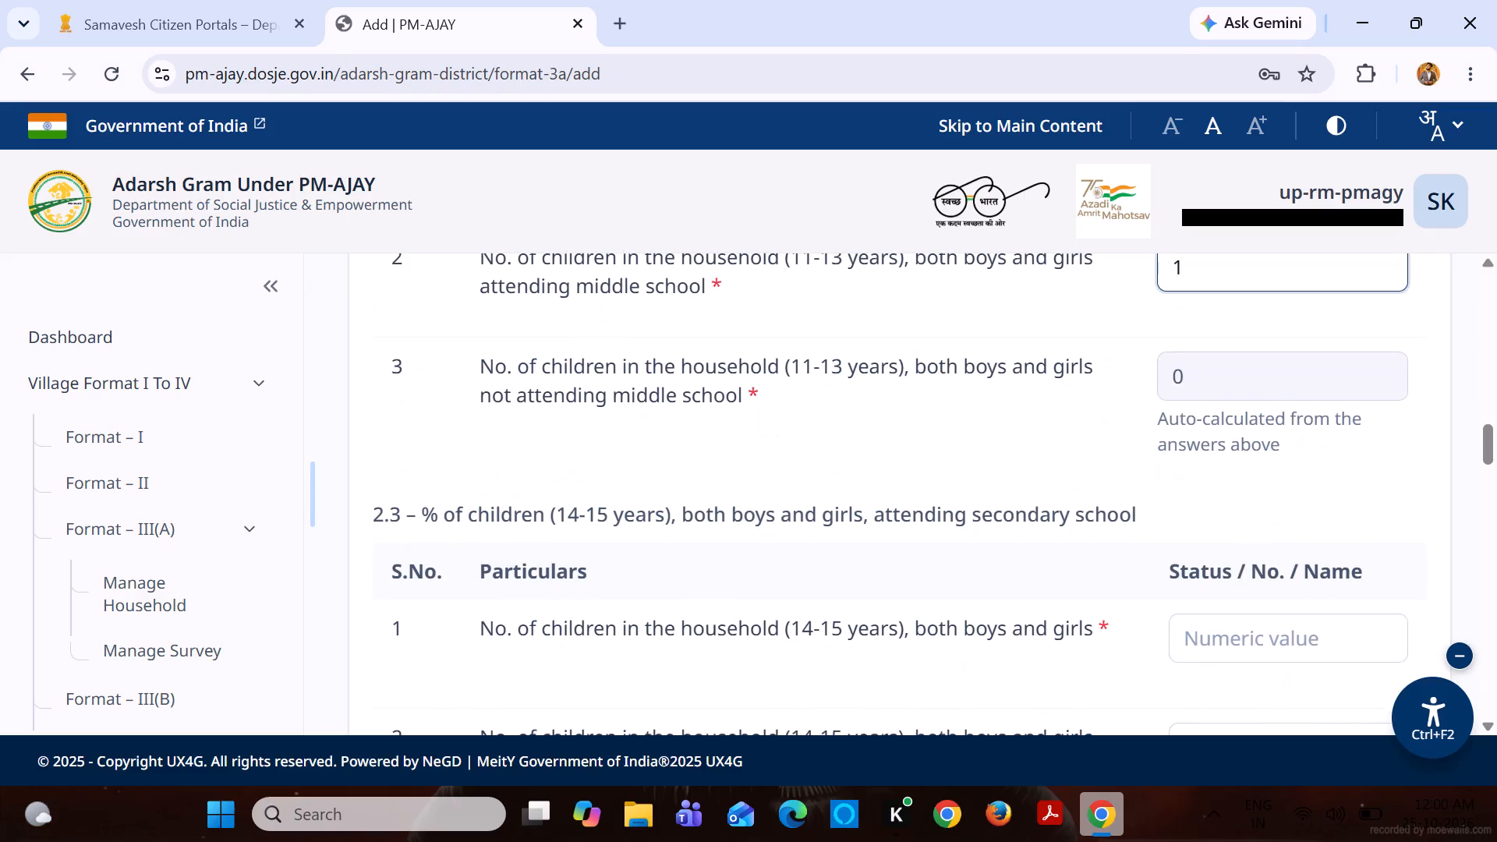
left_click(1259, 636)
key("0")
Enter 1 child aged 16-17 with 1 attending higher secondary school, and 1 aged 18-23 with 1 attending post higher secondary education.
scroll(1259, 636, "down", 4)
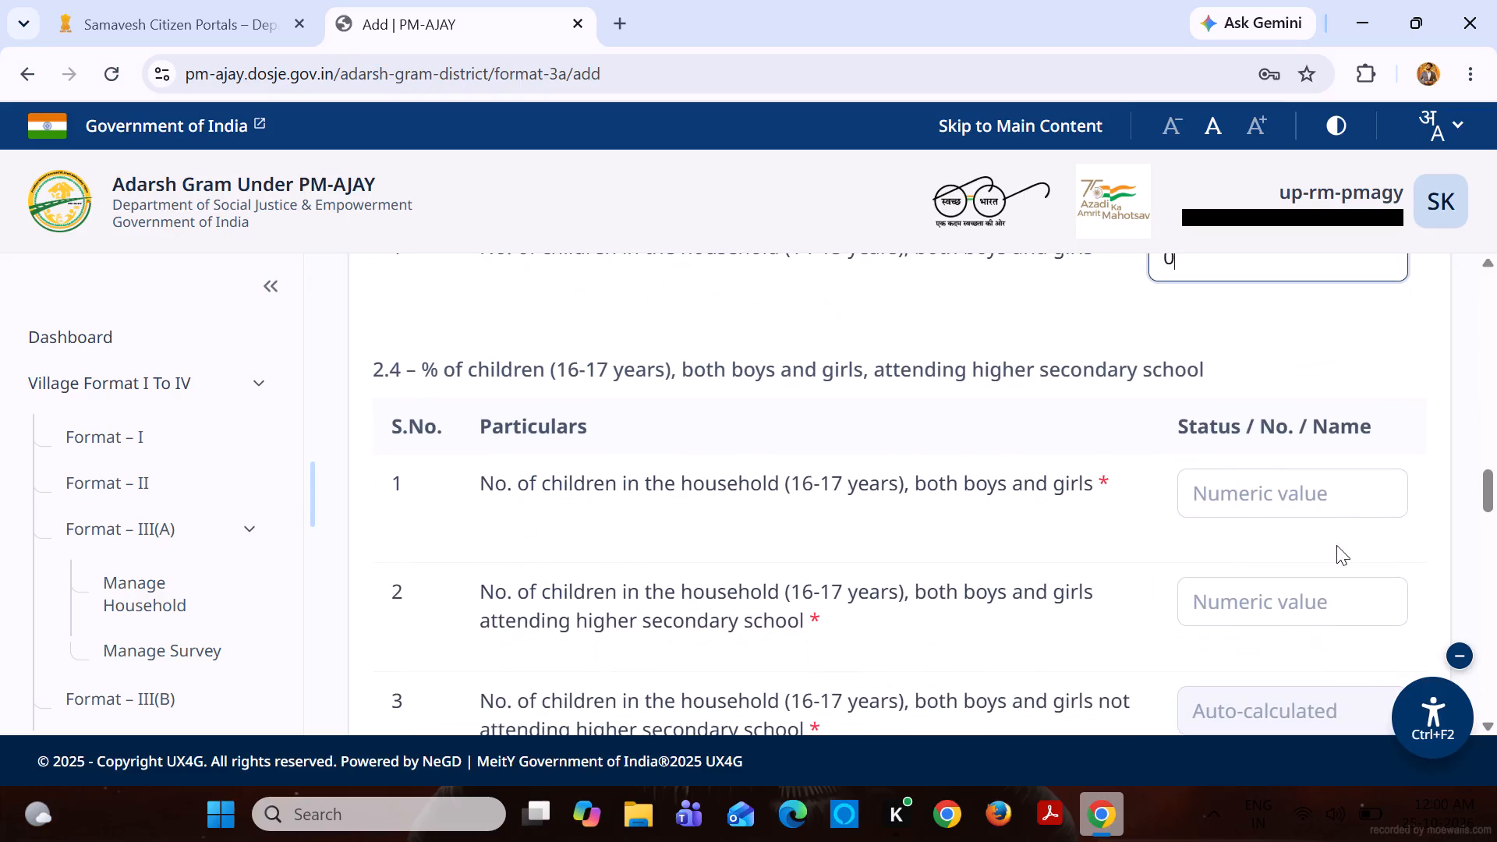
left_click(1347, 514)
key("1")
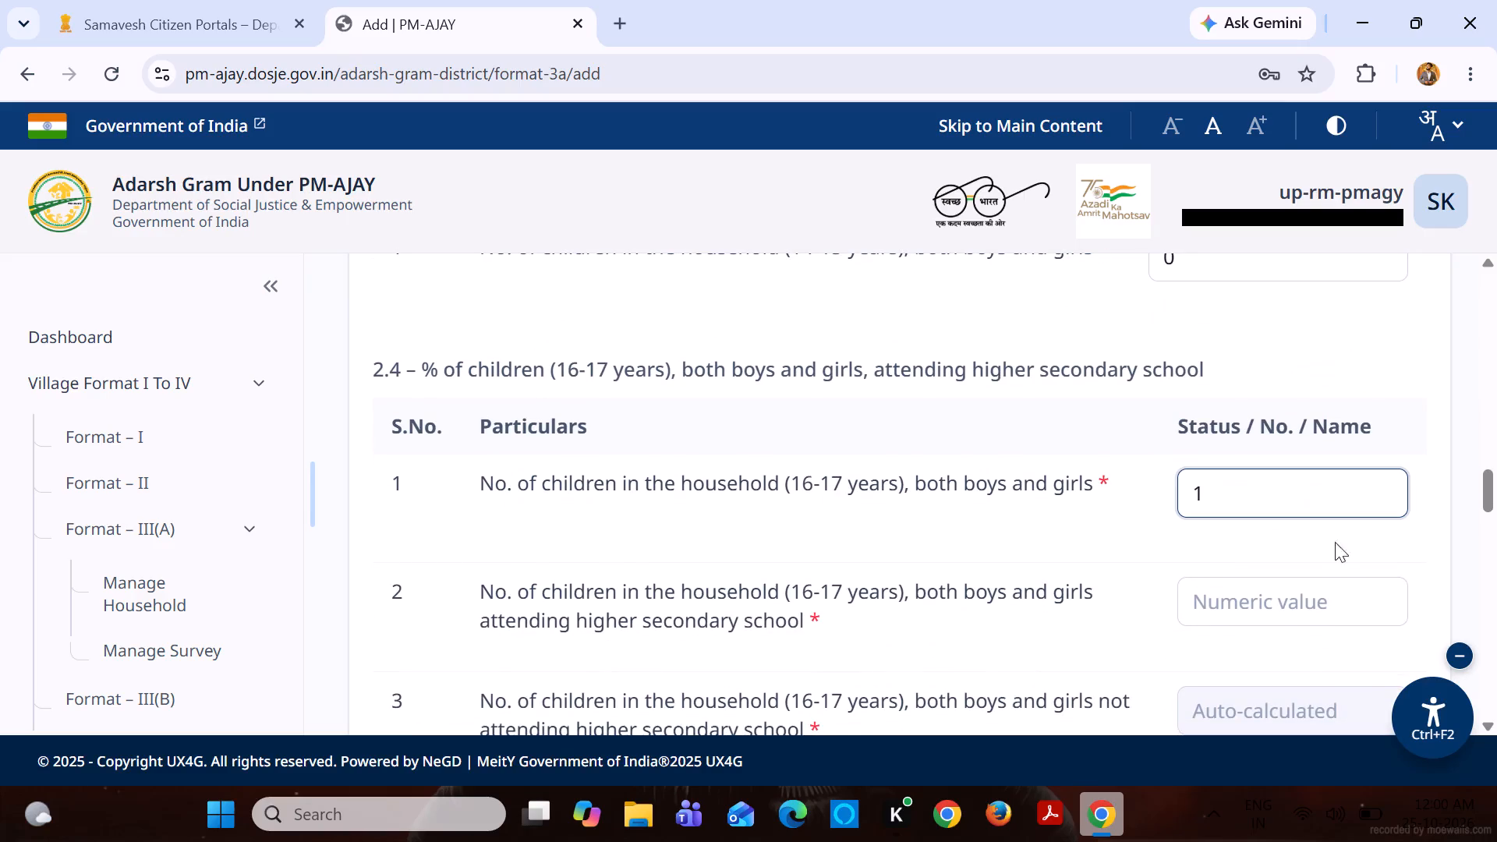
left_click(1304, 607)
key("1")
scroll(1304, 607, "down", 4)
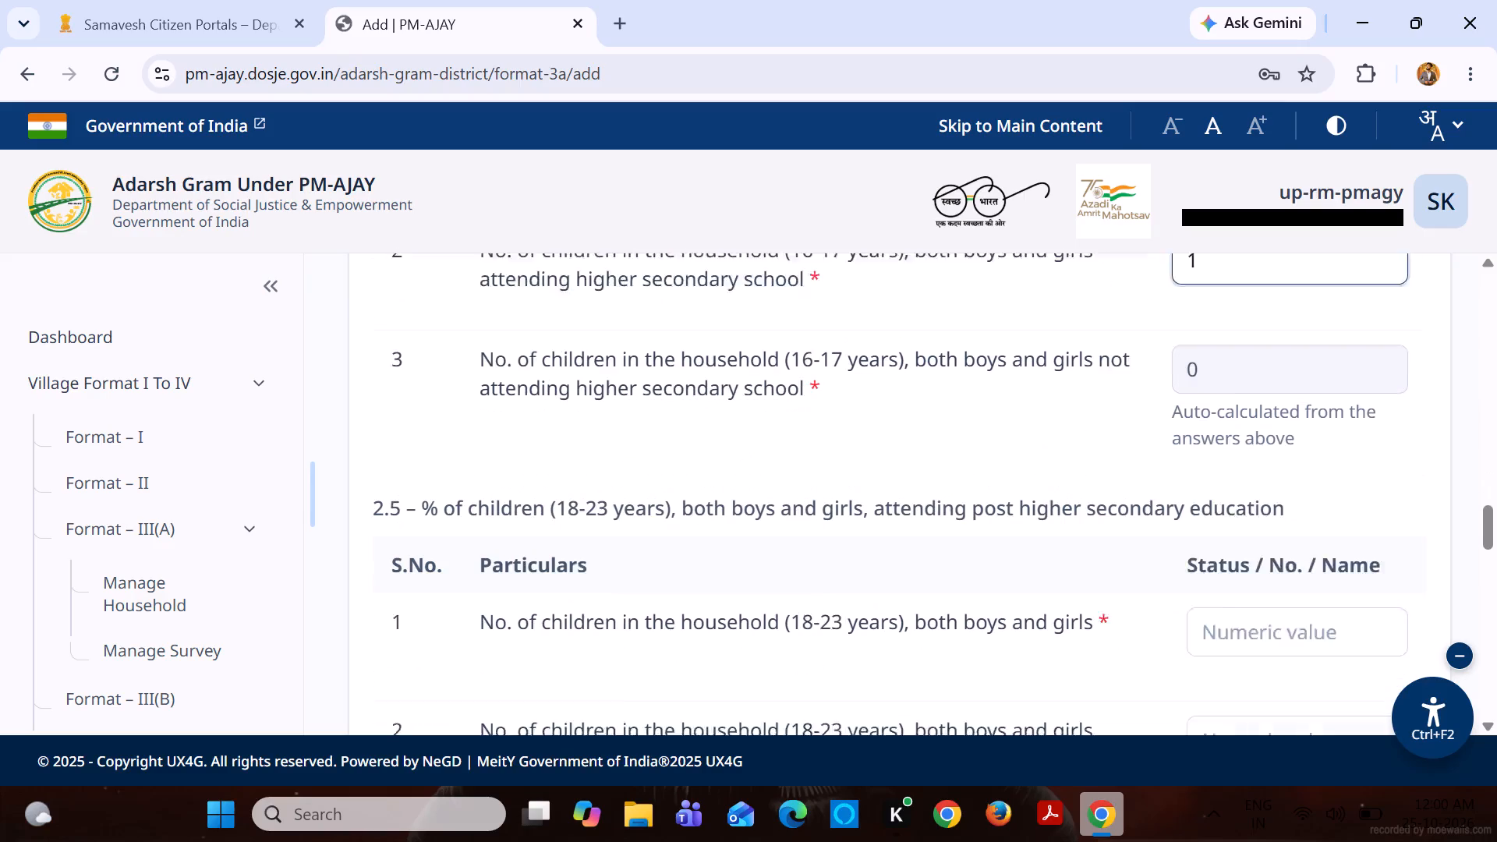
scroll(1304, 607, "down", 1)
left_click(1306, 525)
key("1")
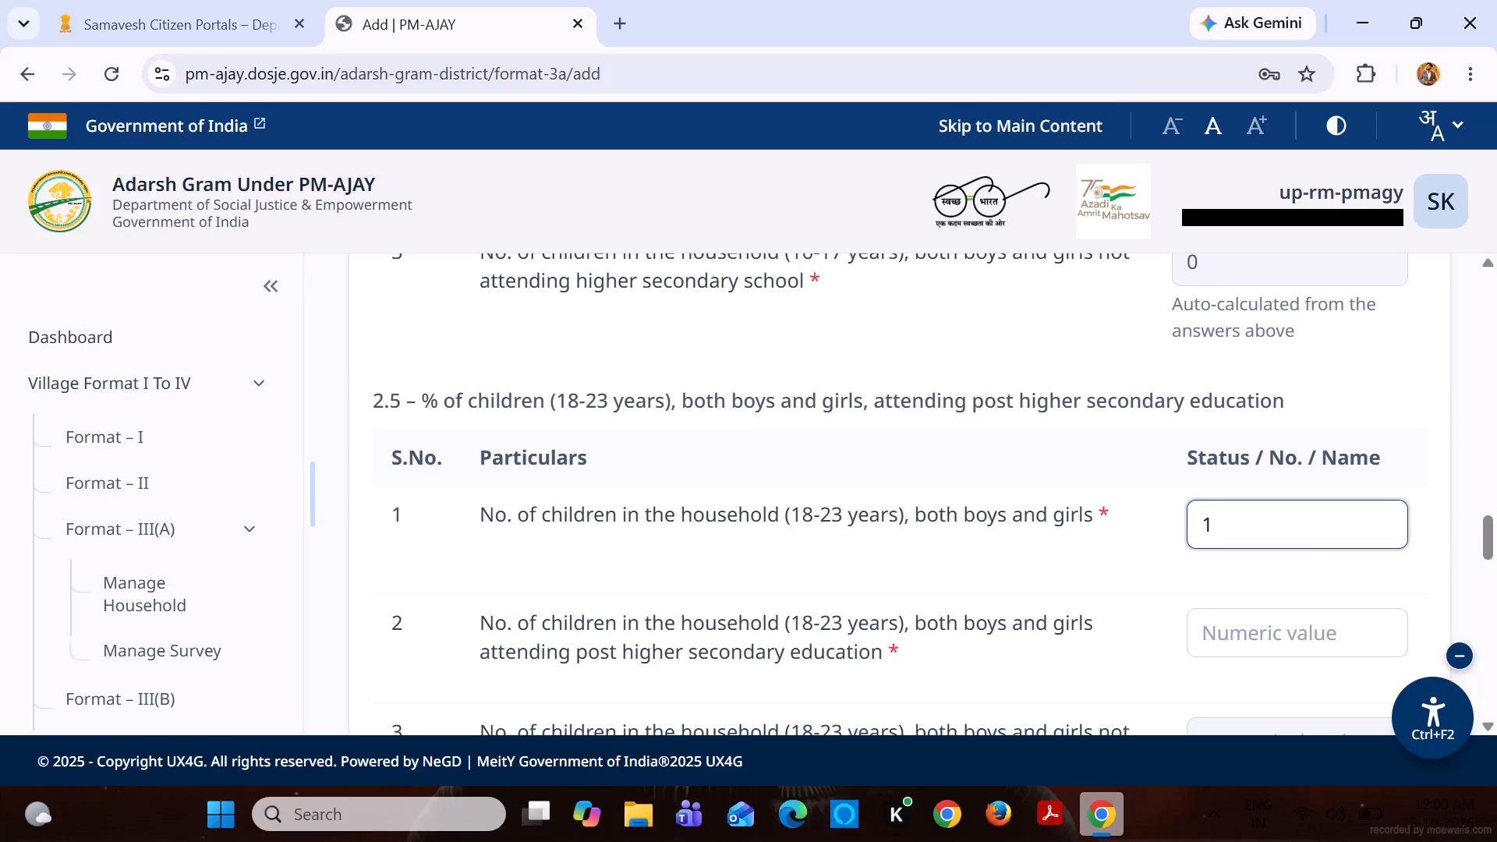
left_click(1289, 626)
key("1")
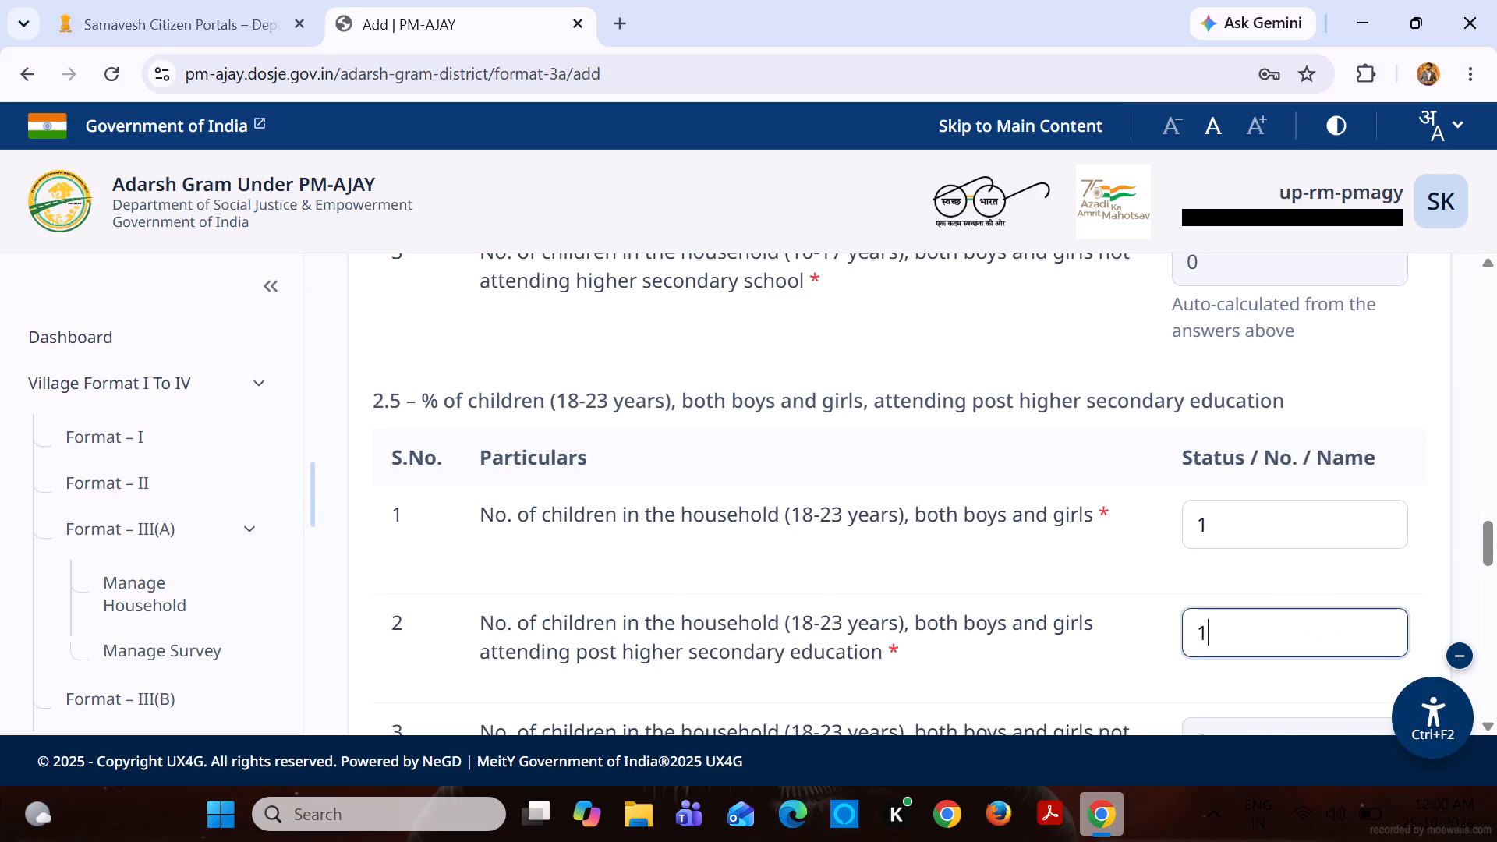
Enter 0 children eligible for the pre-matric scholarship and 0 for the post-matric scholarship, and submit domain 2.
scroll(1289, 626, "down", 5)
left_click(1266, 500)
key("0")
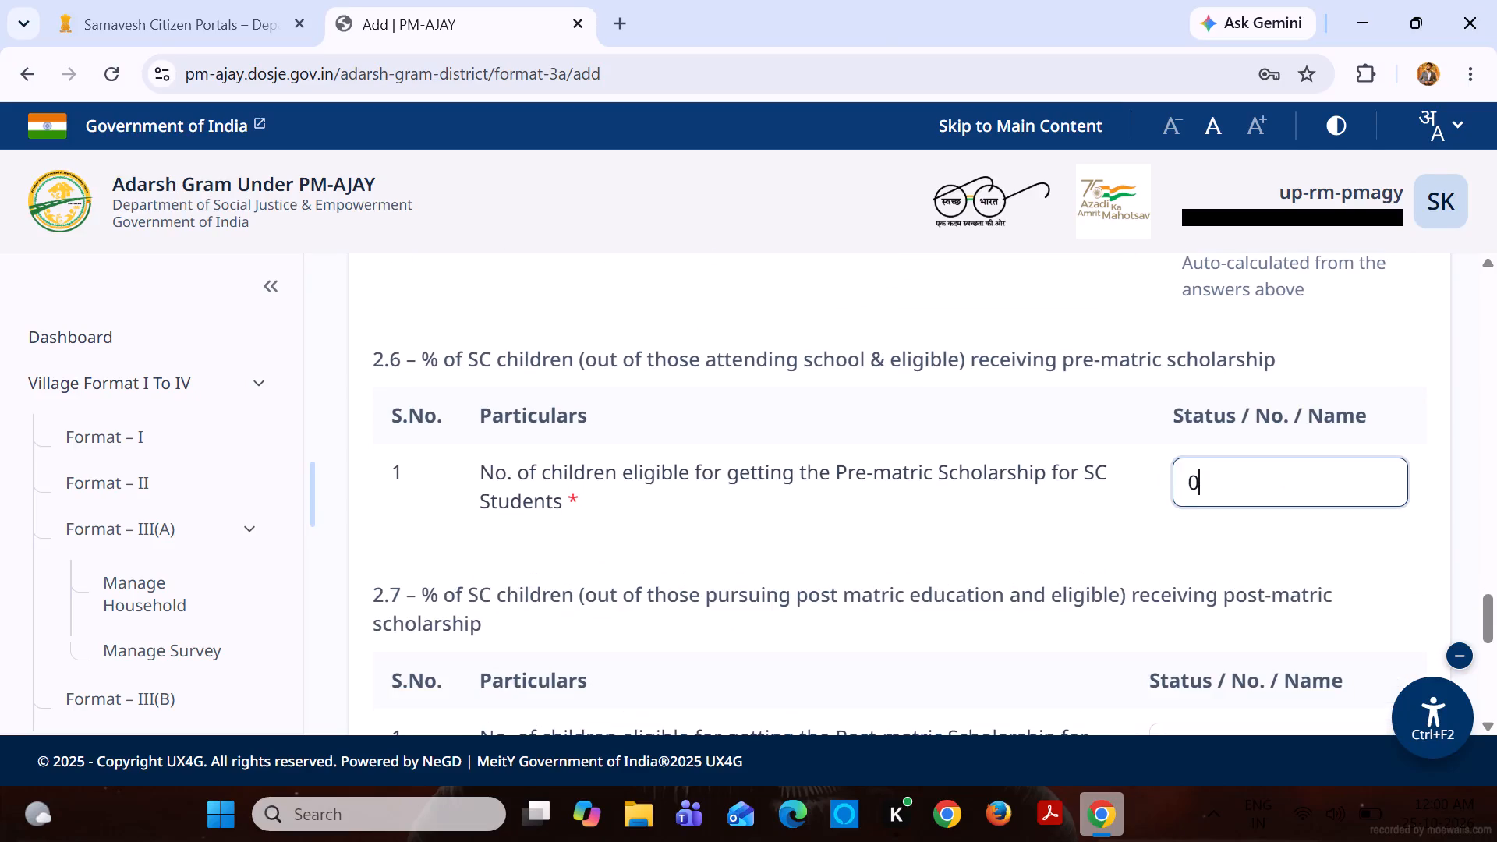
scroll(1266, 500, "down", 2)
left_click(1222, 566)
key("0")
scroll(1222, 566, "down", 3)
left_click(1337, 586)
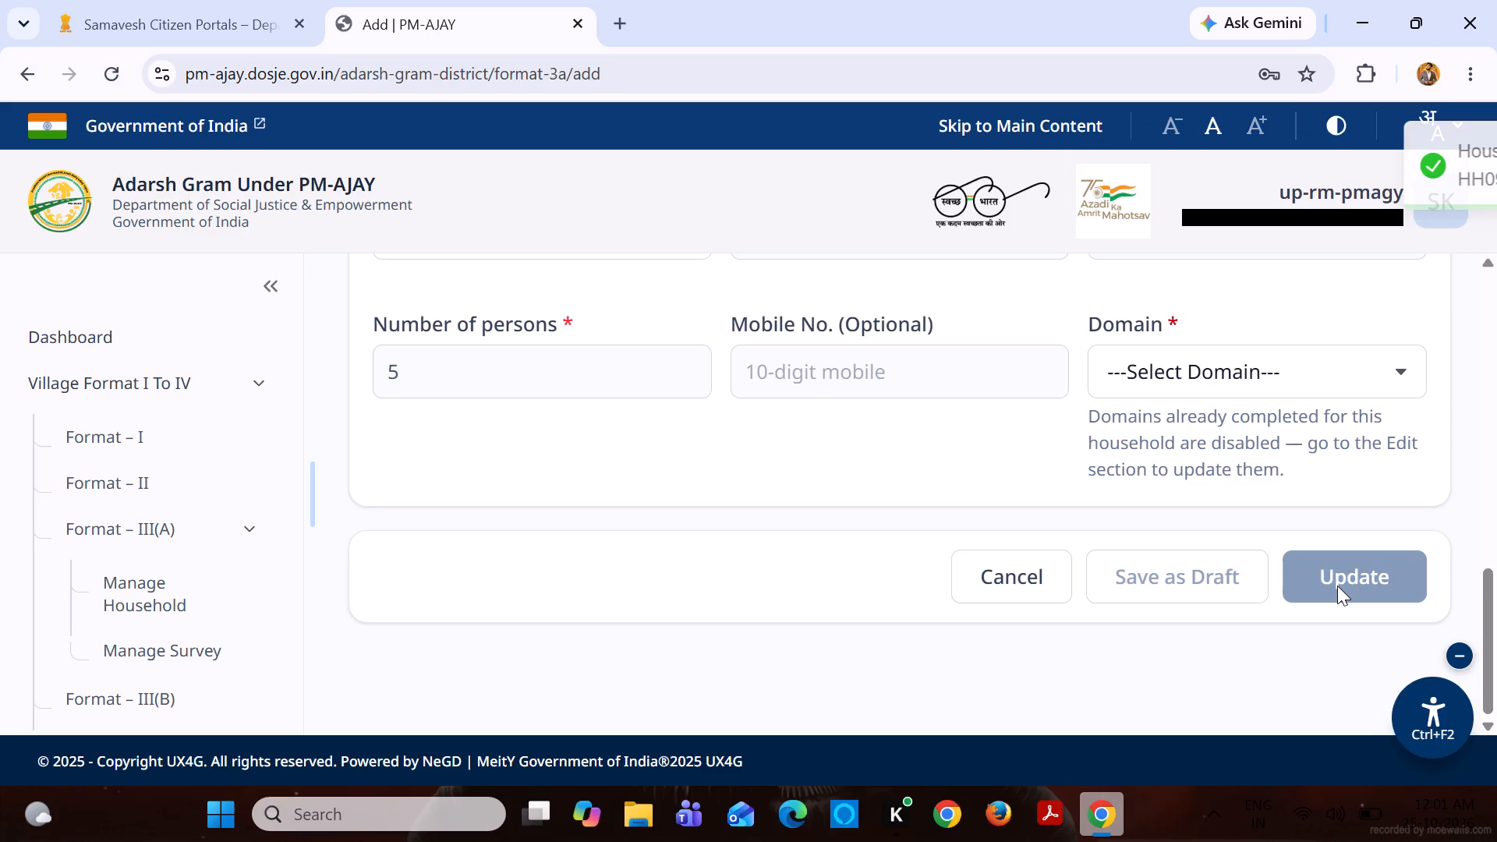
Select domain 3 on health and nutrition and answer Yes to the household being covered under a Health Protection Scheme.
left_click(1341, 362)
left_click(1179, 645)
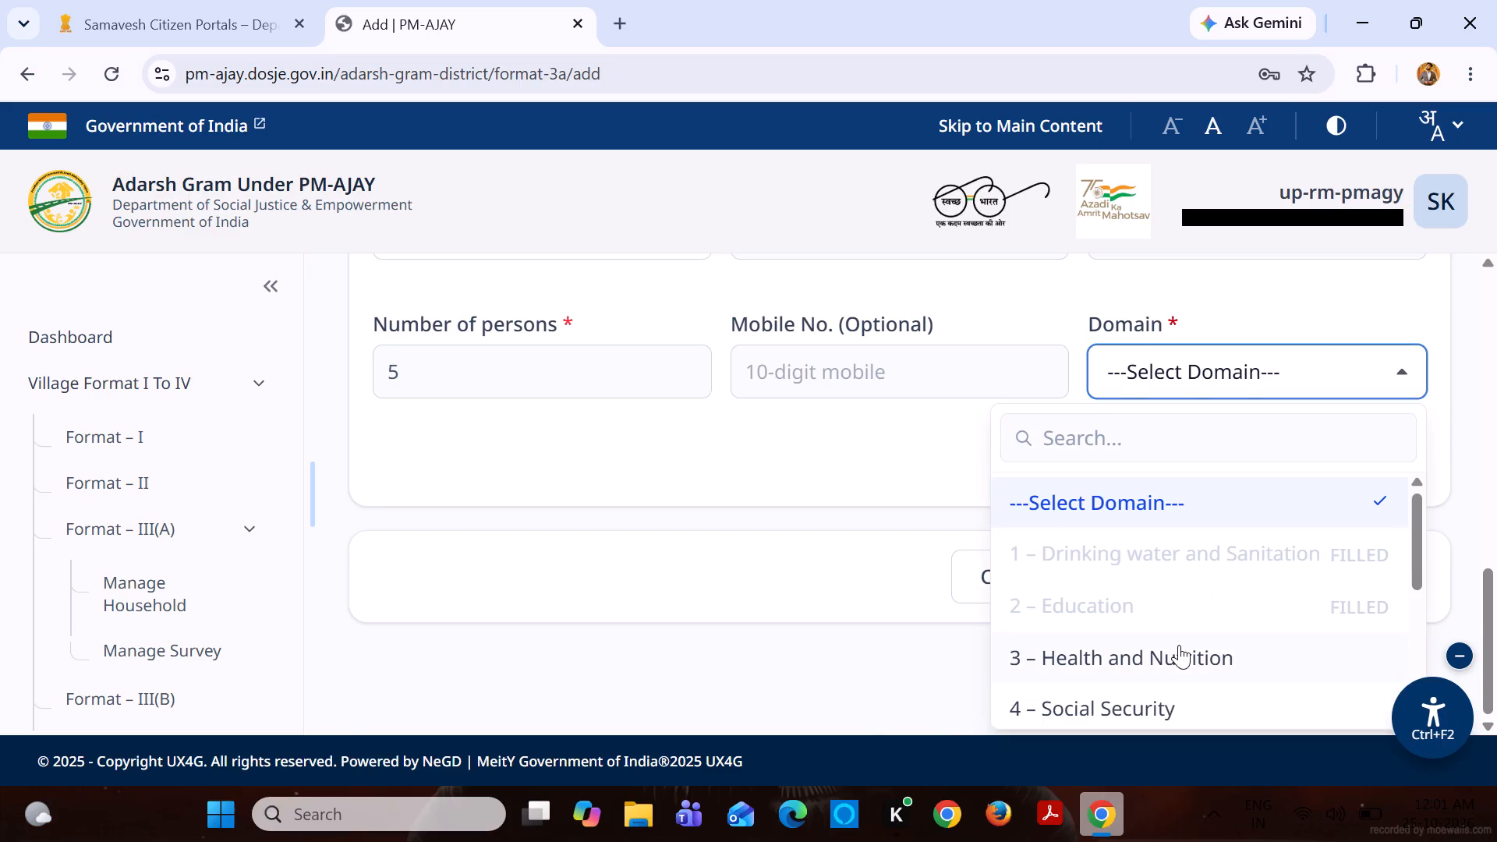
scroll(1186, 494, "down", 5)
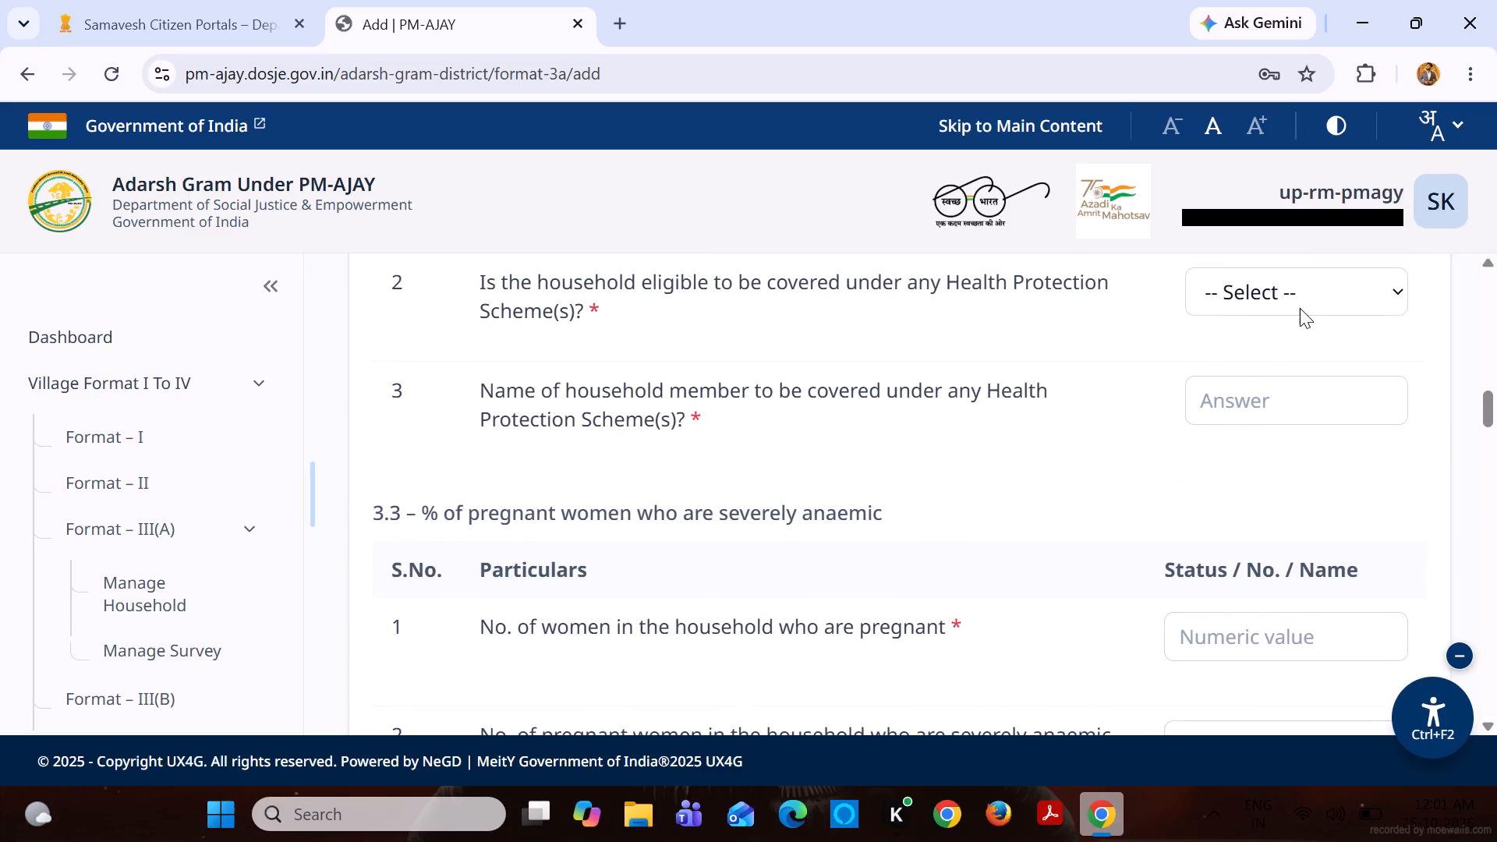
left_click(1301, 308)
left_click(1269, 373)
scroll(1269, 373, "down", 1)
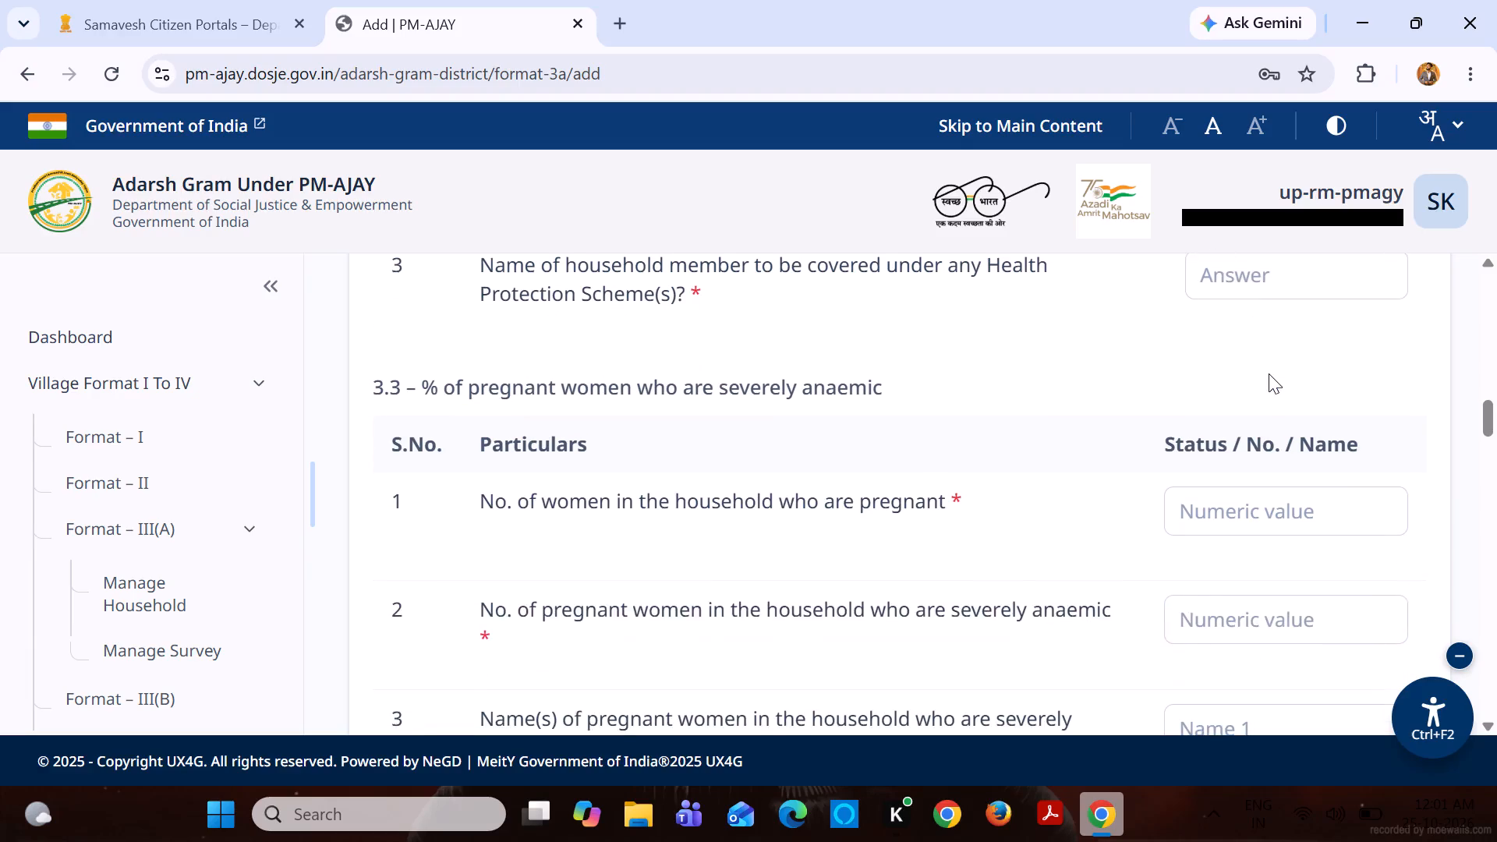
scroll(1269, 373, "up", 3)
left_click_drag(1315, 347, 1248, 405)
left_click(1248, 405)
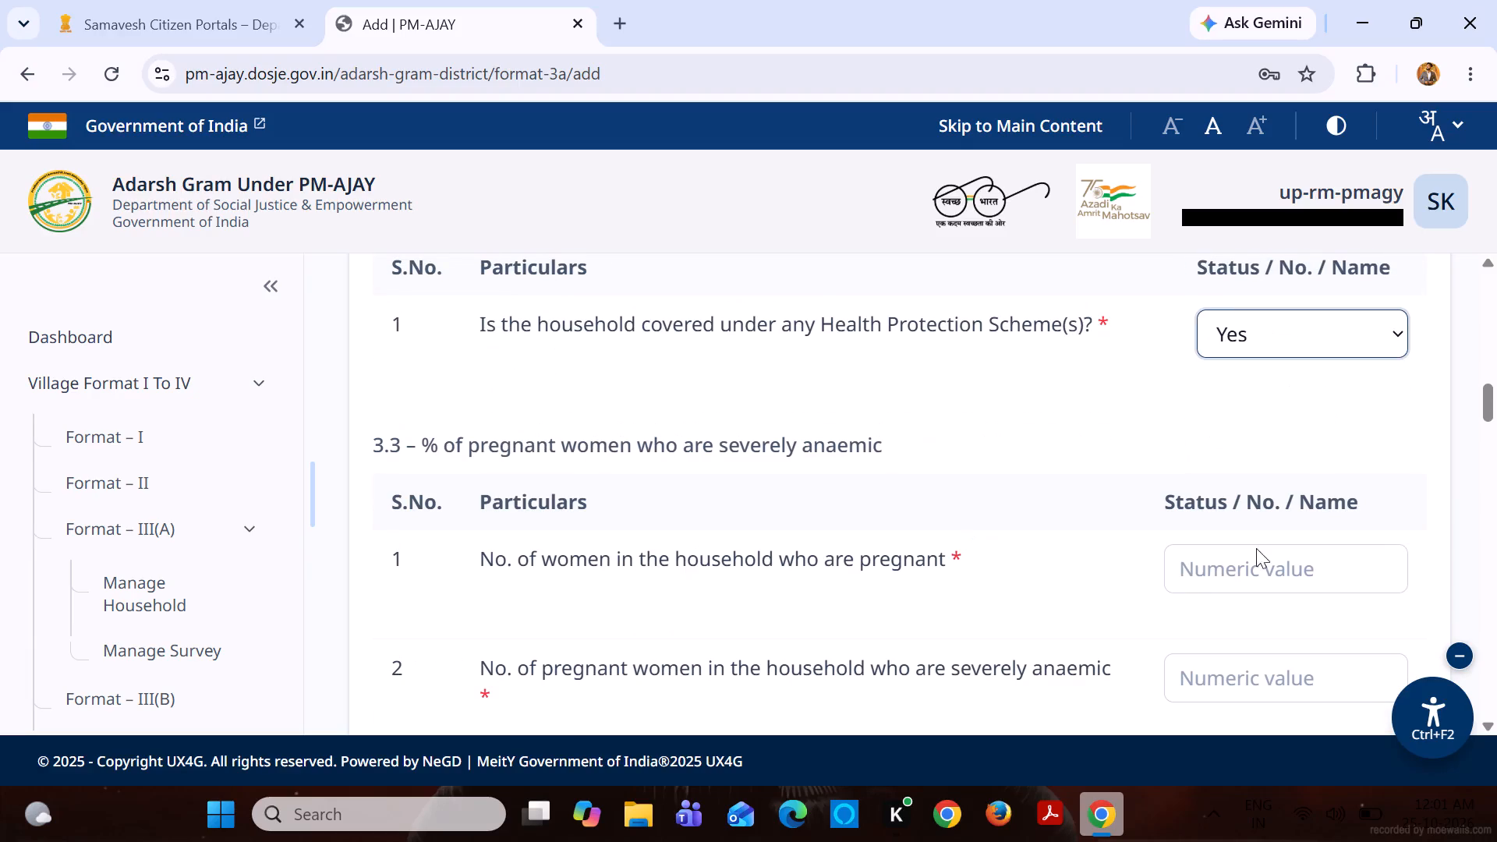
Enter 0 pregnant women in 3.3, 0 deliveries in the last year in 3.4 and 0 children born in the last year in 3.5.
left_click(1251, 569)
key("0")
scroll(1251, 569, "down", 3)
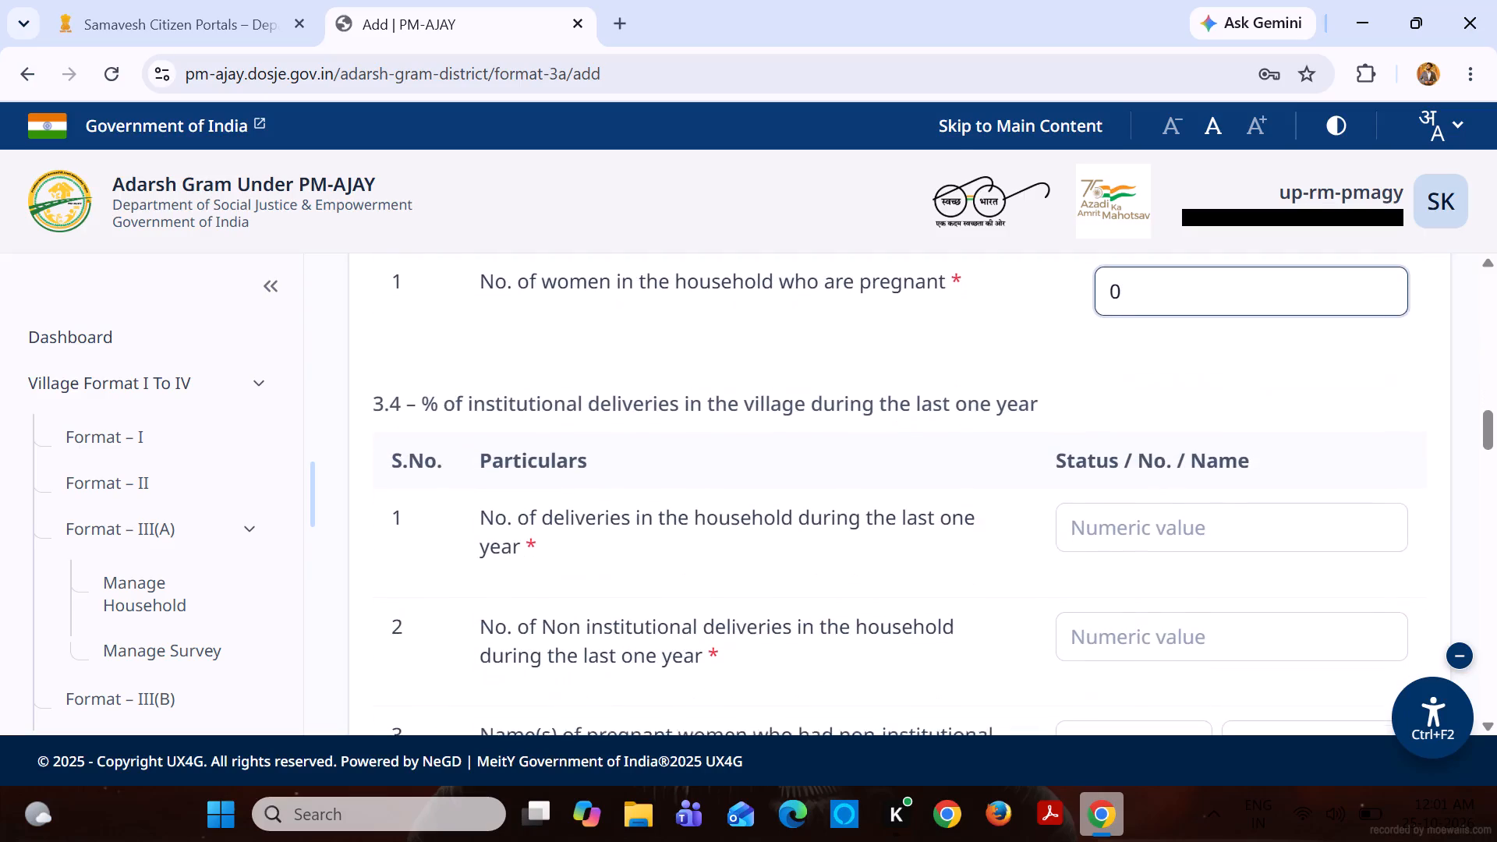
left_click(1096, 536)
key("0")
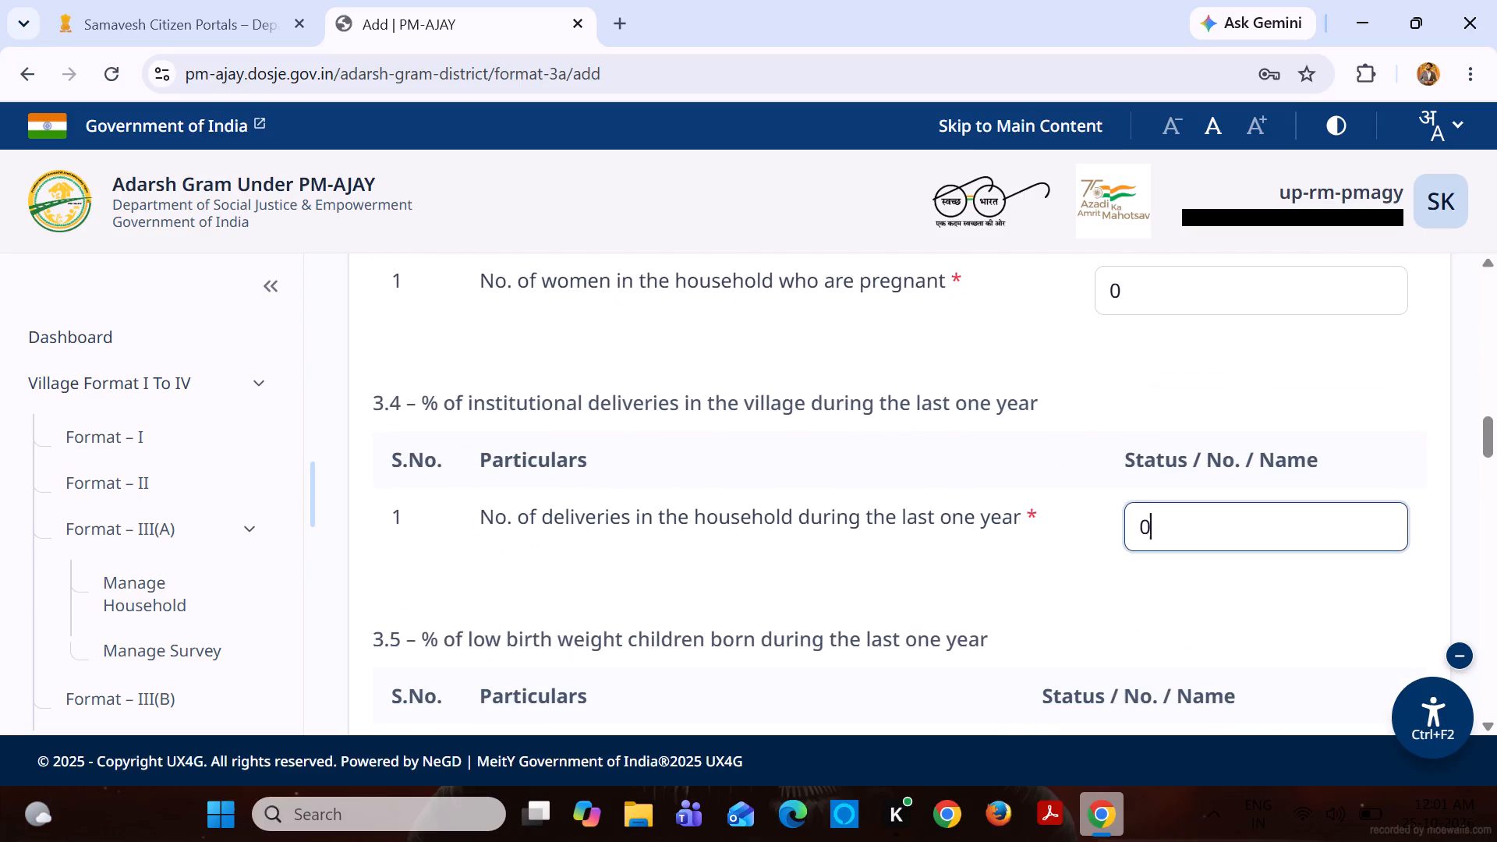
scroll(1096, 536, "down", 5)
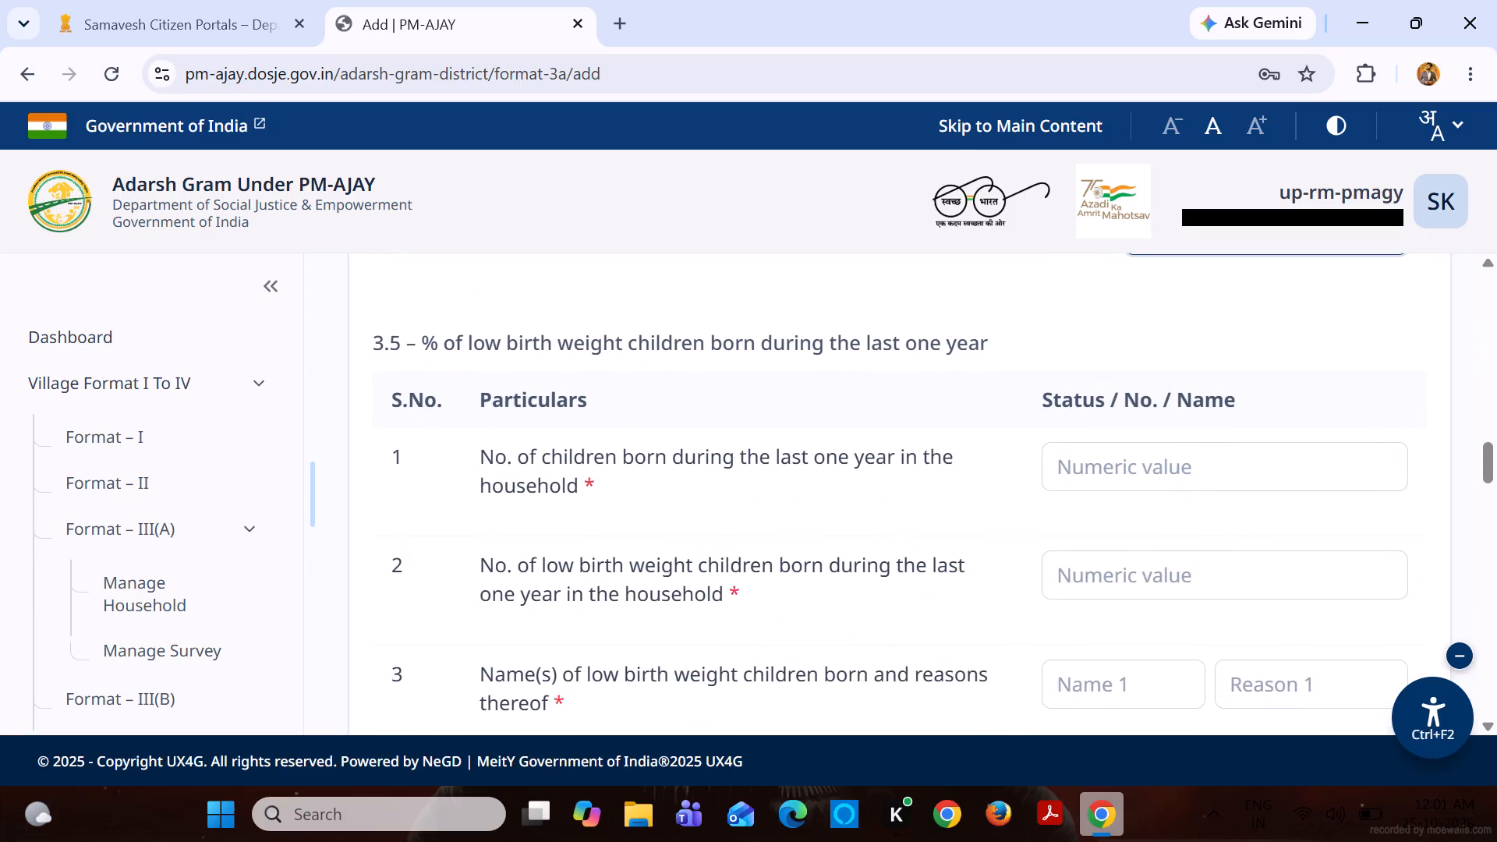
left_click(1088, 464)
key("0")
Enter 0 children below one year in 3.6 and 0 children aged 0-5 years in 3.7.
scroll(1088, 464, "down", 2)
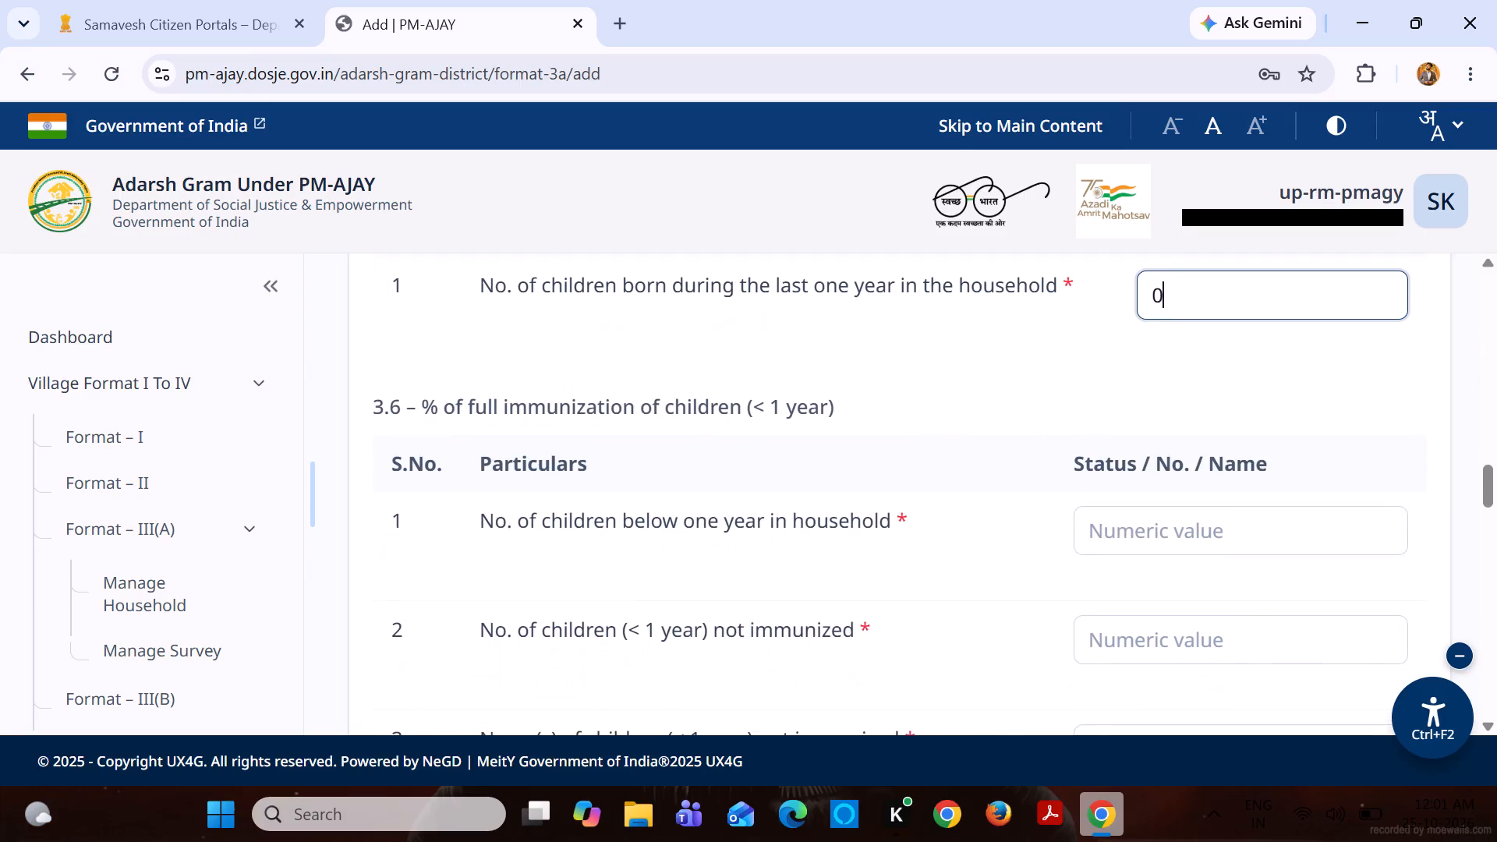
left_click(1152, 540)
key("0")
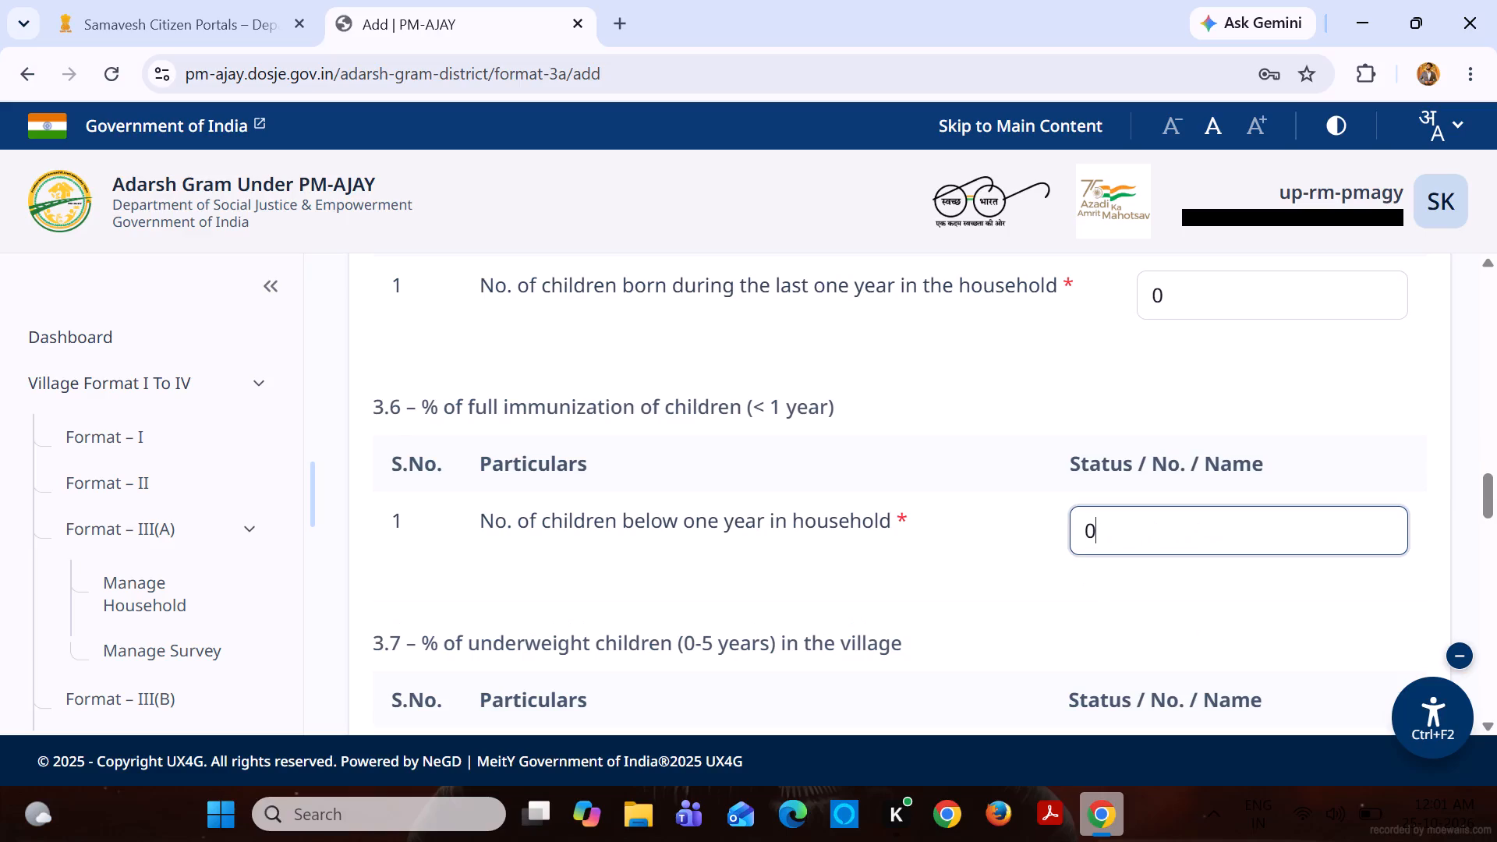
scroll(1152, 540, "down", 3)
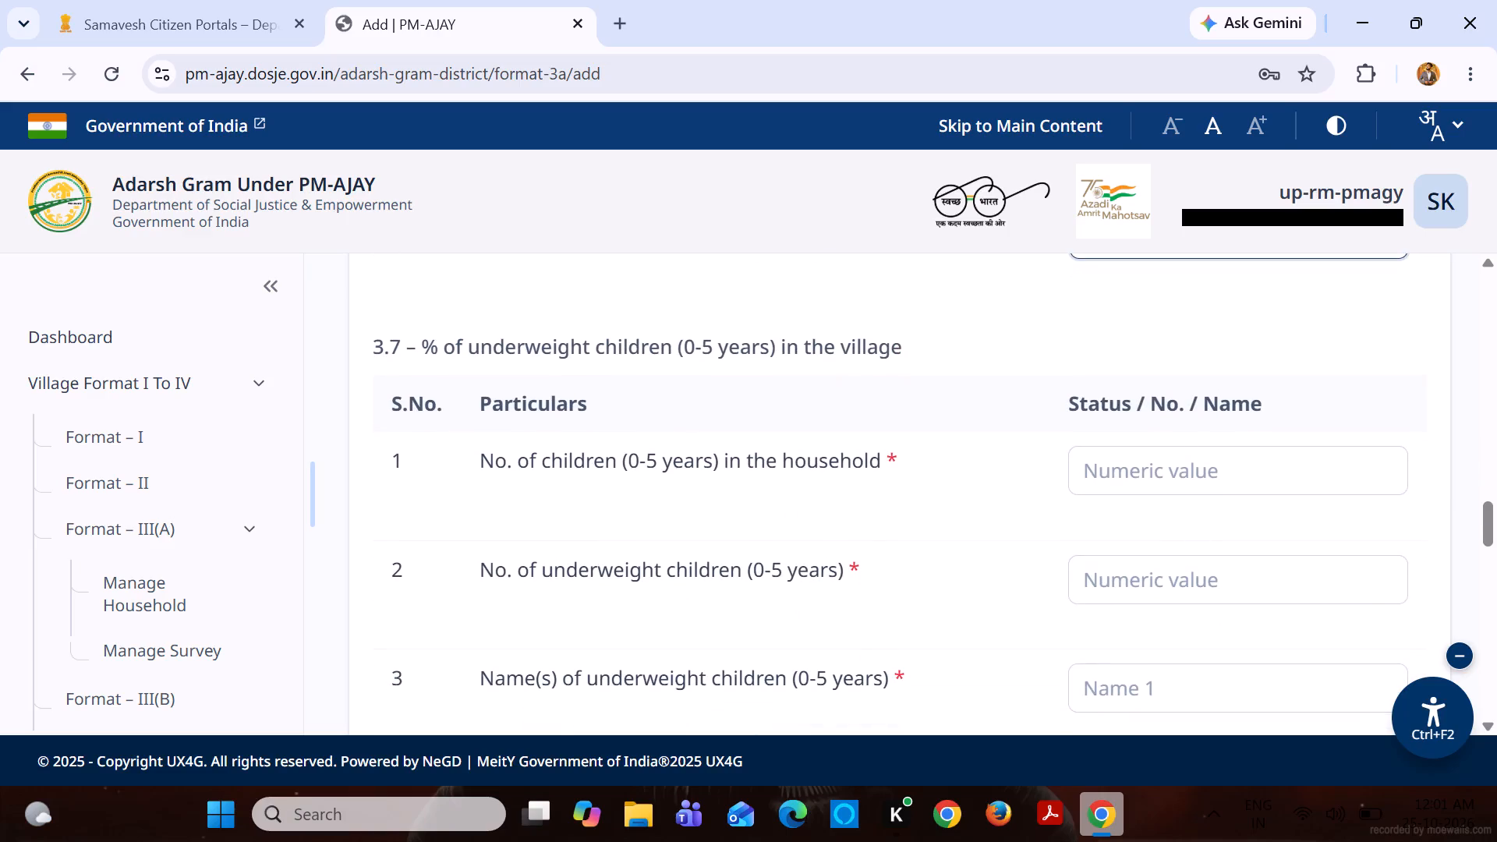
left_click(1205, 473)
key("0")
scroll(1205, 473, "down", 4)
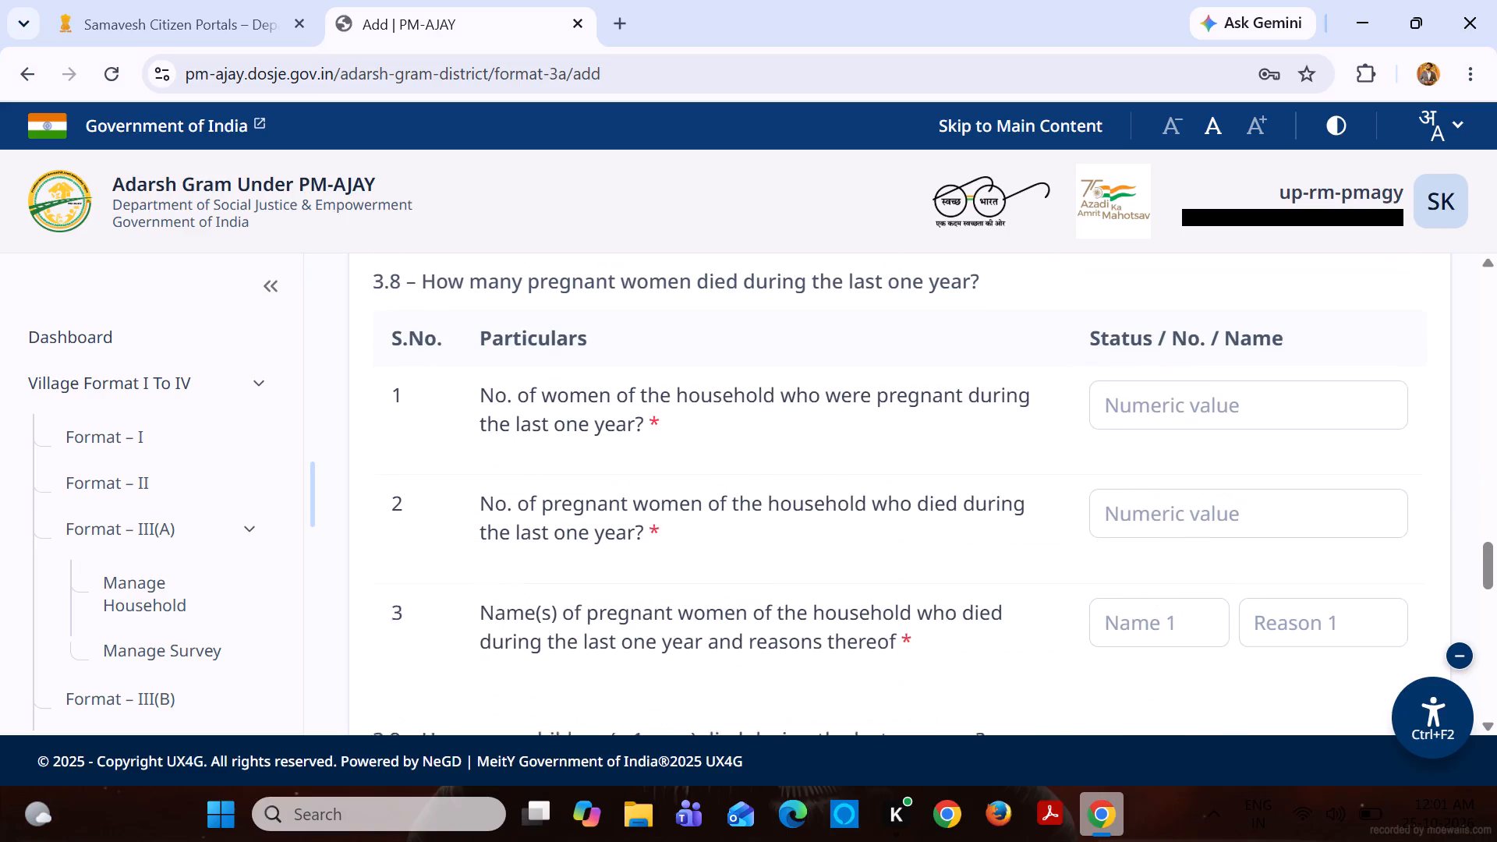
Enter 0 pregnant women in 3.8, 0 children below one year in 3.9 and 0 communicable disease sufferers in 3.10, and submit domain 3.
left_click(1154, 373)
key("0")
scroll(1154, 373, "down", 1)
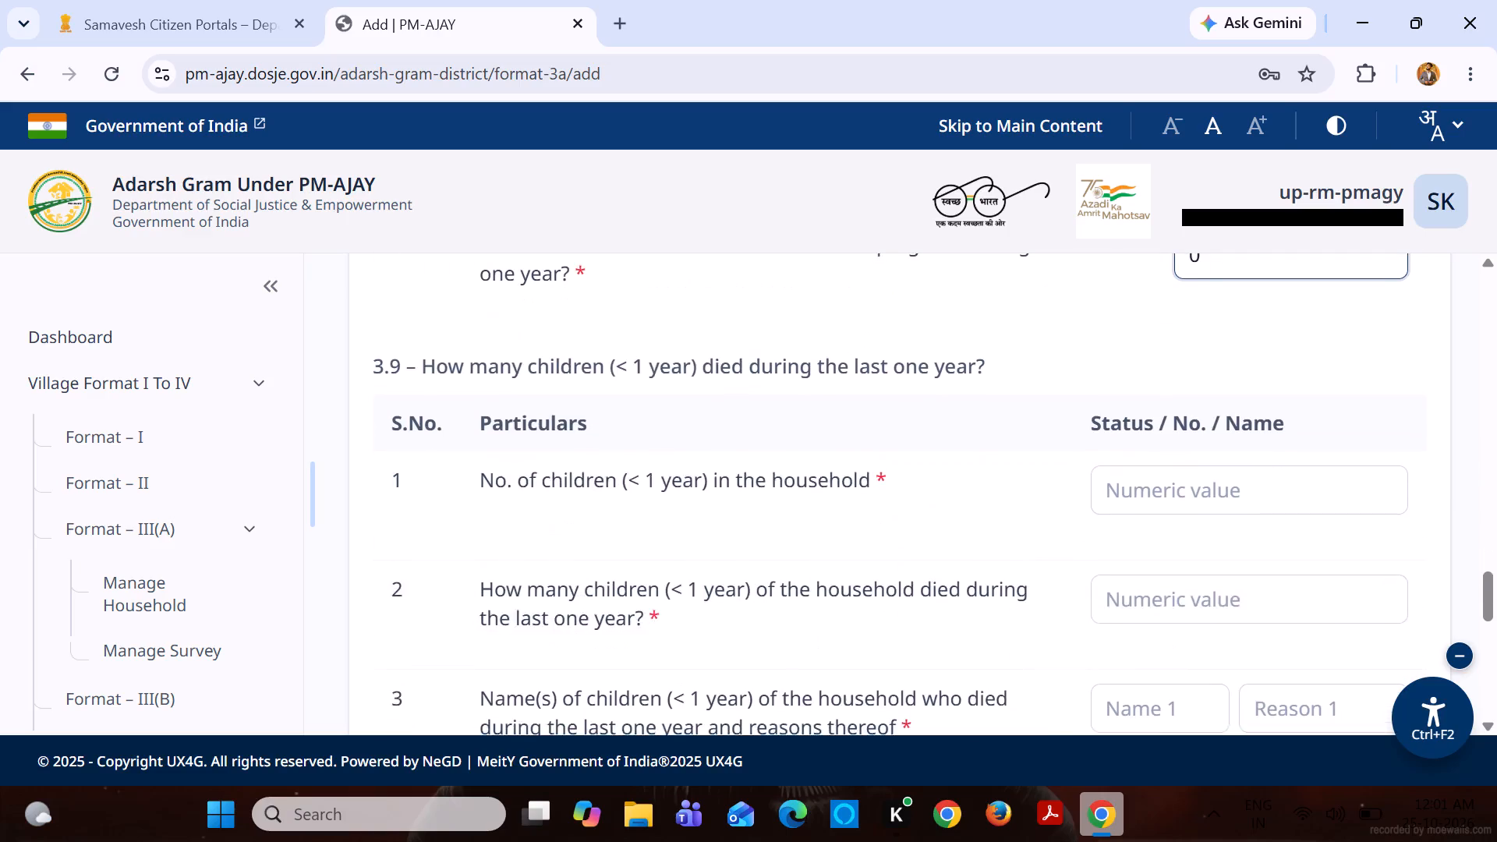
left_click(1111, 466)
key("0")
scroll(1111, 466, "down", 2)
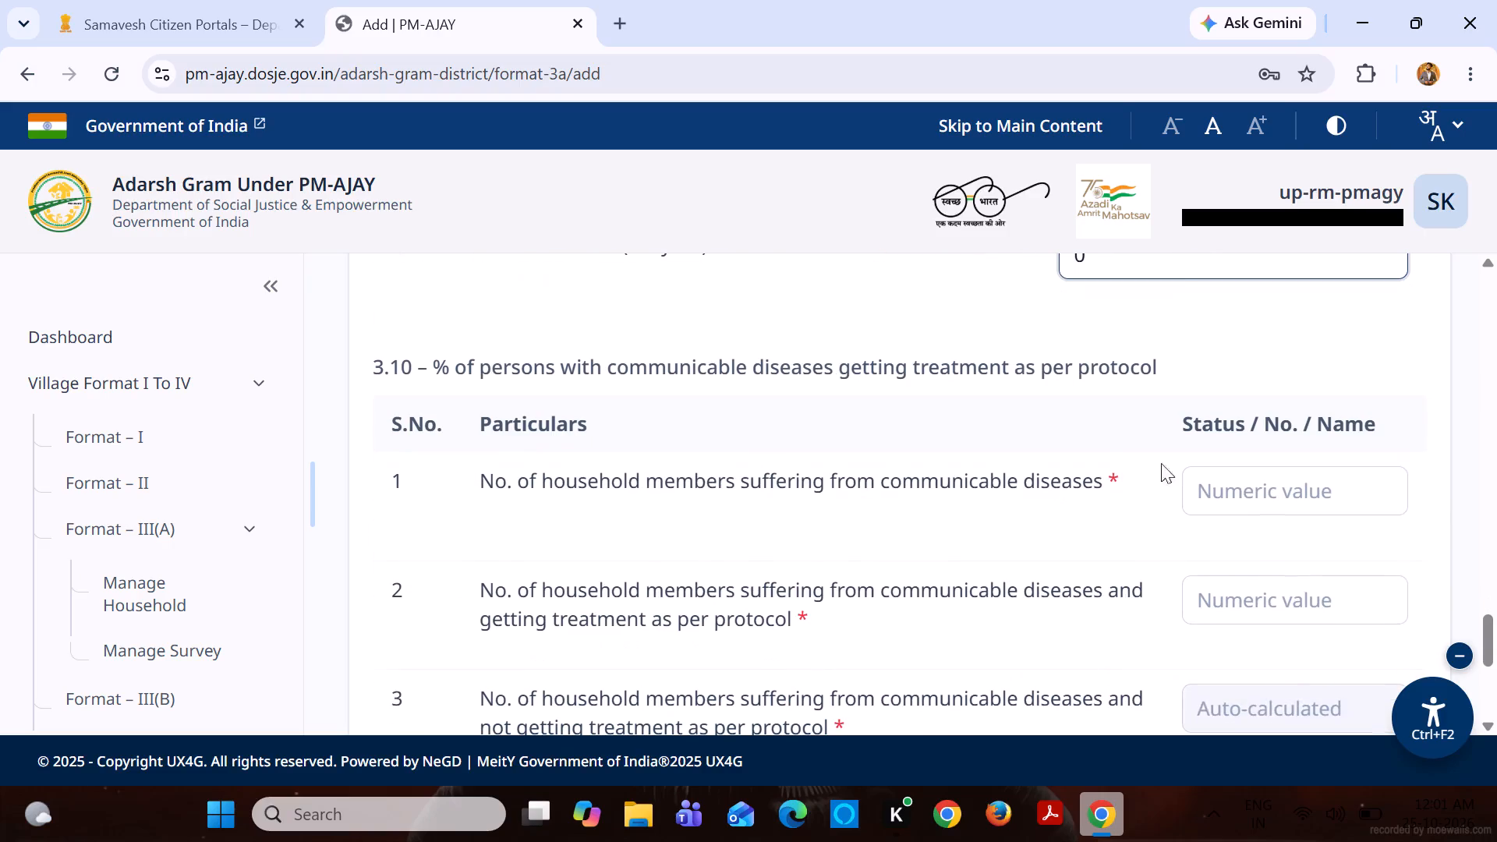
left_click(1210, 483)
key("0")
scroll(1210, 483, "down", 1)
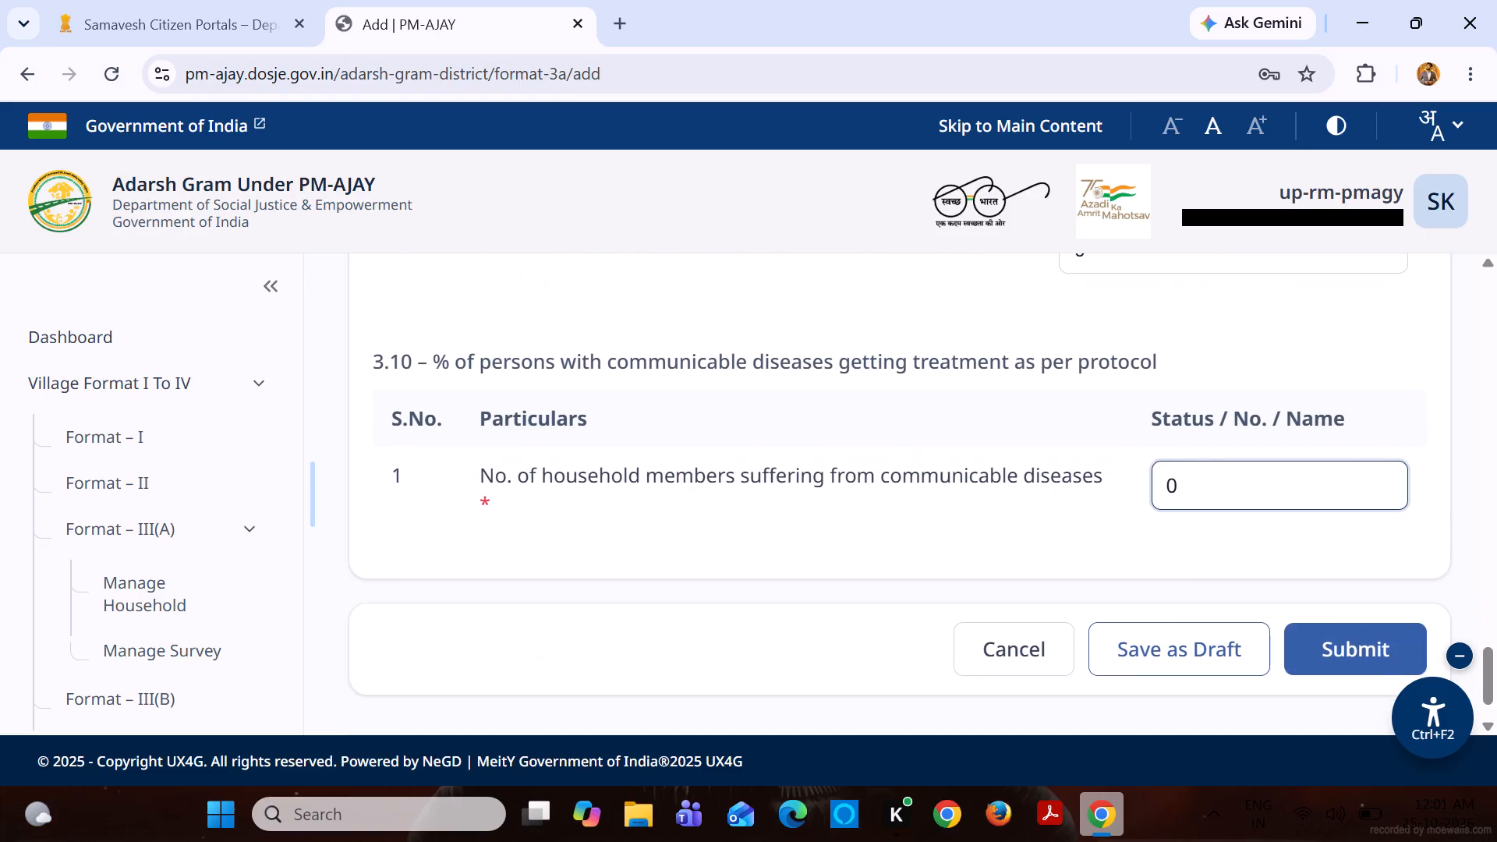
scroll(1210, 483, "down", 1)
left_click(1354, 573)
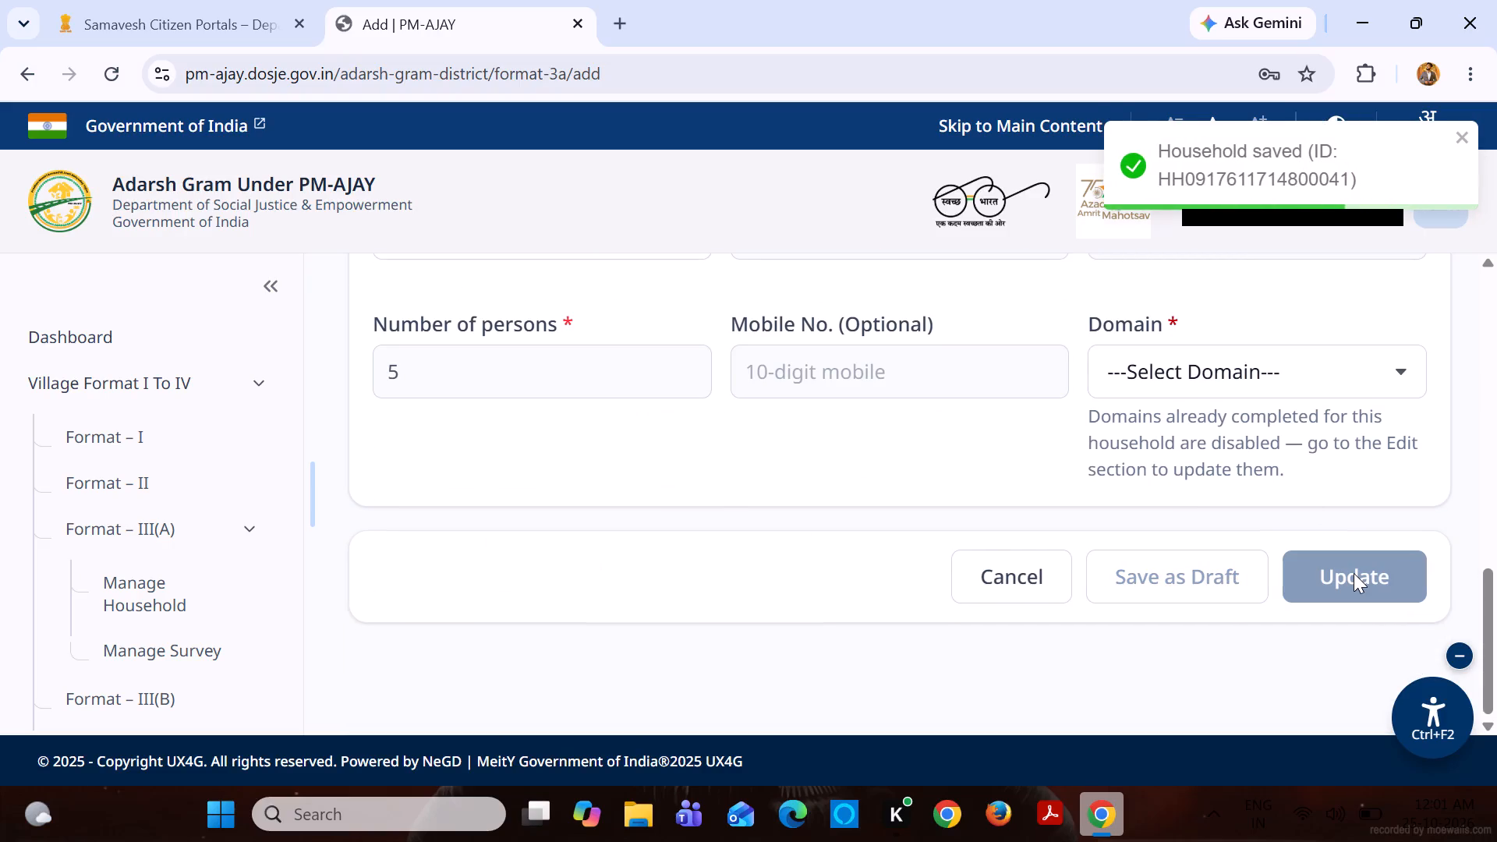
Select domain 4 on social security and enter 0 women eligible for Widow Pension in 4.1.
left_click(1376, 373)
scroll(1261, 607, "down", 1)
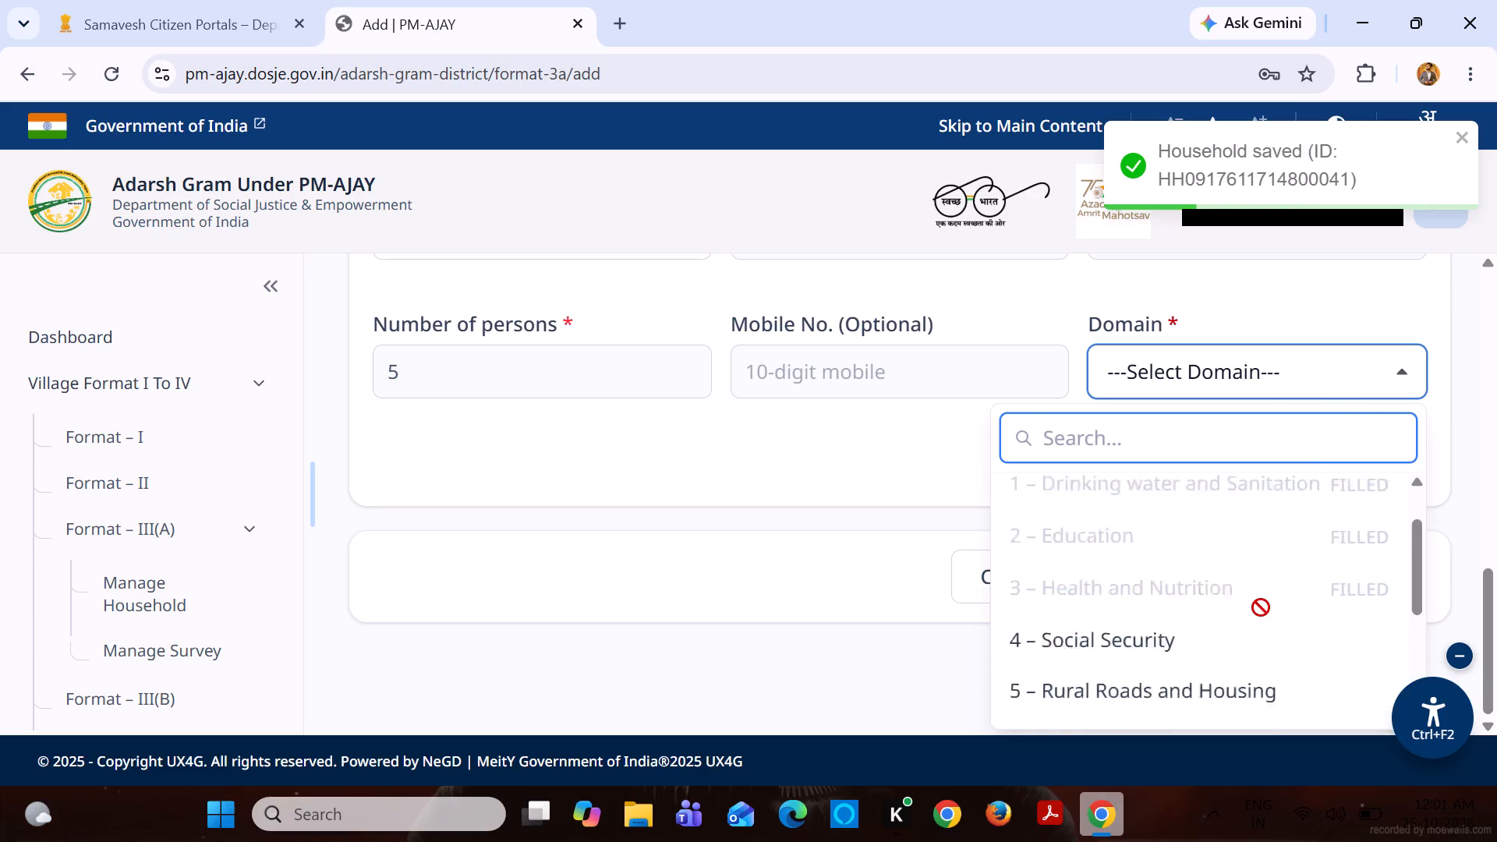
scroll(1261, 607, "down", 1)
left_click(1172, 571)
scroll(1172, 571, "down", 2)
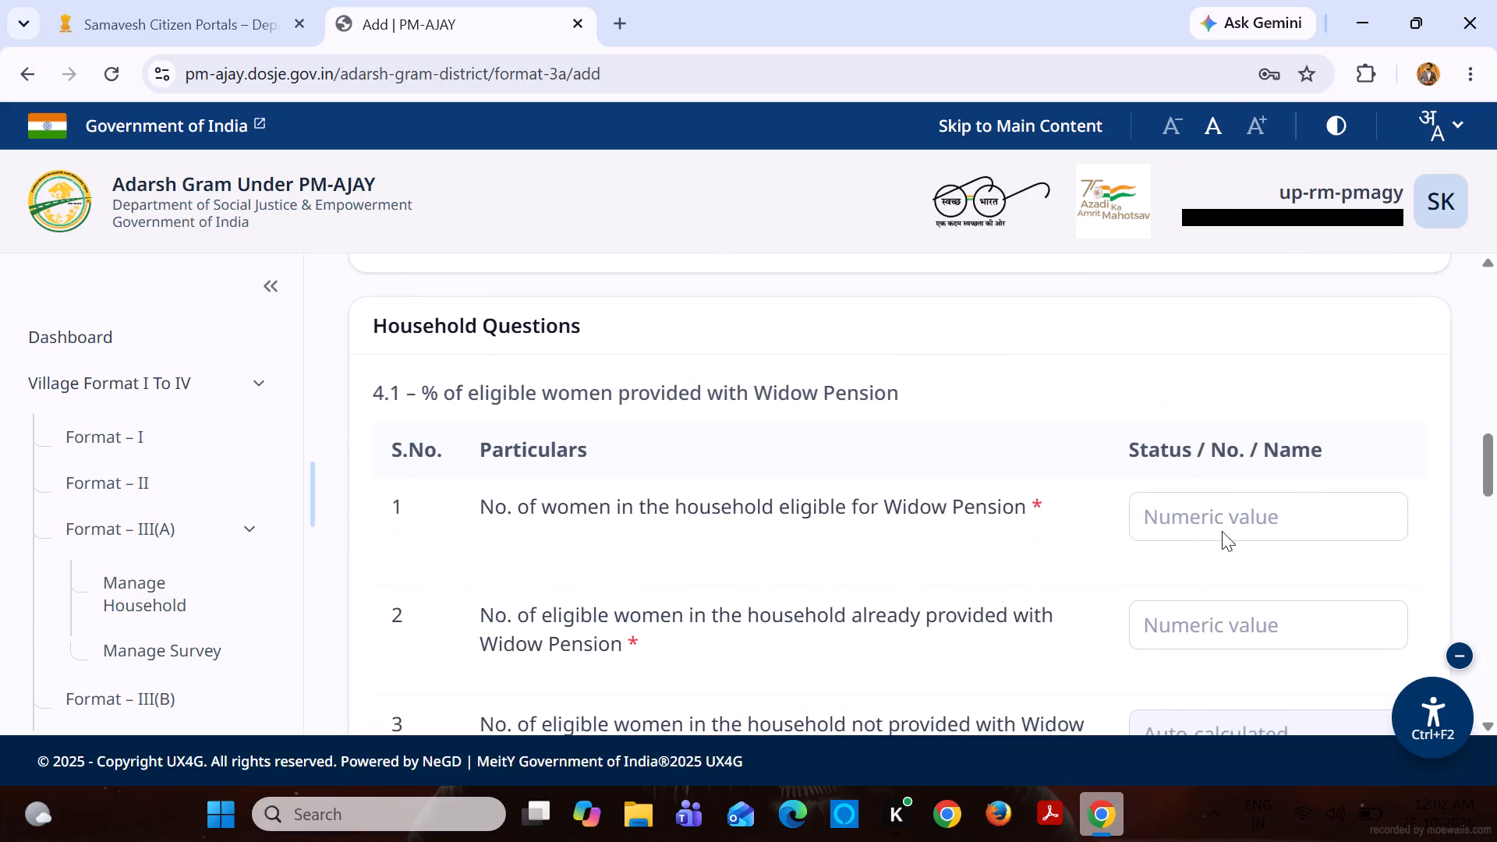
left_click(1237, 524)
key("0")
Enter 0 persons eligible for Old Age Pension in 4.2 and 0 for Disability Pension in 4.3, and submit domain 4.
scroll(1237, 524, "down", 2)
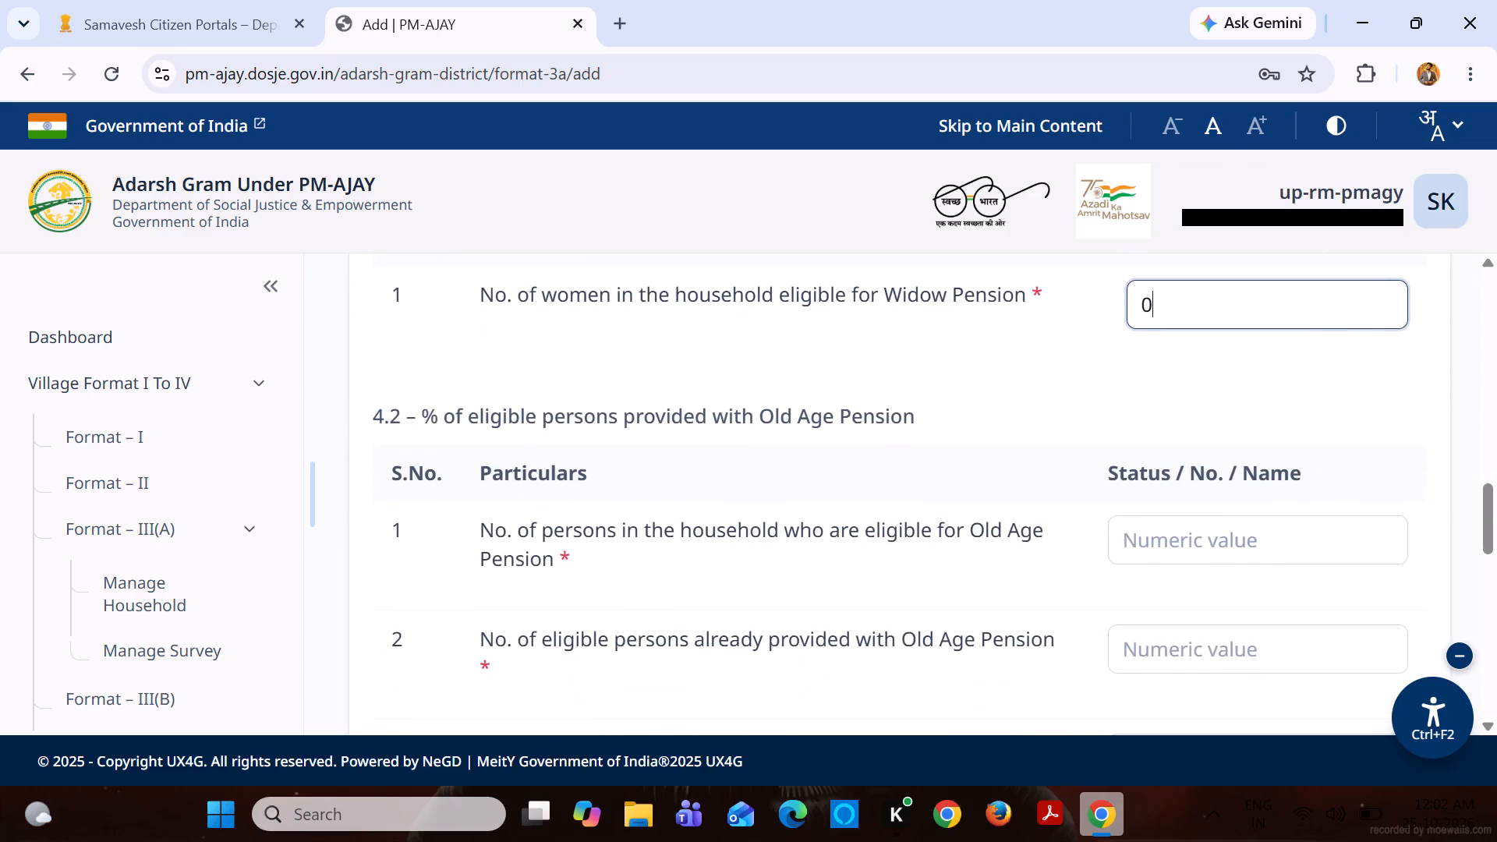
left_click(1230, 529)
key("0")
scroll(1230, 529, "down", 2)
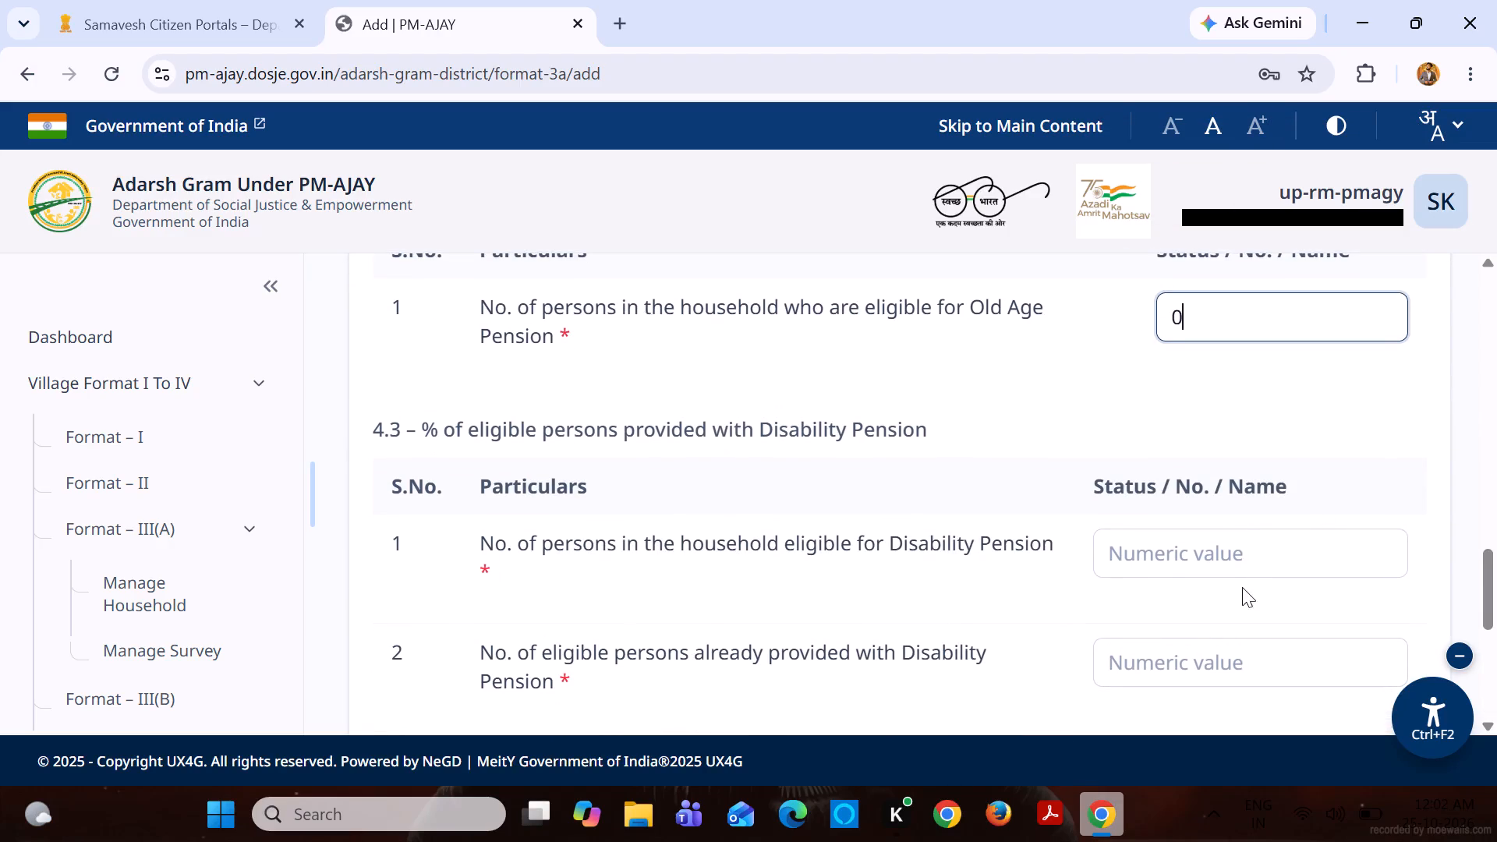
left_click(1249, 567)
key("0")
scroll(1249, 567, "down", 1)
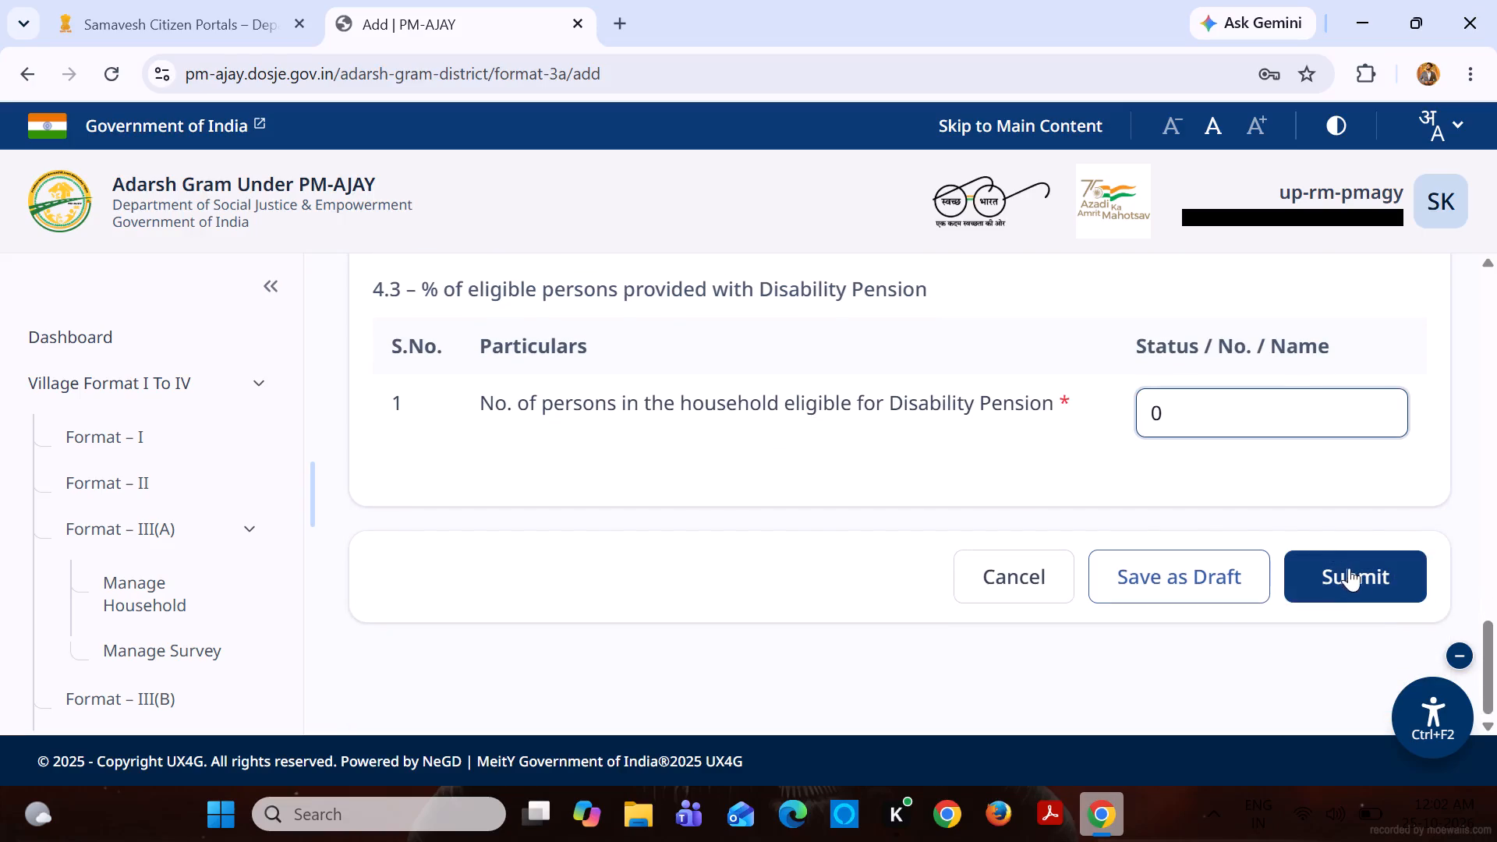
left_click(1356, 573)
Select domain 5 on rural roads and housing, answer No to living in a Kachcha/unsafe house, and submit it.
left_click(1341, 357)
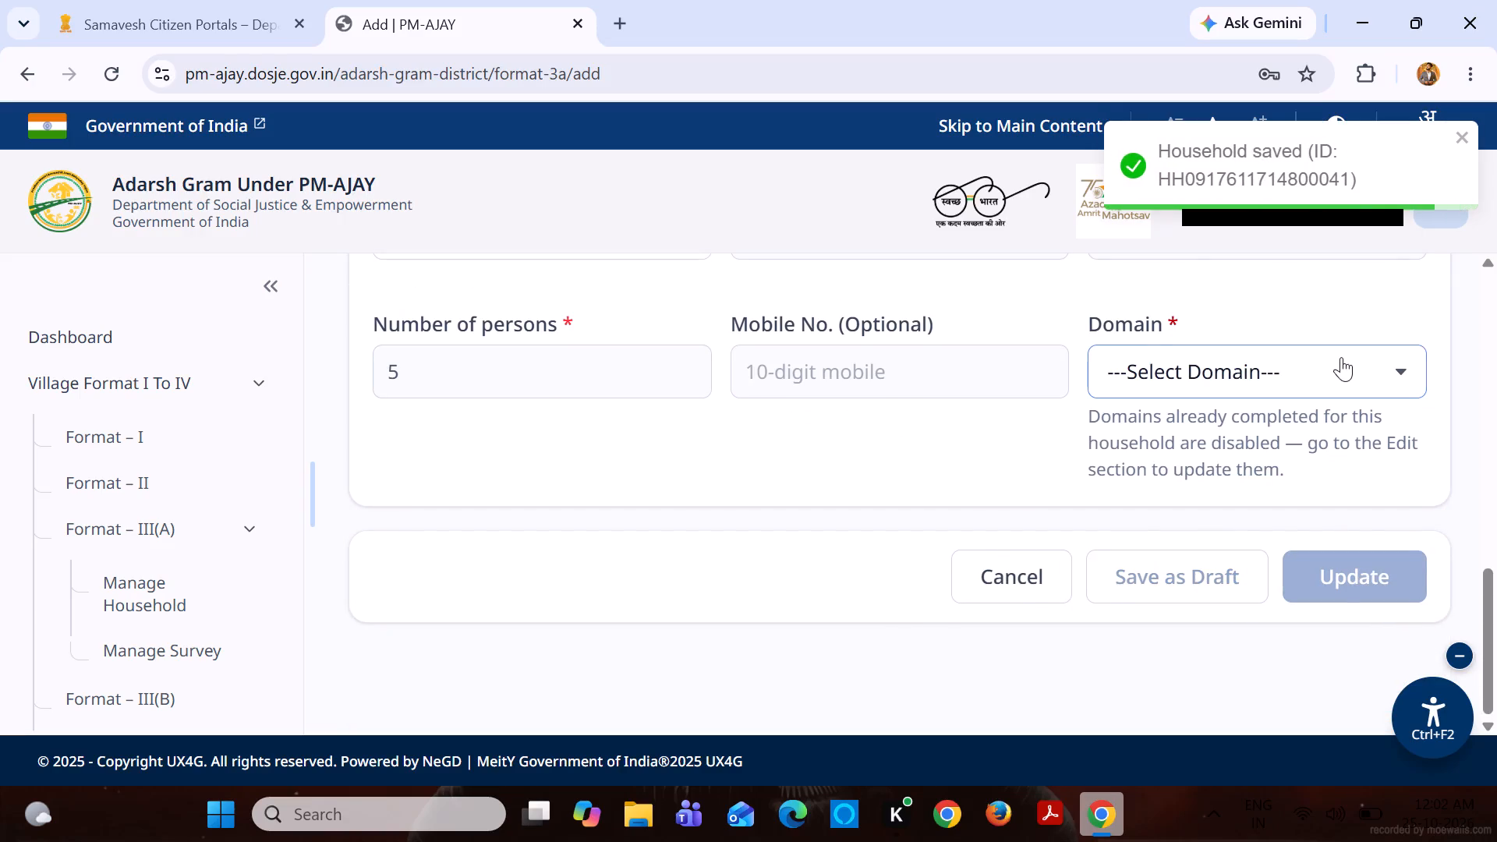
scroll(1244, 523, "down", 3)
scroll(1243, 524, "up", 1)
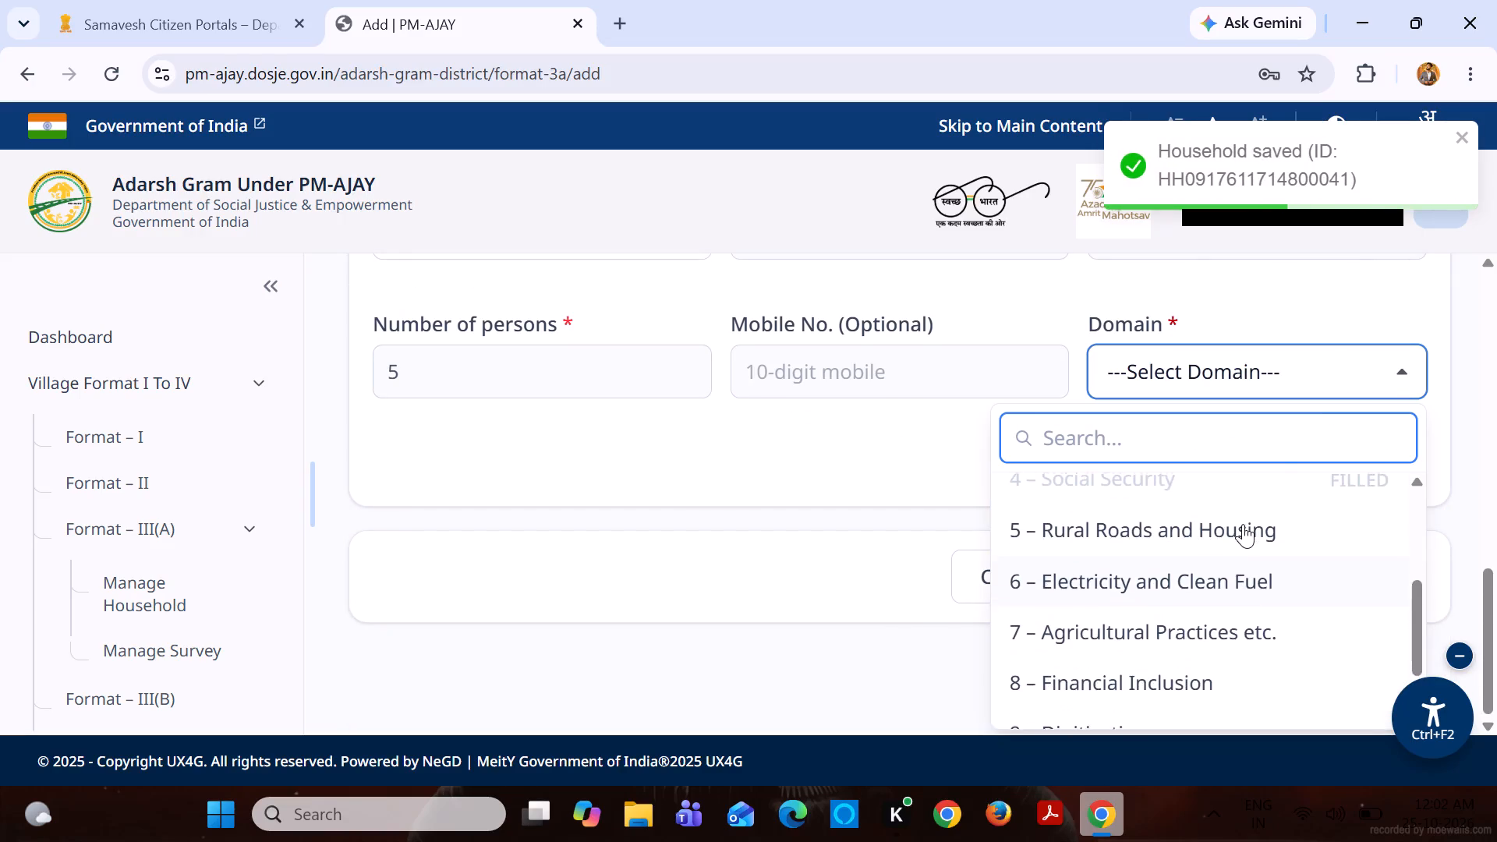
scroll(1243, 524, "up", 1)
left_click(1172, 583)
scroll(1261, 629, "down", 1)
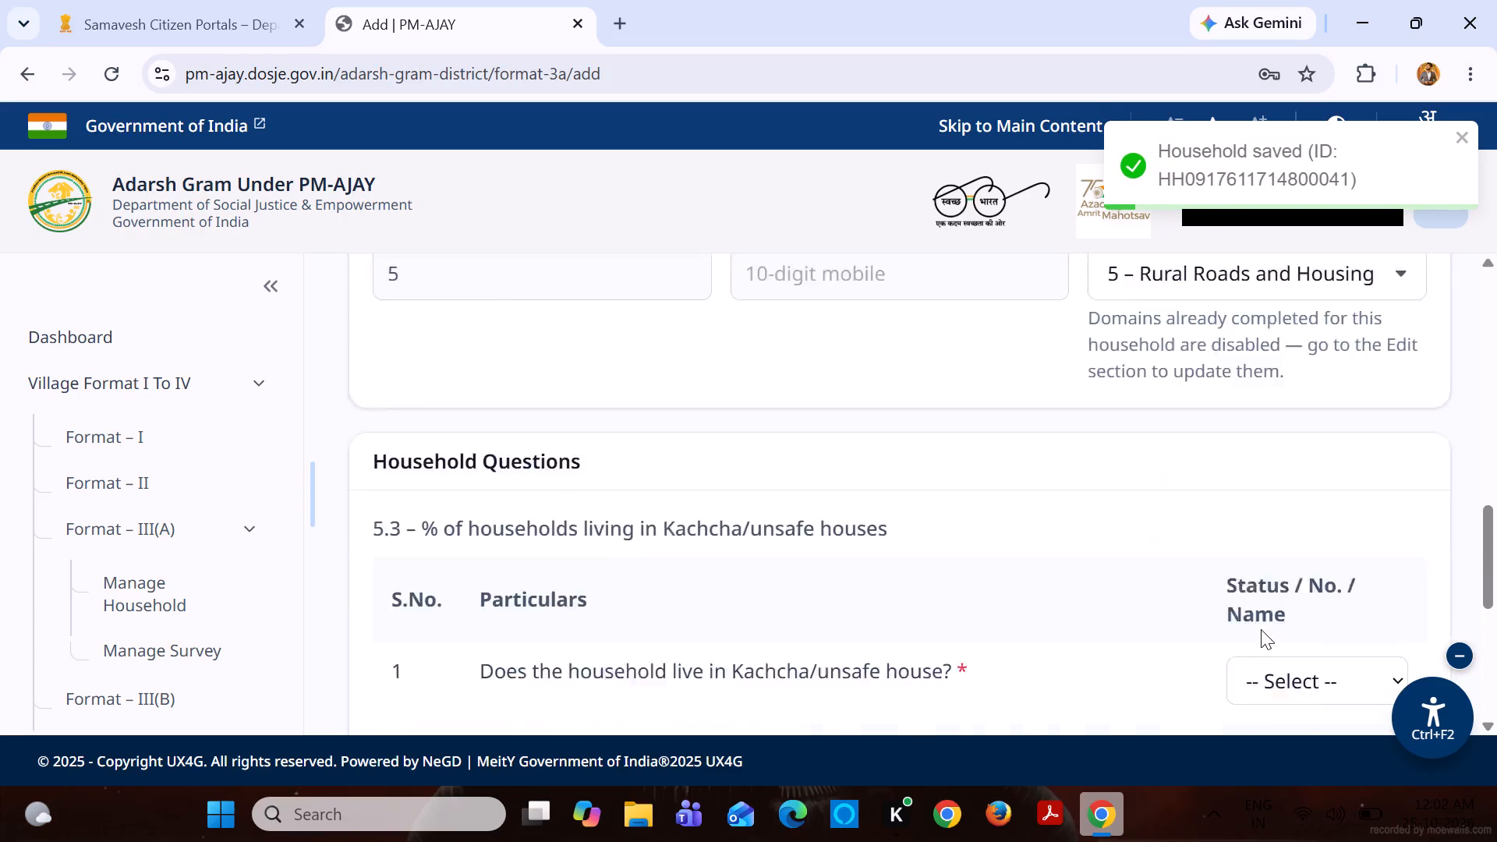
scroll(1261, 629, "down", 1)
left_click(1341, 497)
left_click(1283, 596)
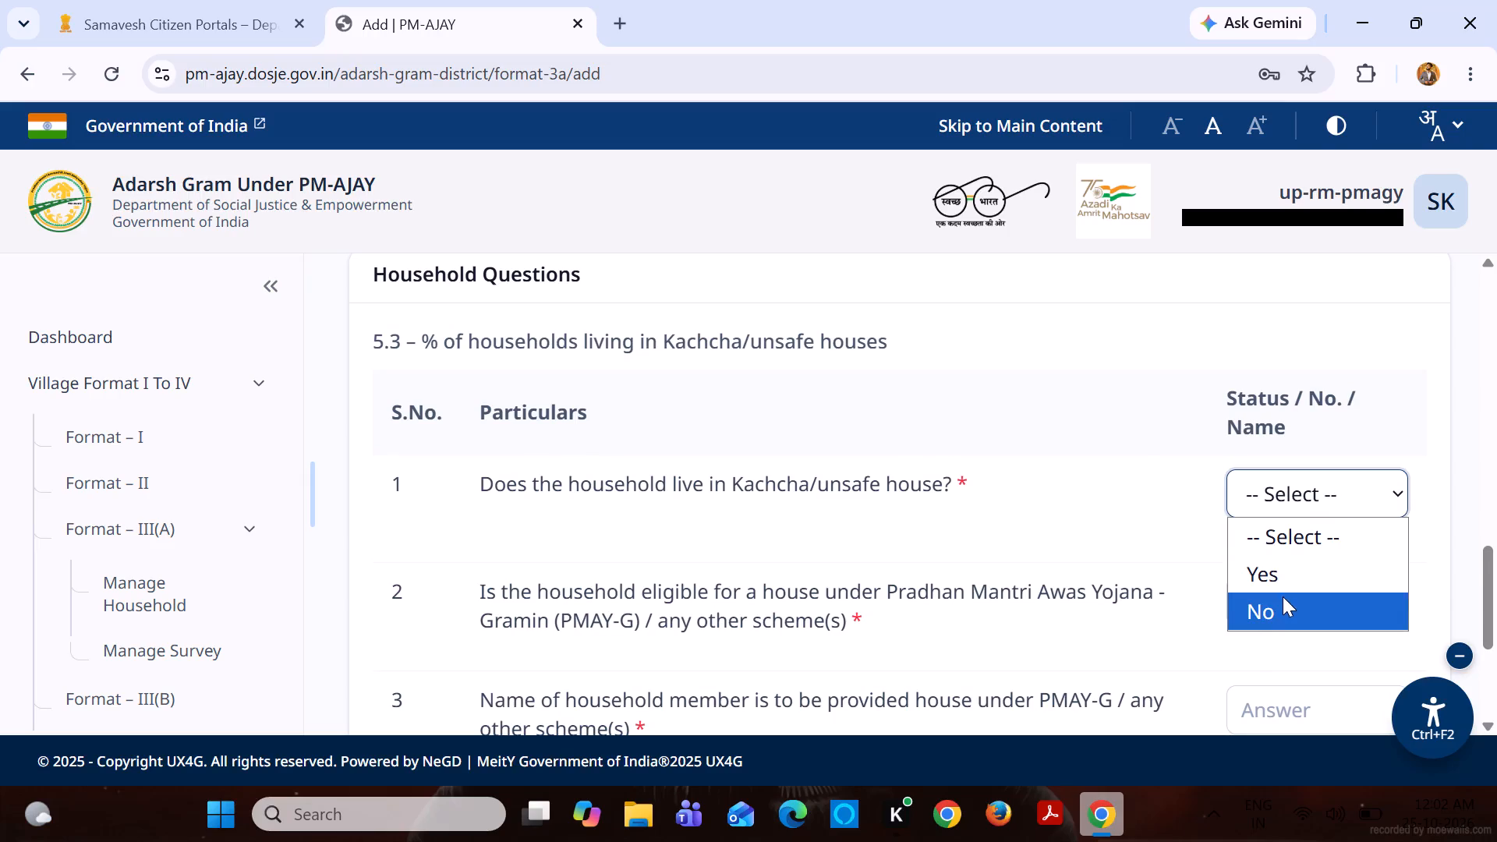
scroll(1283, 596, "down", 2)
left_click(1340, 582)
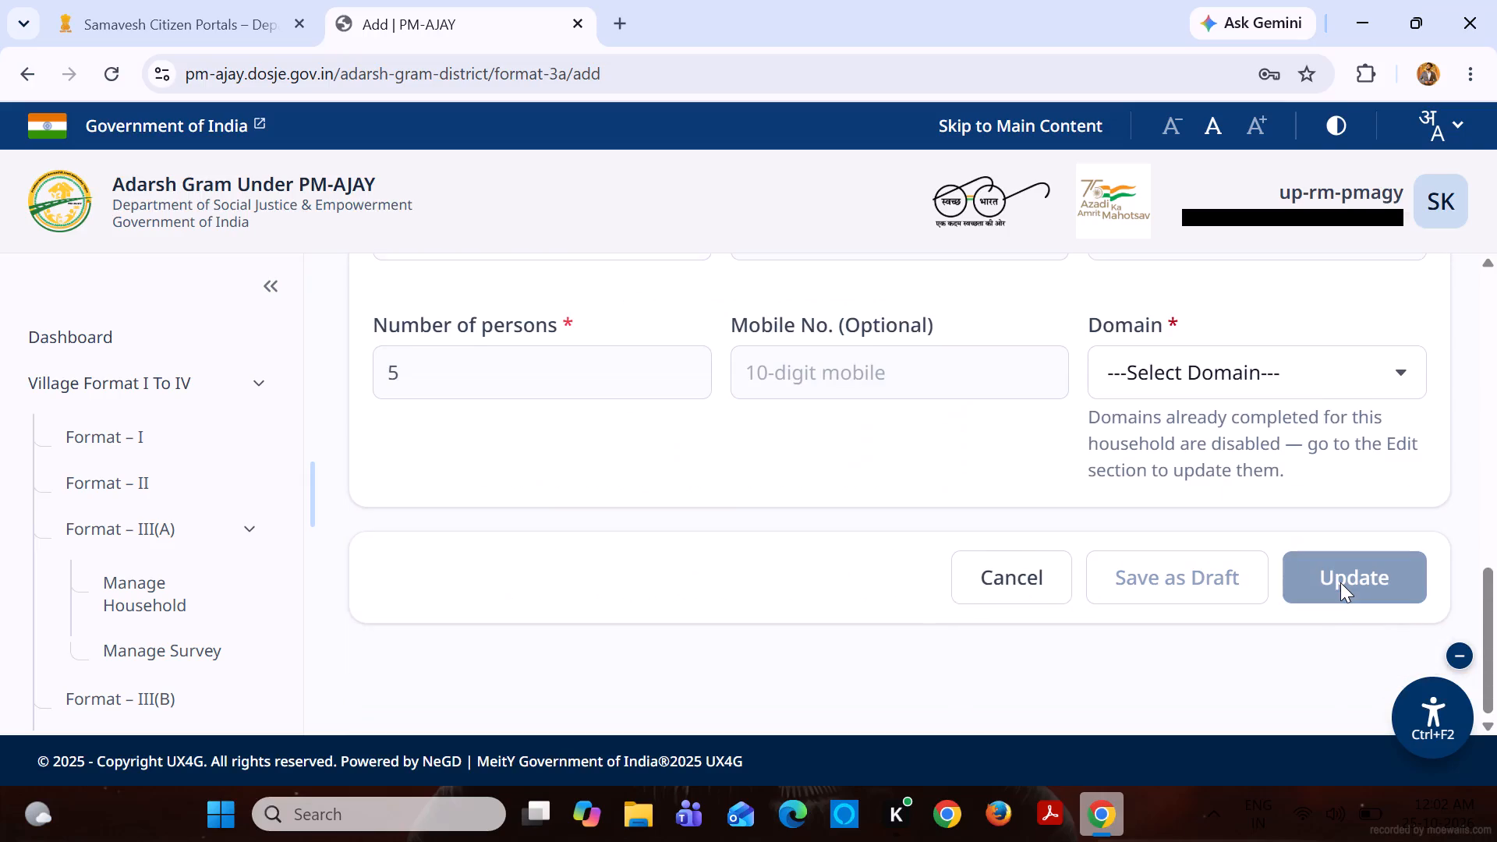
Select domain 6 on electricity and clean fuel and answer Yes to the house having an electricity connection in 6.2.
left_click(1372, 349)
scroll(1297, 527, "down", 4)
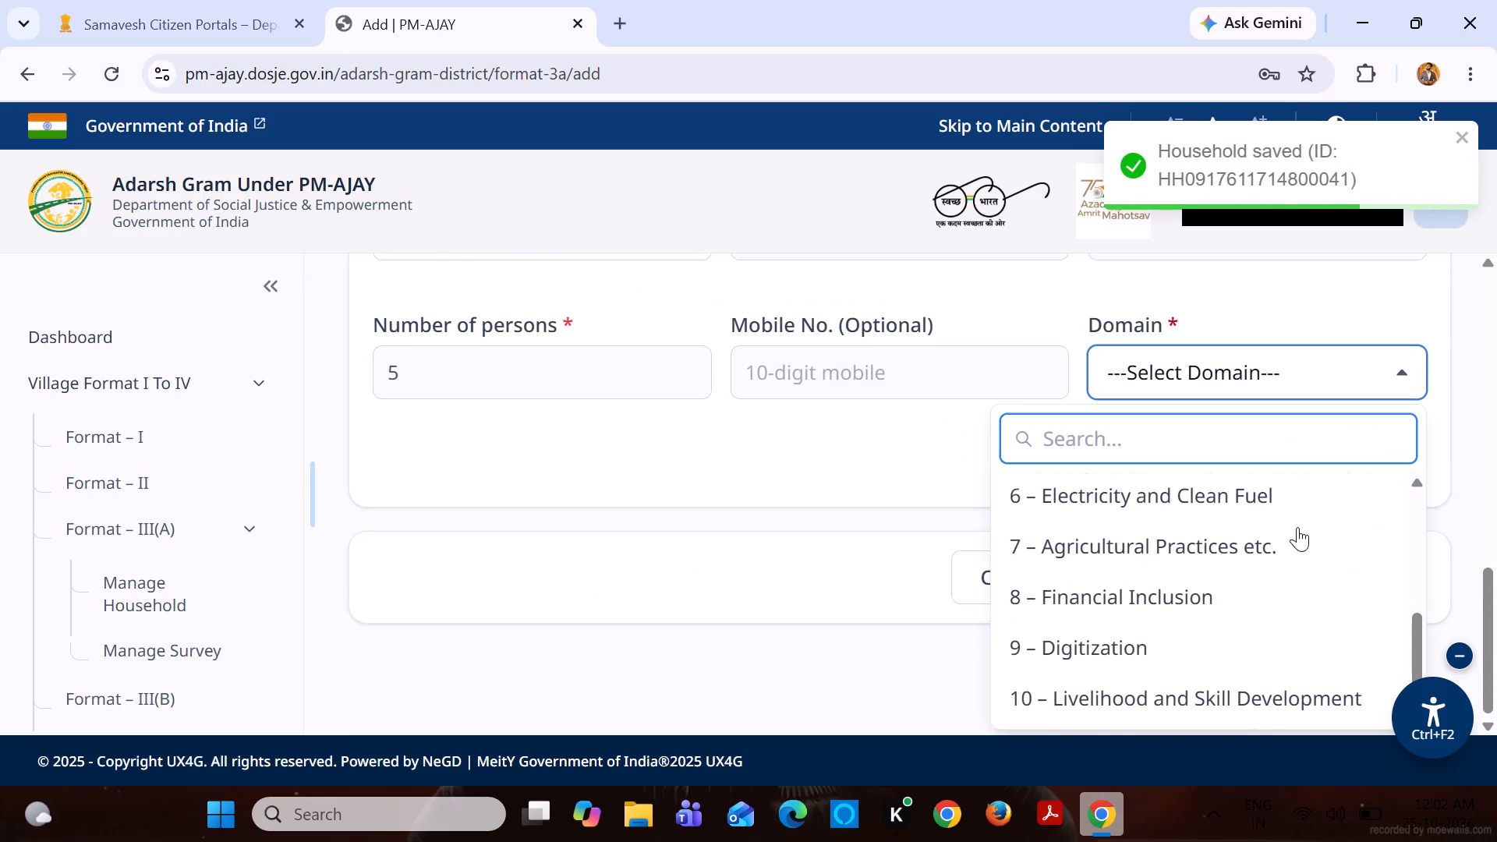
scroll(1227, 536, "up", 1)
left_click(1157, 600)
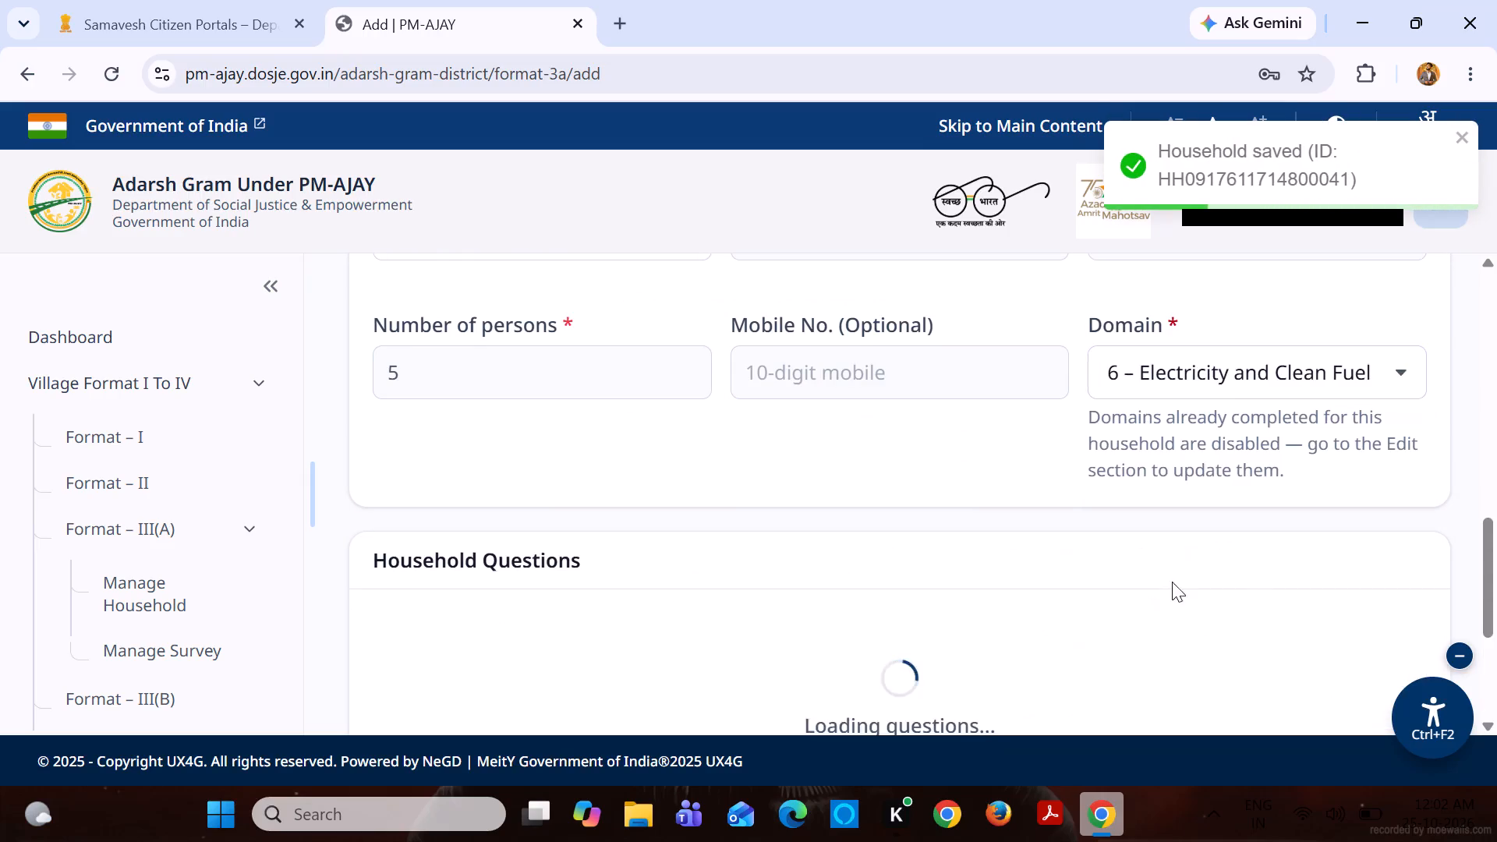
scroll(1255, 584, "down", 1)
left_click_drag(1342, 570, 1297, 650)
left_click(1297, 650)
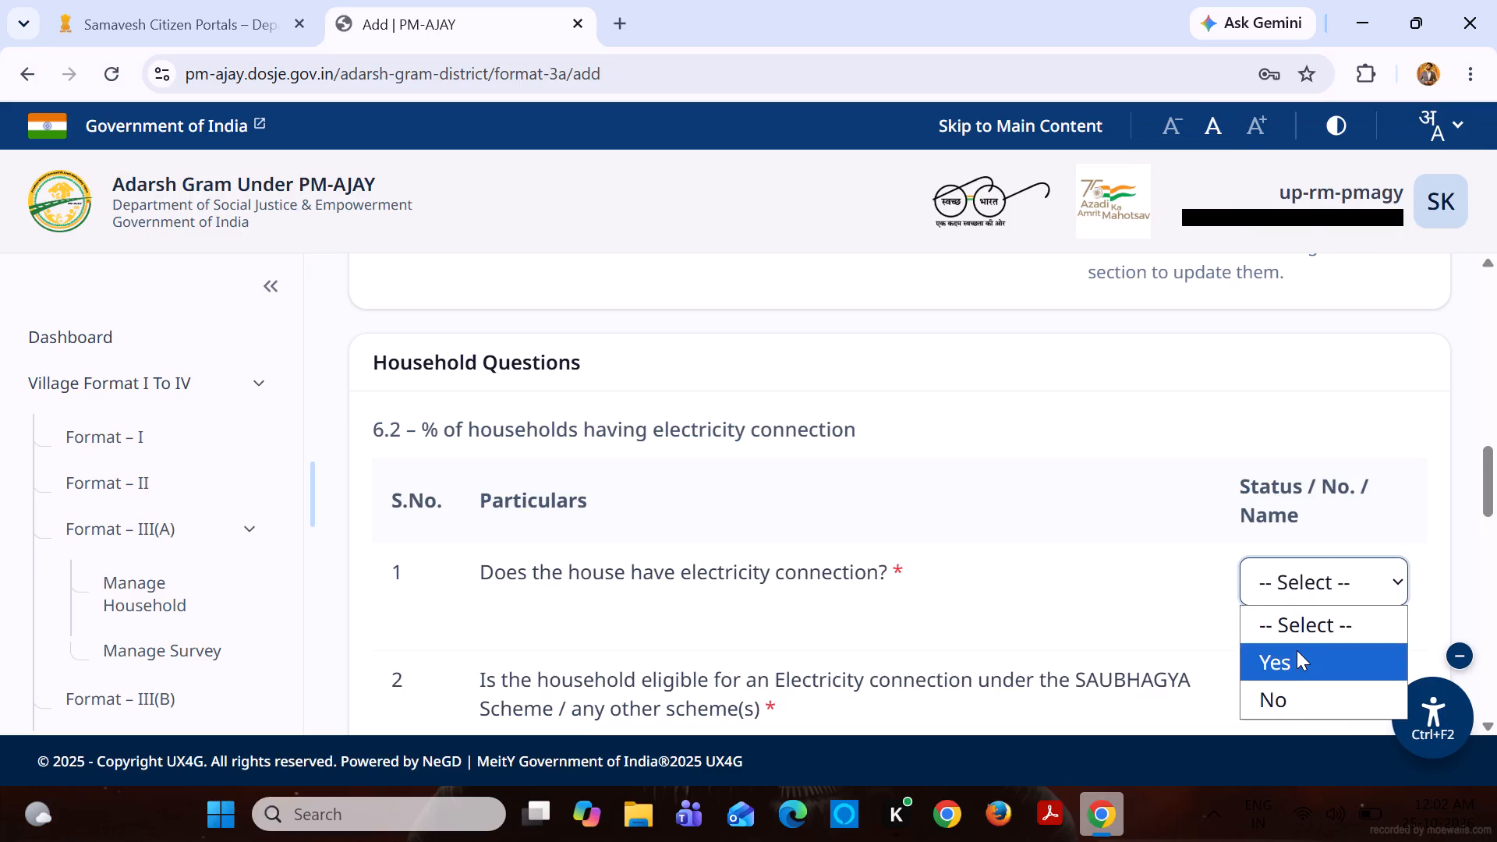
Answer Yes to electricity connection and LED bulb use in 6.3 and to clean fuel use in 6.4, and submit domain 6.
scroll(1297, 650, "down", 3)
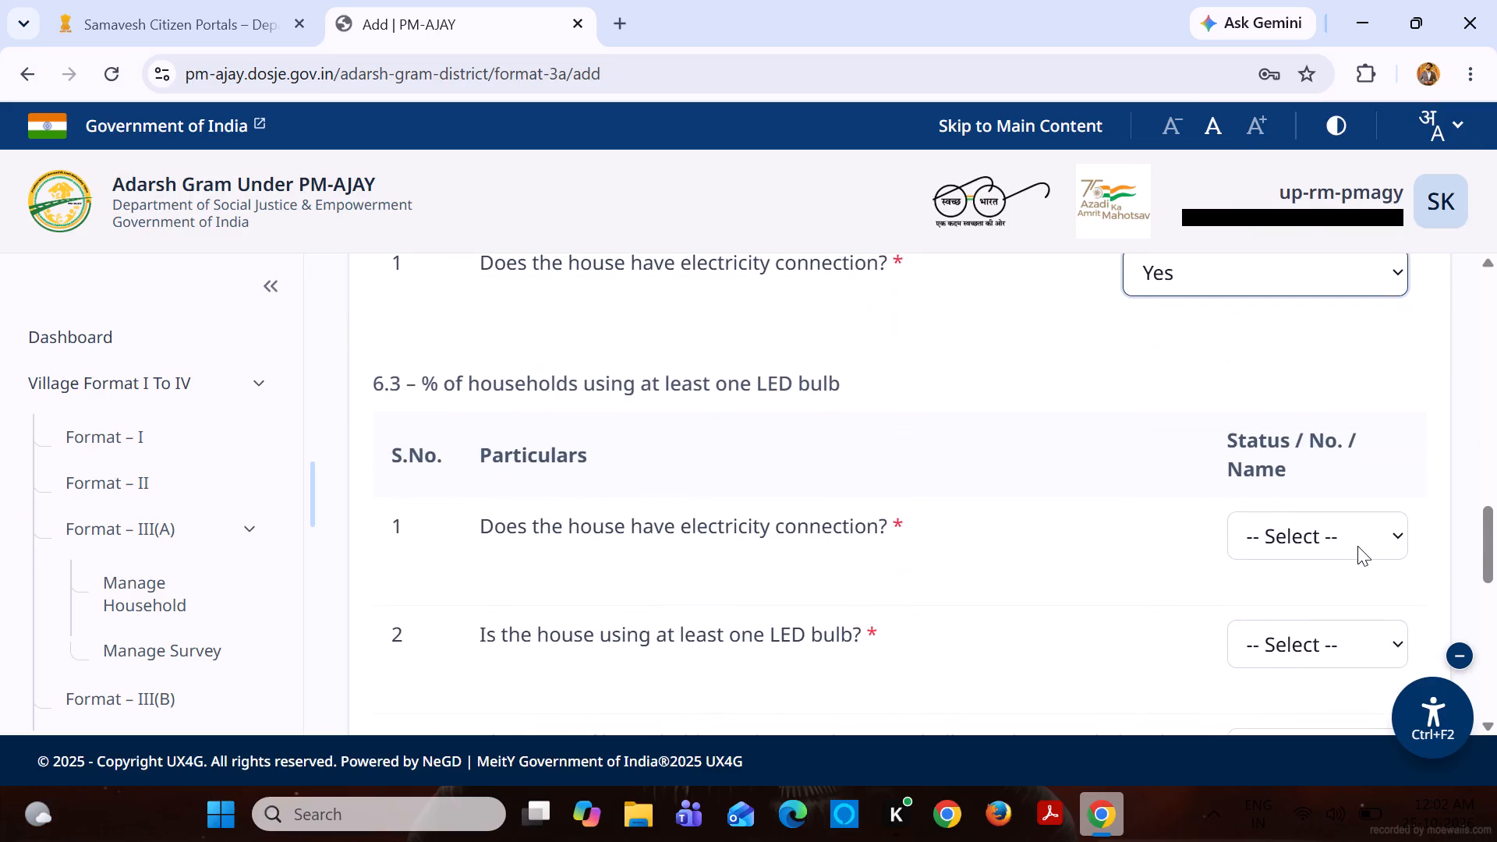
left_click_drag(1357, 546, 1283, 614)
left_click(1283, 614)
scroll(1283, 614, "down", 2)
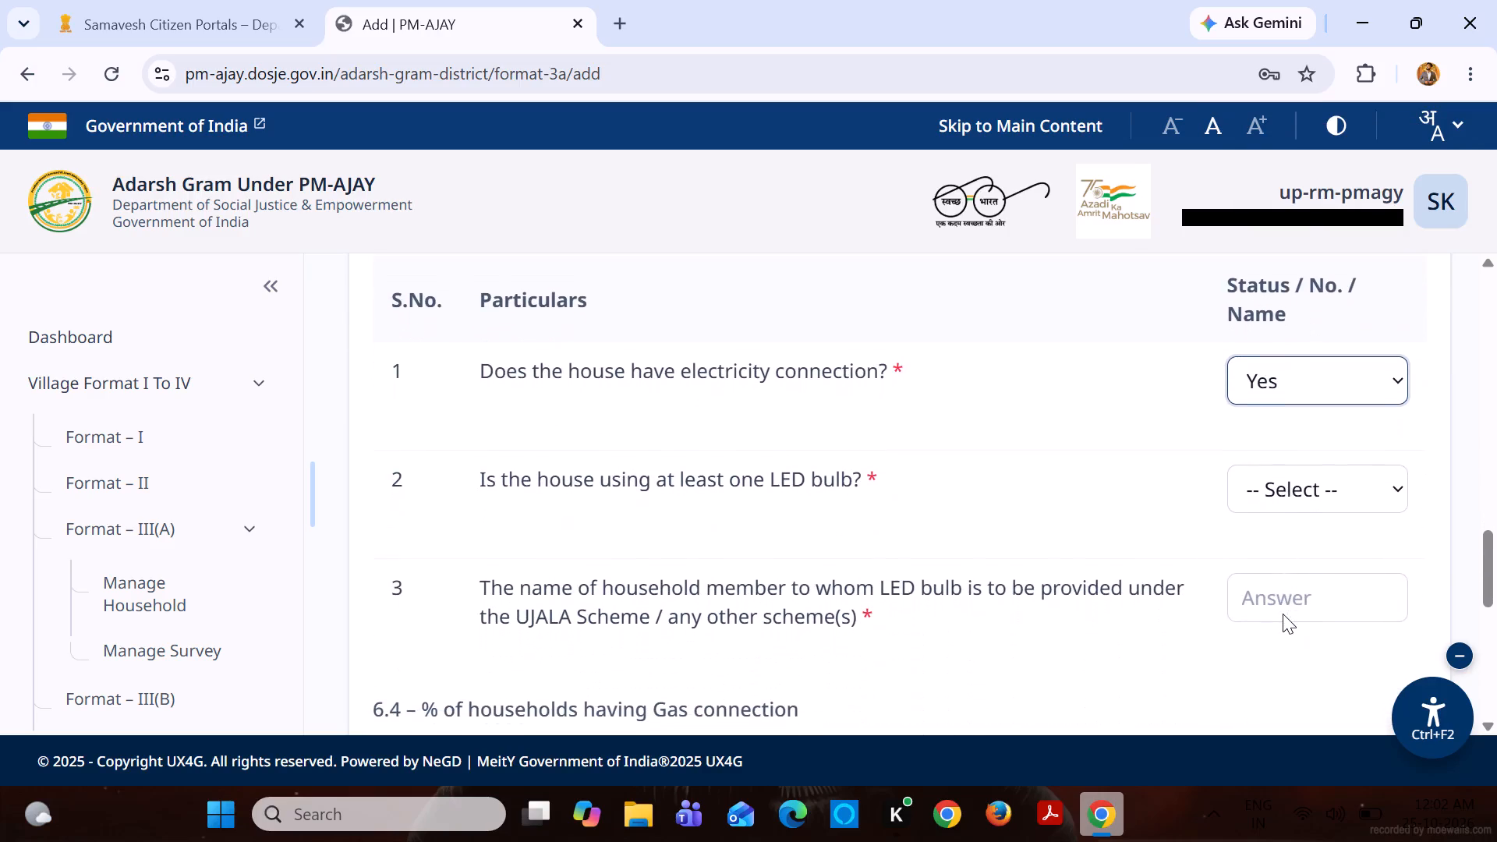
scroll(1283, 614, "down", 1)
left_click_drag(1307, 448, 1283, 523)
left_click(1283, 523)
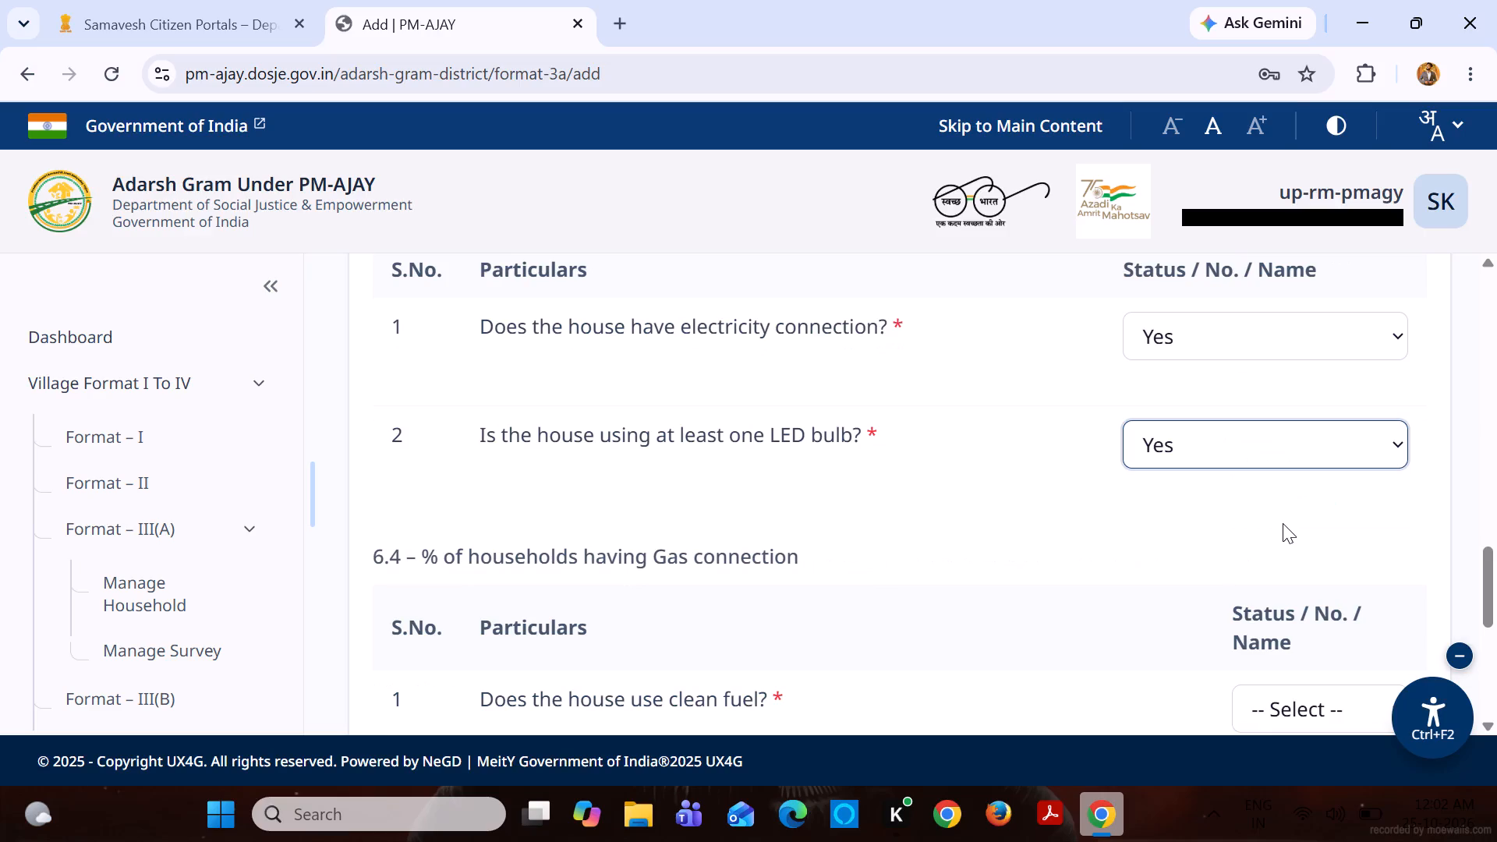
scroll(1205, 525, "down", 2)
left_click_drag(1342, 465, 1277, 532)
left_click(1277, 532)
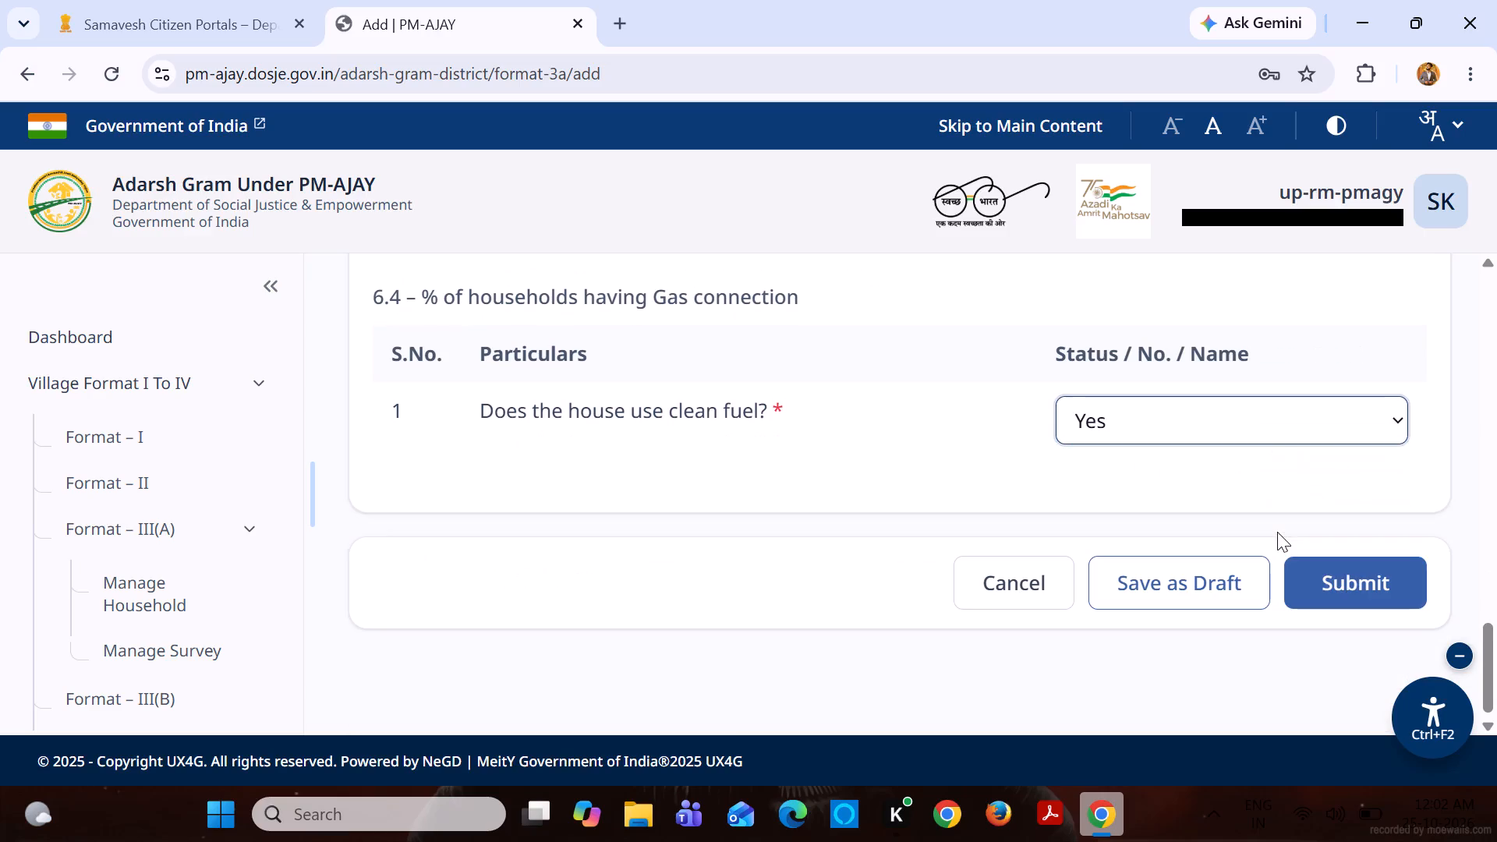
left_click(1332, 576)
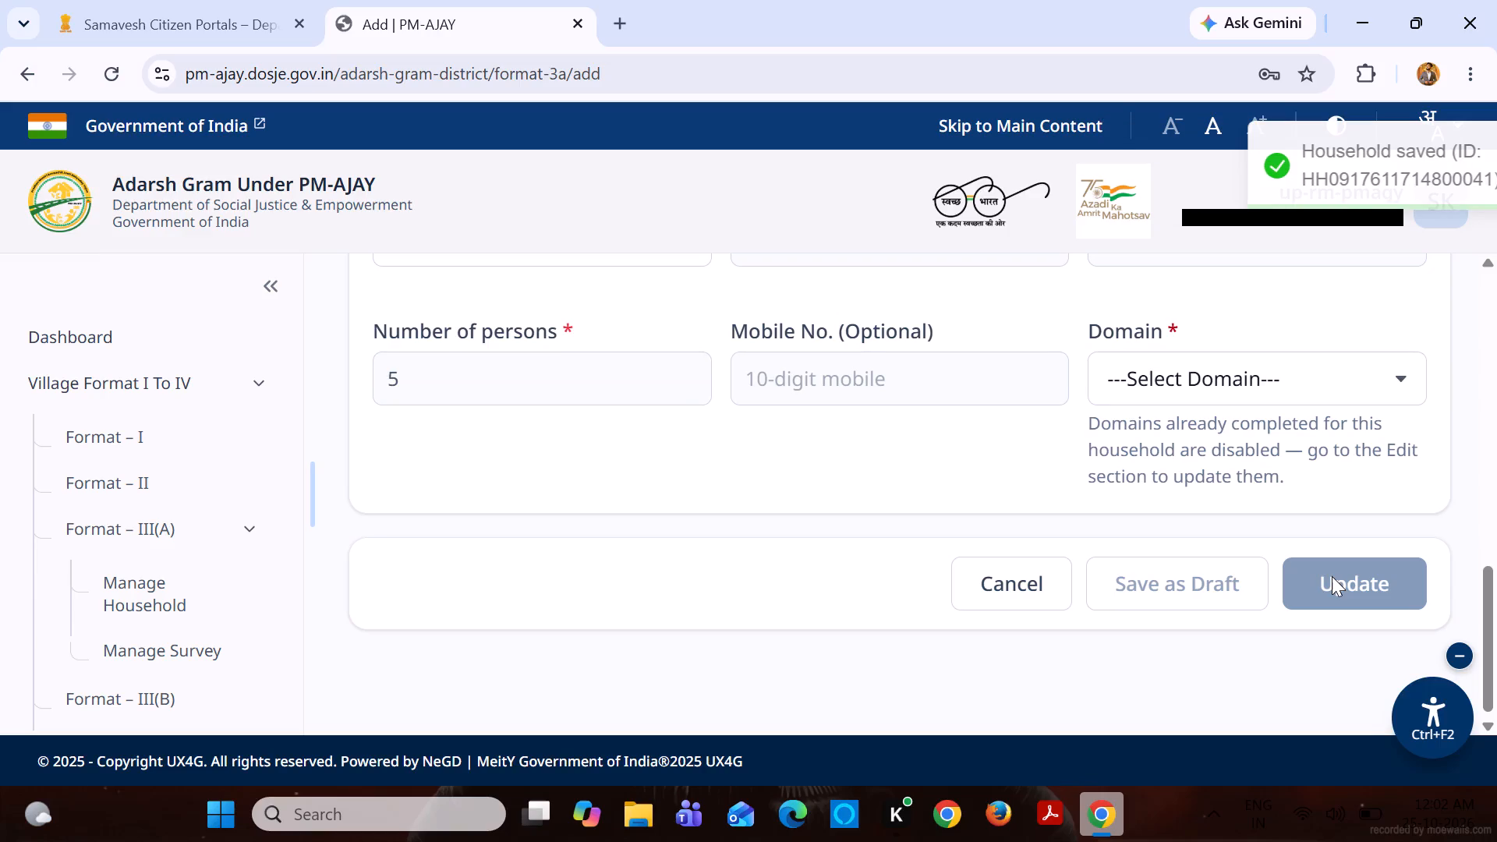
Select domain 7 on agricultural practices, answer No to the household being involved in farming, and submit it.
left_click(1396, 393)
scroll(1293, 529, "down", 8)
left_click(1201, 543)
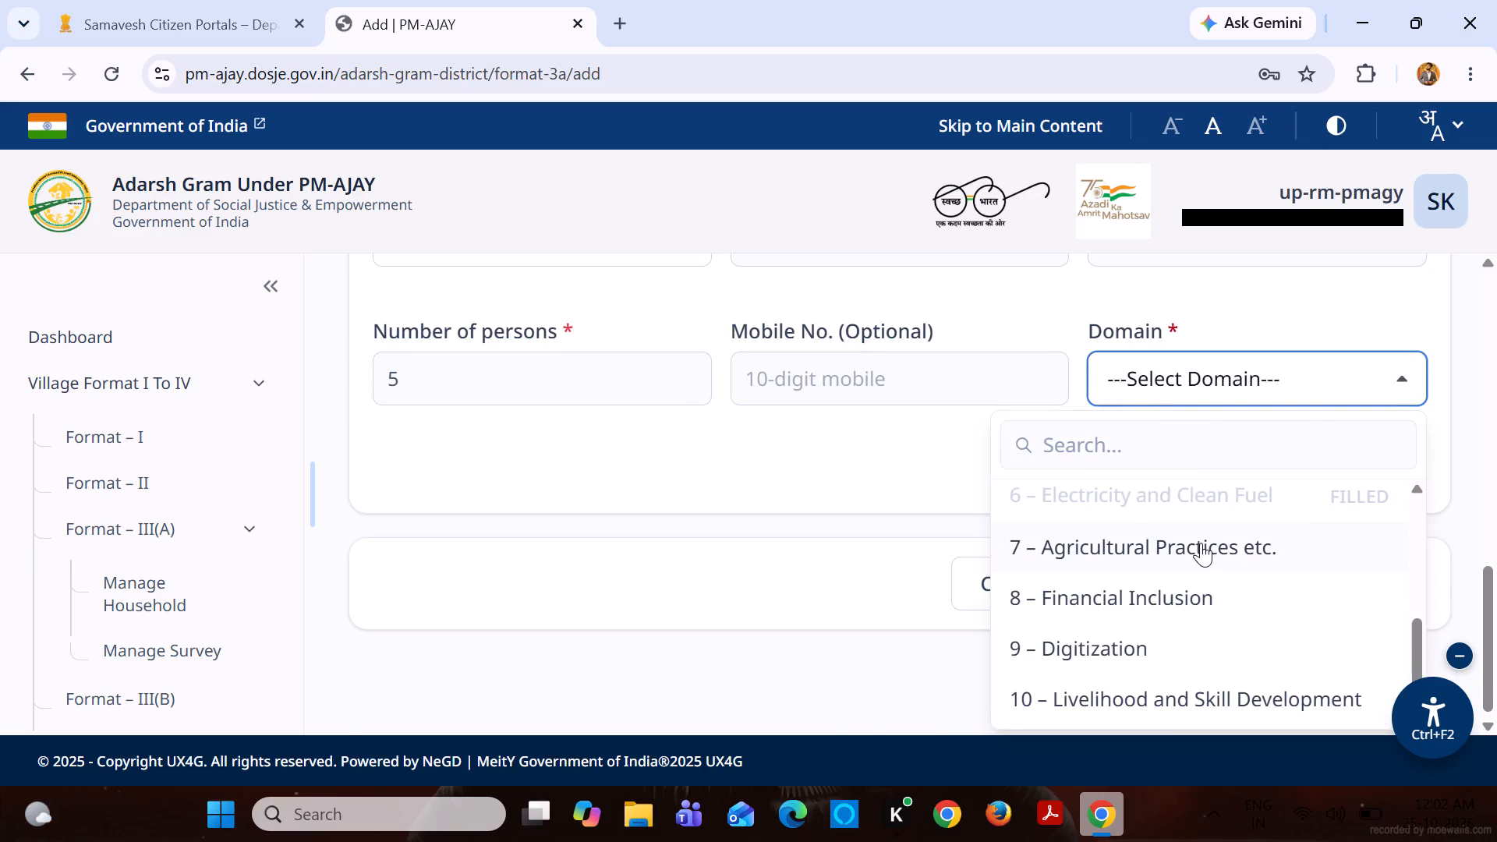
scroll(1275, 622, "down", 3)
left_click_drag(1337, 420, 1332, 423)
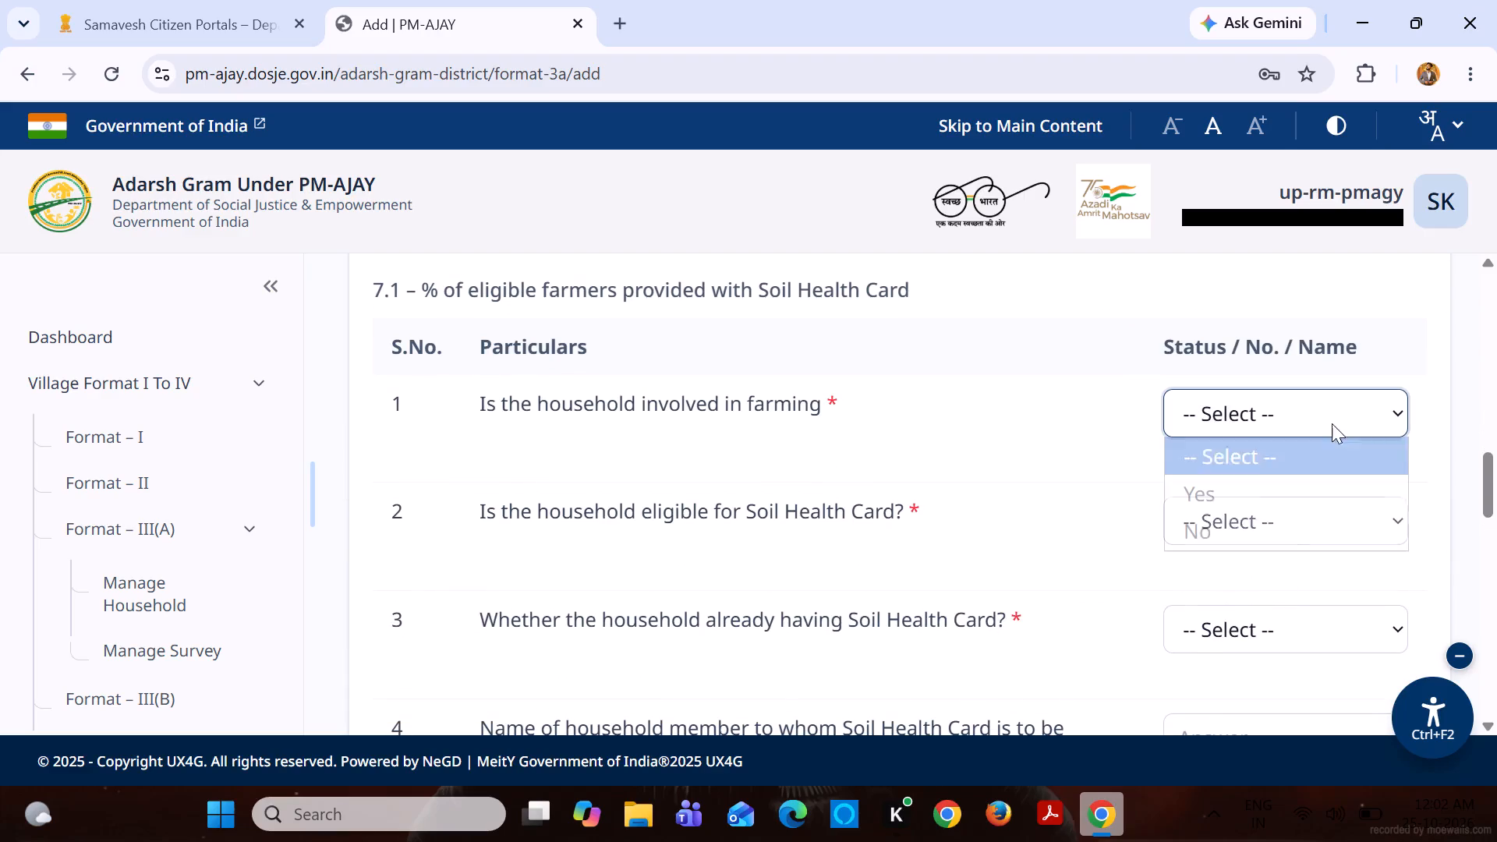
left_click_drag(1332, 423, 1220, 529)
left_click(1220, 529)
scroll(1220, 529, "down", 6)
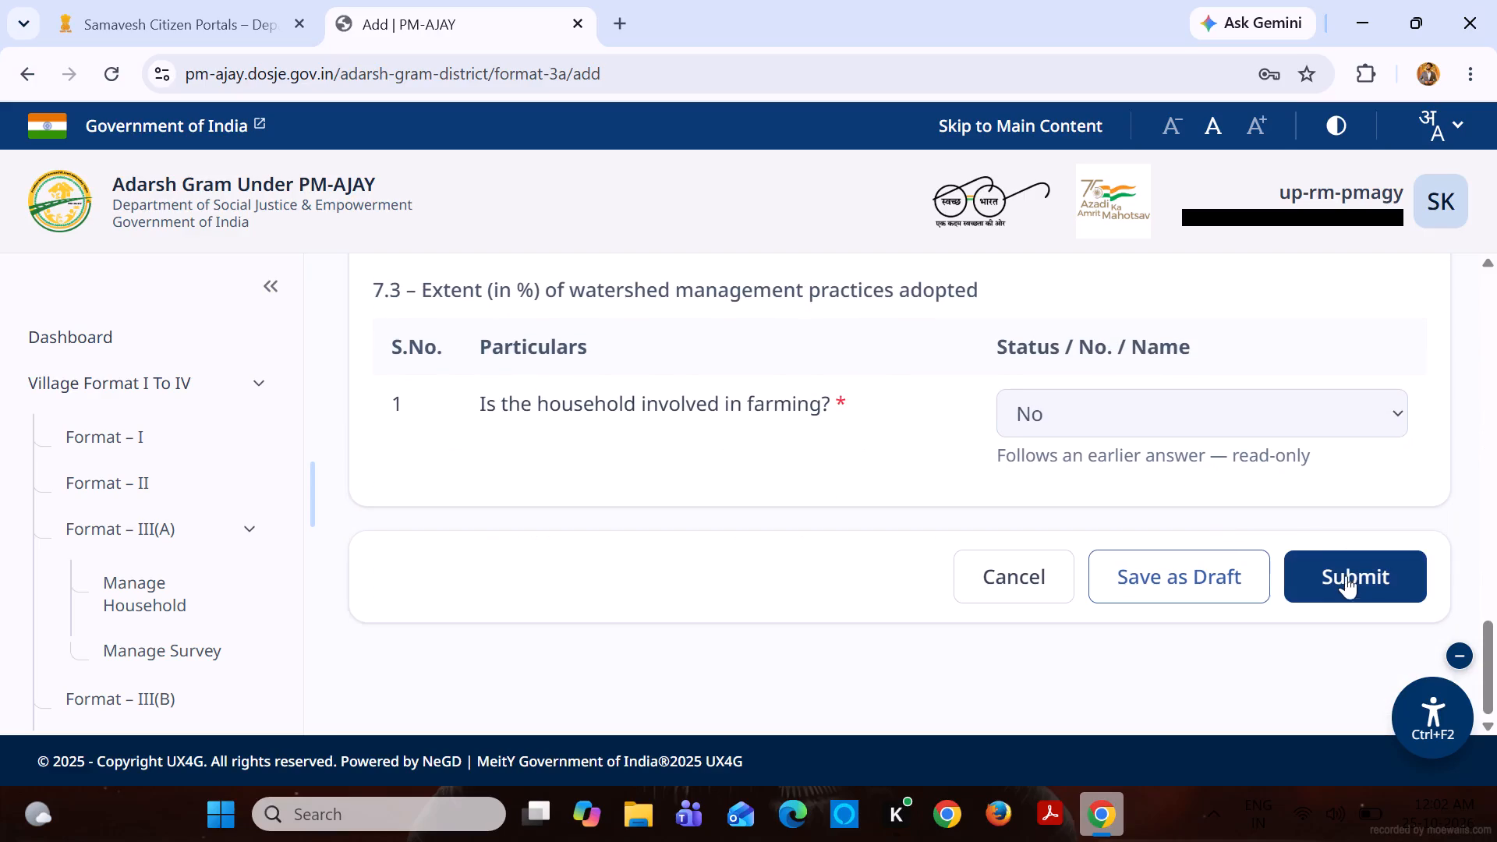
left_click(1346, 582)
Select domain 8 on financial inclusion and enter 0 persons above 5 years in 8.1 and 0 members eligible for a bank account in 8.2.
left_click(1346, 378)
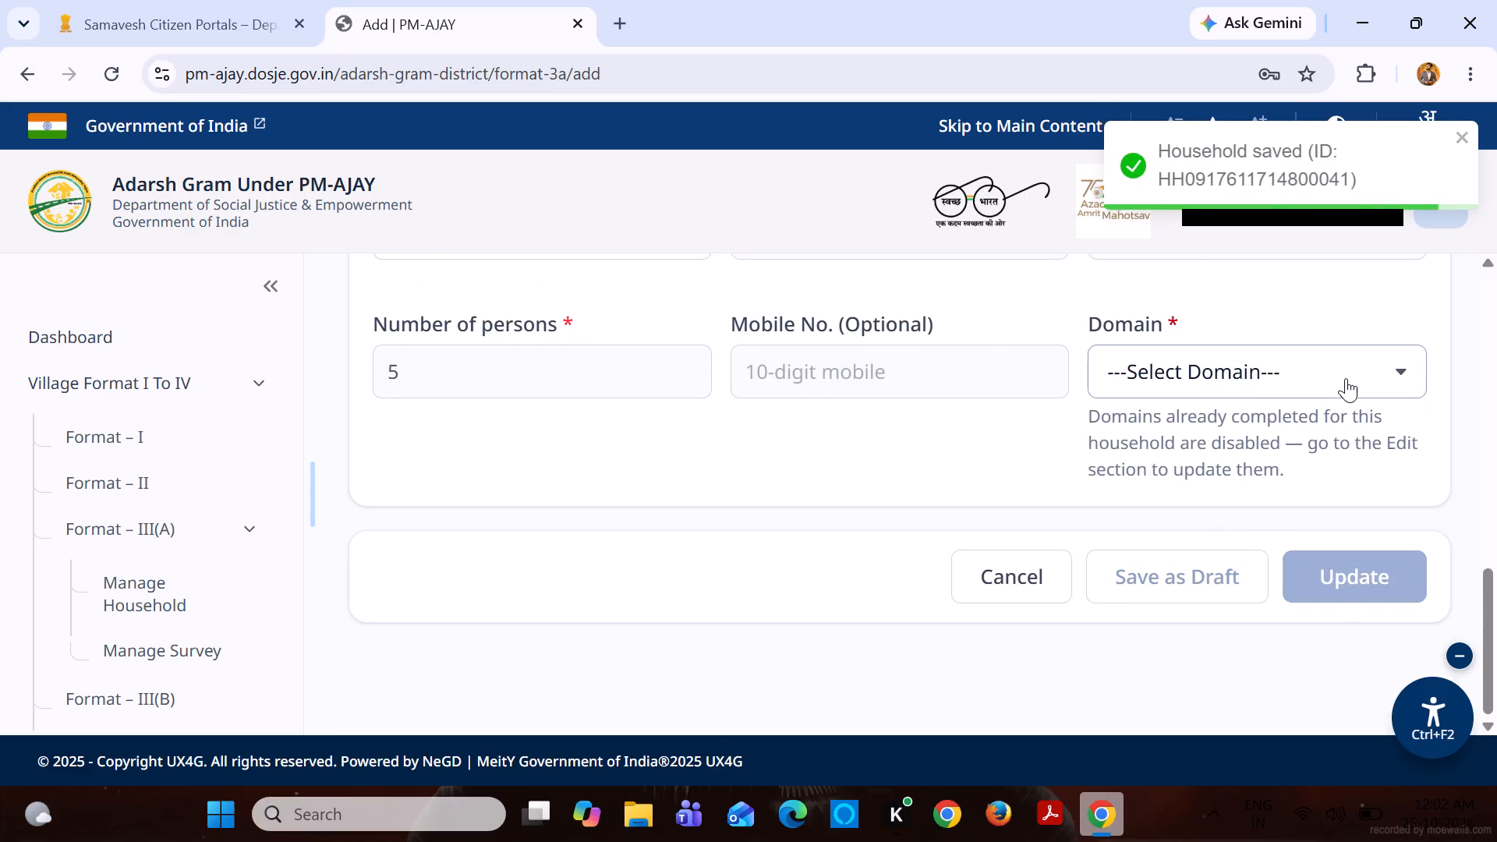
scroll(1282, 500, "down", 5)
left_click(1176, 587)
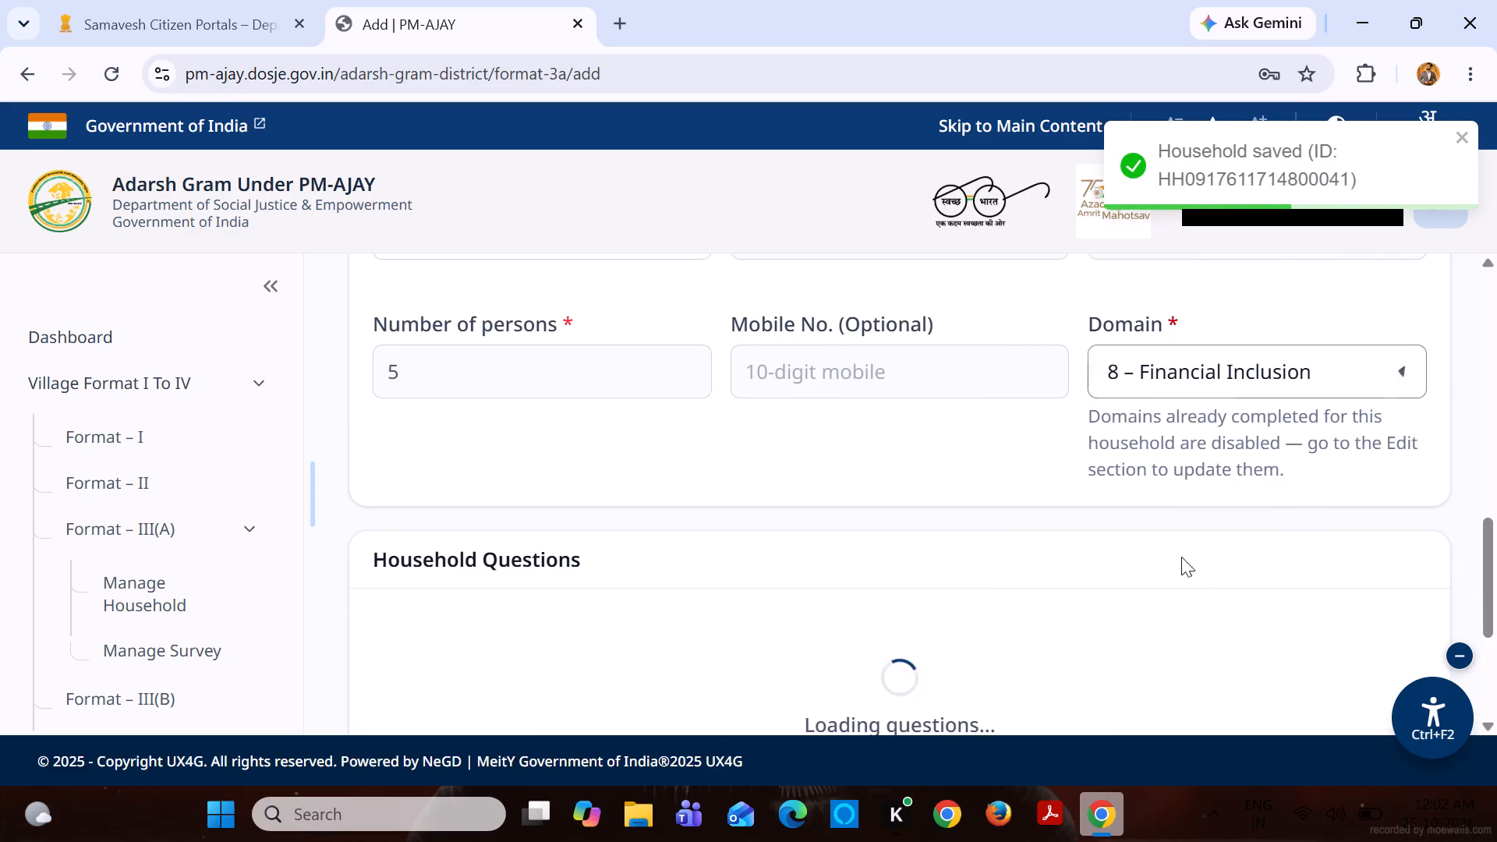
scroll(1286, 506, "down", 3)
left_click(1252, 432)
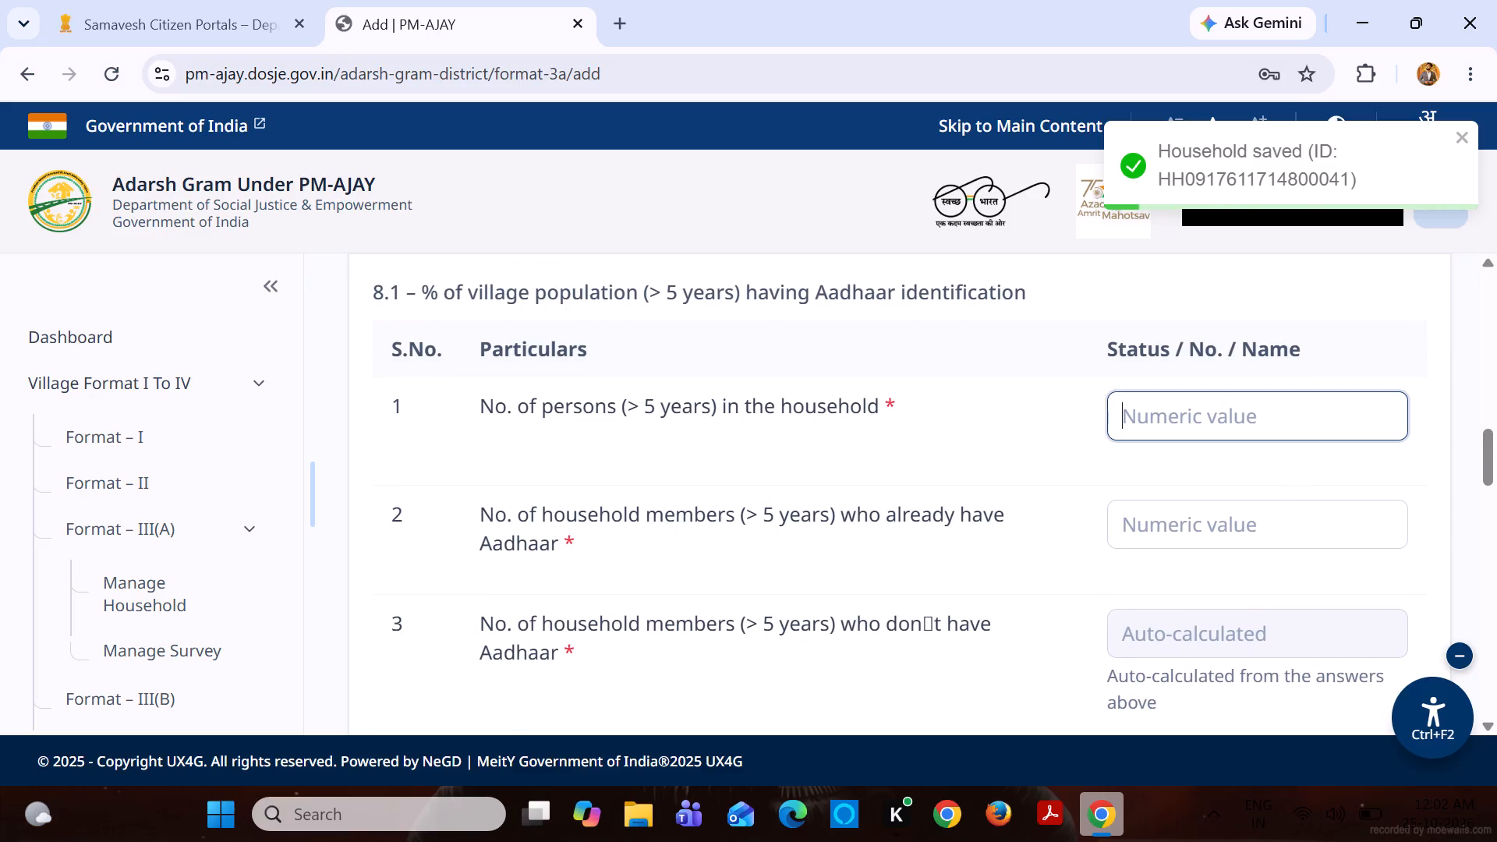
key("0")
left_click(1236, 648)
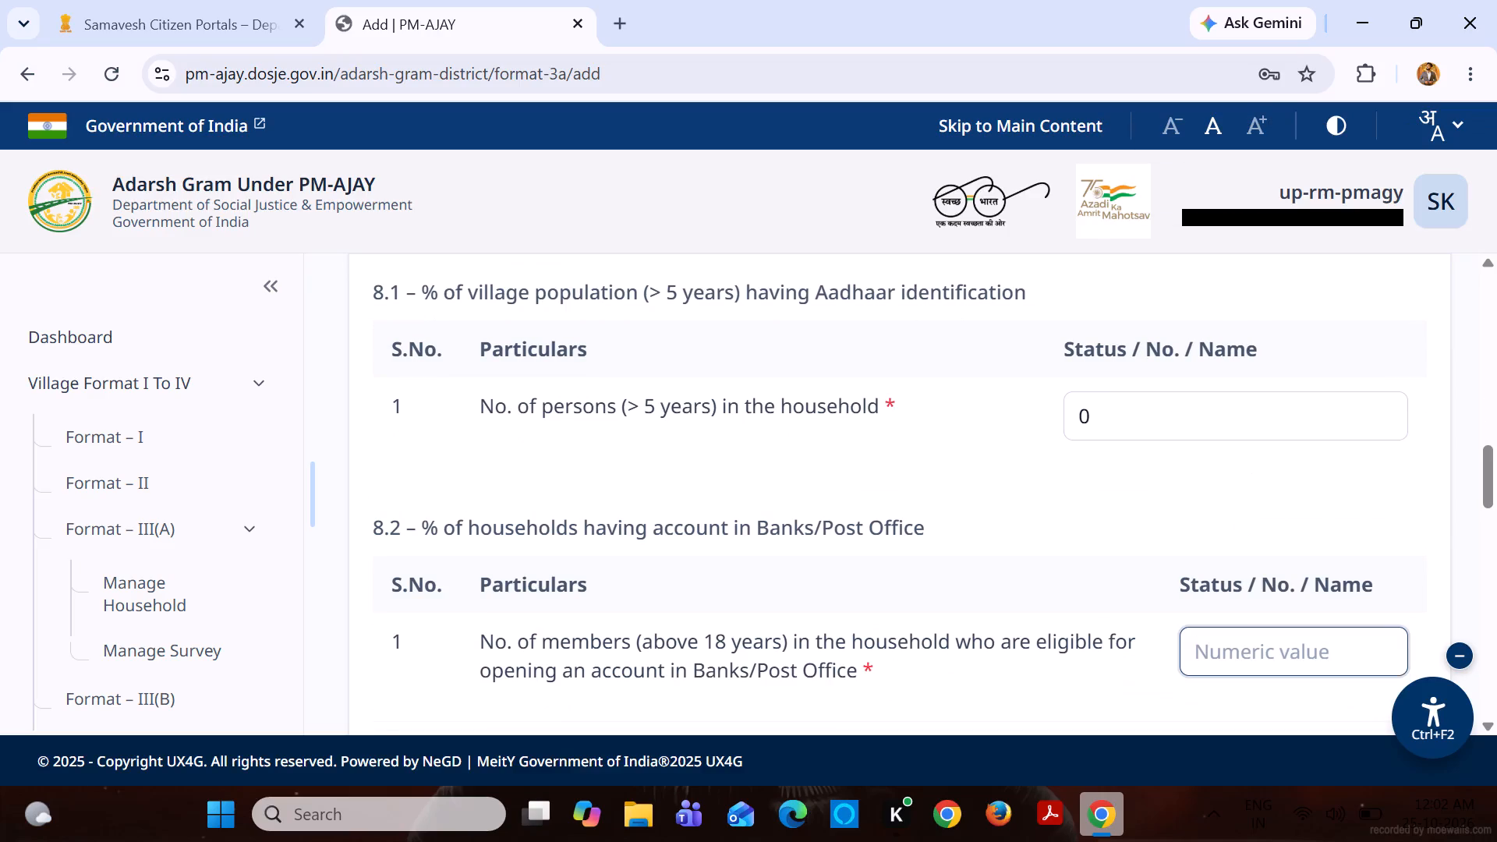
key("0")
Enter 0 persons eligible for PMSBY in 8.3 and 0 members eligible for PMJJBY in 8.4, and submit domain 8.
scroll(1236, 648, "down", 4)
left_click(1343, 543)
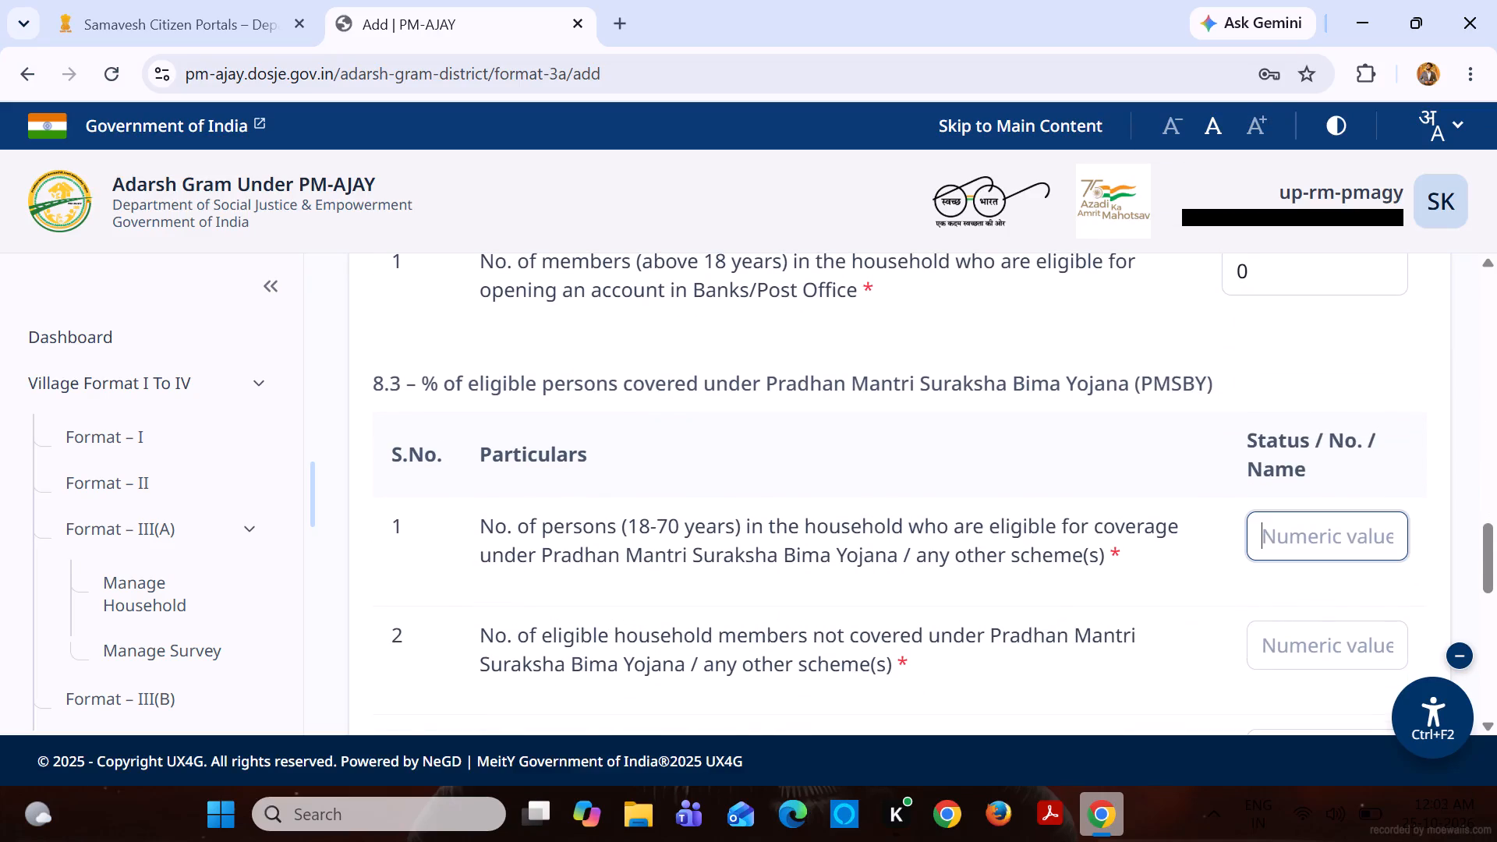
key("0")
scroll(1343, 543, "down", 3)
left_click(1331, 565)
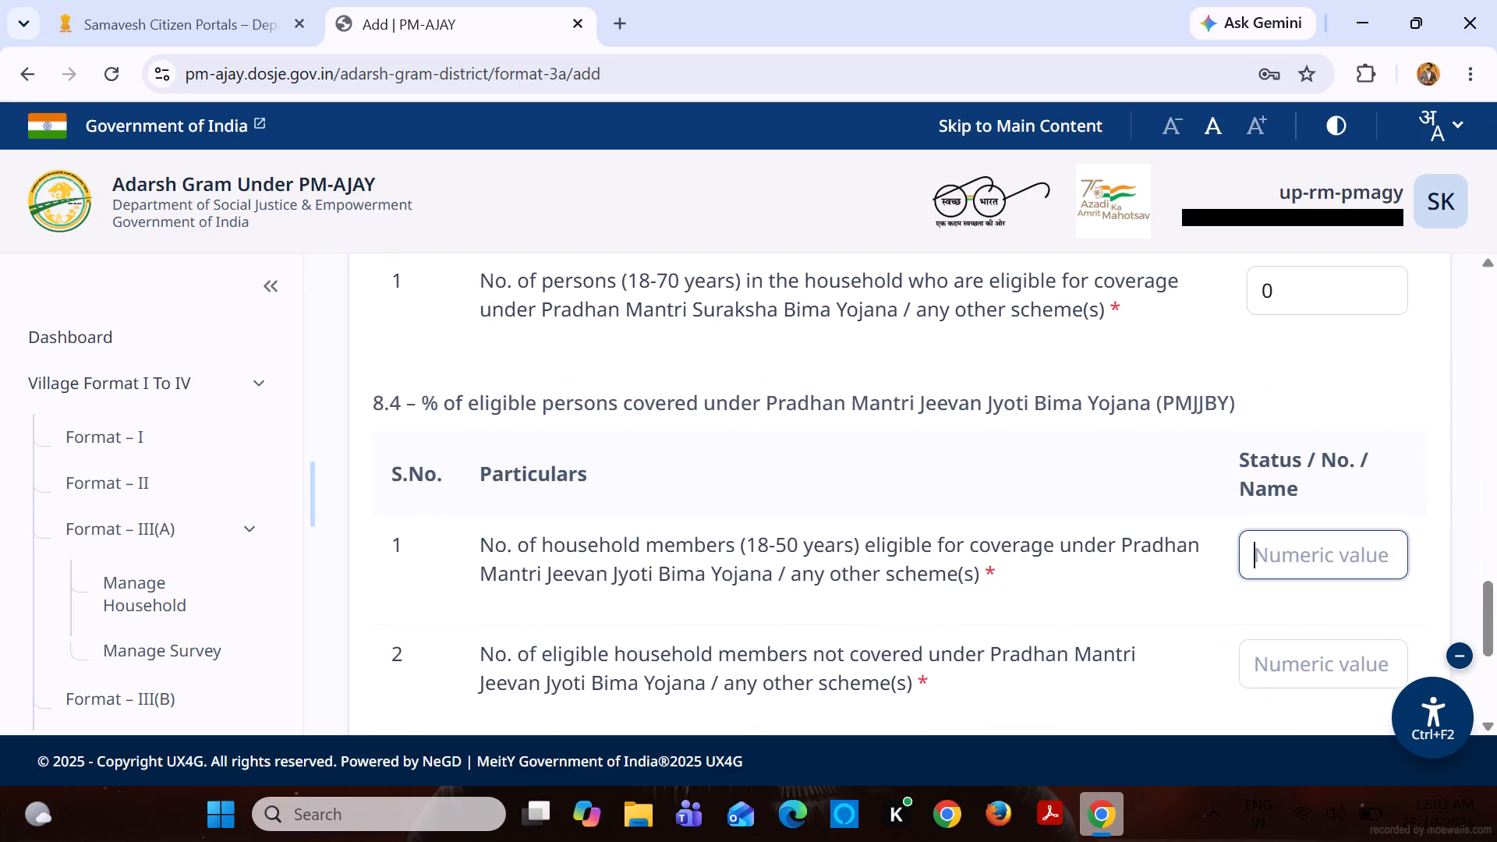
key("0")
scroll(1331, 565, "down", 1)
left_click(1371, 575)
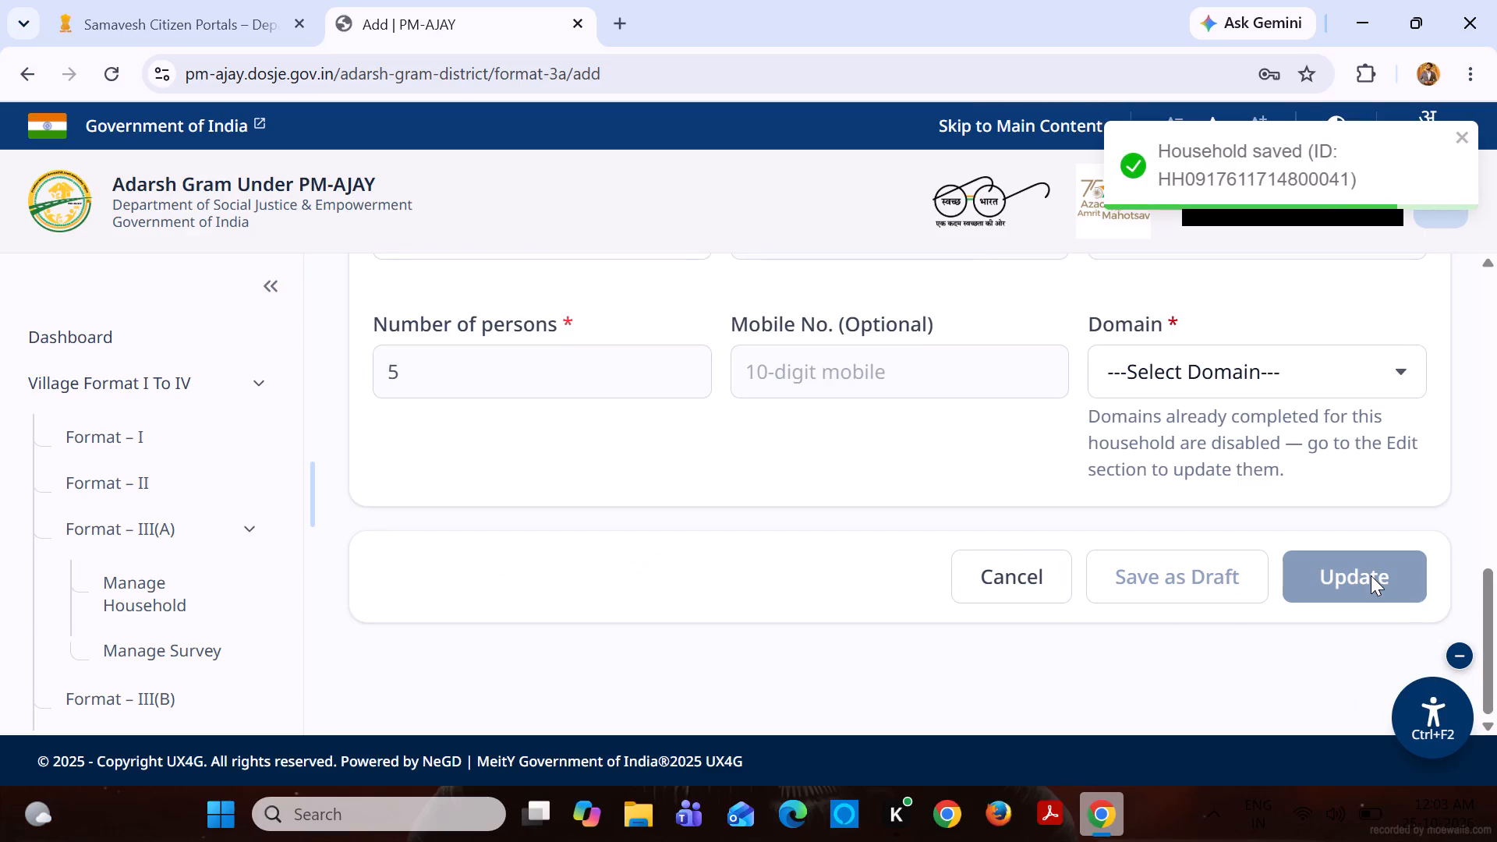
Select domain 9 on digitization, enter 0 members aged 14-60 eligible for PMGDISHA training in 9.3, and submit it.
left_click(1352, 366)
scroll(1239, 536, "down", 1)
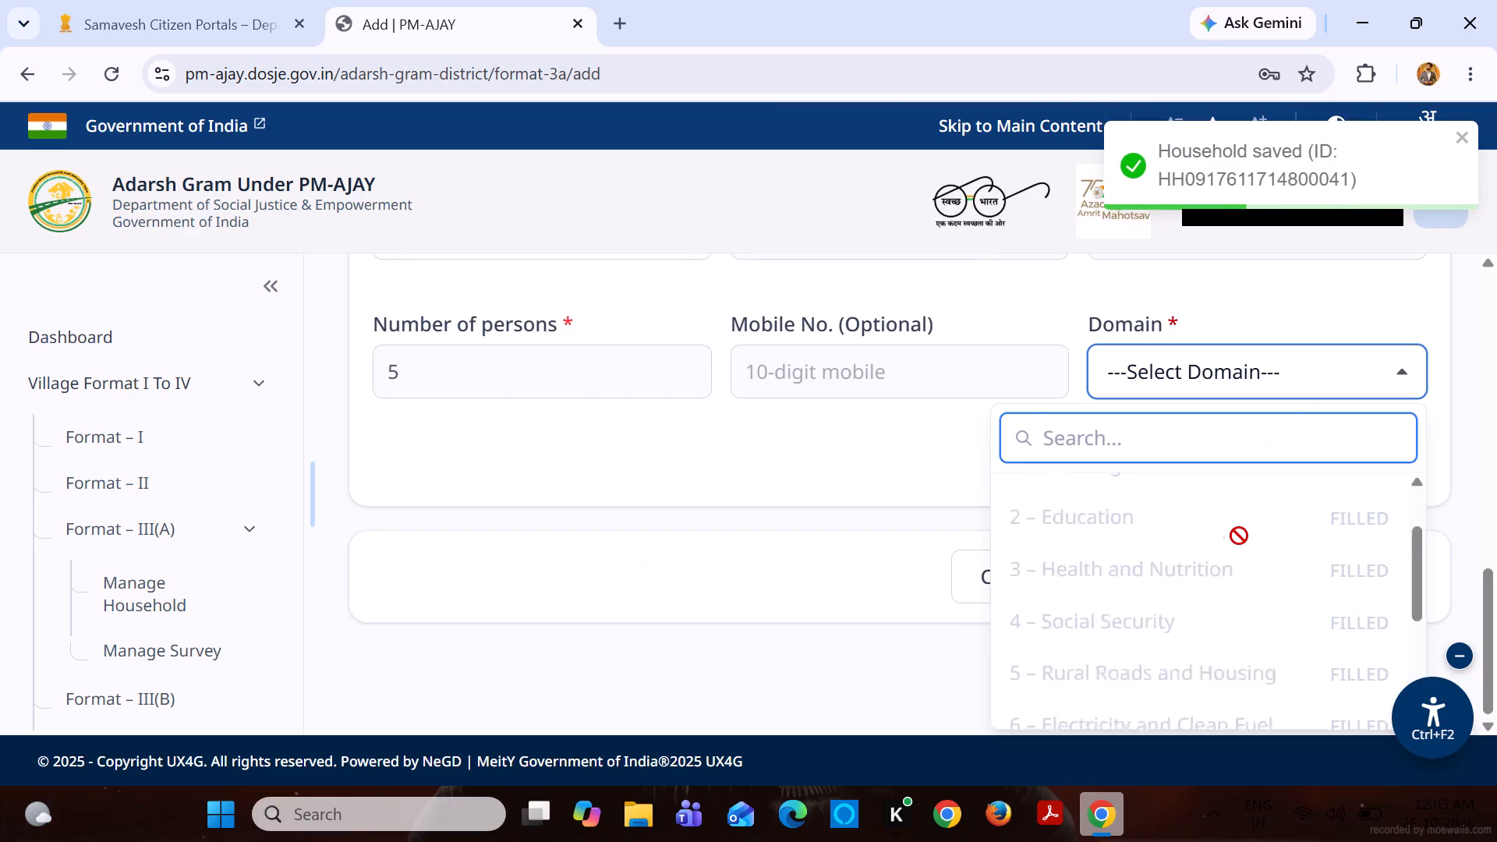
scroll(1239, 536, "down", 4)
left_click(1111, 642)
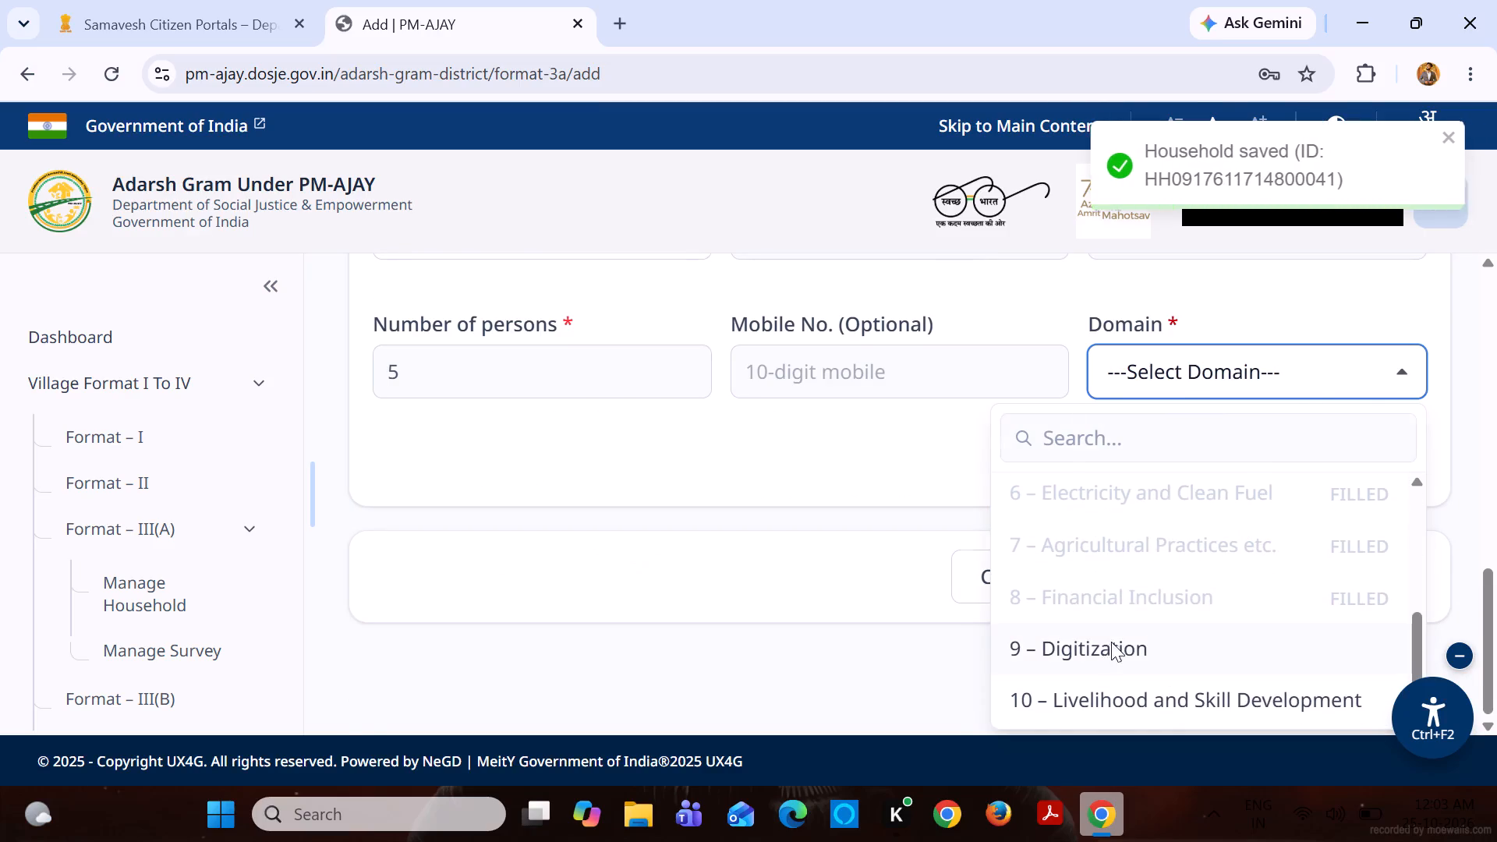
scroll(1195, 569, "down", 2)
left_click(1291, 540)
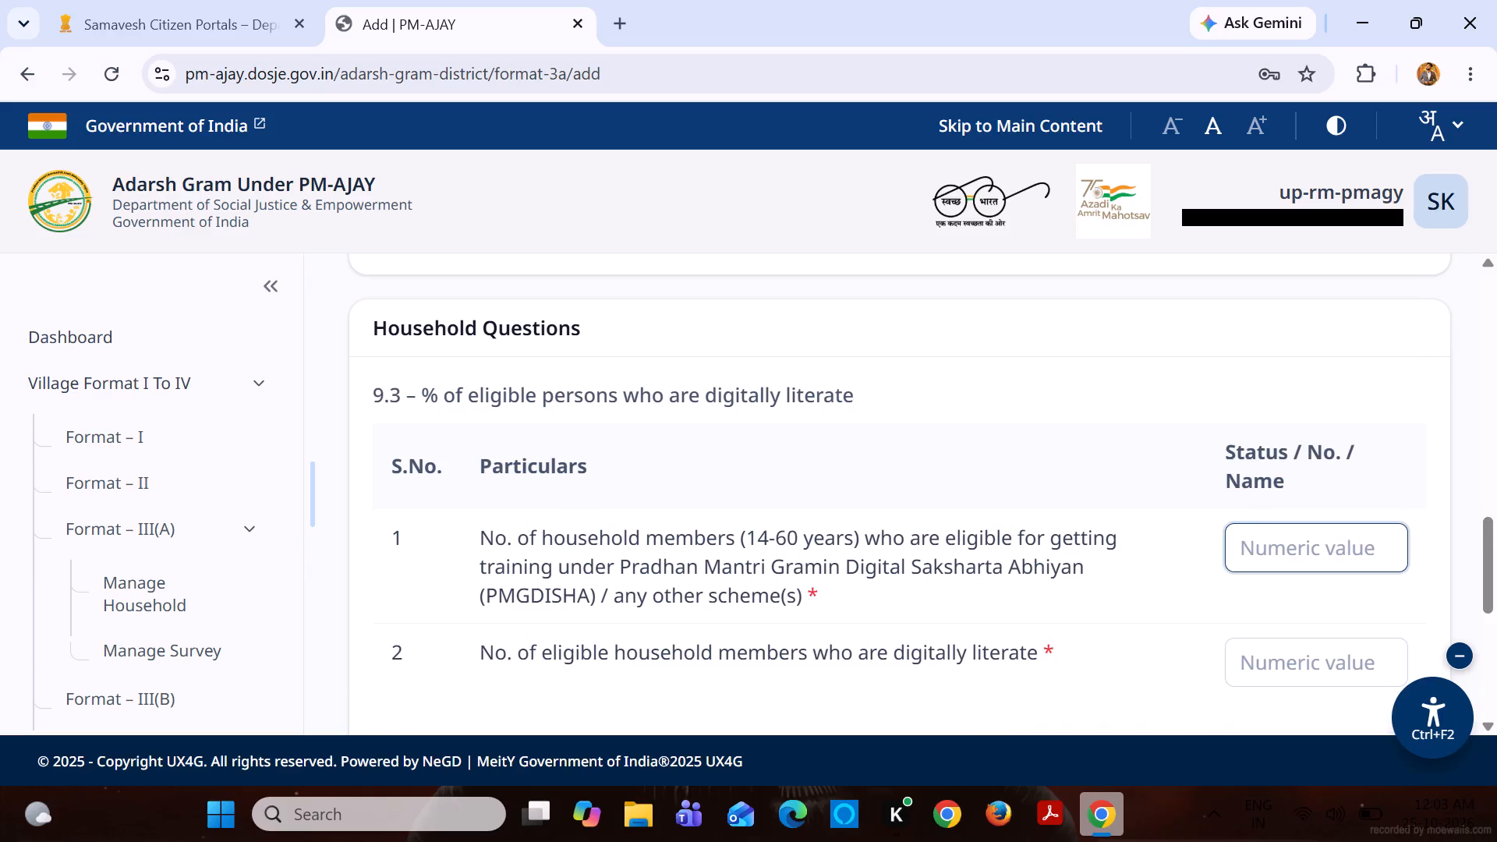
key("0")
scroll(1291, 540, "down", 3)
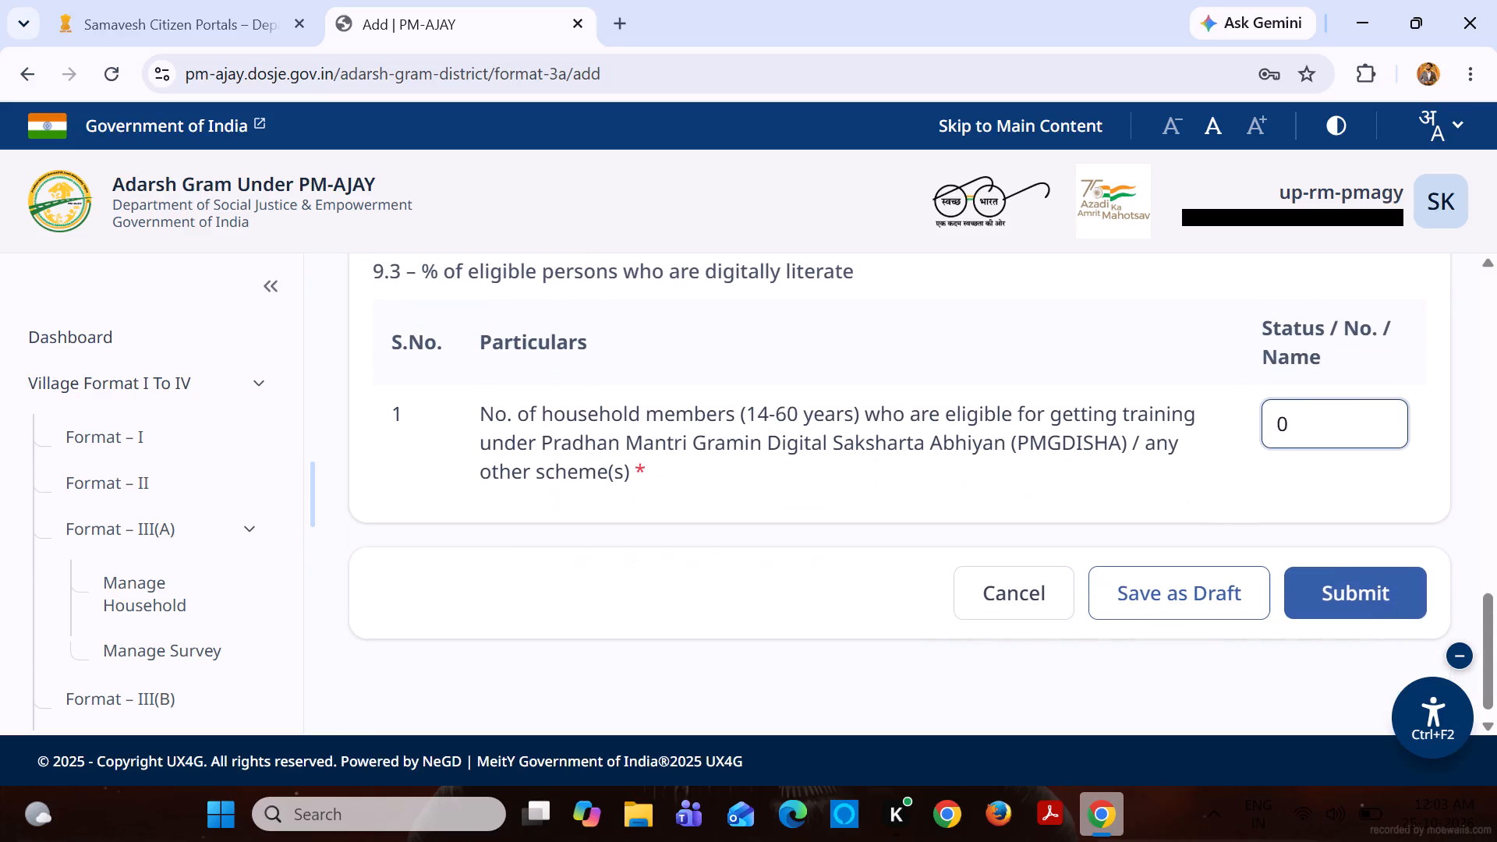
left_click(1360, 578)
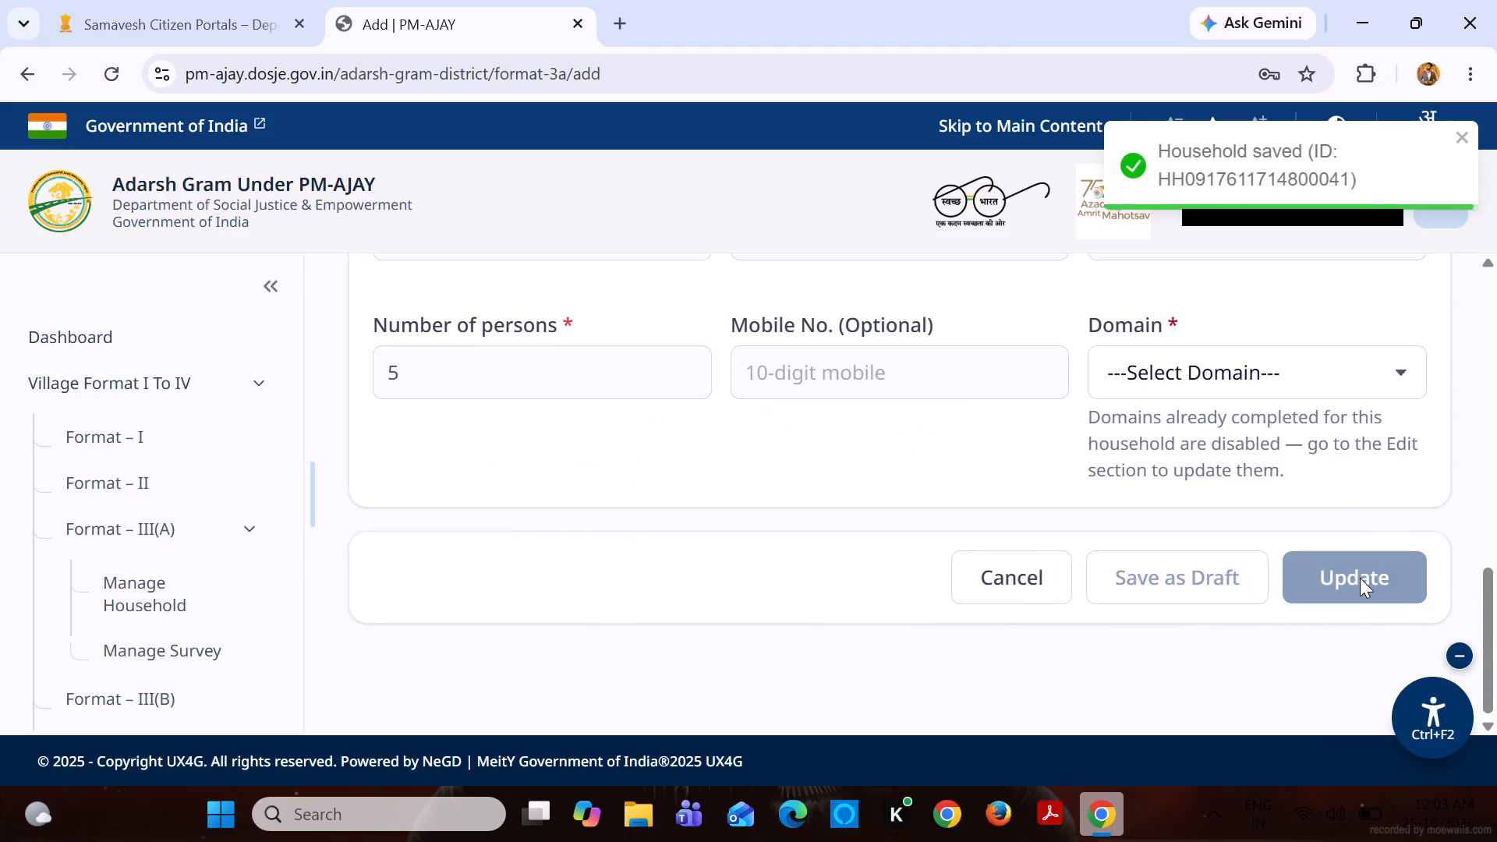
Select domain 10 on livelihood and enter 0 youth eligible for skill development training in 10.1 and 0 eligible for bank linked loans in 10.2.
left_click(1320, 378)
scroll(1262, 550, "down", 6)
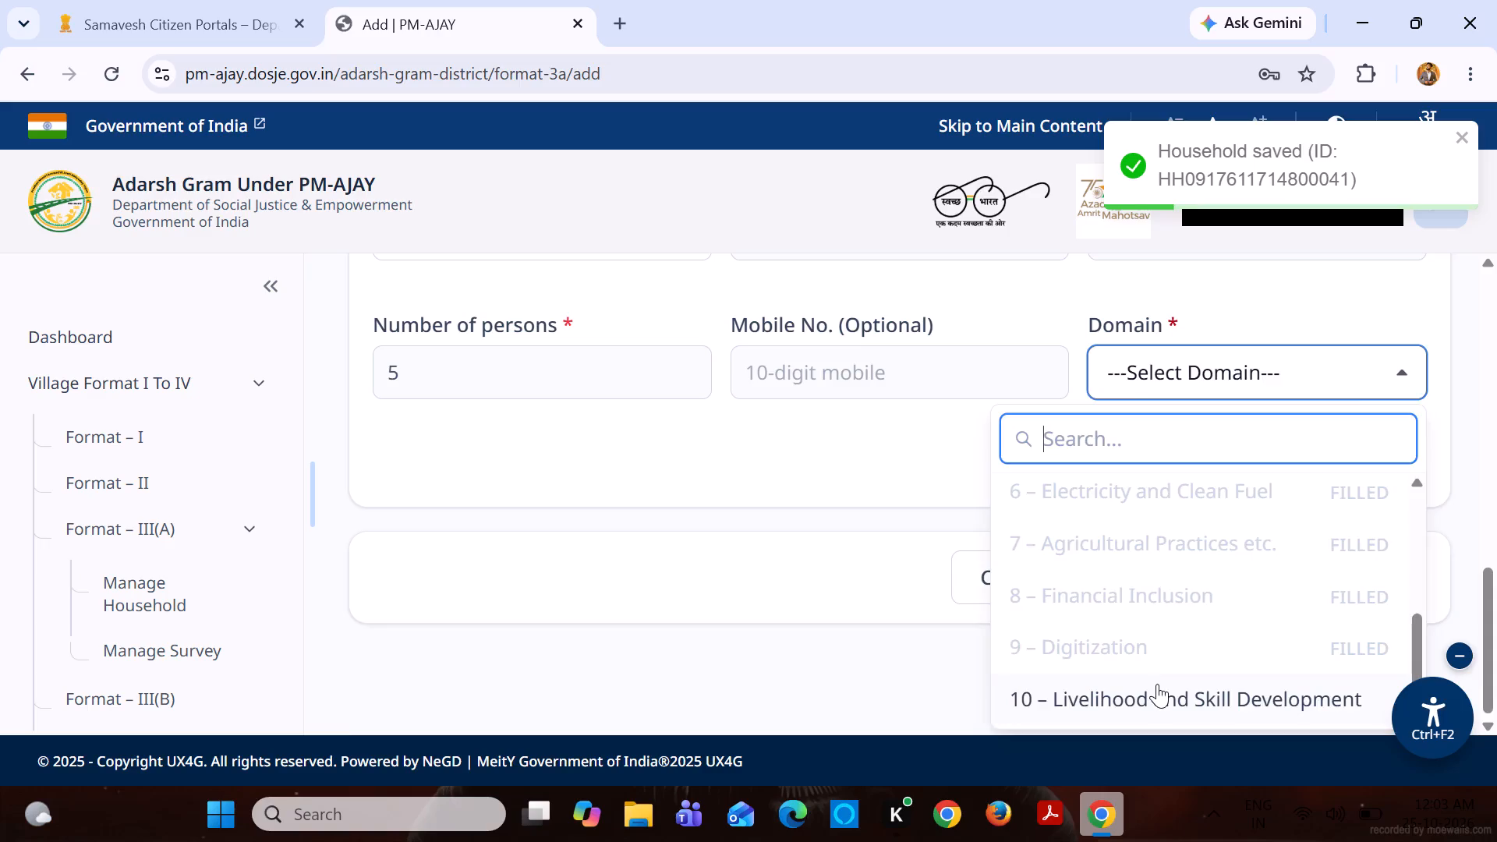
left_click(1157, 684)
scroll(1204, 549, "down", 1)
left_click(1233, 572)
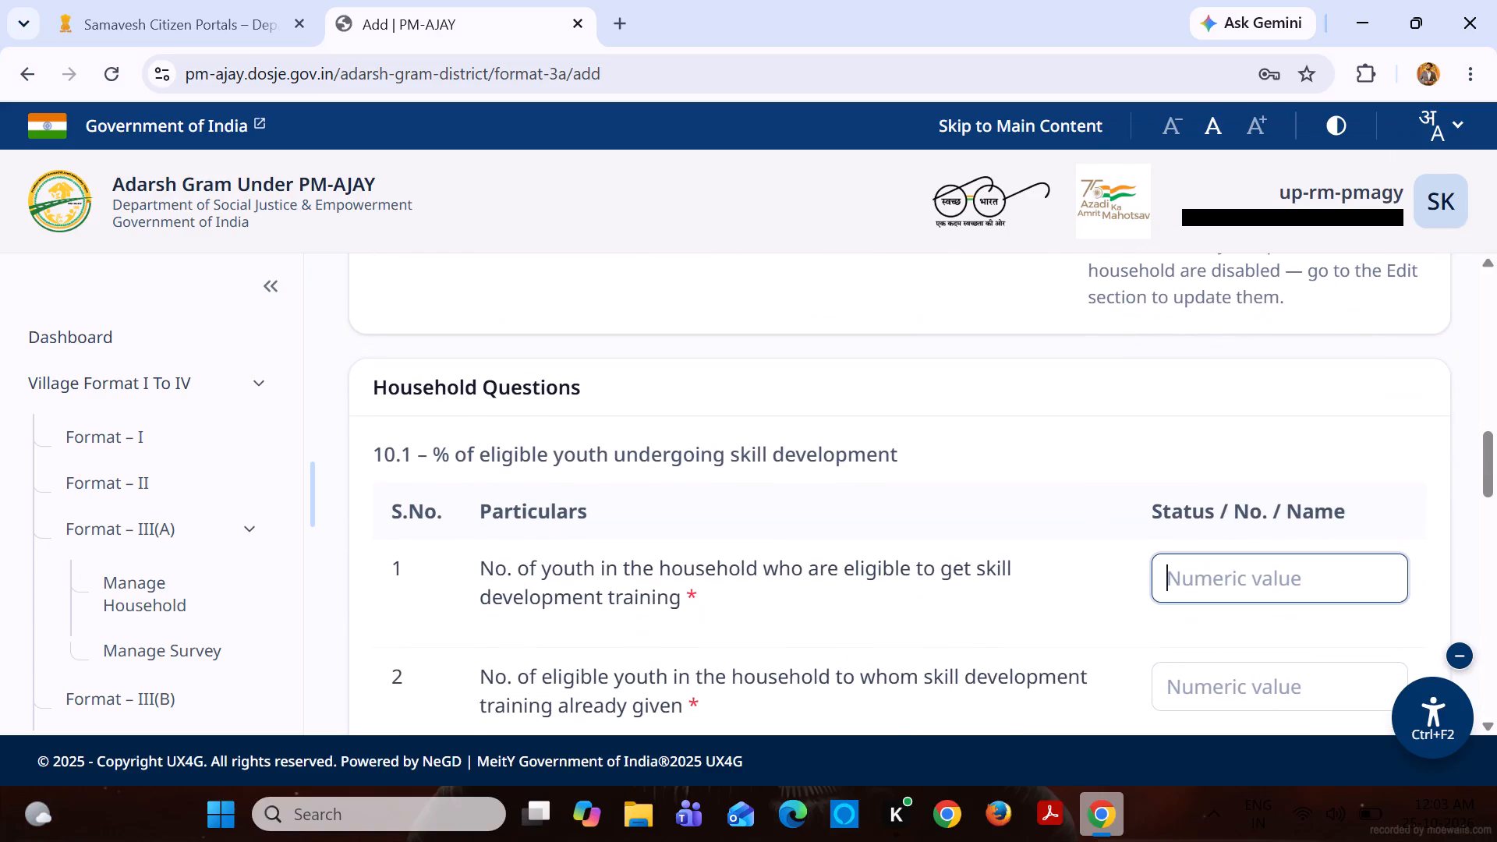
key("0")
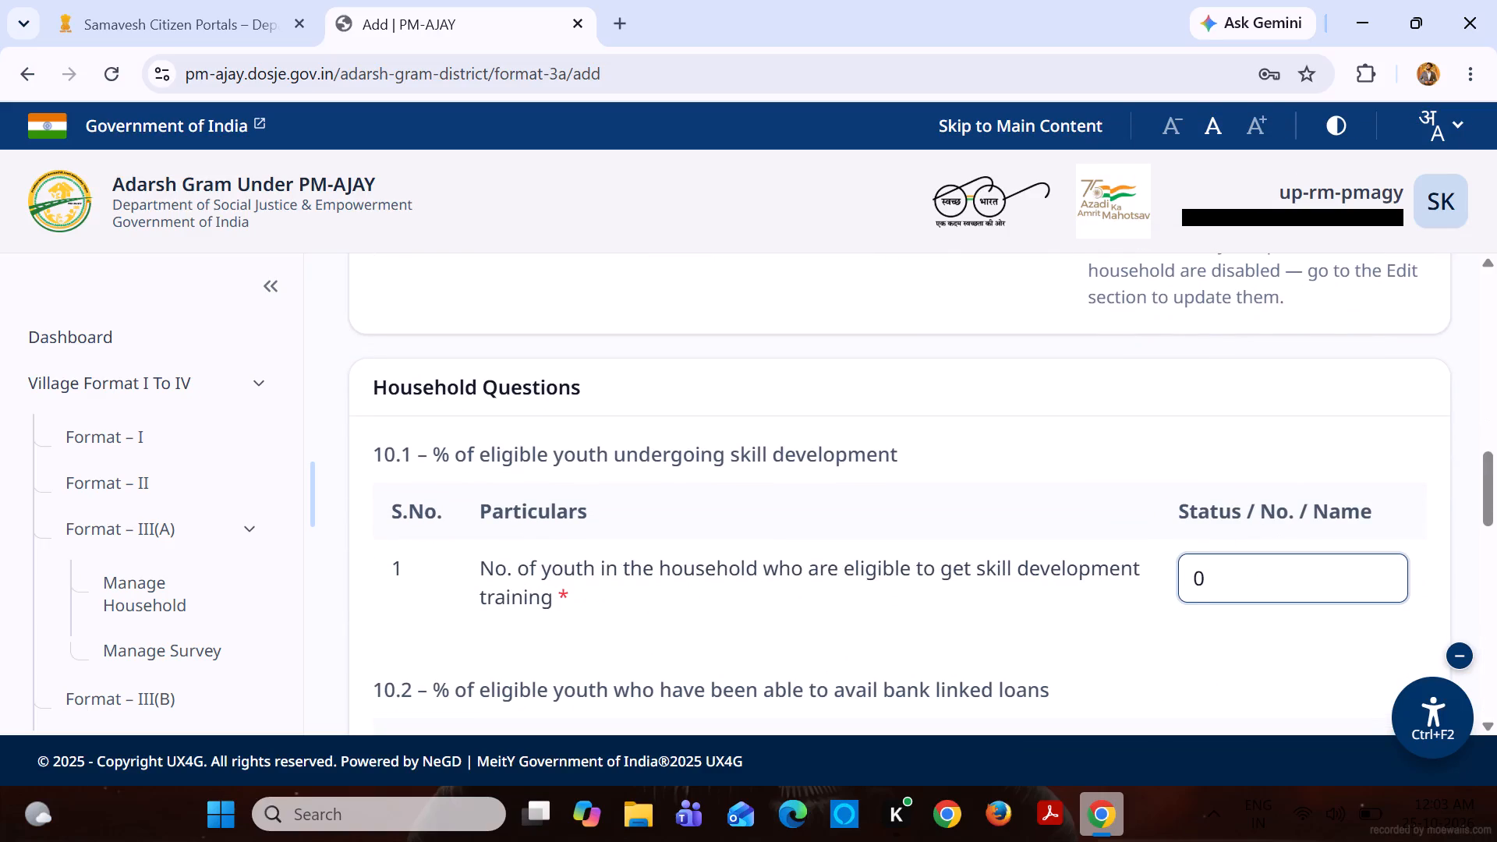
scroll(1233, 572, "down", 4)
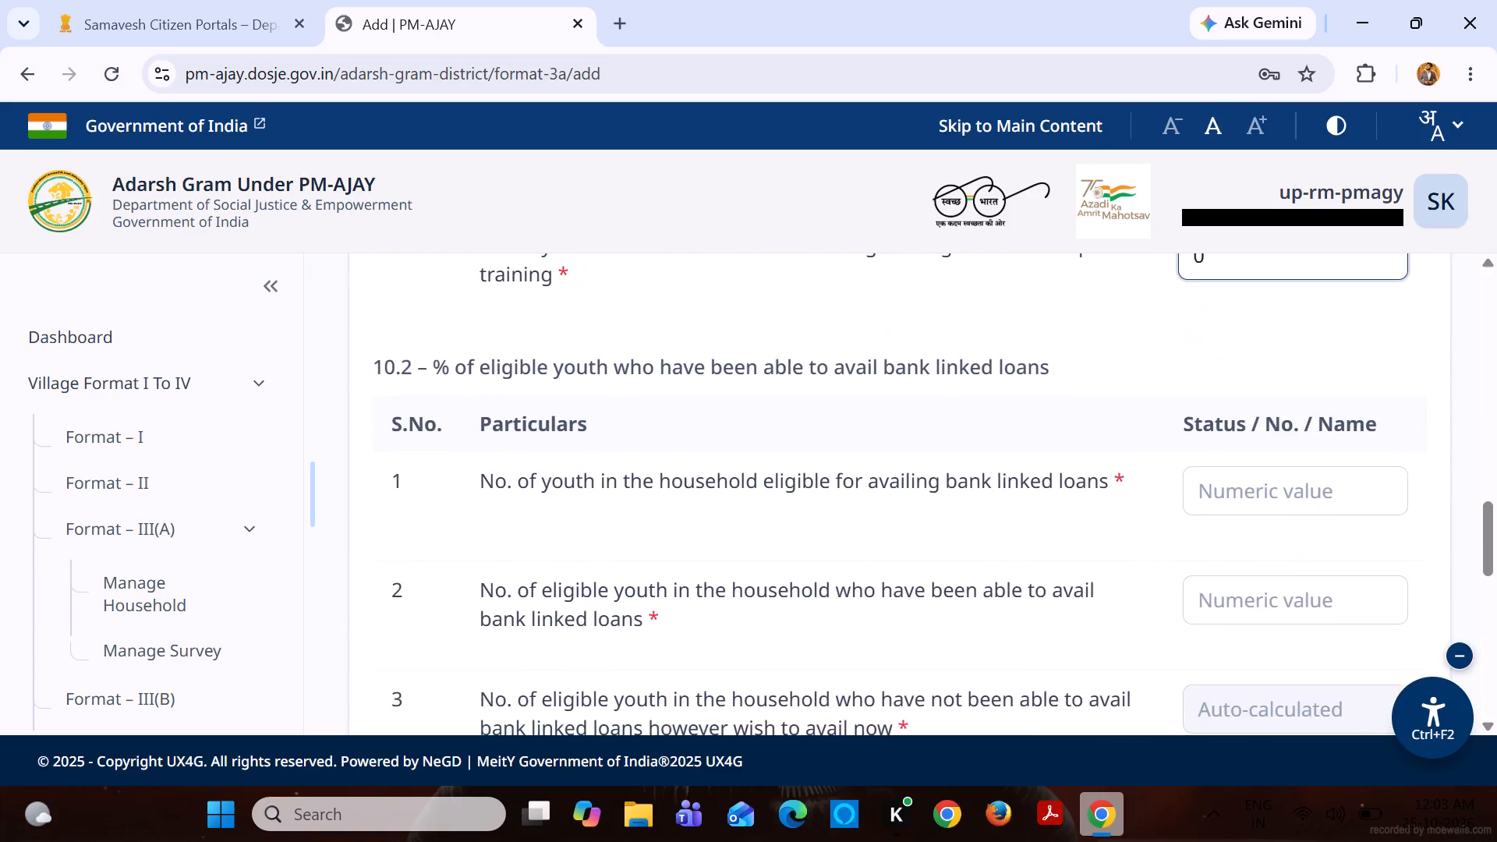
left_click(1285, 487)
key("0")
Answer Yes to a household member belonging to a self-help group in 10.3 and submit domain 10.
scroll(1285, 487, "down", 2)
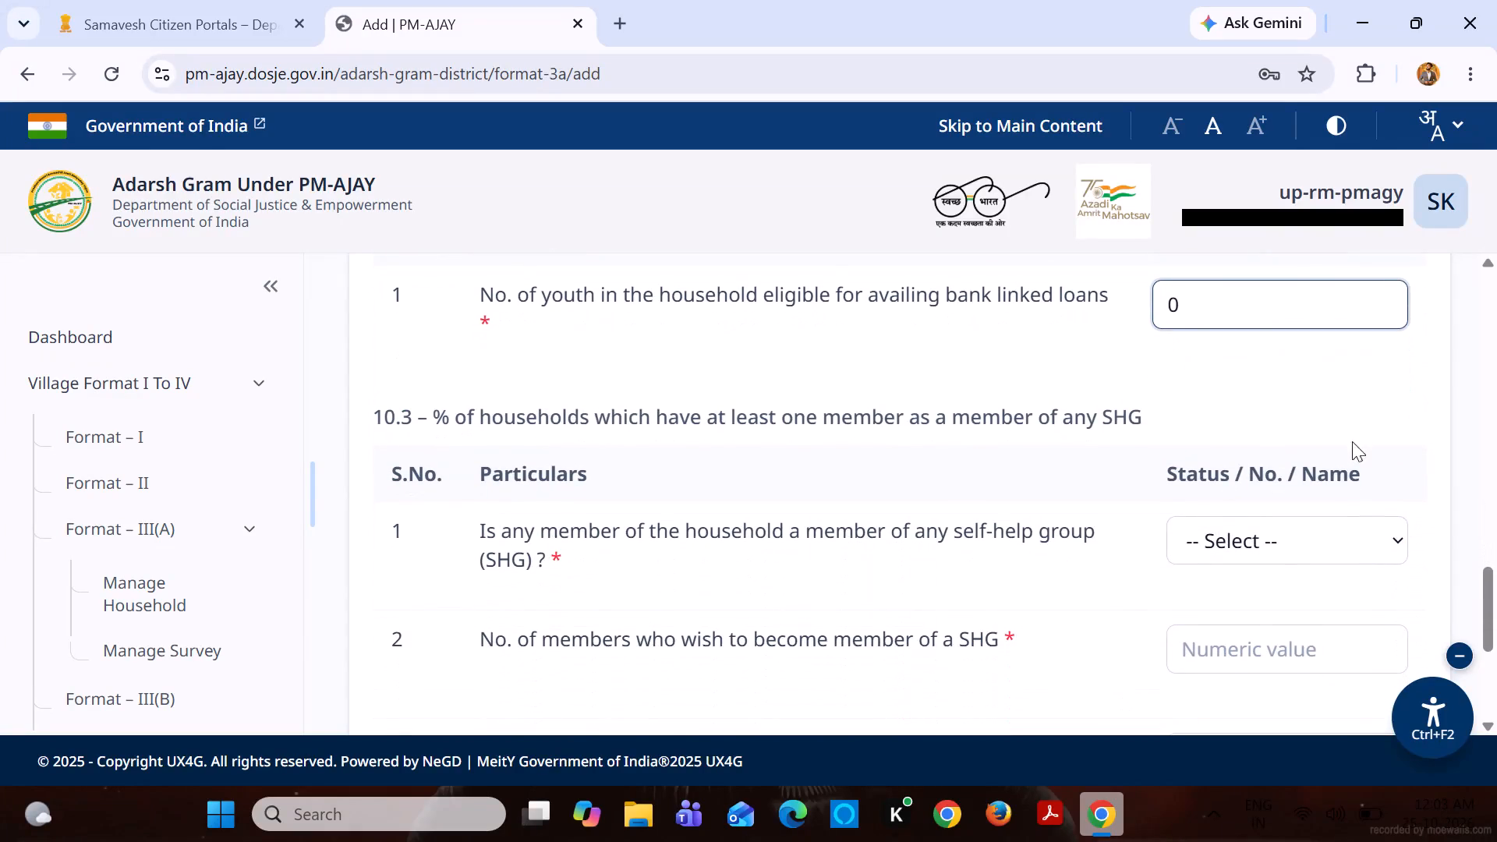
left_click(1302, 540)
left_click(1216, 632)
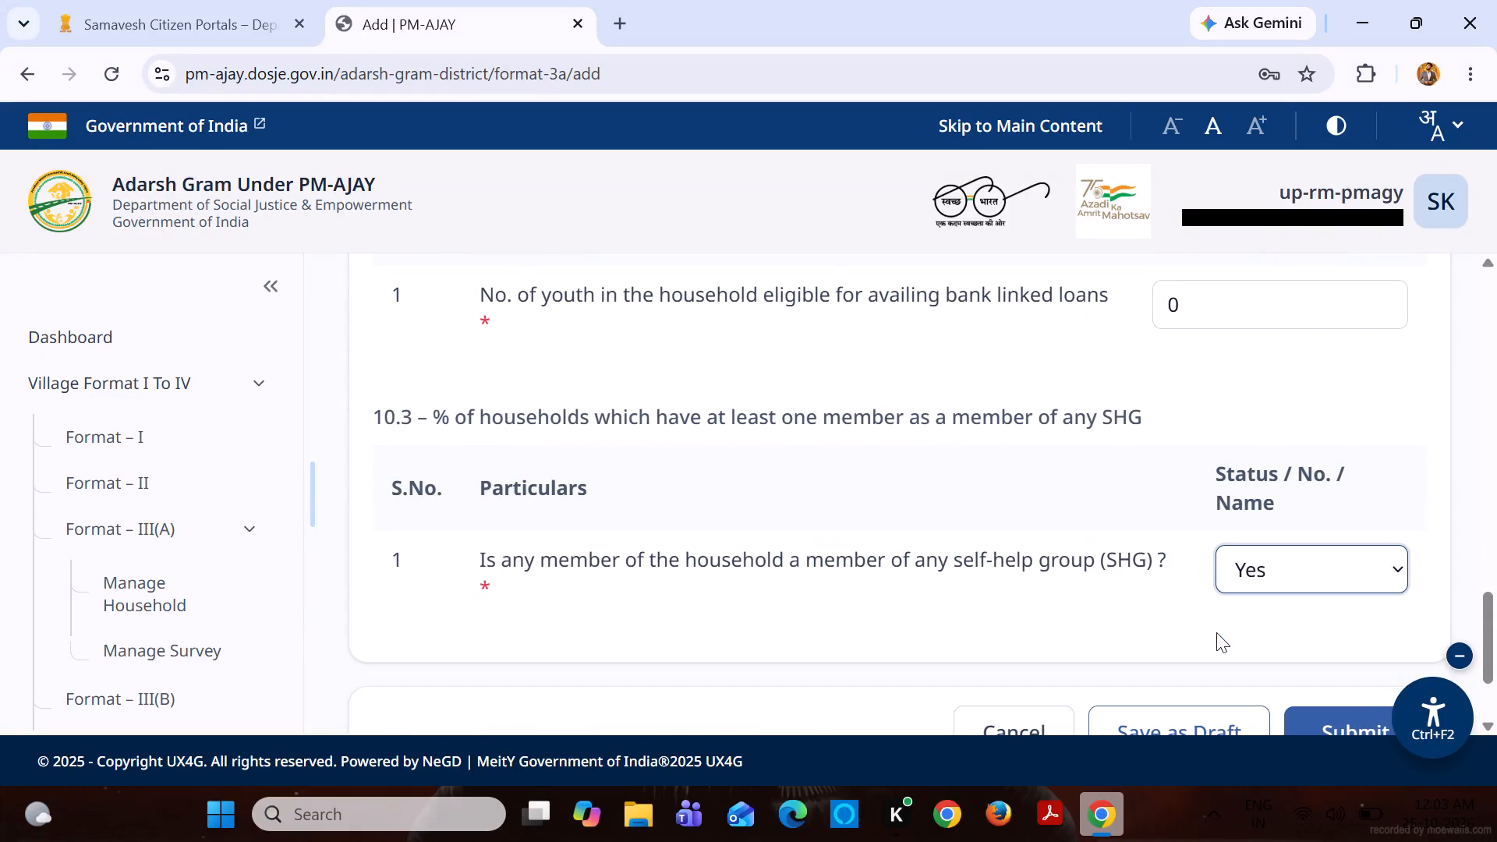
scroll(1242, 631, "down", 2)
left_click(1348, 602)
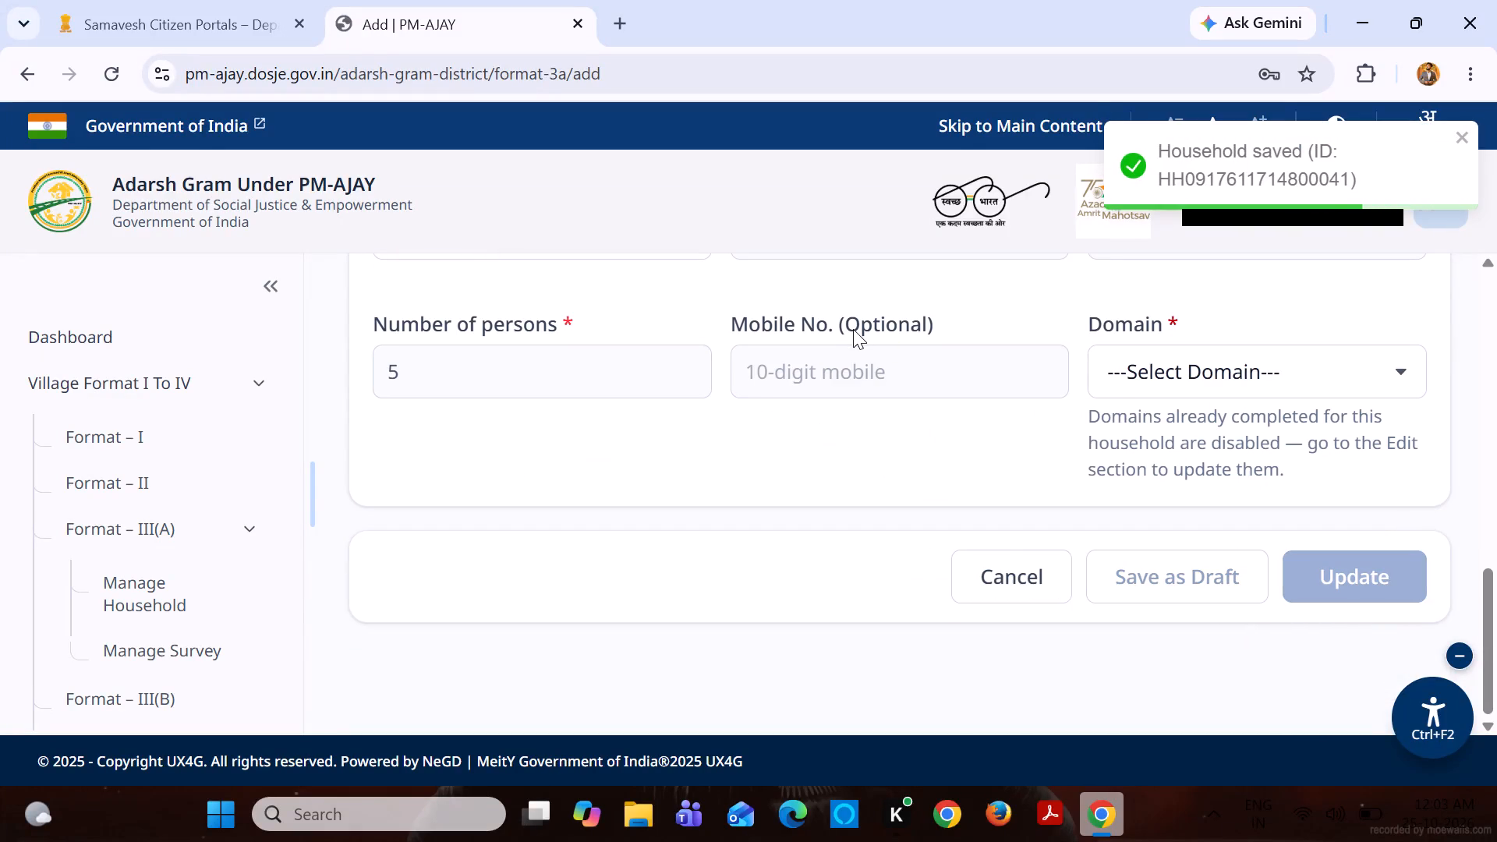
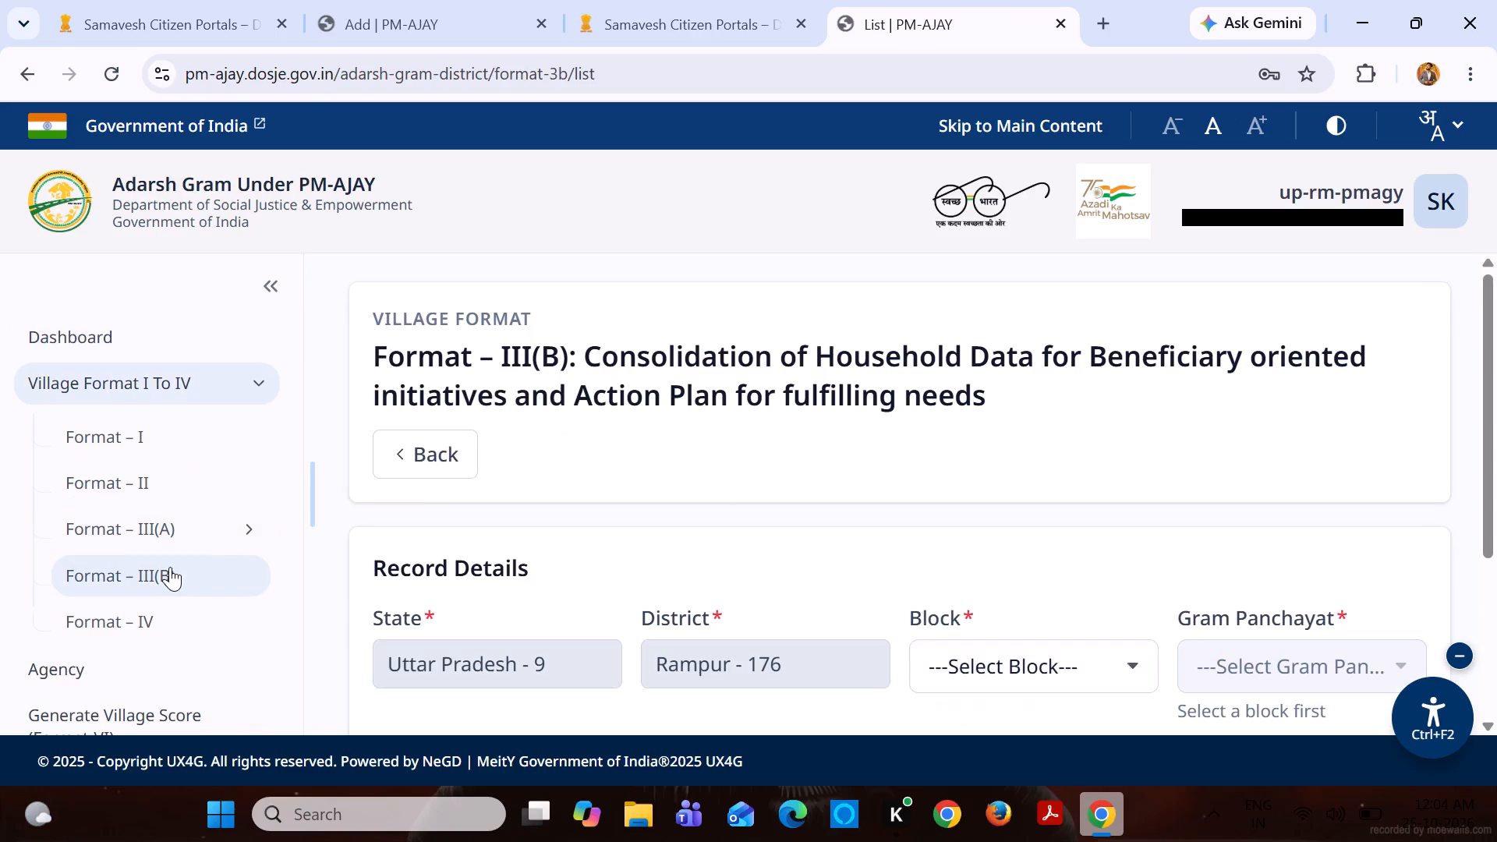
In Format III(B), select block Shahabad - 1488, gram panchayat Husainganj - 84761 and village Sujatganj - 117148.
scroll(533, 555, "down", 3)
left_click(1085, 397)
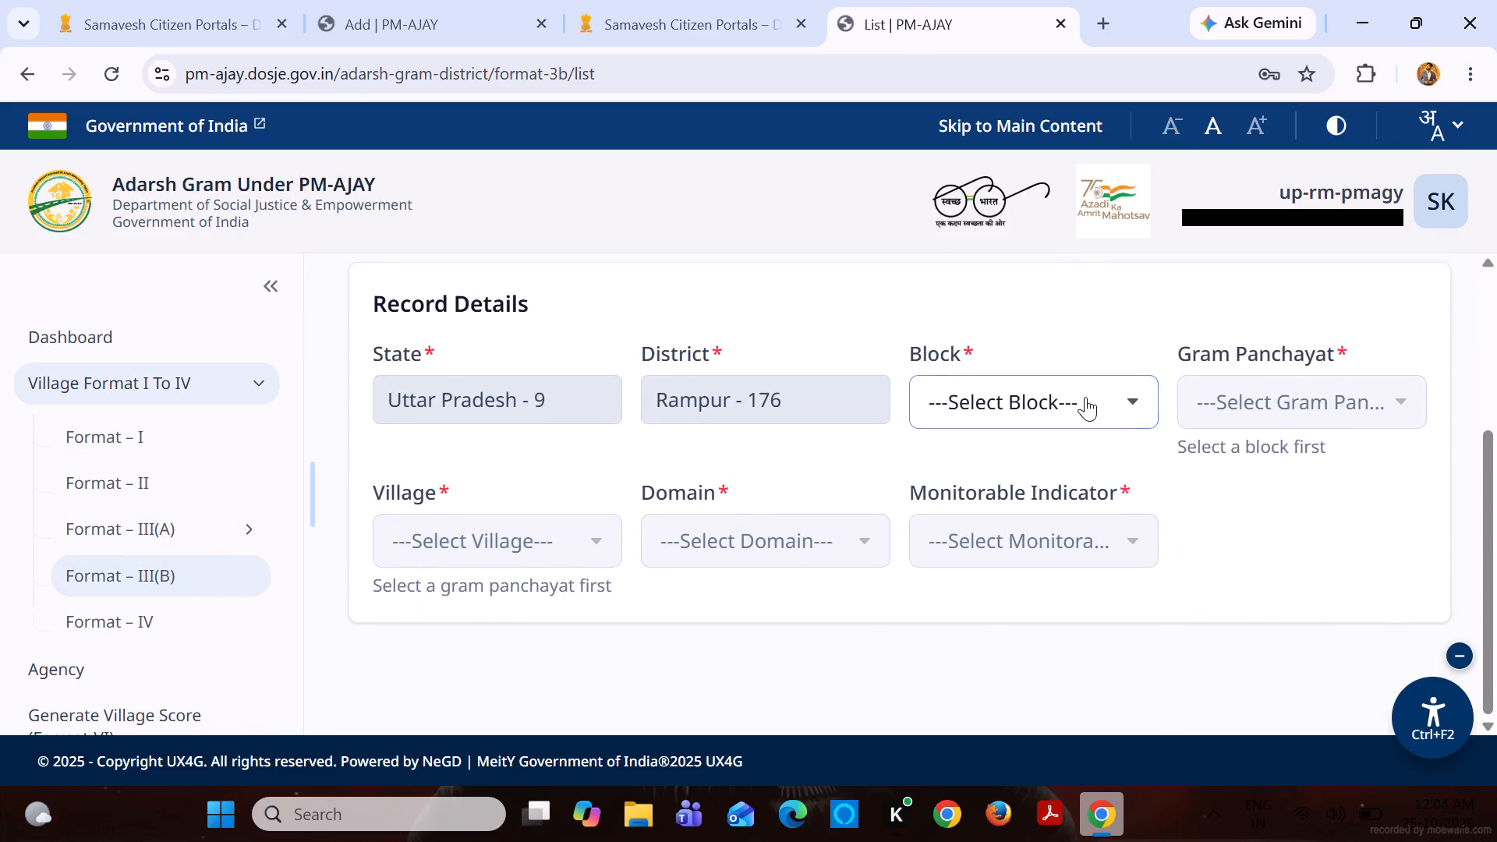
scroll(946, 665, "down", 3)
left_click(943, 649)
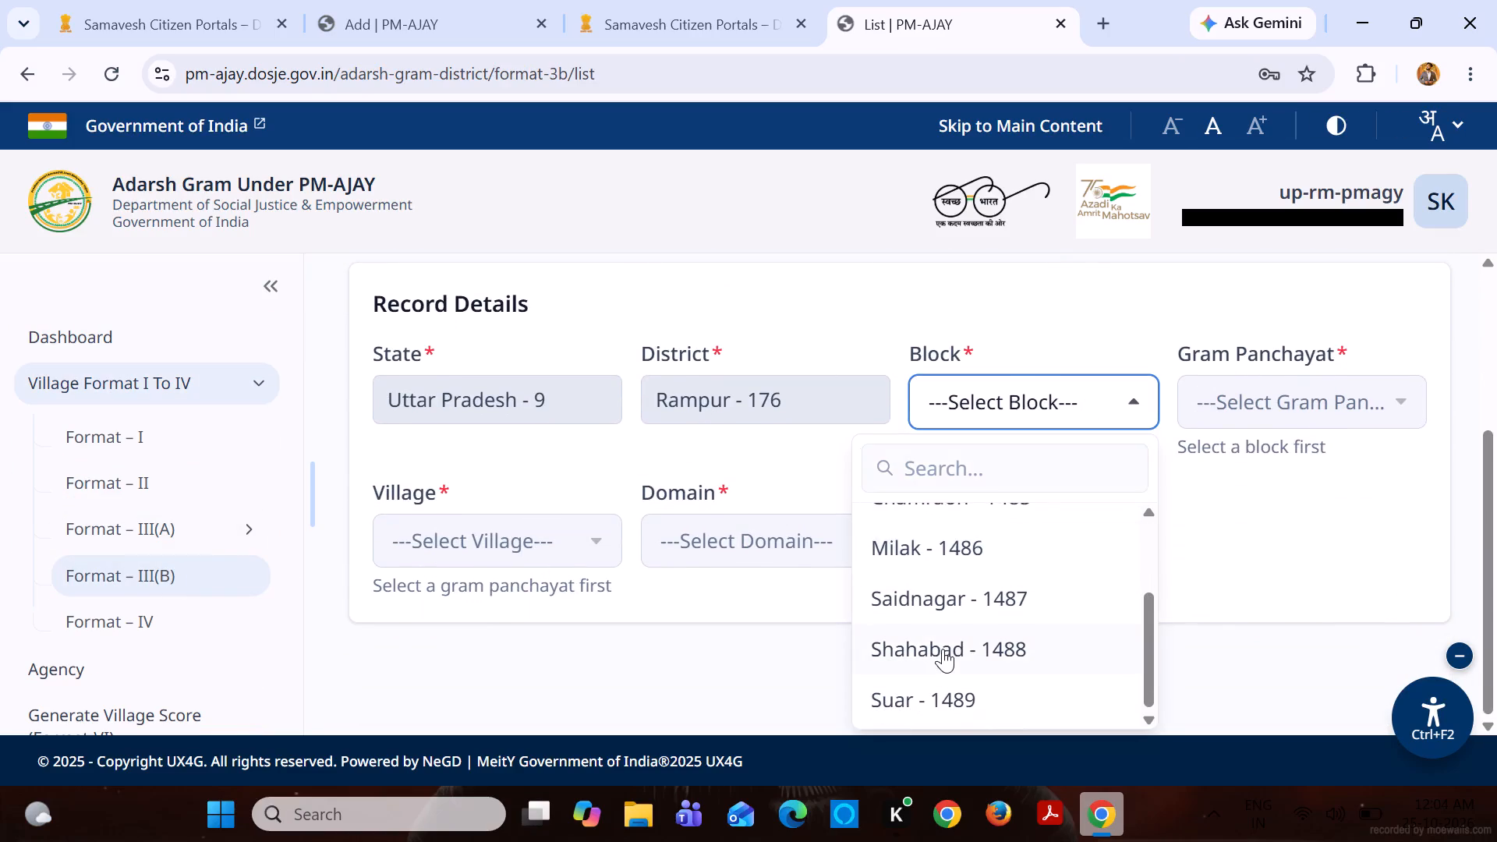
left_click(1262, 391)
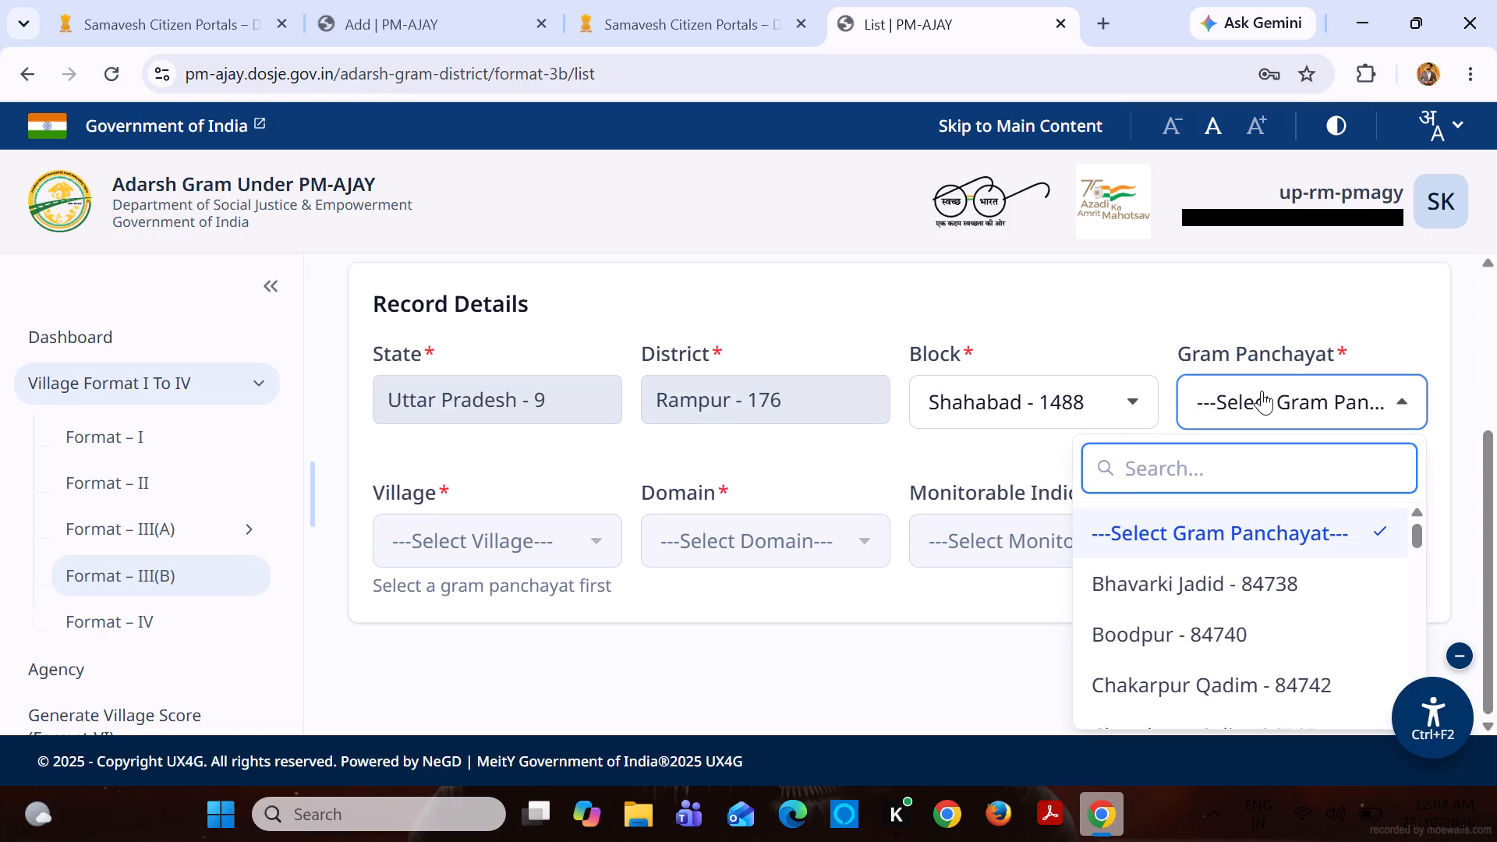
type("hus")
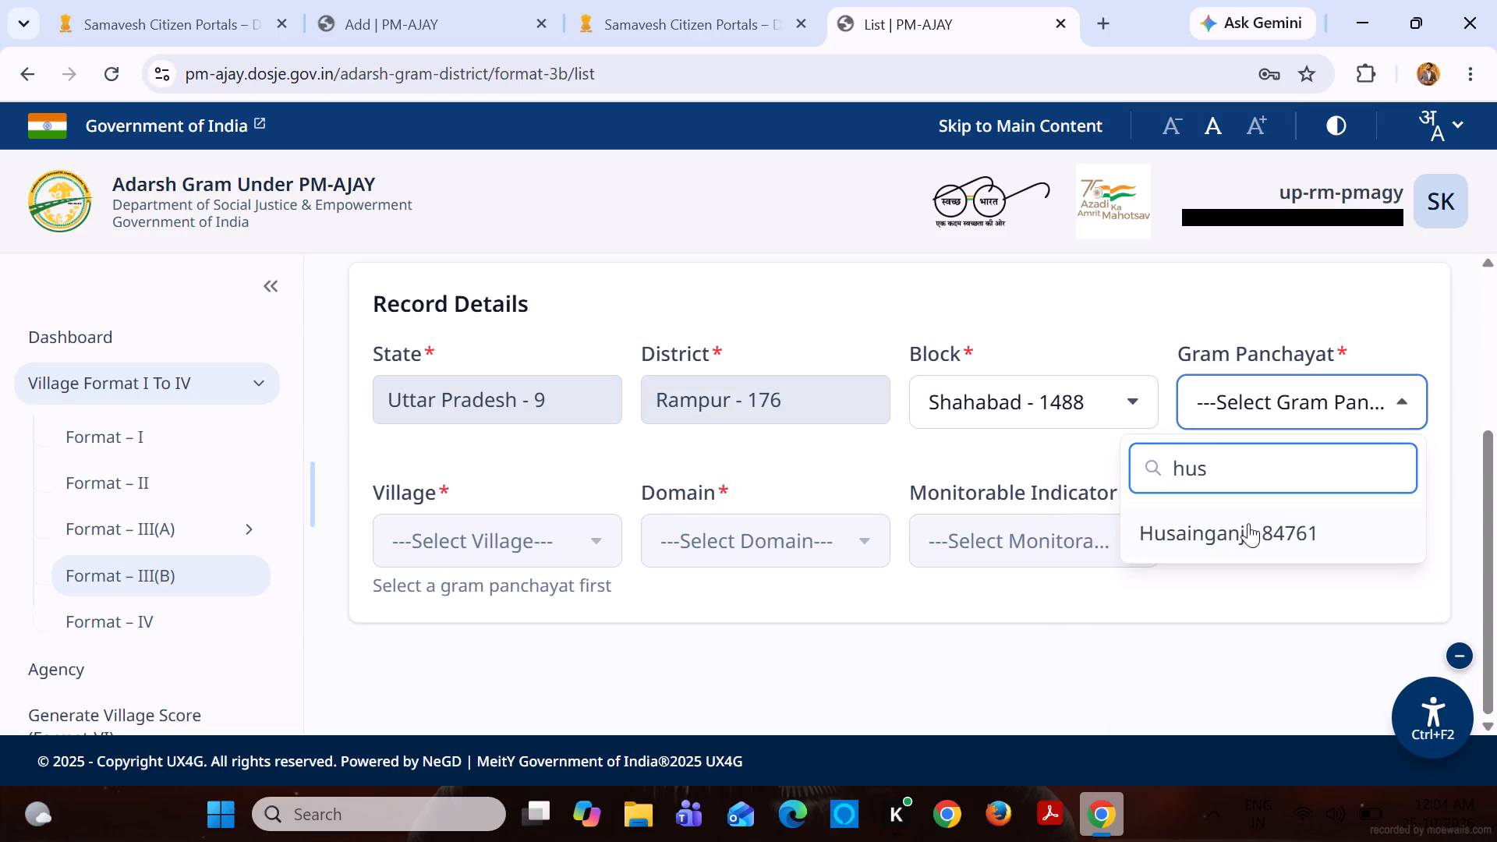
left_click(1241, 530)
left_click(583, 531)
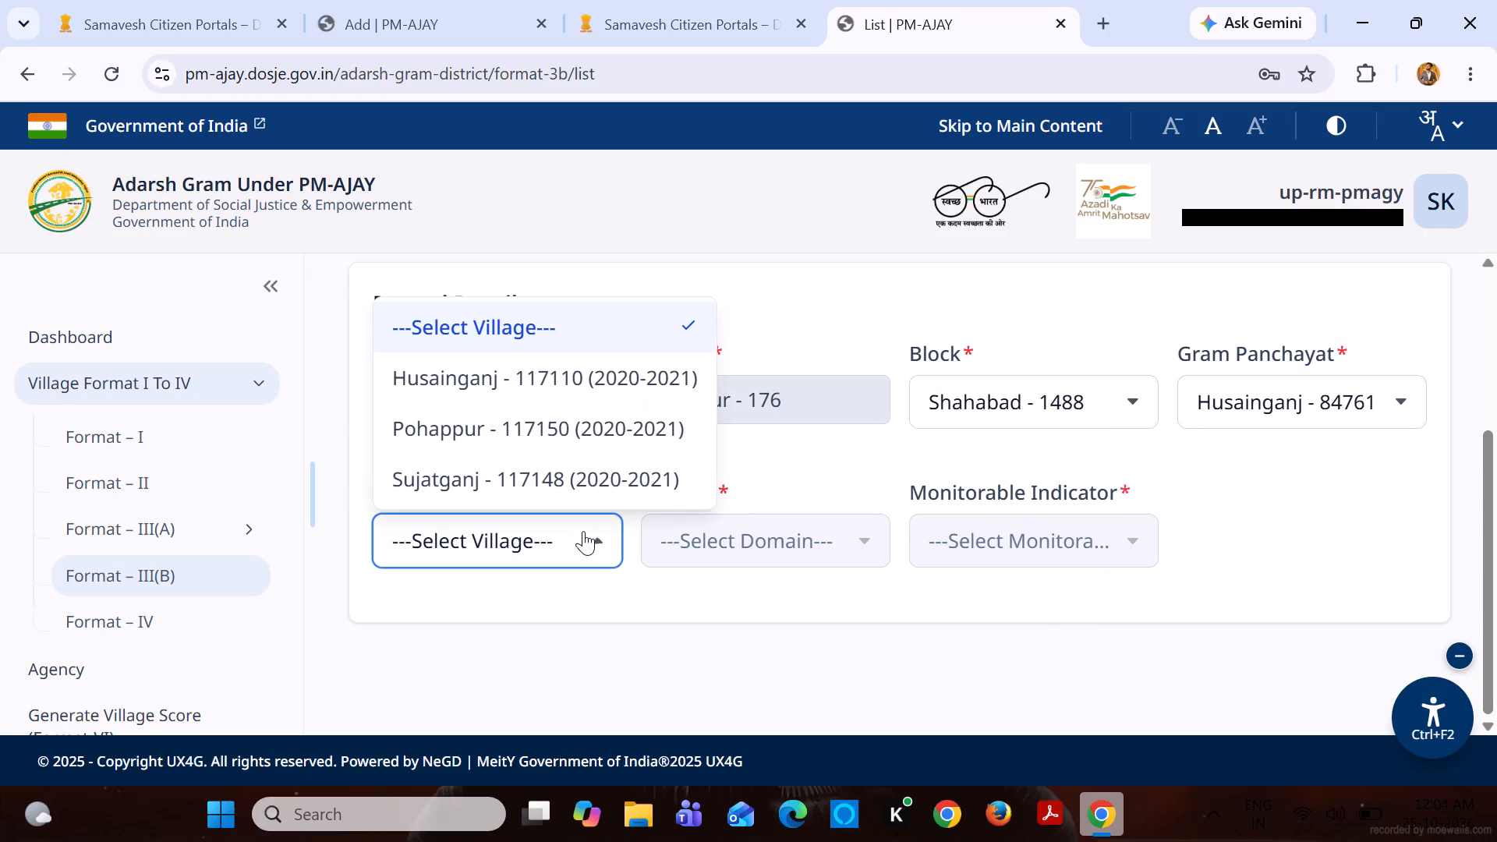
left_click(483, 476)
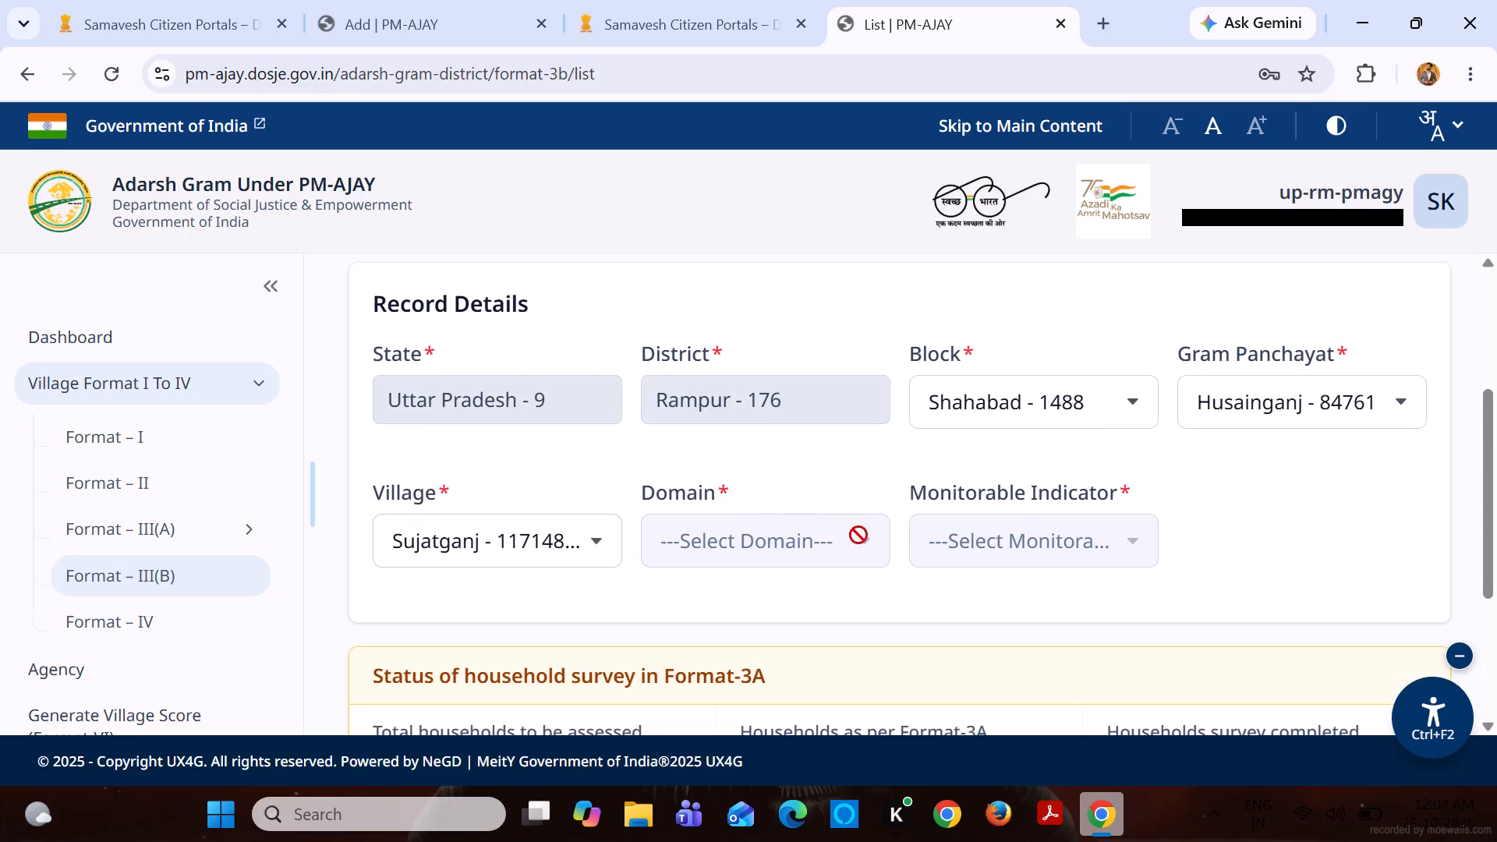
Examine the Format-3A household survey status for Sujatganj on the Format III(B) page.
scroll(858, 535, "down", 8)
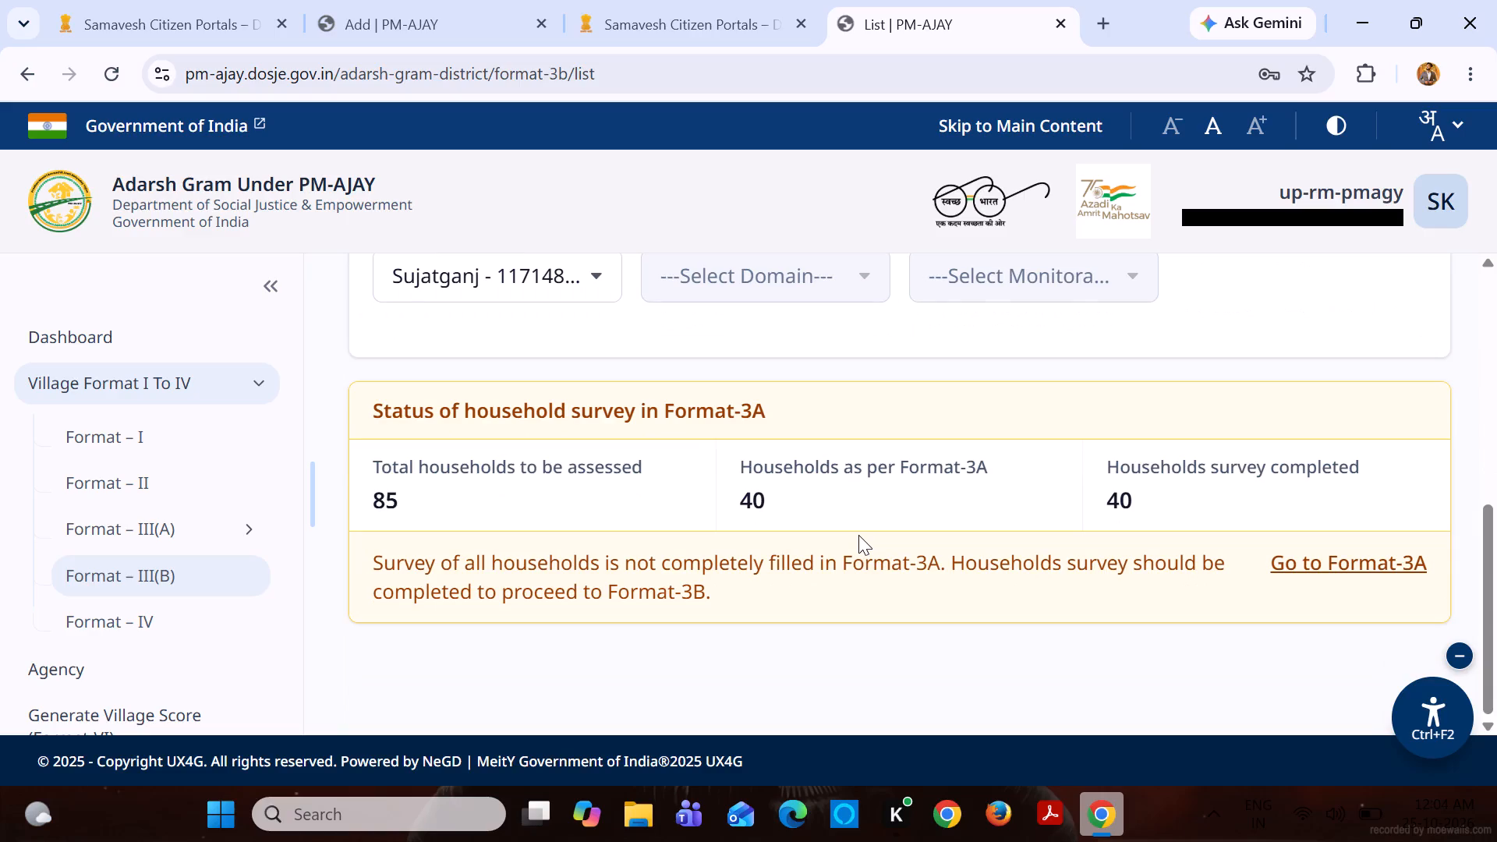
scroll(858, 535, "down", 3)
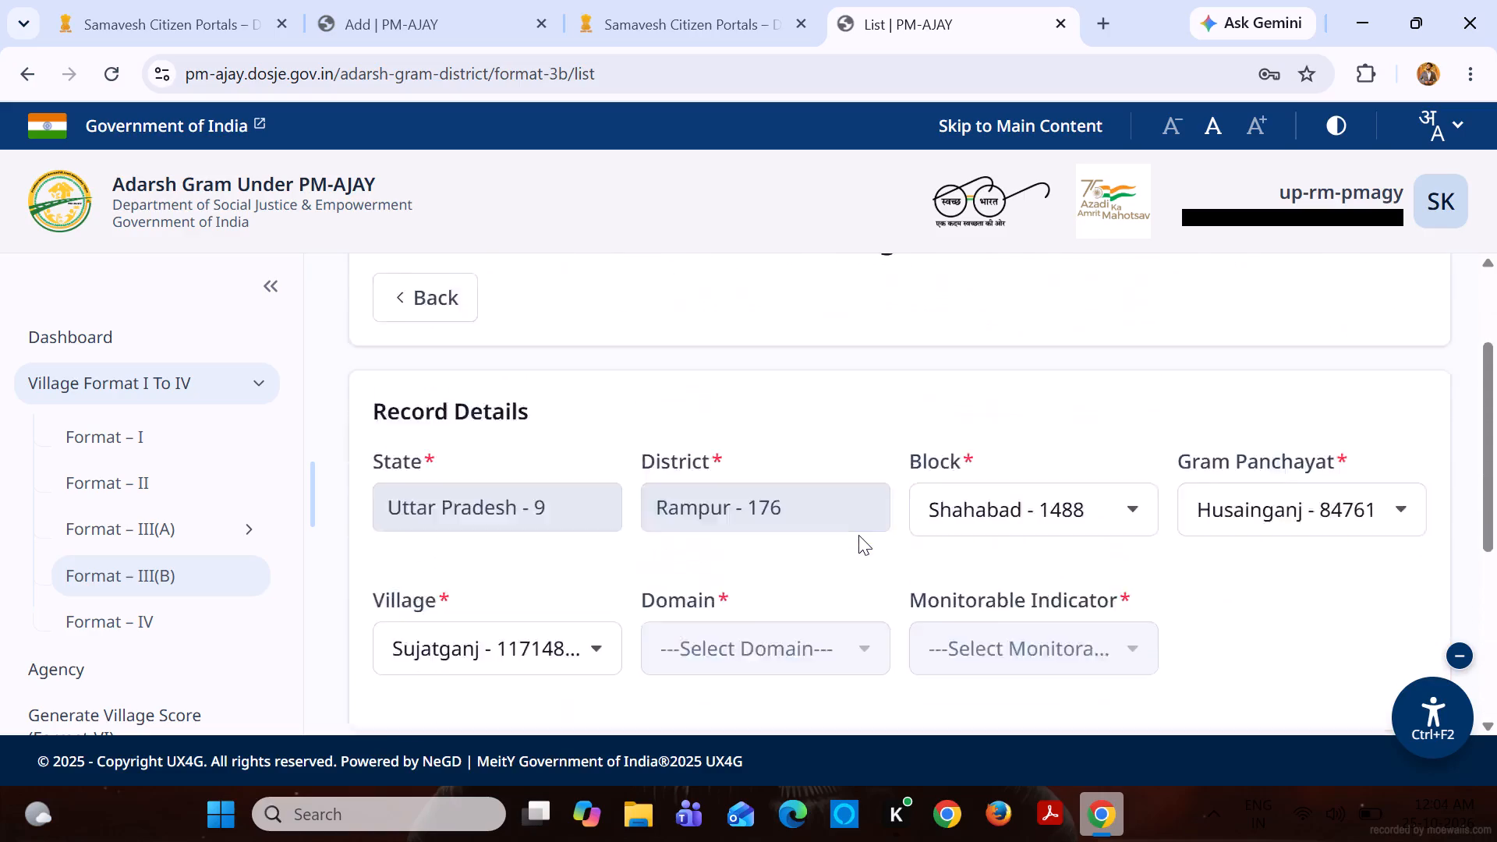
scroll(858, 535, "down", 8)
scroll(858, 535, "right", 1)
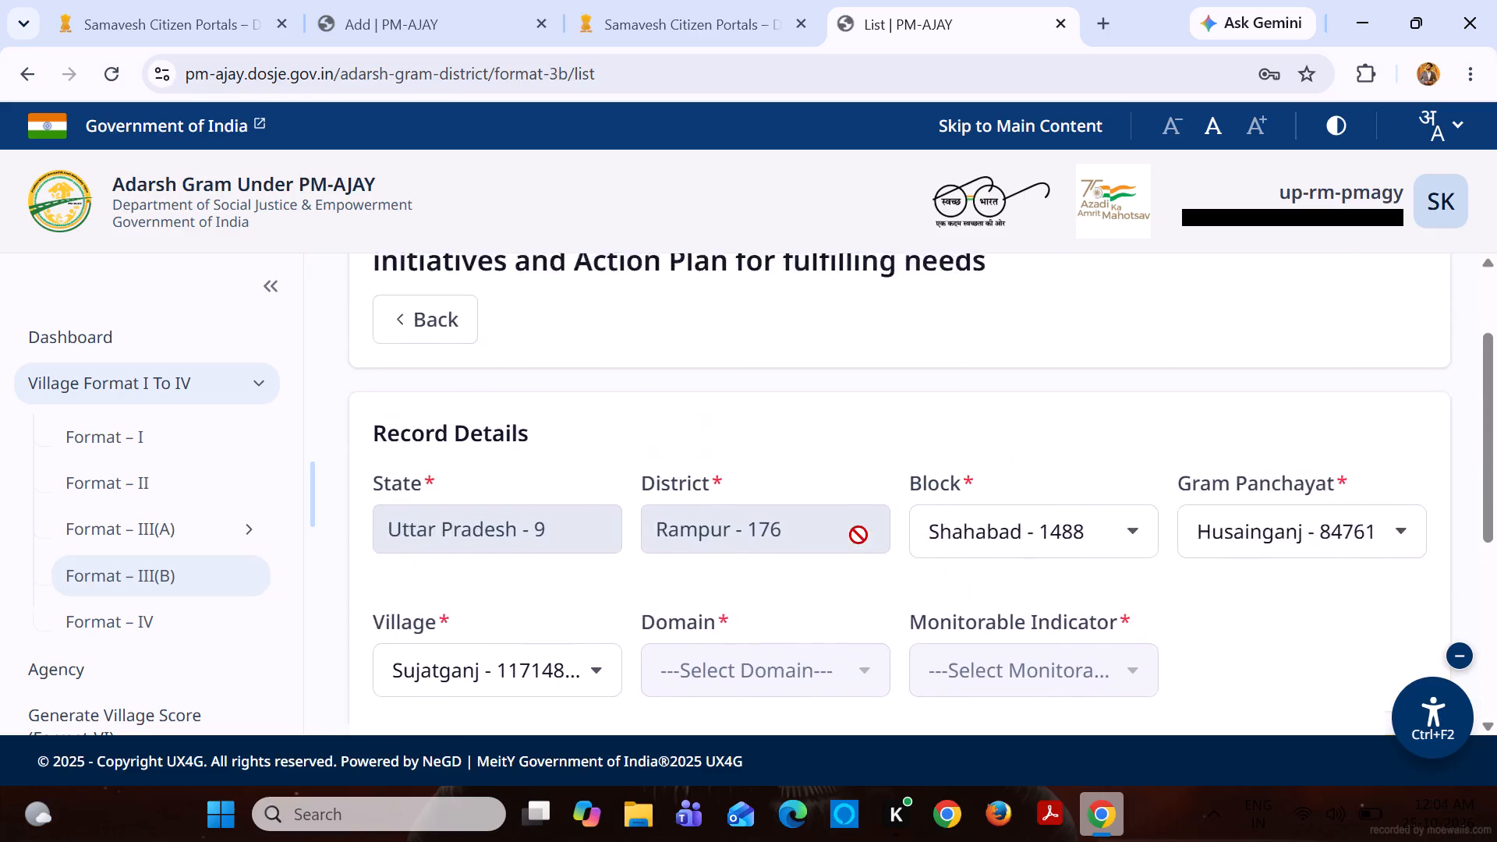
scroll(858, 535, "right", 1)
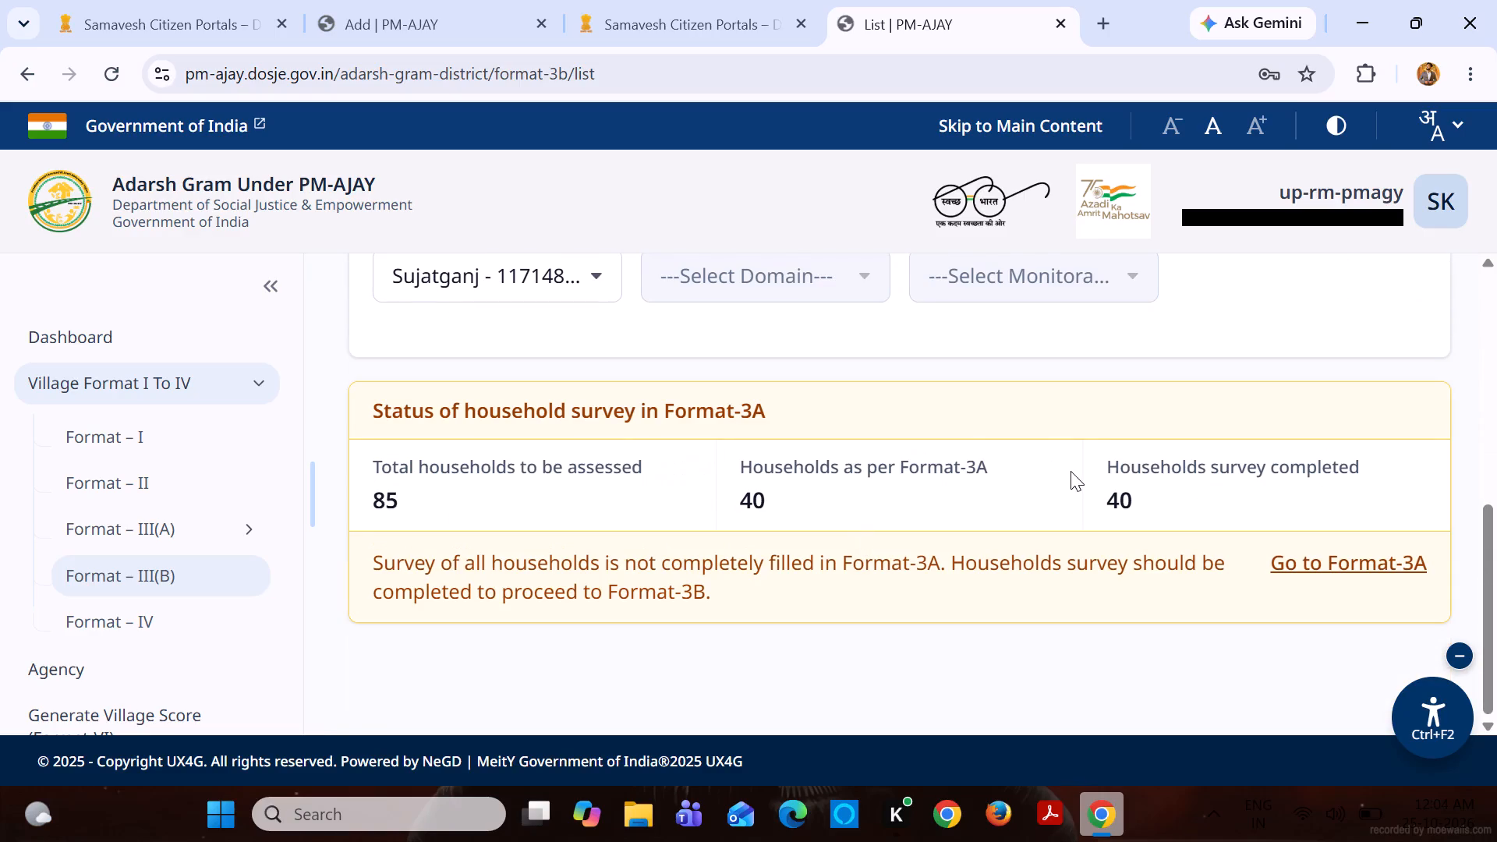
scroll(1071, 471, "up", 1)
scroll(1071, 471, "down", 1)
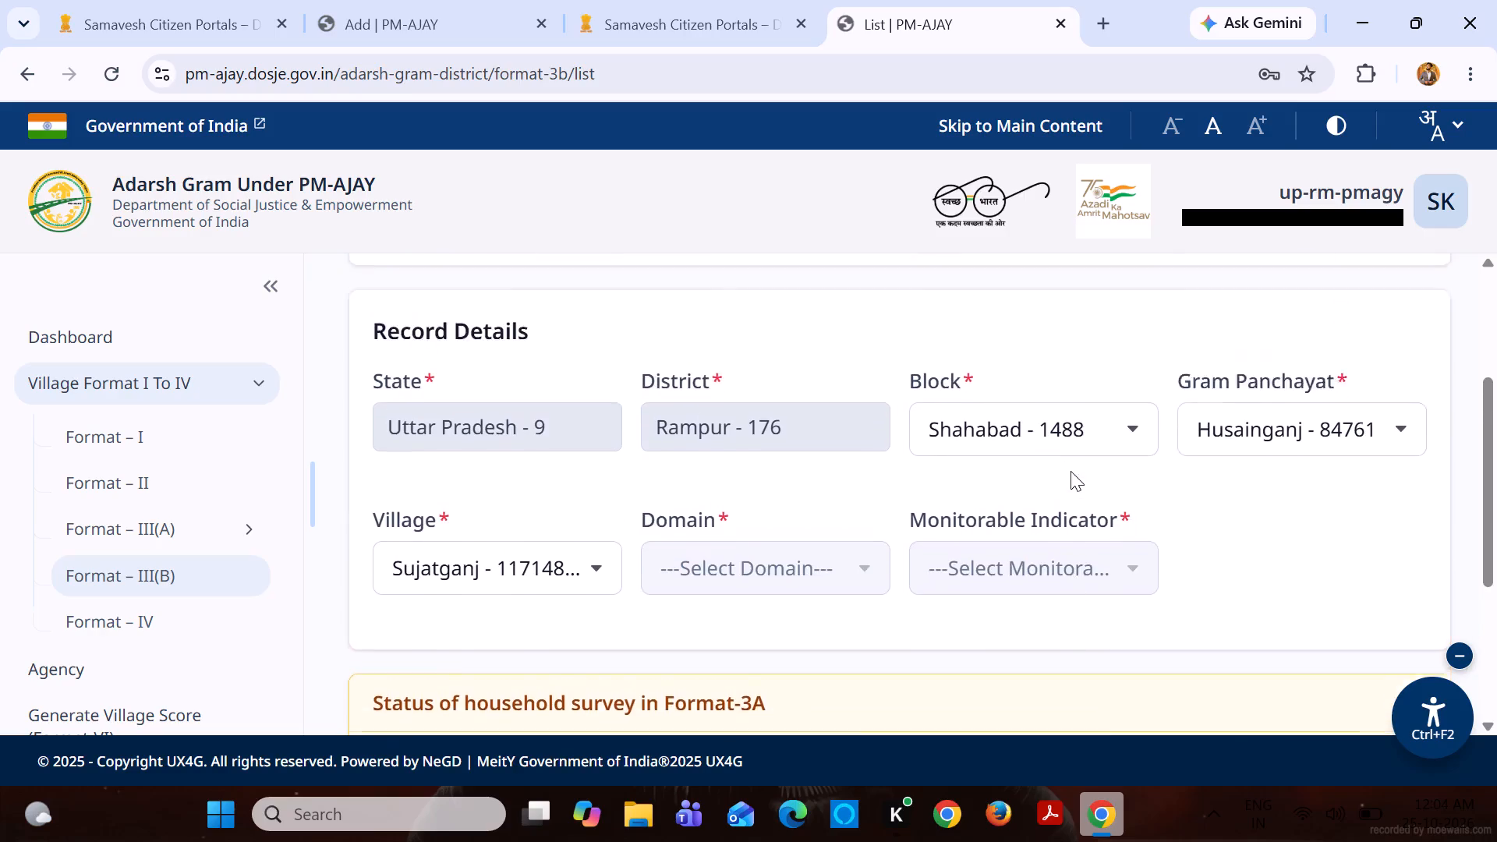
scroll(1071, 471, "down", 12)
scroll(1071, 471, "up", 1)
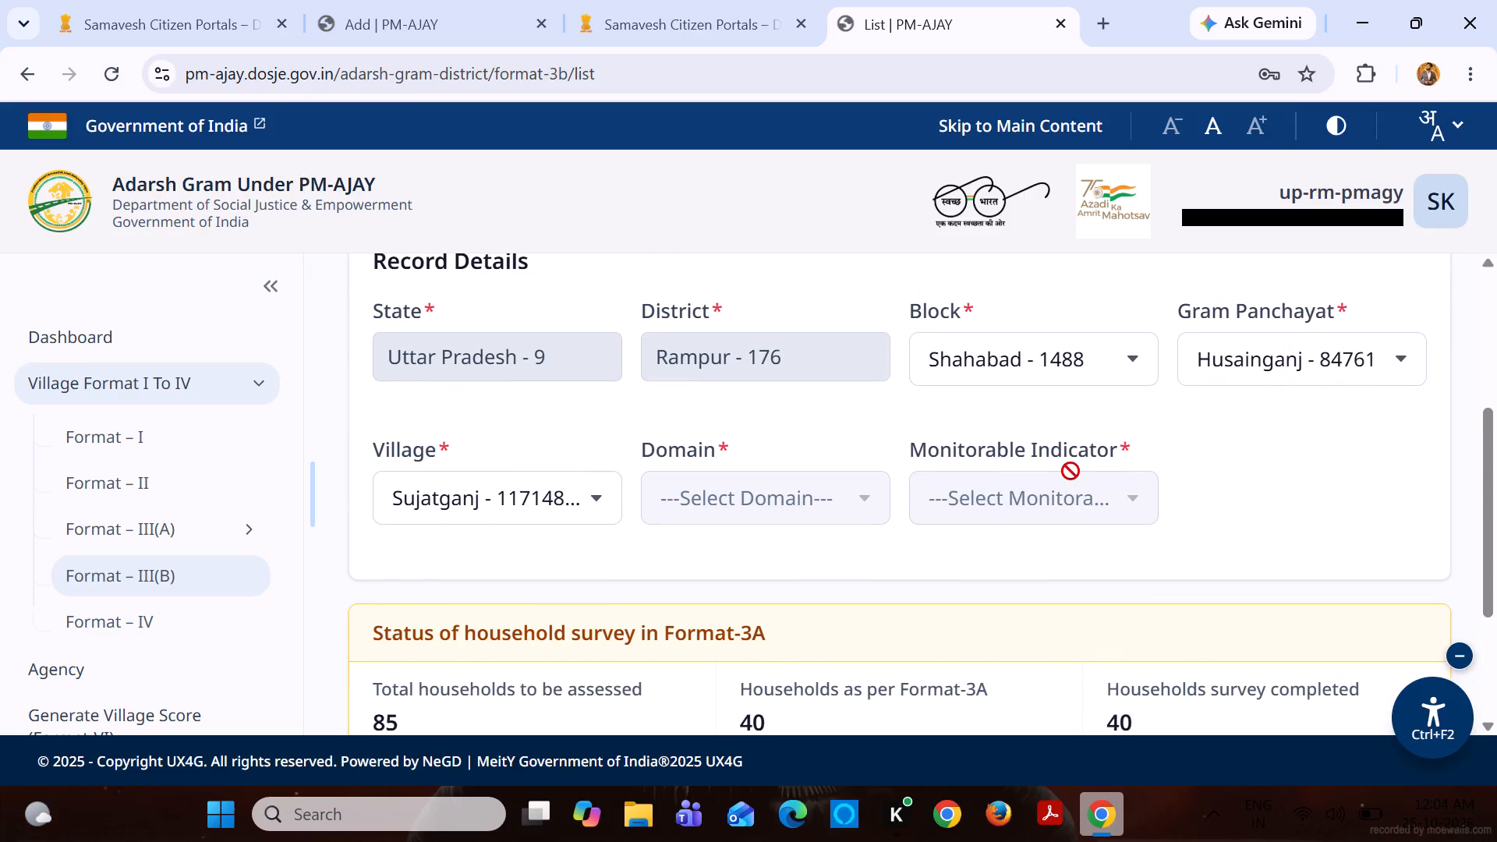
Open Manage Survey under Format III(A) and select block Shahabad, gram panchayat Husainganj and village Sujatganj.
left_click(509, 0)
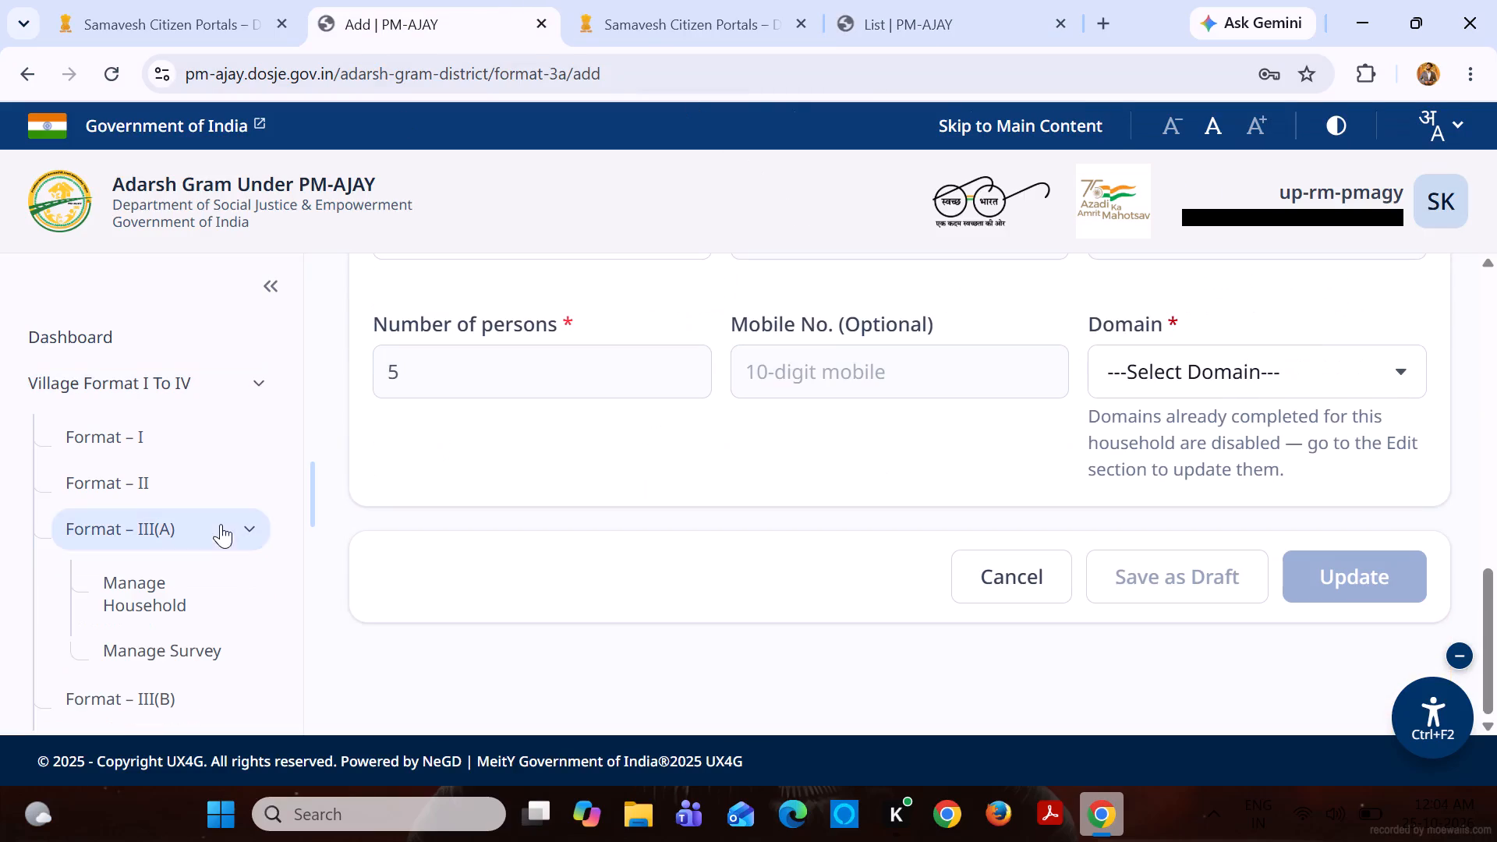
left_click(172, 638)
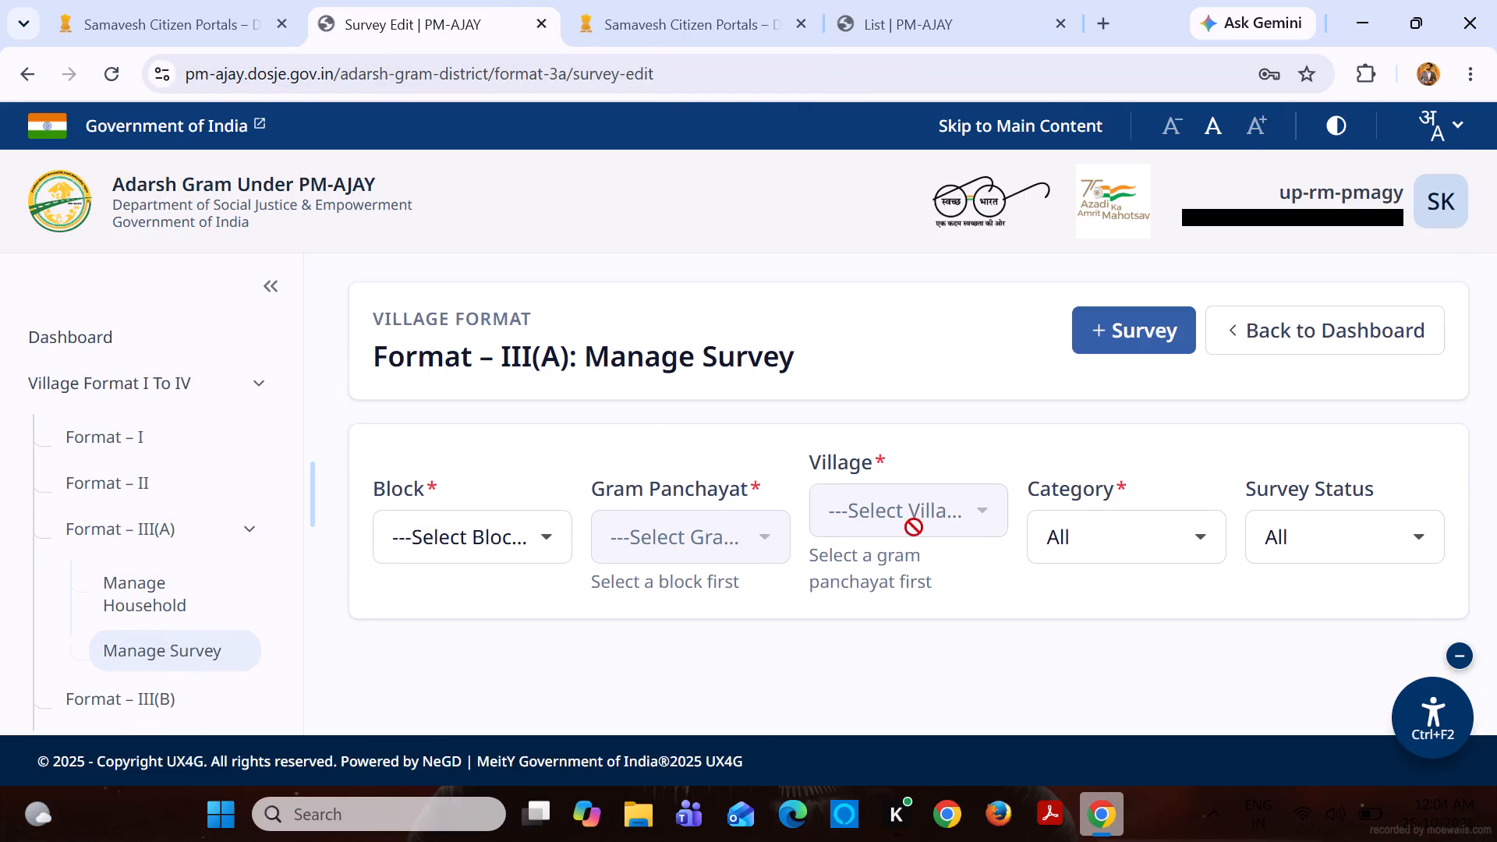
left_click(528, 540)
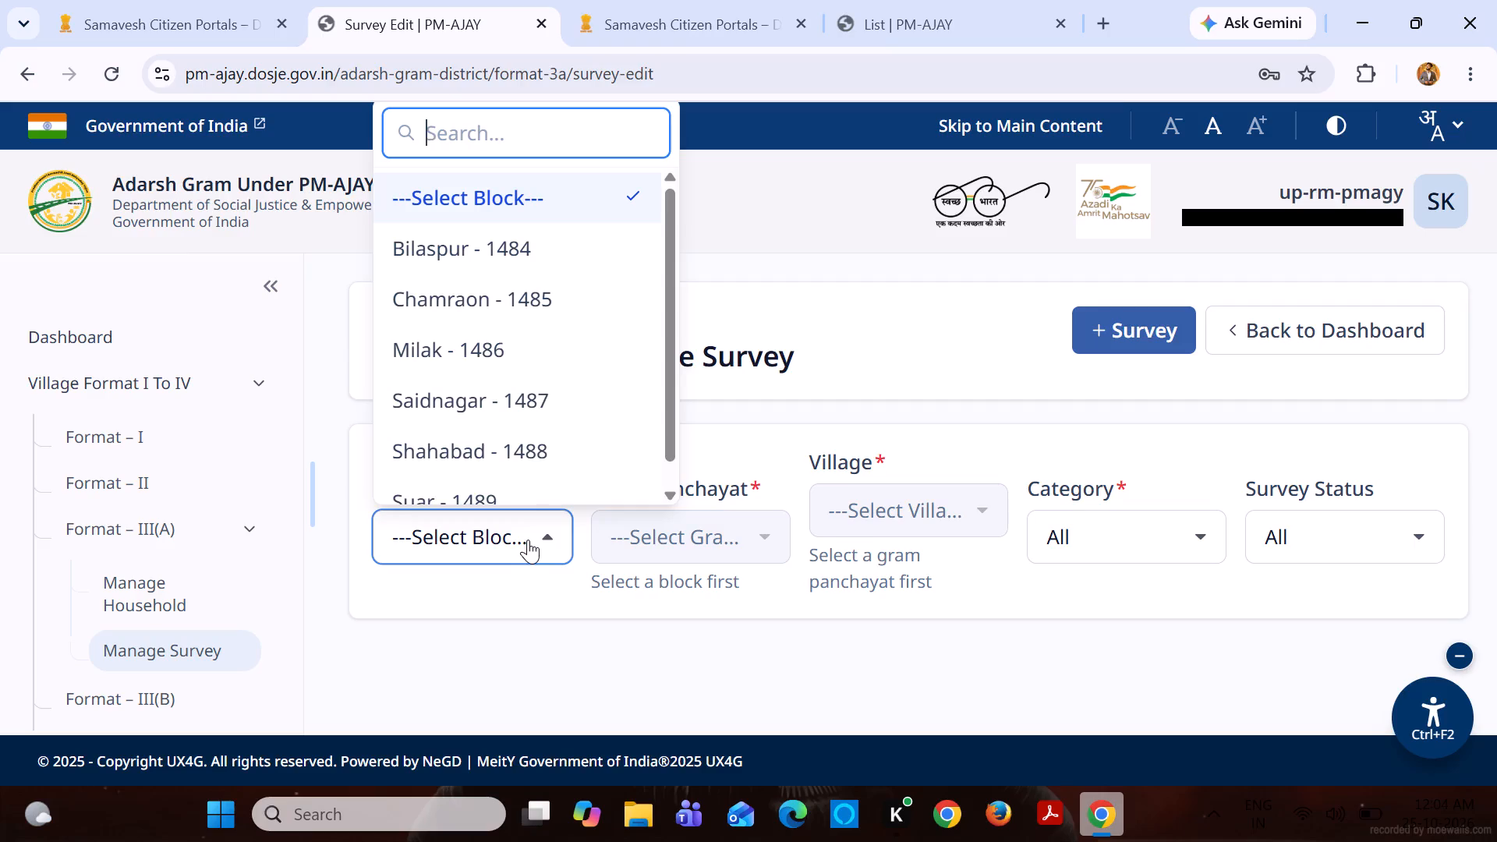
left_click(519, 426)
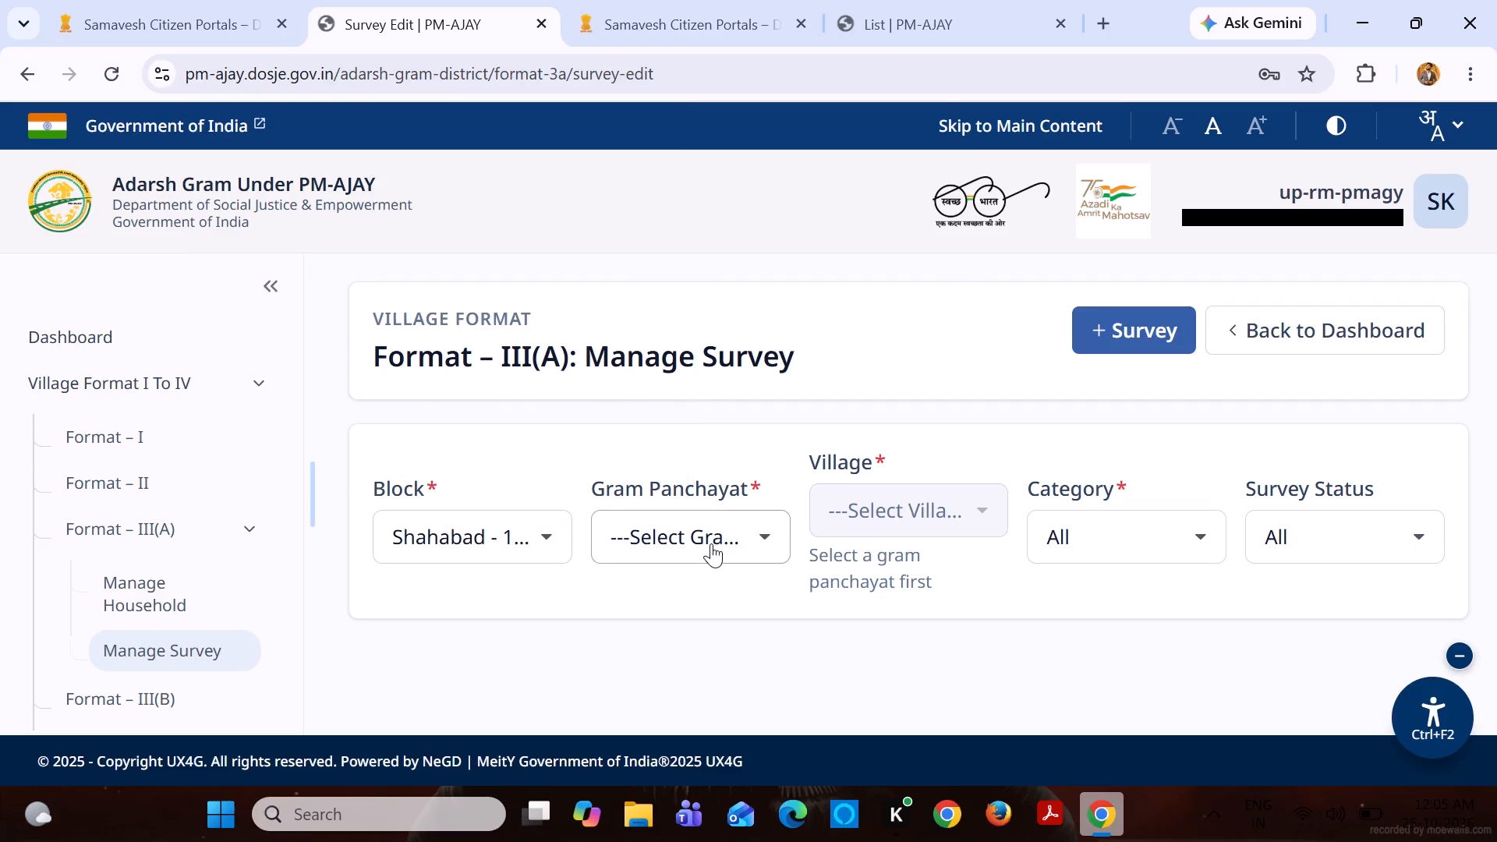
left_click(711, 543)
type("hu")
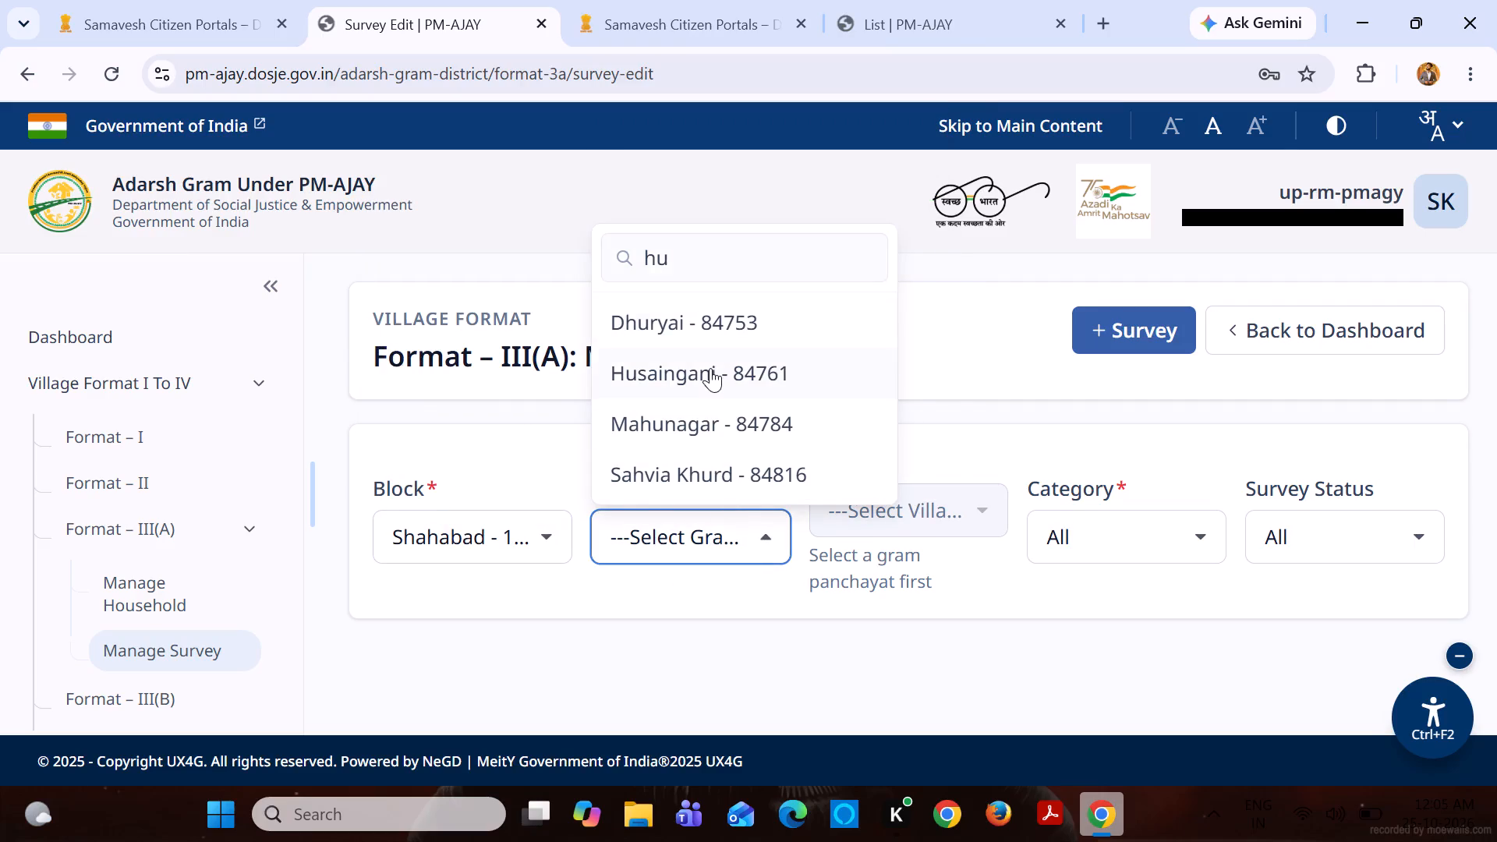
left_click(710, 368)
left_click(897, 495)
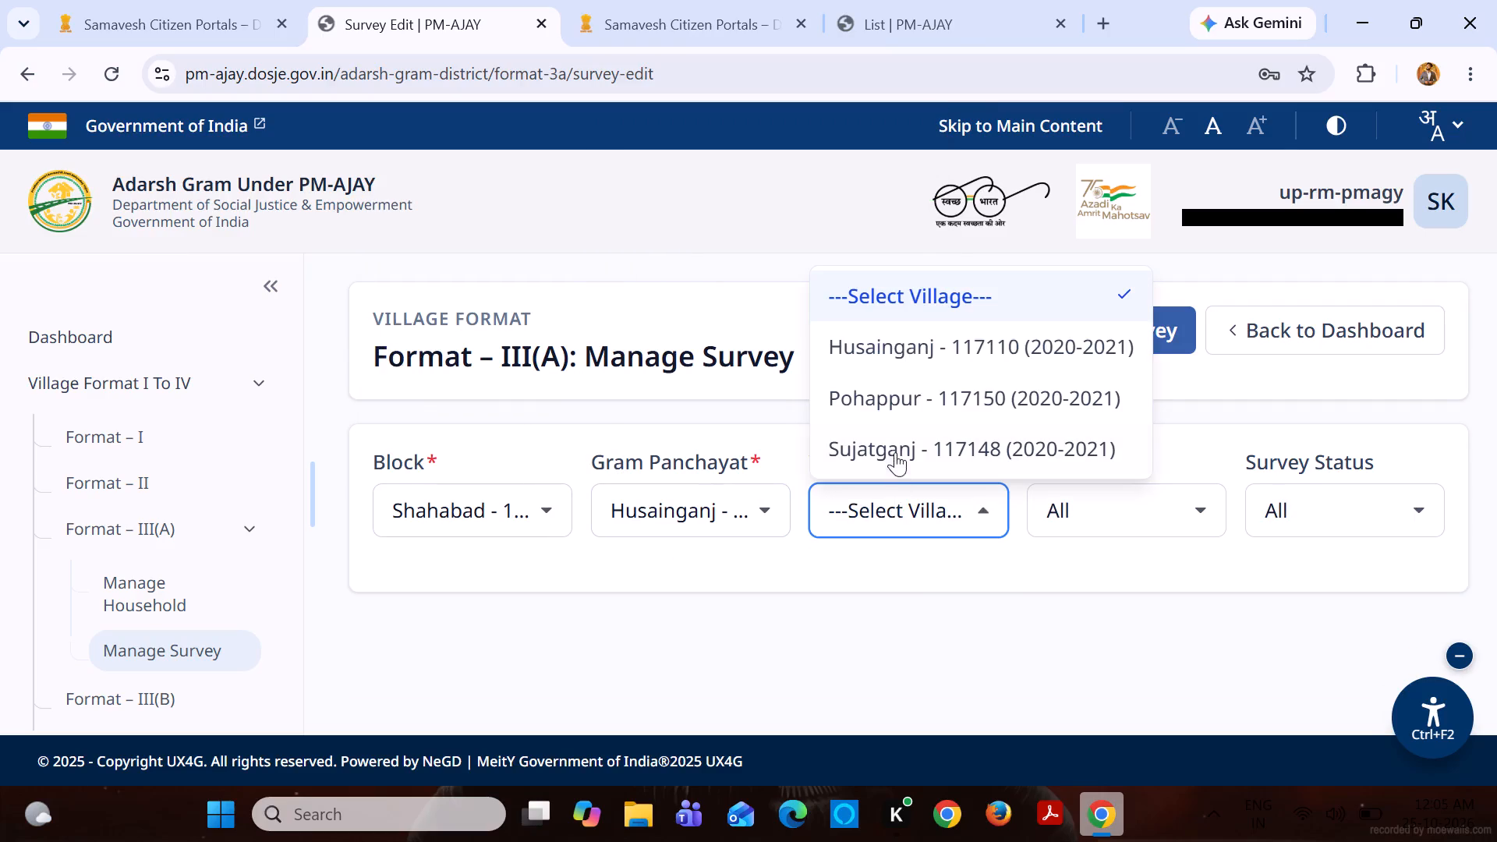
left_click(895, 448)
Review Sujatganj's survey completion summary and household list in Manage Survey.
scroll(1027, 532, "down", 1)
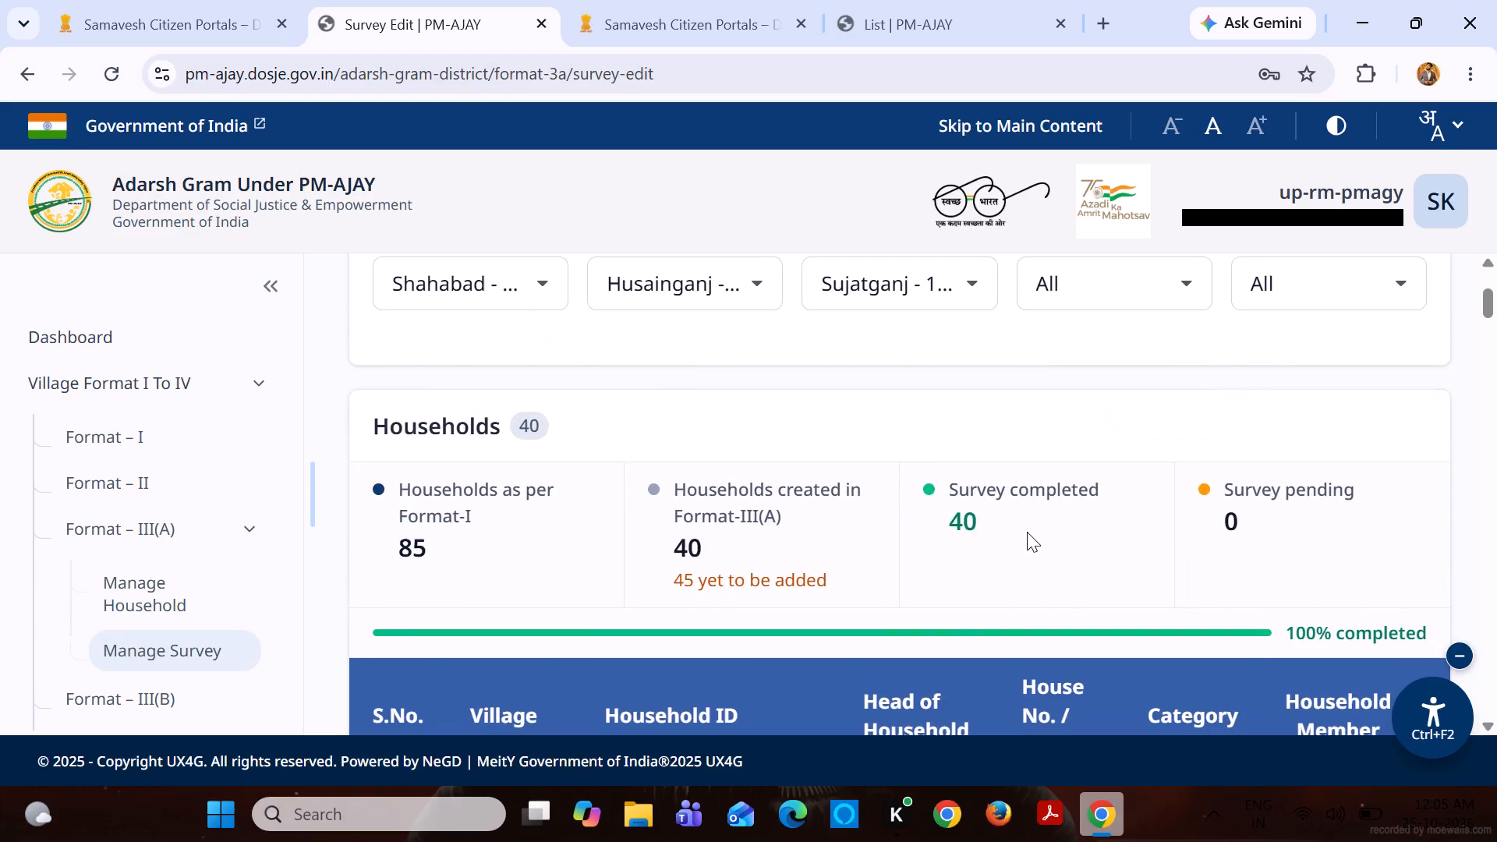
scroll(1027, 532, "down", 1)
scroll(1027, 532, "left", 2)
scroll(1027, 532, "down", 2)
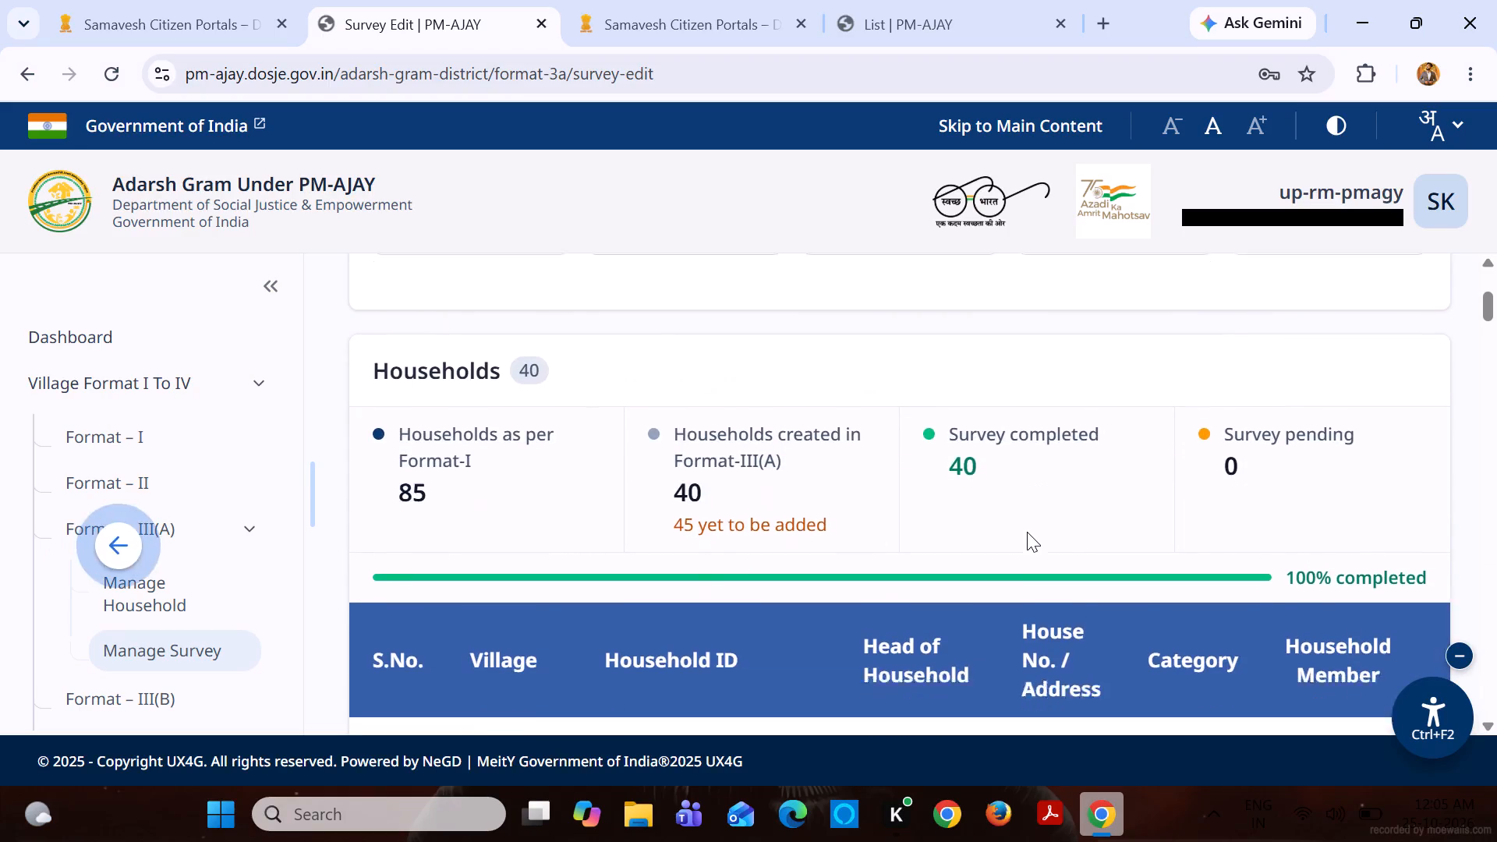
scroll(1027, 532, "down", 2)
scroll(1027, 532, "down", 20)
scroll(1027, 532, "down", 11)
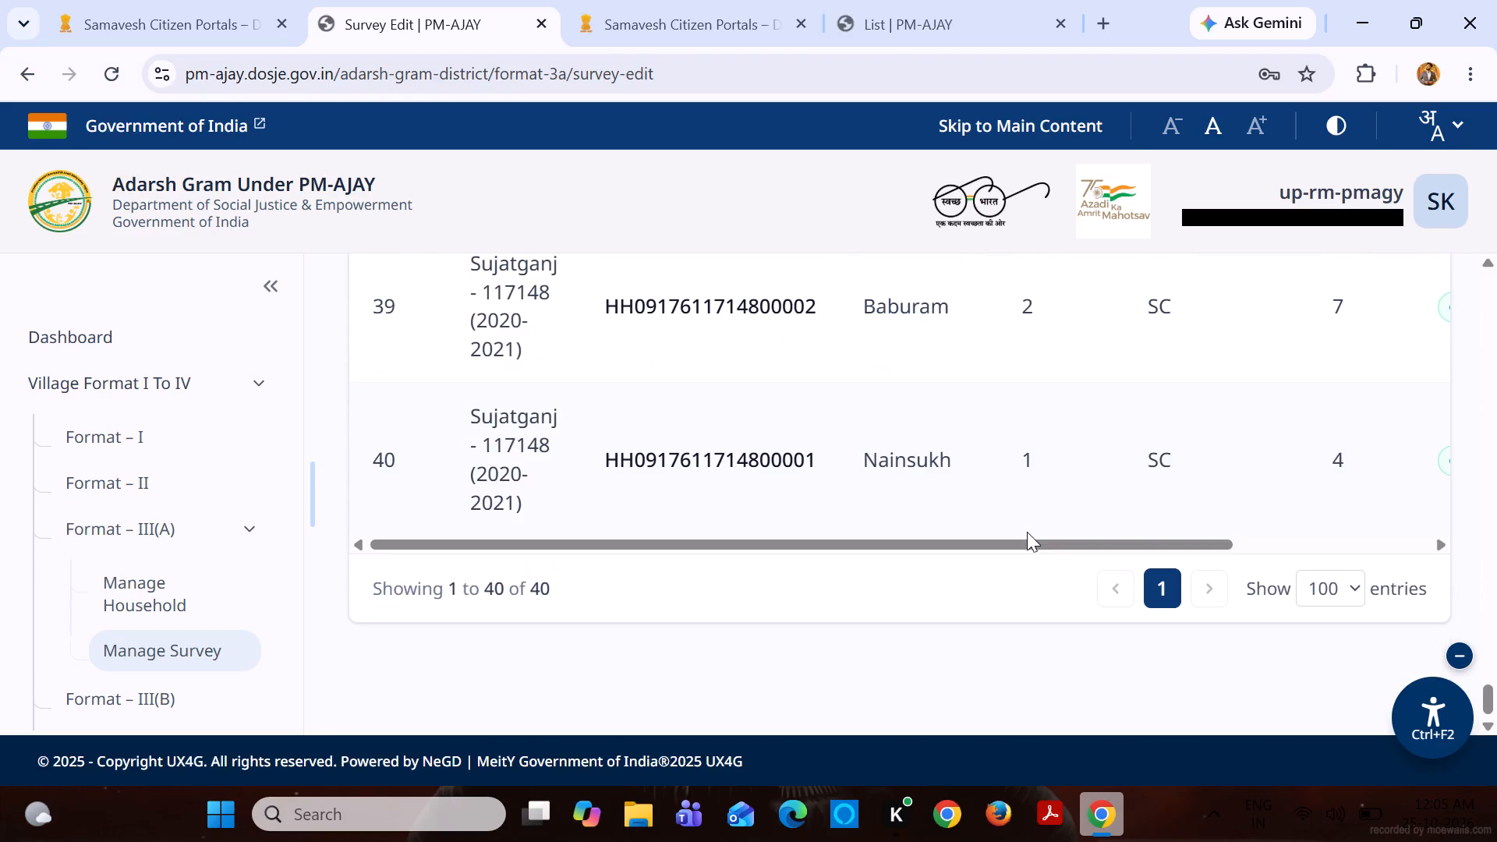
scroll(1027, 532, "up", 14)
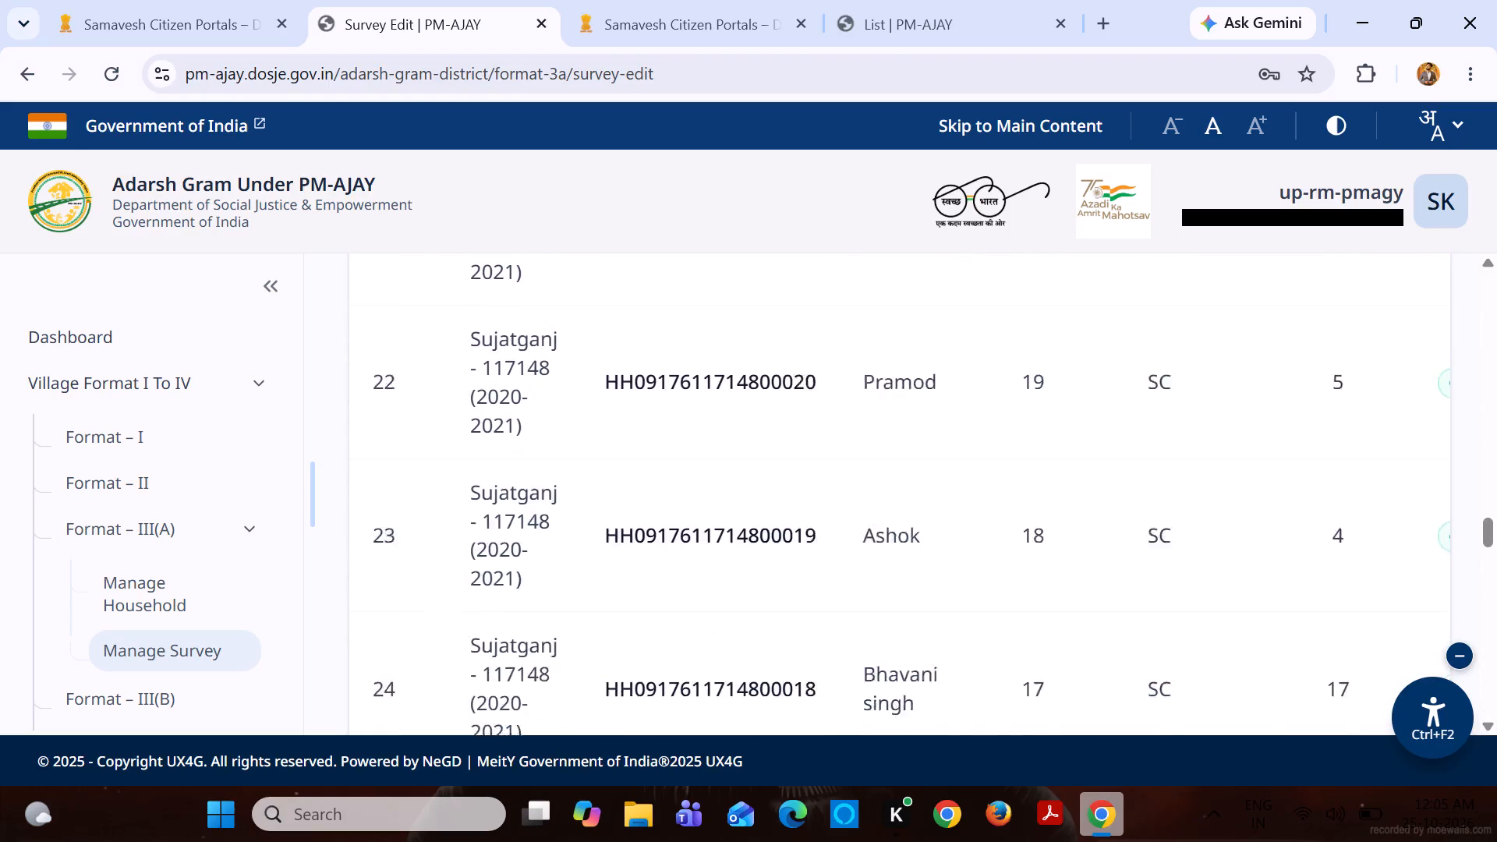
scroll(1027, 532, "up", 18)
Return to the Format III(B) page and recheck Sujatganj's Format-3A household survey status against its requirements.
left_click(925, 0)
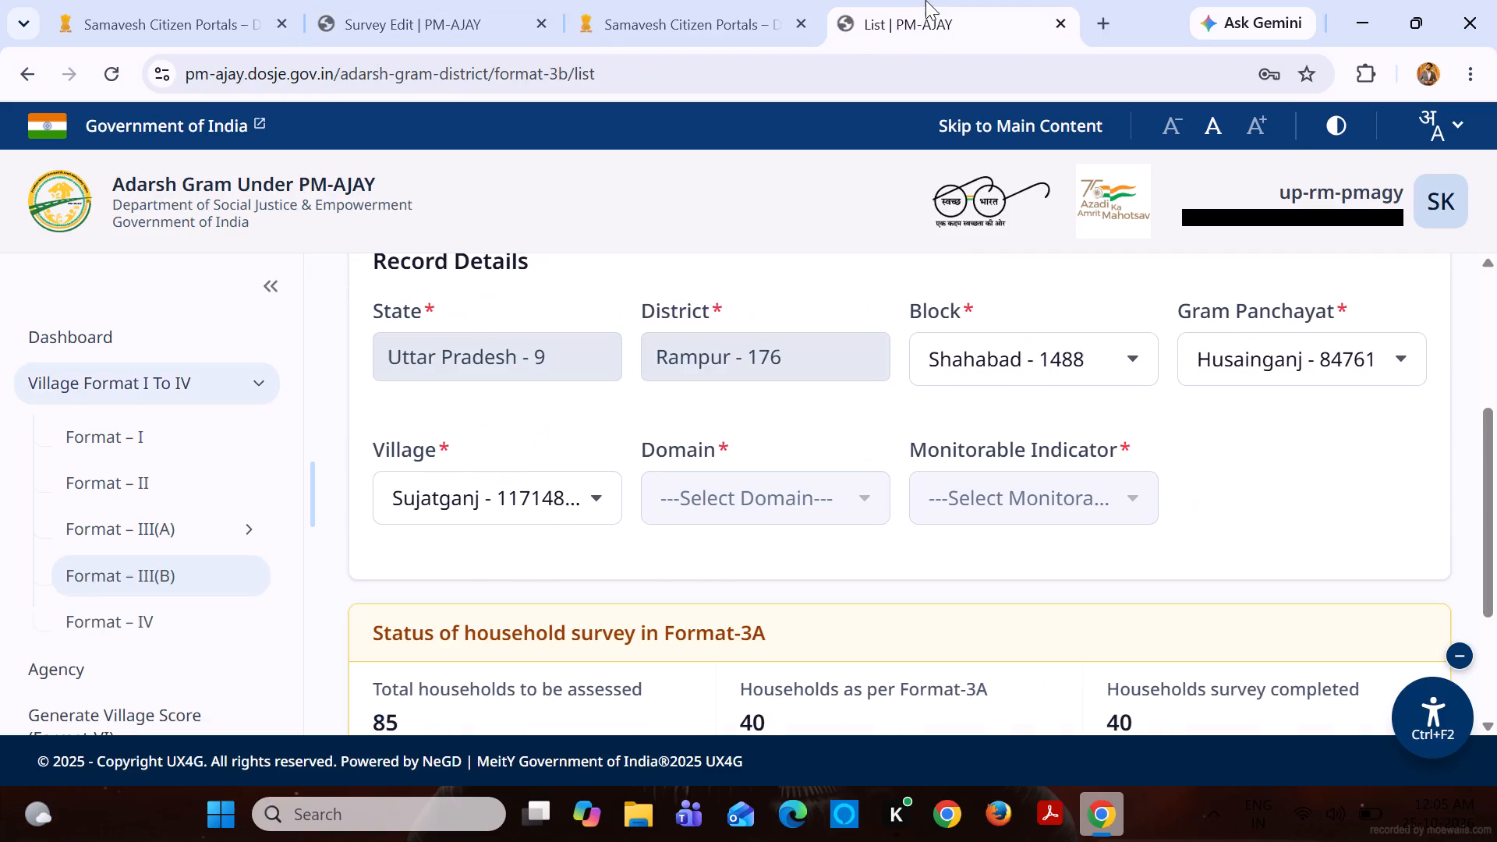
scroll(913, 476, "down", 7)
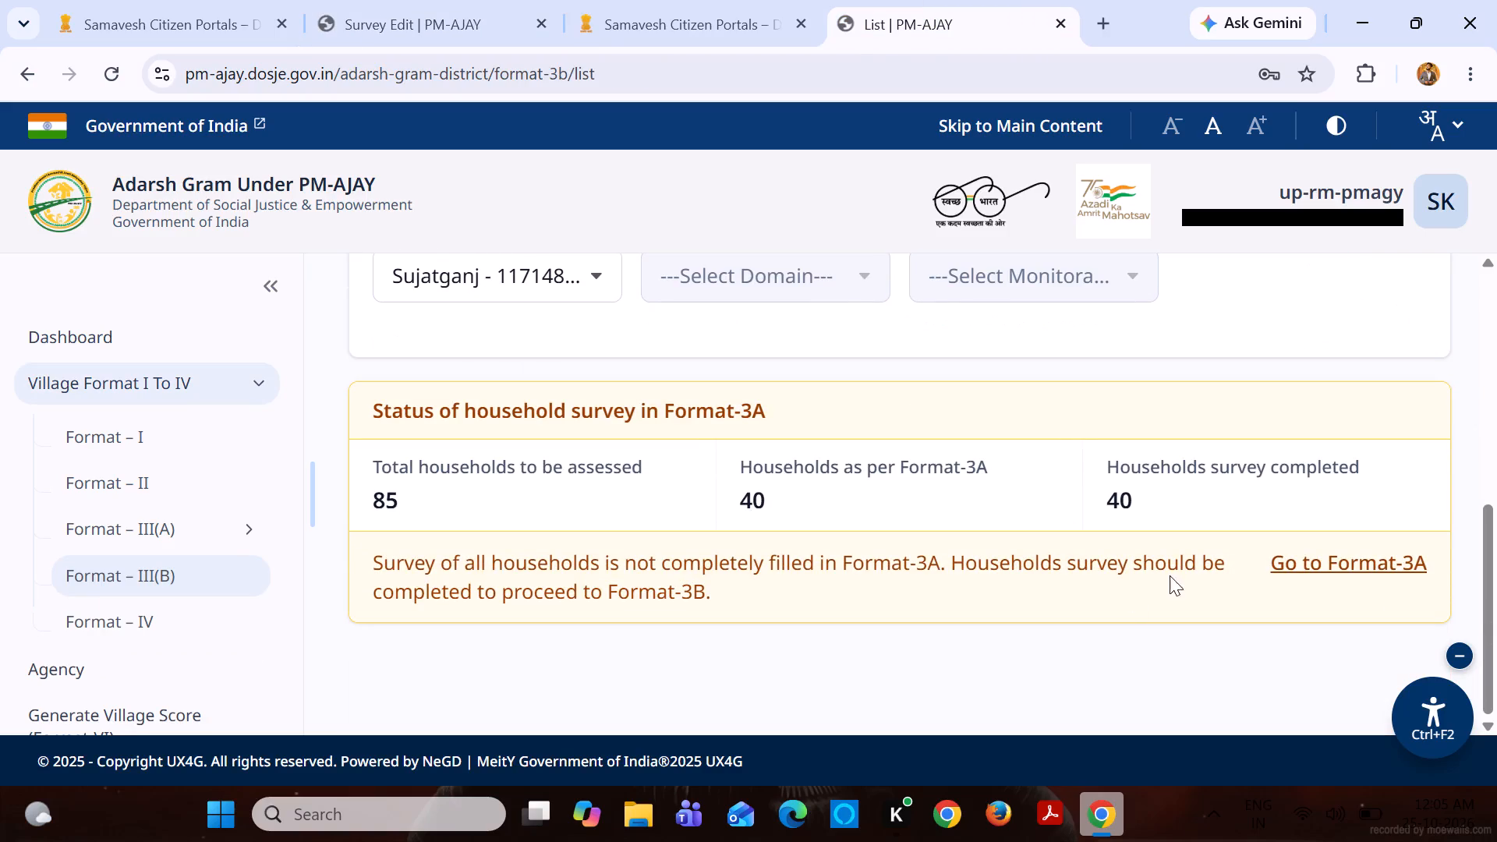
scroll(1166, 573, "up", 7)
scroll(1166, 573, "down", 13)
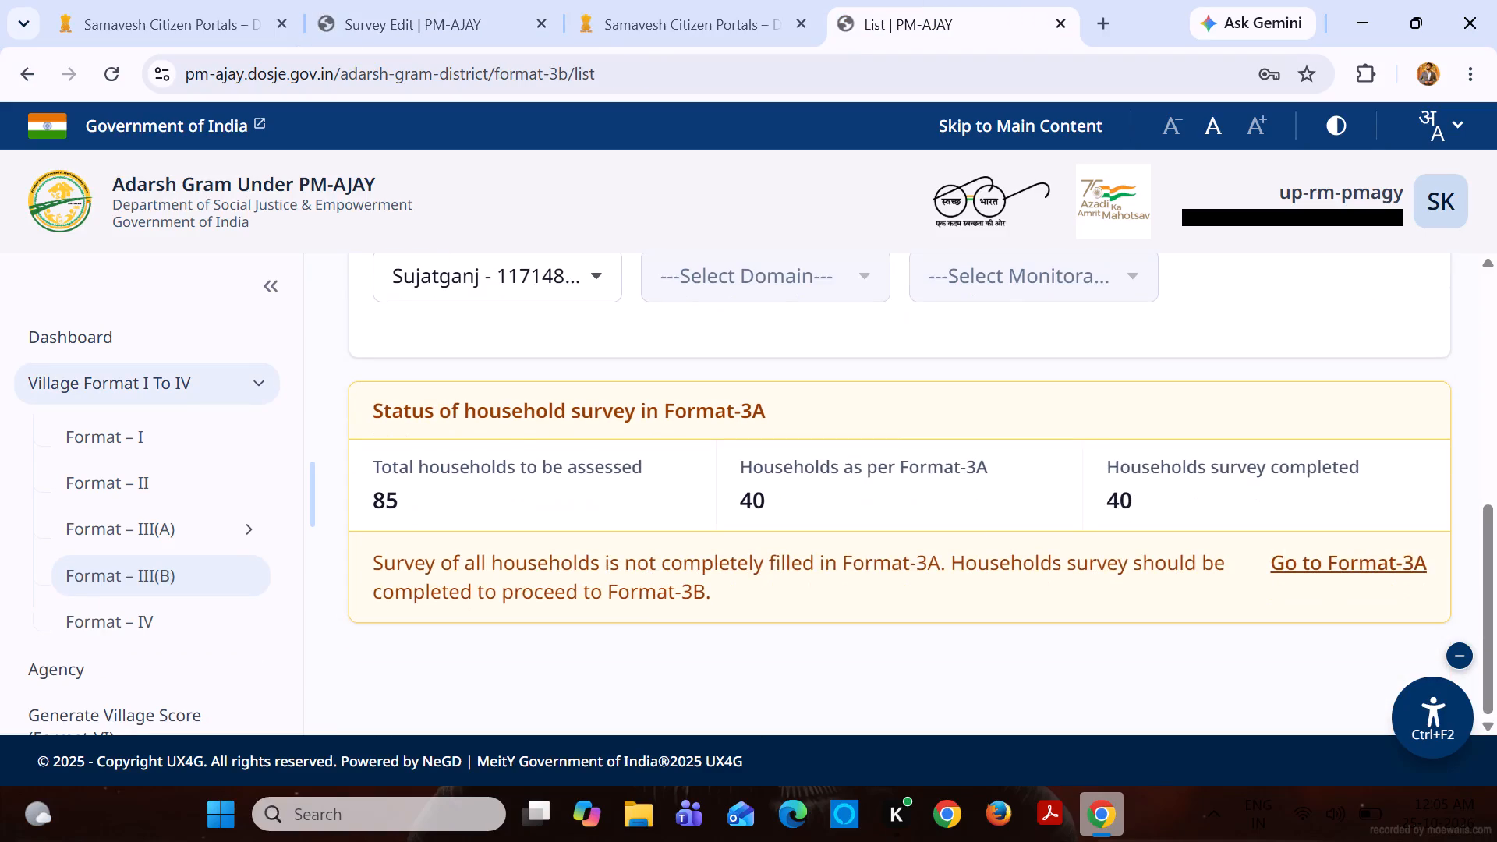
scroll(1166, 573, "up", 1)
scroll(1166, 573, "down", 16)
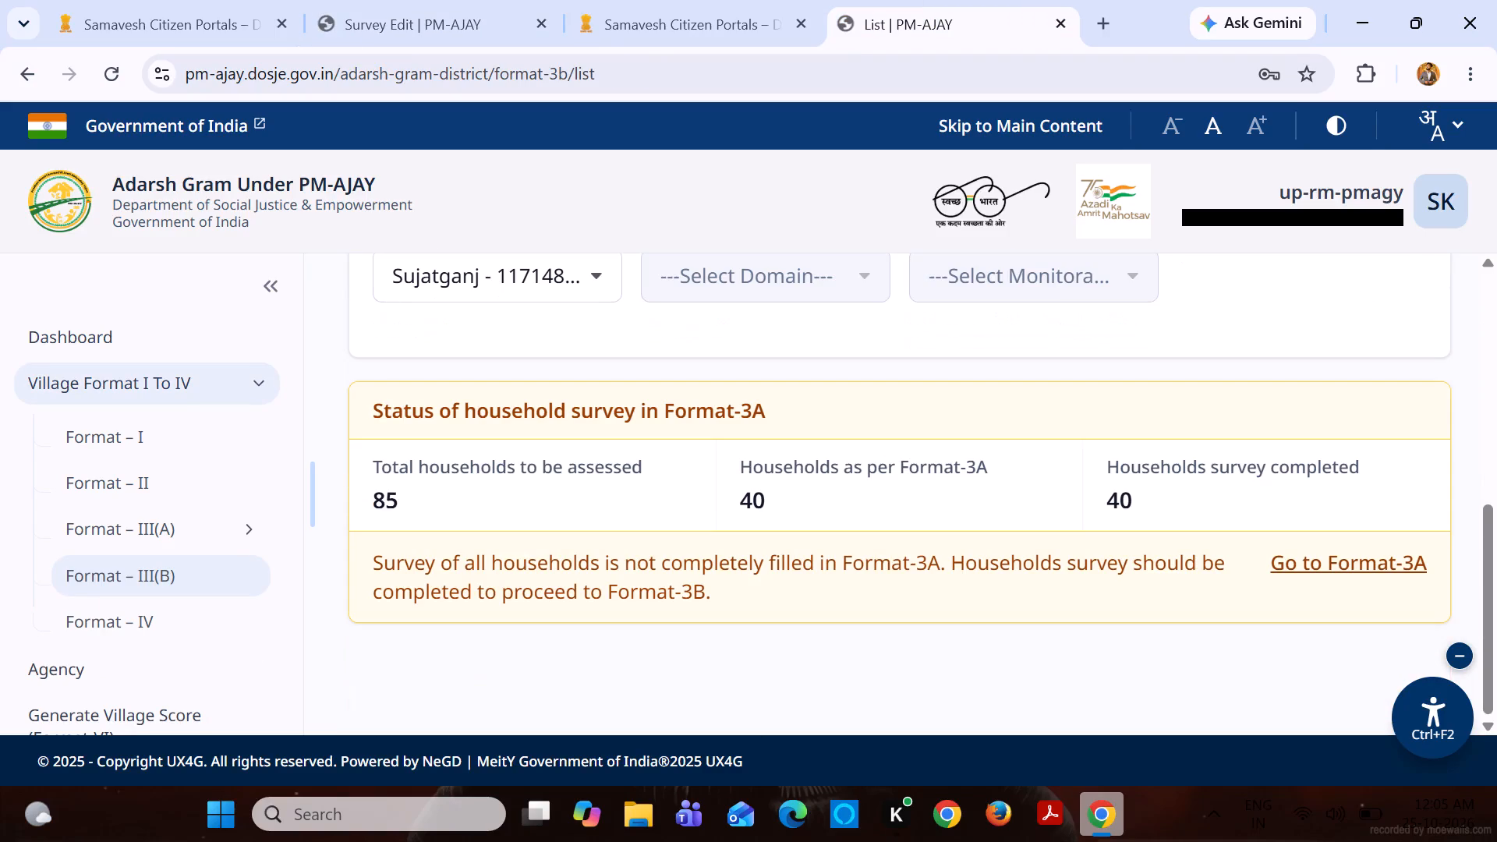
scroll(1166, 573, "up", 1)
scroll(1166, 573, "down", 6)
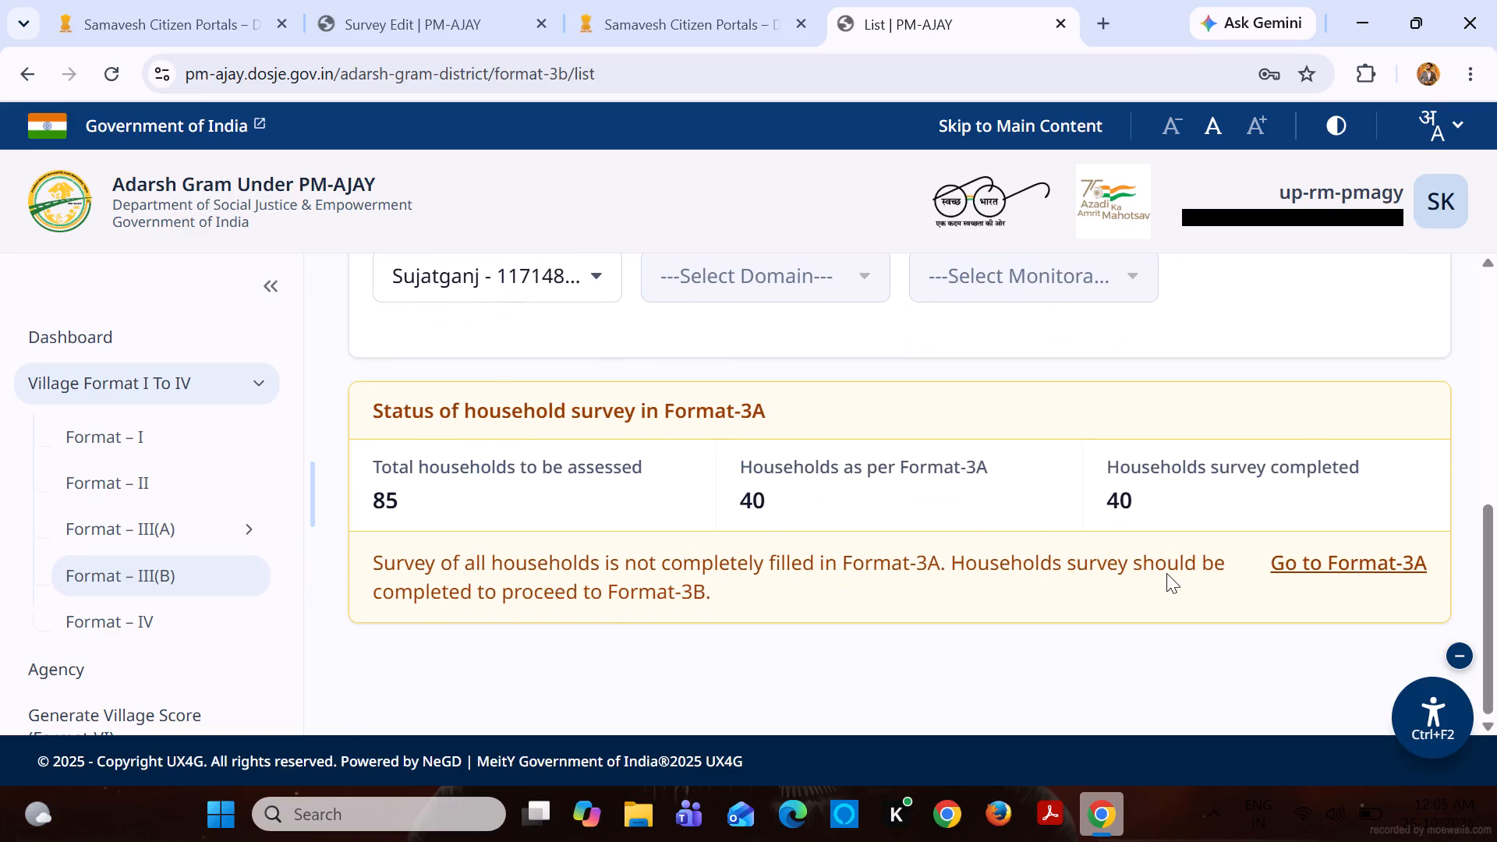
scroll(1166, 573, "up", 17)
scroll(1166, 573, "down", 1)
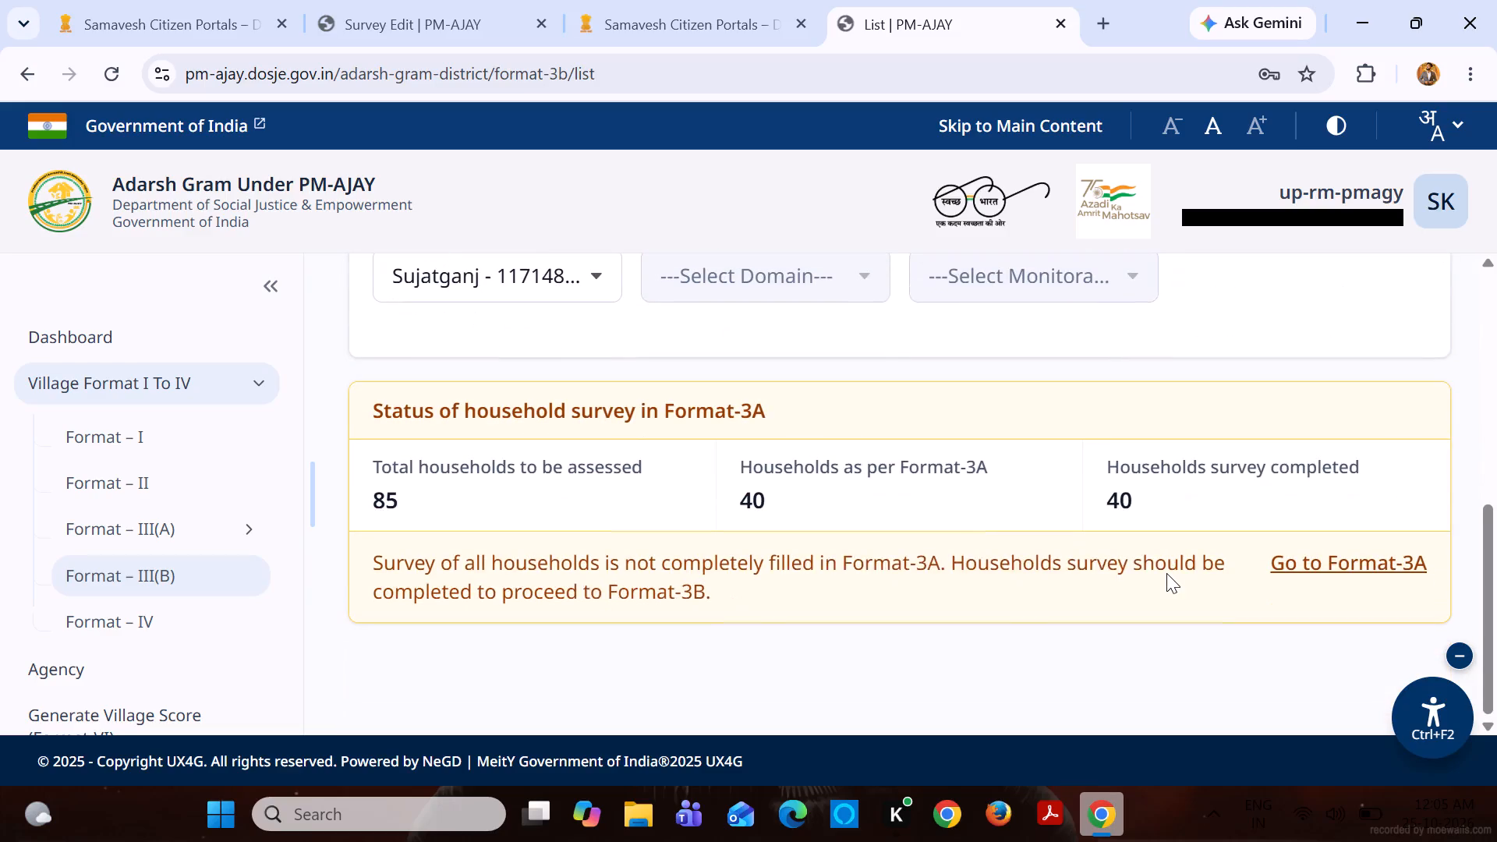
scroll(1166, 573, "down", 3)
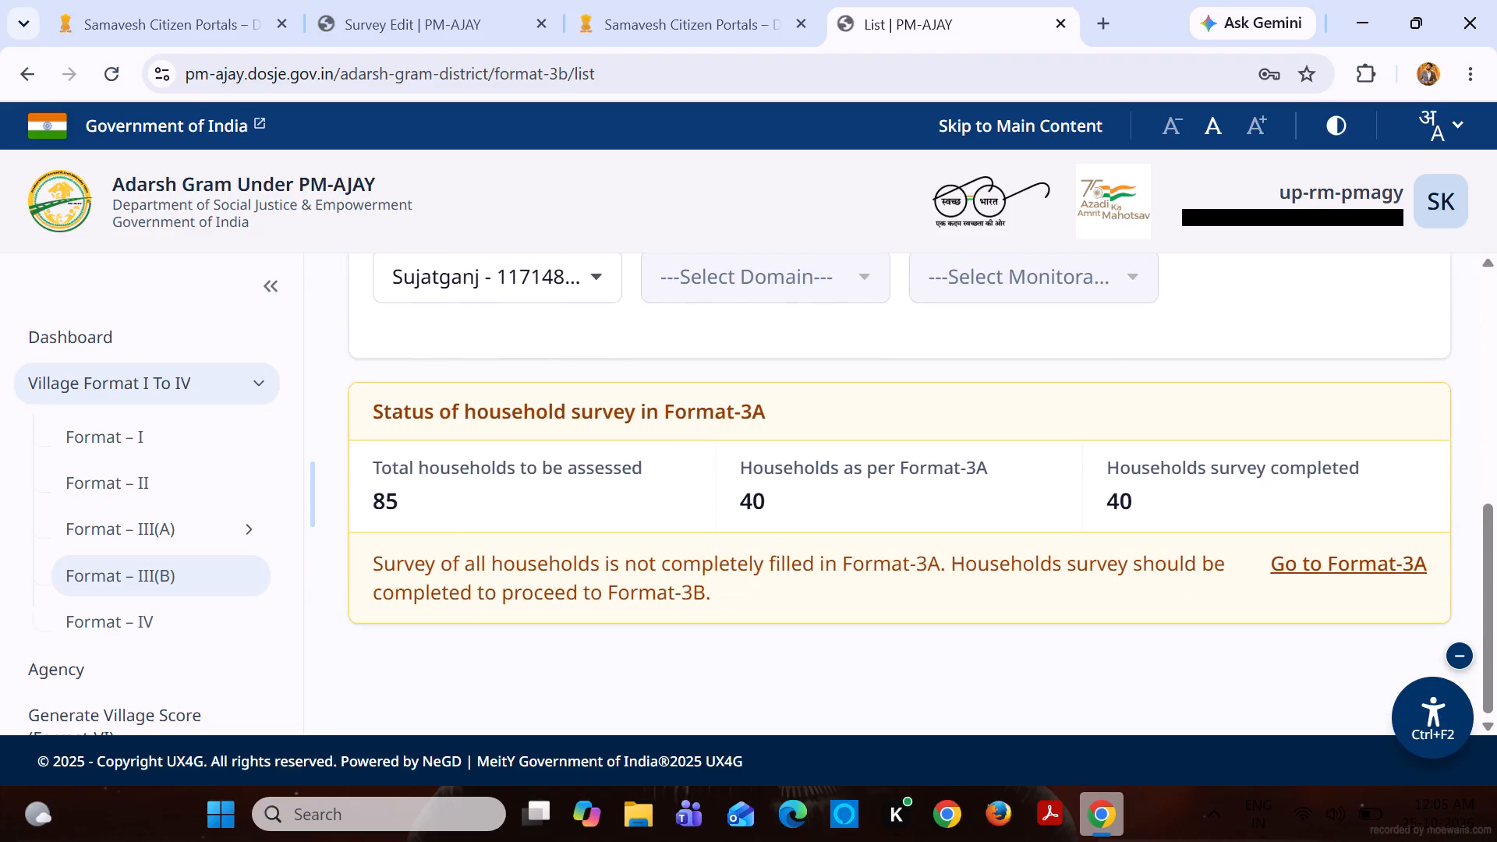
scroll(1166, 573, "down", 2)
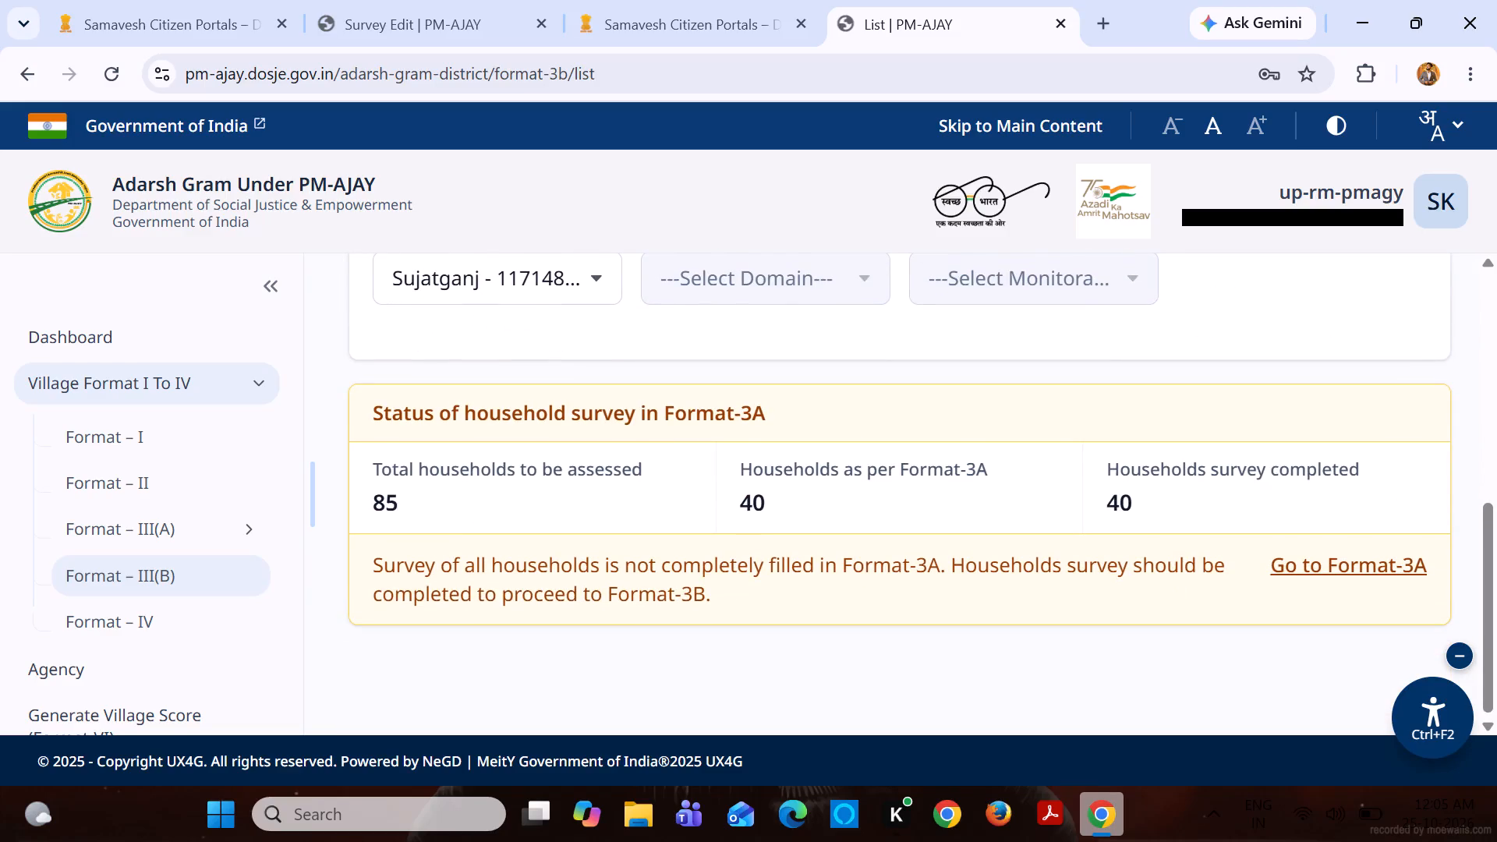
scroll(1166, 573, "down", 1)
scroll(1166, 573, "up", 14)
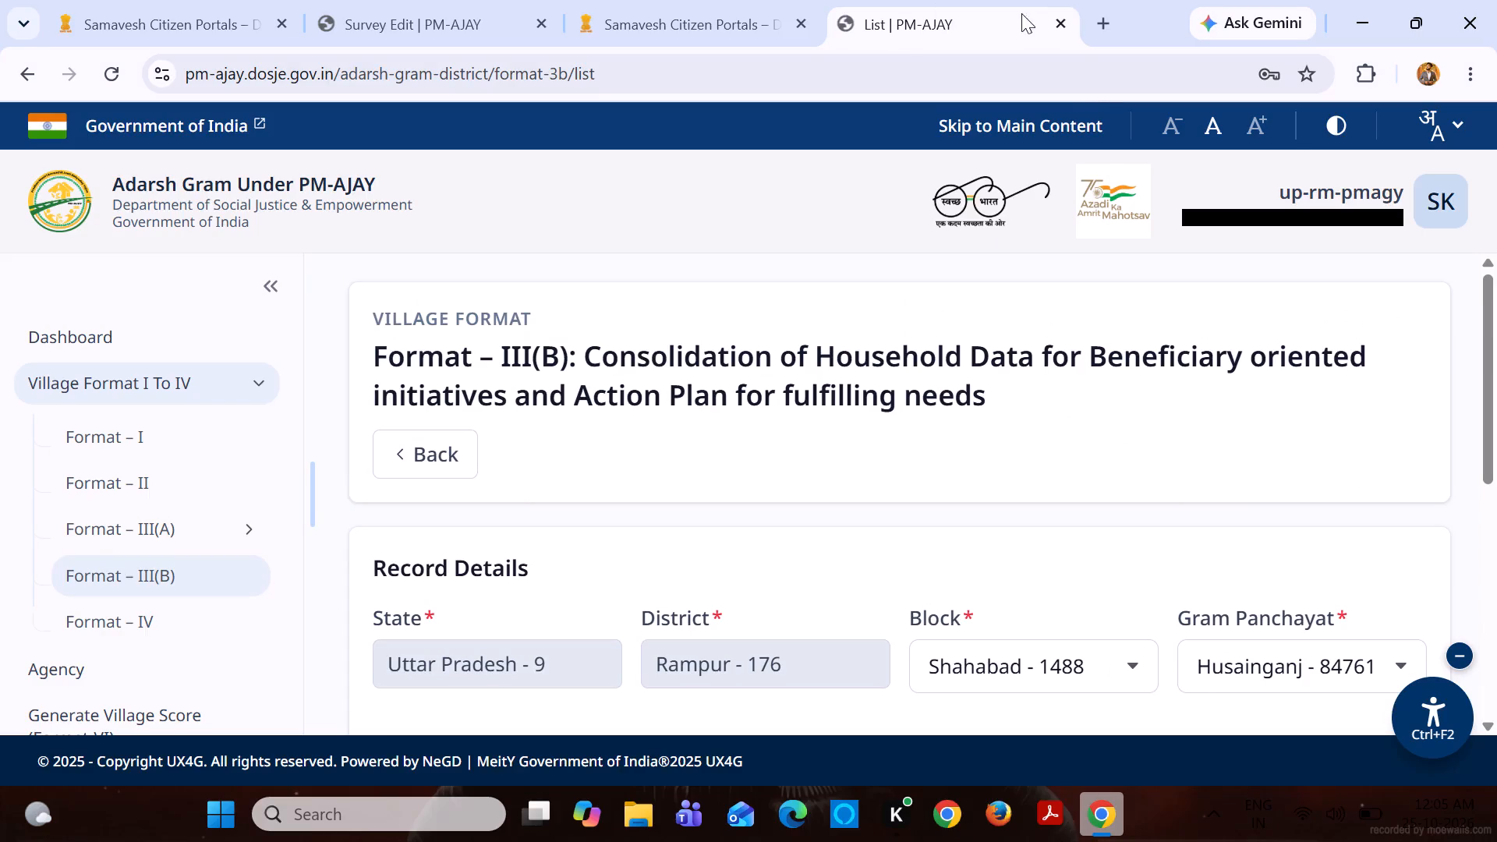
Close the Format III(B), Manage Survey and both Samavesh Citizen Portals pages, ending the browser session.
left_click(1054, 27)
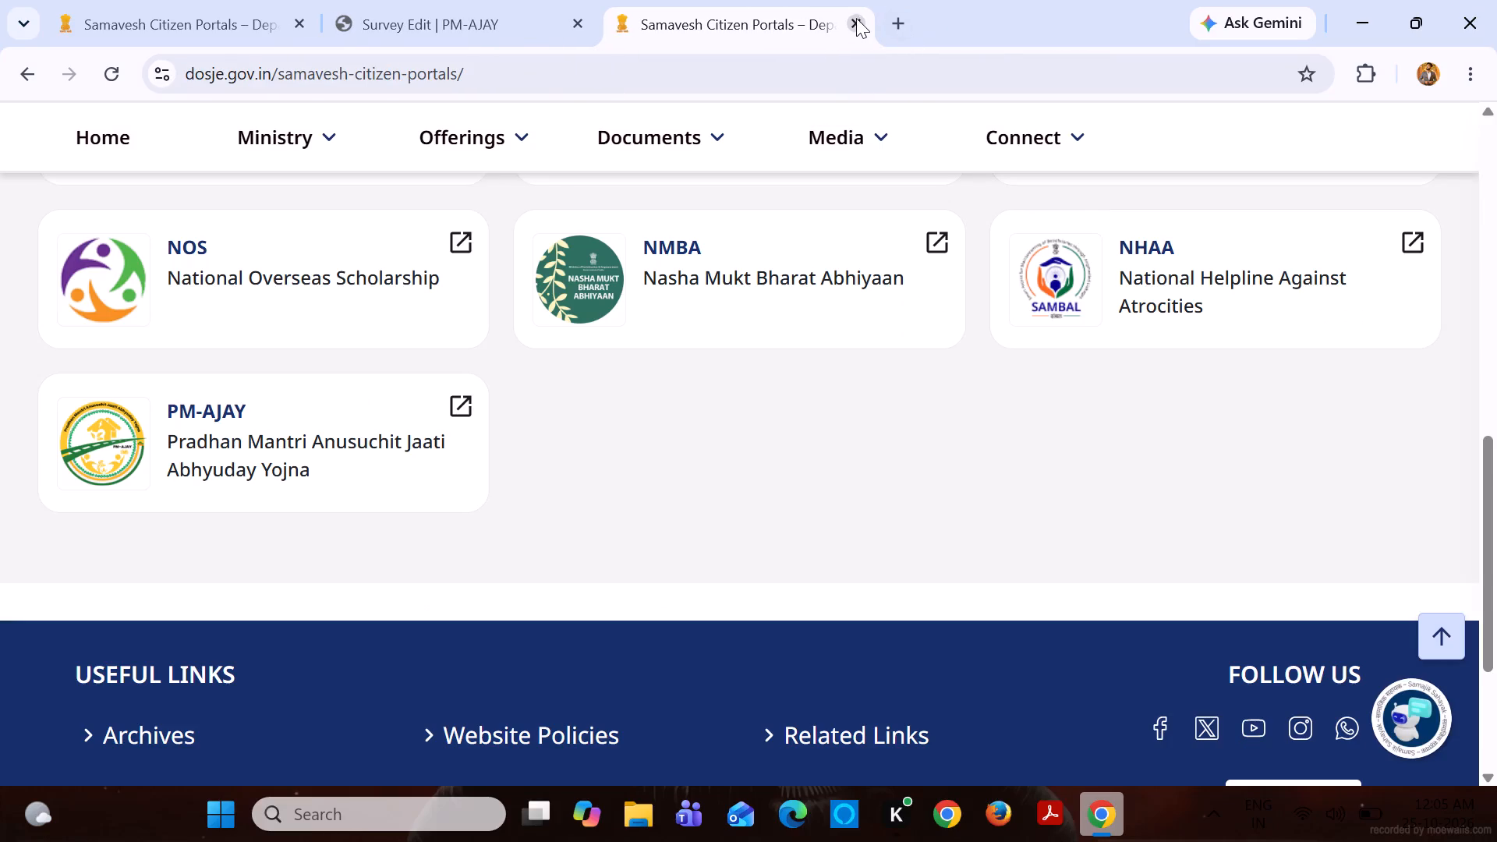
left_click(858, 19)
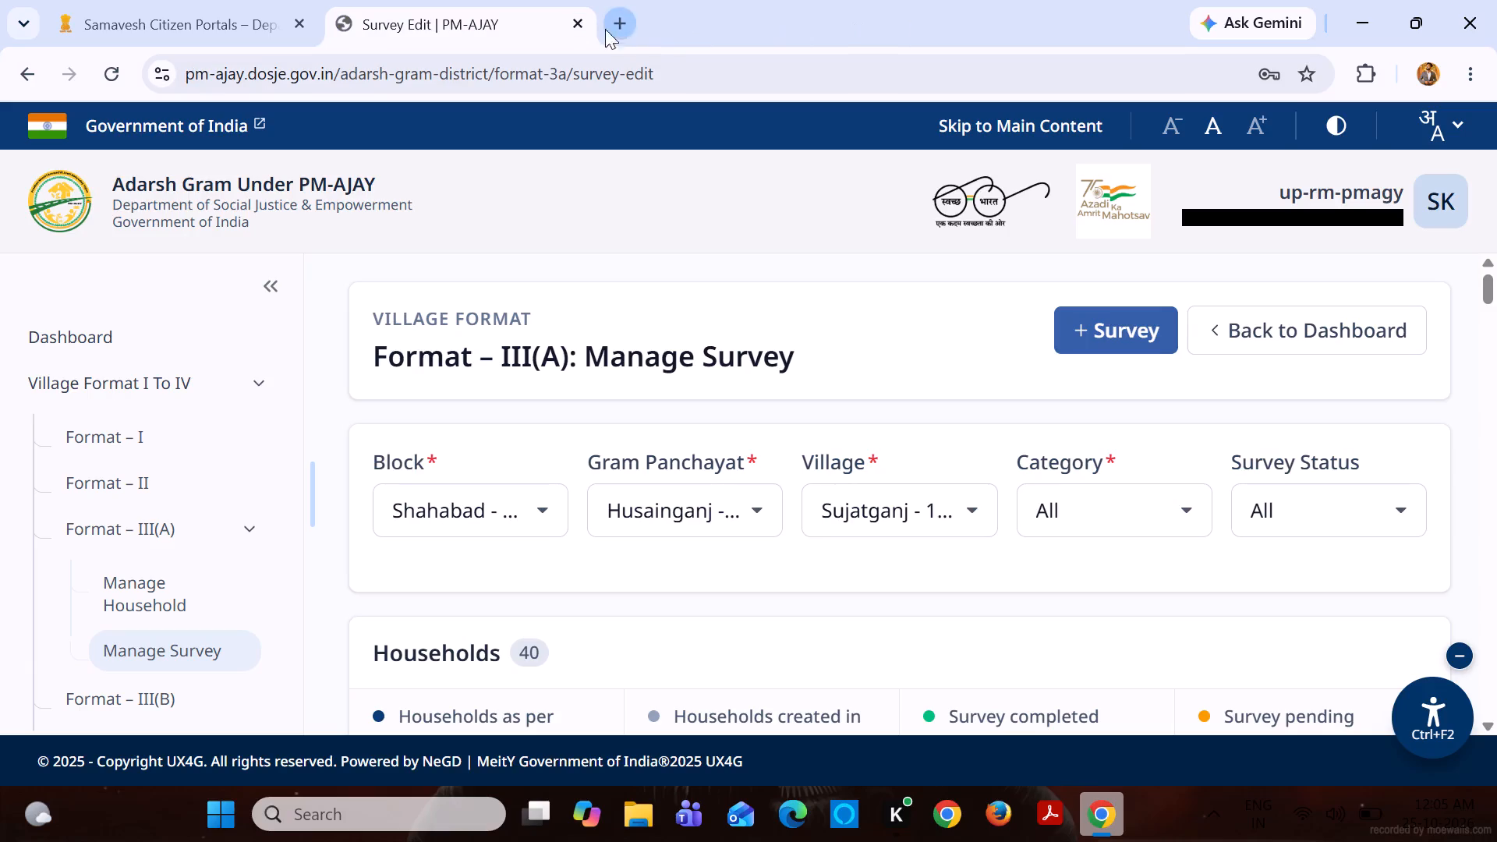
left_click(580, 29)
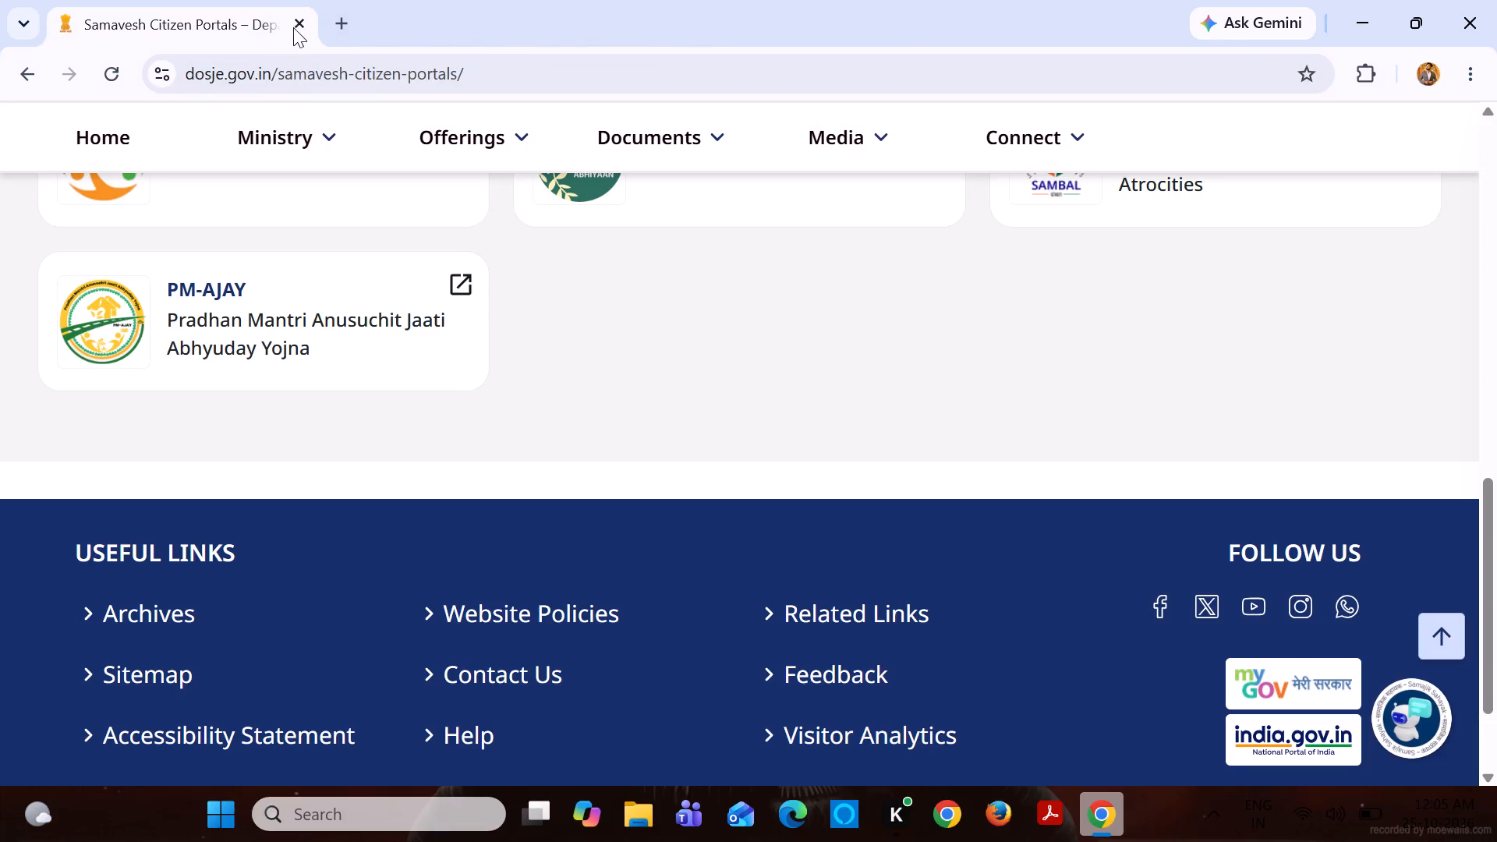
left_click(296, 27)
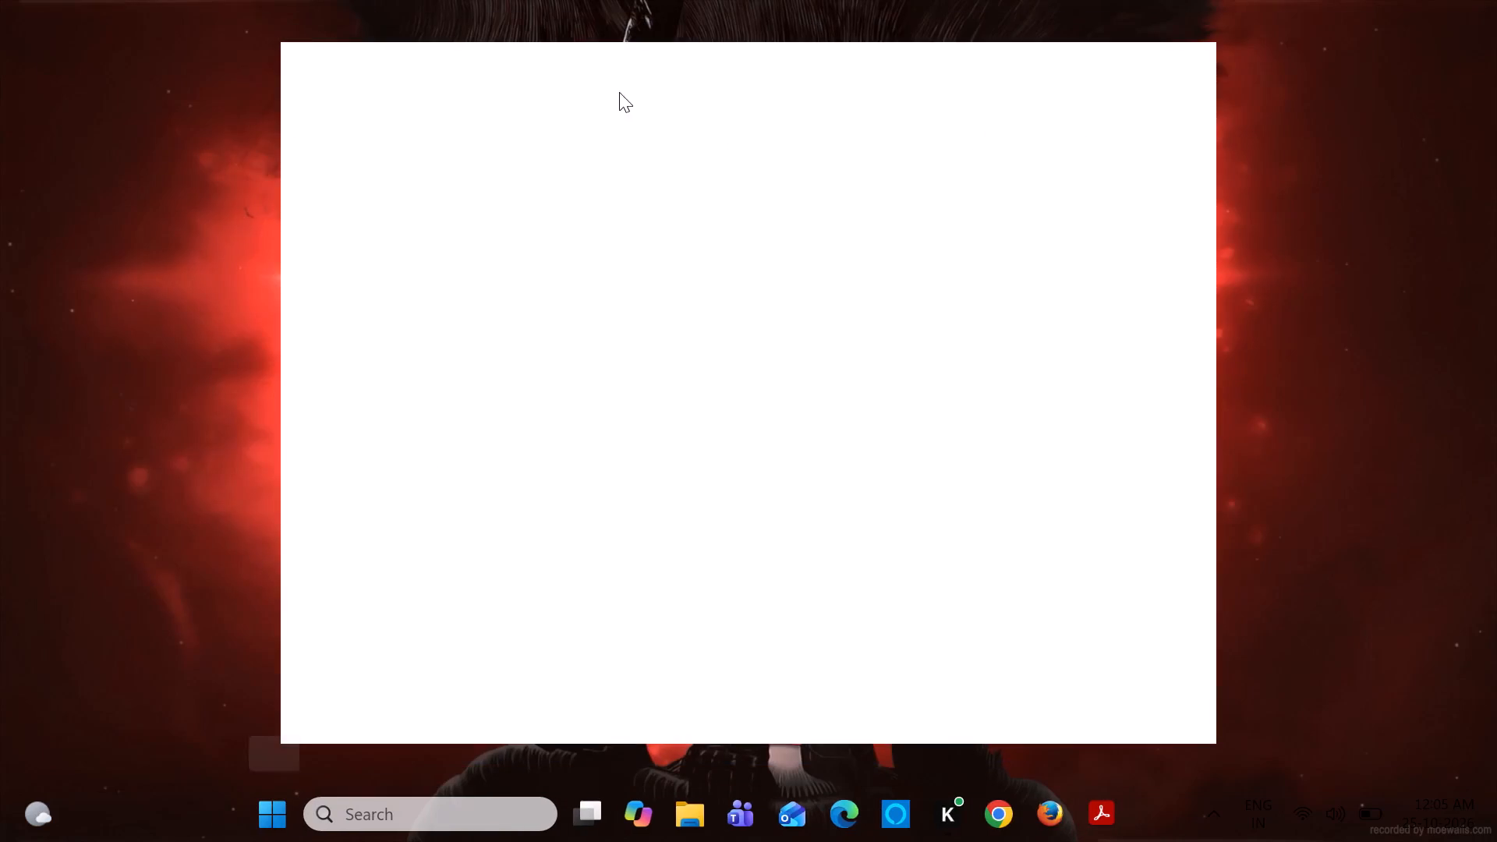